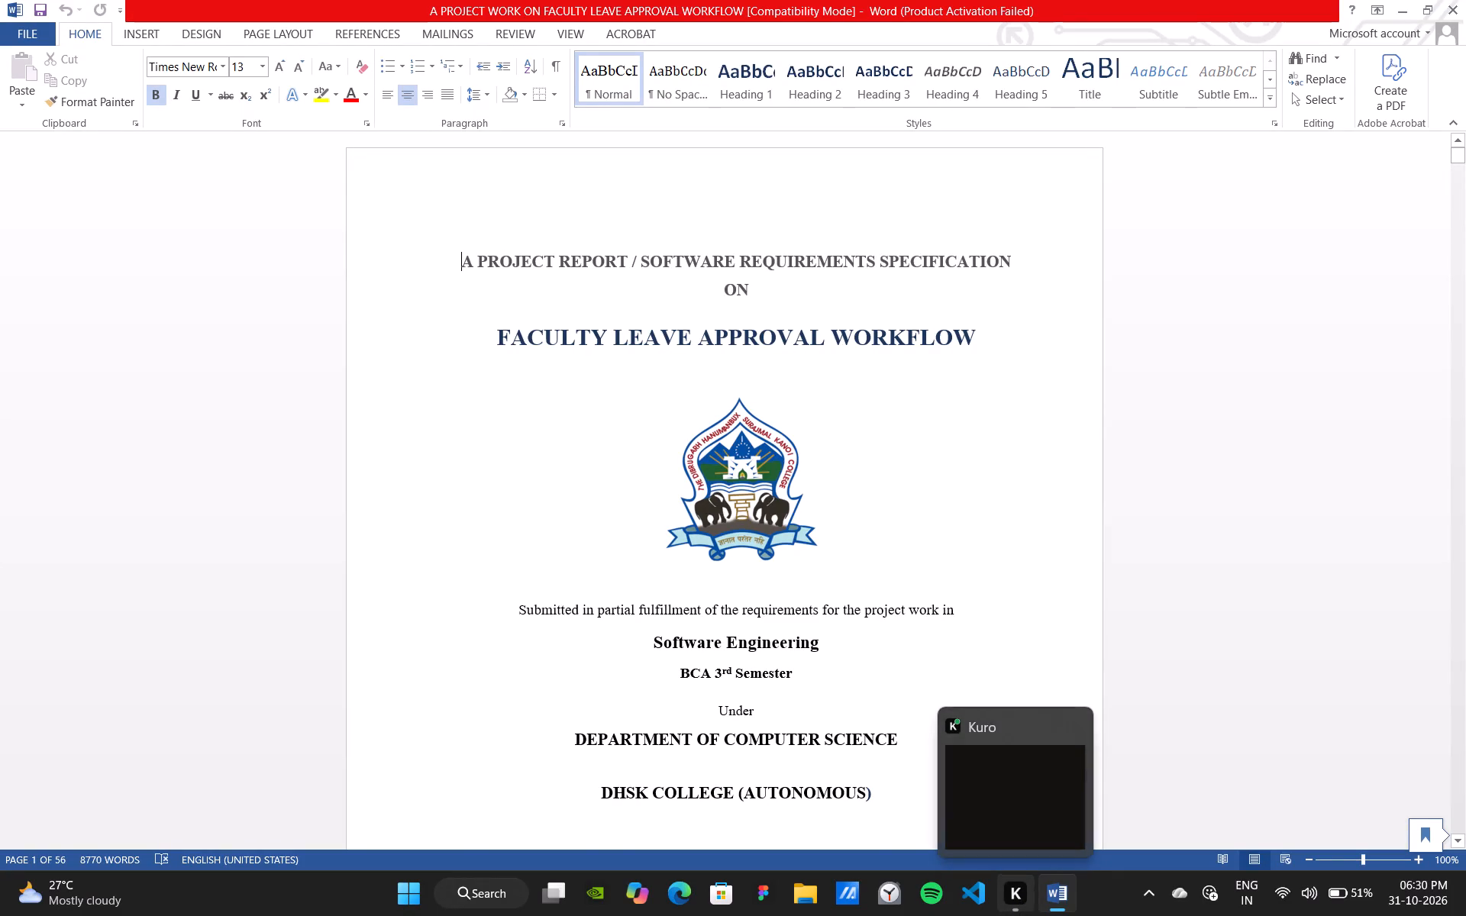
Review the report's cover page, coordinator and supervisor certificates, student declaration and examination approval certificate.
scroll(757, 434, "down", 14)
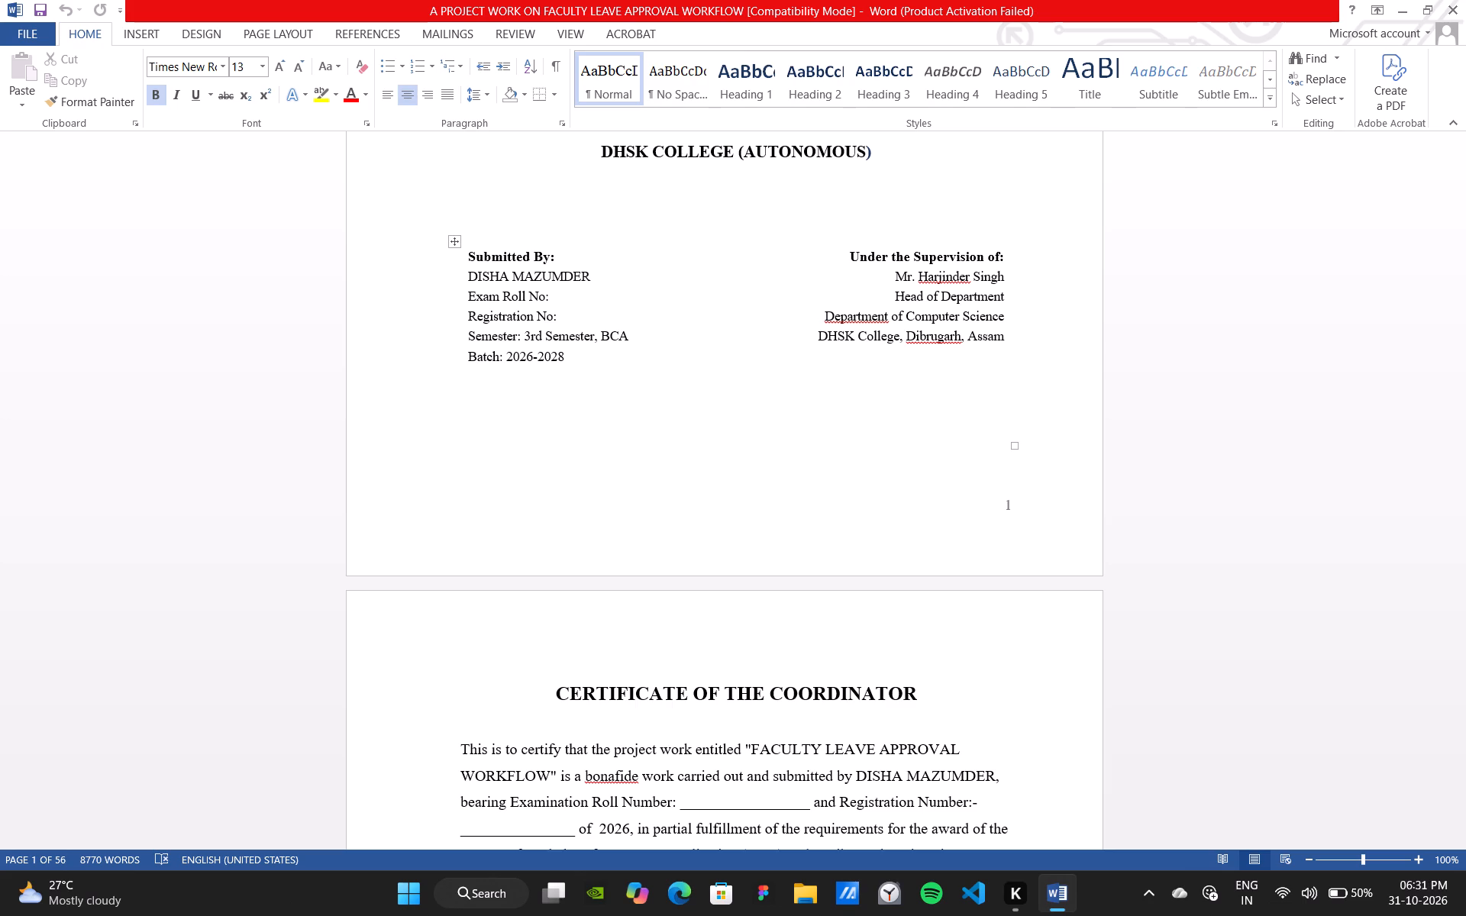
scroll(741, 538, "up", 9)
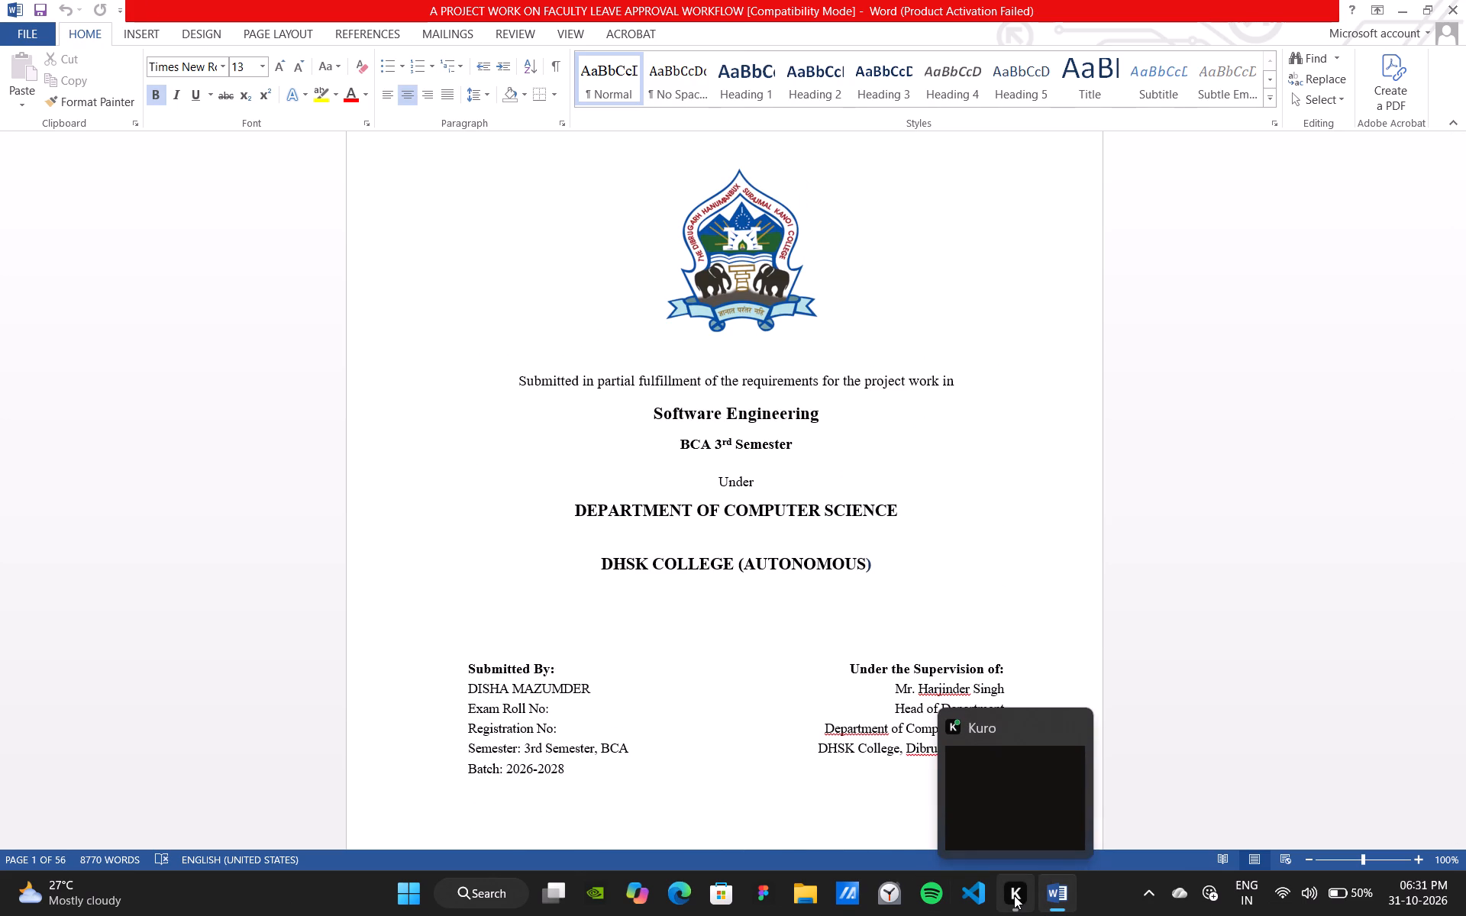
scroll(819, 472, "down", 6)
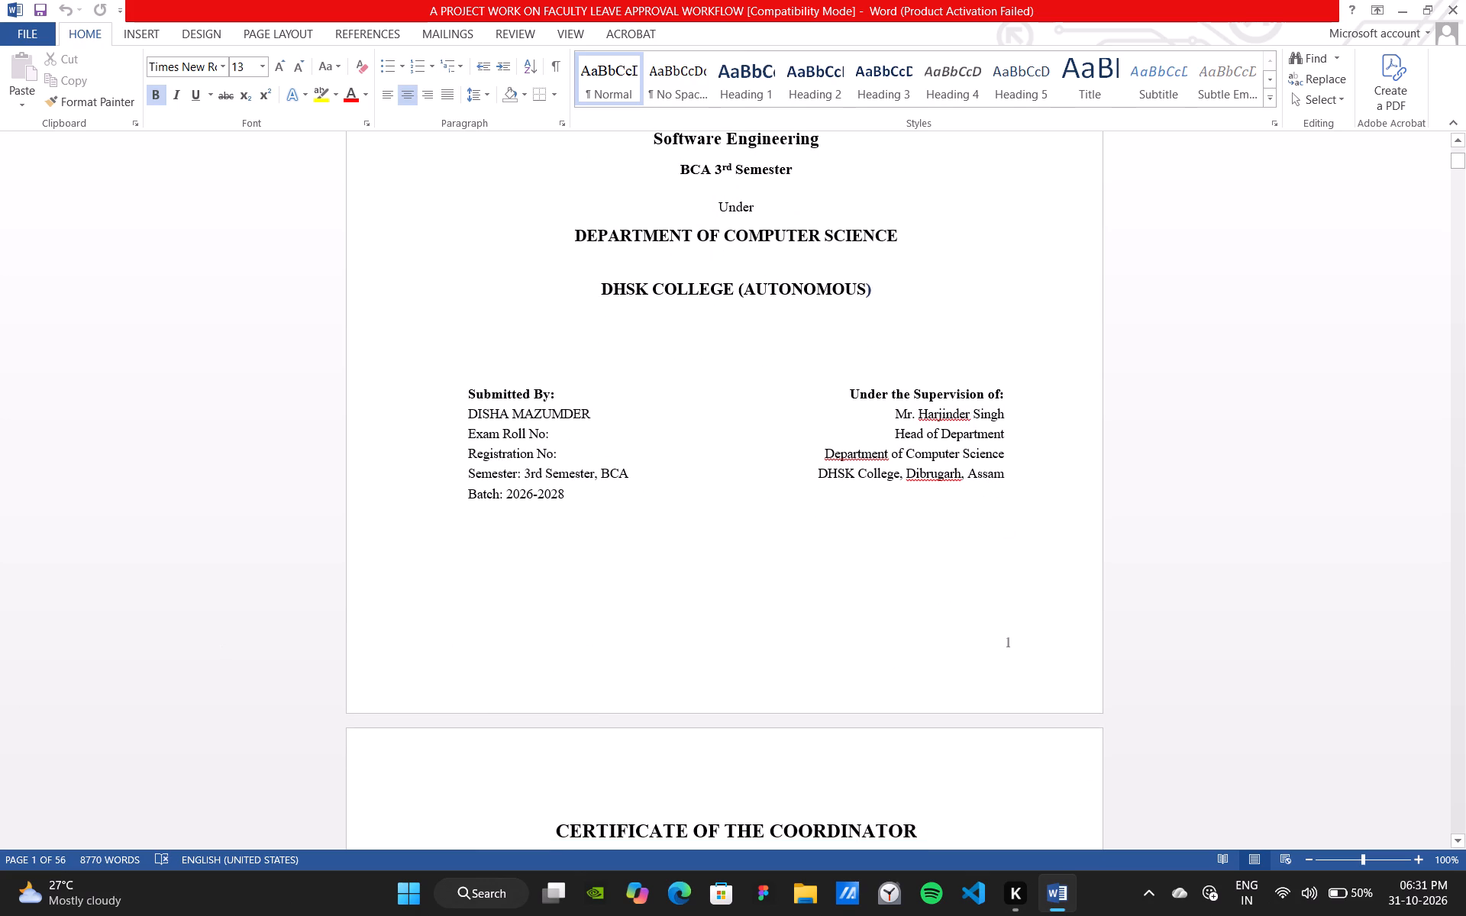
scroll(541, 602, "down", 4)
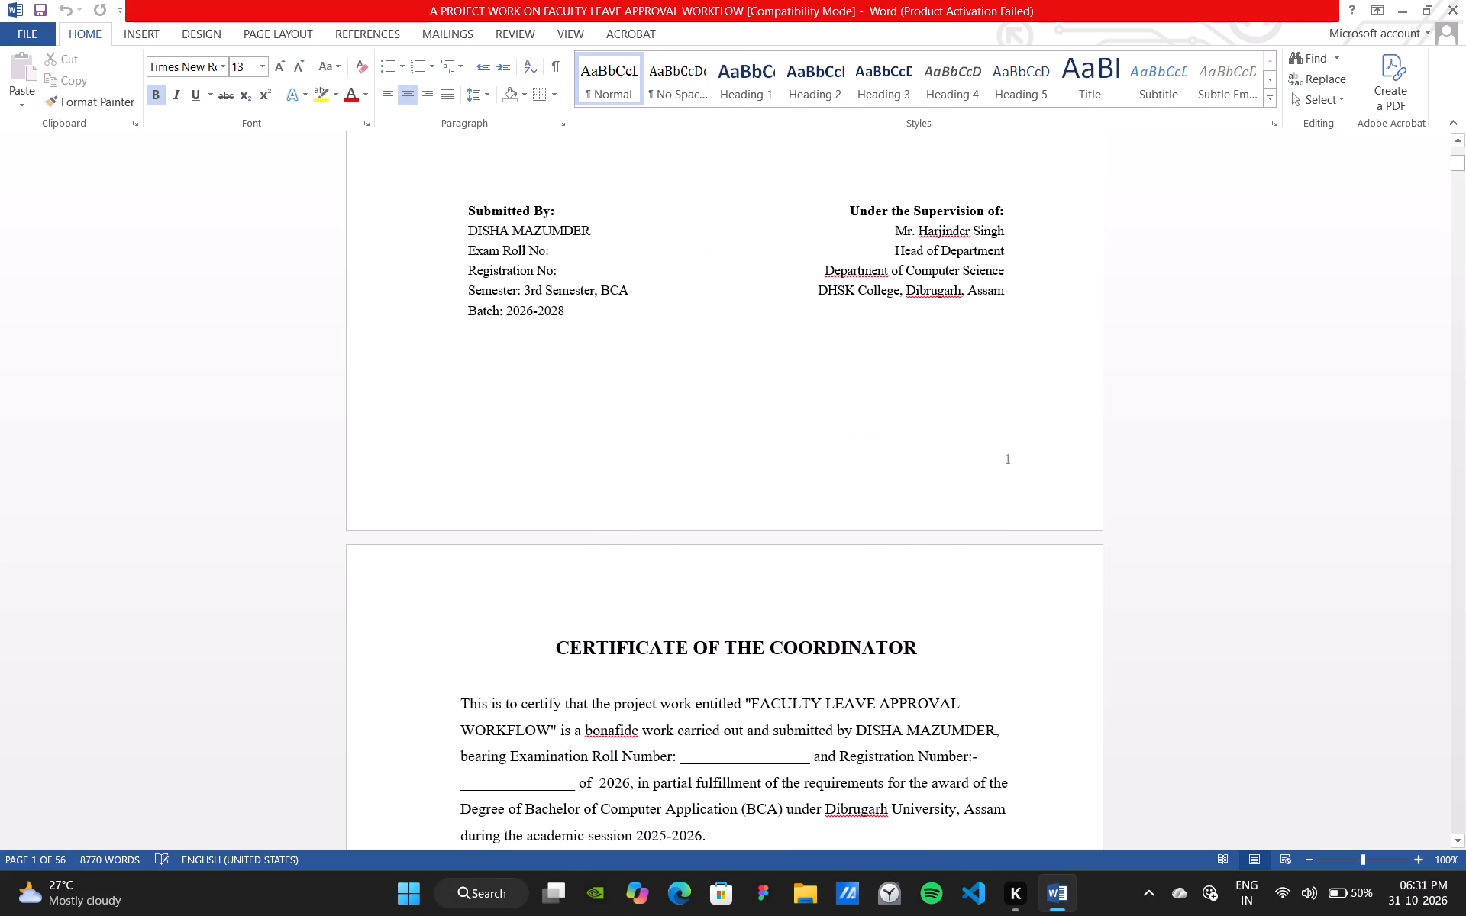
scroll(543, 605, "down", 20)
scroll(543, 605, "down", 6)
scroll(551, 791, "down", 8)
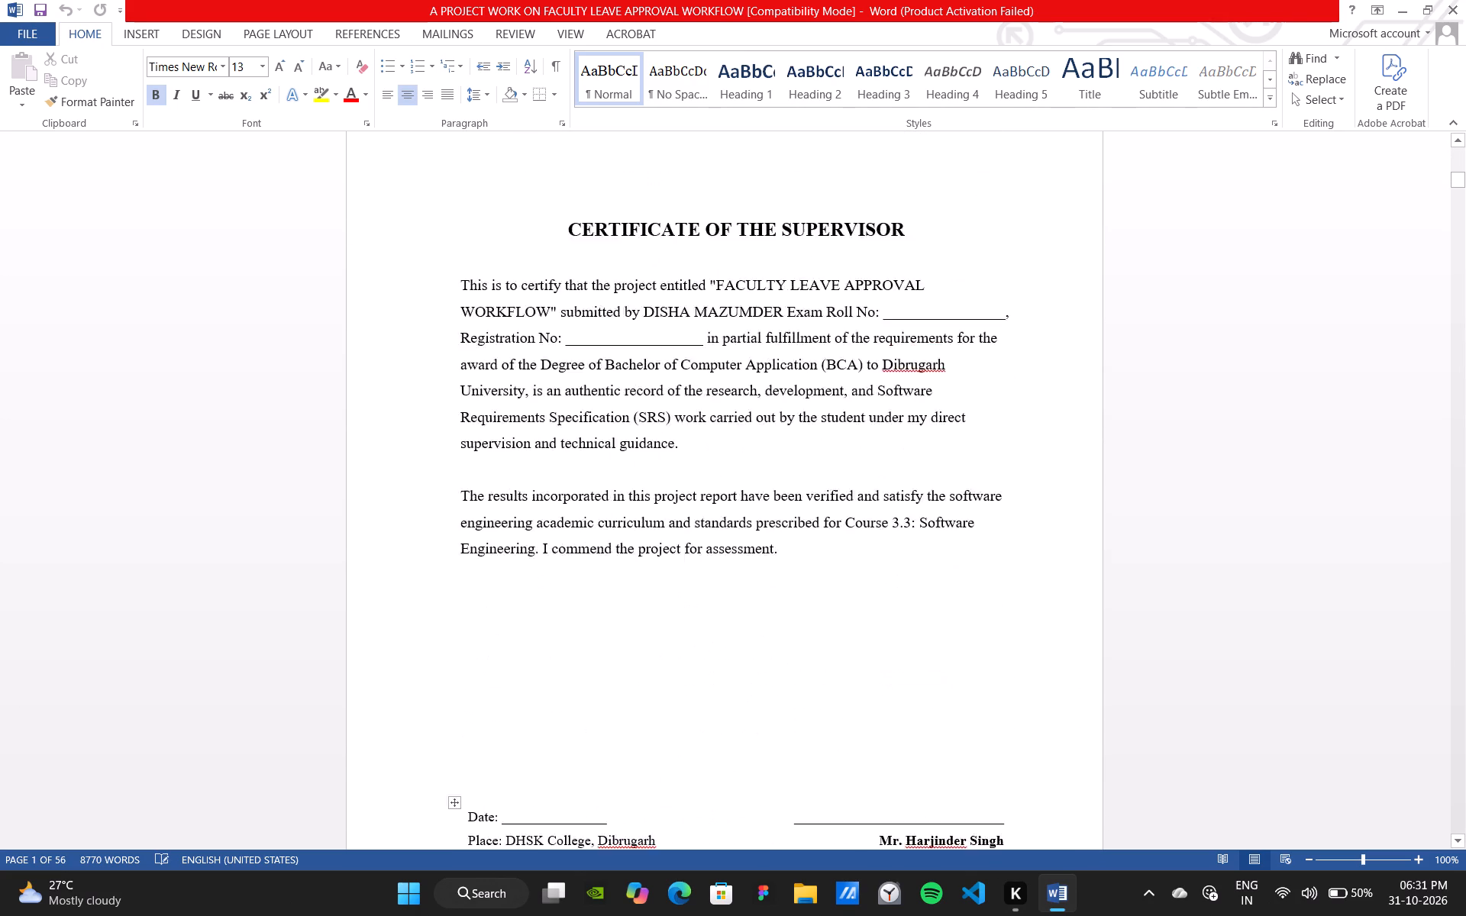
scroll(553, 795, "down", 15)
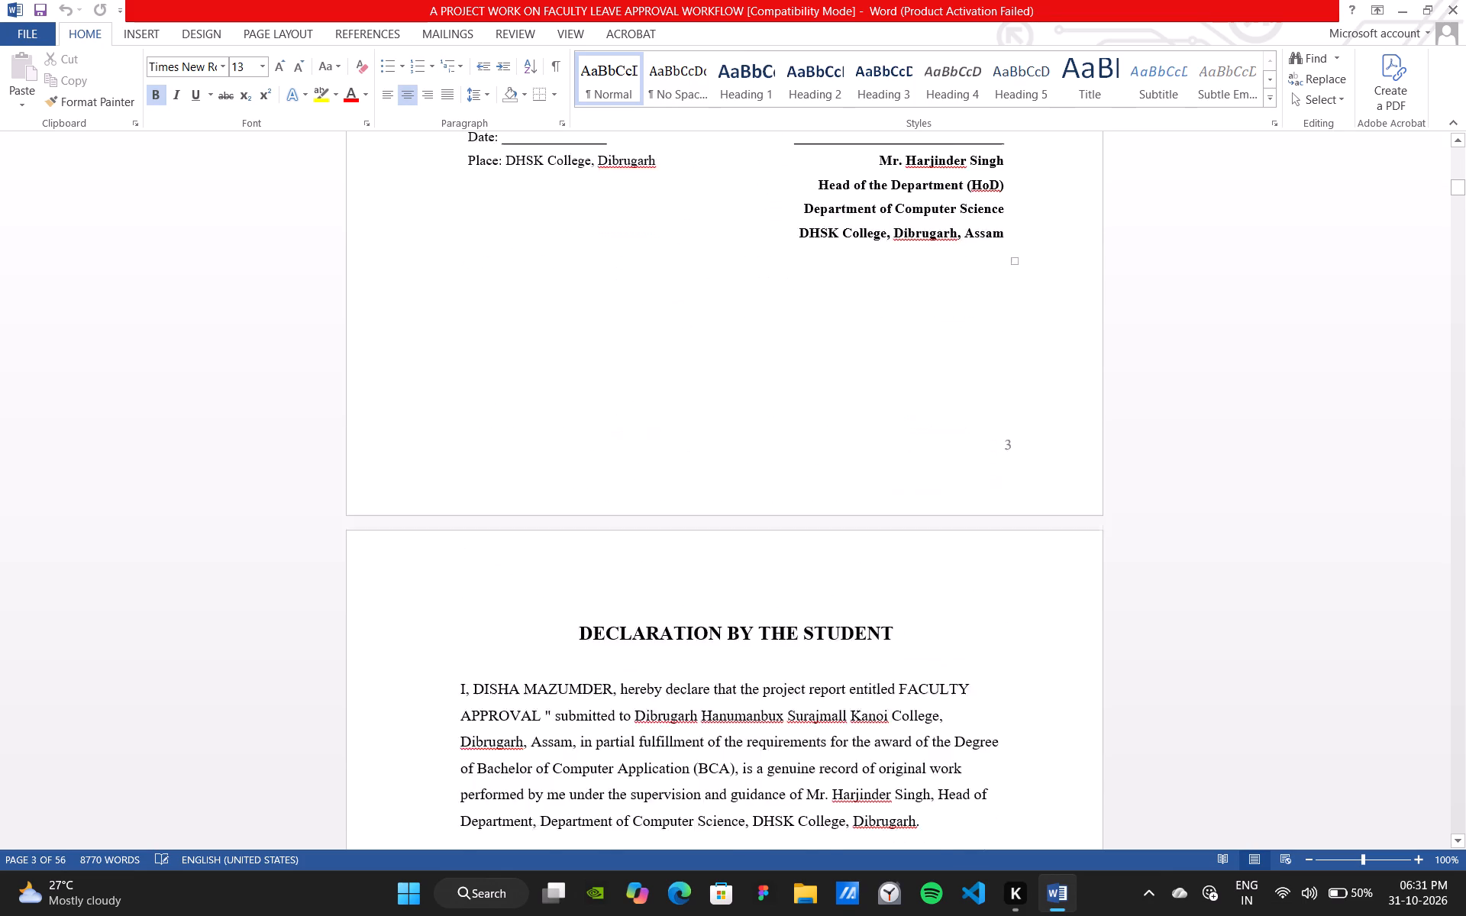
scroll(553, 795, "down", 19)
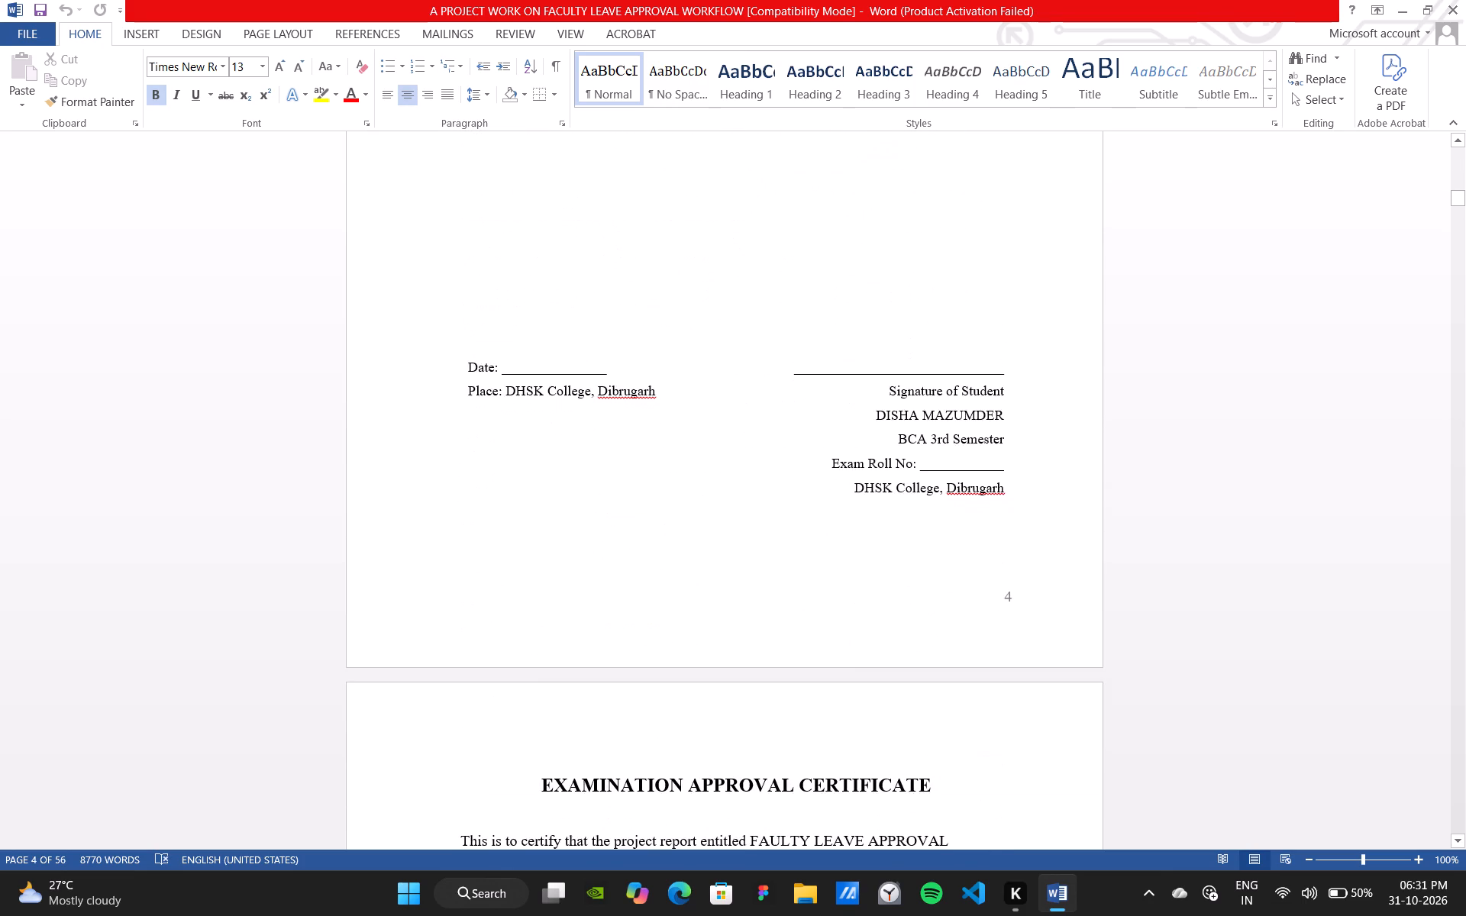
scroll(553, 795, "down", 12)
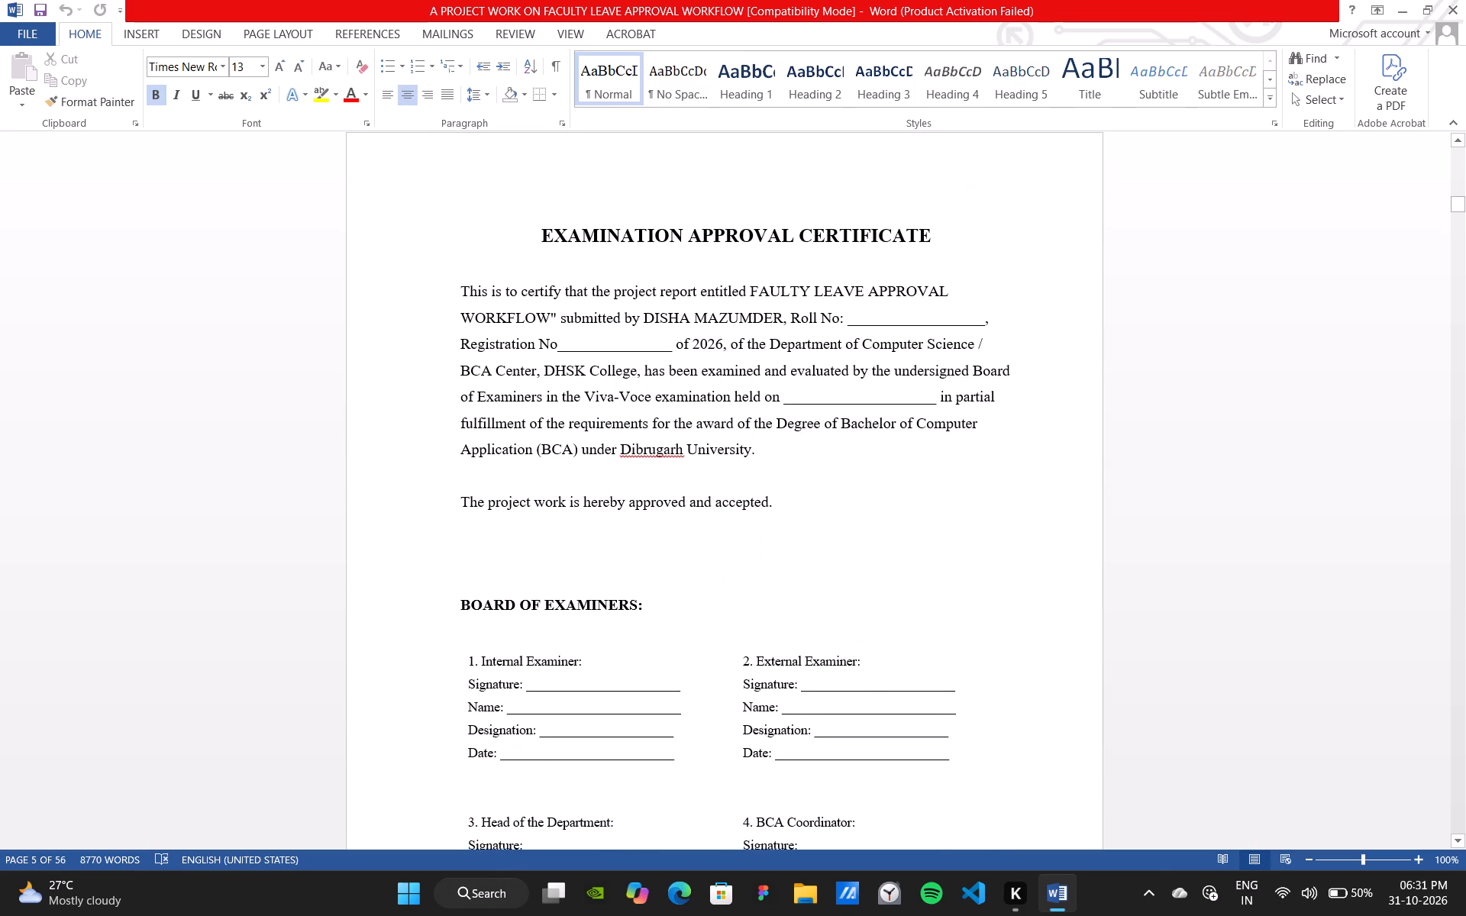
scroll(889, 556, "down", 13)
scroll(969, 637, "down", 6)
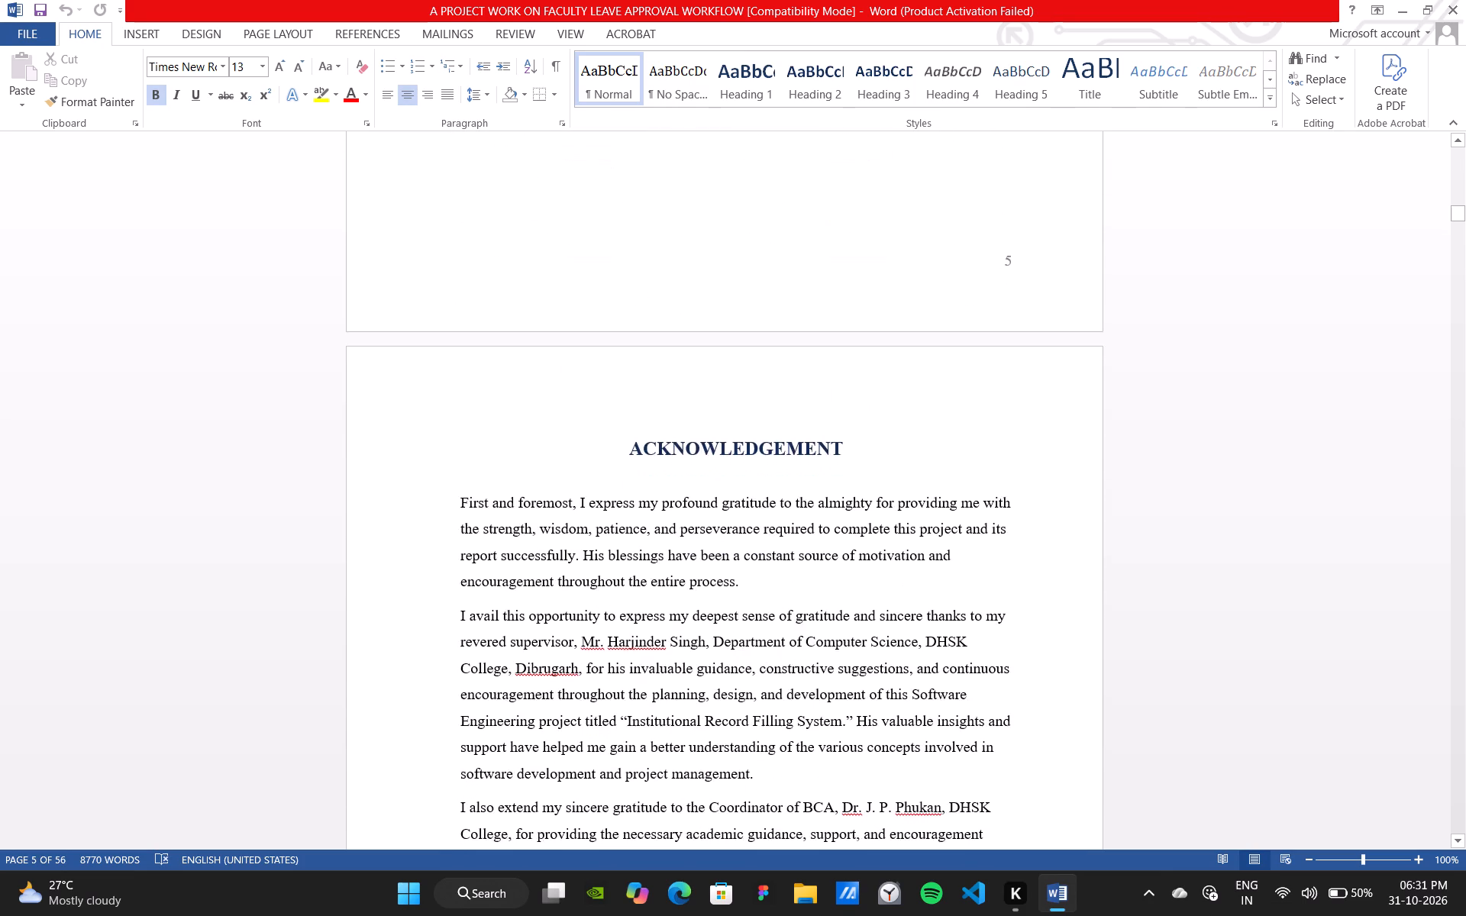
Read through the Acknowledgement and Abstract pages of the report.
scroll(969, 637, "down", 18)
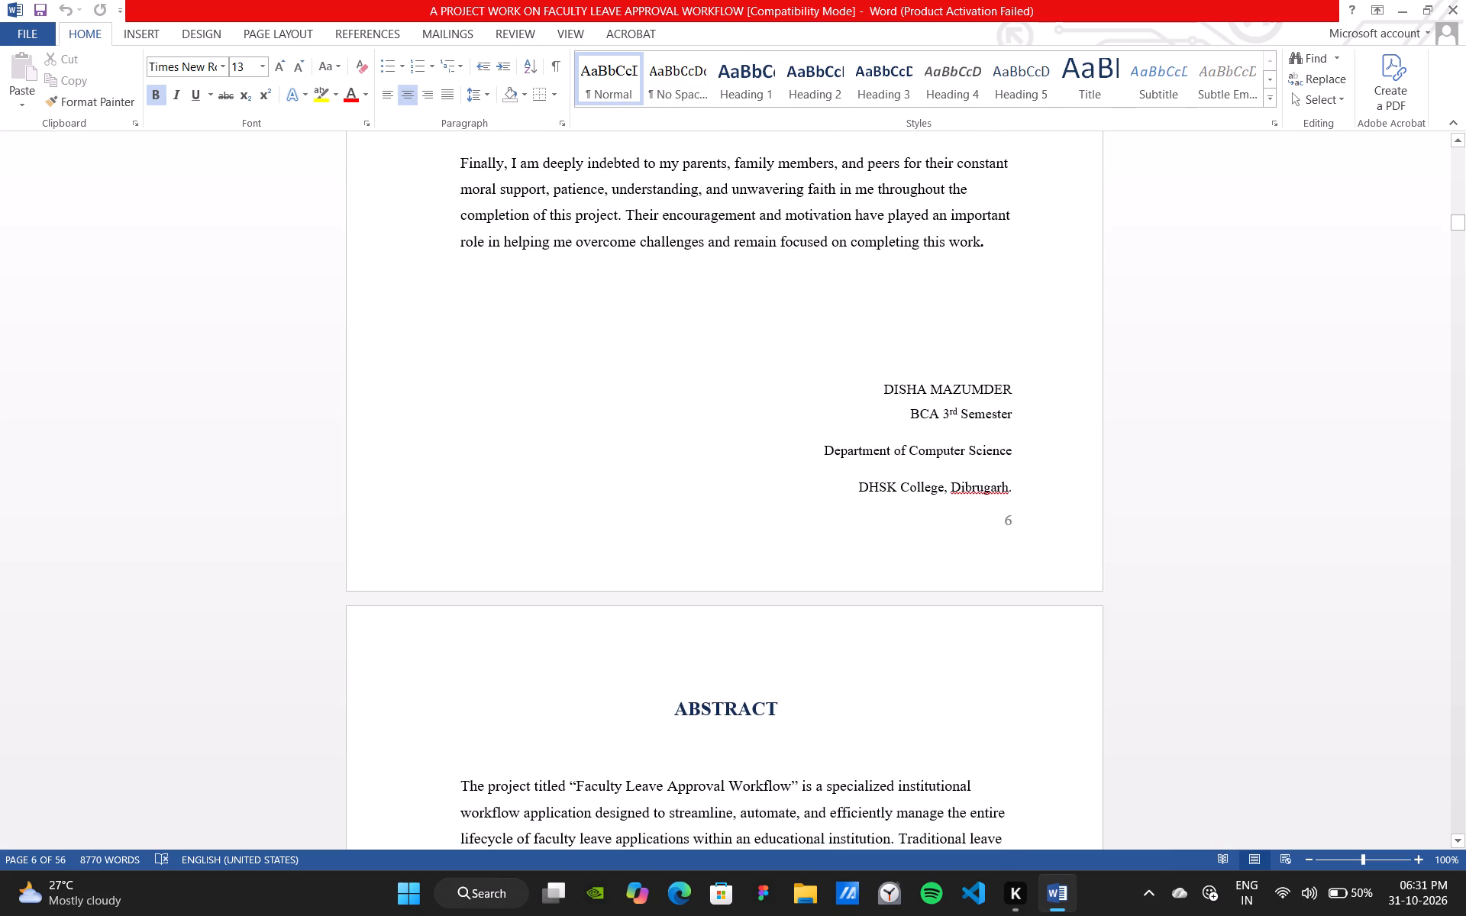
scroll(973, 664, "down", 13)
scroll(974, 662, "up", 6)
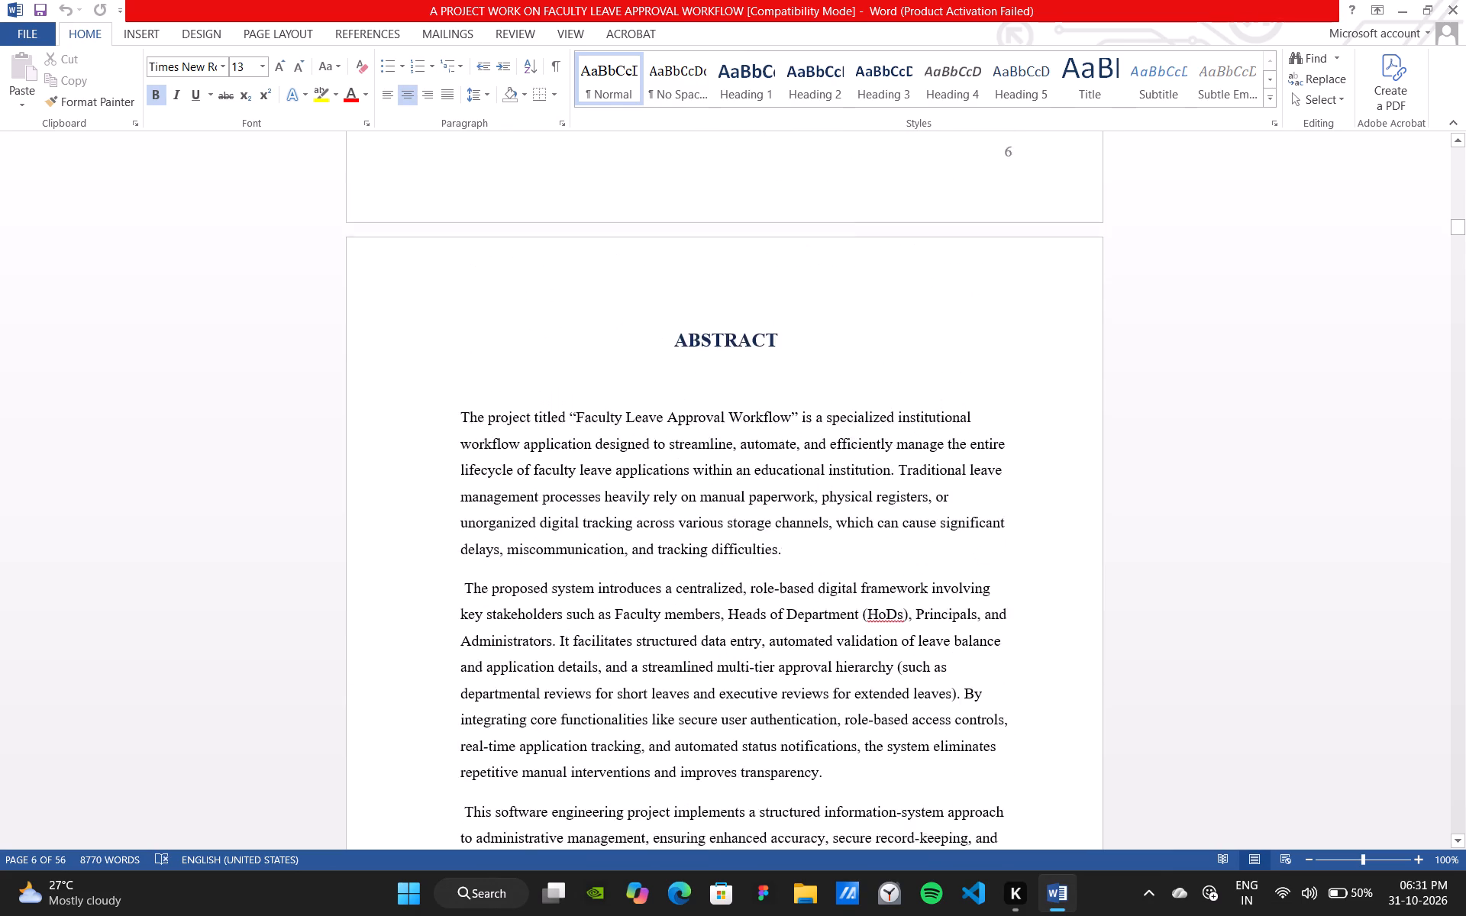
scroll(974, 662, "up", 2)
scroll(974, 662, "down", 10)
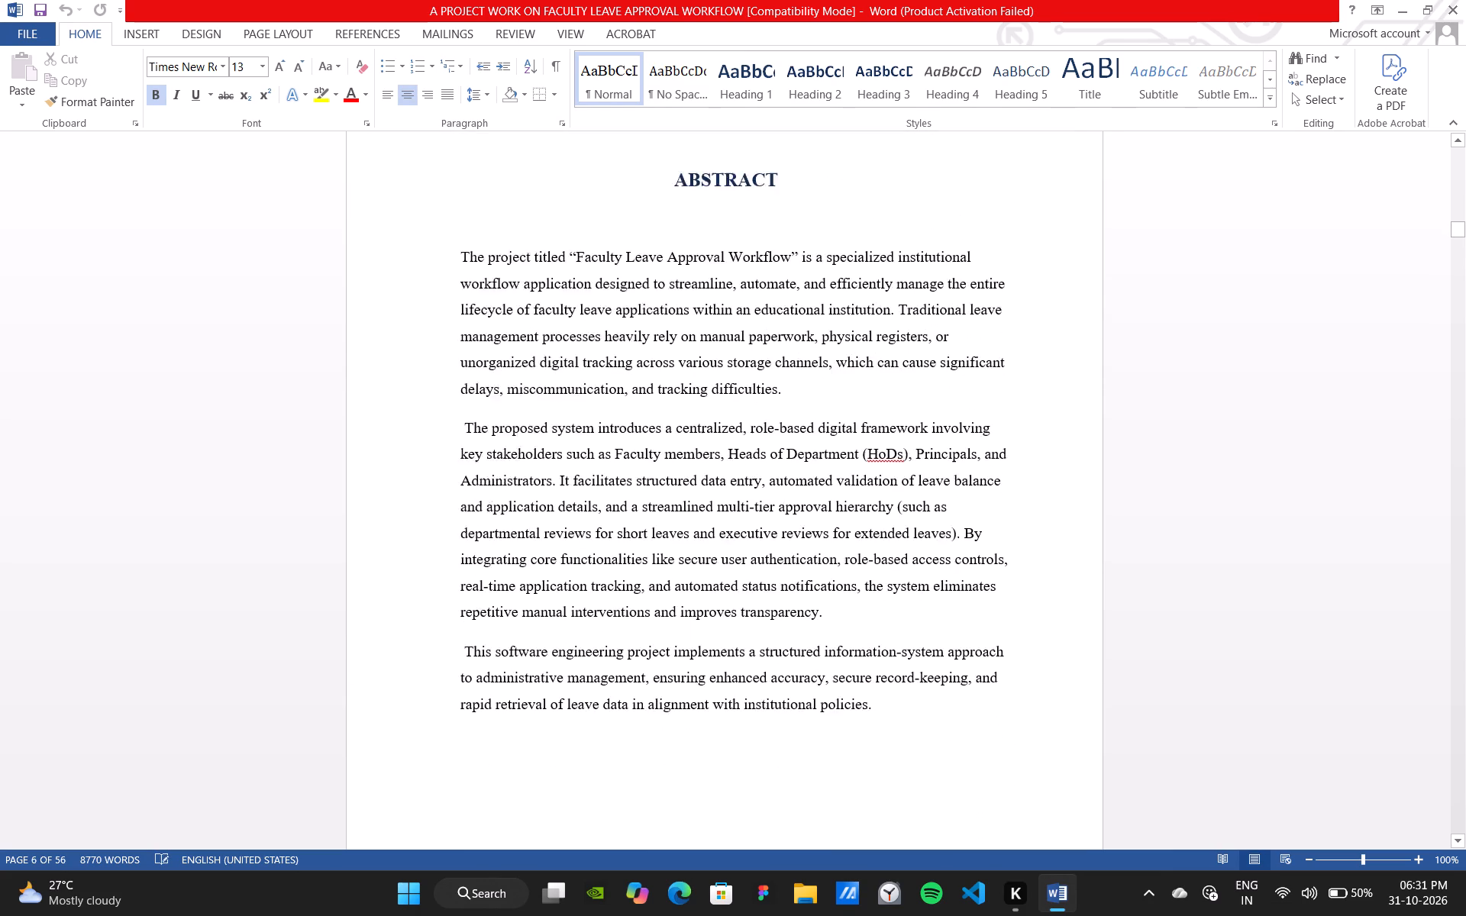
Examine the Table of Contents and List of Figures, including their page number columns.
scroll(974, 662, "down", 14)
scroll(974, 660, "down", 7)
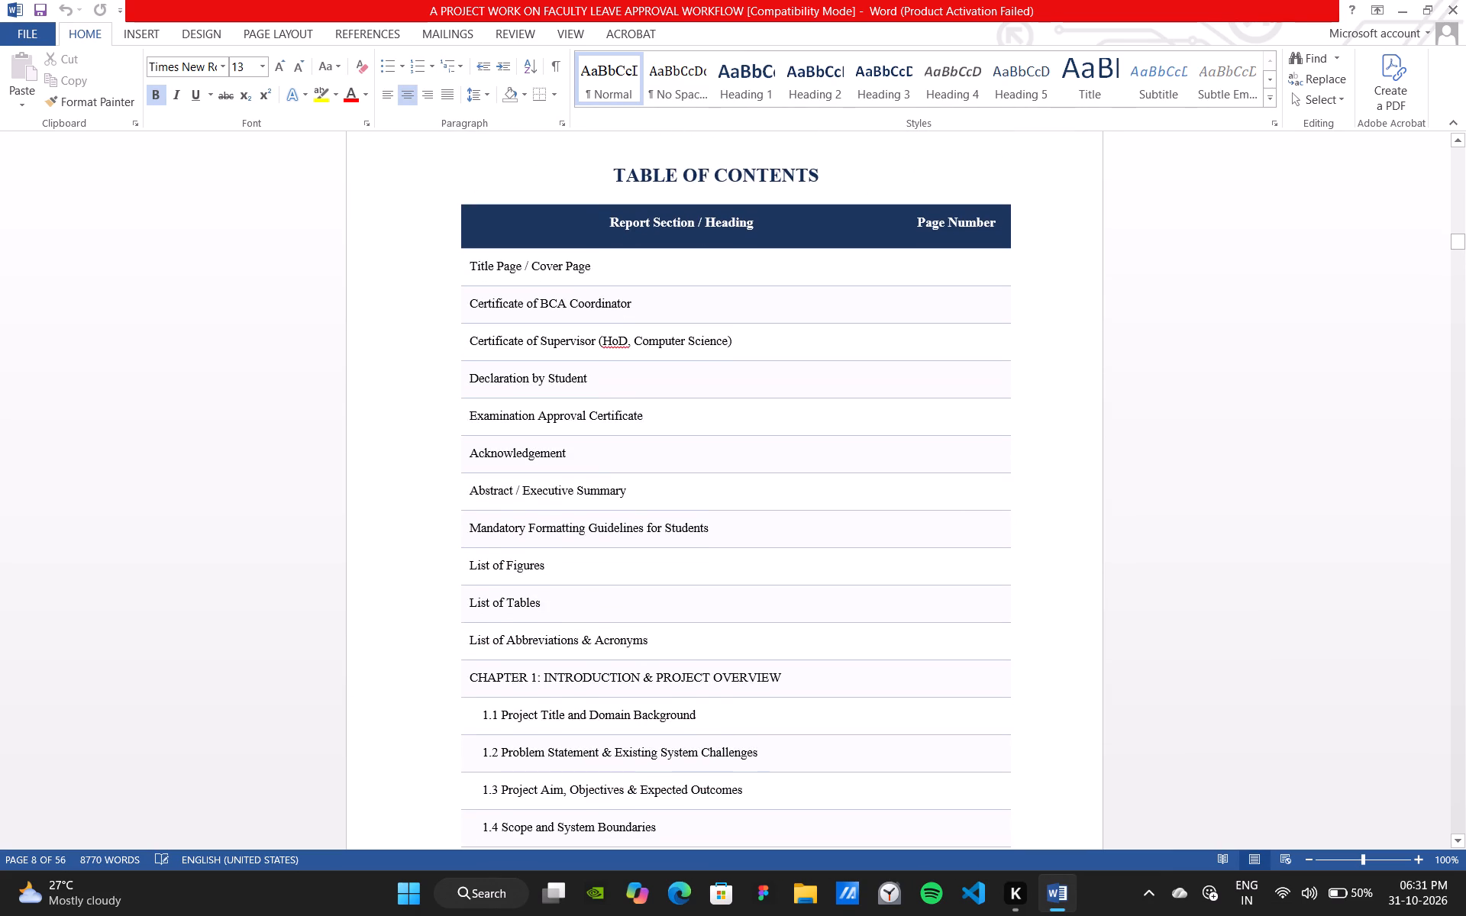
scroll(968, 657, "down", 11)
scroll(968, 657, "down", 17)
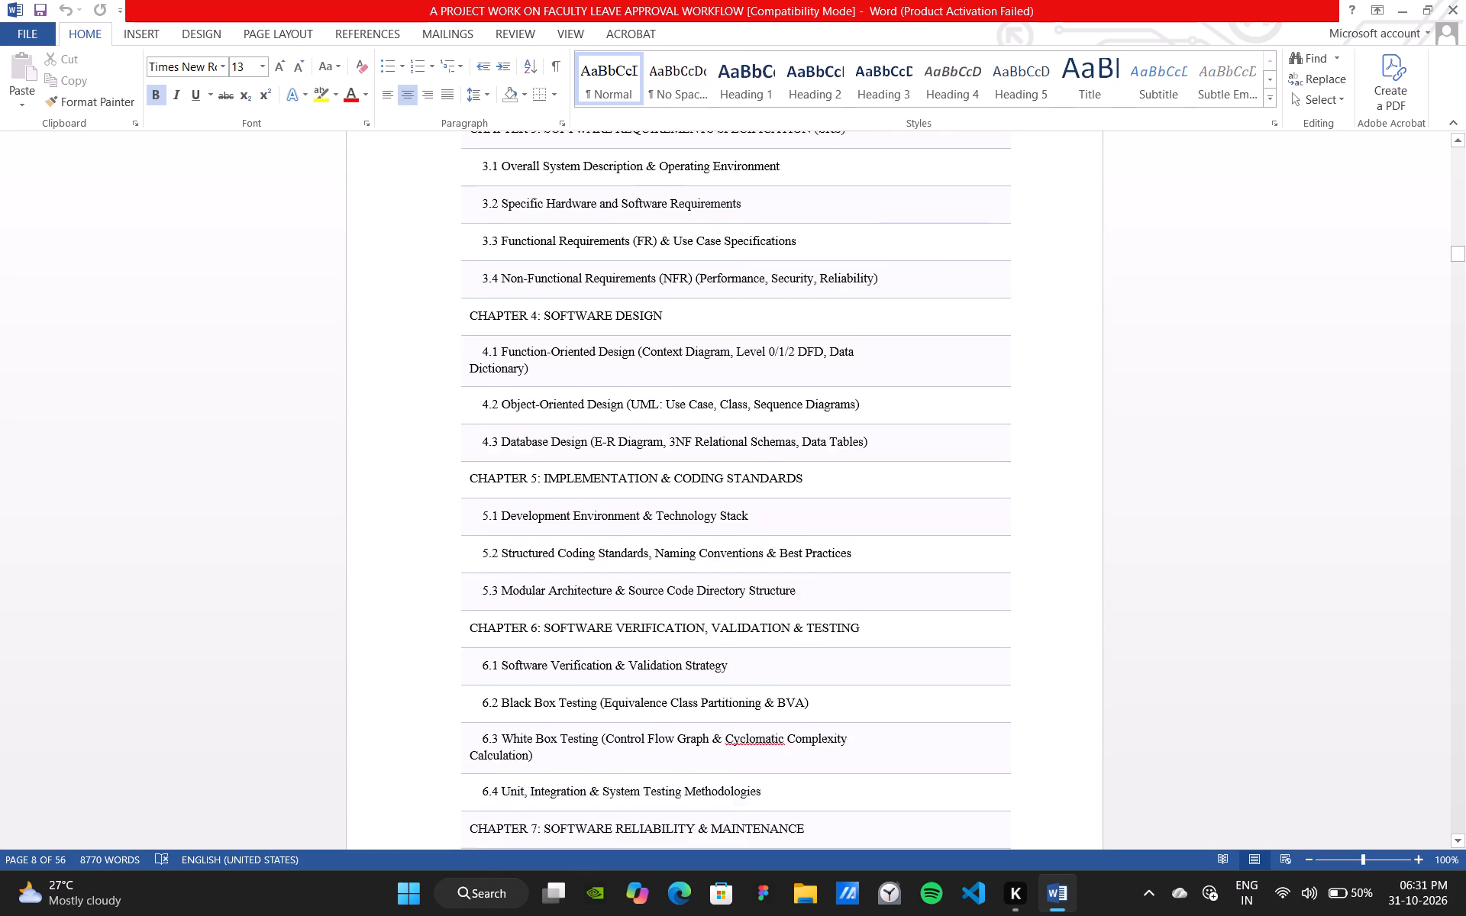
scroll(968, 657, "down", 20)
scroll(968, 657, "down", 18)
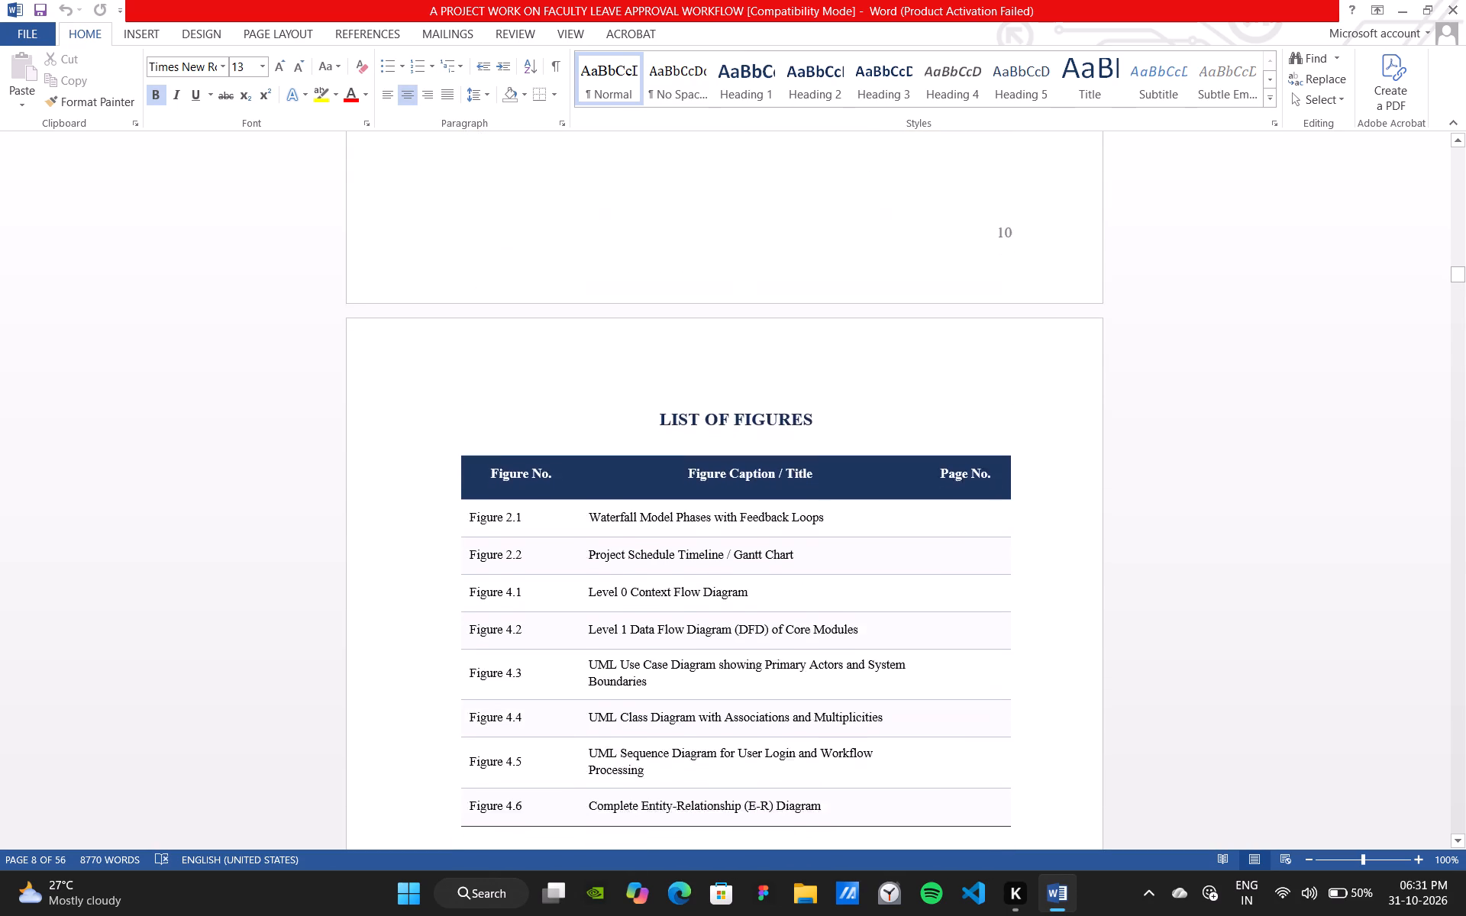
scroll(965, 656, "down", 18)
scroll(965, 656, "down", 17)
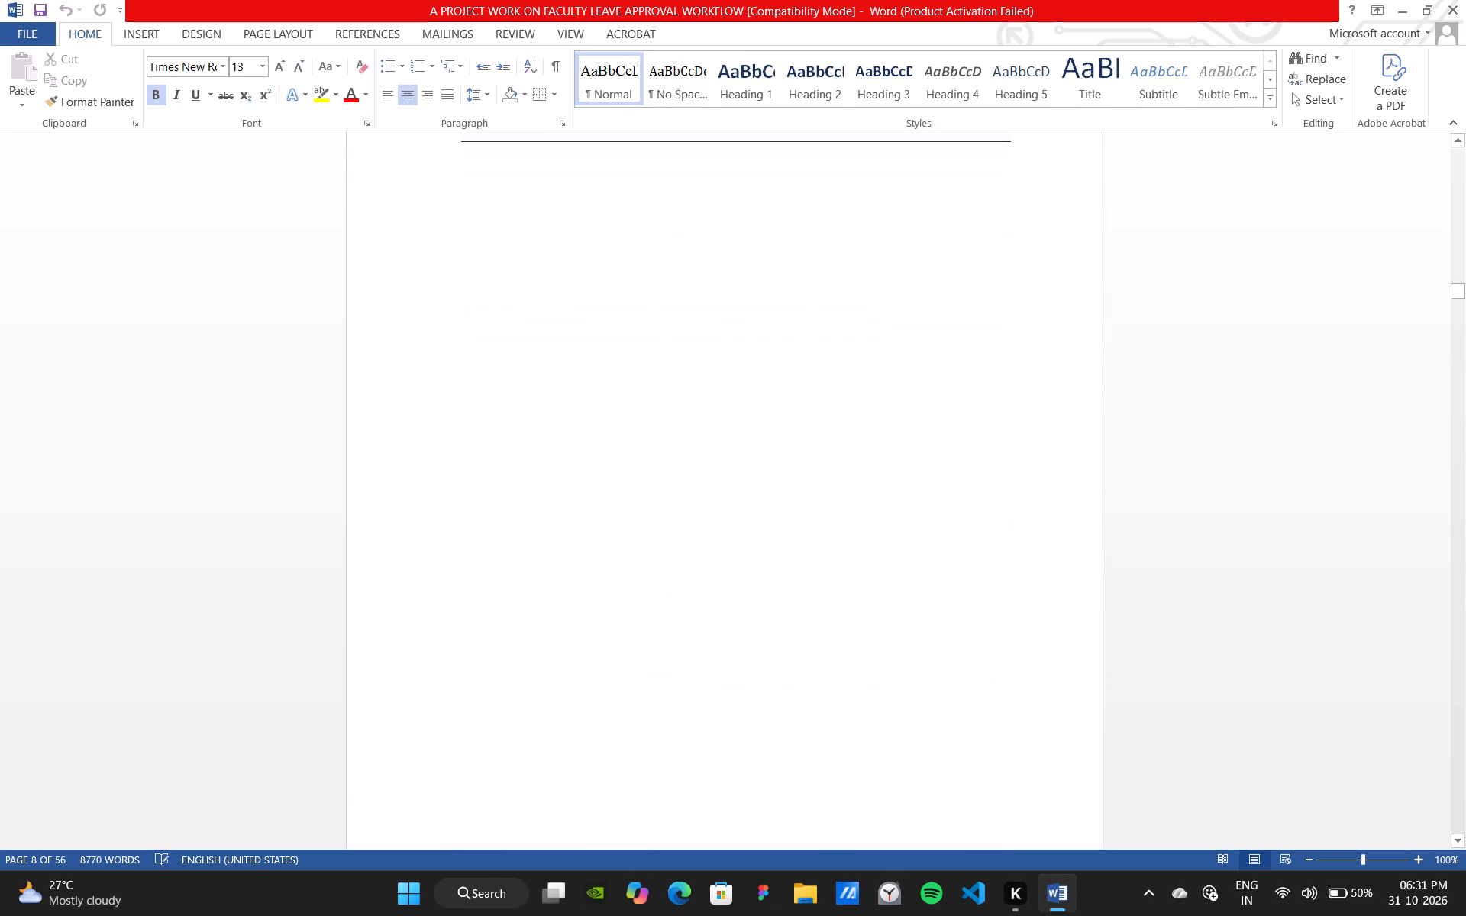
Review sections 1.1 Project Title and Domain Background and 1.2 Problem Statement & Existing System Challenges.
scroll(965, 656, "down", 17)
scroll(960, 655, "down", 9)
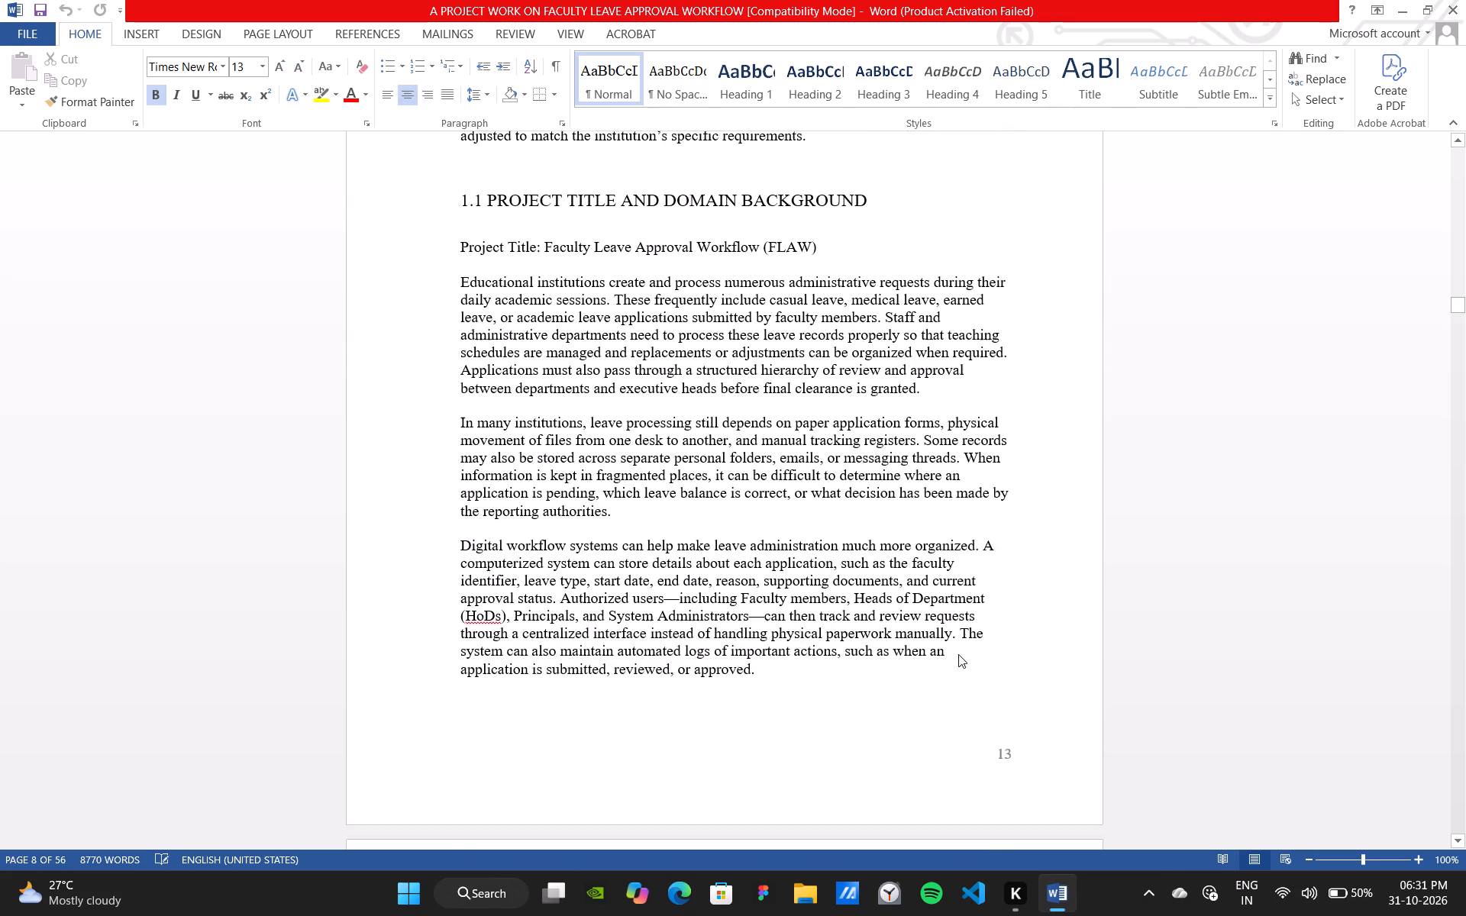
scroll(958, 654, "down", 1)
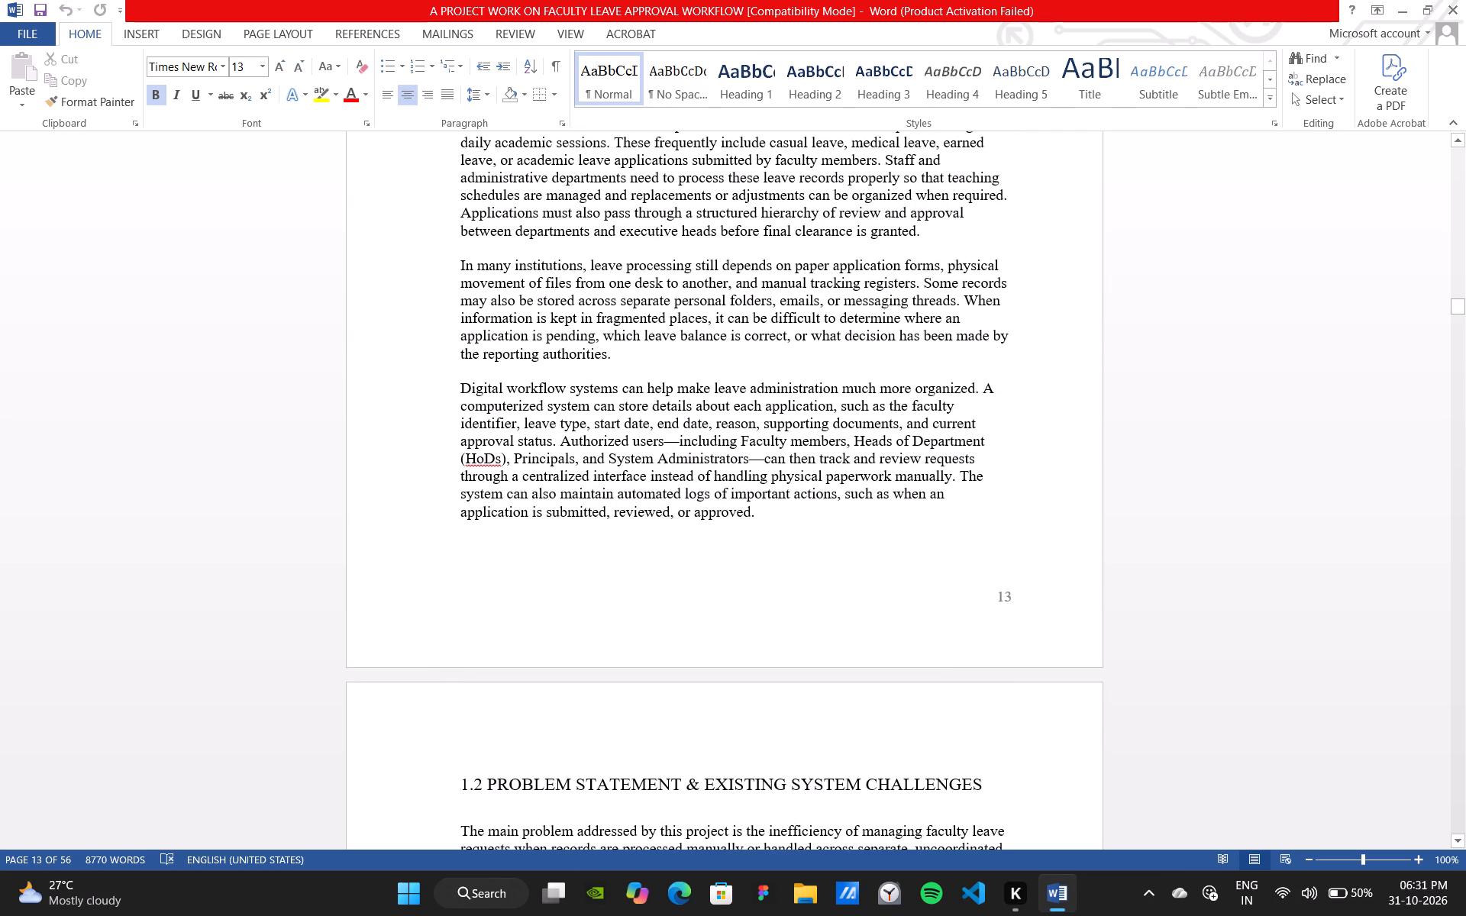
scroll(899, 497, "down", 8)
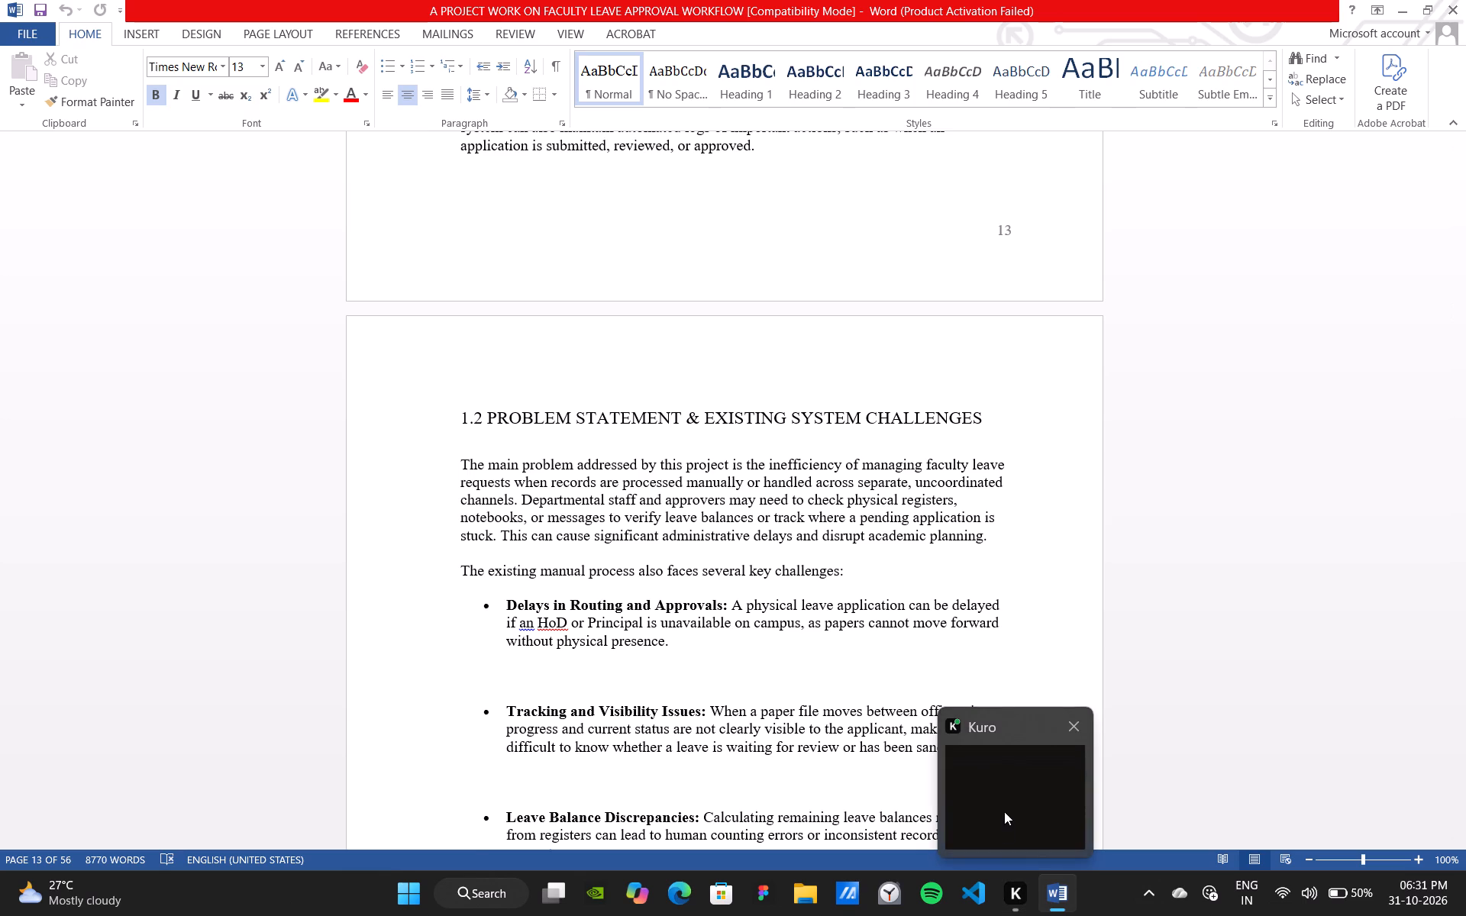
scroll(908, 565, "down", 6)
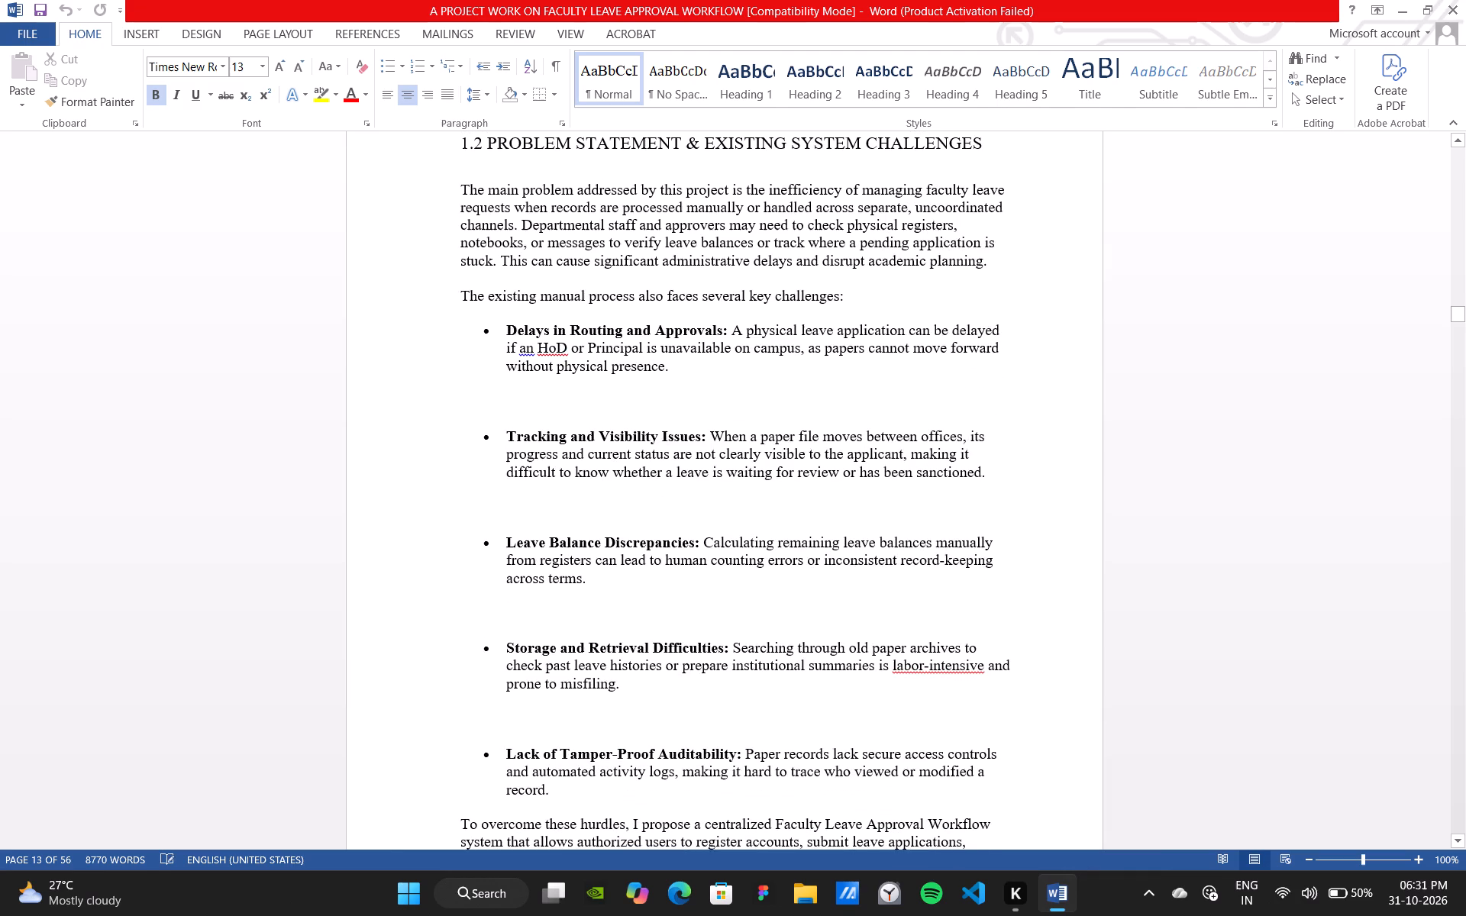
scroll(908, 565, "down", 16)
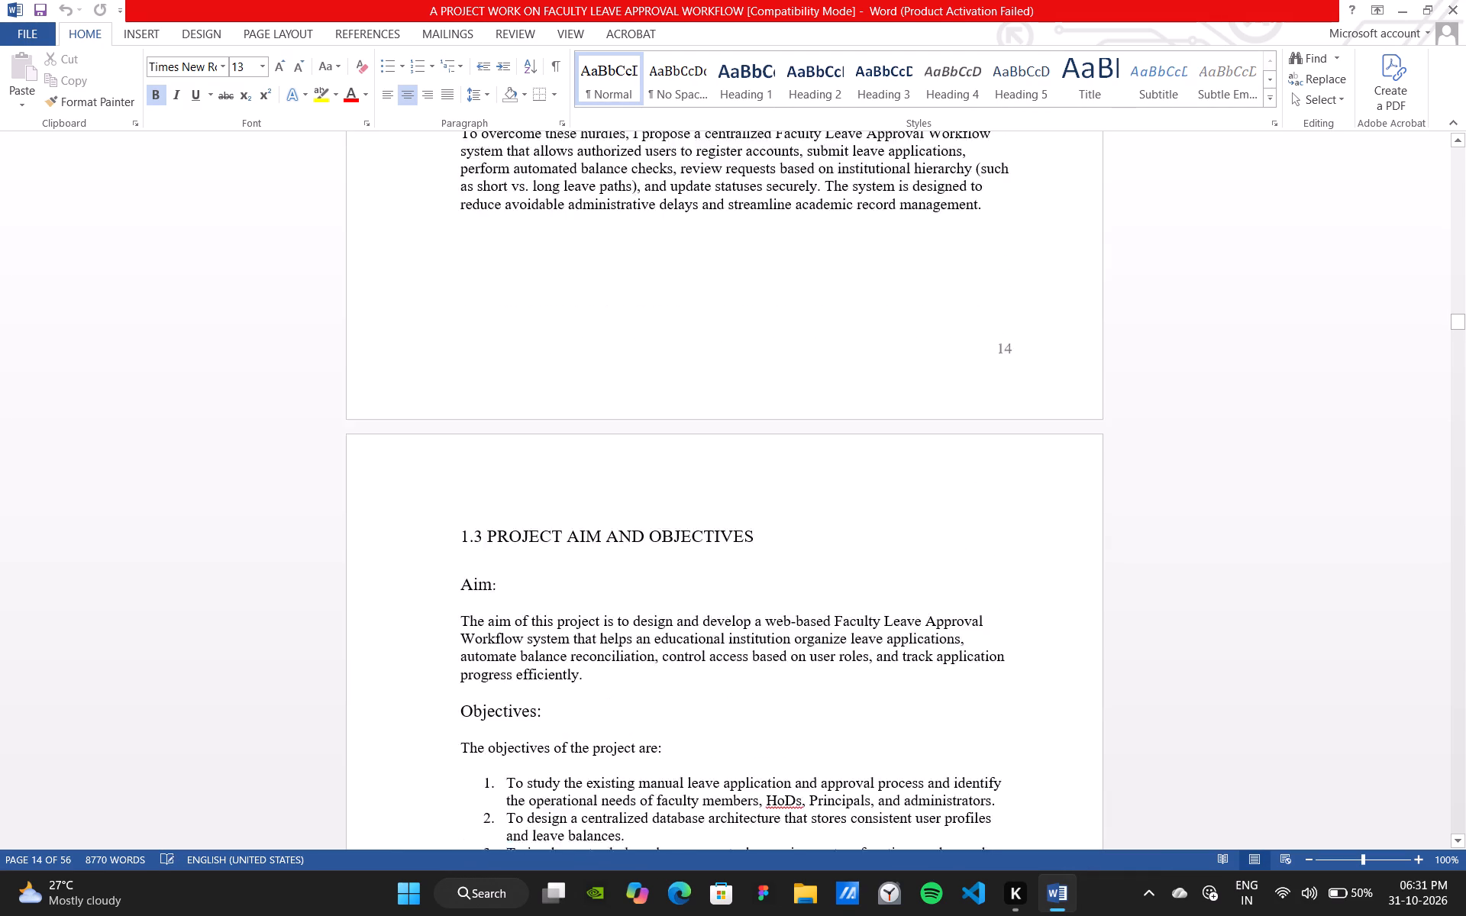
Review section 1.3 Project Aim and Objectives and the in-scope and out-of-scope features in section 1.4.
scroll(908, 565, "down", 6)
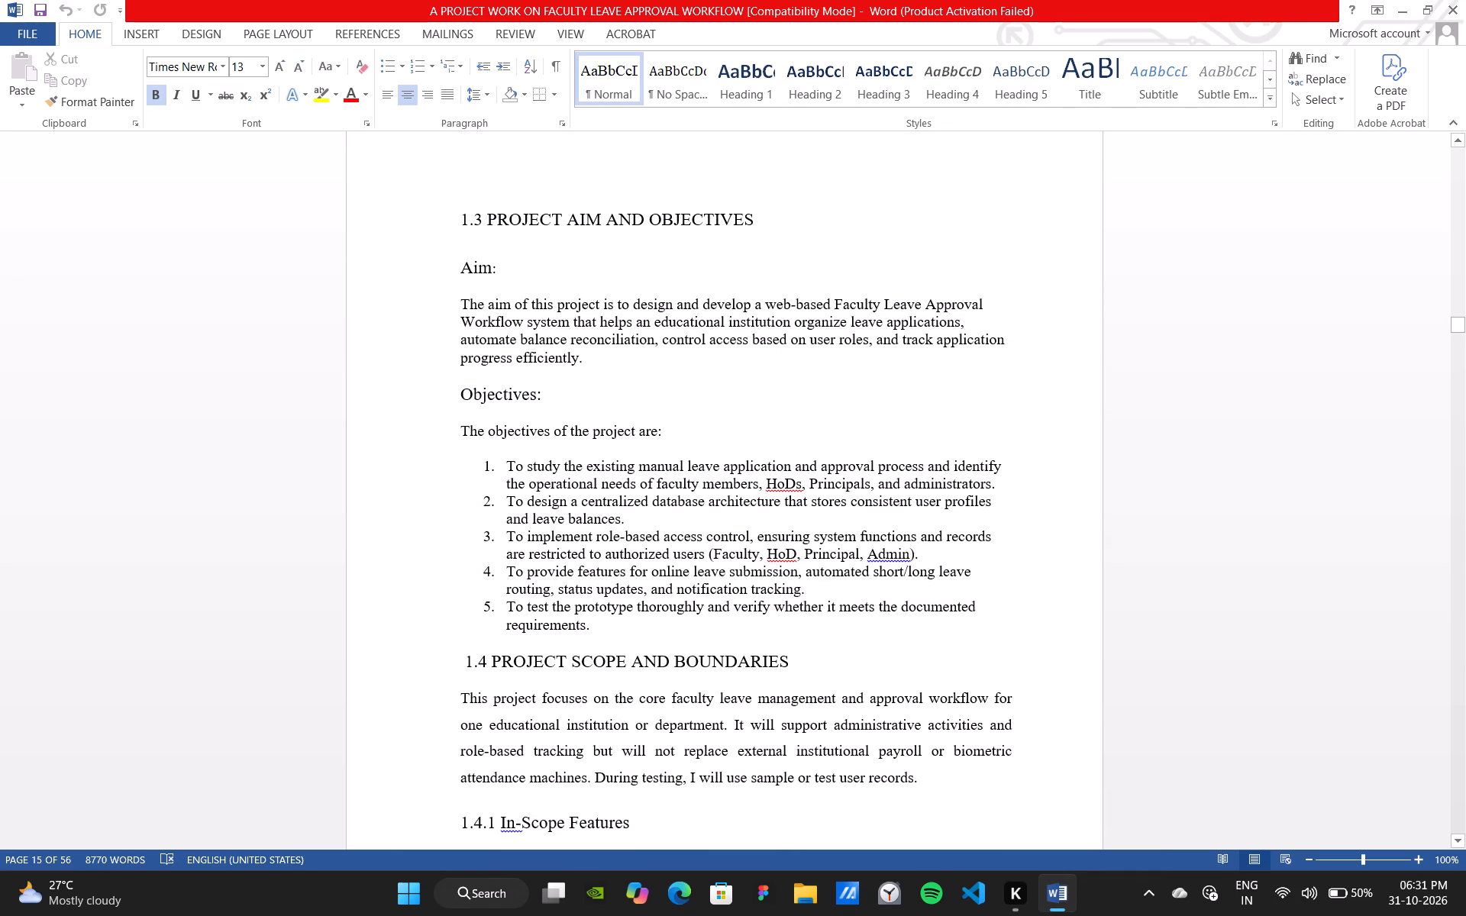
scroll(844, 551, "down", 5)
scroll(914, 590, "up", 7)
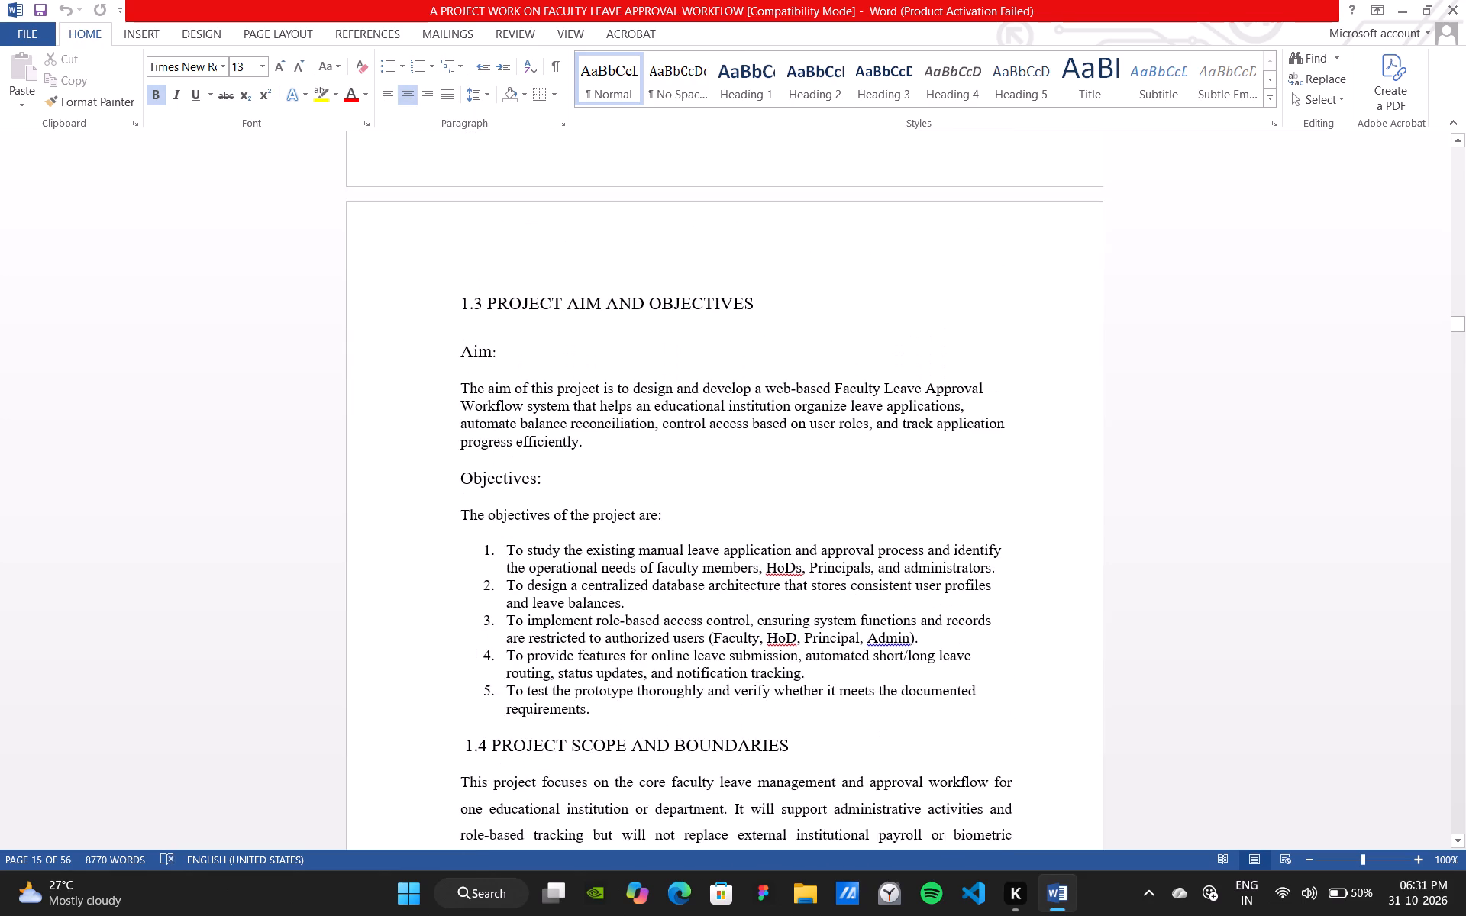
scroll(912, 590, "down", 6)
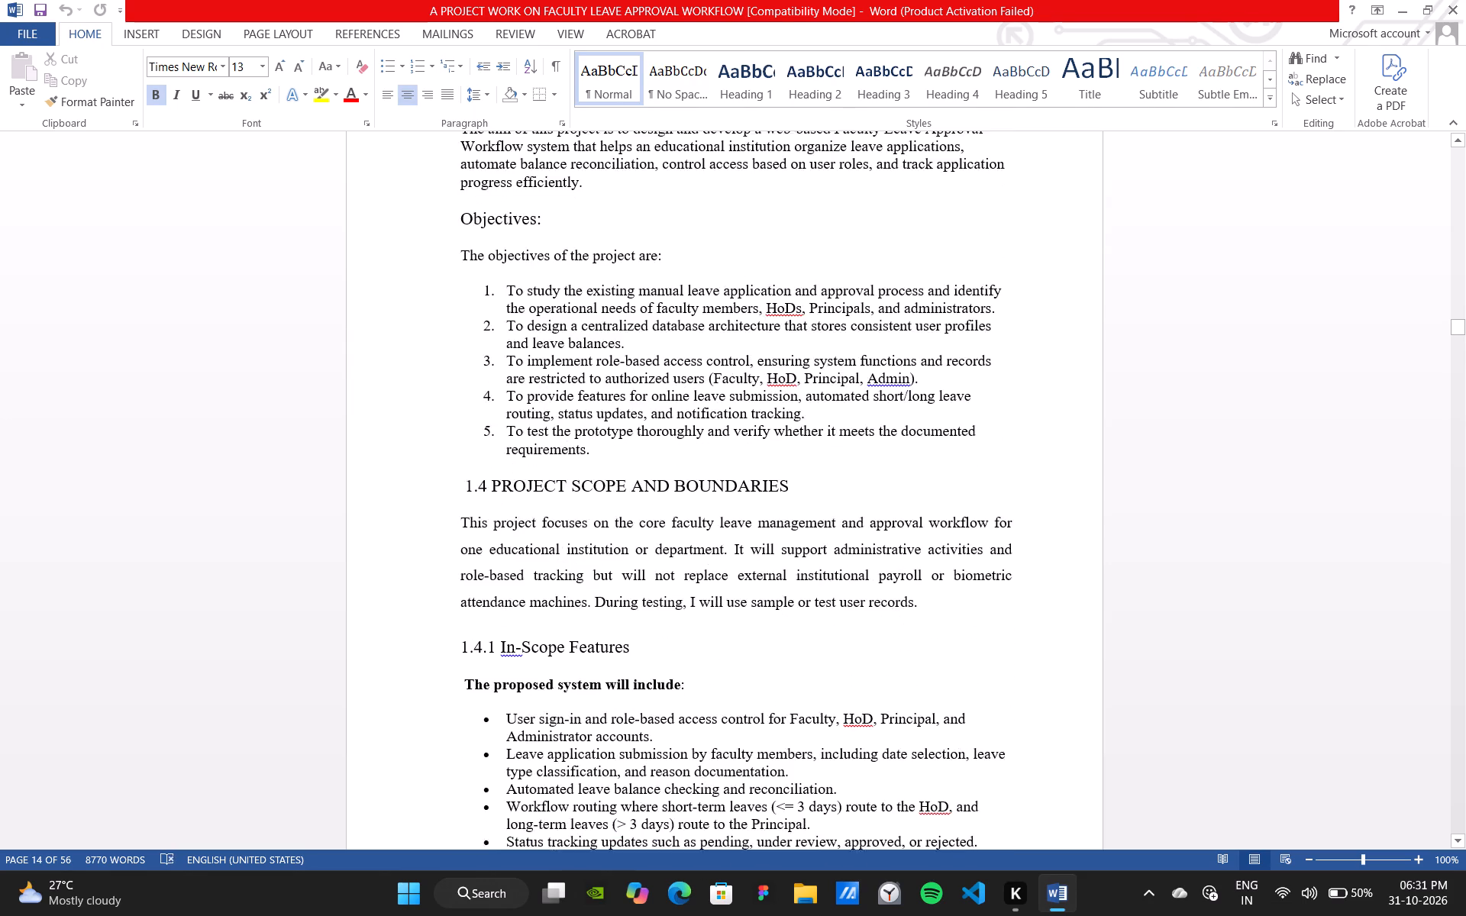
scroll(912, 606, "down", 11)
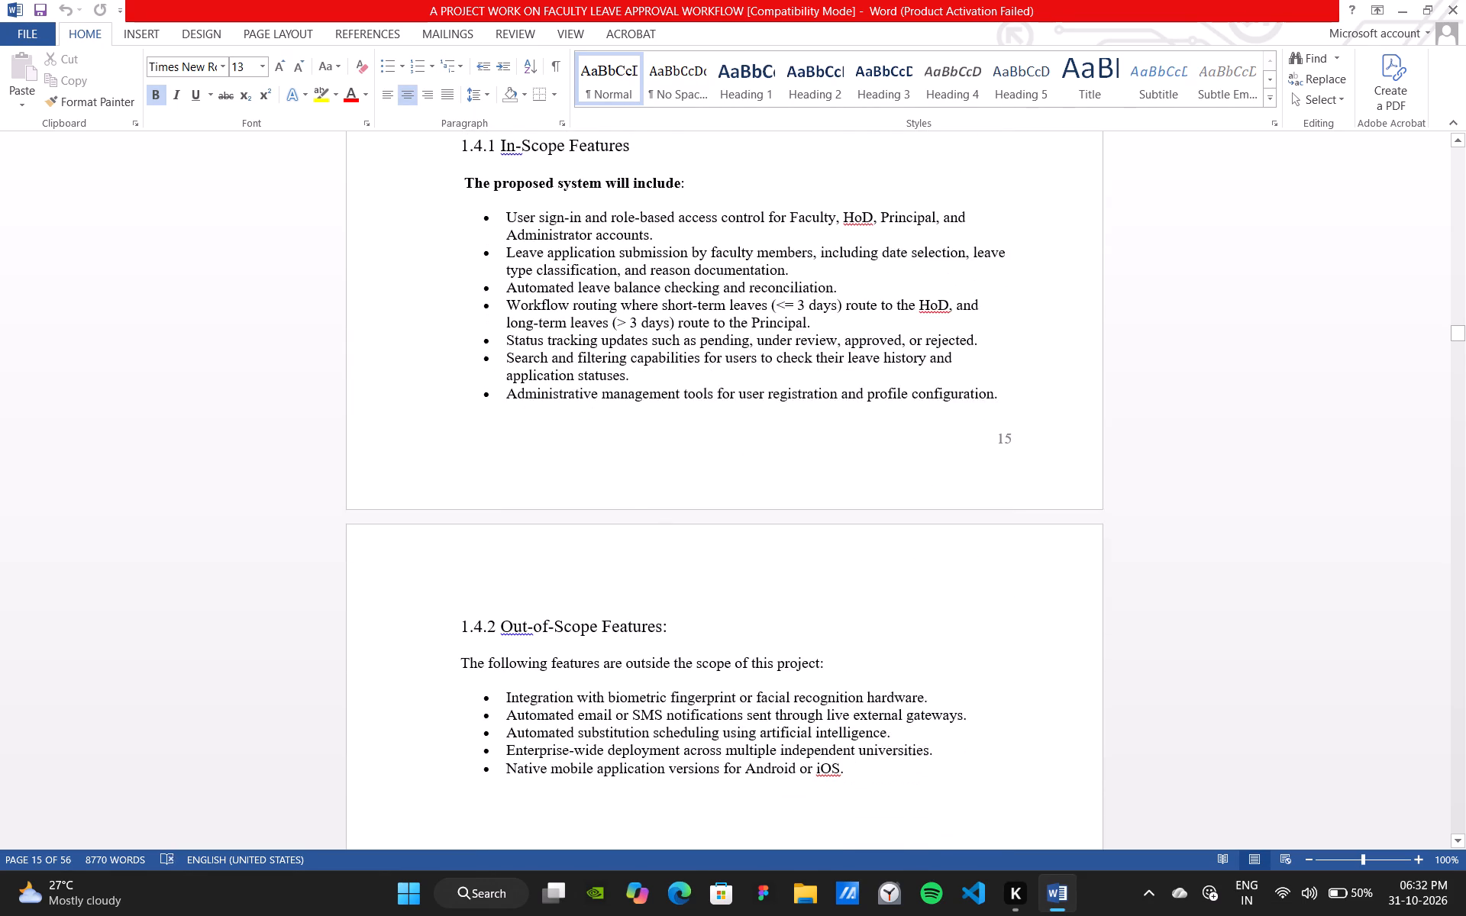
scroll(912, 608, "down", 1)
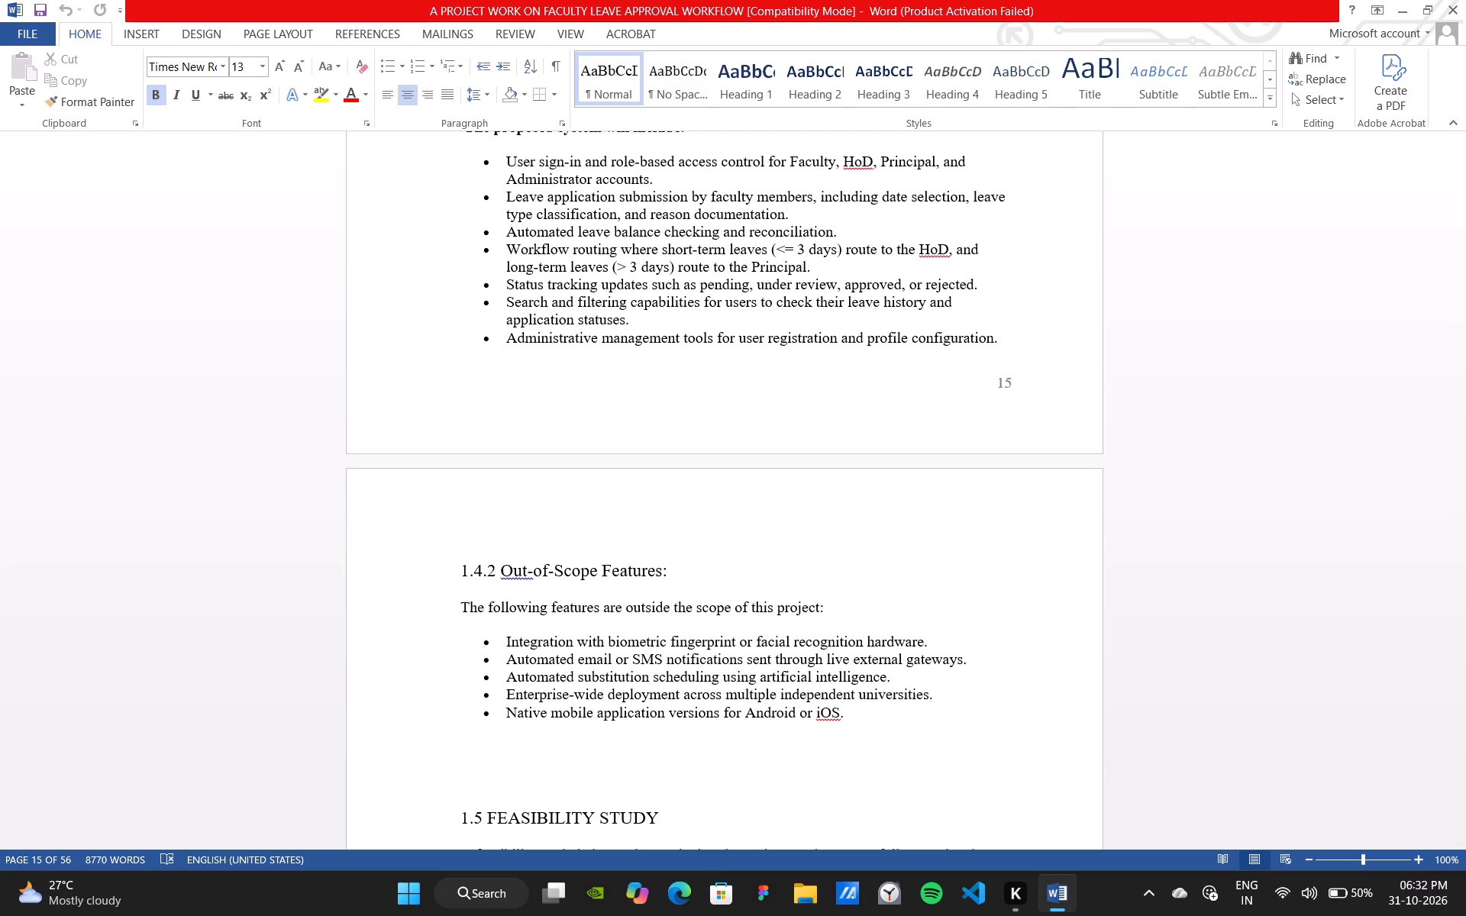
scroll(912, 608, "down", 1)
scroll(915, 610, "up", 3)
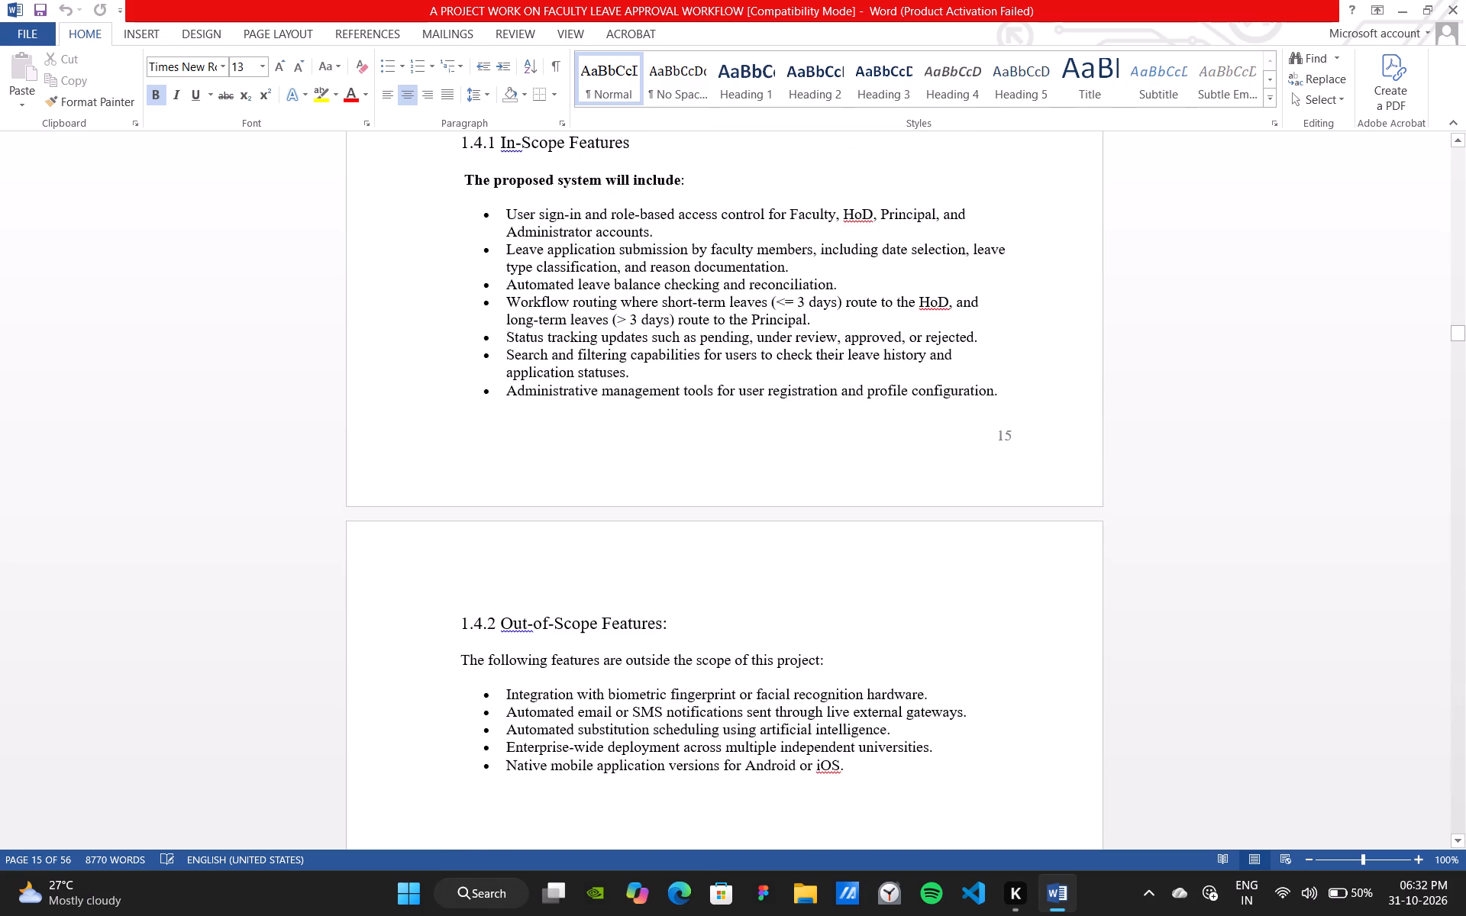
scroll(920, 613, "up", 3)
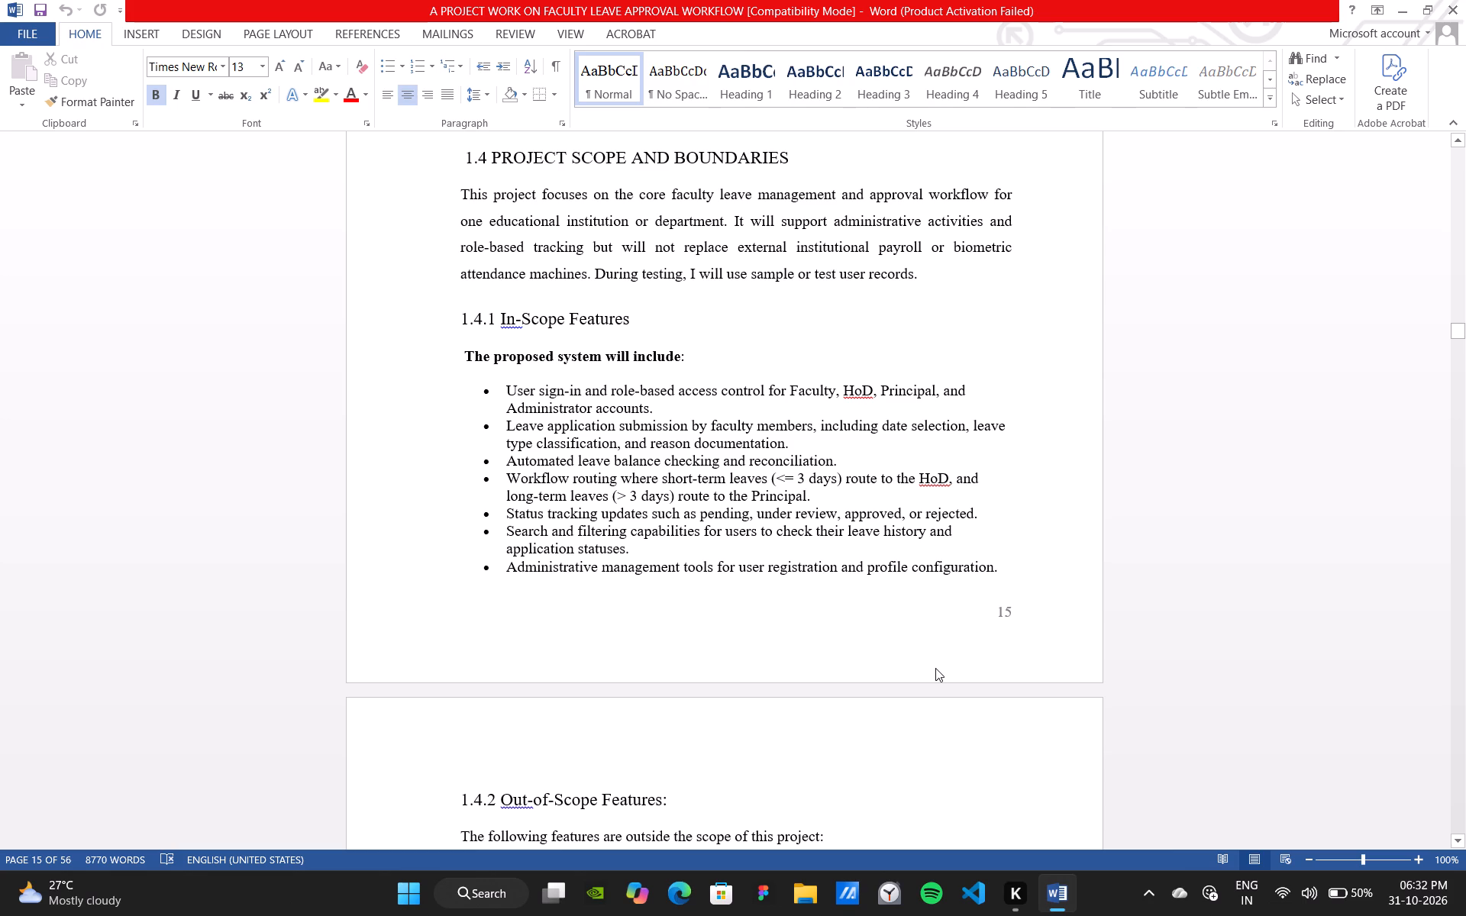
scroll(932, 684, "up", 3)
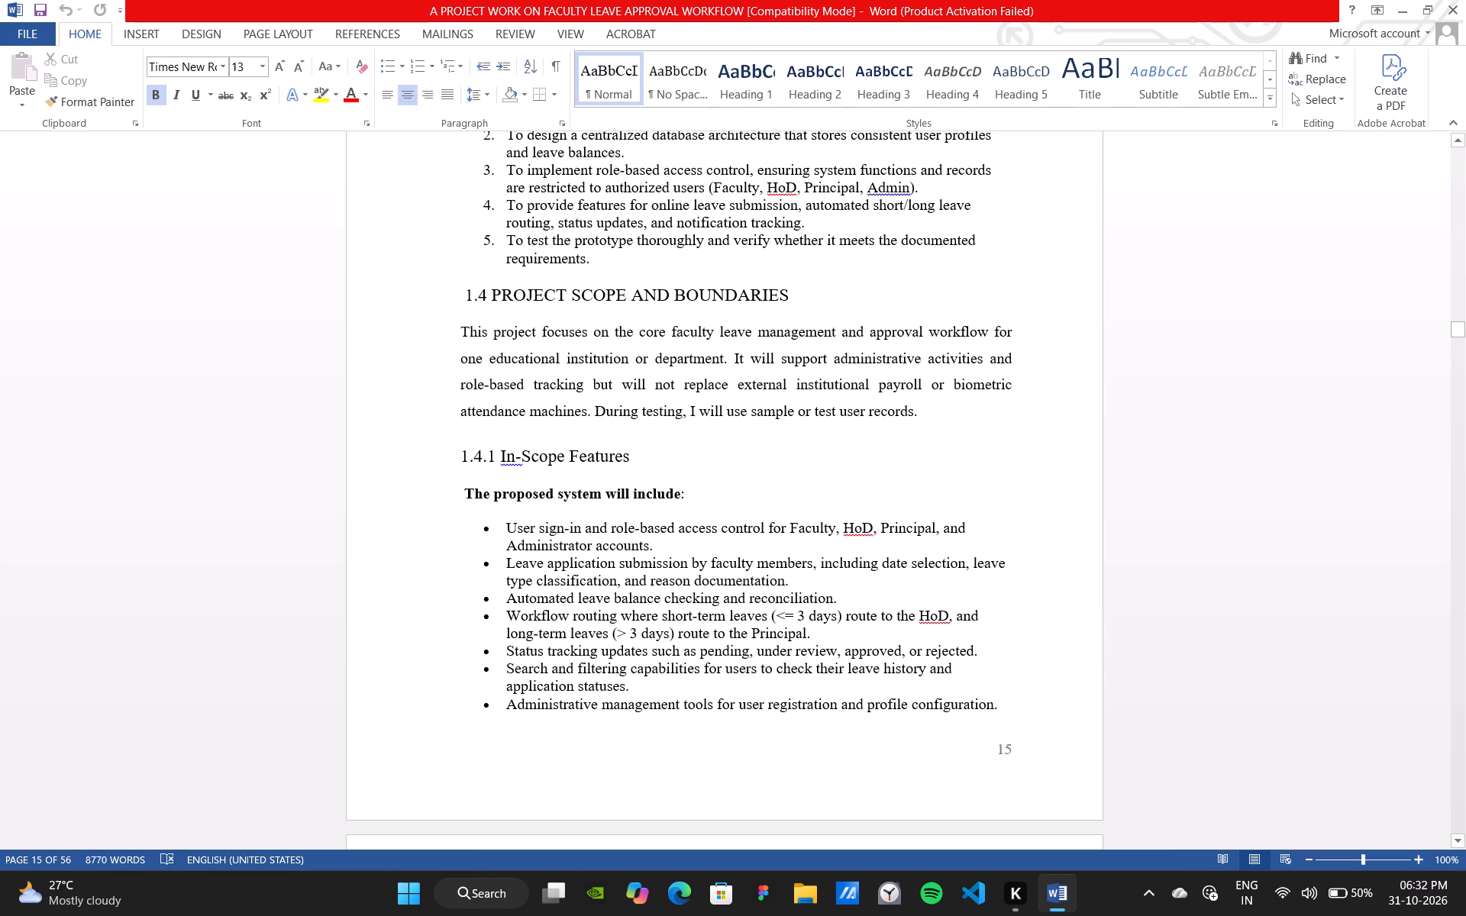
scroll(970, 679, "down", 17)
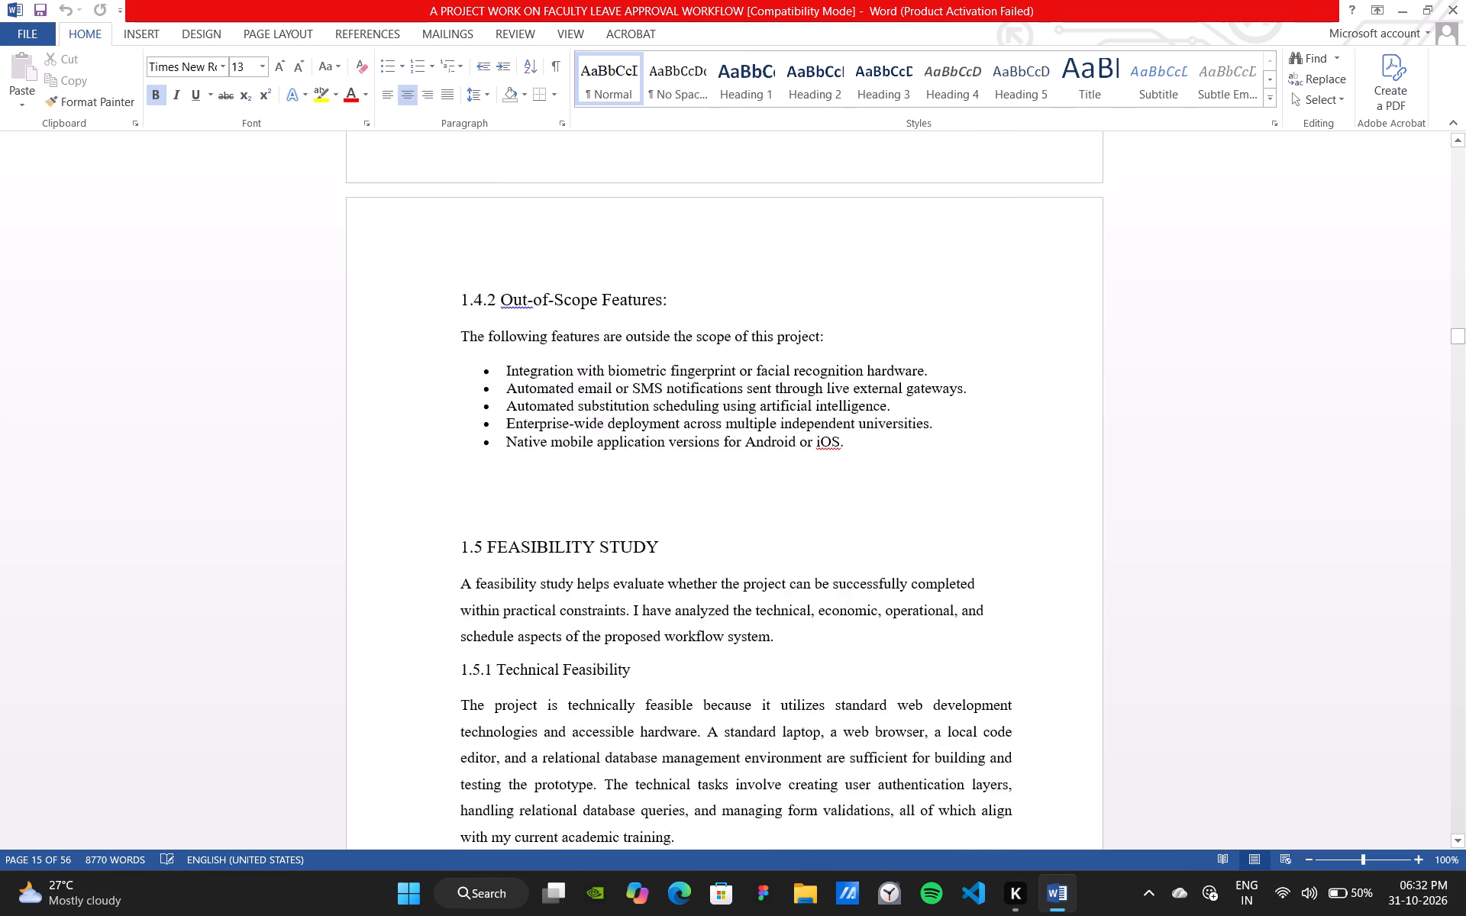
Look through section 1.5 Feasibility Study, from technical feasibility to the schedule and closing paragraph.
scroll(972, 692, "down", 13)
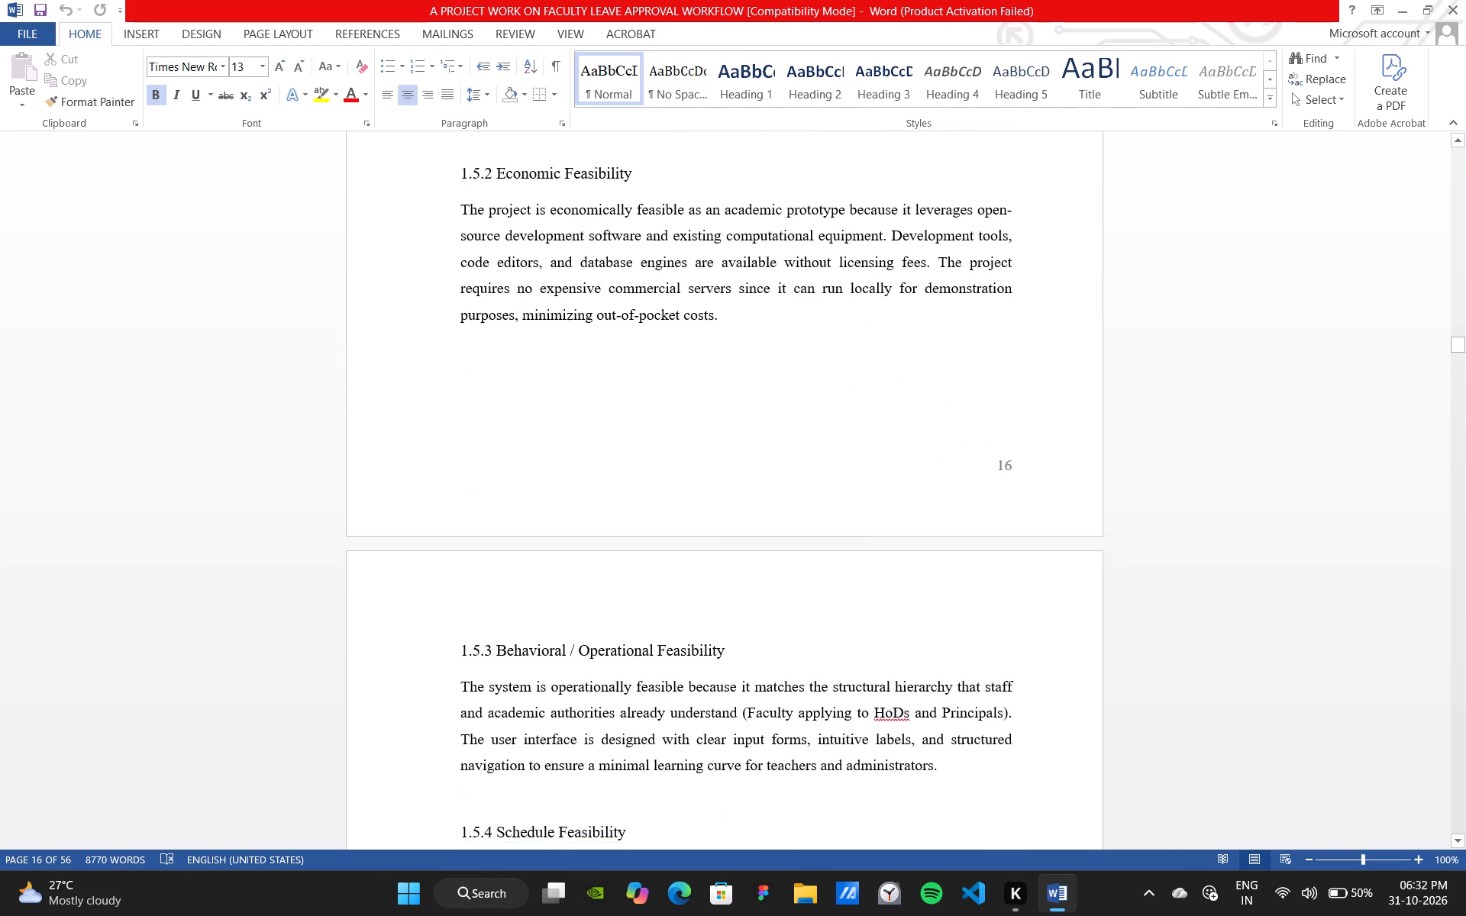
scroll(971, 693, "down", 19)
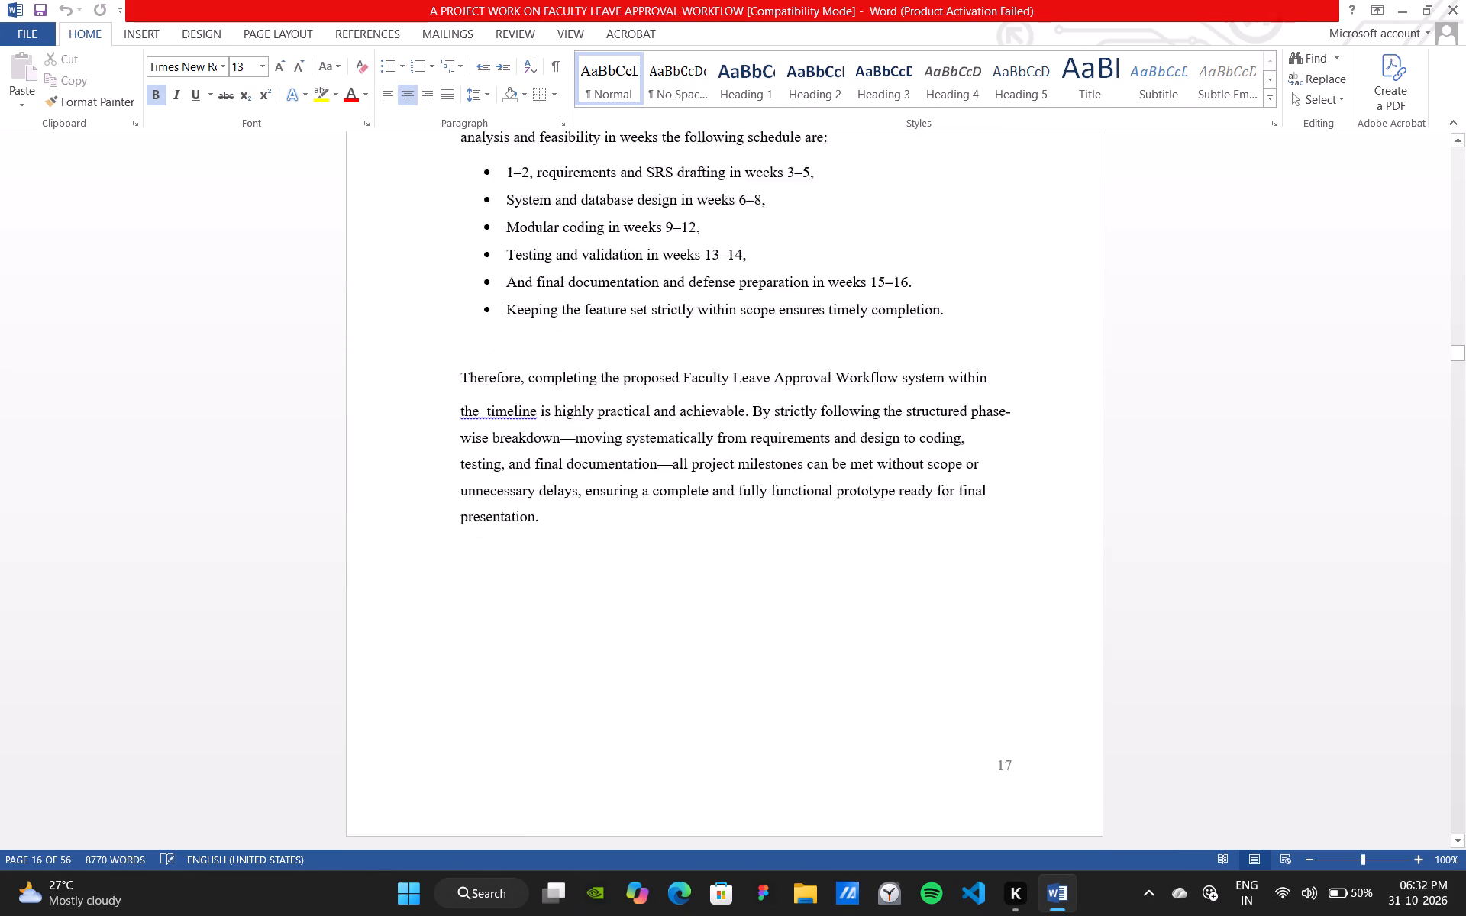
Review the Chapter 2 introduction and section 2.1 SDLC Model Selection, including the Waterfall stages, Figure 2.1 and the reasons for the choice.
scroll(979, 698, "down", 18)
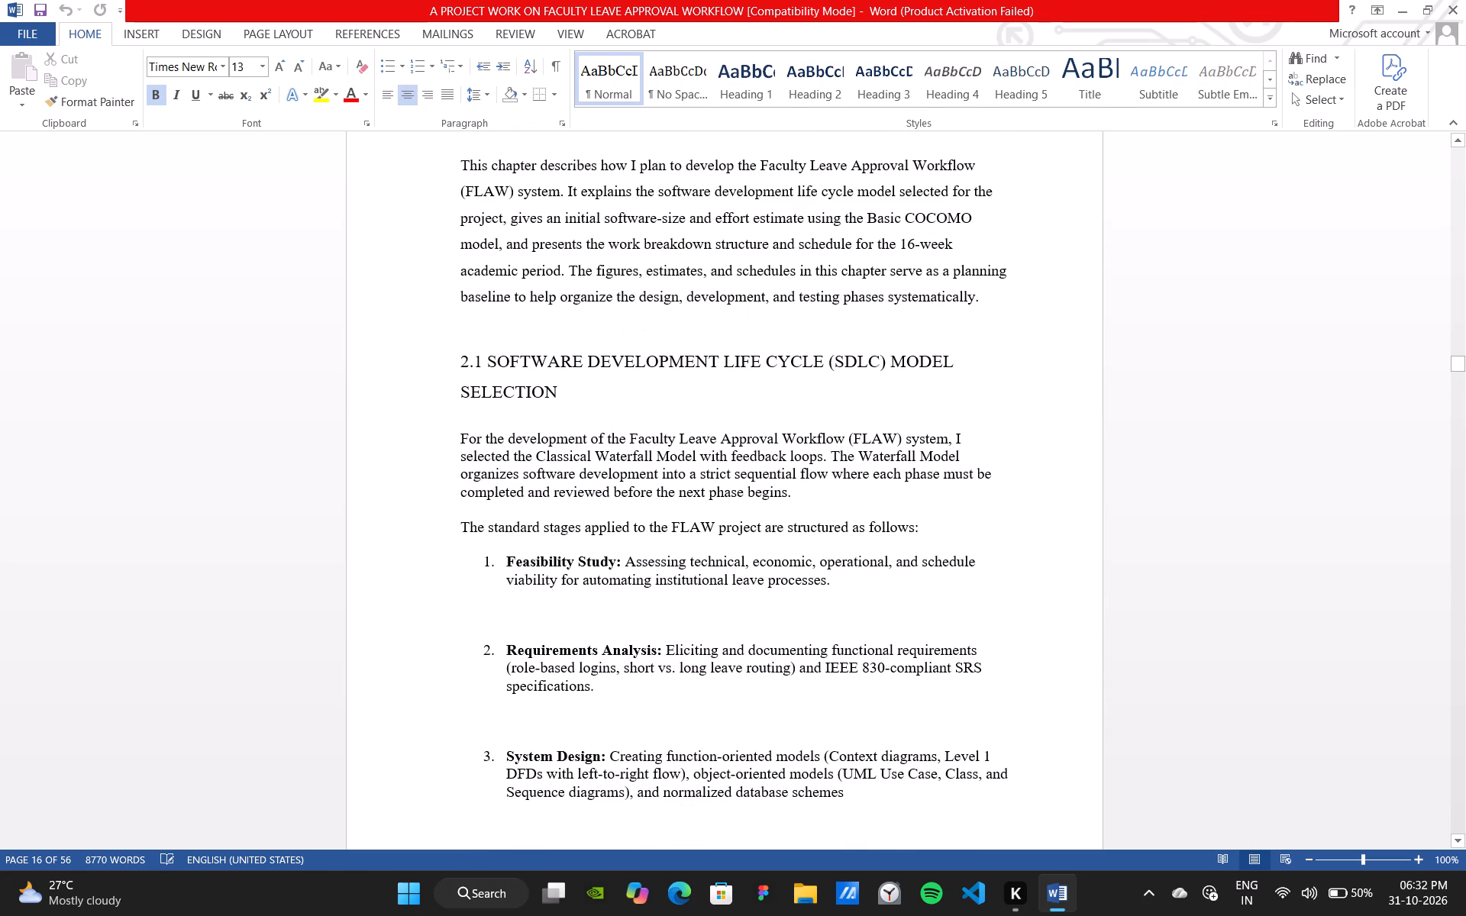
scroll(980, 701, "down", 8)
scroll(970, 713, "up", 9)
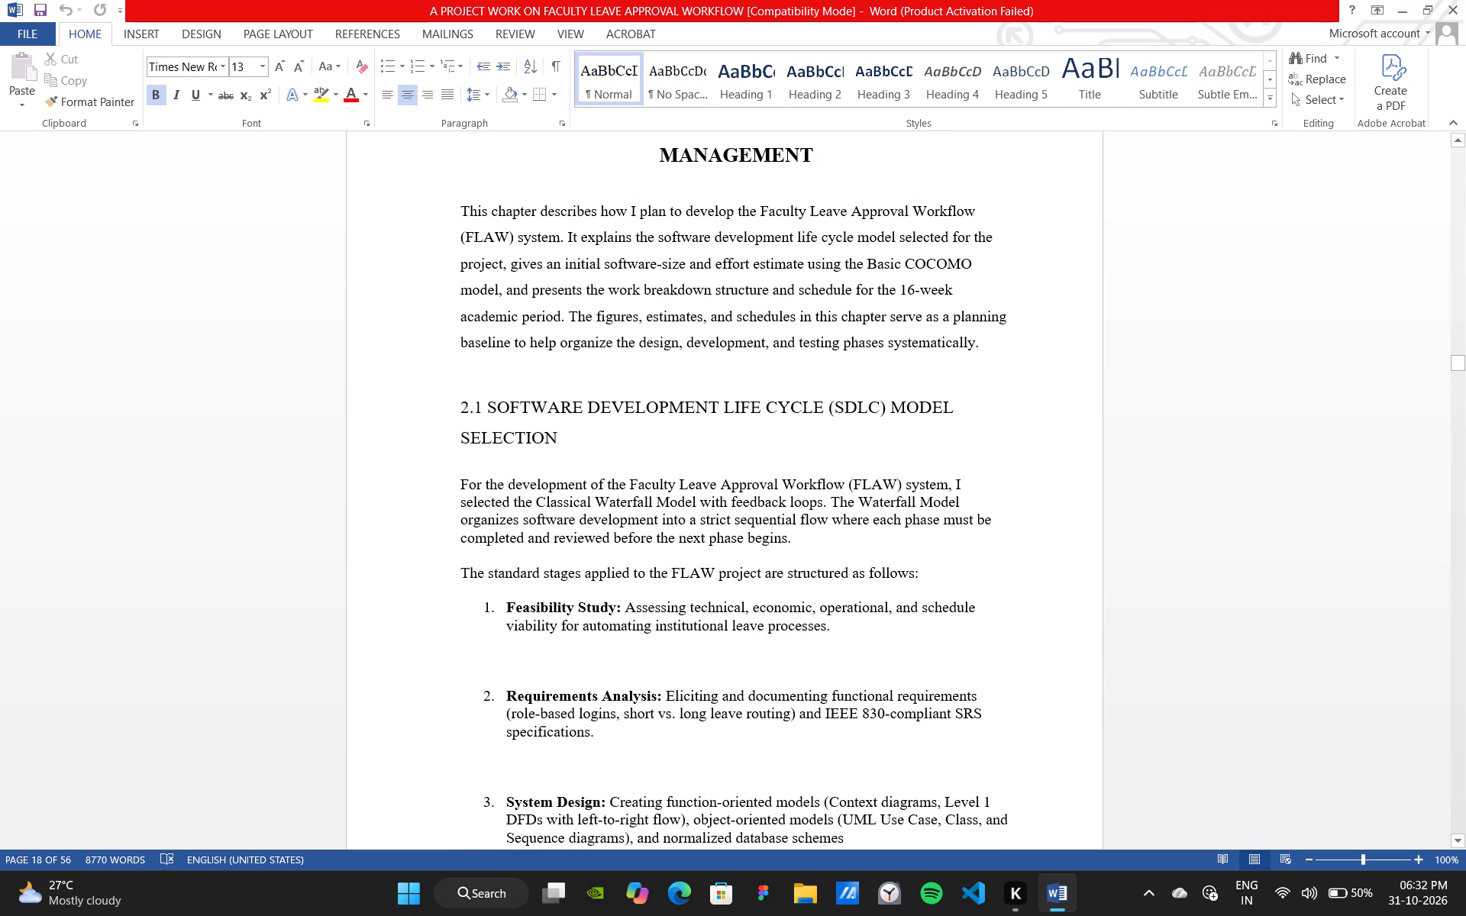
scroll(914, 697, "down", 11)
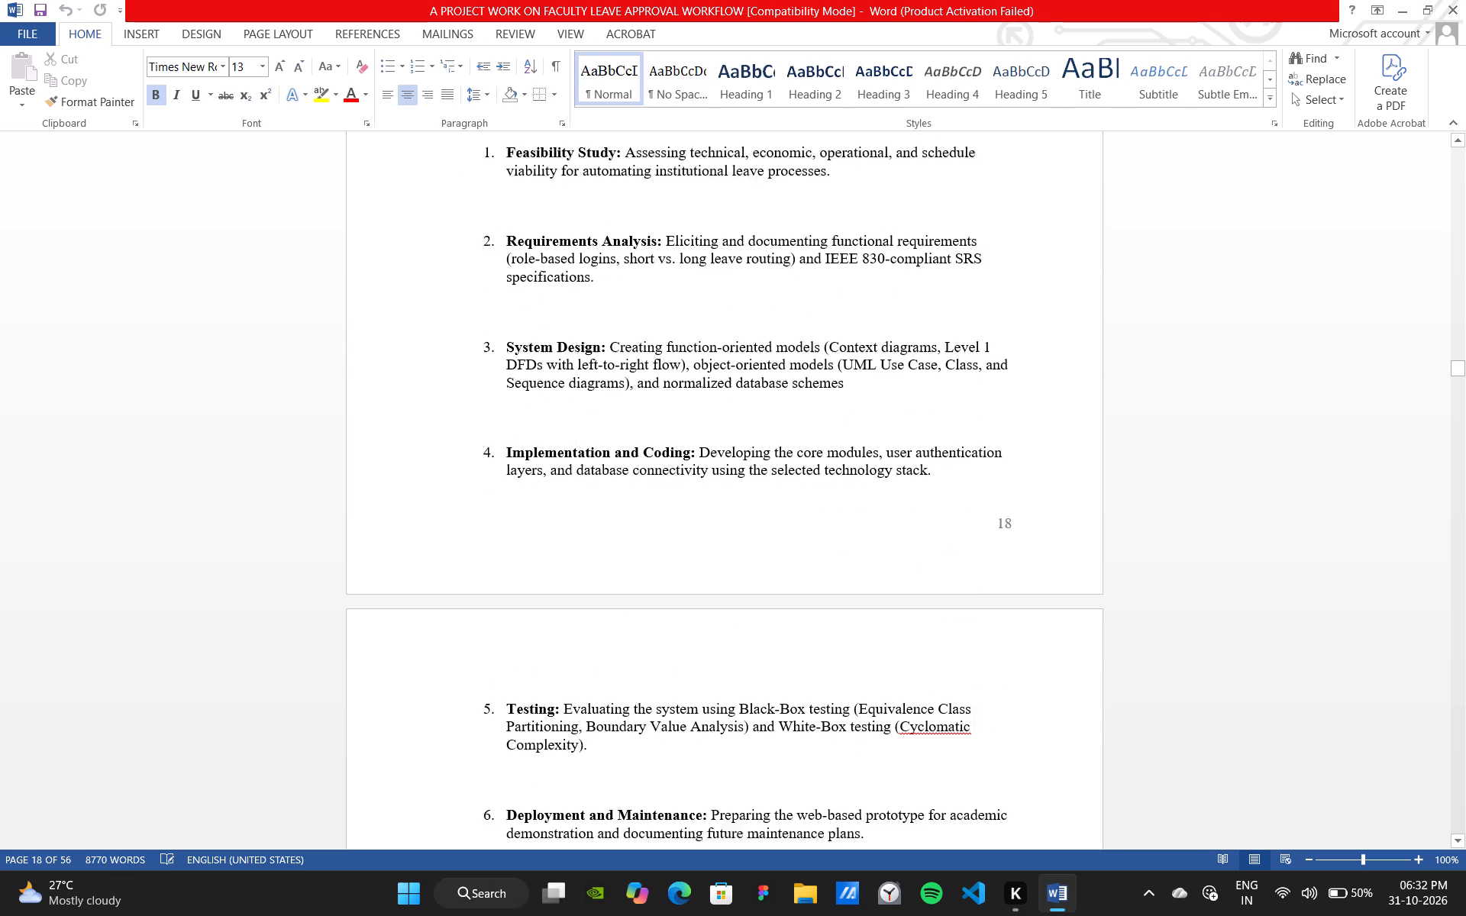
scroll(914, 698, "down", 15)
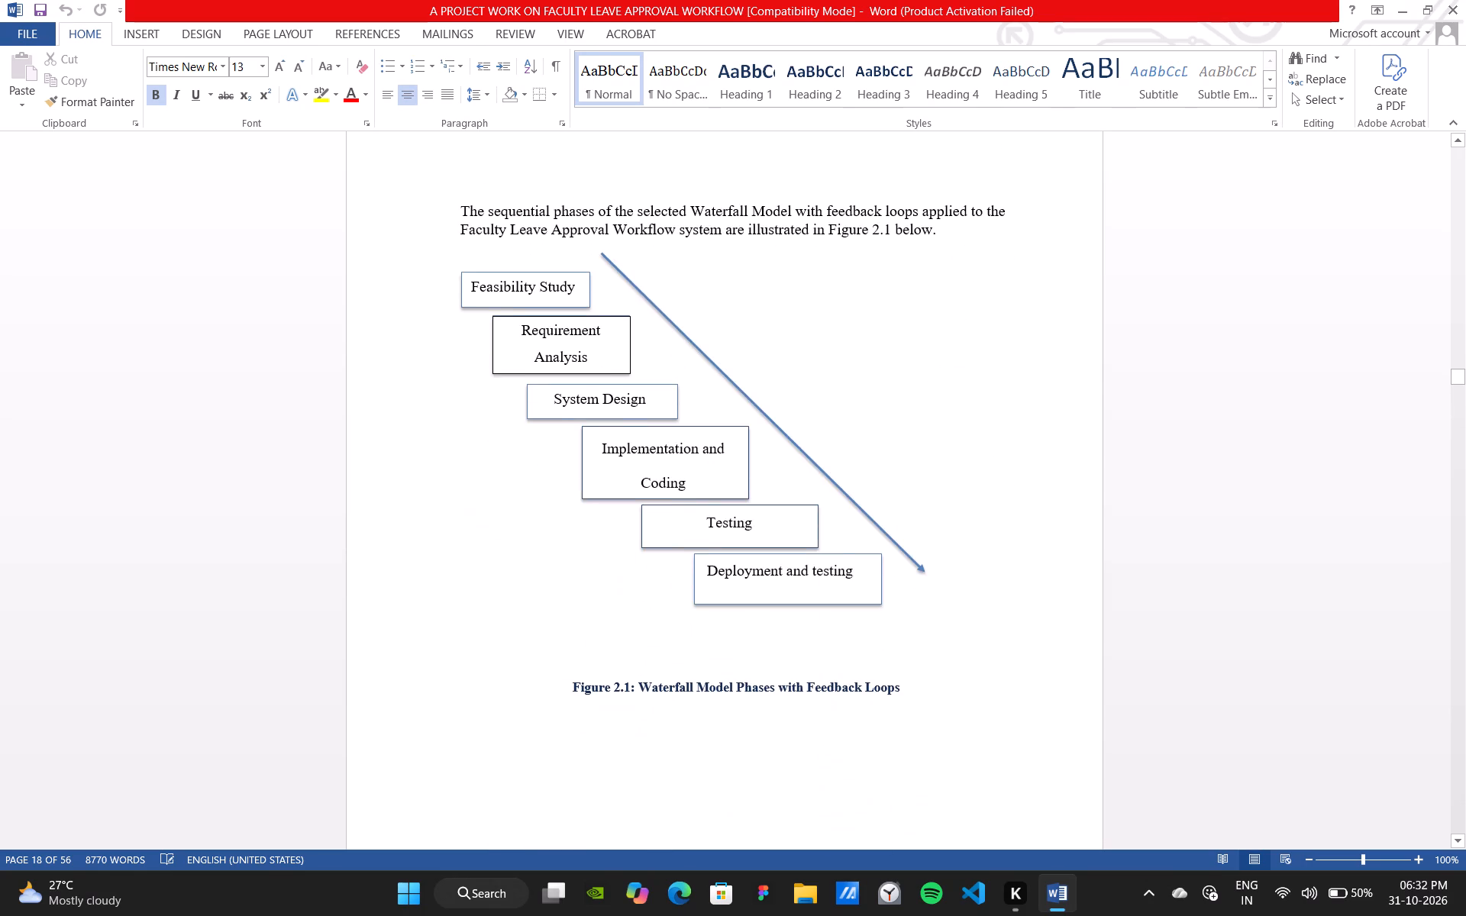
scroll(913, 699, "down", 15)
scroll(913, 699, "down", 6)
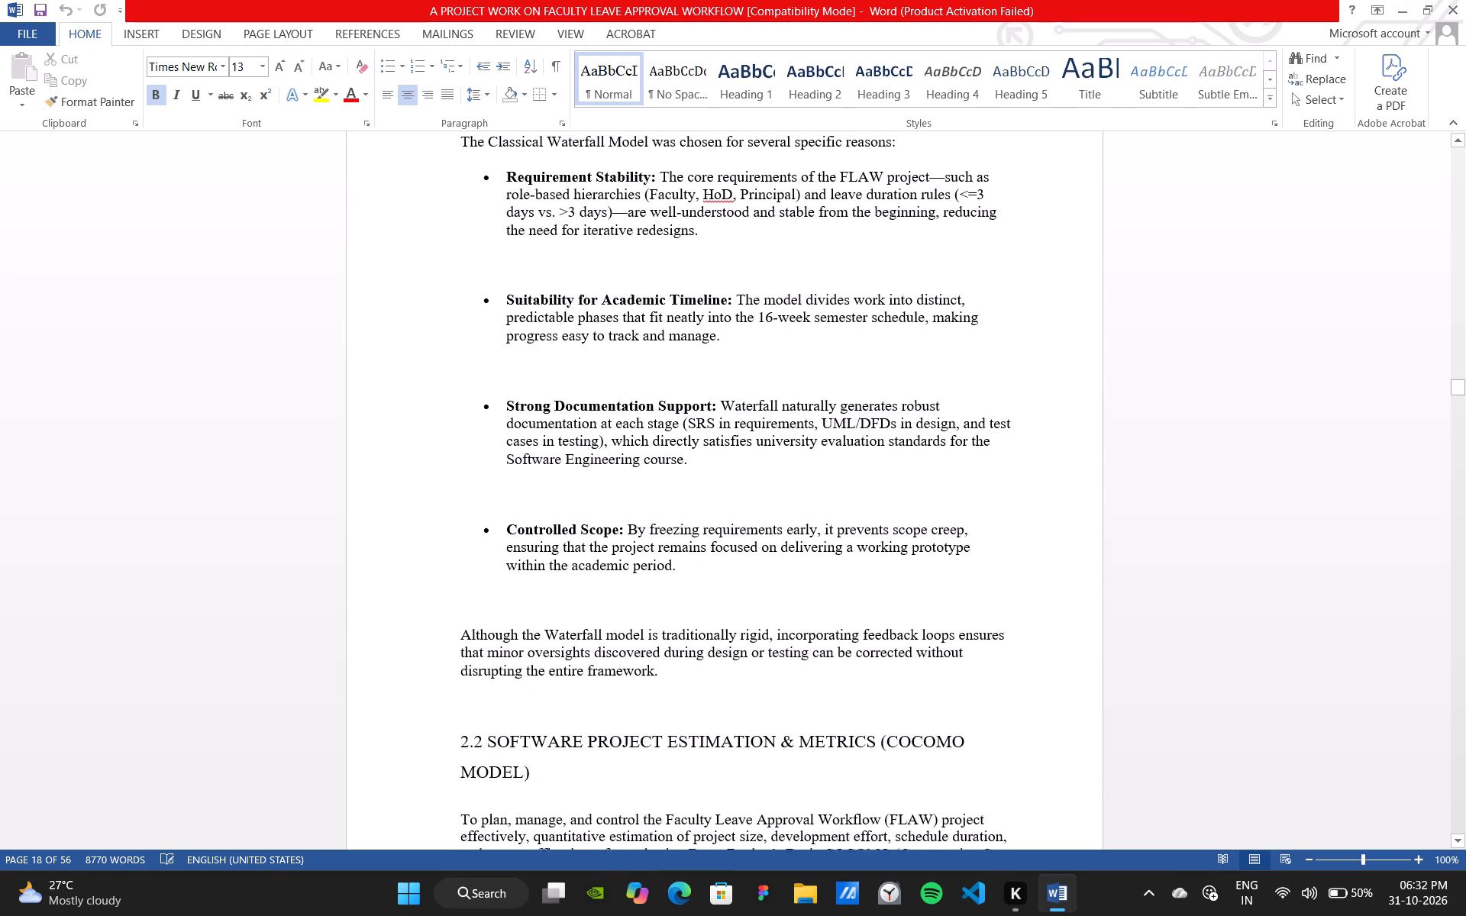
Review section 2.2 on COCOMO estimation, including the module size table, the formulas, the step-by-step calculations and the metrics summary table.
scroll(913, 699, "down", 17)
scroll(913, 699, "down", 6)
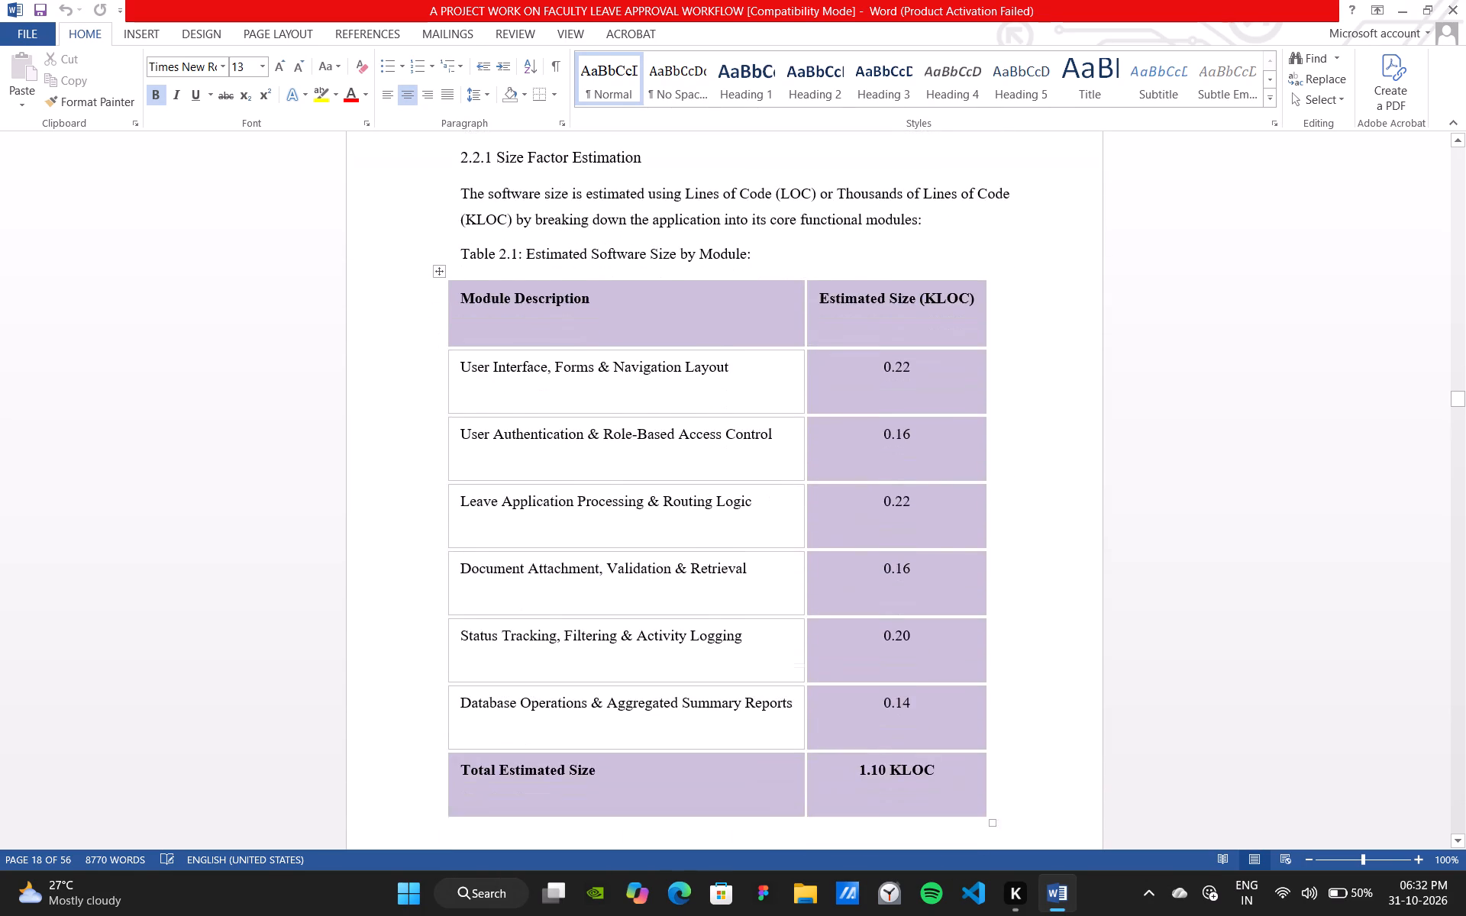
scroll(913, 699, "down", 14)
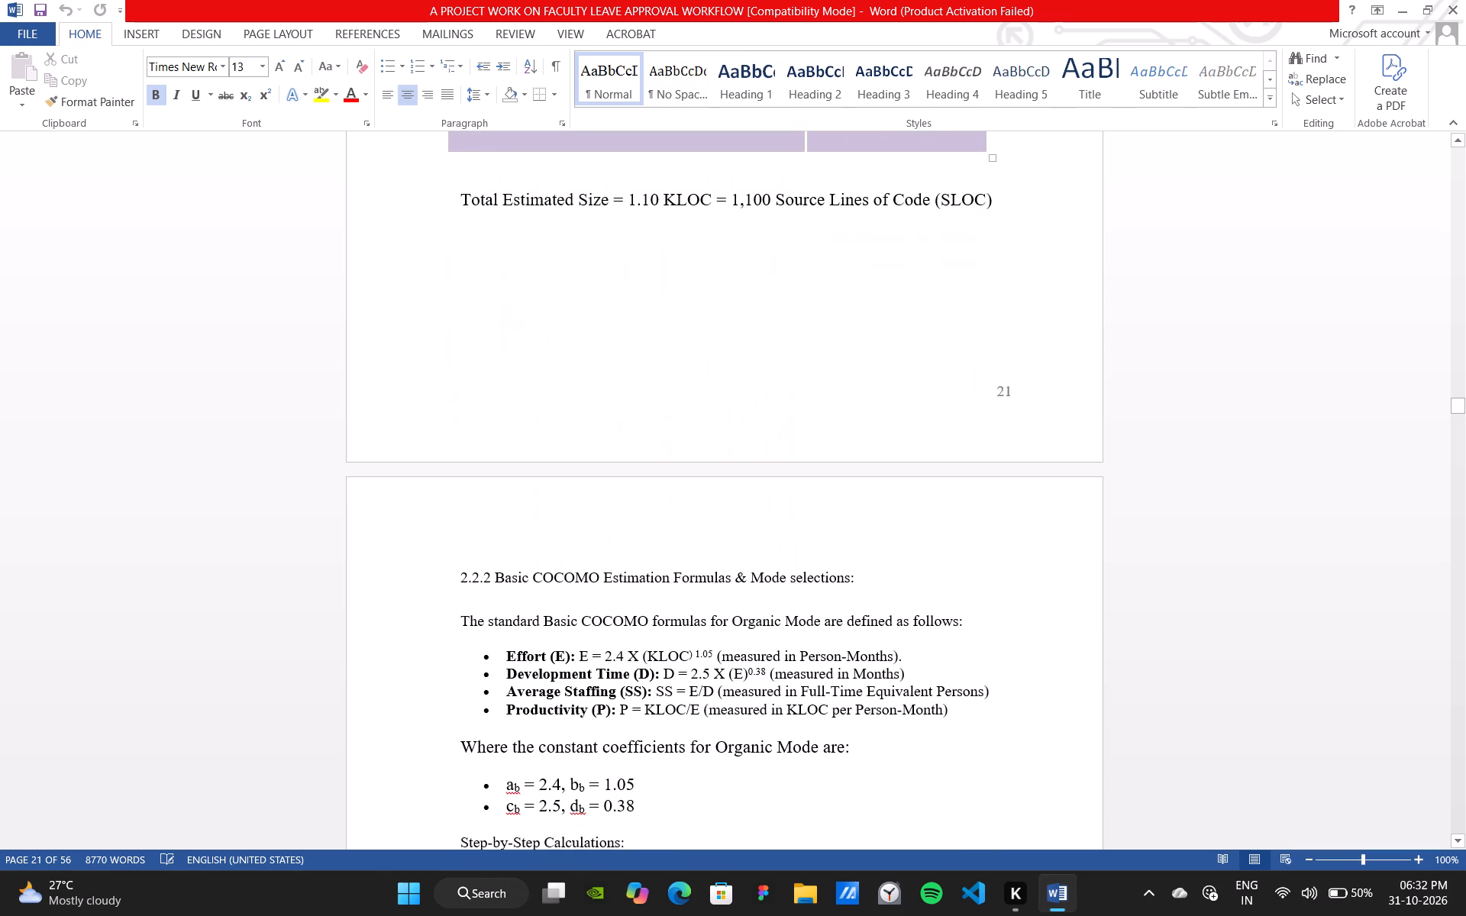
scroll(913, 699, "down", 18)
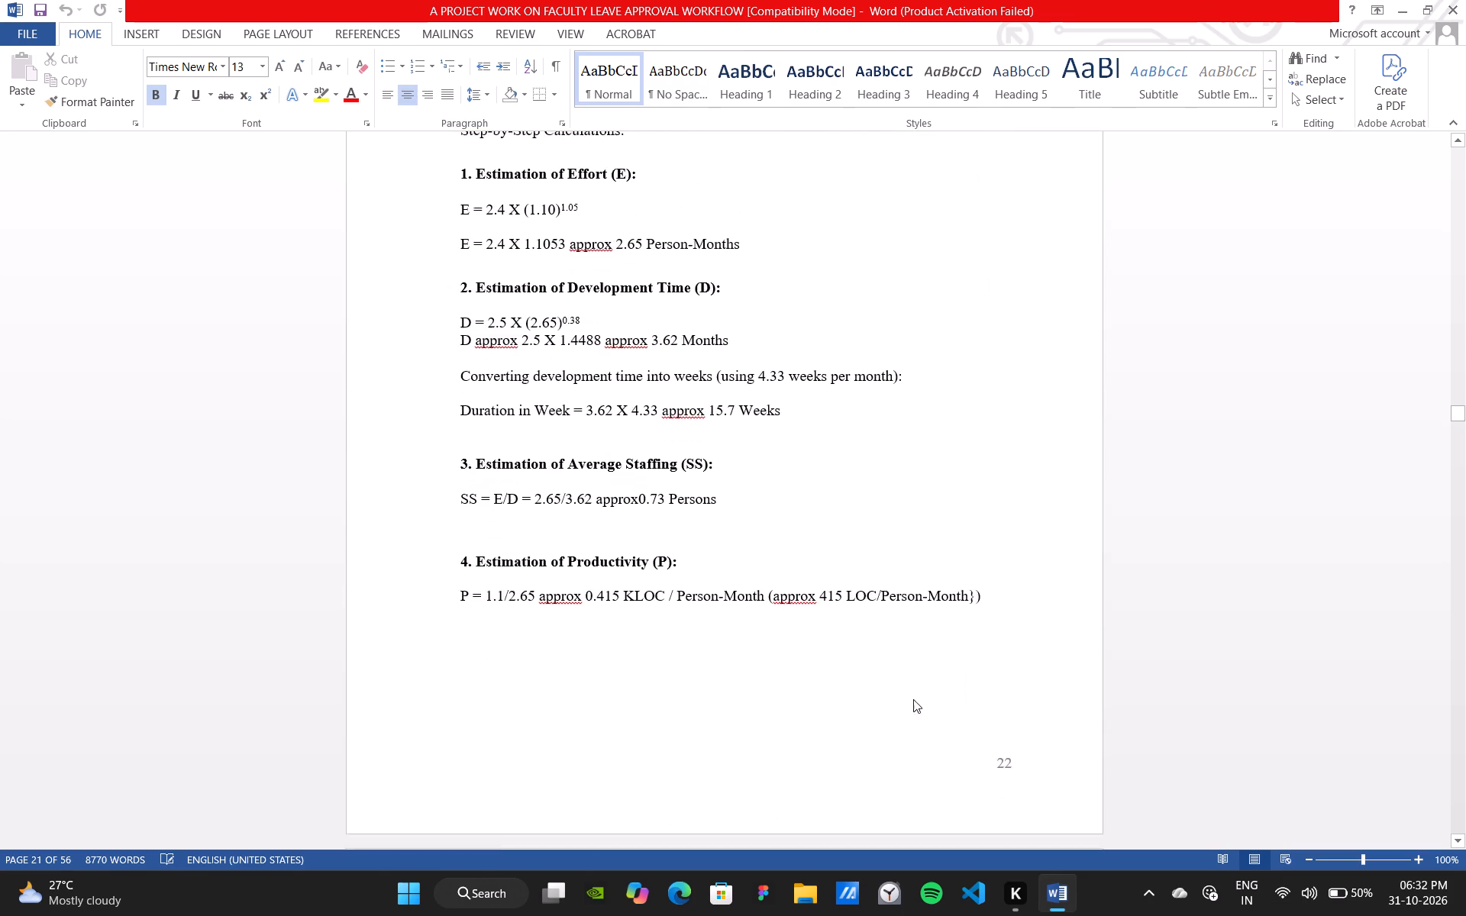
scroll(913, 699, "down", 17)
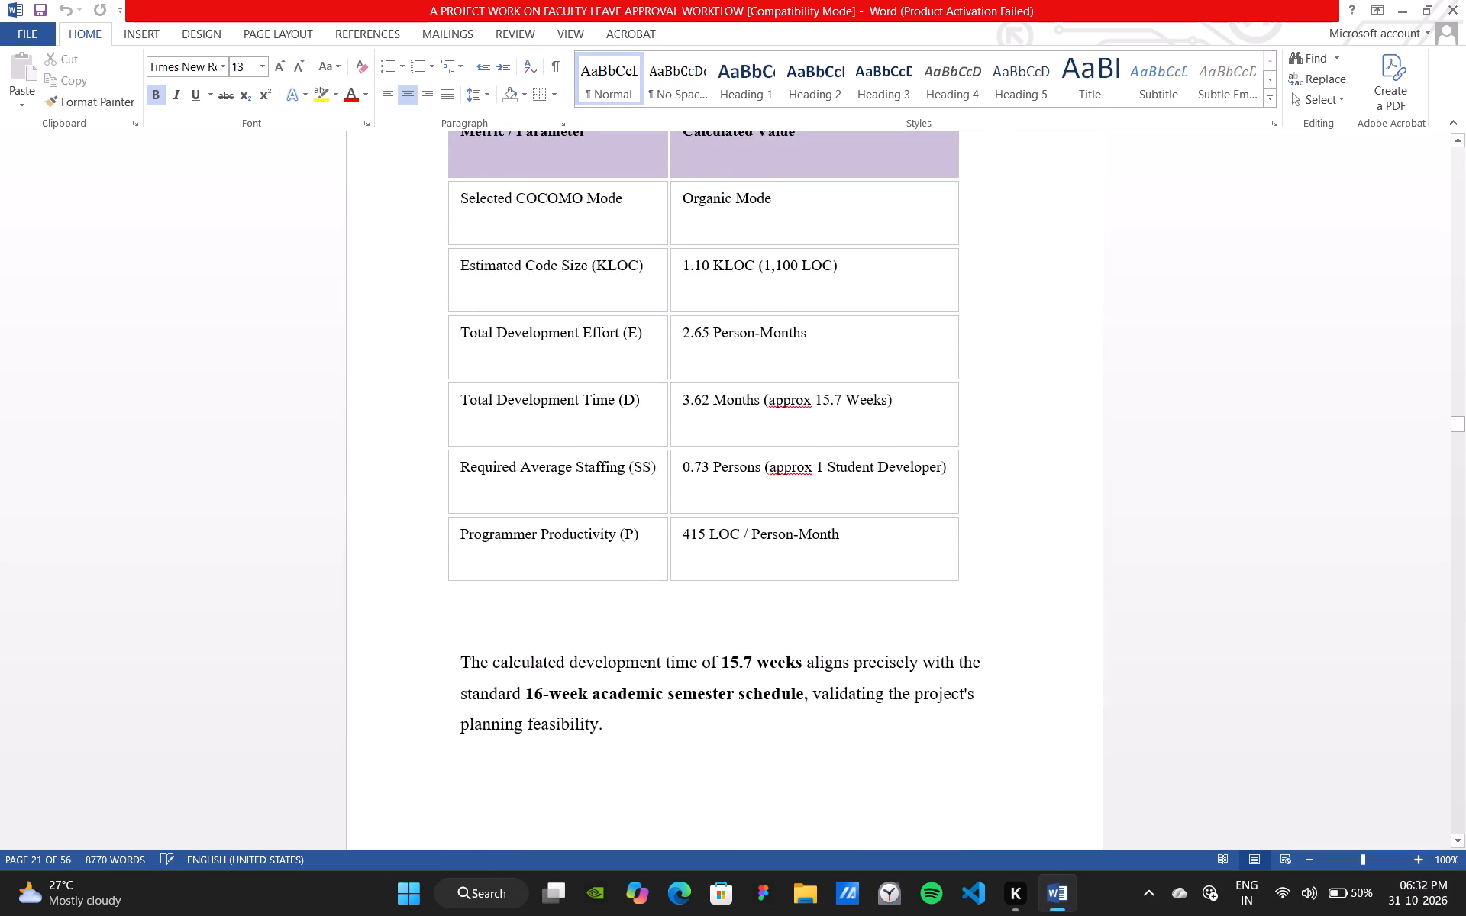
Look through section 2.3 Work Breakdown Structure, covering Table 2.3 and the written activities and expected outputs of the project phases.
scroll(912, 699, "down", 16)
scroll(912, 699, "down", 9)
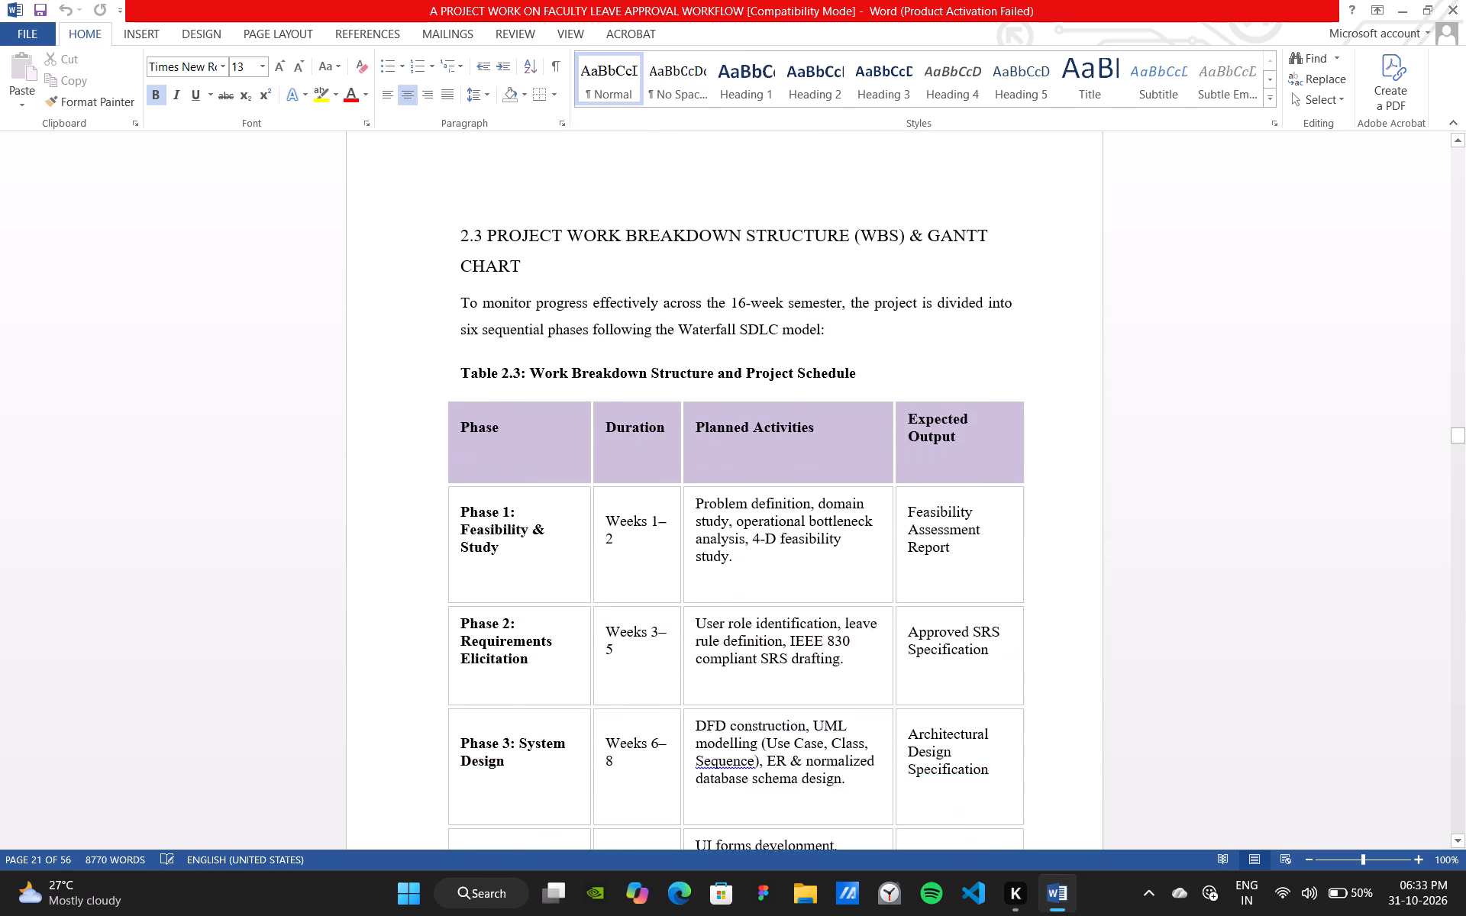
scroll(912, 699, "down", 17)
scroll(911, 708, "down", 4)
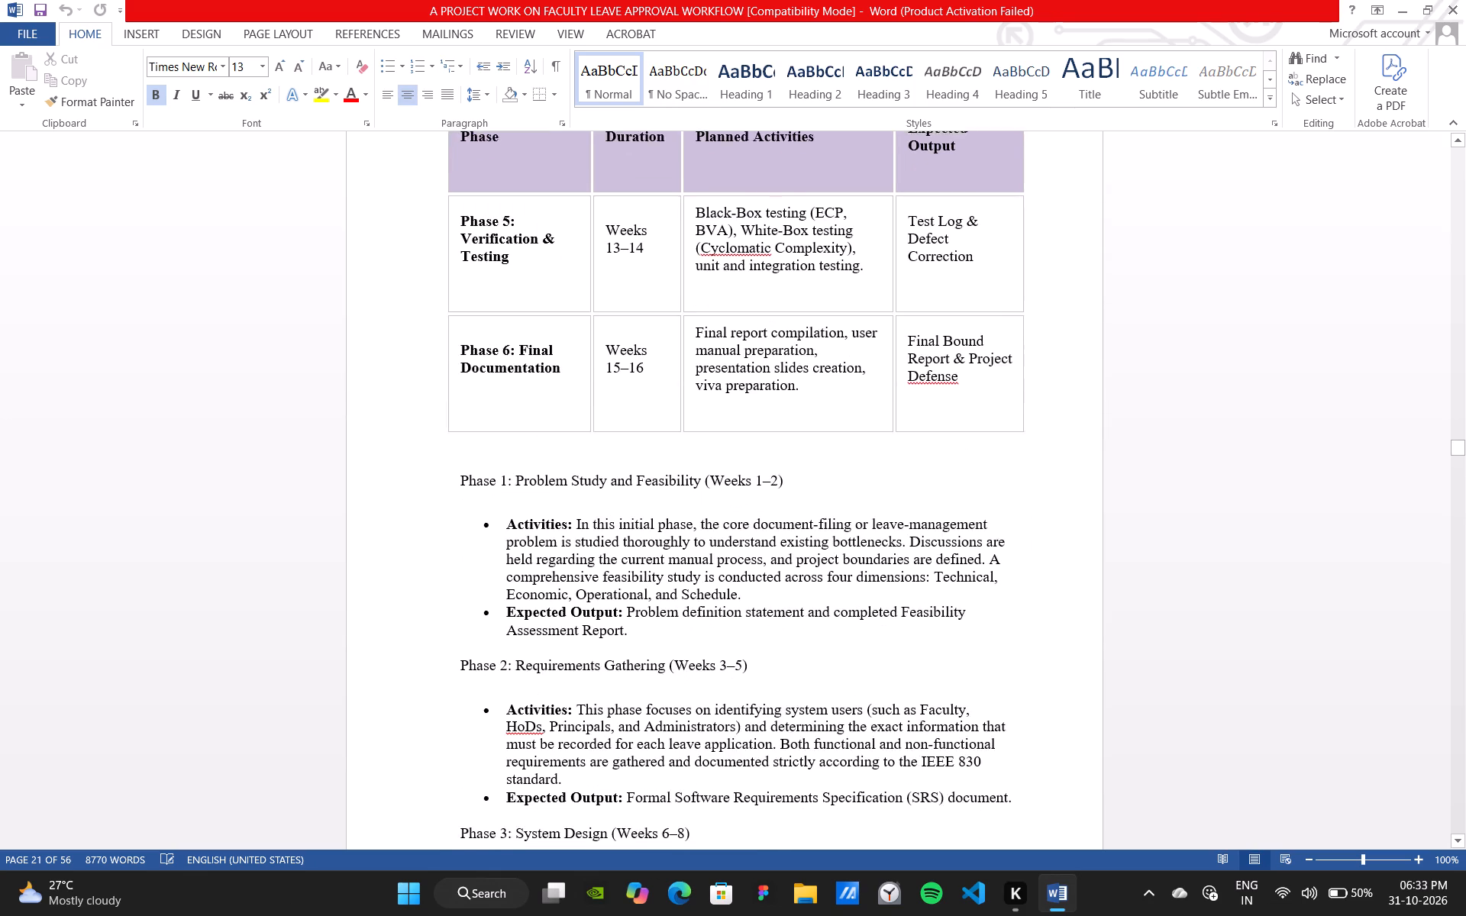
scroll(905, 709, "down", 18)
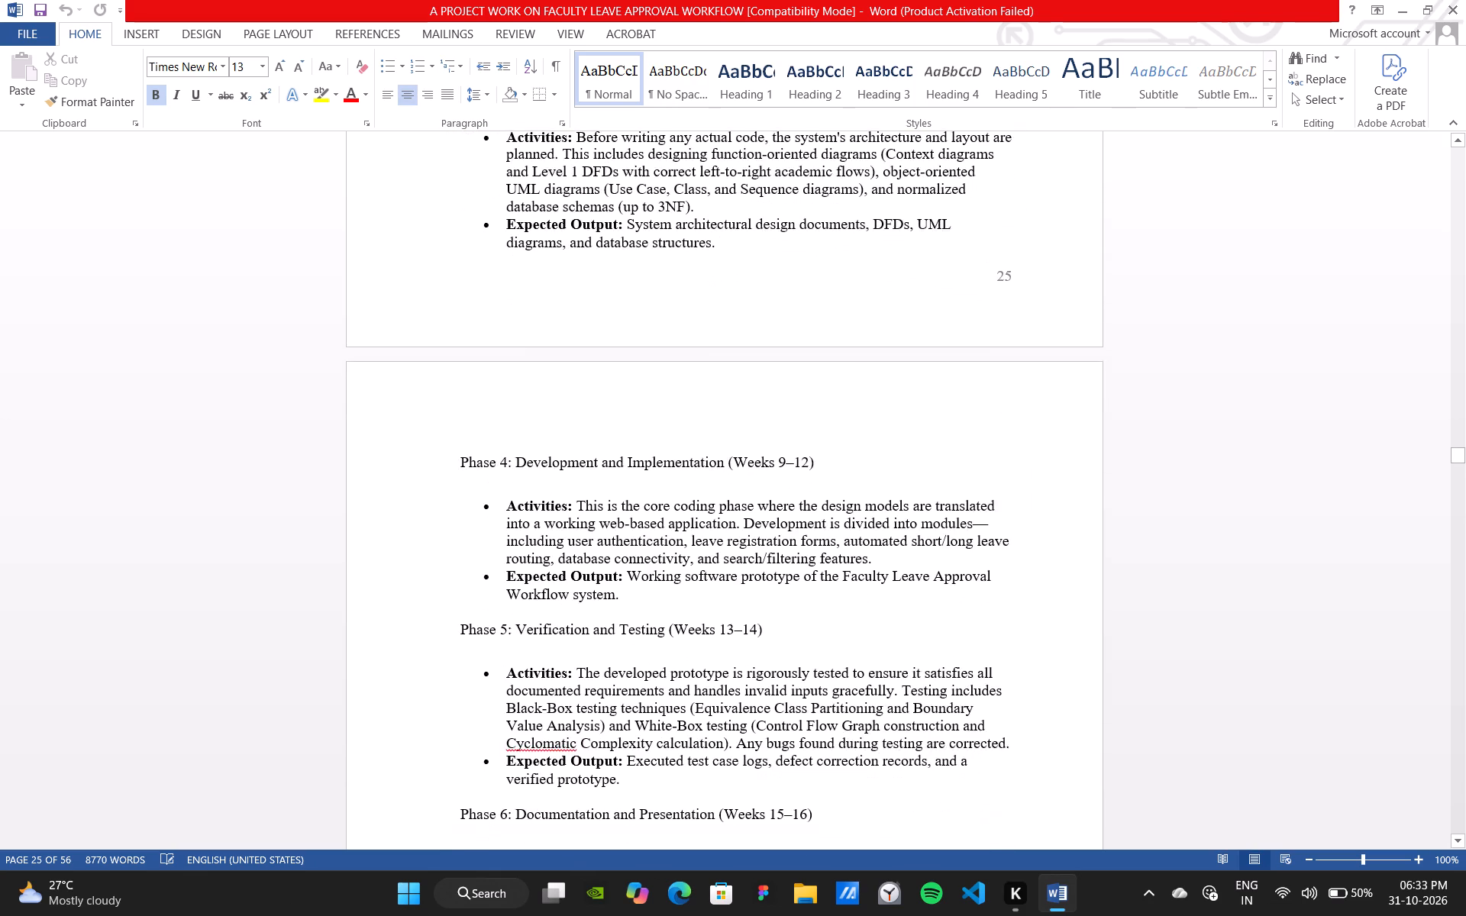
Examine the final phase descriptions and the section 2.3.1 Gantt Chart Timeline, including Figure 2.2 and its closing paragraph.
scroll(906, 709, "down", 19)
scroll(957, 733, "down", 3)
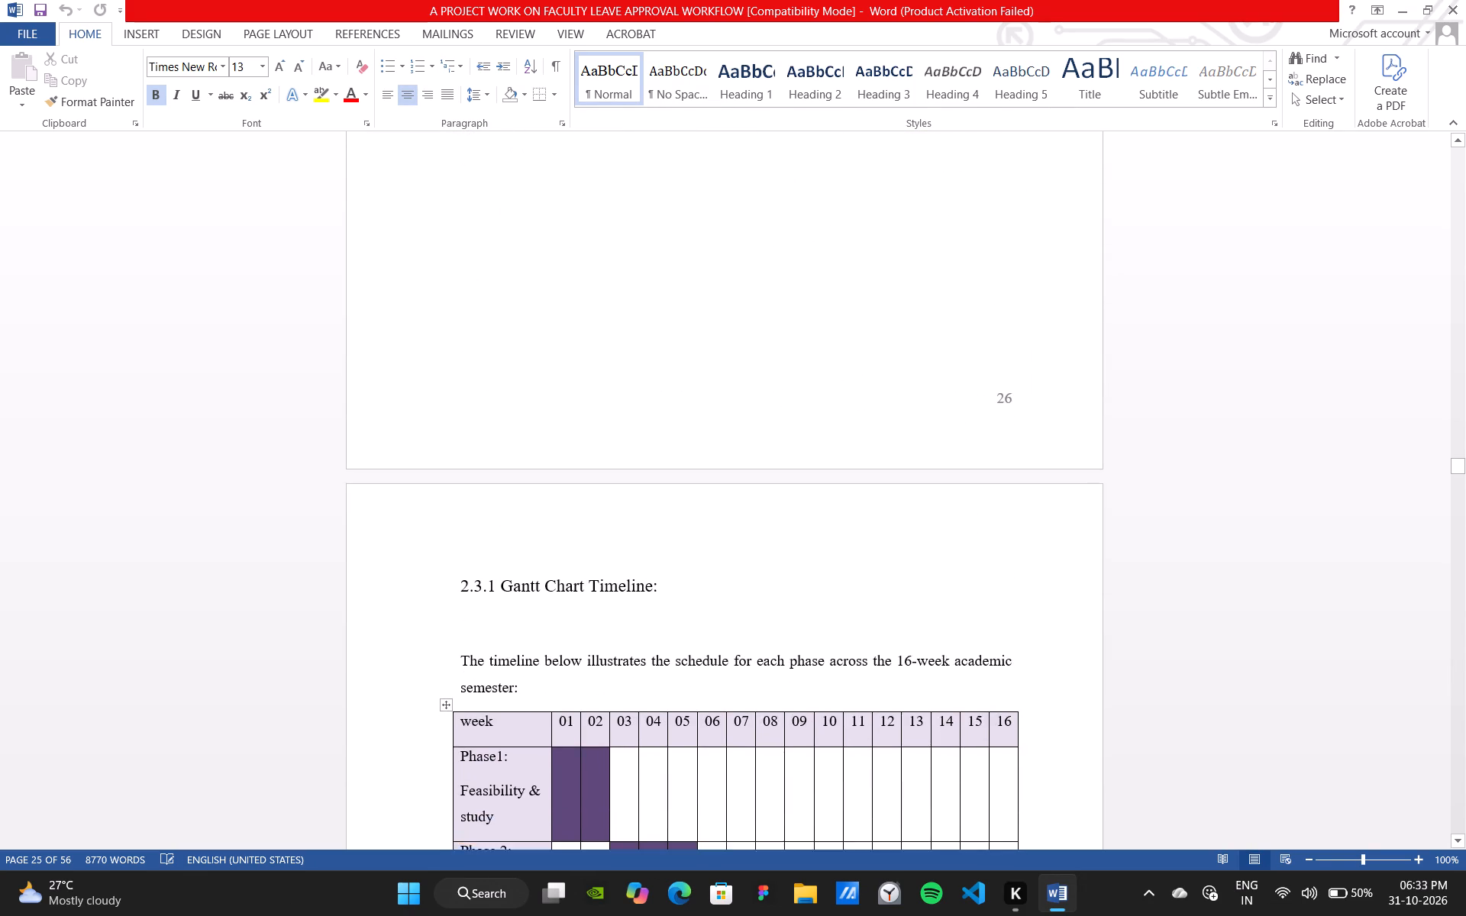
scroll(957, 733, "down", 11)
scroll(951, 733, "up", 1)
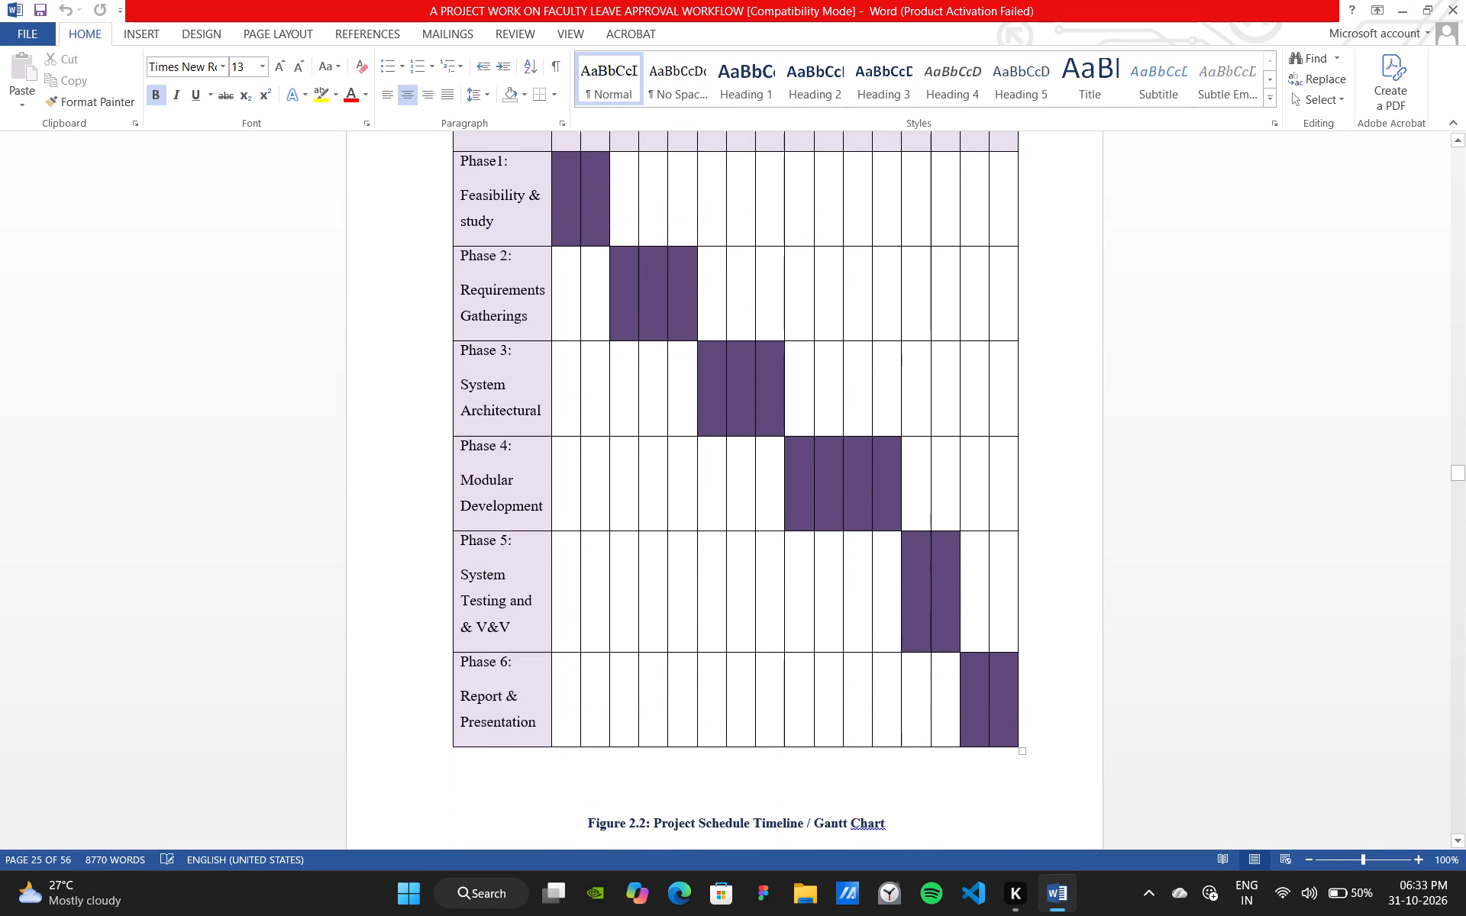
scroll(922, 736, "down", 16)
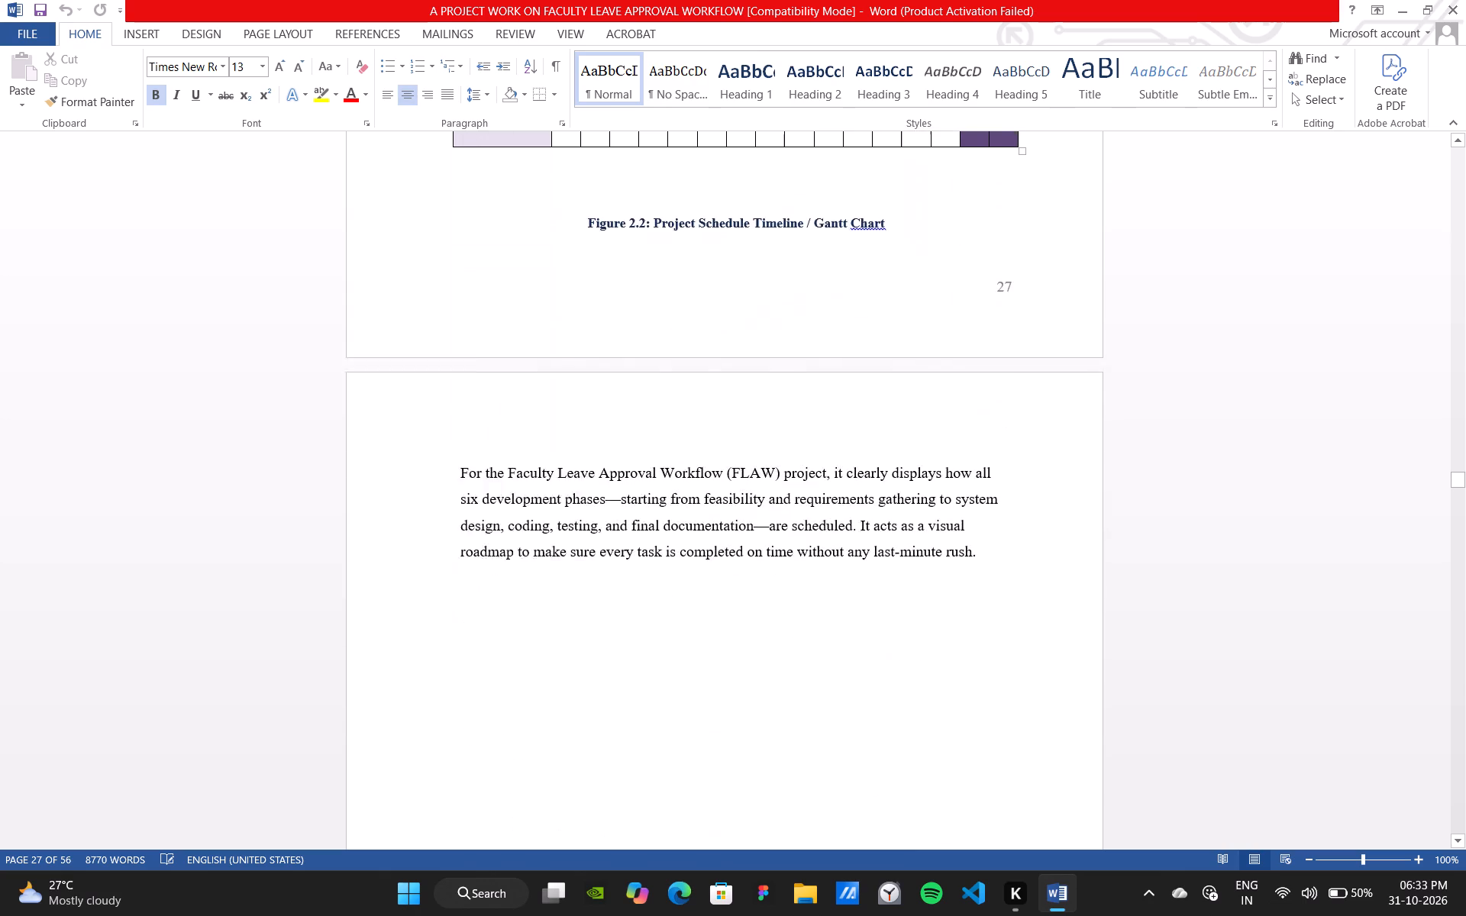
Review the Chapter 3 introduction and section 3.1 Overall System Description, including the user classes and operational roles.
scroll(913, 737, "down", 18)
scroll(912, 737, "down", 6)
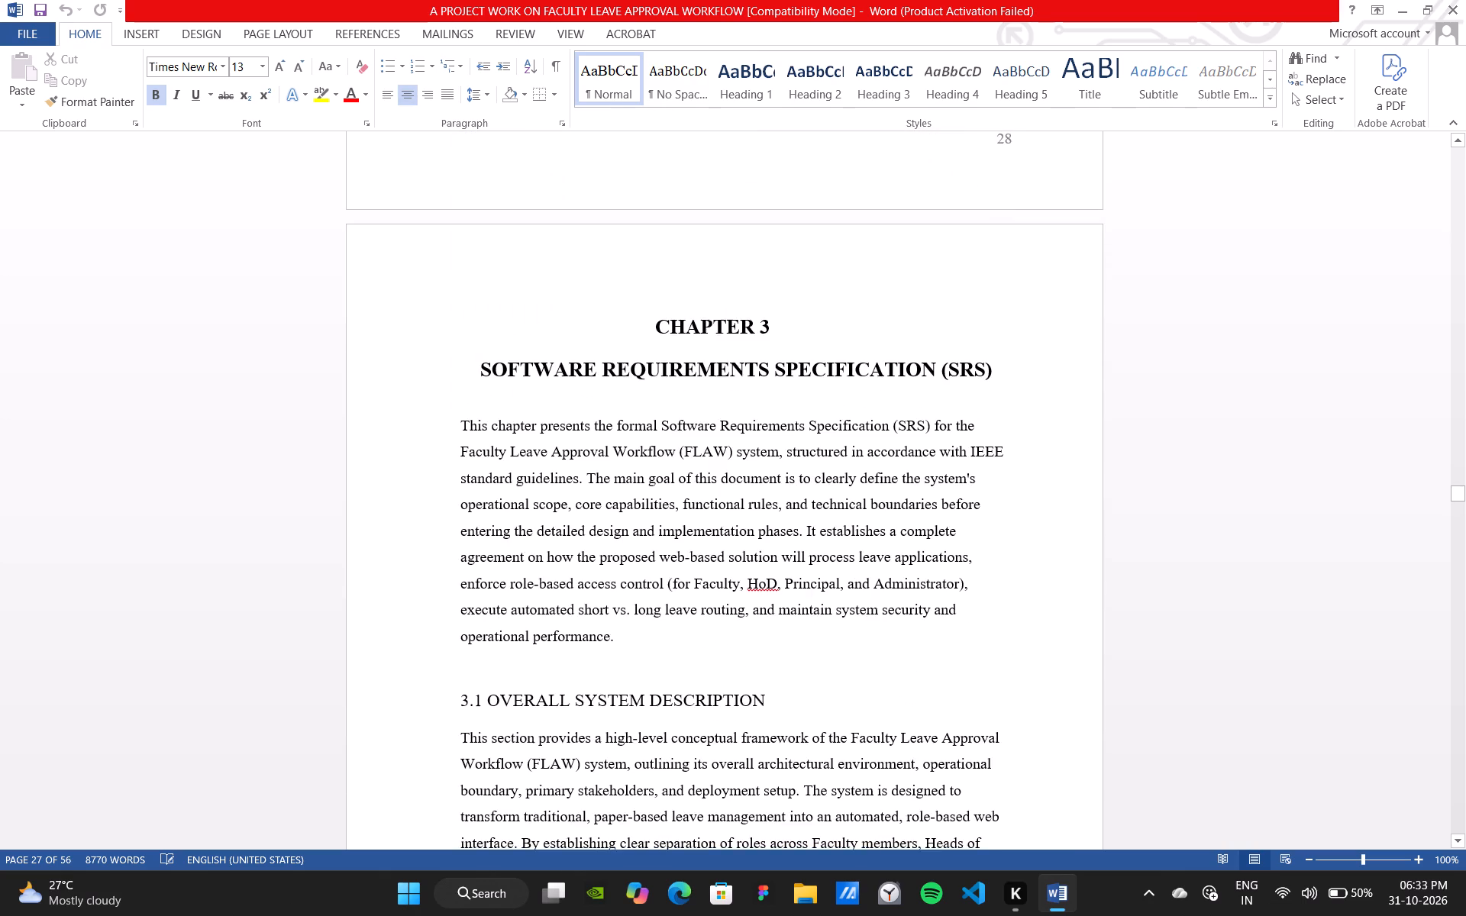
scroll(912, 737, "down", 17)
scroll(912, 737, "down", 5)
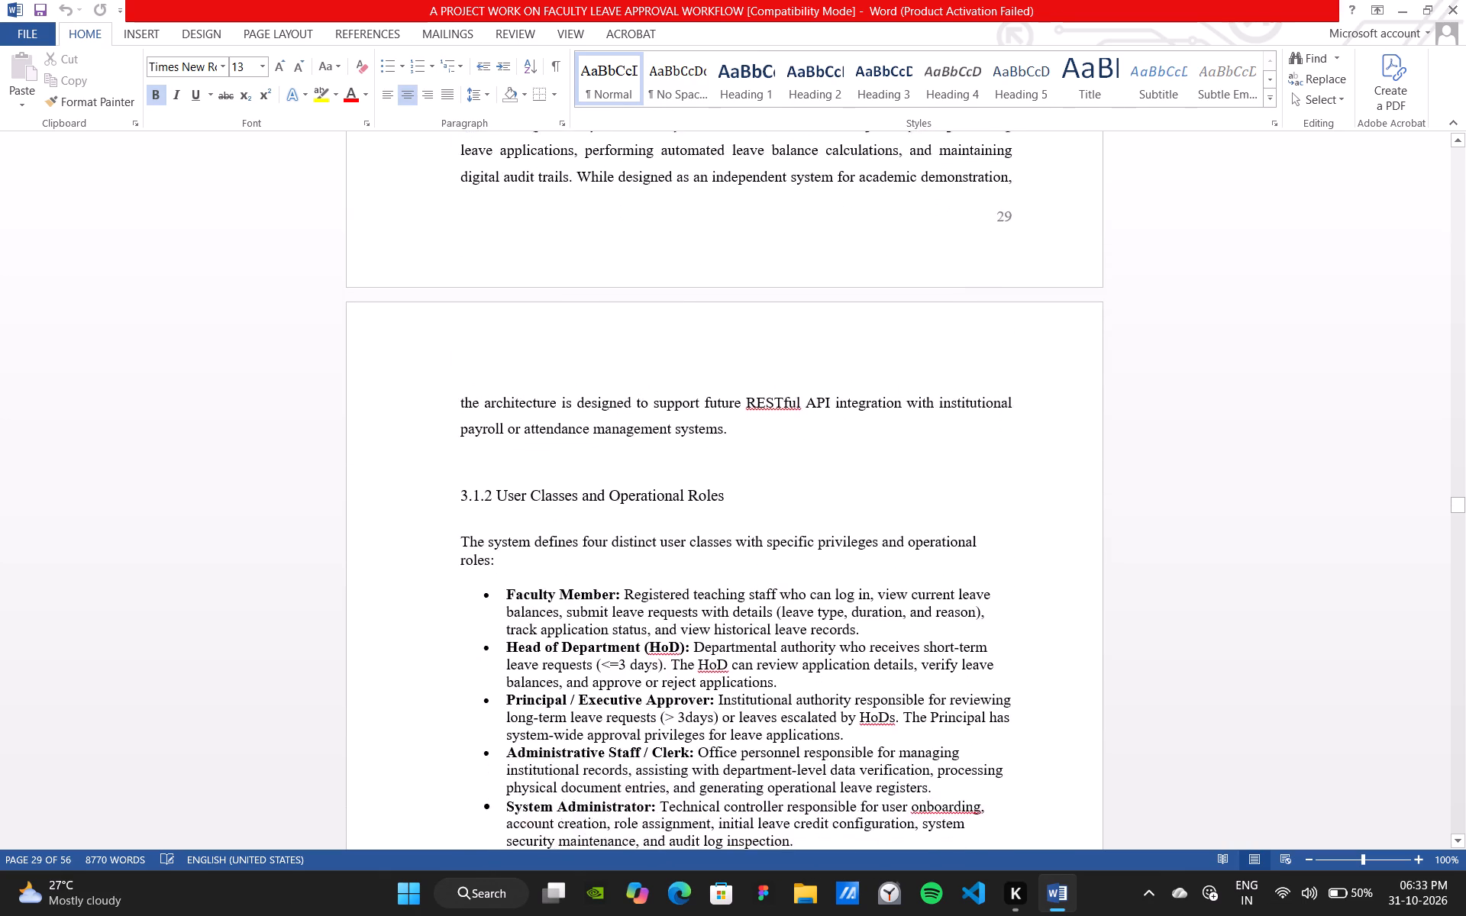
scroll(909, 737, "down", 19)
scroll(909, 737, "down", 11)
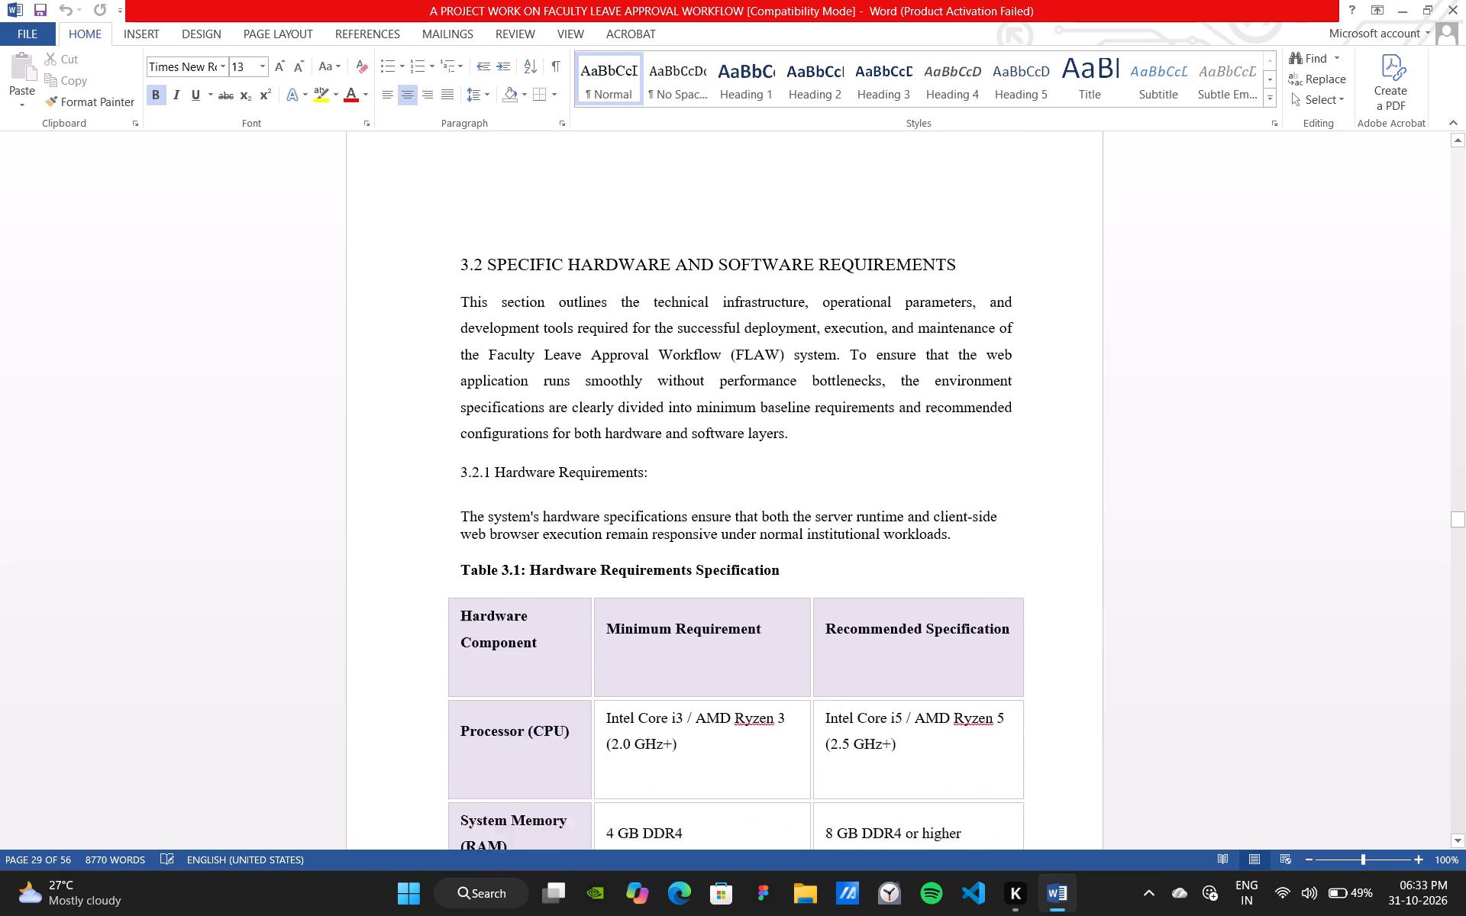
Examine the hardware and software requirements tables and their explanatory paragraphs in section 3.2.
scroll(909, 737, "down", 18)
scroll(909, 748, "down", 9)
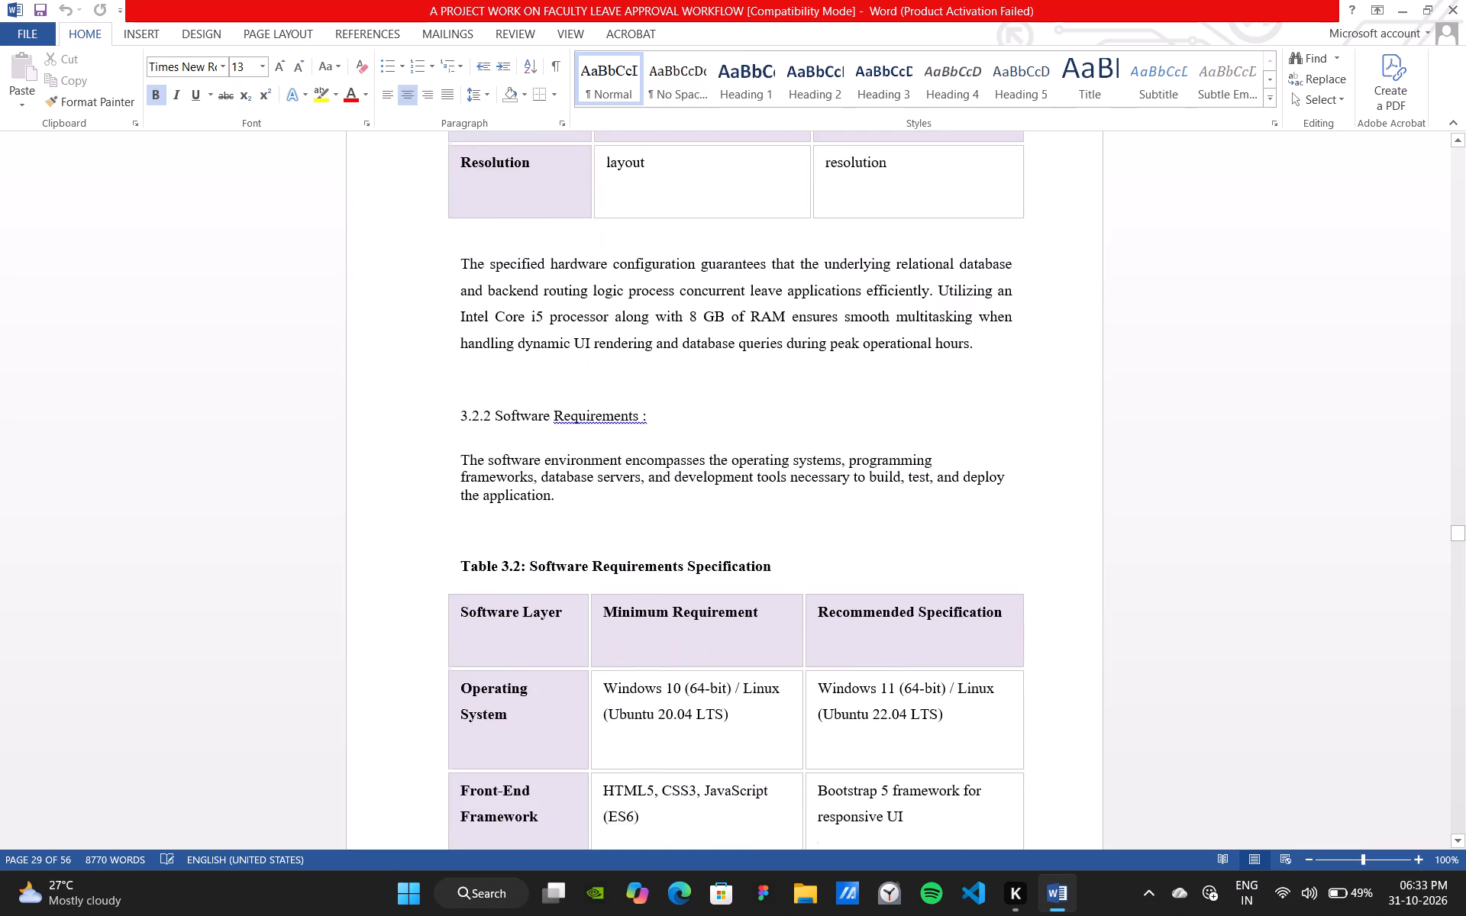
scroll(909, 748, "down", 11)
scroll(907, 749, "down", 20)
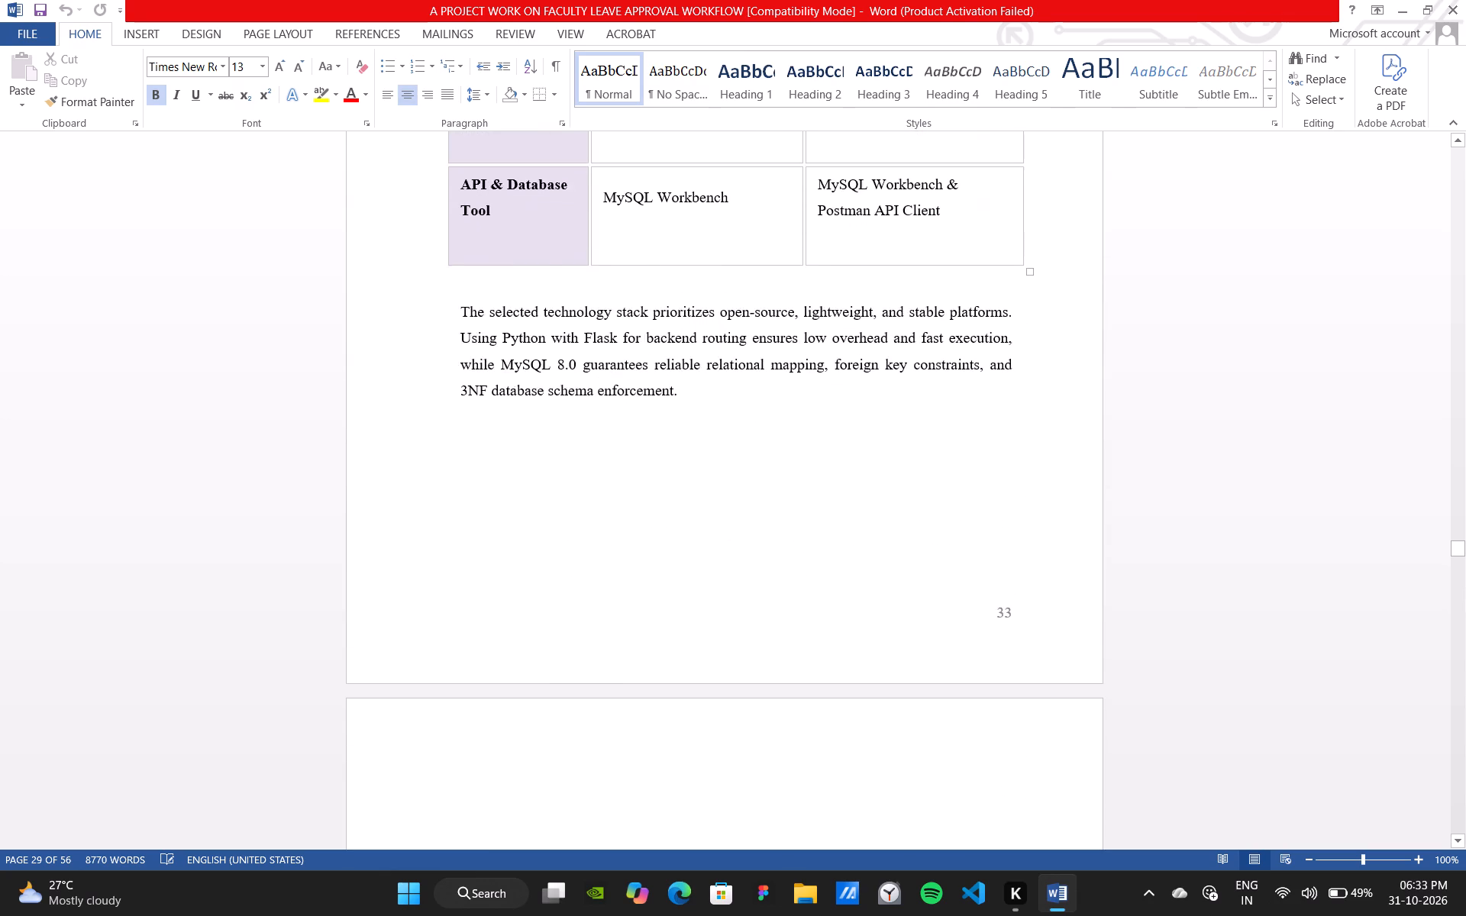
Look through the functional requirements and the section 3.4 non-functional requirements, through to the end of Chapter 3.
scroll(906, 749, "down", 20)
scroll(906, 749, "down", 15)
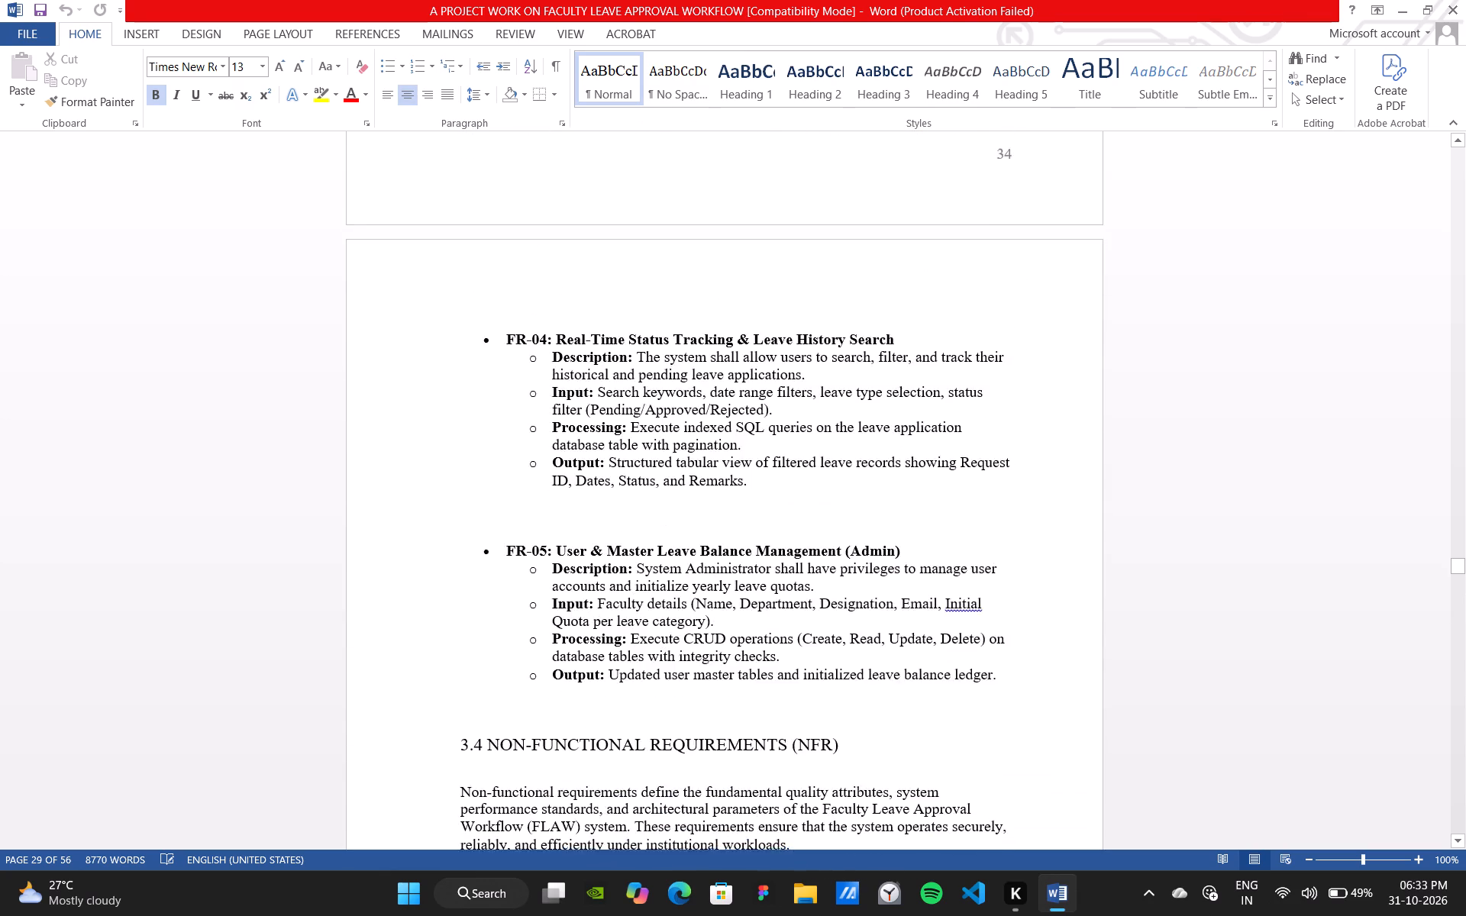
scroll(906, 749, "down", 15)
scroll(906, 749, "down", 6)
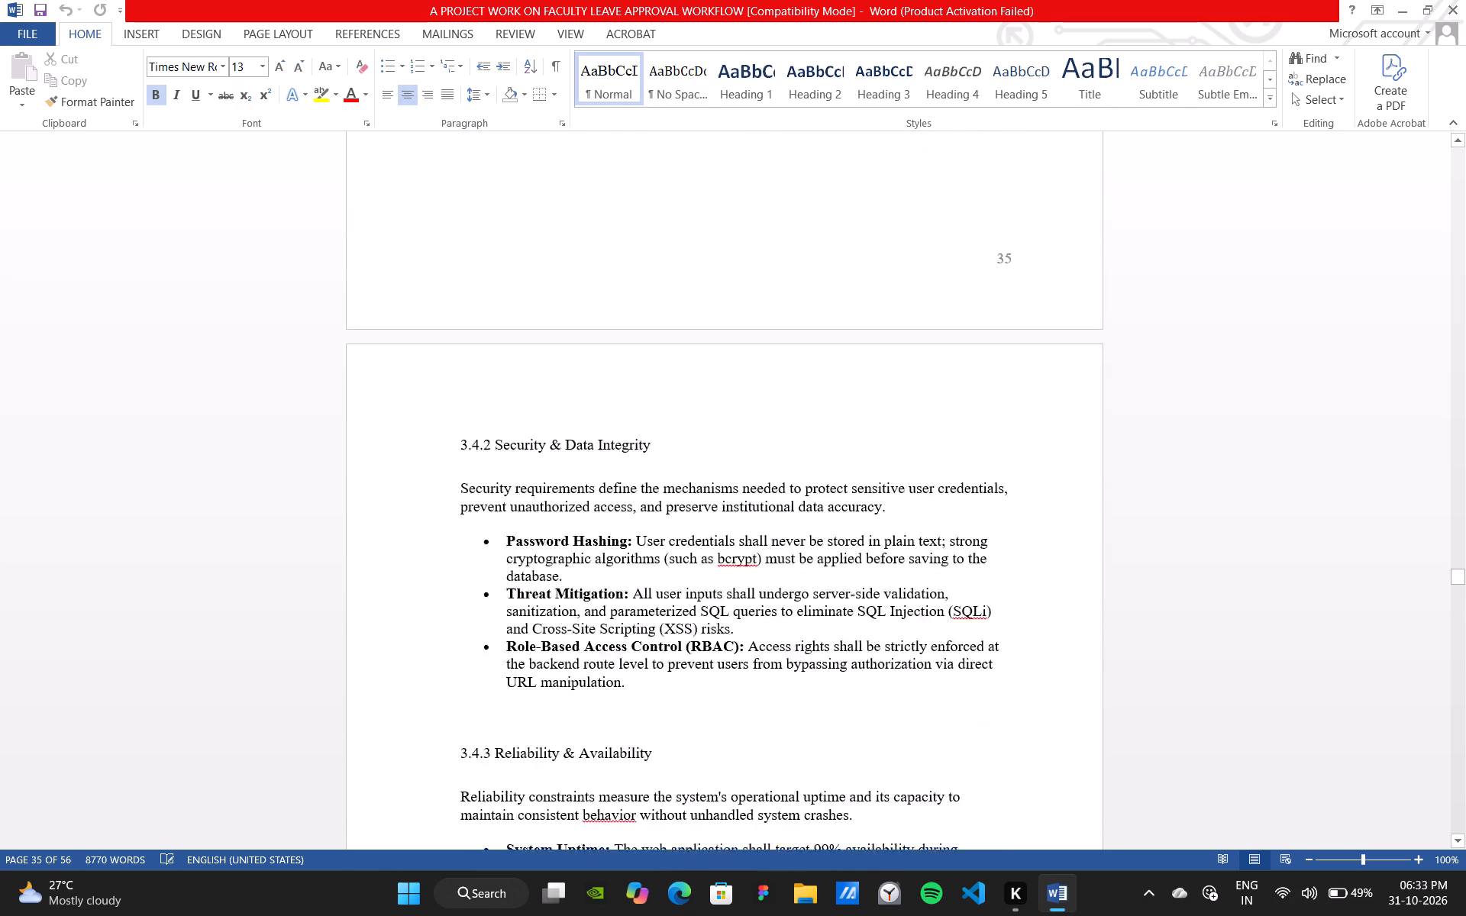
scroll(906, 749, "down", 17)
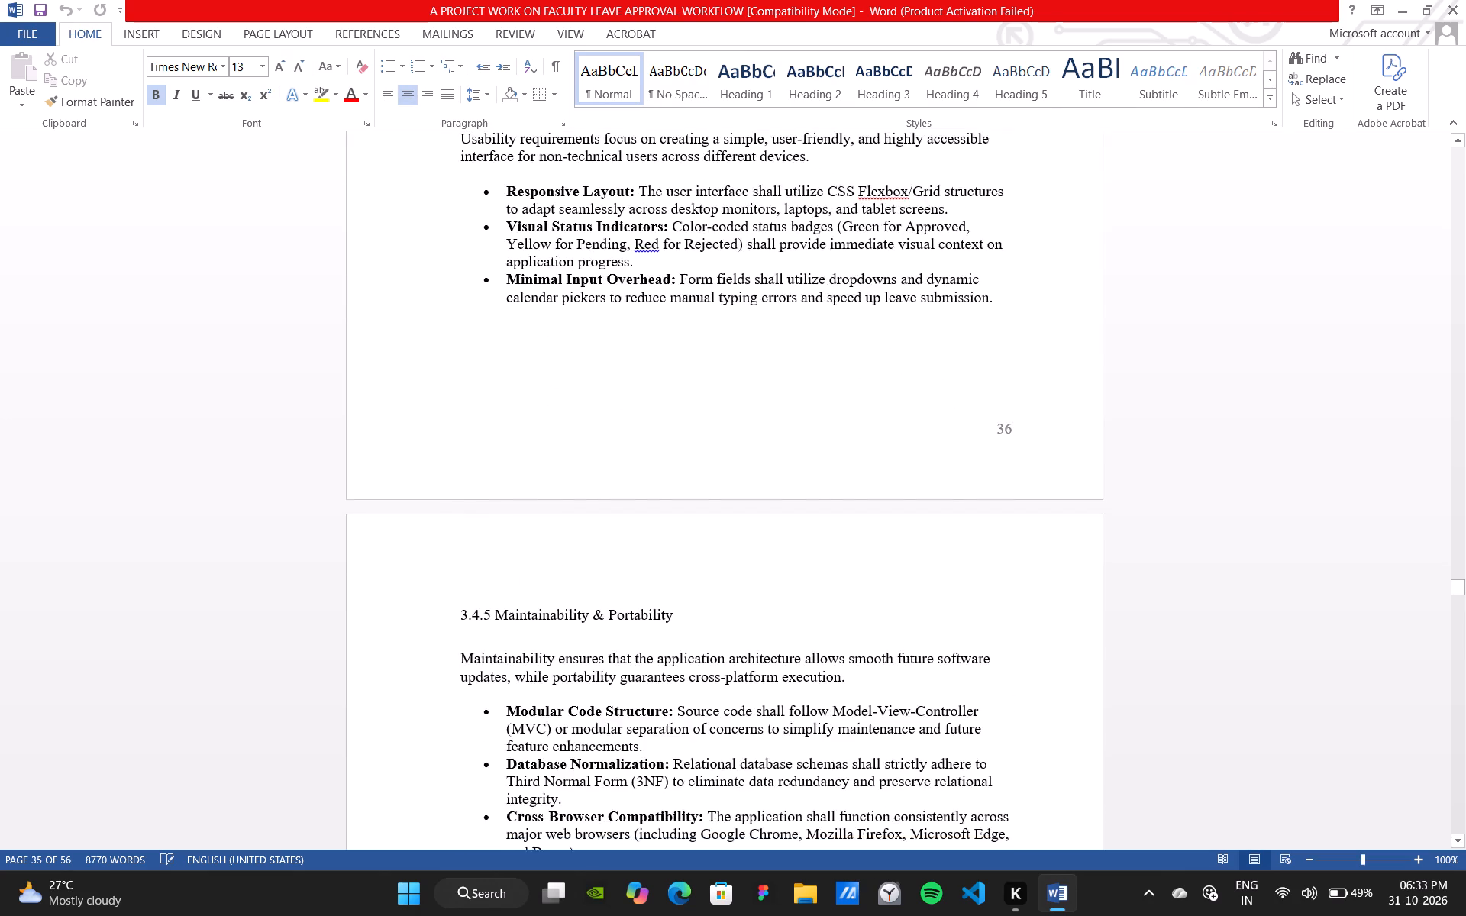
scroll(906, 749, "down", 16)
scroll(906, 749, "down", 11)
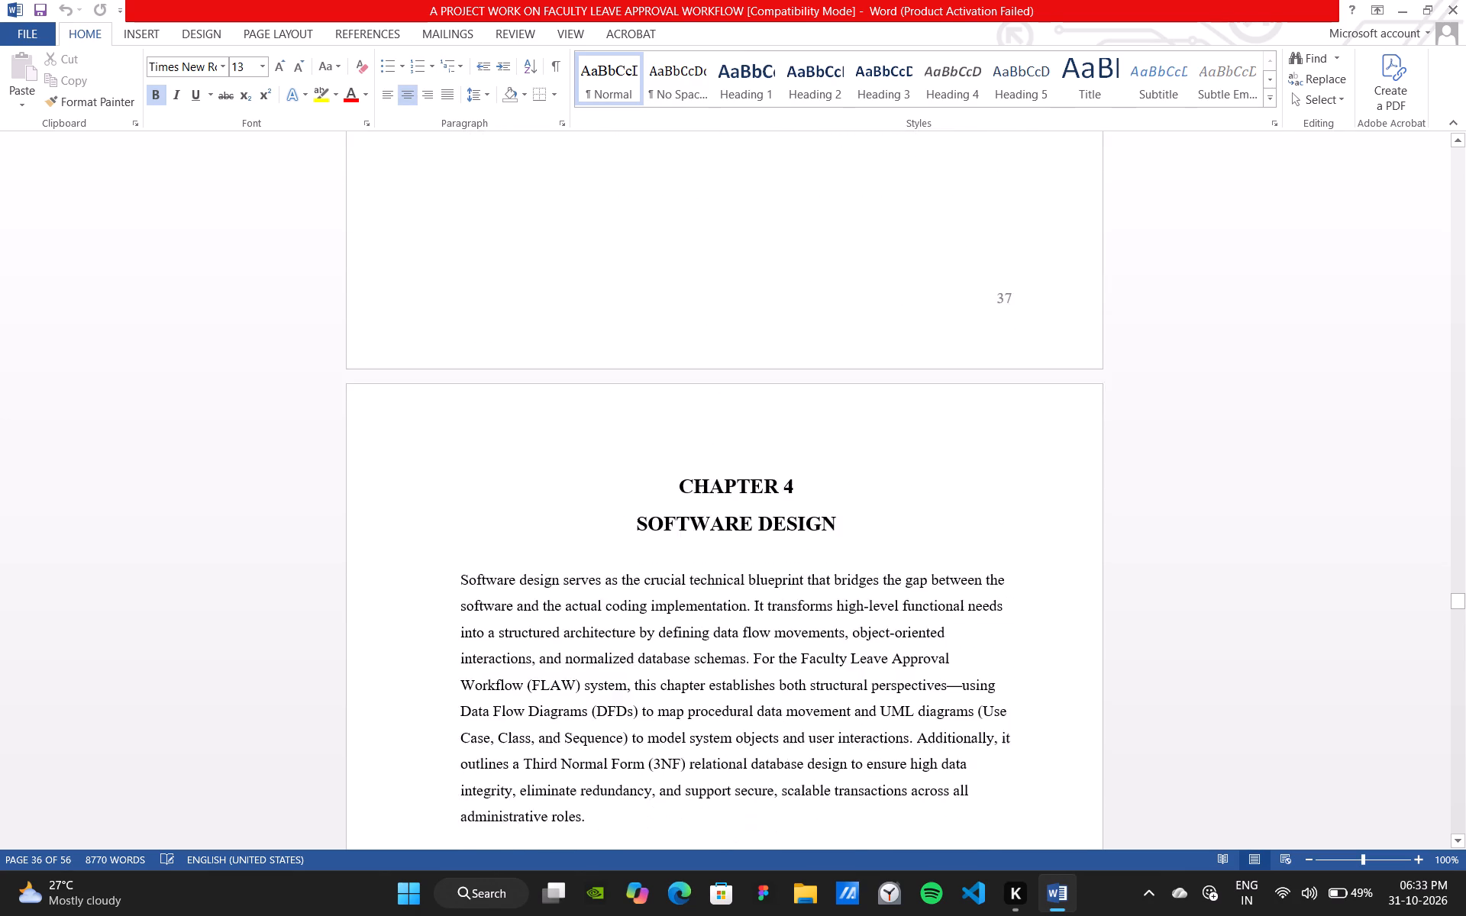
Review the Chapter 4 introduction and section 4.1, including the Level 0 and Level 1 data flow diagrams and the Data Dictionary.
scroll(906, 749, "down", 15)
scroll(906, 749, "down", 6)
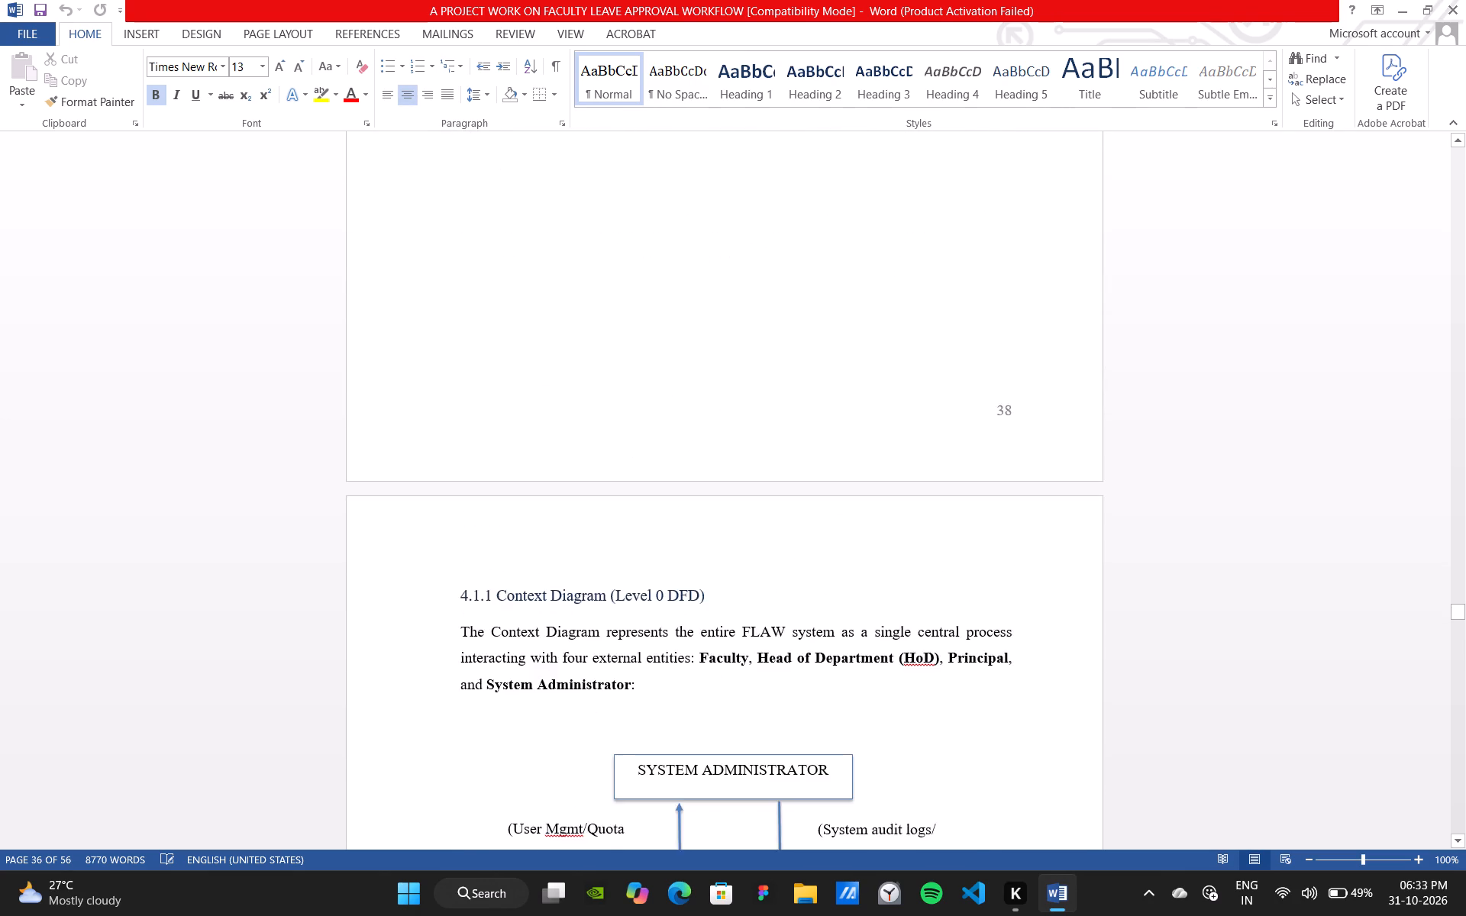
scroll(906, 749, "down", 15)
scroll(906, 749, "down", 6)
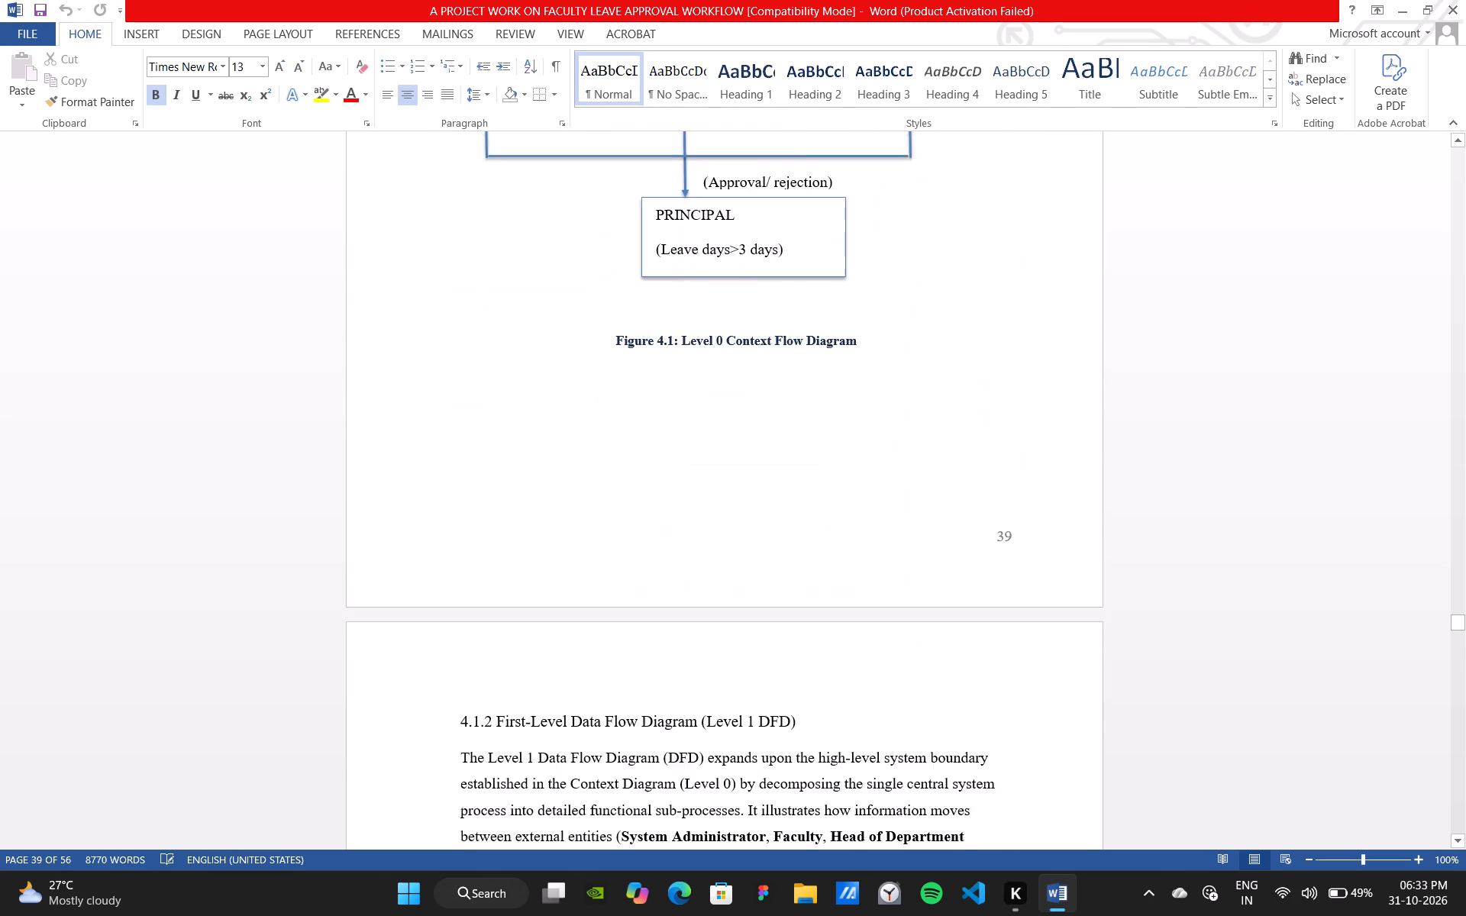
scroll(906, 749, "down", 13)
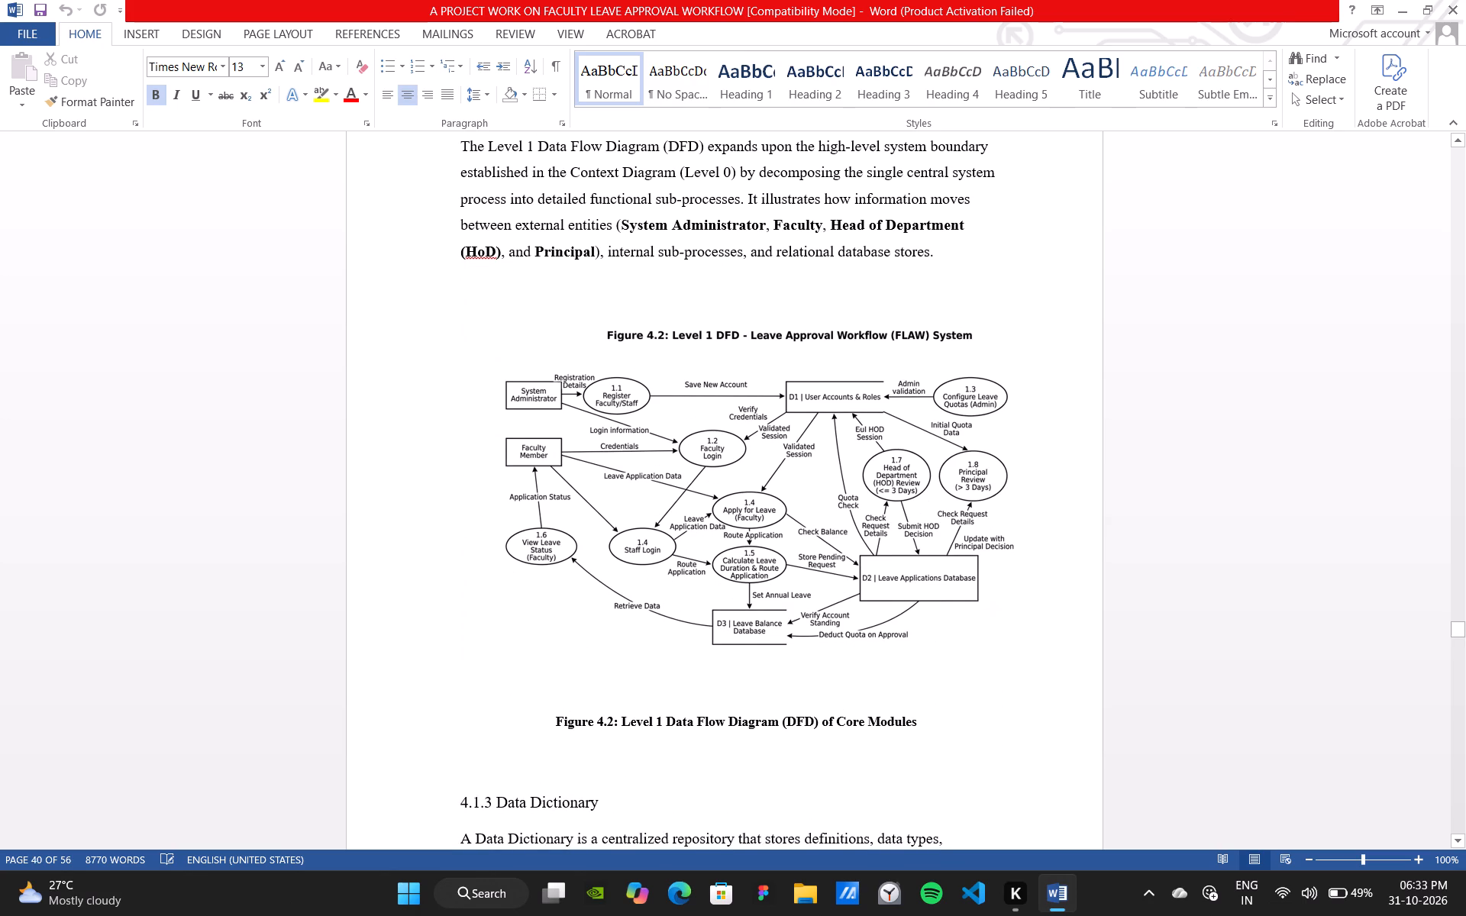
scroll(924, 758, "down", 15)
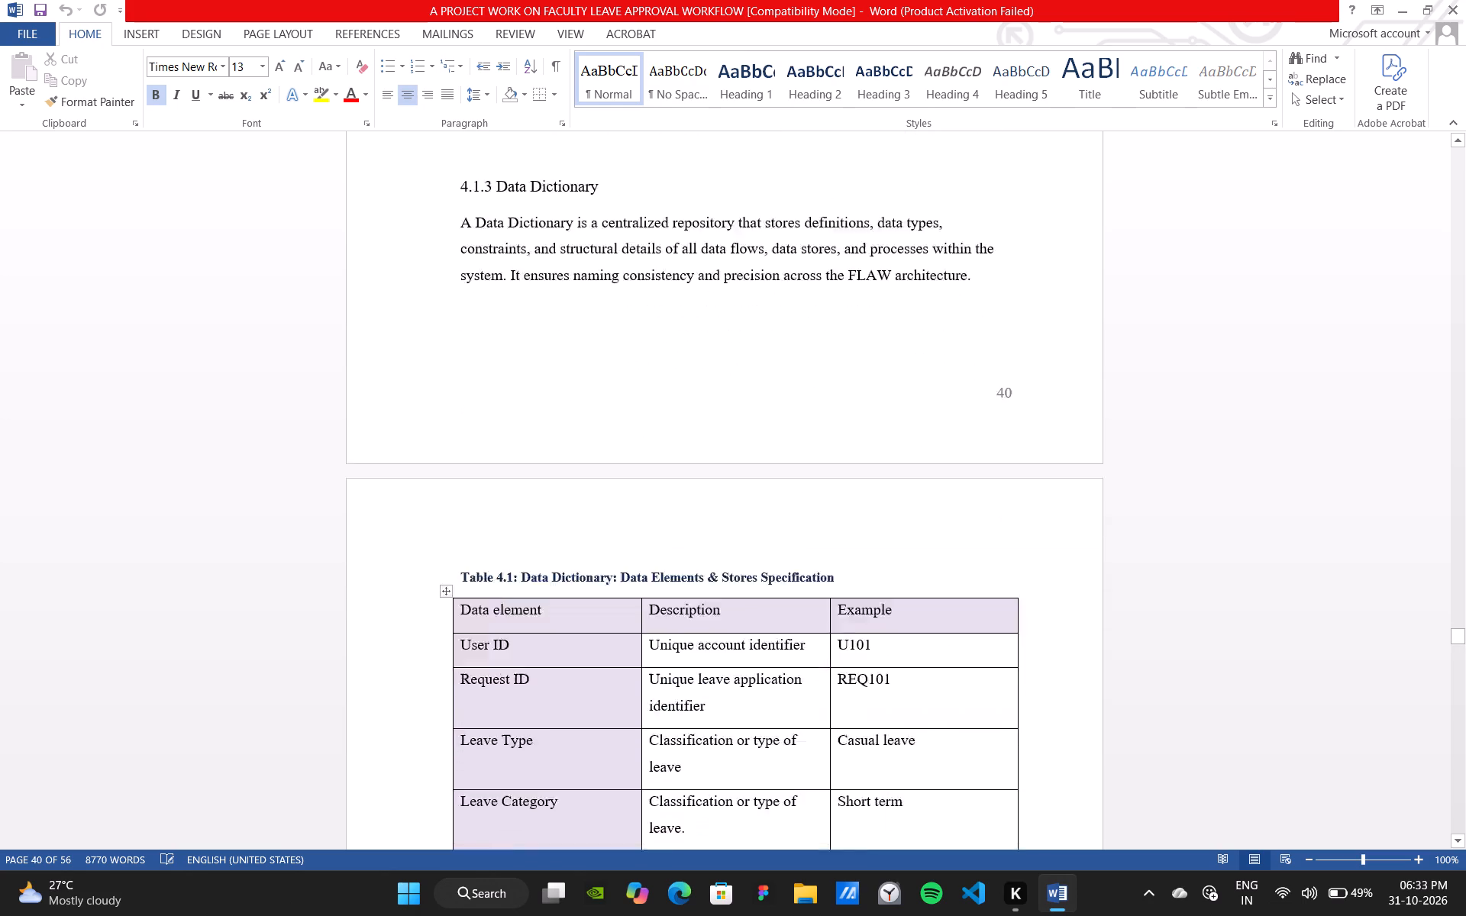
Examine the UML use case, class and sequence diagrams in section 4.2 with their captions.
scroll(930, 764, "down", 7)
scroll(930, 764, "down", 18)
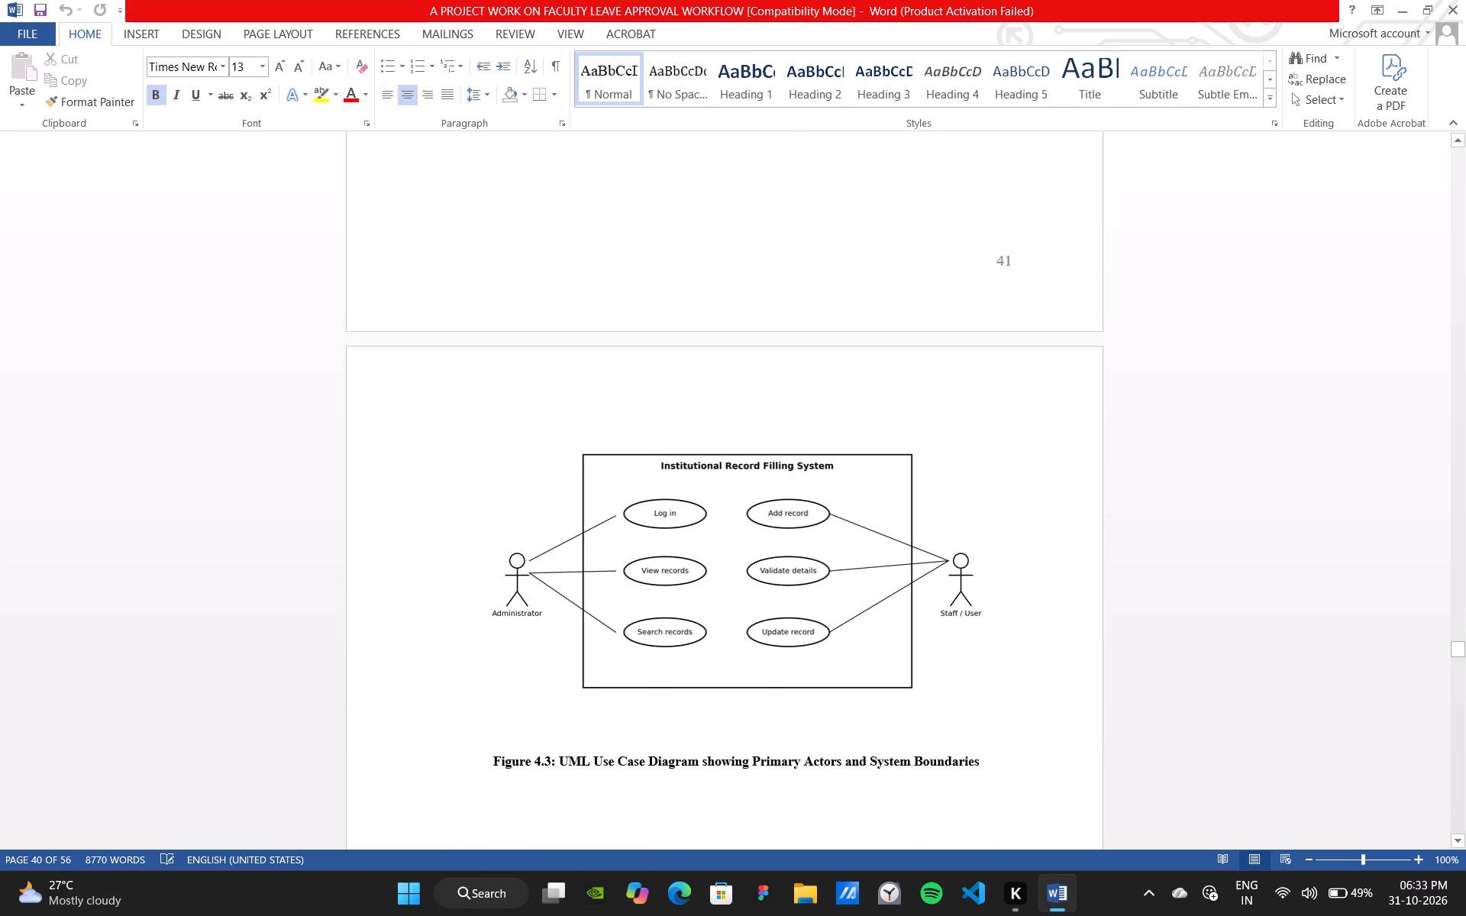
scroll(930, 765, "down", 18)
scroll(964, 621, "down", 6)
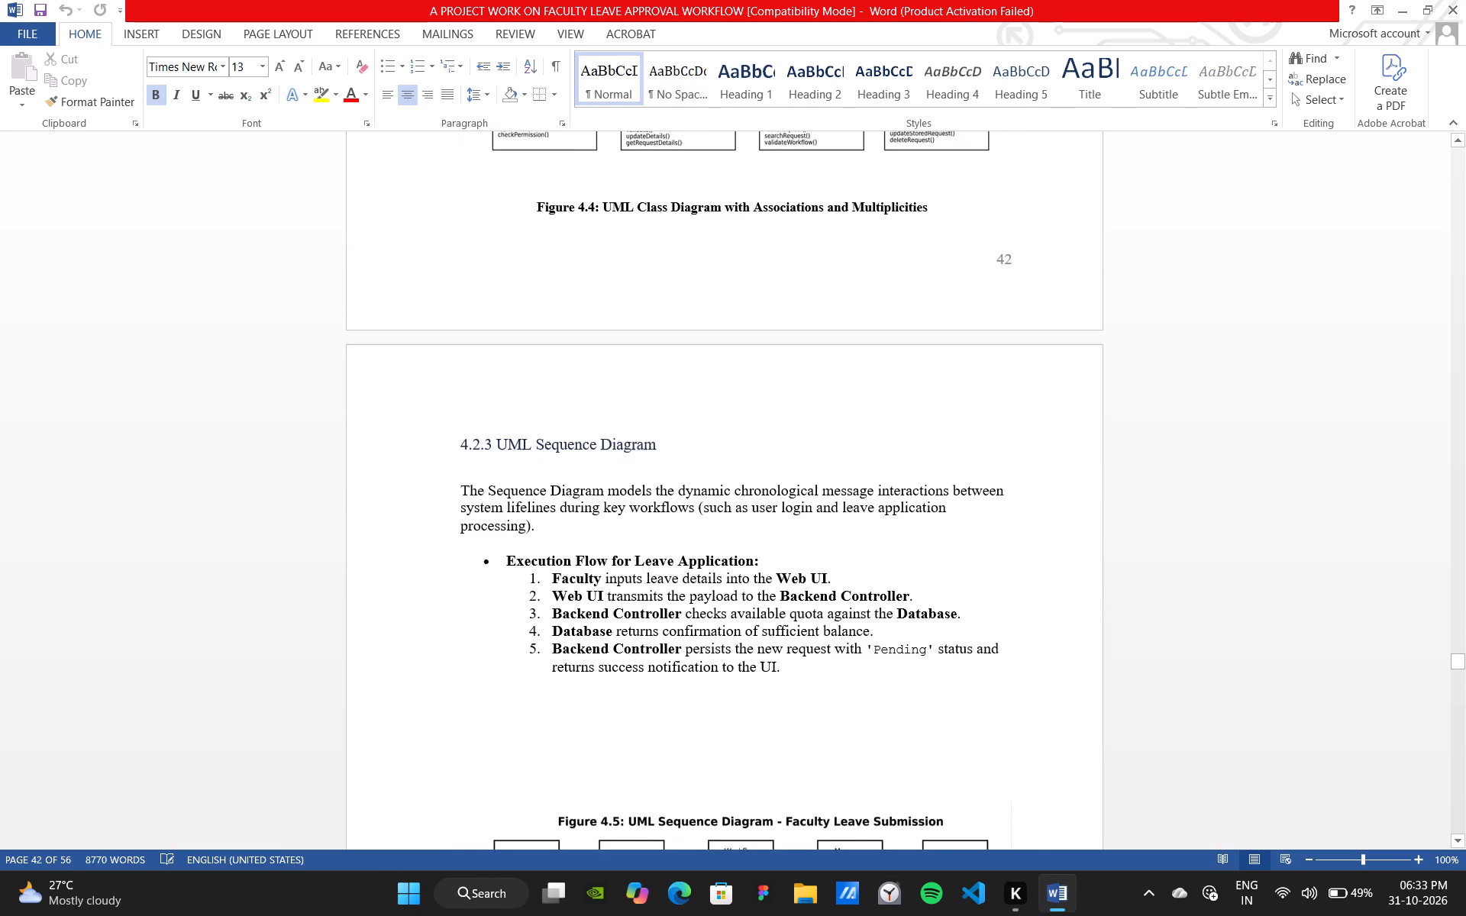
scroll(956, 631, "down", 18)
Look through Chapter 5, covering the development environment, technology stack and coding standards.
scroll(948, 653, "down", 12)
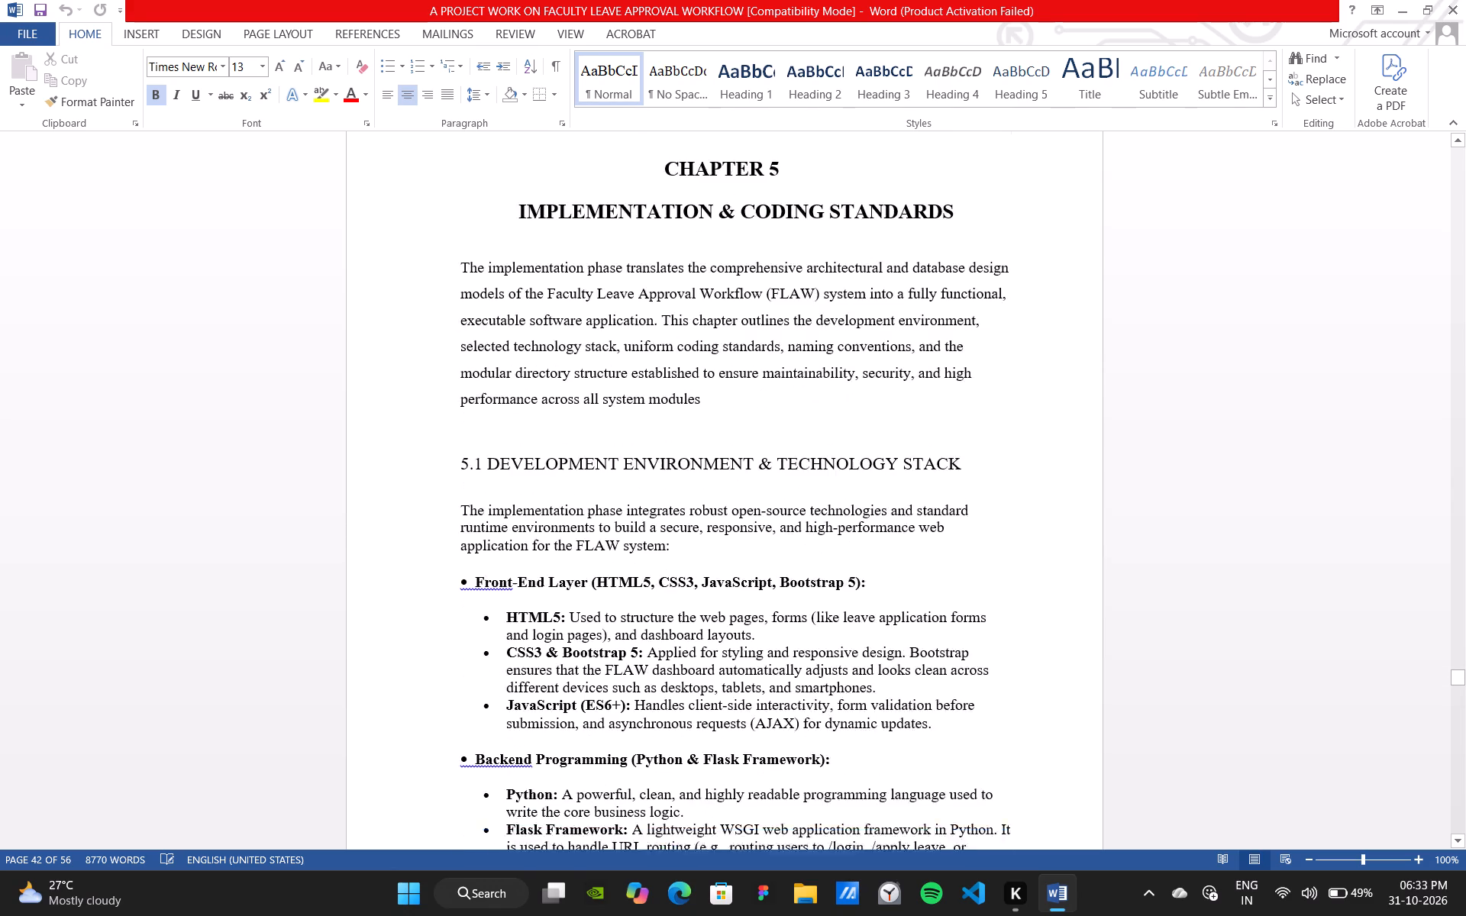
scroll(945, 656, "down", 18)
scroll(944, 656, "down", 15)
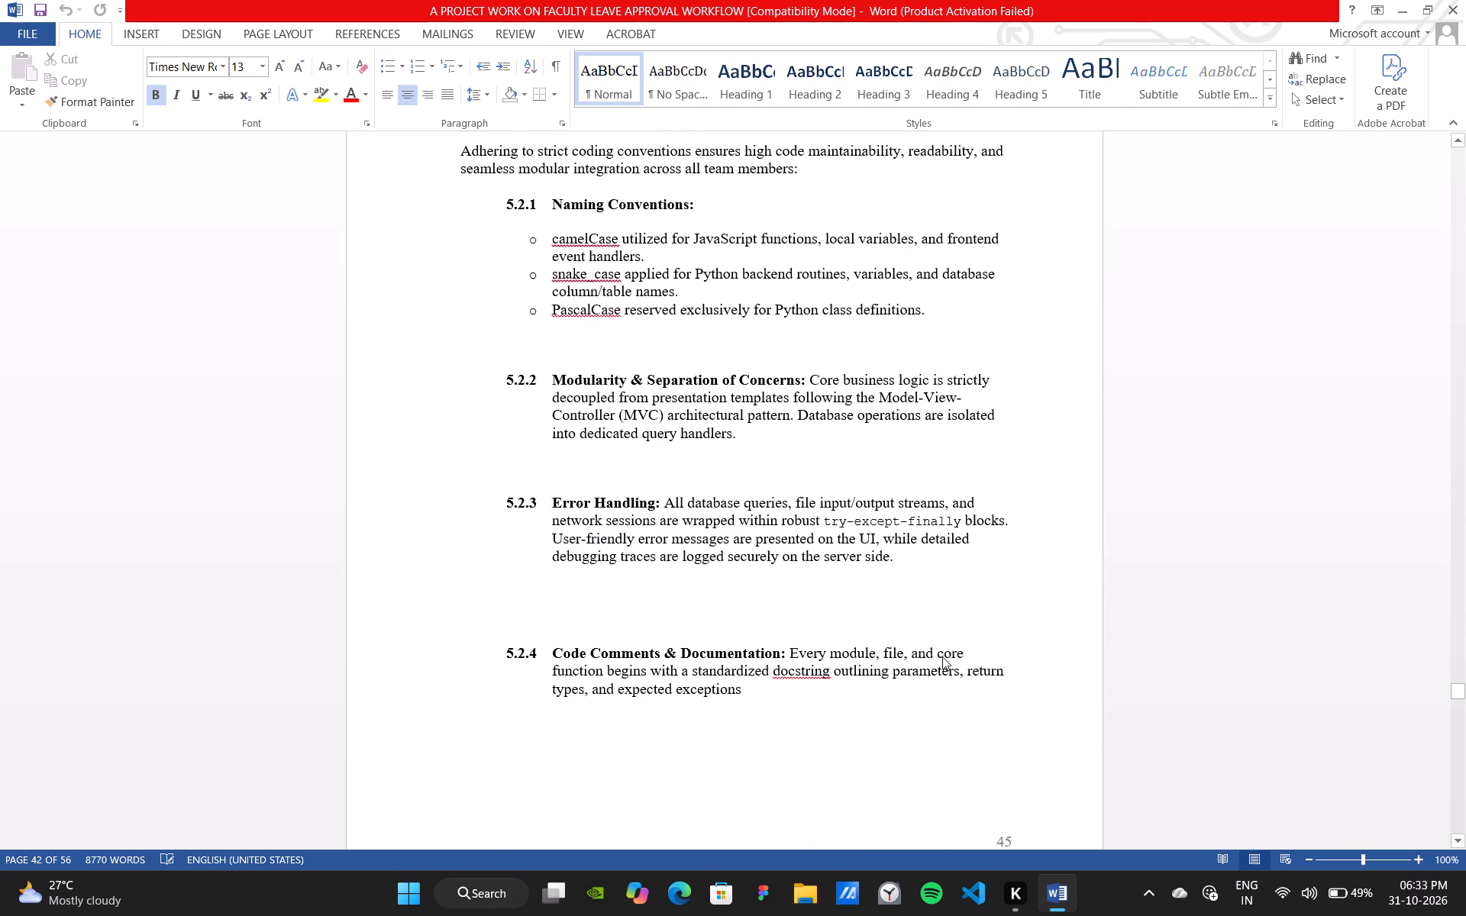
Look through Chapter 6's verification and validation sections and the section 6.2 black box test case tables for all three modules.
scroll(941, 656, "down", 20)
scroll(941, 656, "down", 4)
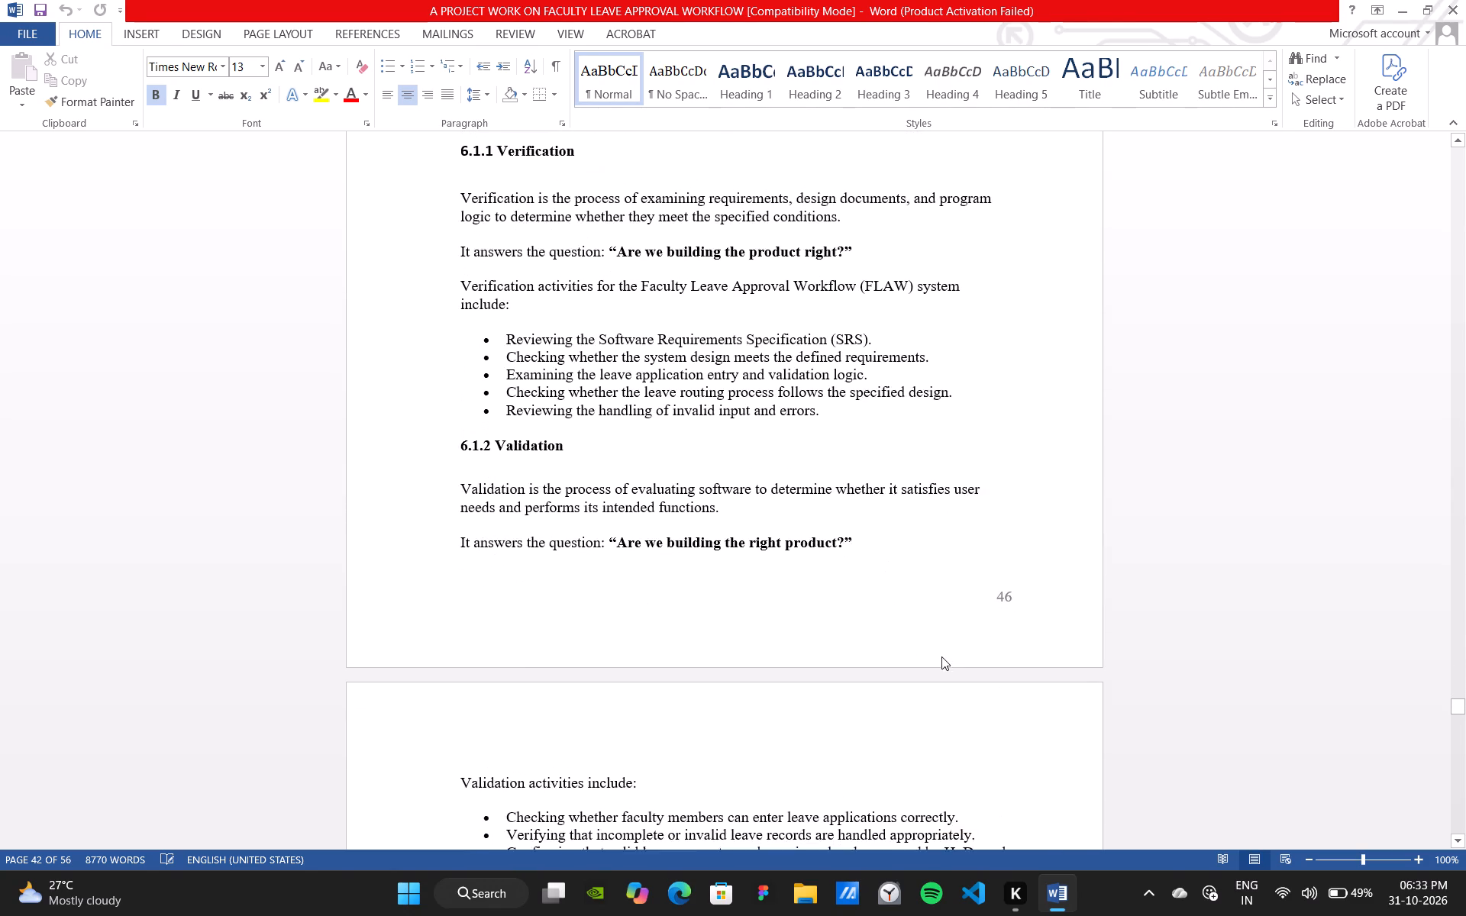
scroll(941, 656, "down", 13)
scroll(939, 656, "up", 9)
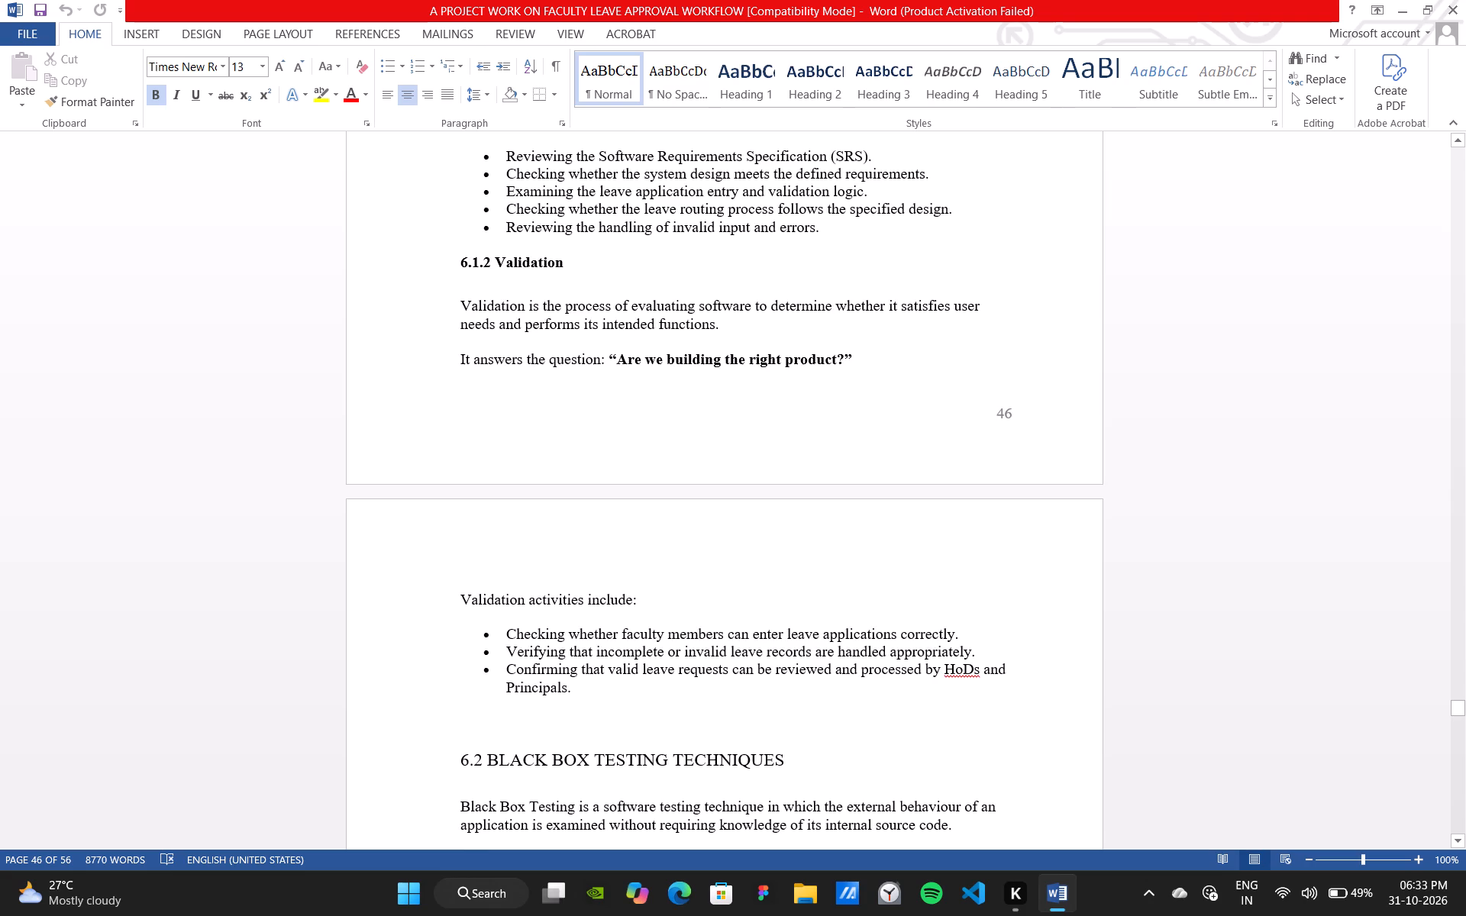
scroll(939, 656, "down", 18)
scroll(939, 656, "down", 6)
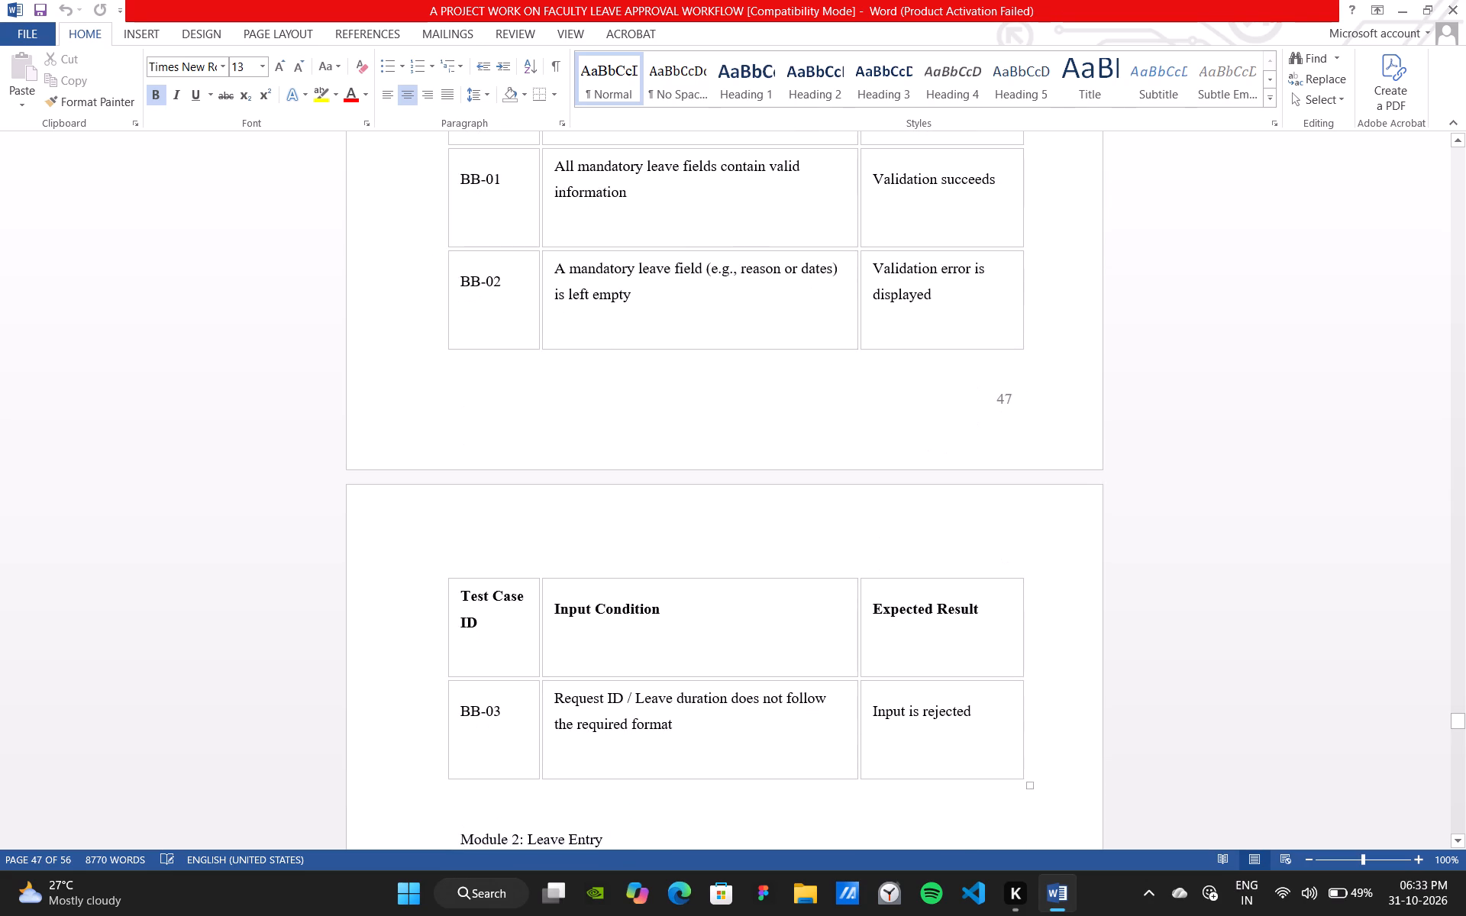
scroll(939, 656, "down", 17)
scroll(935, 646, "down", 6)
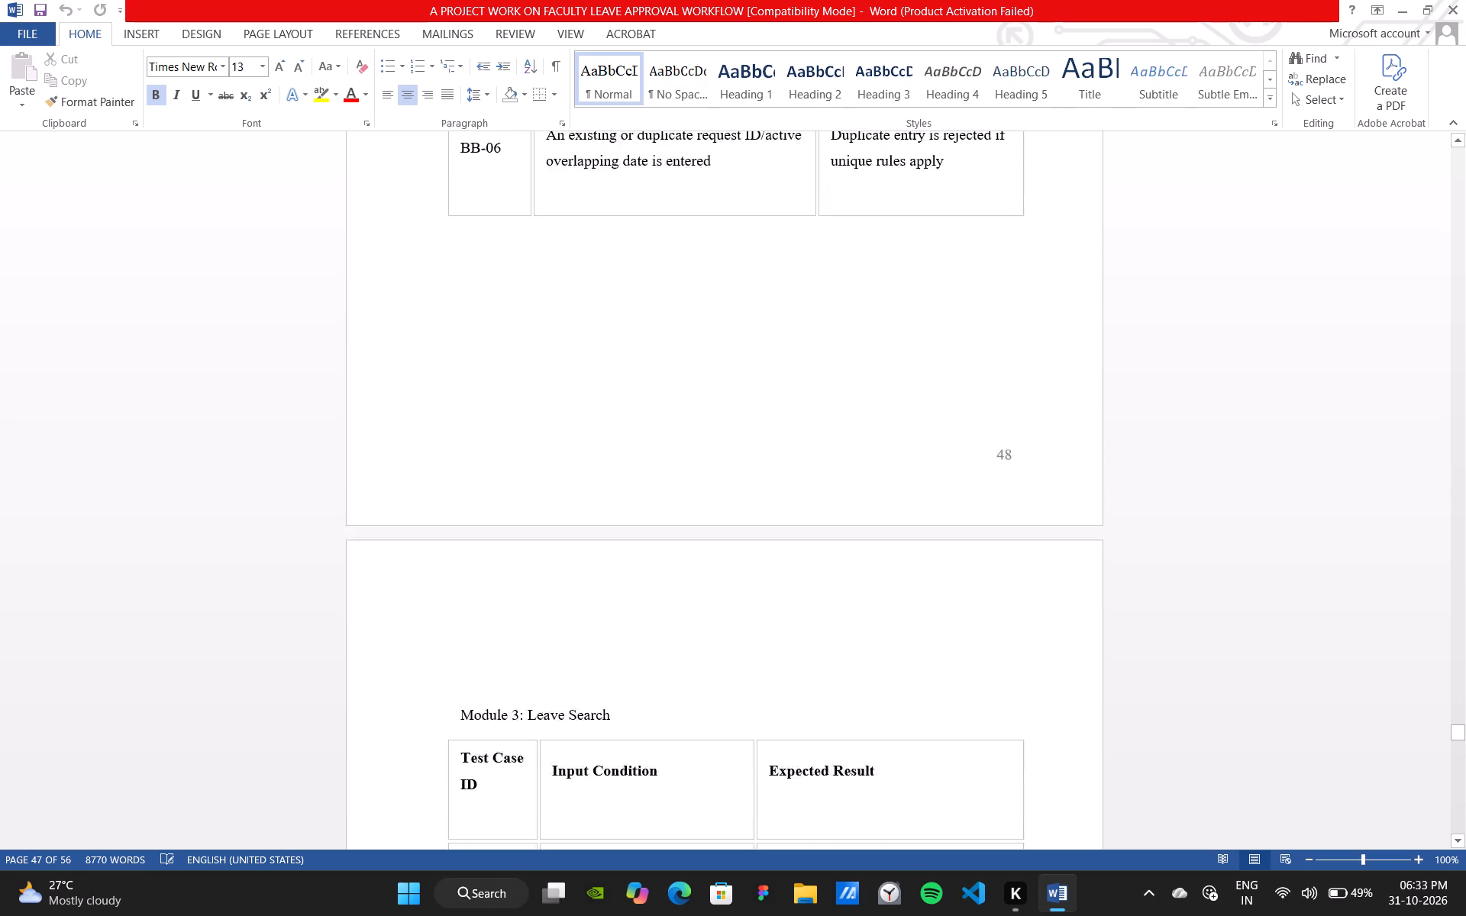
scroll(935, 646, "down", 19)
scroll(932, 645, "down", 5)
Review path coverage, cyclomatic complexity, branch coverage and the section 6.4 unit testing tables, through to the end of the Bibliography.
scroll(932, 645, "down", 8)
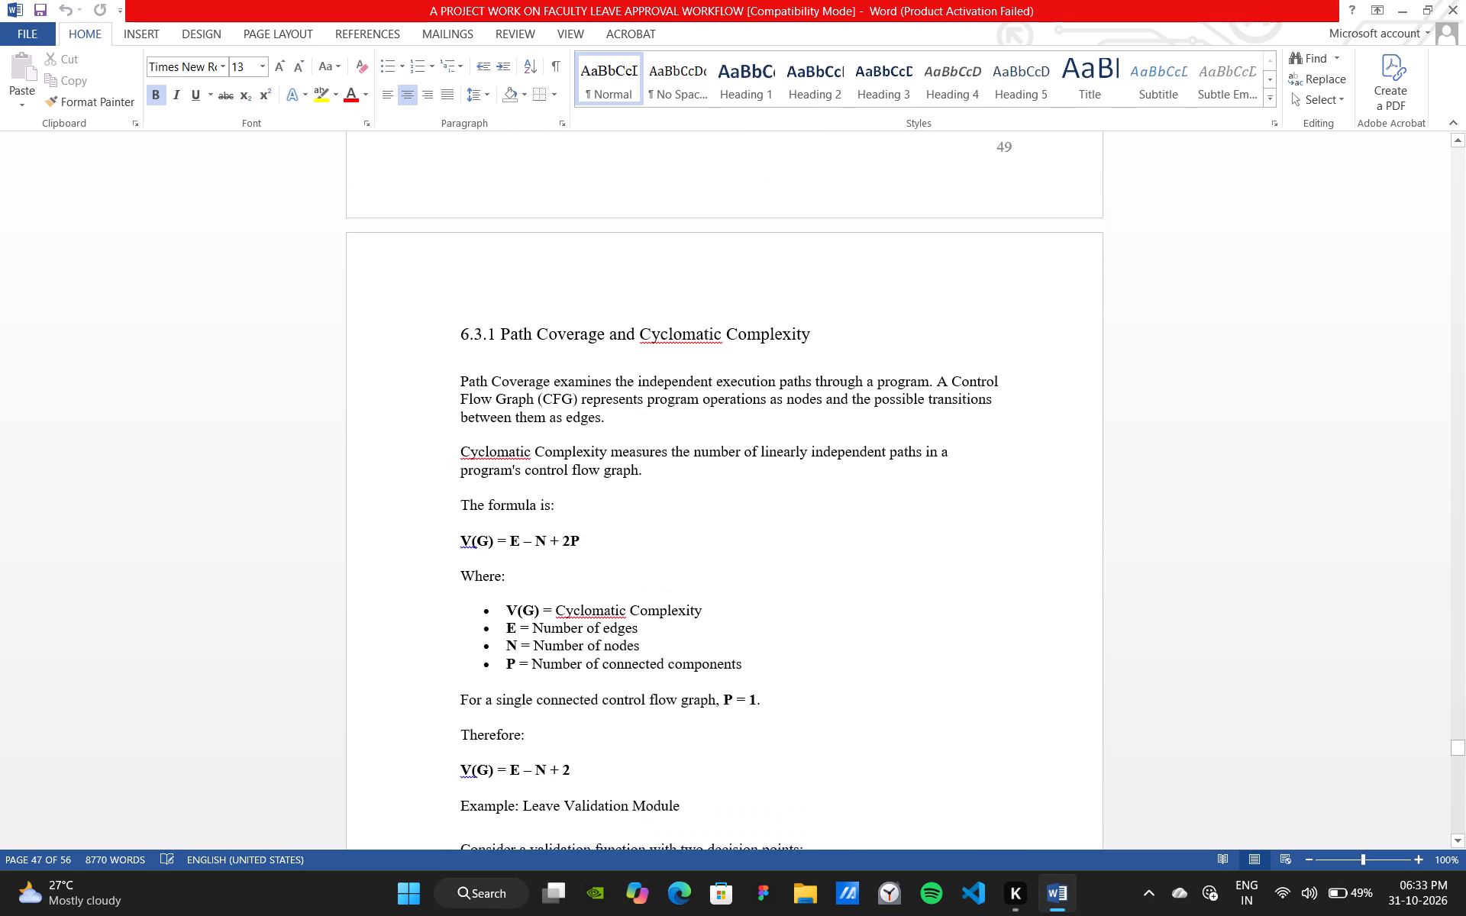
scroll(932, 645, "down", 4)
scroll(932, 645, "down", 18)
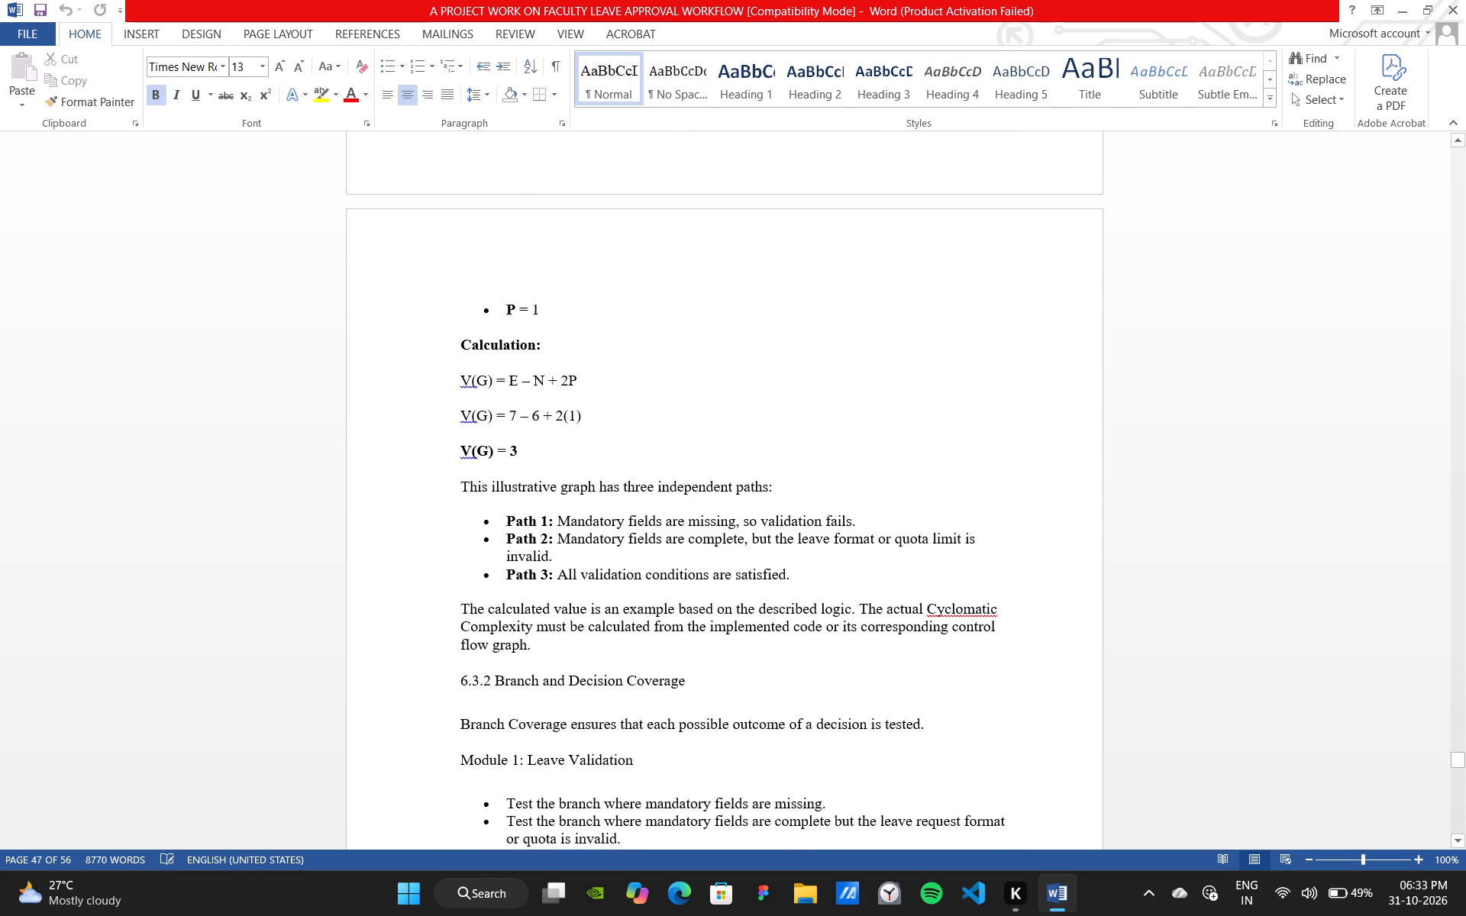
scroll(932, 650, "down", 12)
scroll(932, 654, "down", 12)
scroll(933, 656, "down", 10)
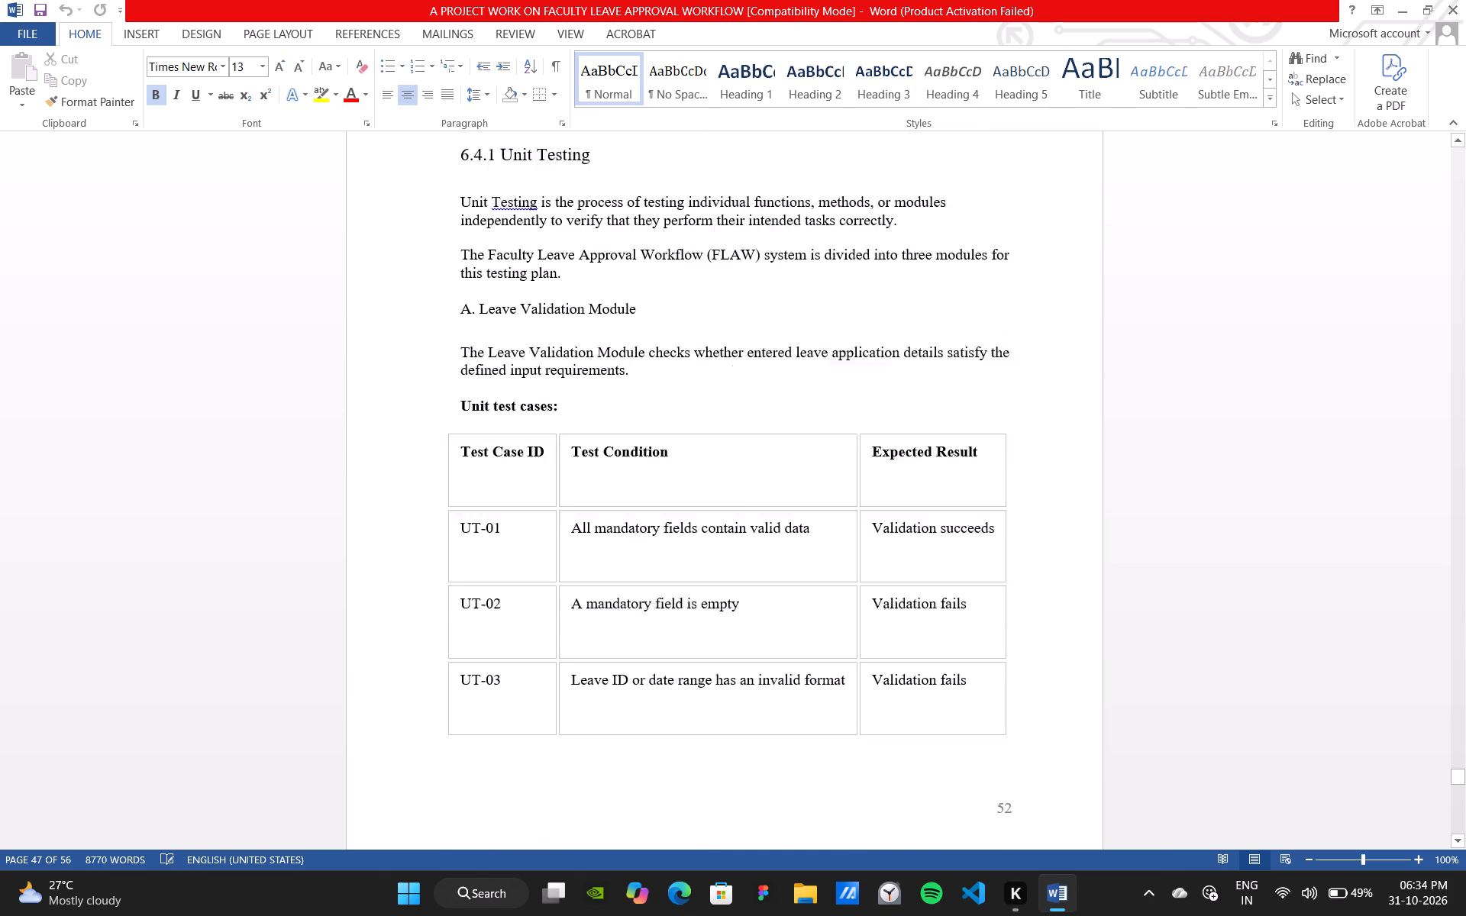
scroll(933, 656, "down", 11)
scroll(933, 656, "down", 16)
scroll(928, 660, "down", 20)
scroll(928, 660, "down", 19)
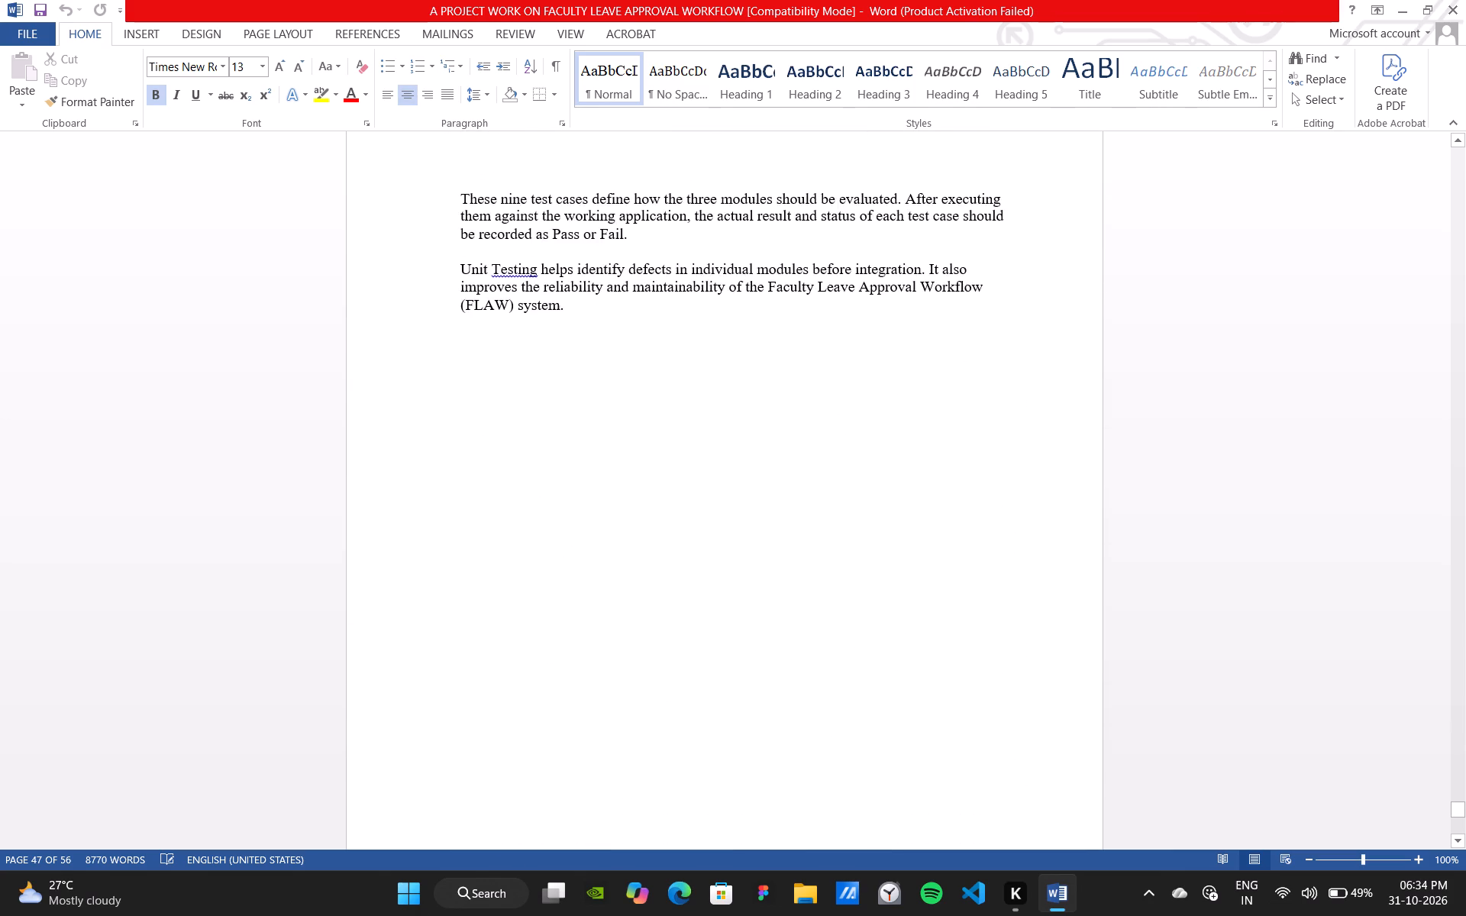
scroll(928, 660, "down", 17)
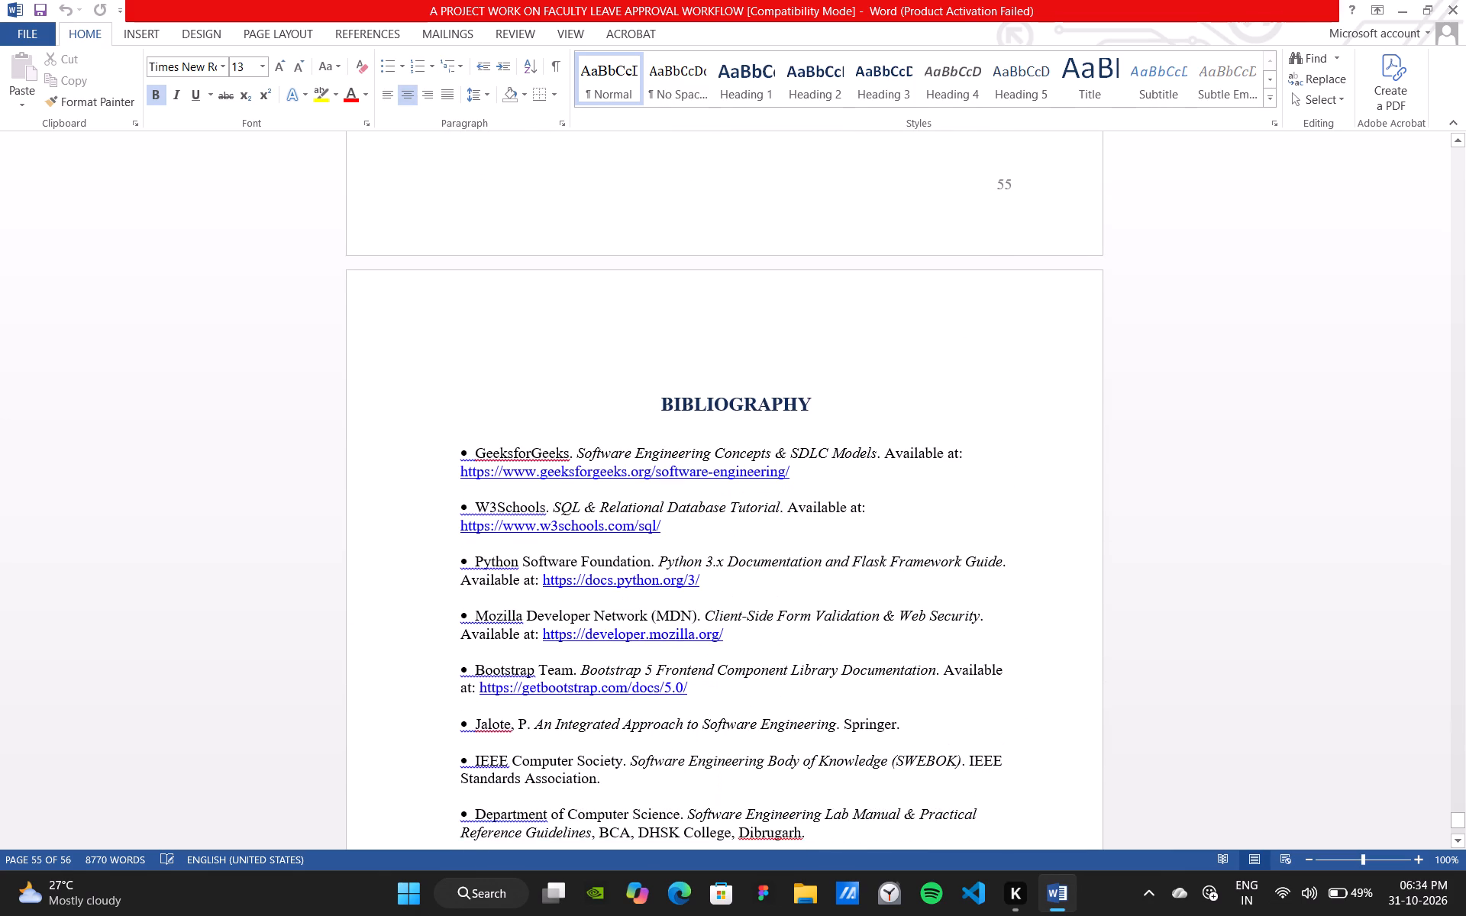
scroll(928, 671, "down", 4)
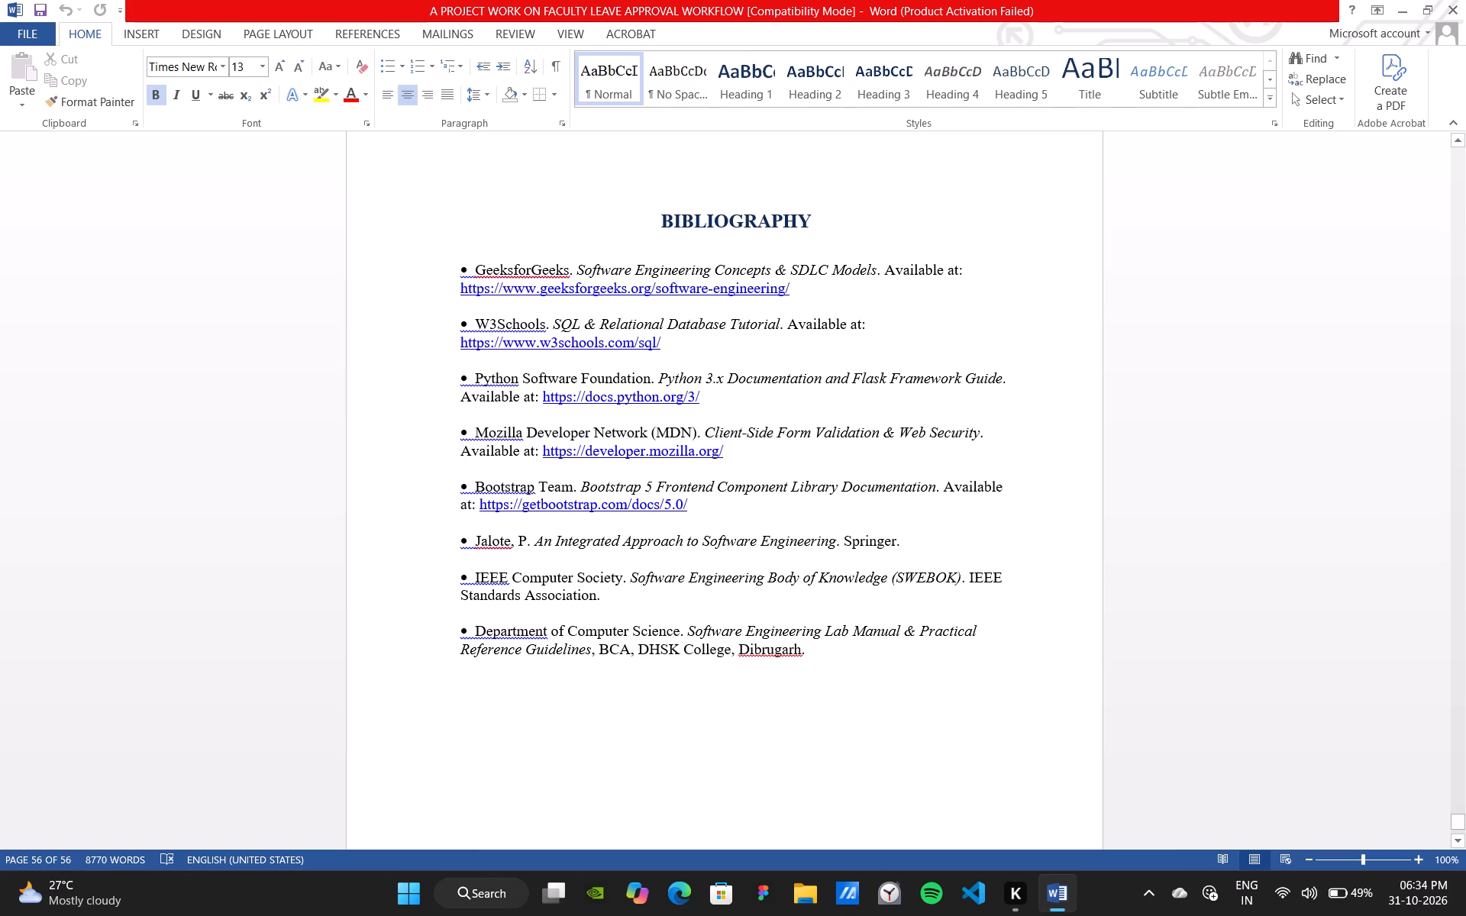
Go back from the Bibliography through the unit testing tables and Chapter 5 to the UML sequence diagram in section 4.2.3.
scroll(1387, 708, "up", 10)
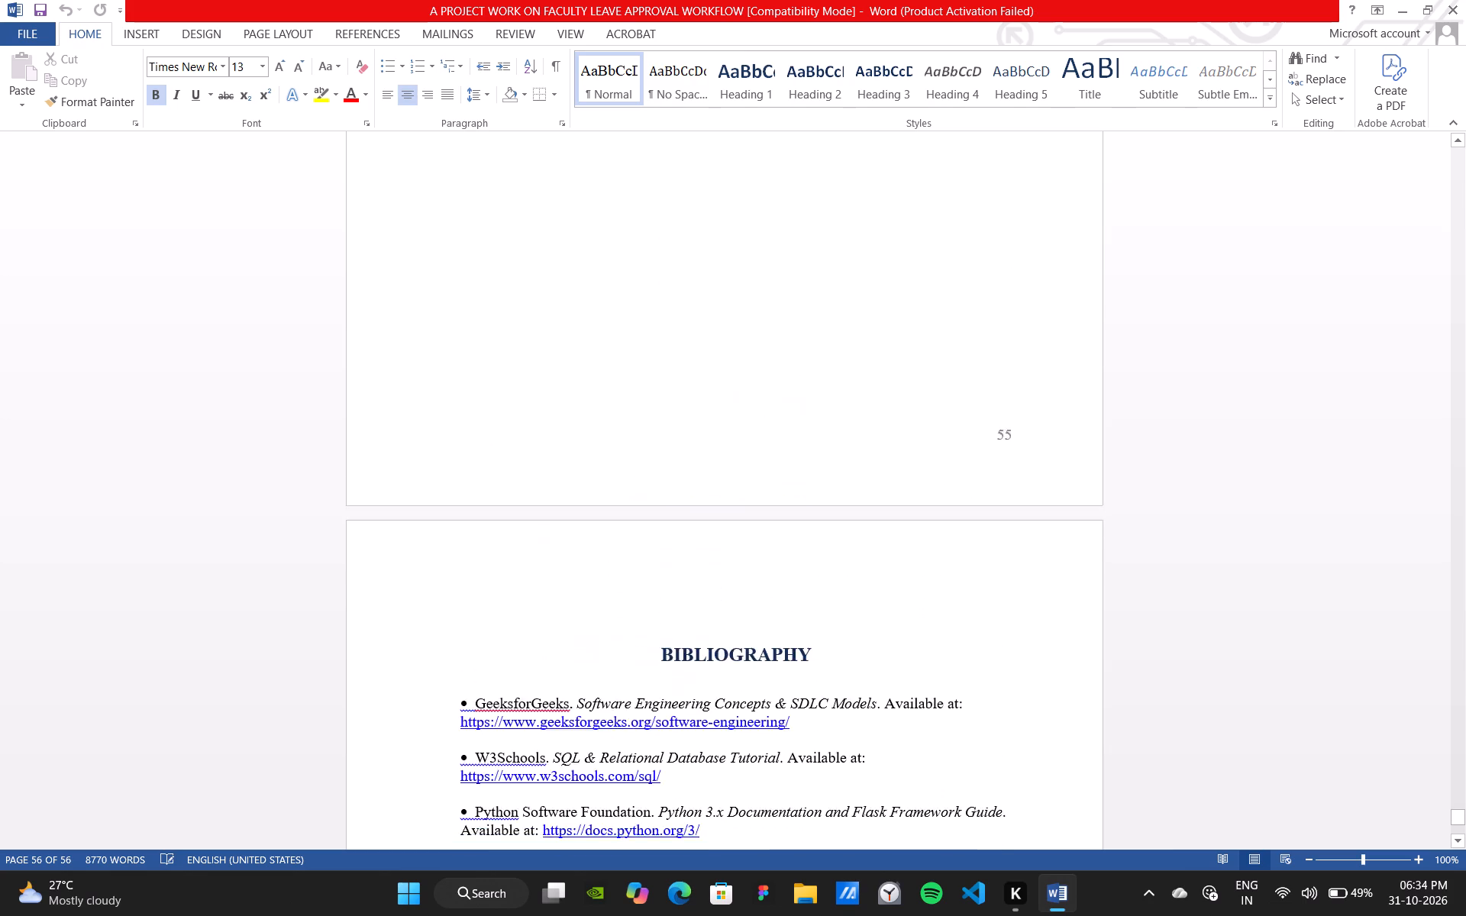
scroll(1382, 708, "up", 20)
scroll(1382, 708, "up", 18)
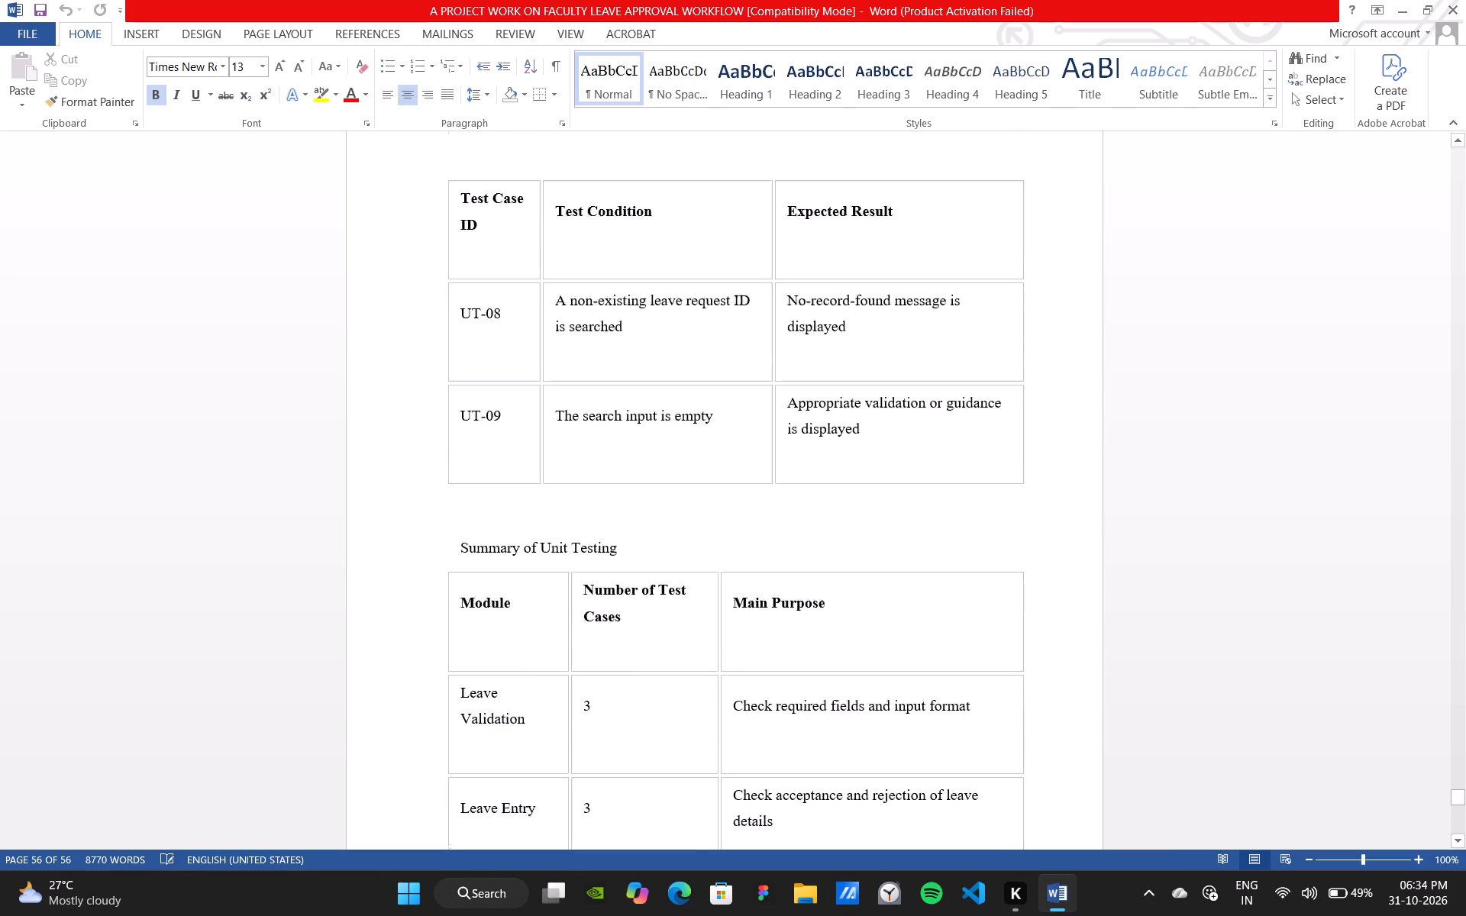
scroll(1382, 708, "up", 19)
key("Up")
key("Up")
key("Up")
key("Up")
key("Up")
key("Up")
key("Up")
key("Up")
key("Up")
key("Up")
key("Up")
key("Up")
key("Up")
key("Up")
key("Up")
key("Up")
key("Up")
key("Up")
key("Up")
key("Up")
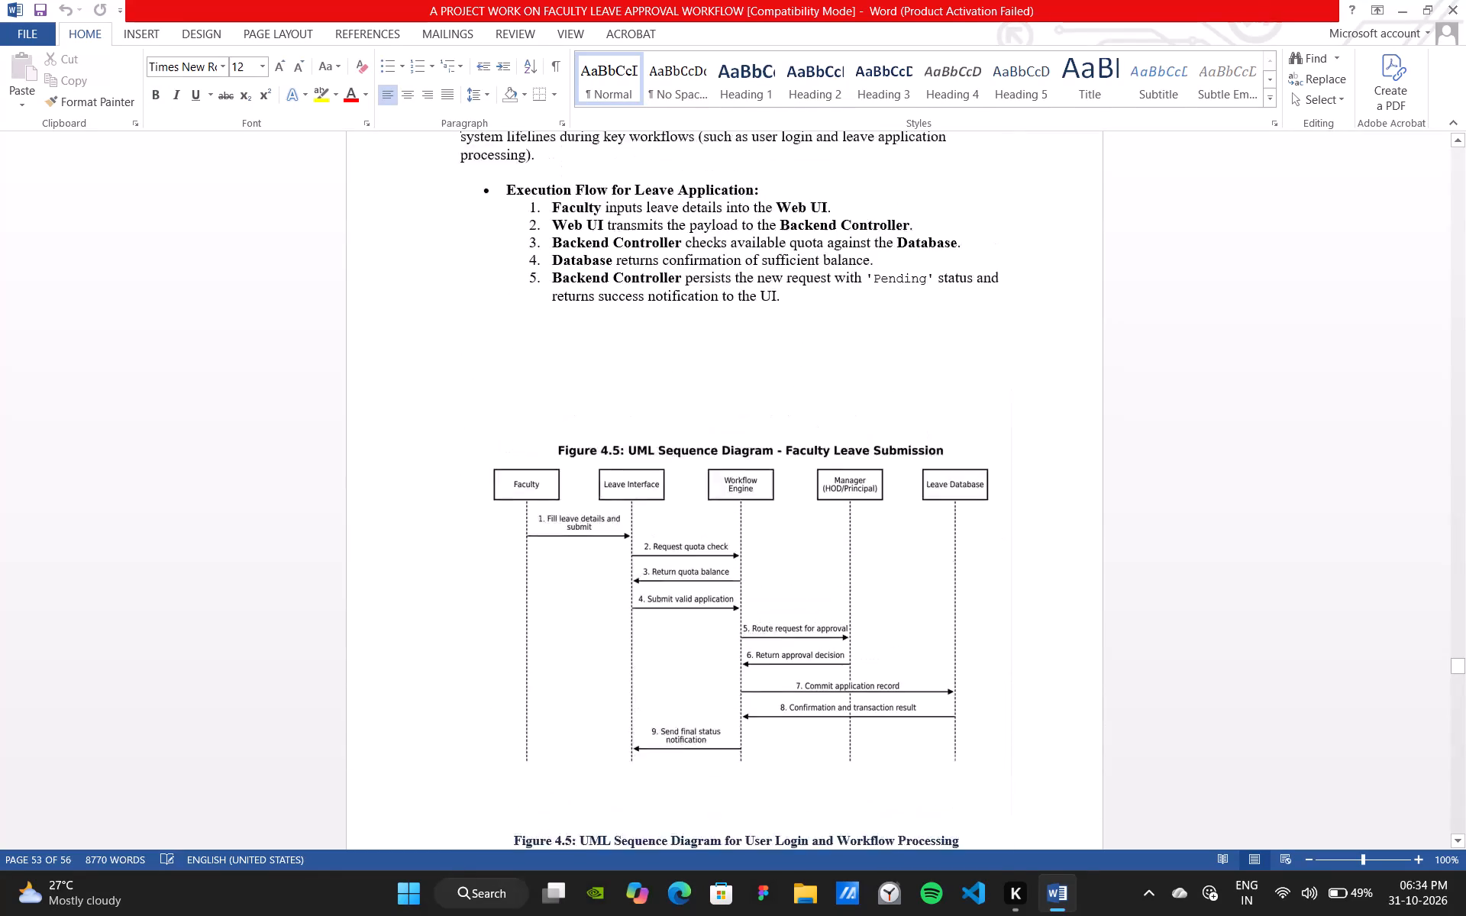
Recheck the section 4.2 UML diagrams in reverse order, back to the use case diagram.
key("Up")
left_click_drag(1397, 731, 1397, 719)
key("Up")
key("Up")
key("Up")
key("Up")
key("Up")
key("Up")
key("Up")
key("Up")
key("Up")
key("Up")
key("Up")
key("Up")
key("Up")
key("Up")
key("Up")
key("Up")
key("Up")
key("Up")
key("Up")
key("Up")
key("Up")
key("Up")
key("Up")
key("Up")
key("Up")
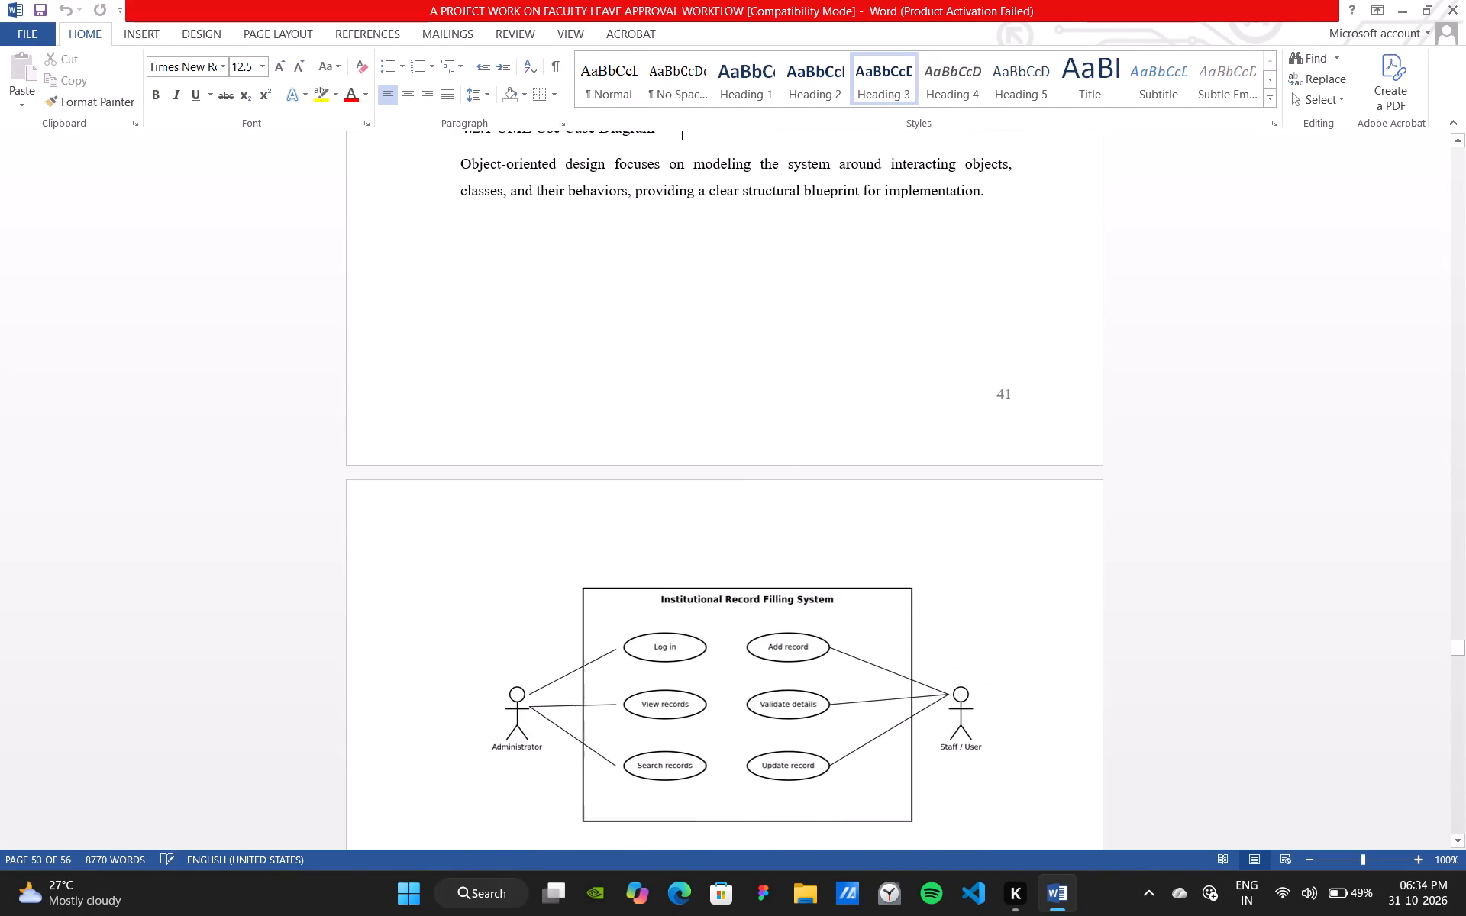
Recheck section 4.1 in reverse order, past the Level 1 and Level 0 data flow diagrams to before Chapter 4.
key("Up")
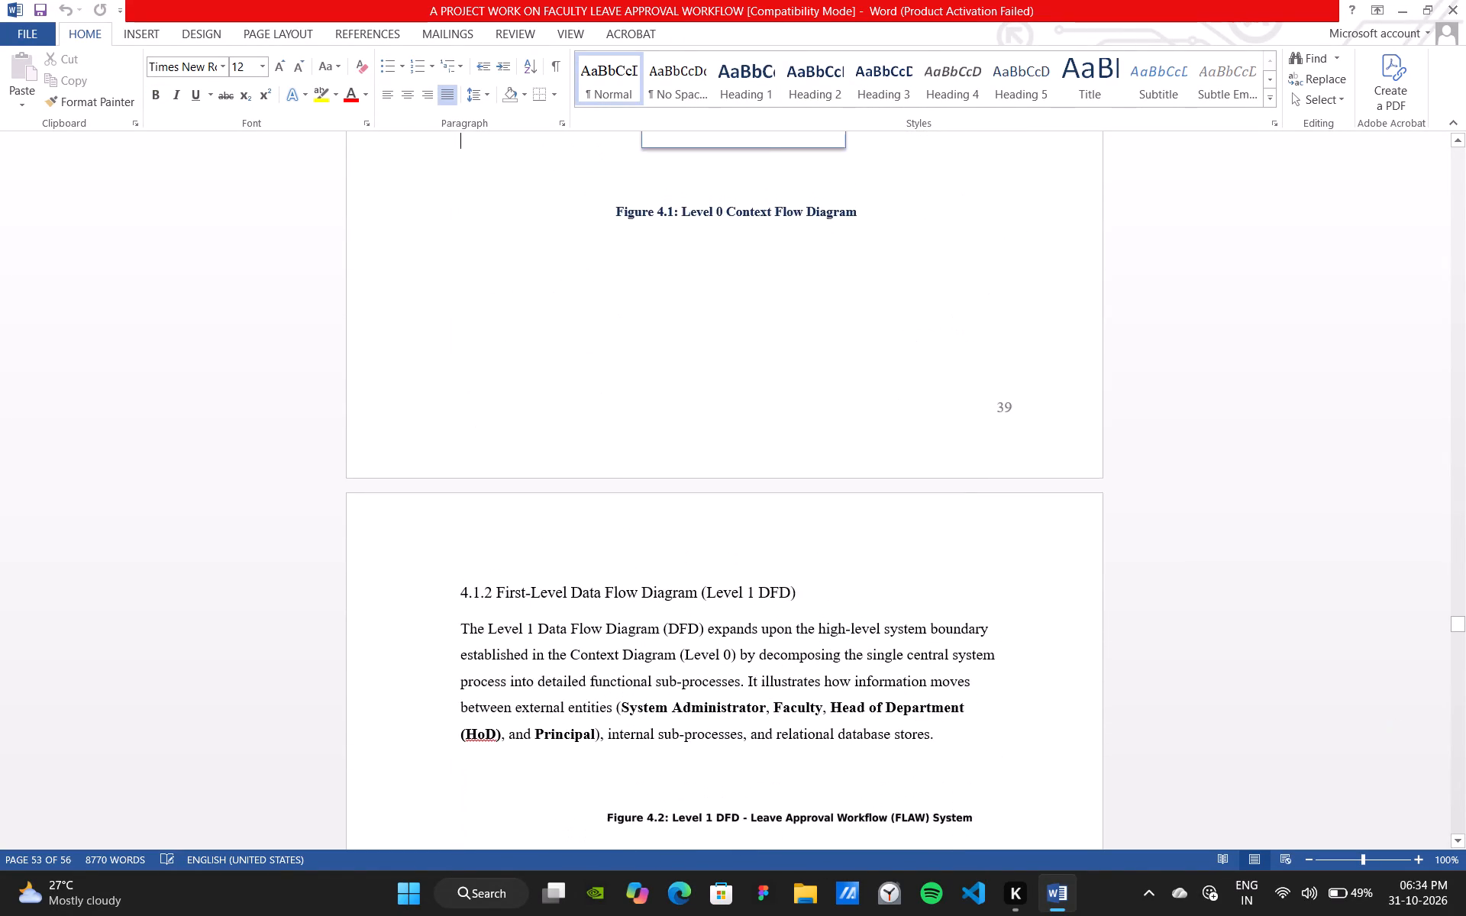
key("Up")
key("Up")
key("Up")
key("Up")
key("Up")
key("Up")
key("Up")
key("Up")
key("Up")
key("Up")
key("Up")
key("Up")
key("Up")
key("Up")
key("Up")
key("Up")
key("Up")
key("Up")
key("Up")
key("Up")
key("Up")
key("Up")
key("Up")
key("Up")
key("Up")
key("Up")
key("Up")
key("Up")
key("Up")
key("Up")
key("Up")
key("Up")
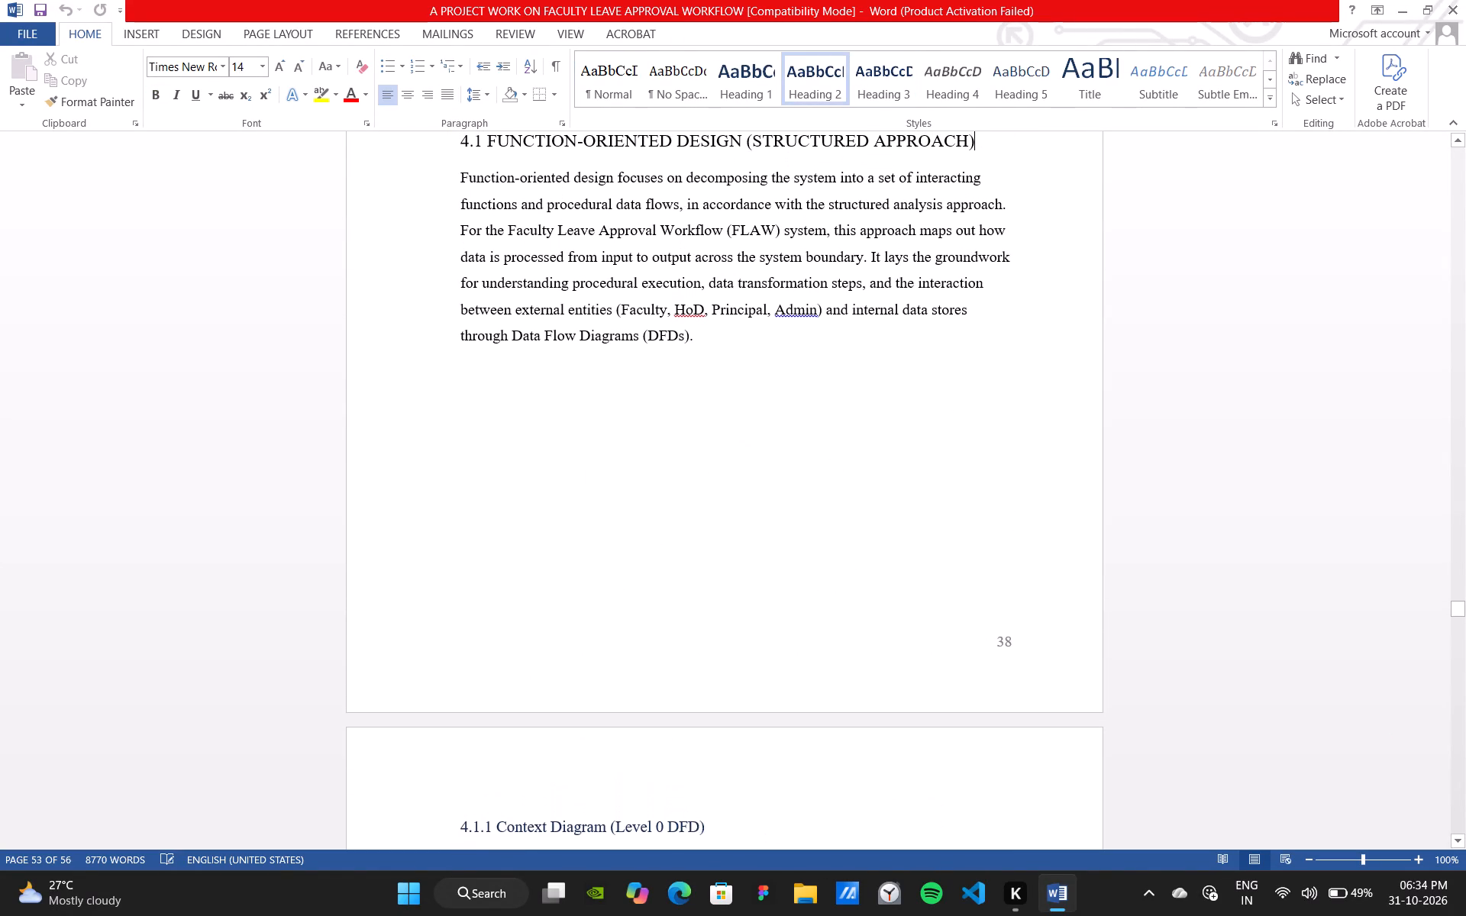
key("Up")
key("Up")
key("Up")
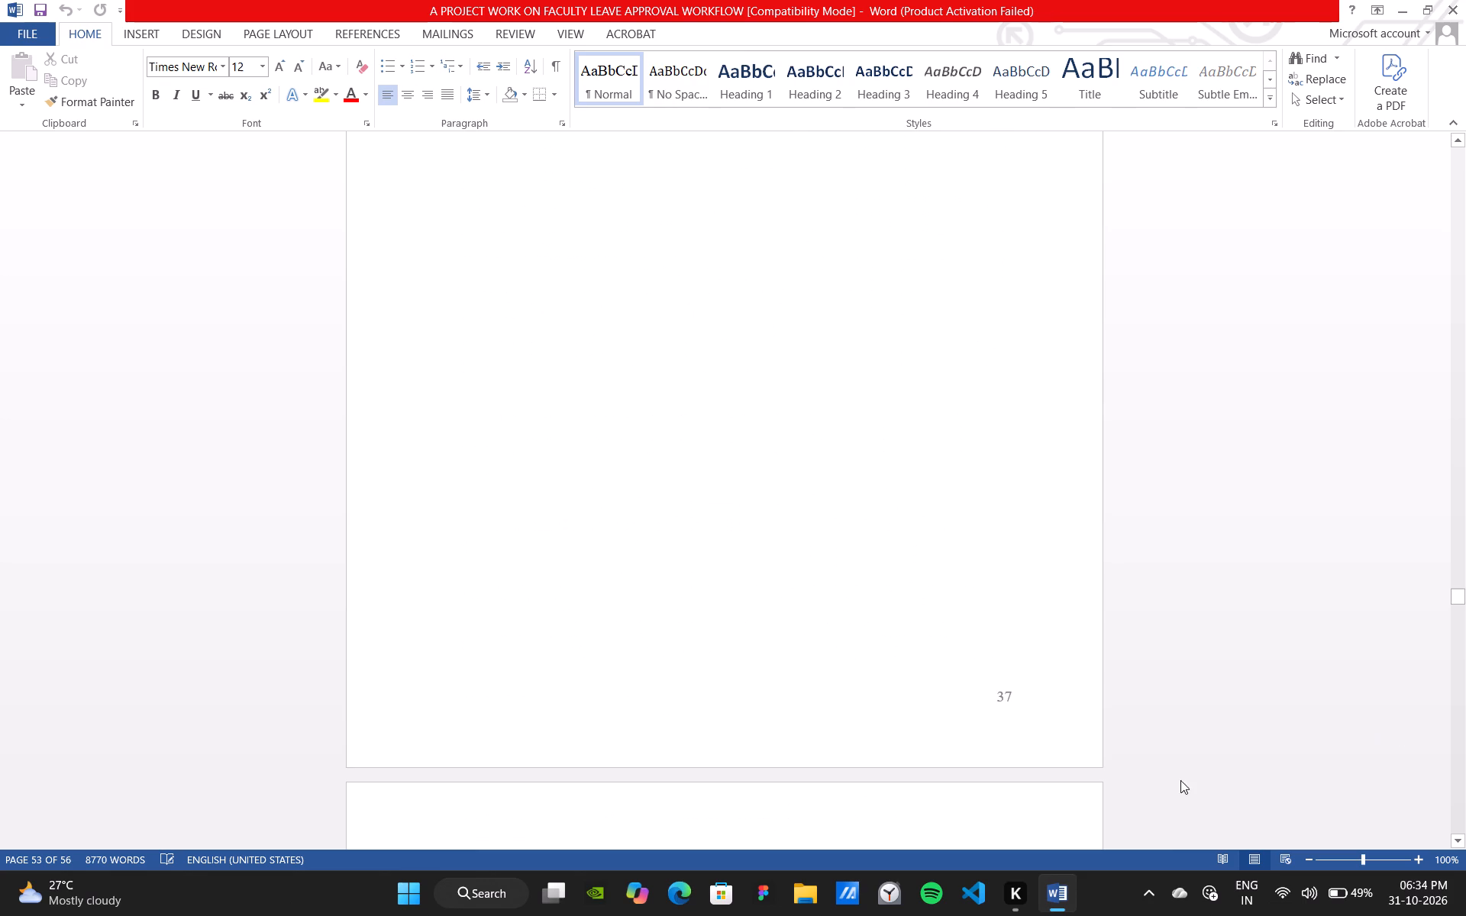
scroll(1196, 749, "up", 5)
Look once more through Chapters 4 and 5 and into Chapter 6, as far as the black box test case tables for Leave Entry.
scroll(1187, 747, "down", 15)
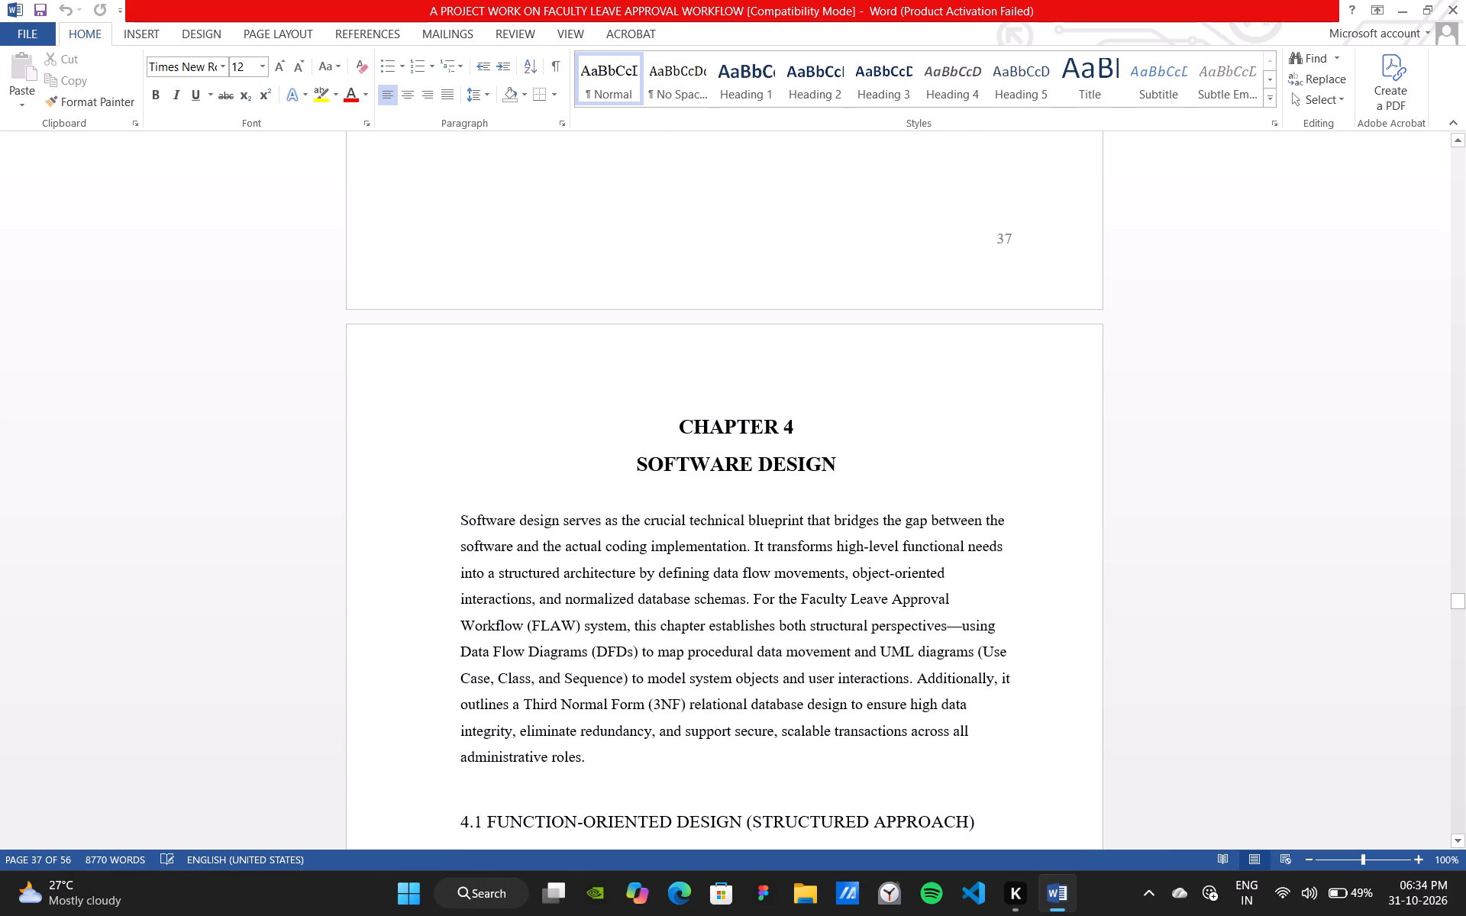
scroll(1149, 751, "down", 20)
scroll(1149, 751, "down", 8)
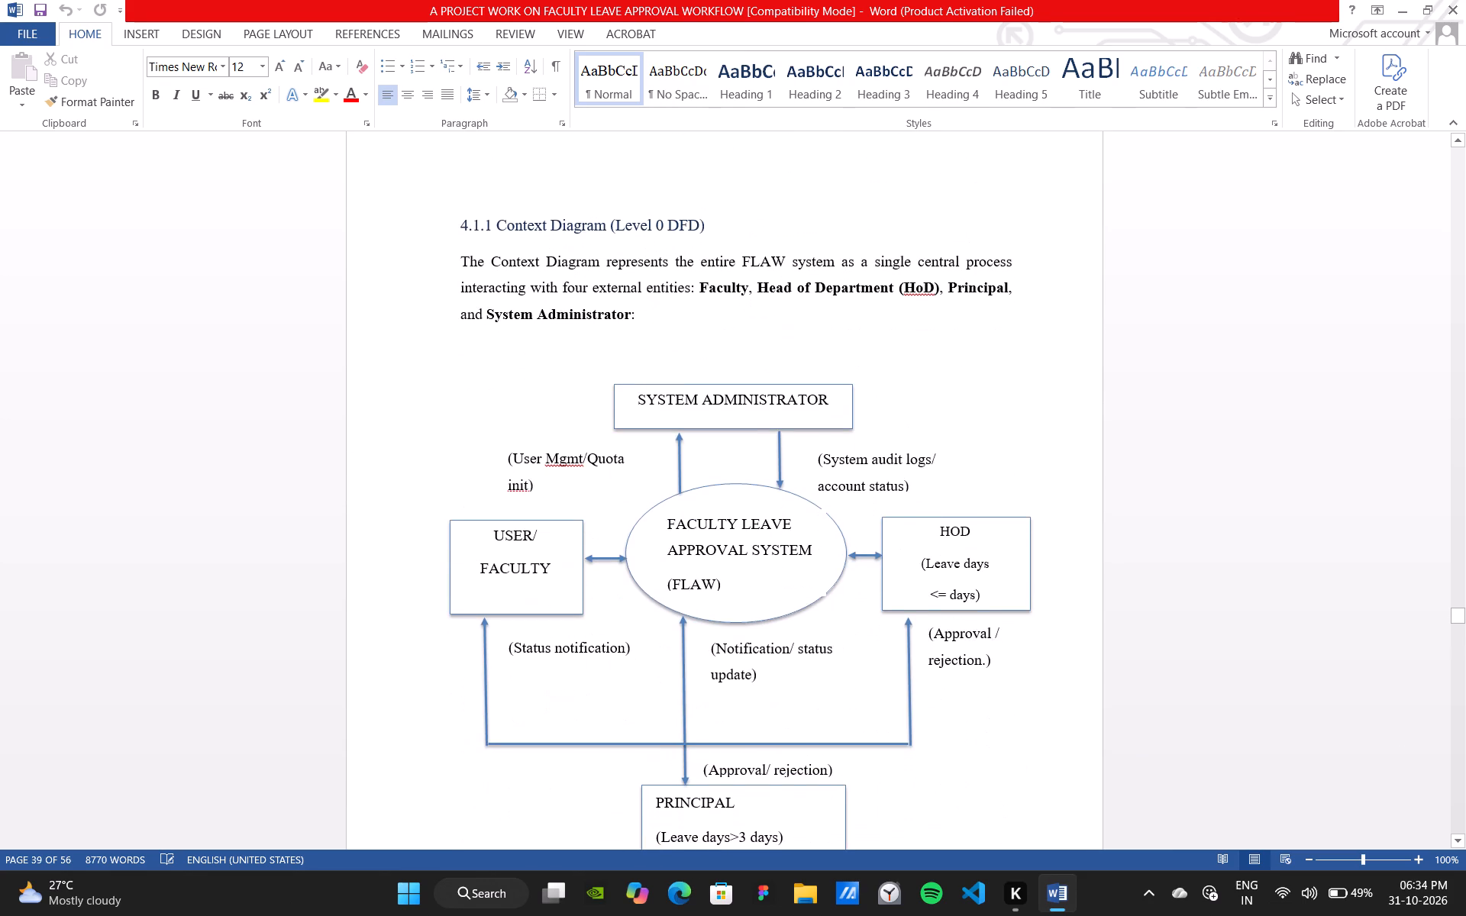
scroll(1139, 750, "down", 20)
scroll(1139, 750, "down", 20)
scroll(1139, 750, "down", 2)
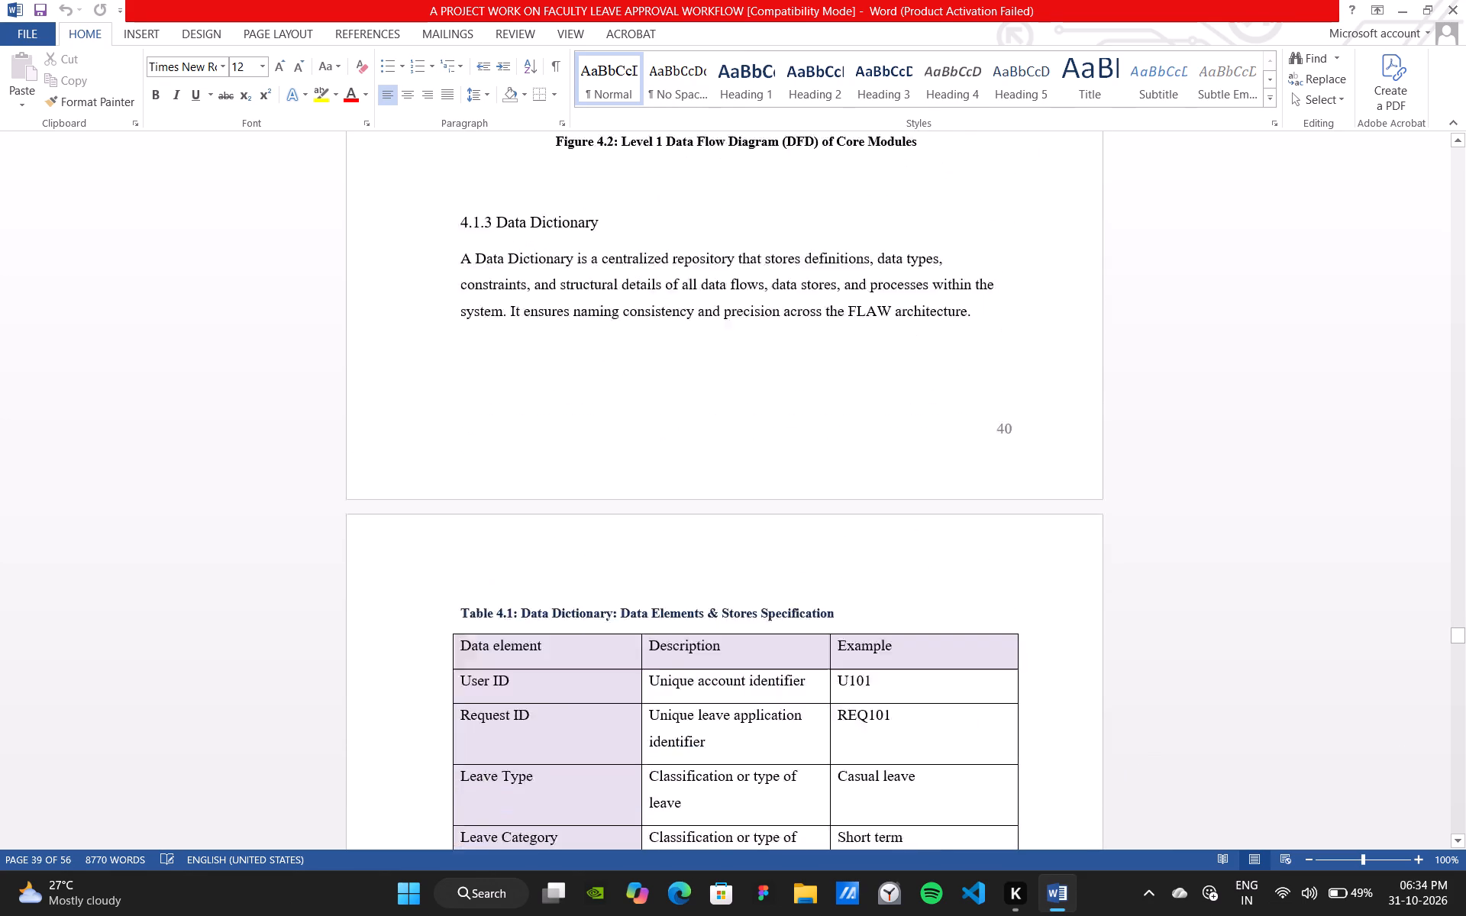
scroll(1124, 764, "down", 20)
scroll(1124, 764, "down", 20)
scroll(1124, 764, "down", 6)
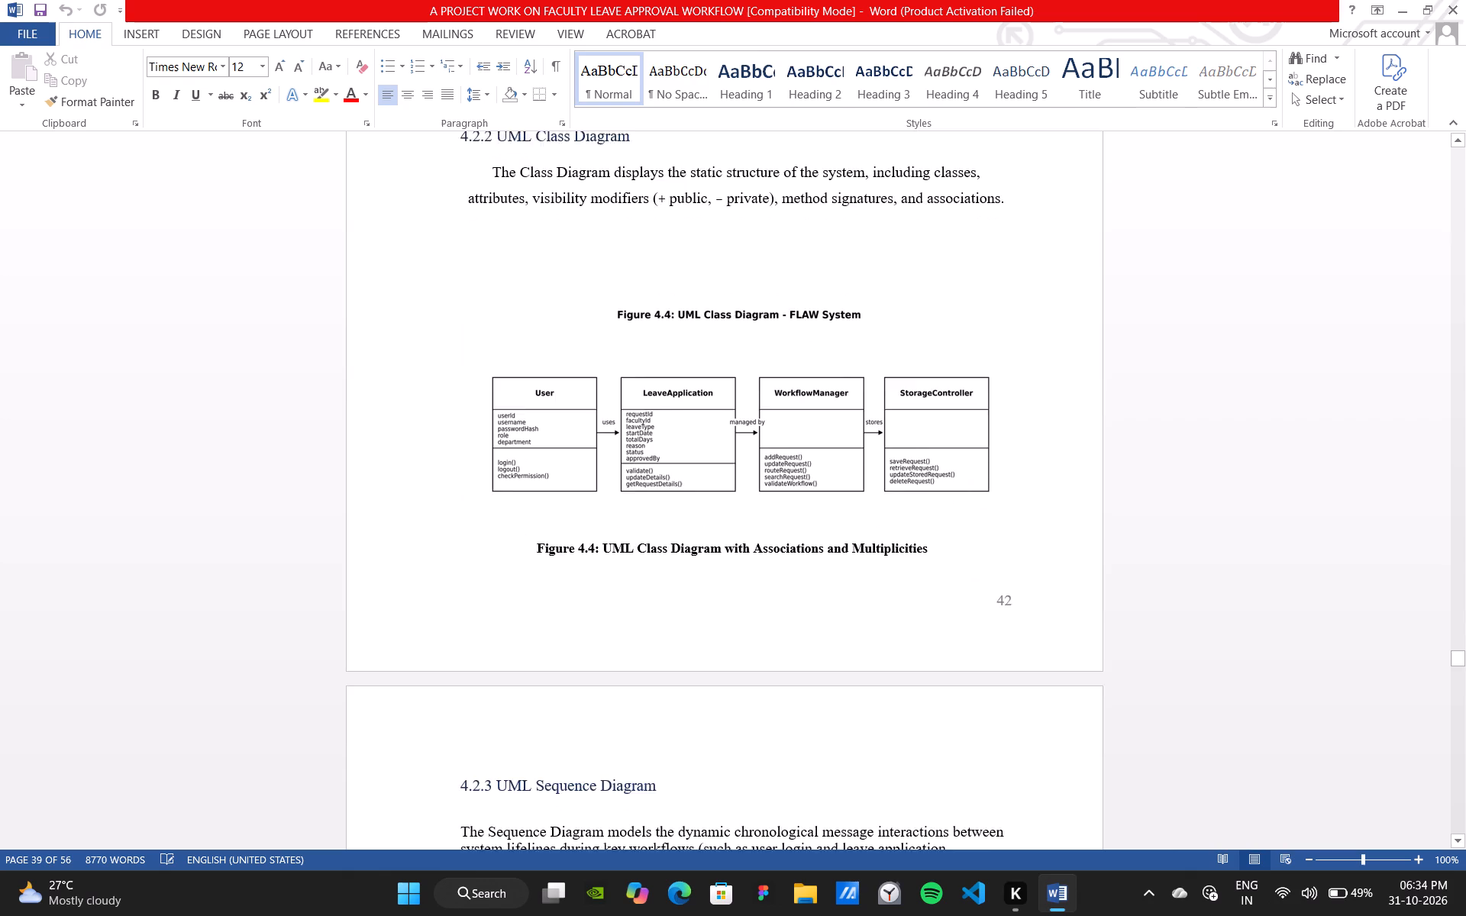
scroll(1126, 766, "down", 20)
scroll(1126, 766, "down", 9)
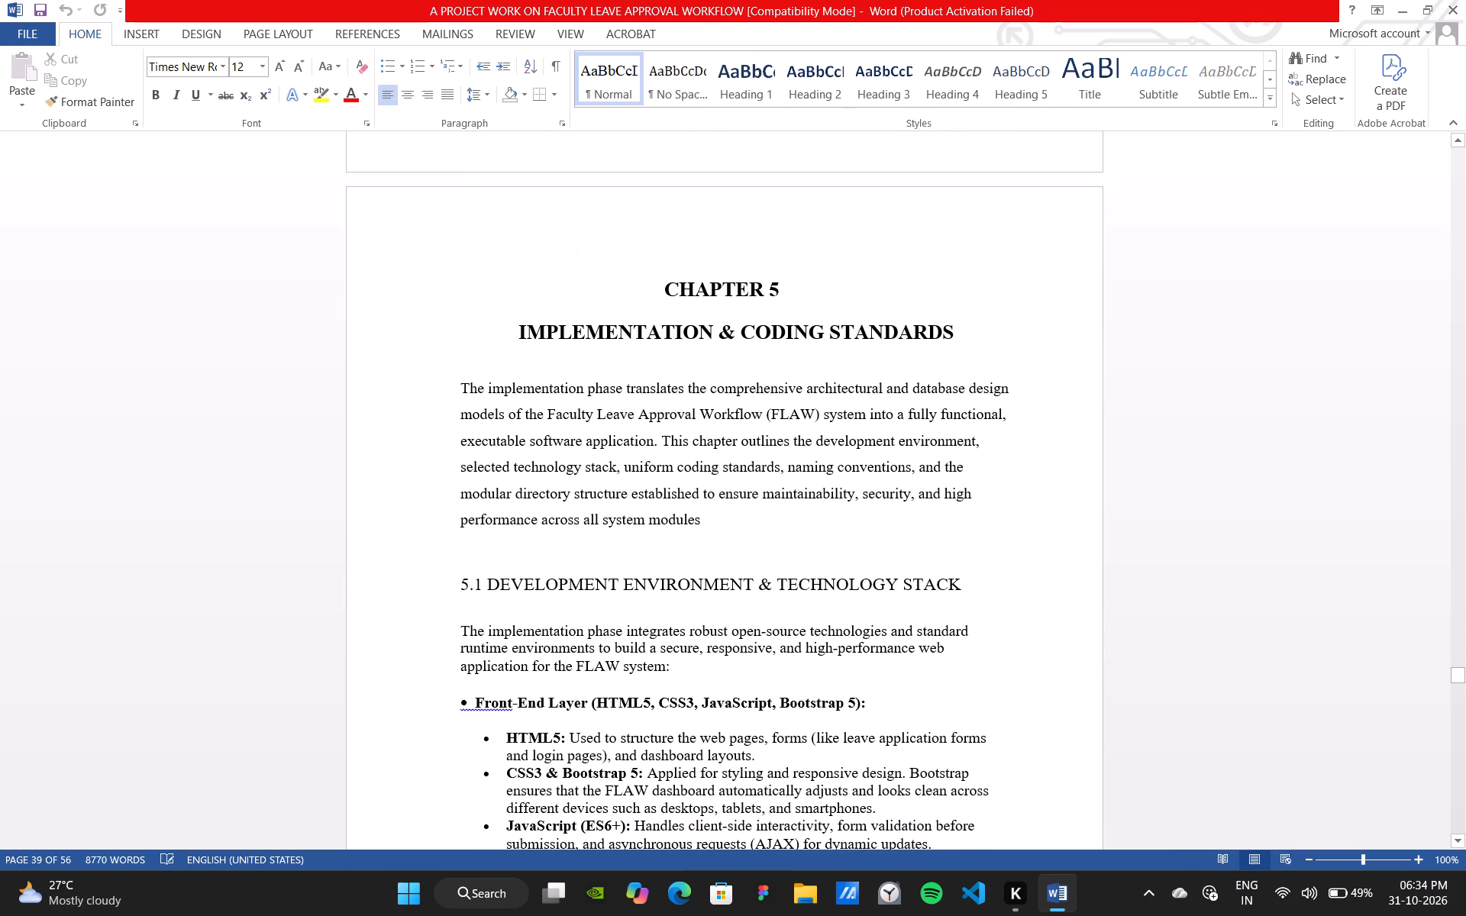
scroll(1209, 753, "down", 9)
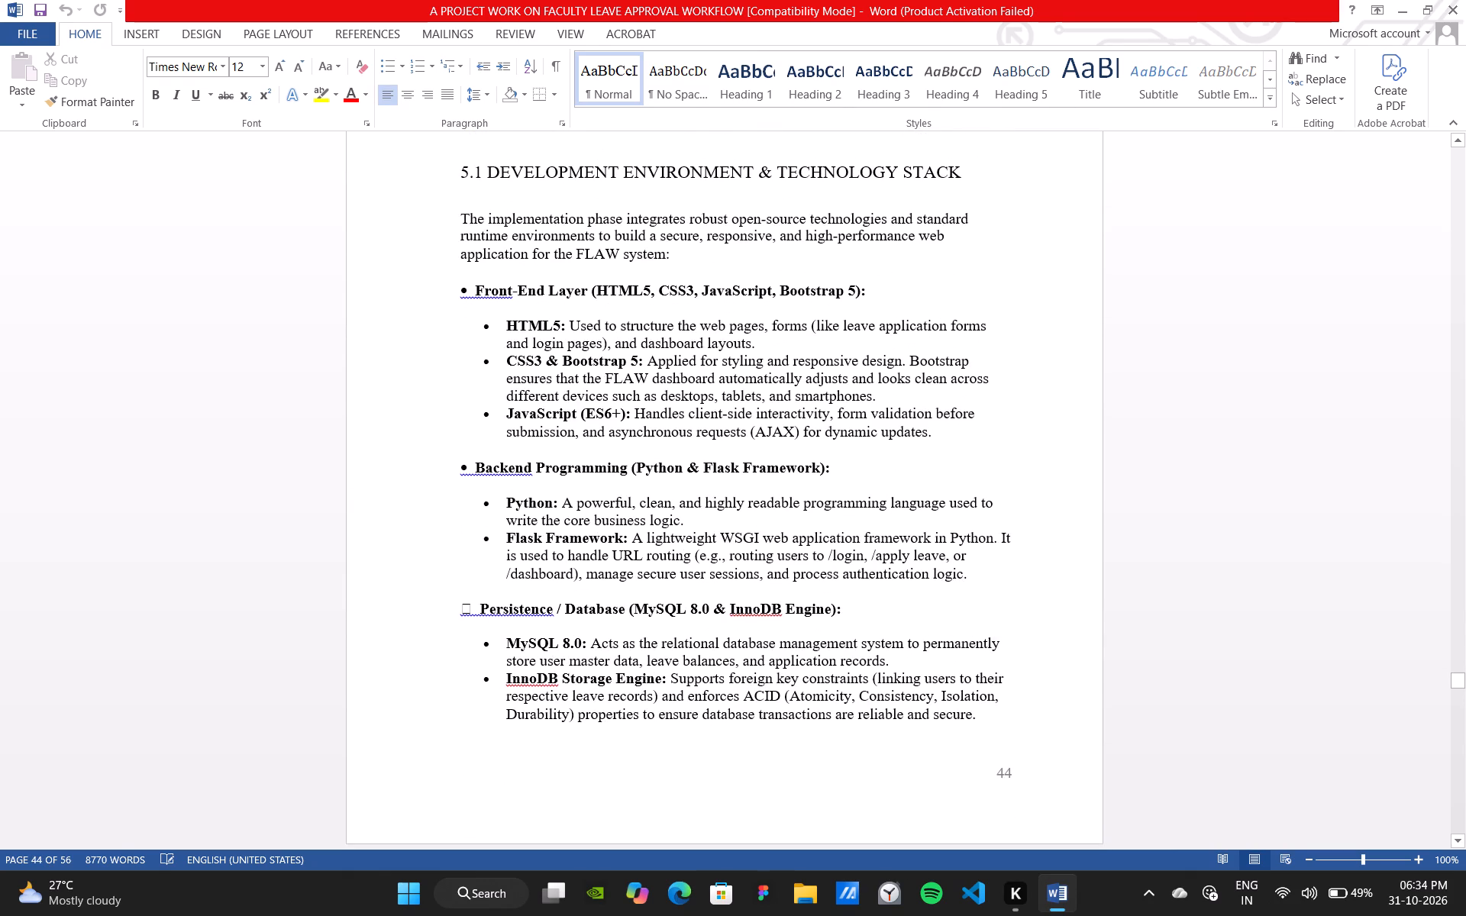
scroll(1193, 725, "down", 20)
scroll(1193, 725, "down", 19)
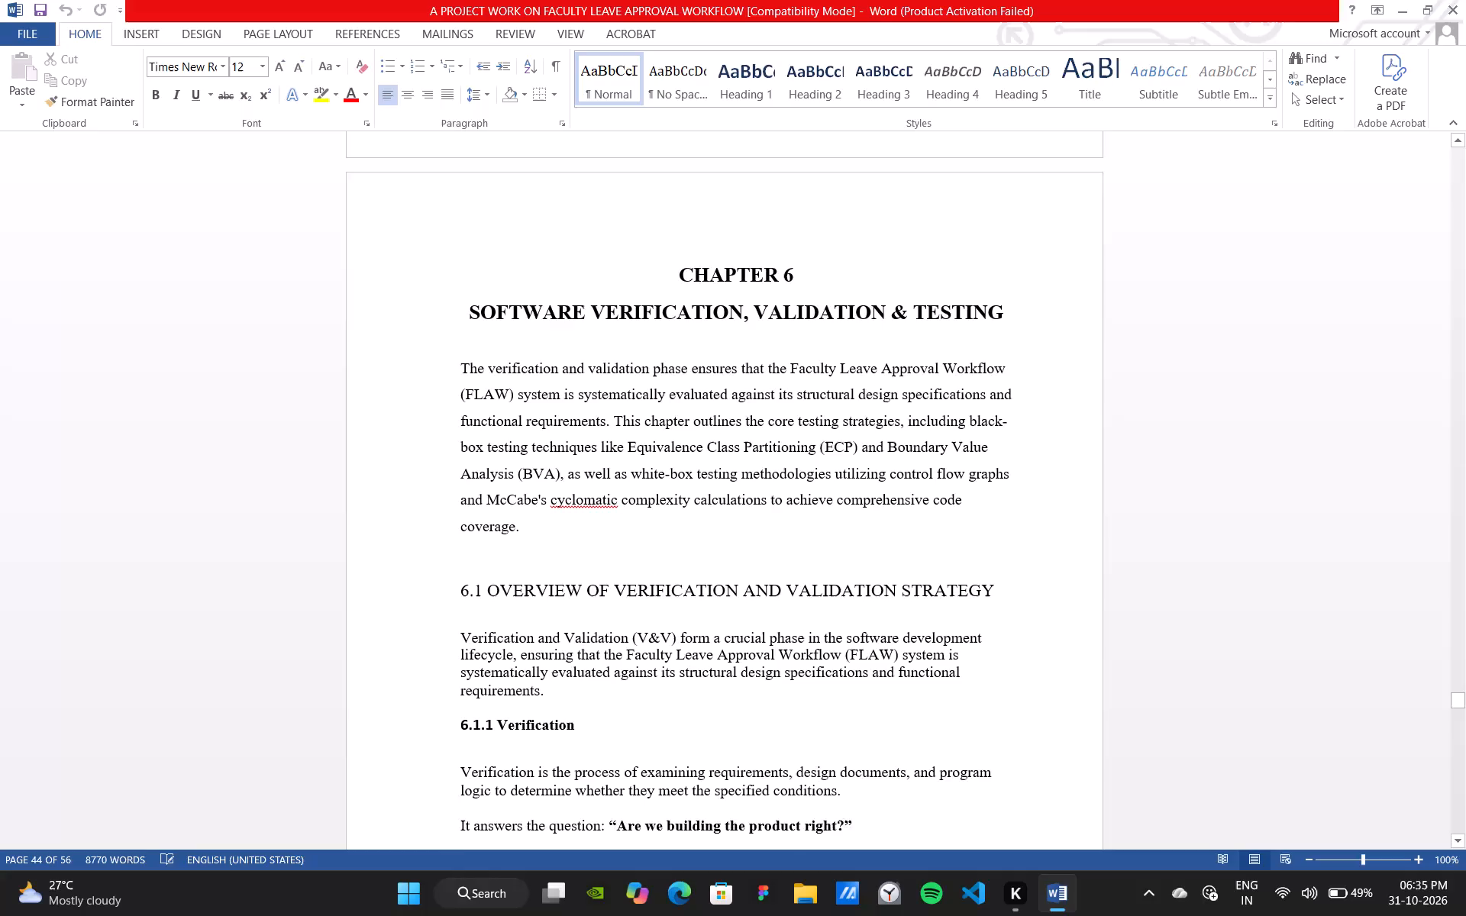
scroll(1127, 665, "down", 10)
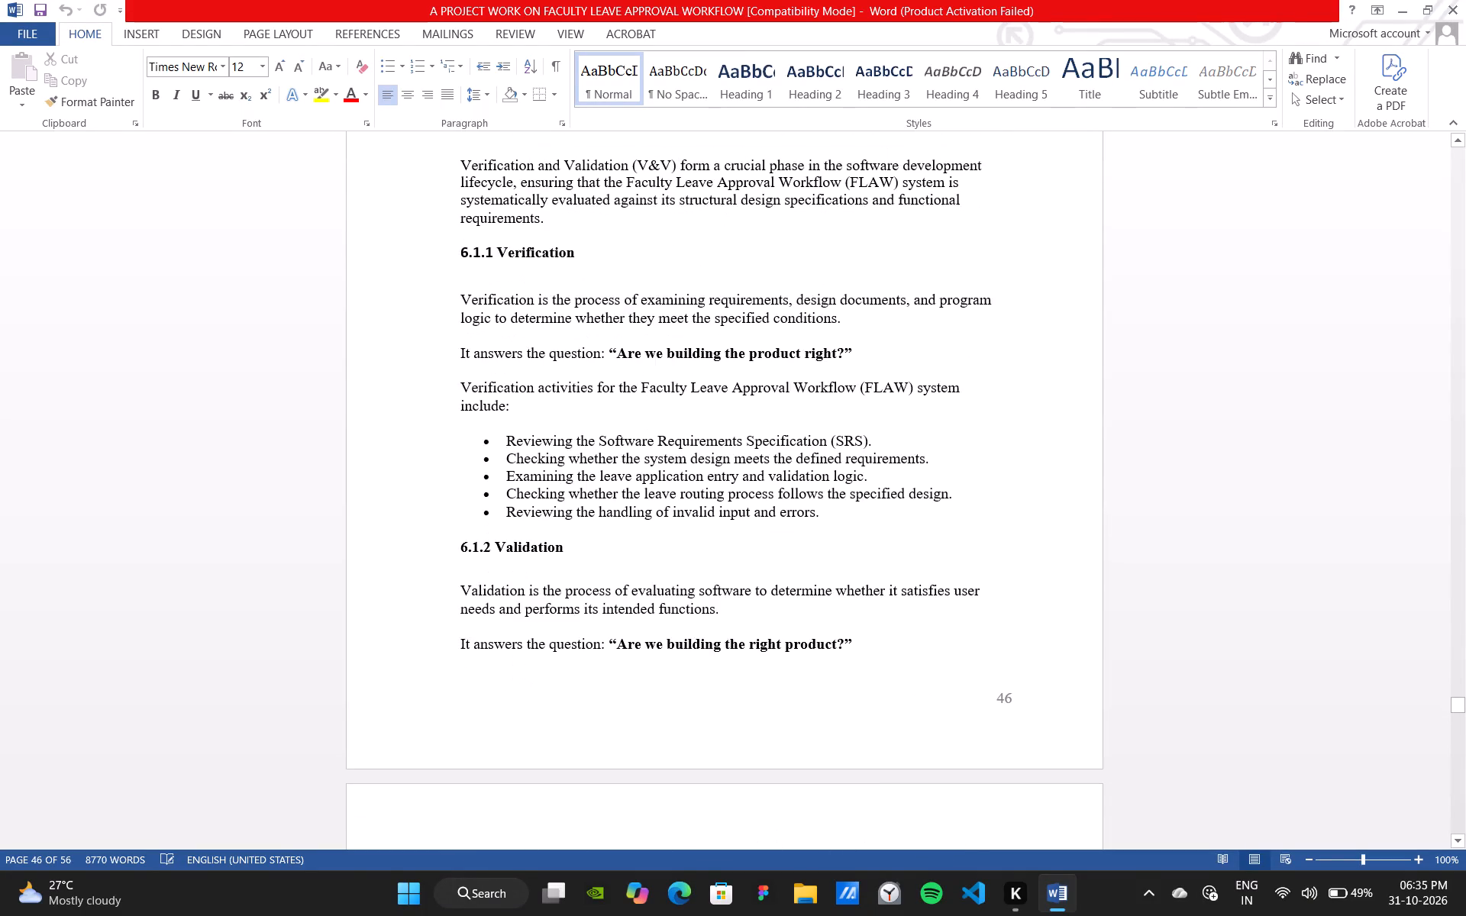
scroll(1124, 663, "down", 13)
scroll(1124, 662, "down", 20)
scroll(1124, 662, "down", 3)
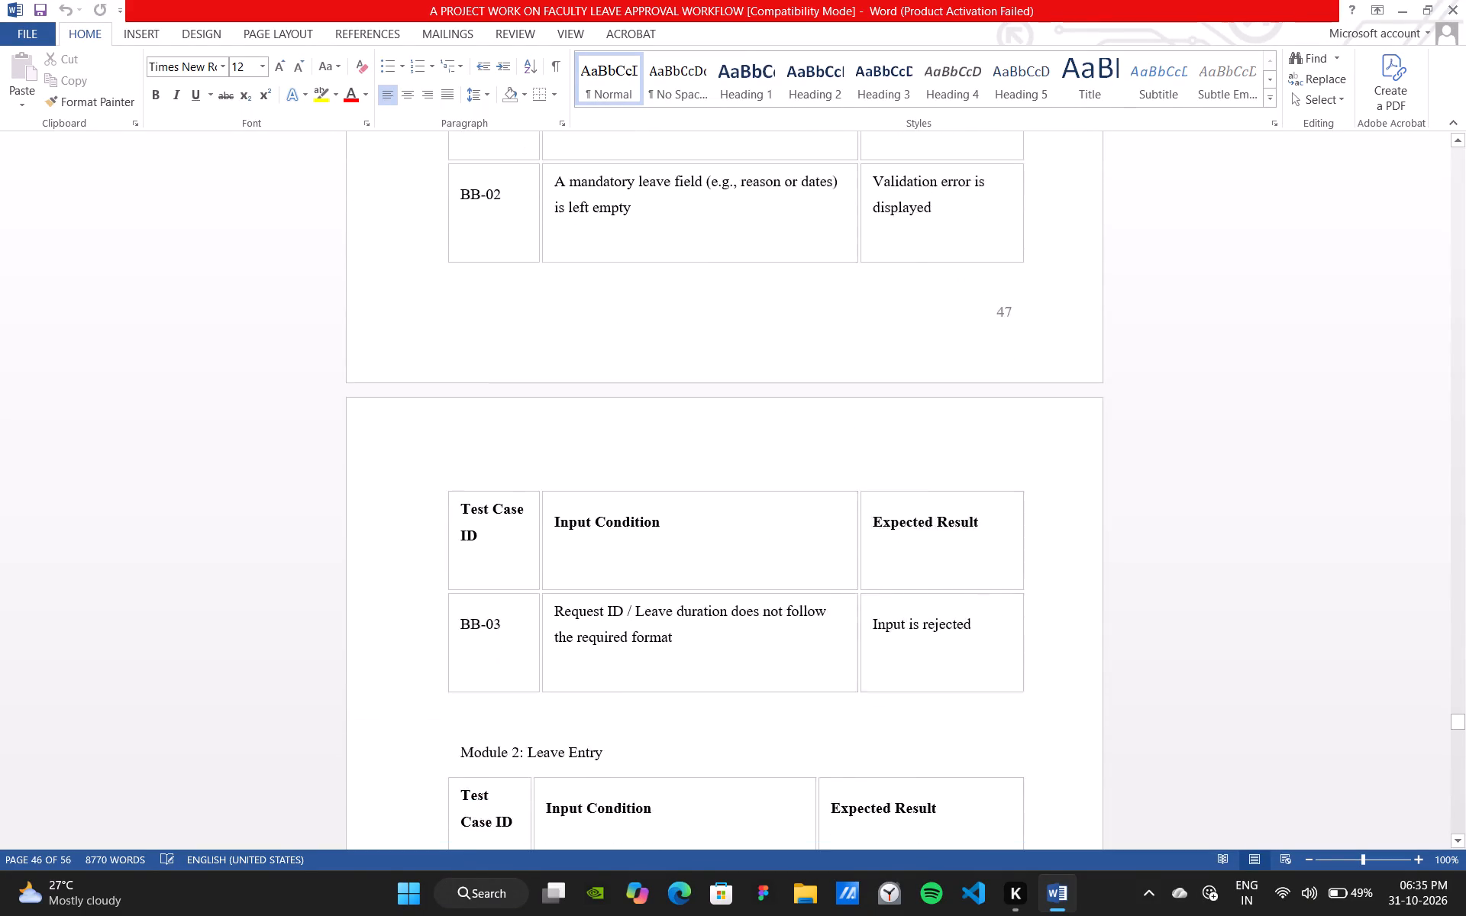
scroll(1122, 660, "down", 15)
scroll(1110, 684, "up", 16)
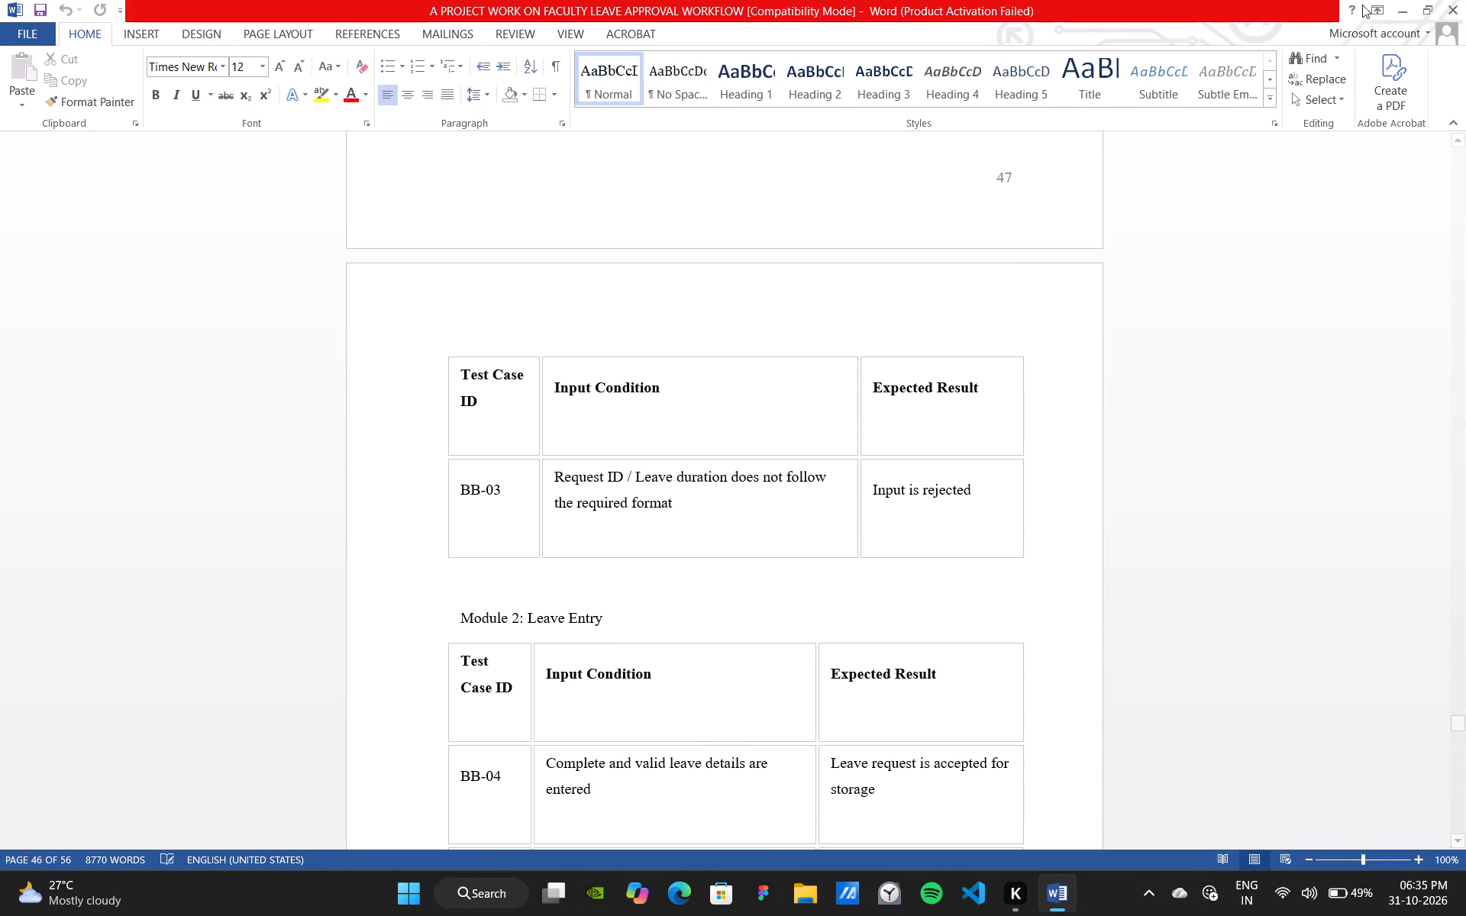
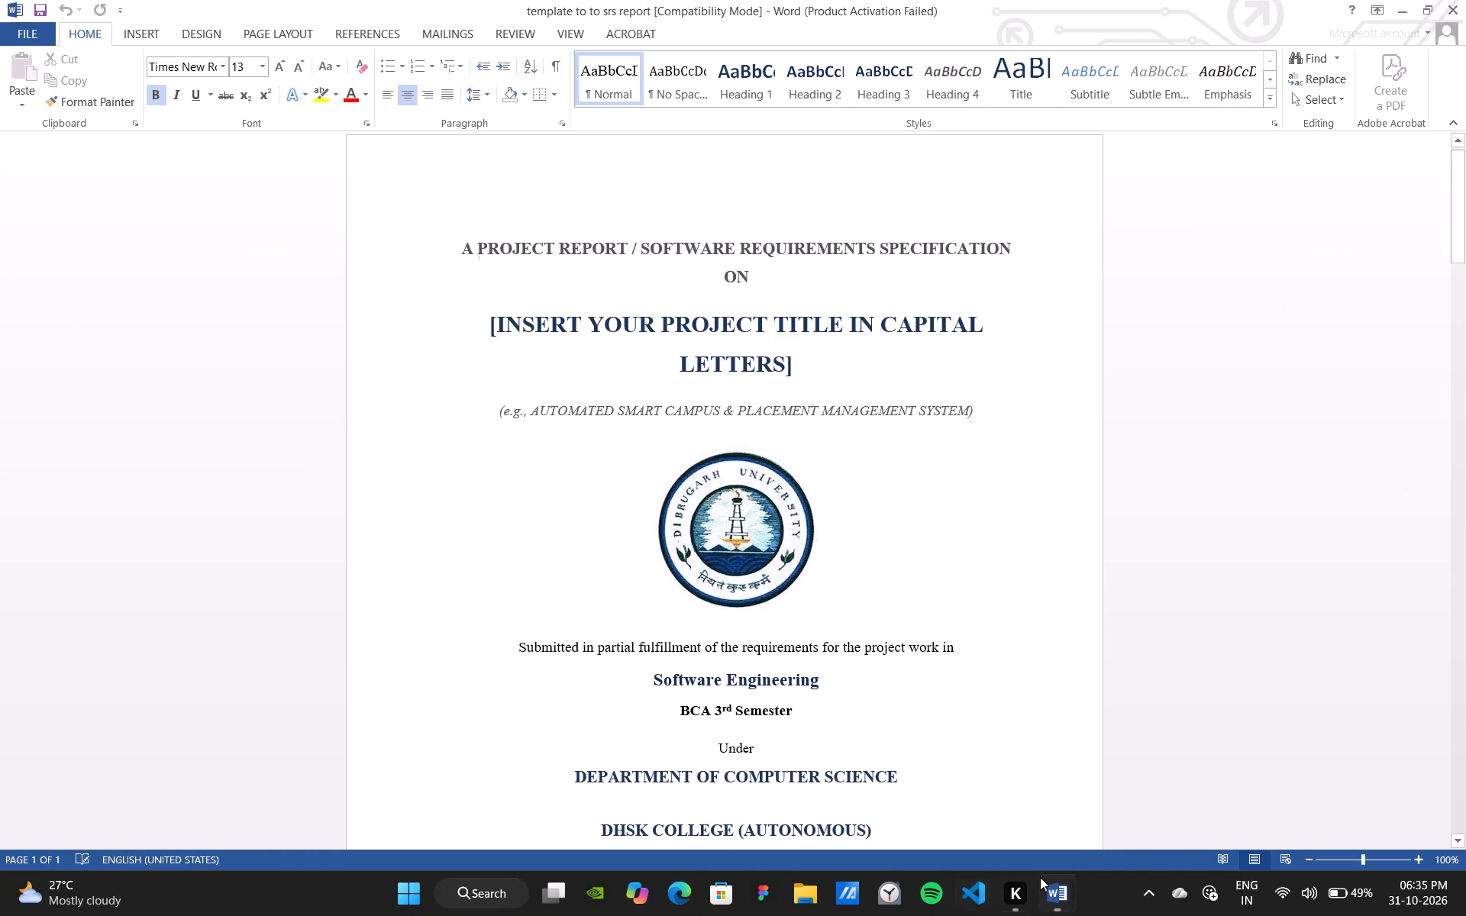
Look through the SRS report template from its cover page, past the formatting guidelines and Chapters 1 to 6, to the Chapter 7 opening page.
scroll(860, 615, "down", 2)
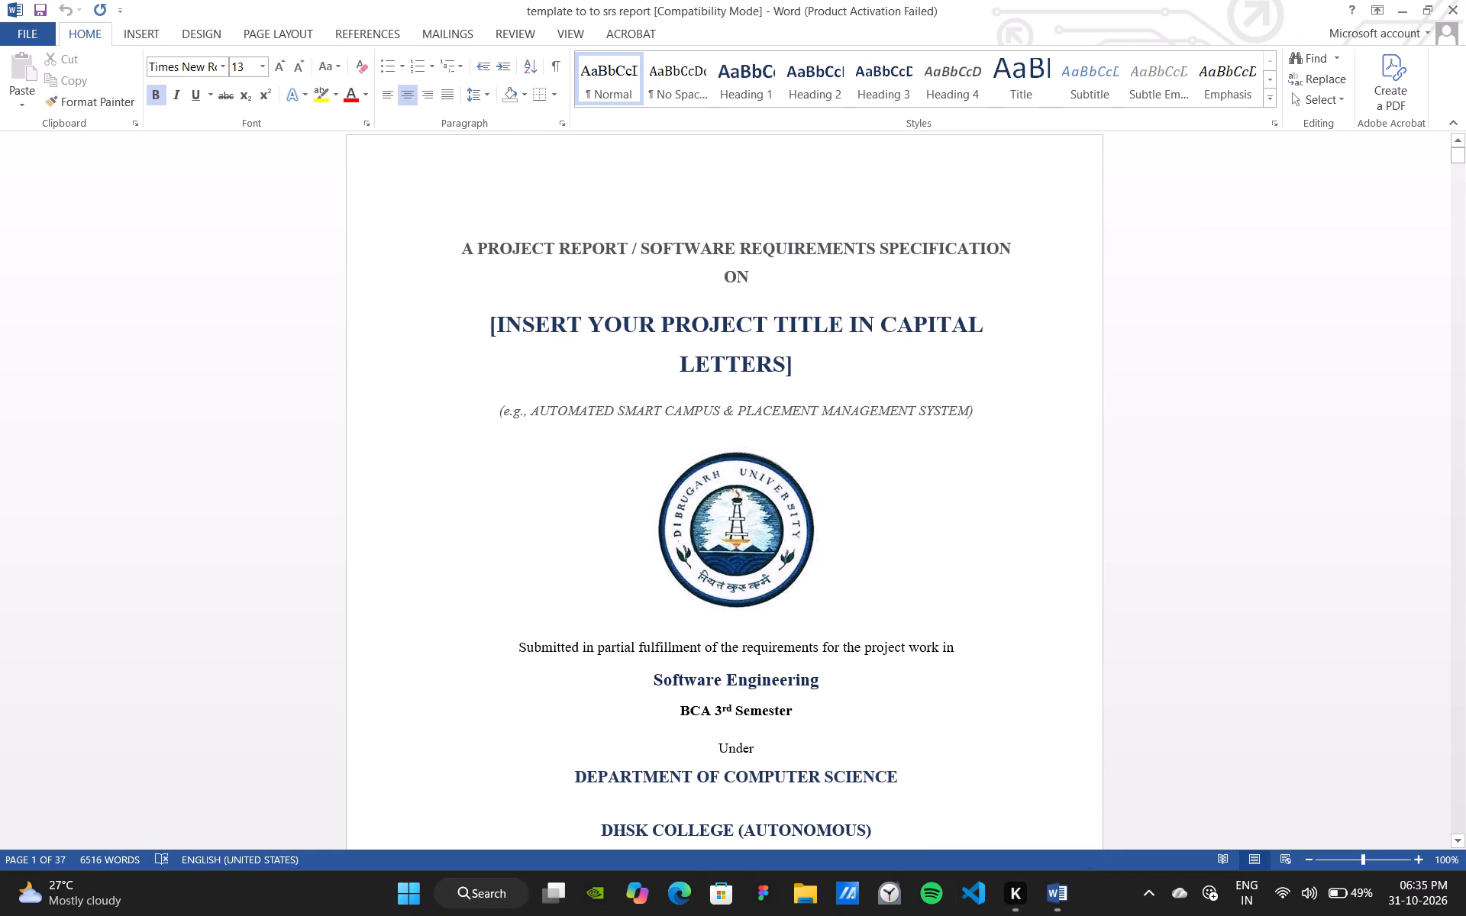
scroll(861, 620, "down", 20)
scroll(861, 620, "down", 10)
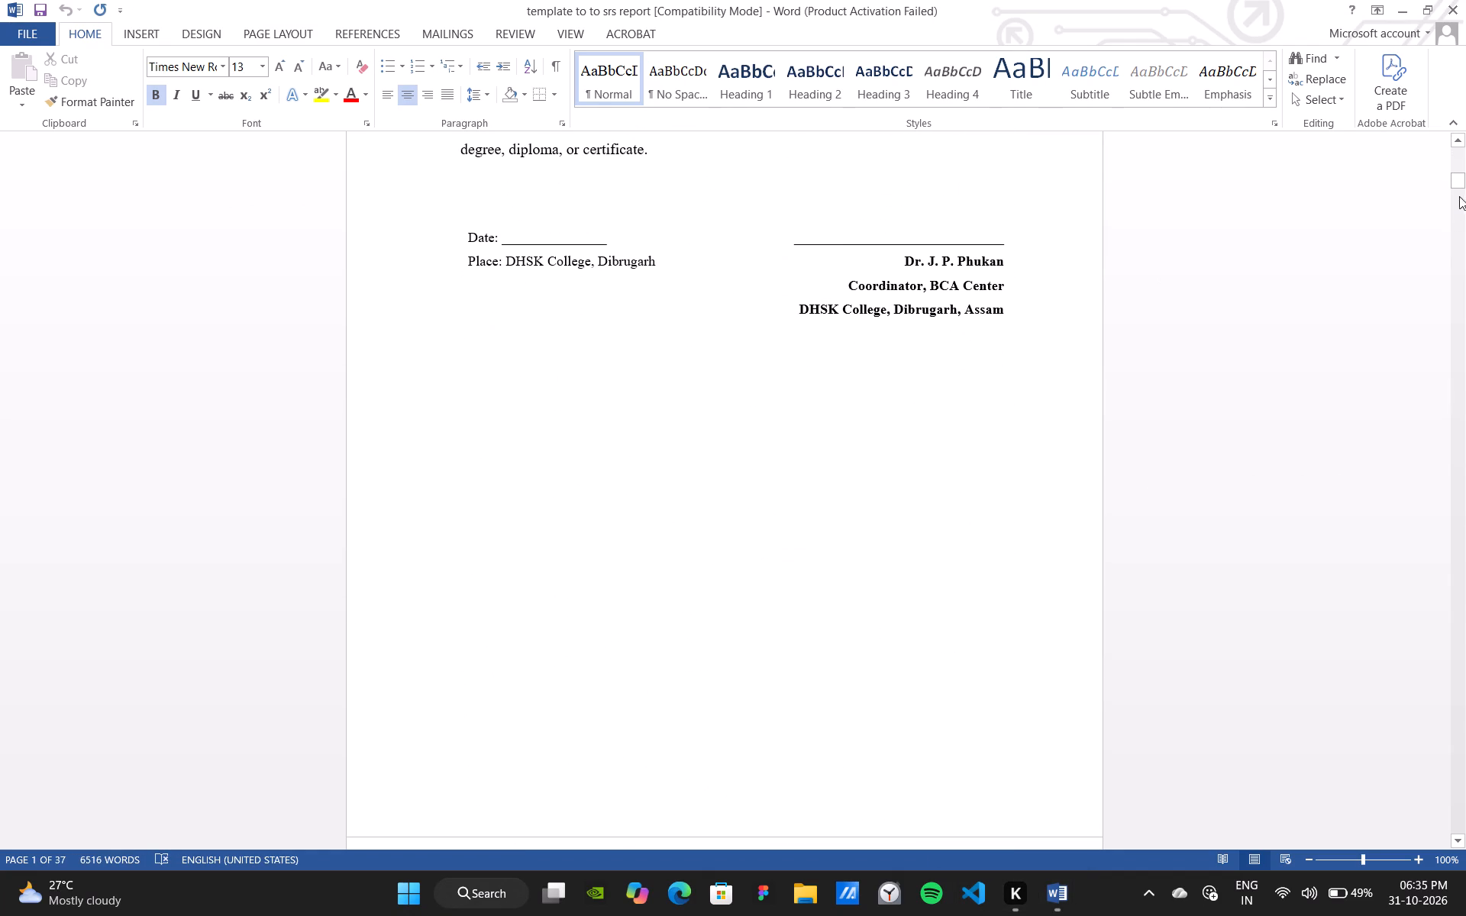
left_click_drag(1456, 182, 1464, 211)
left_click(1464, 211)
left_click_drag(1465, 233, 1465, 241)
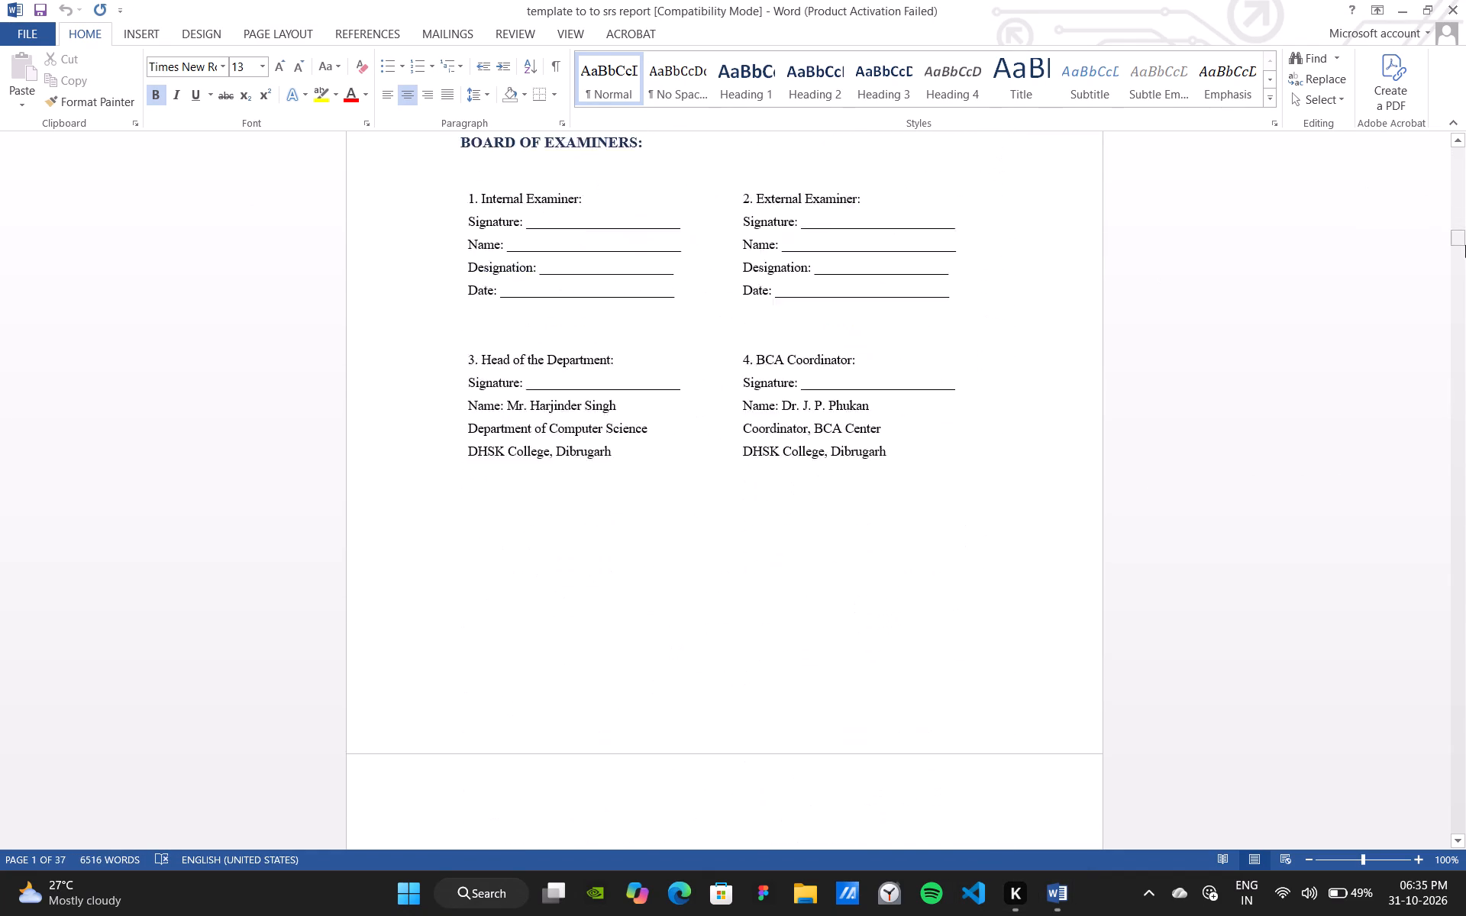
left_click_drag(1465, 245, 1465, 337)
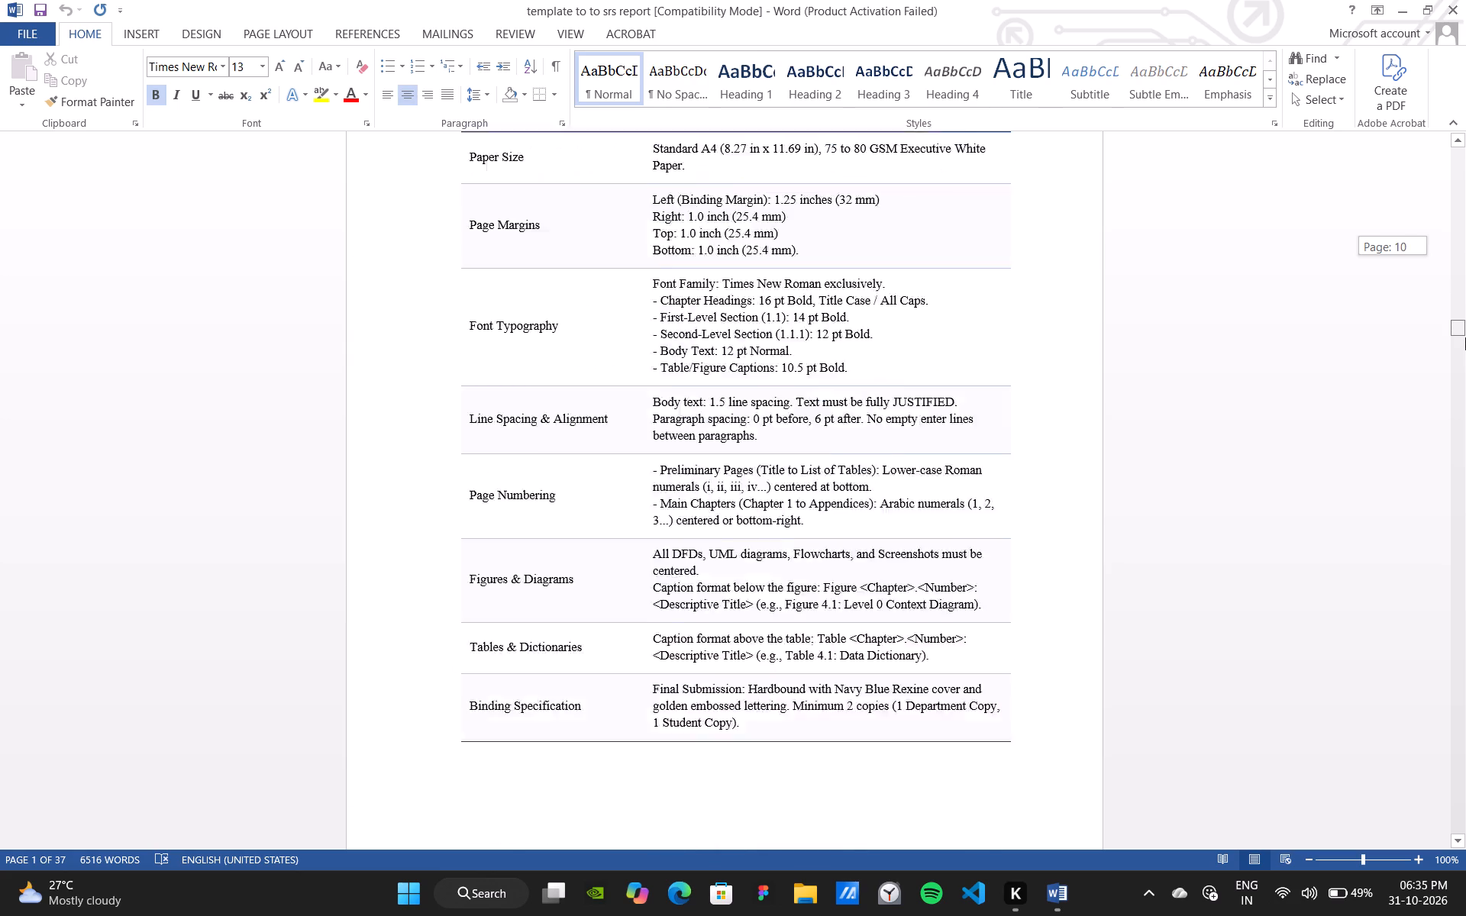
left_click_drag(1465, 337, 1465, 424)
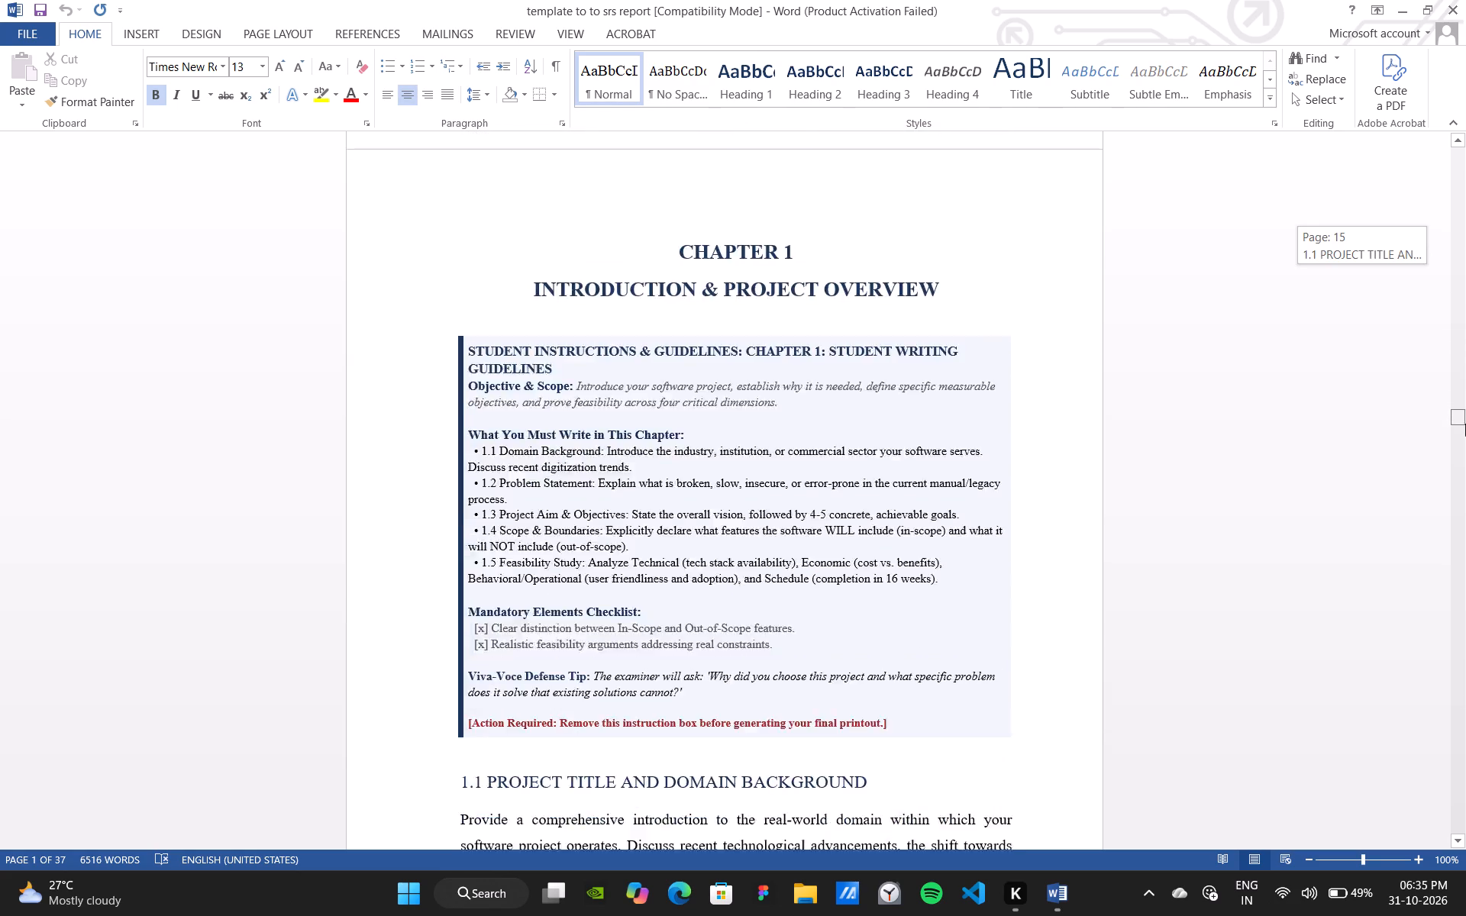
left_click_drag(1465, 424, 1461, 495)
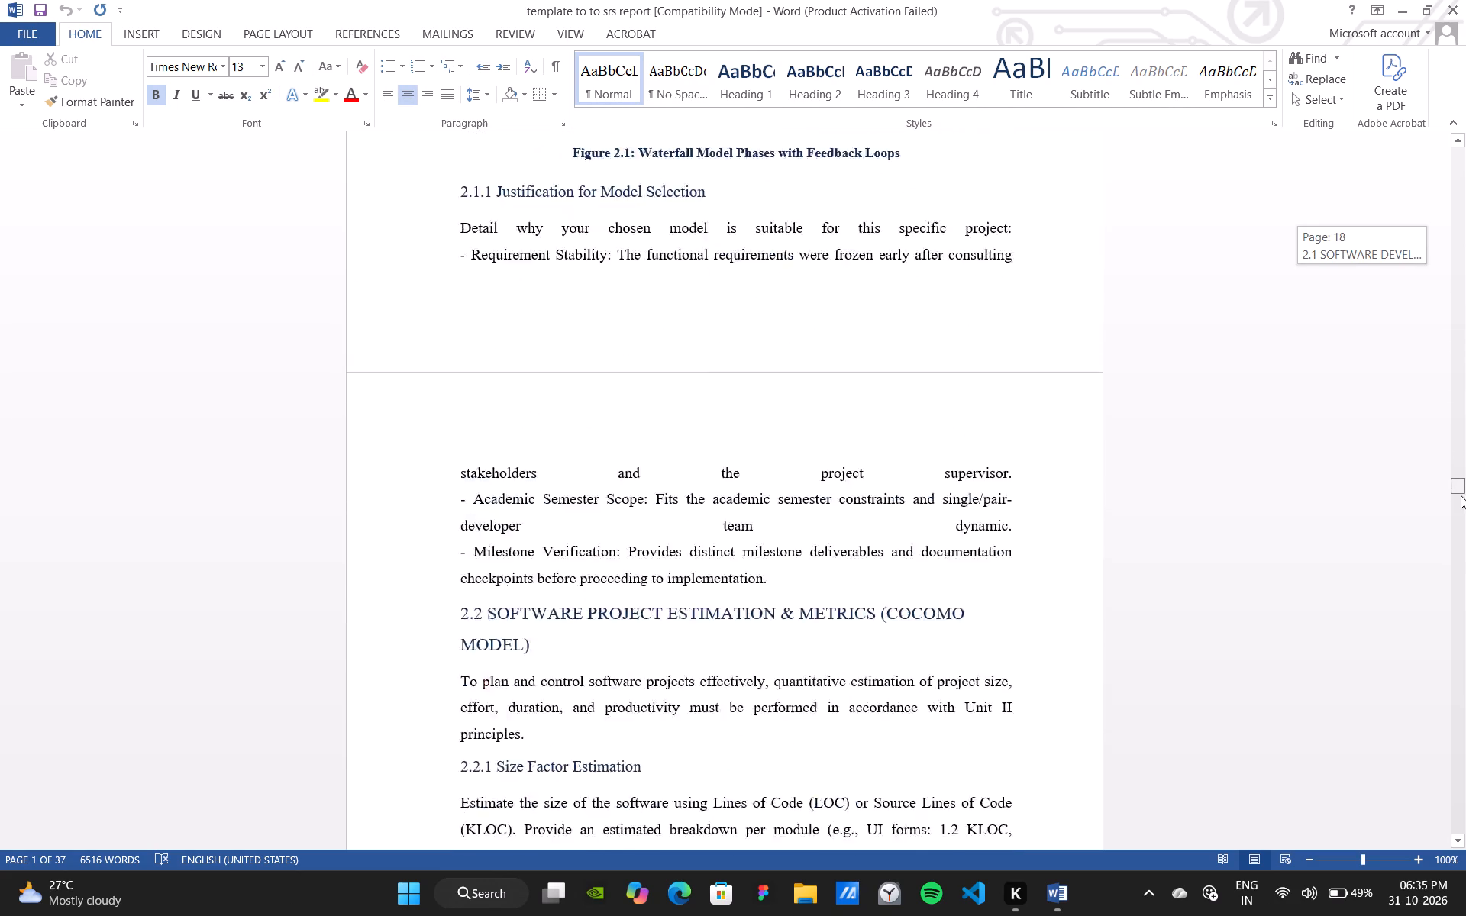
left_click_drag(1461, 495, 1465, 568)
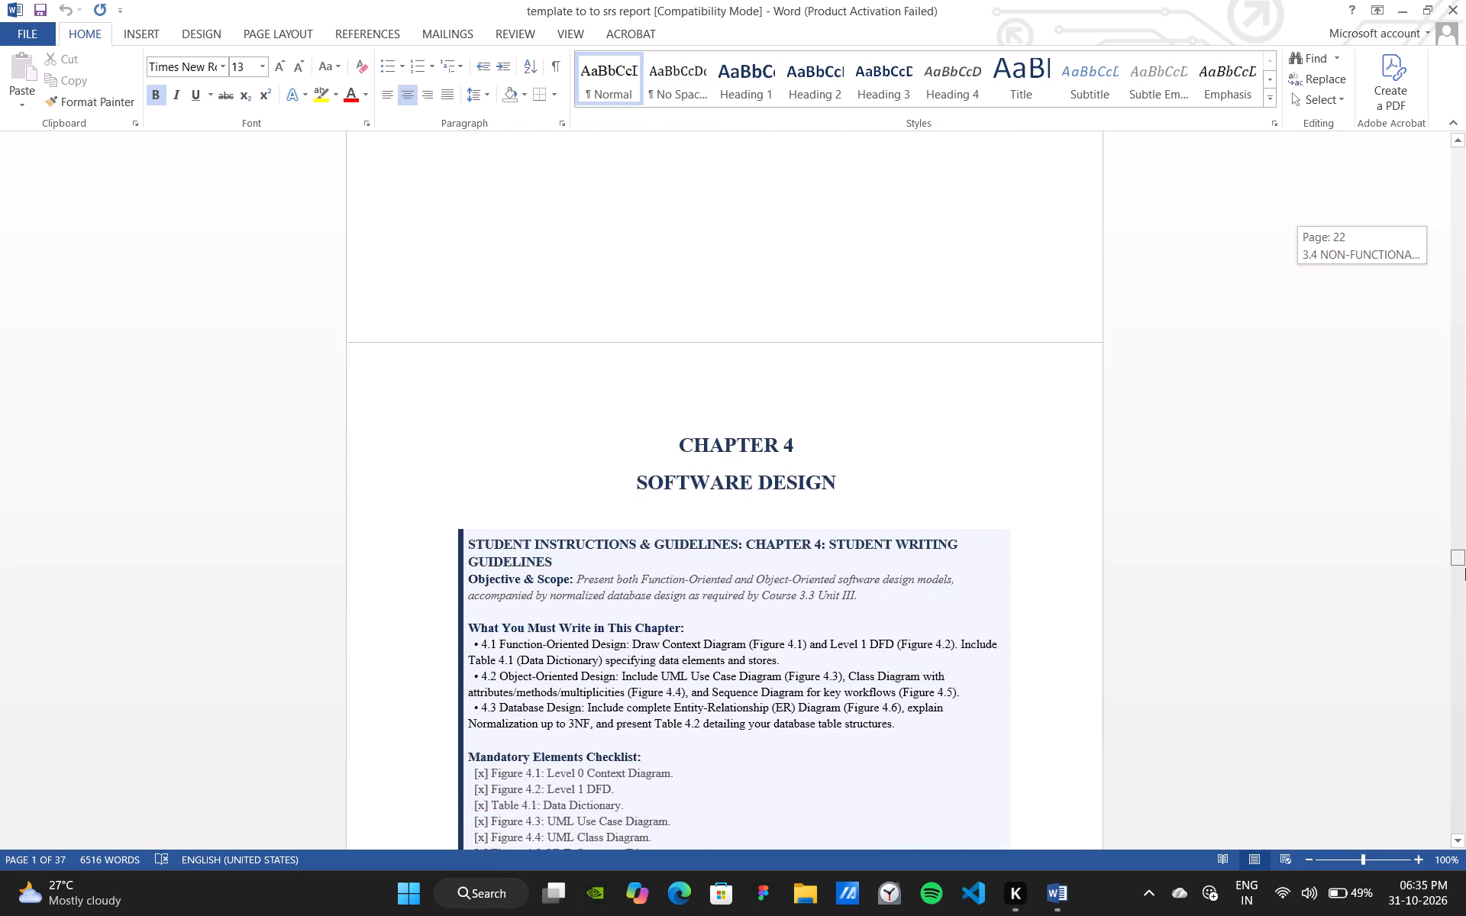
left_click_drag(1465, 568, 1462, 657)
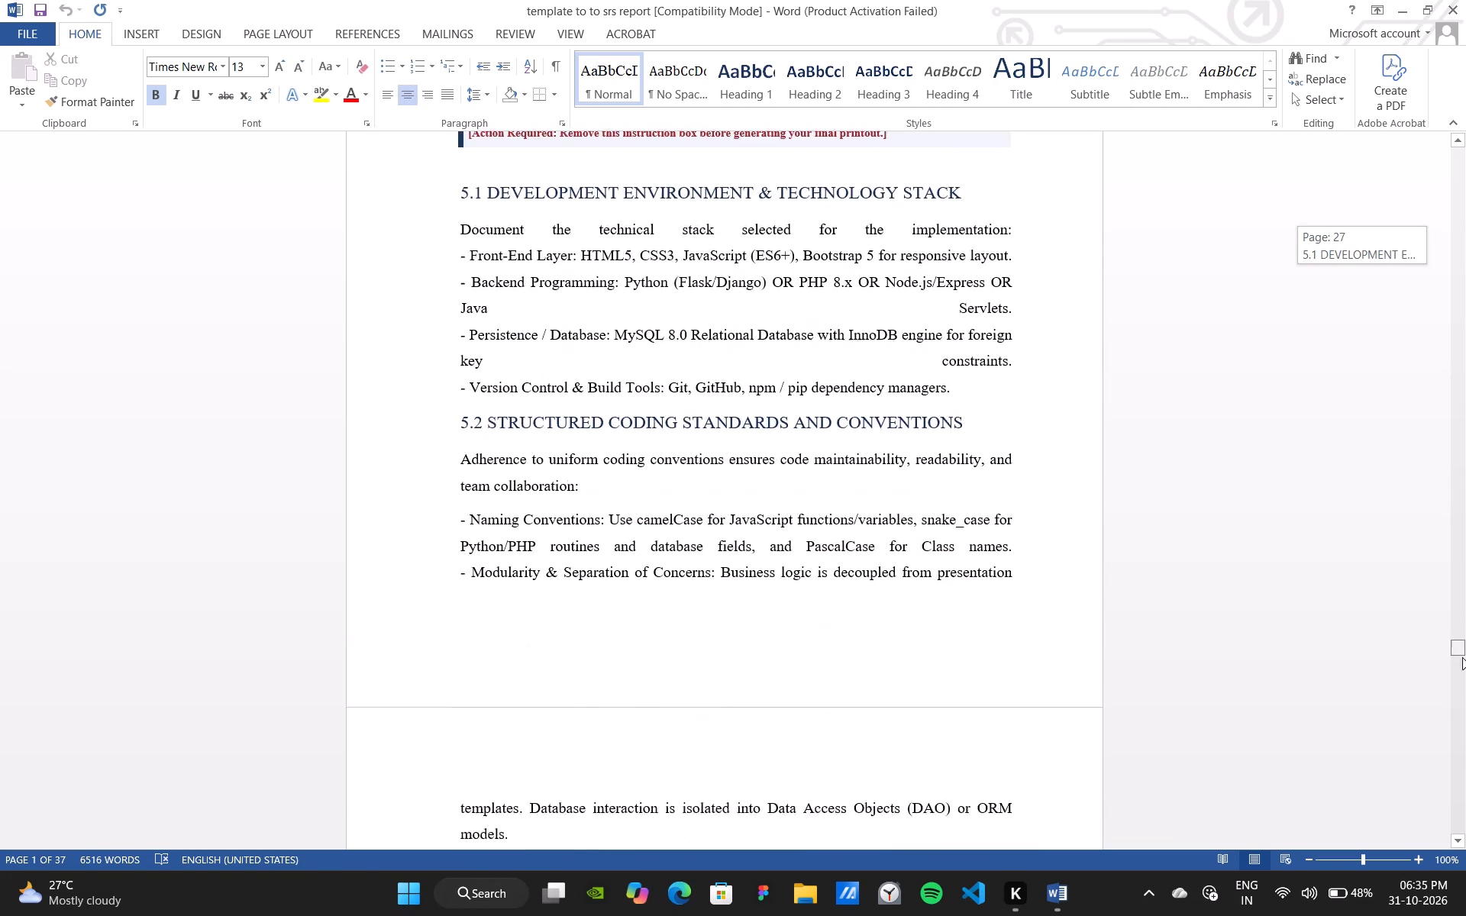
left_click_drag(1462, 657, 1465, 720)
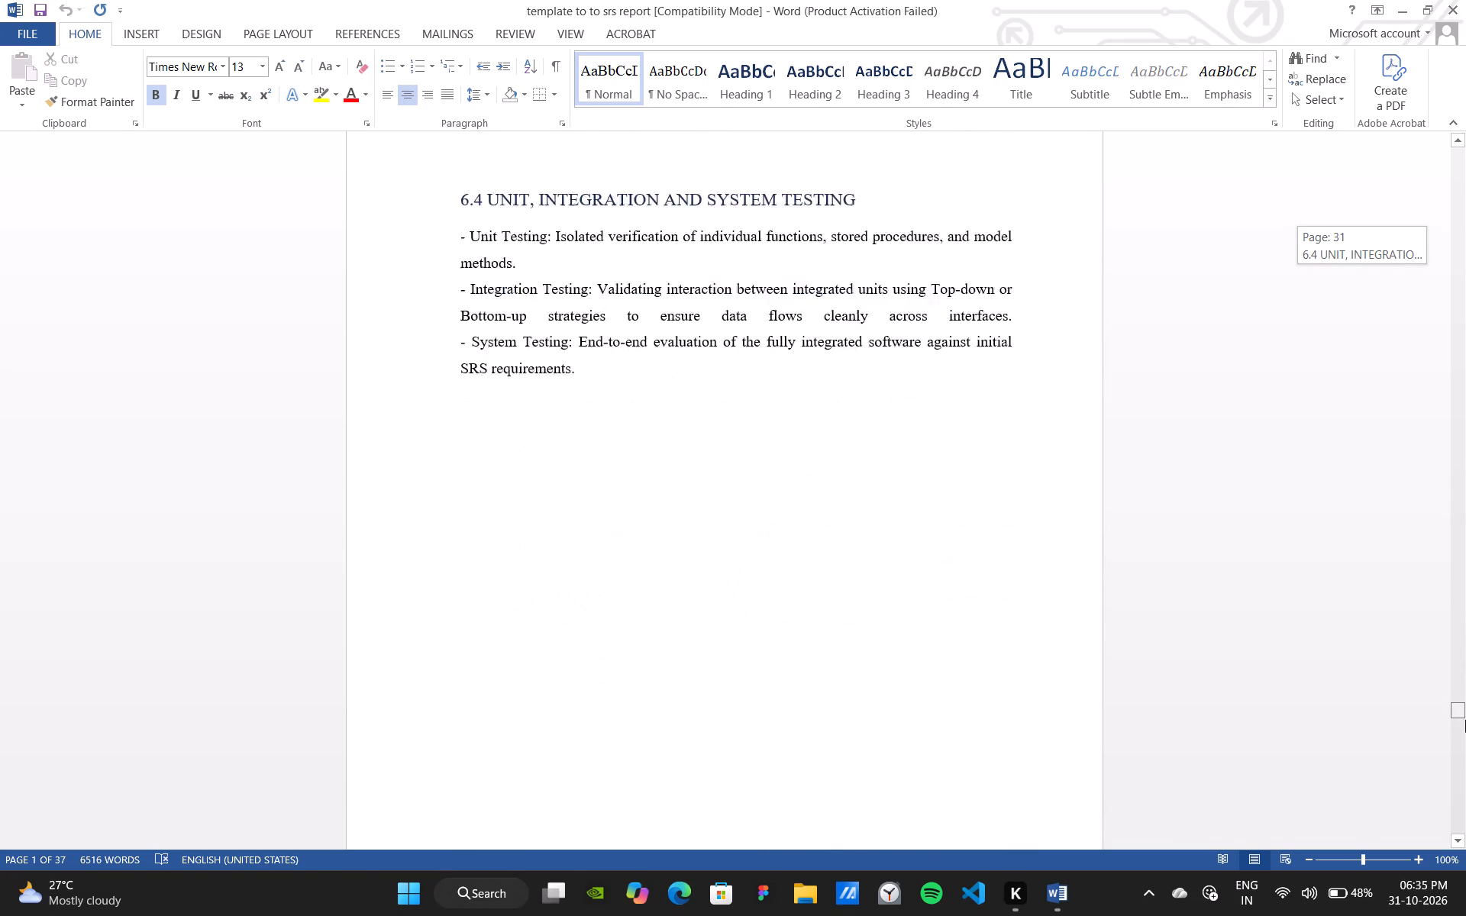
left_click_drag(1465, 720, 1465, 734)
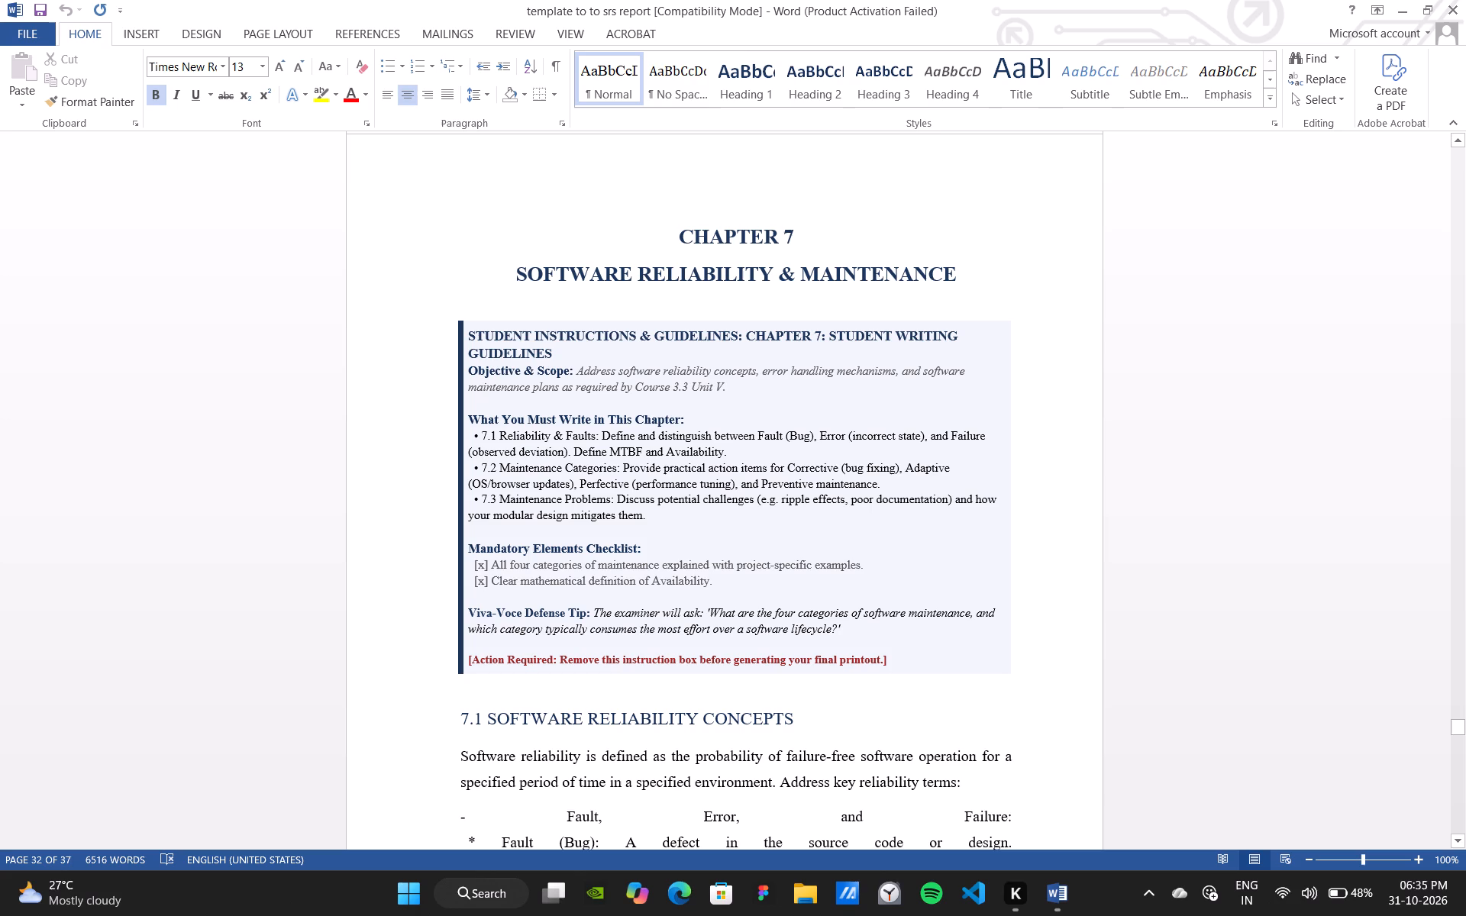
left_click_drag(518, 273, 922, 274)
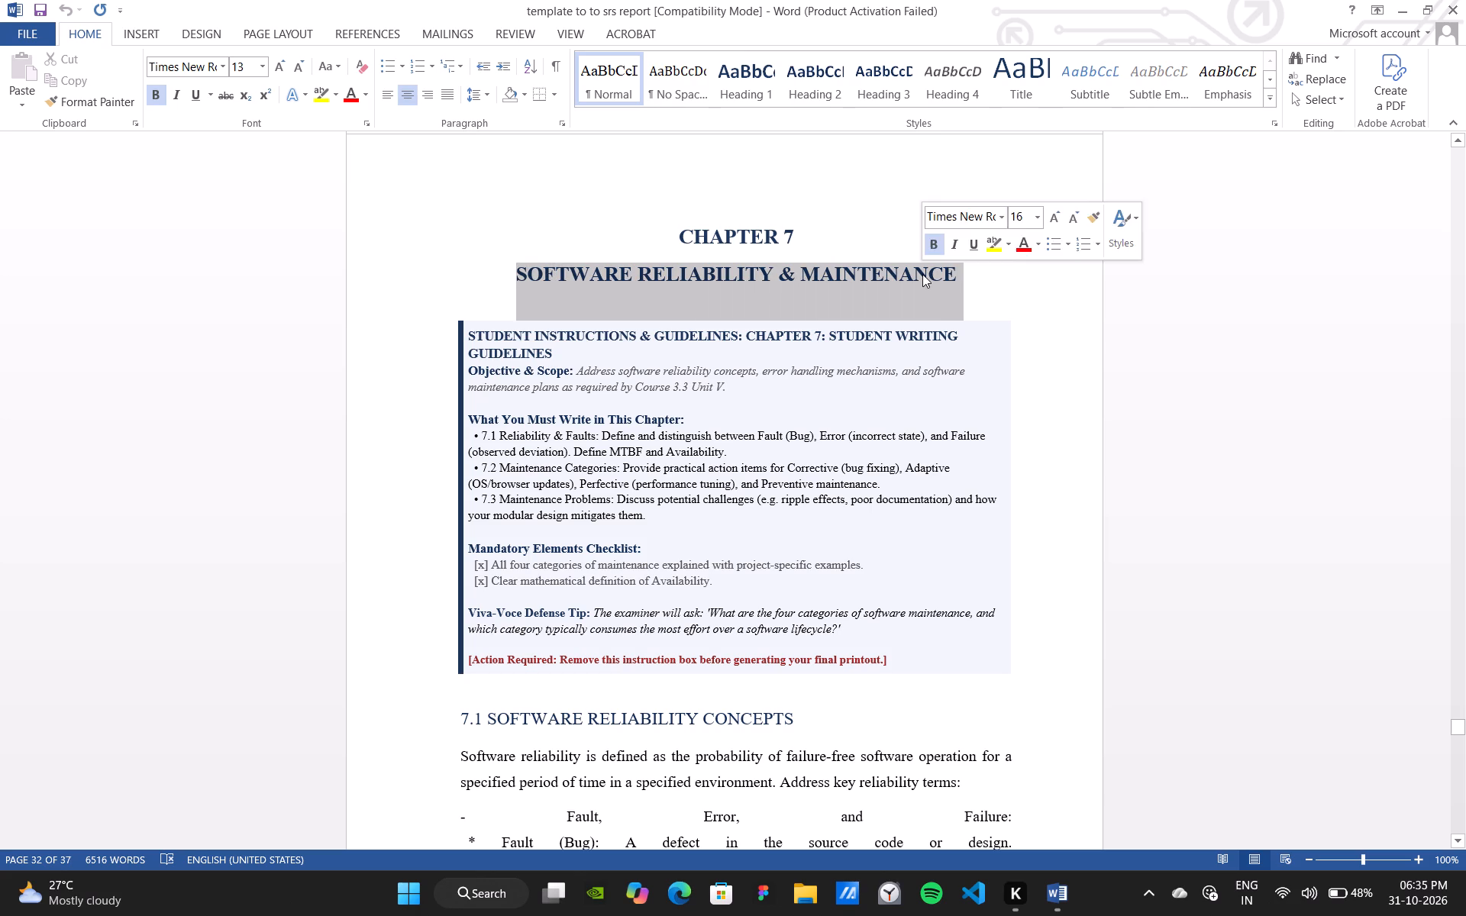
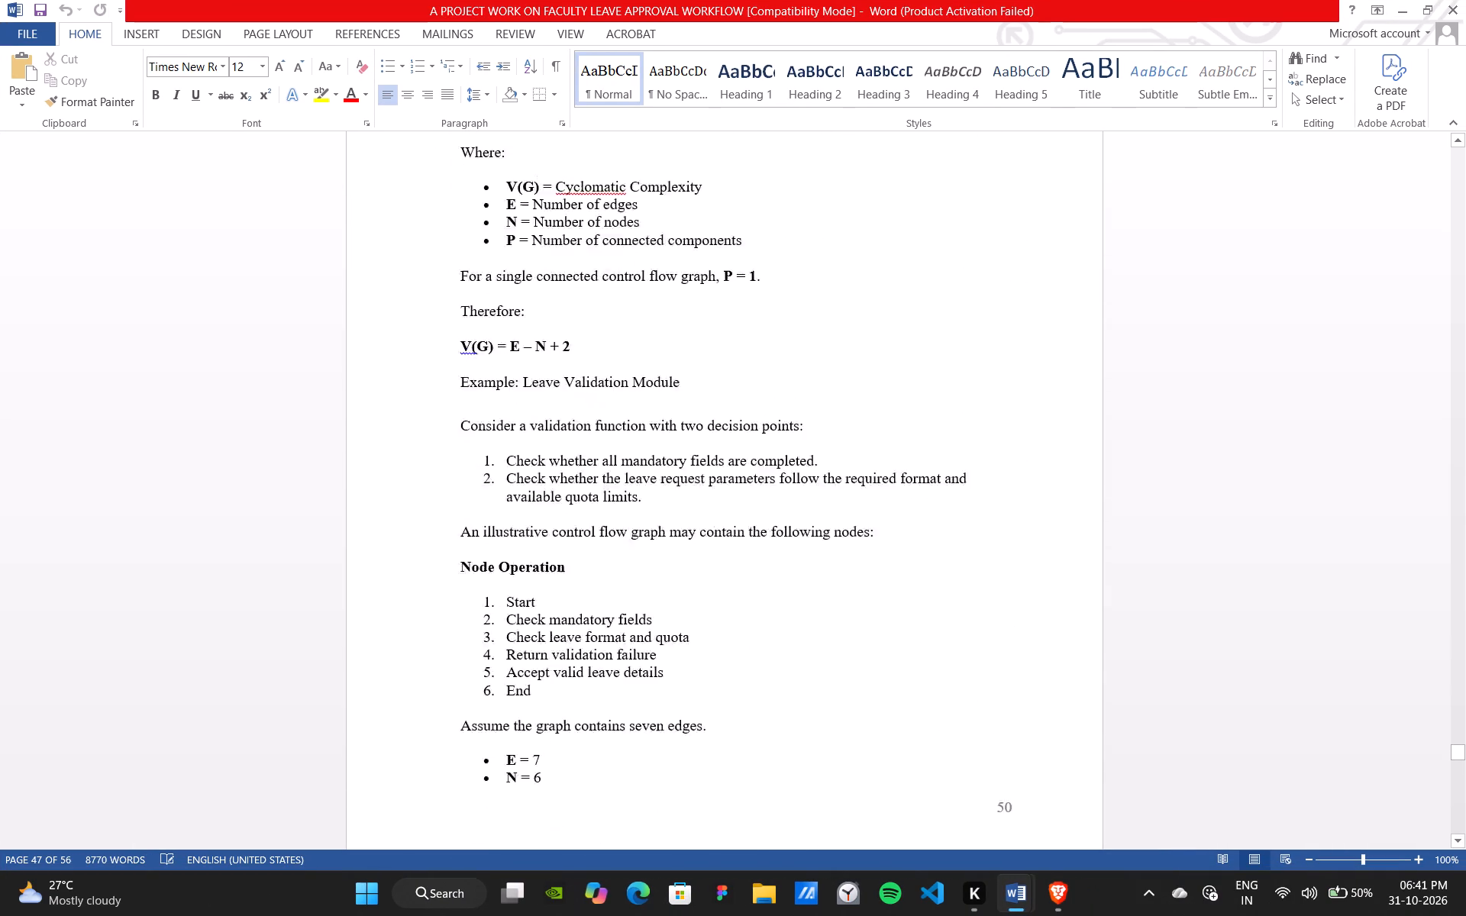
scroll(847, 616, "down", 14)
scroll(847, 616, "down", 20)
scroll(847, 616, "down", 4)
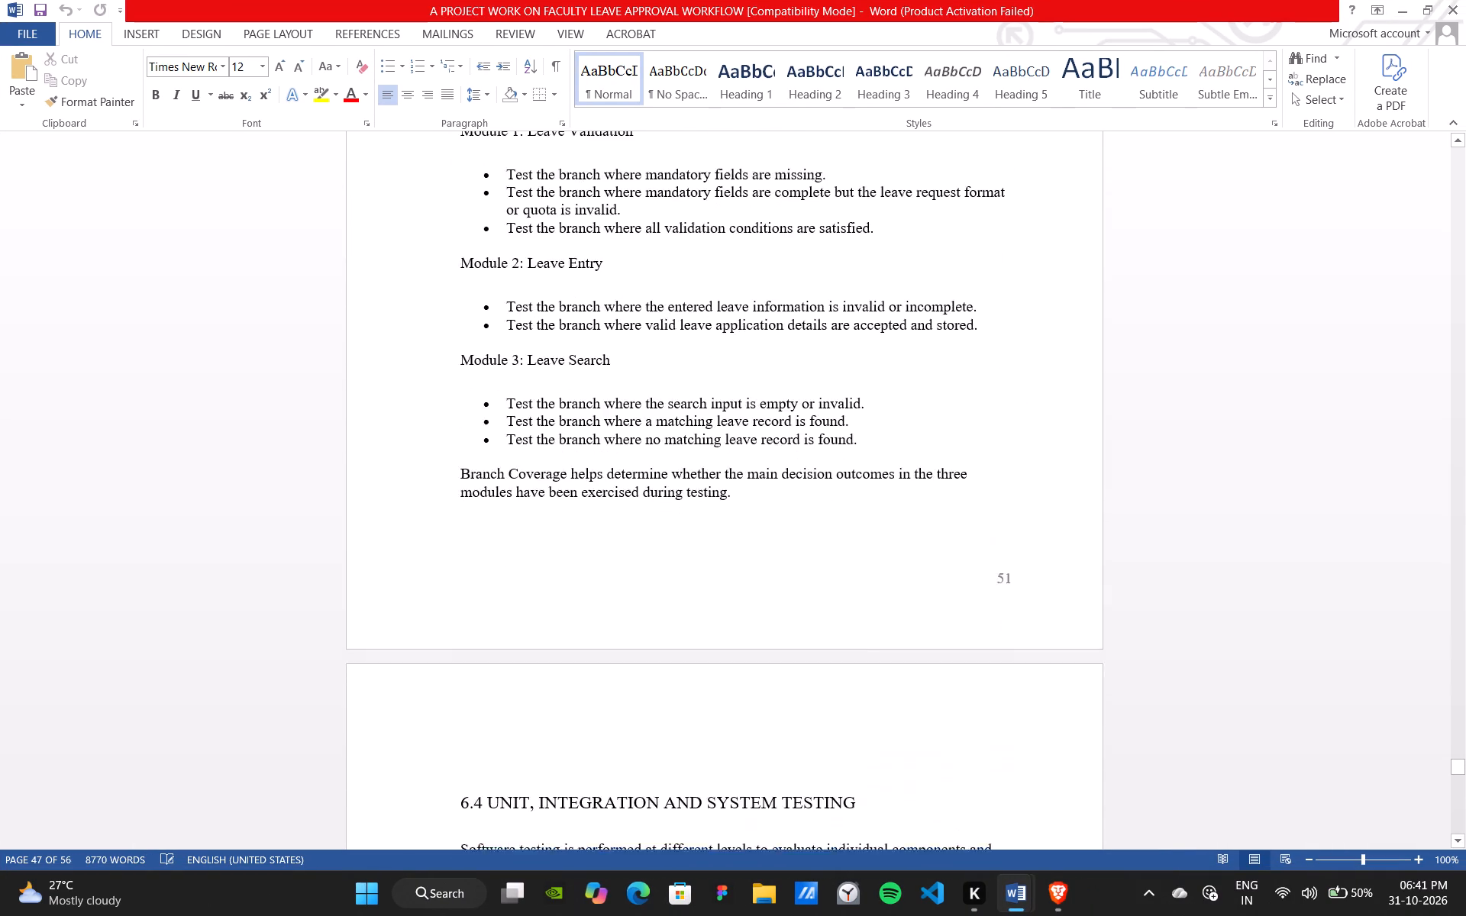
scroll(847, 616, "down", 20)
scroll(847, 616, "down", 20)
scroll(847, 616, "down", 6)
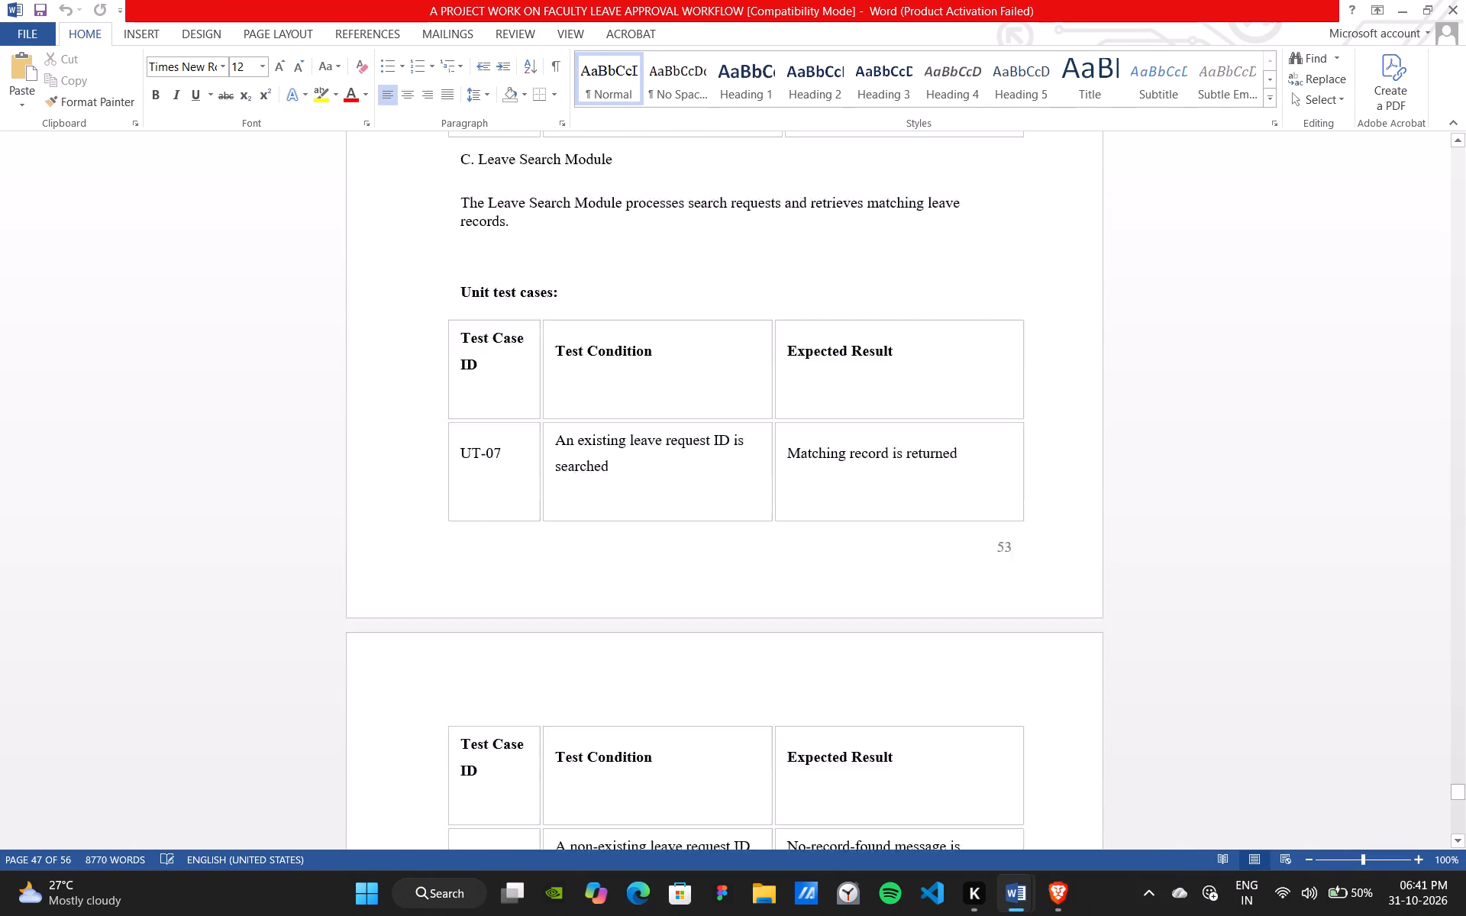
scroll(851, 620, "down", 20)
scroll(851, 620, "down", 20)
scroll(851, 620, "down", 6)
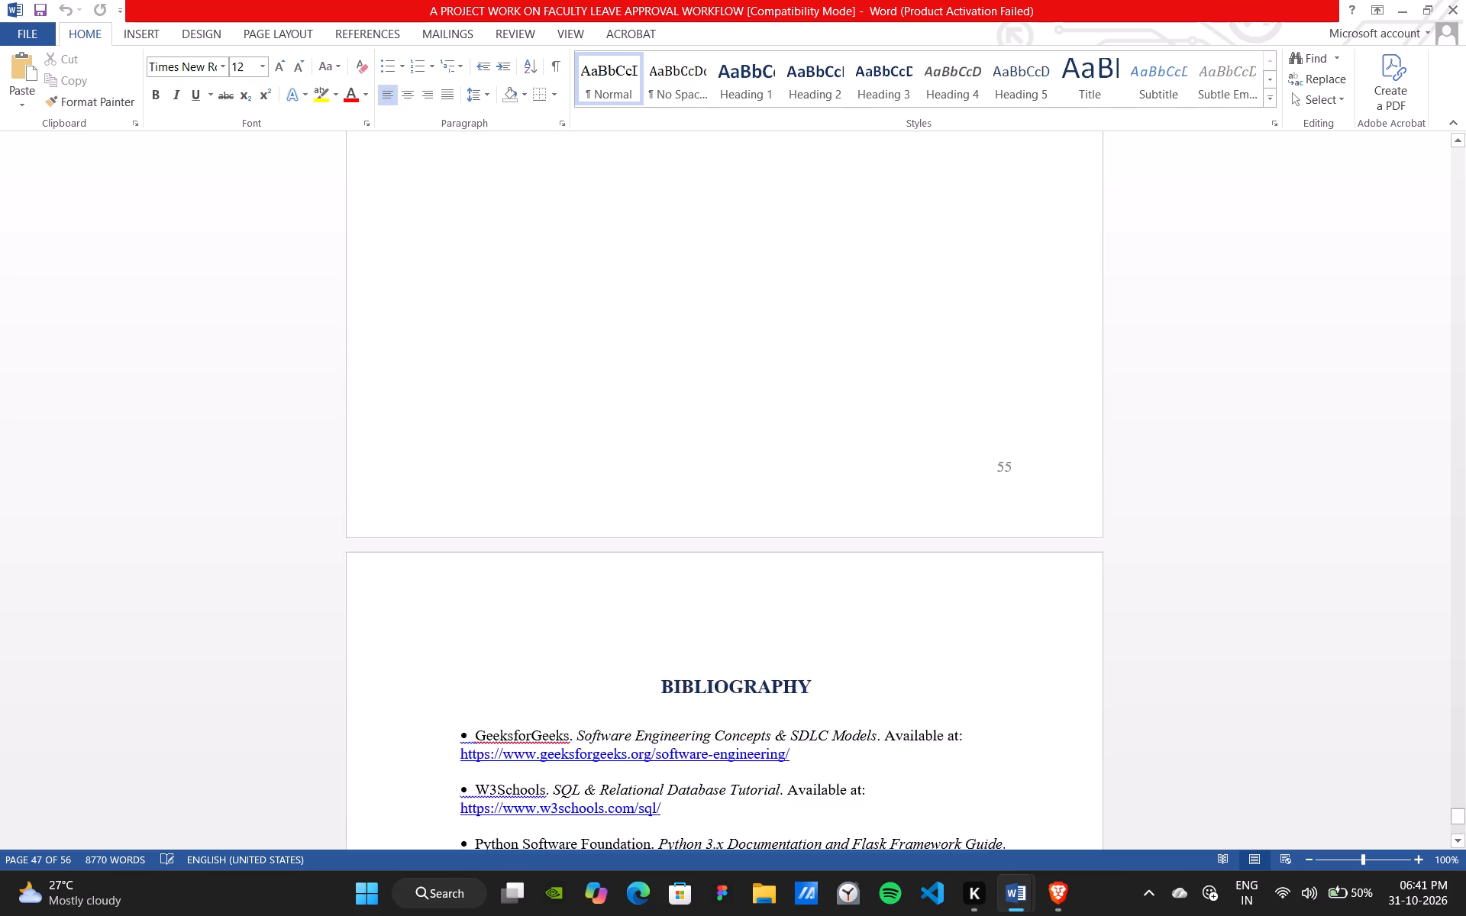
scroll(855, 625, "down", 11)
scroll(819, 626, "up", 12)
left_click(744, 407)
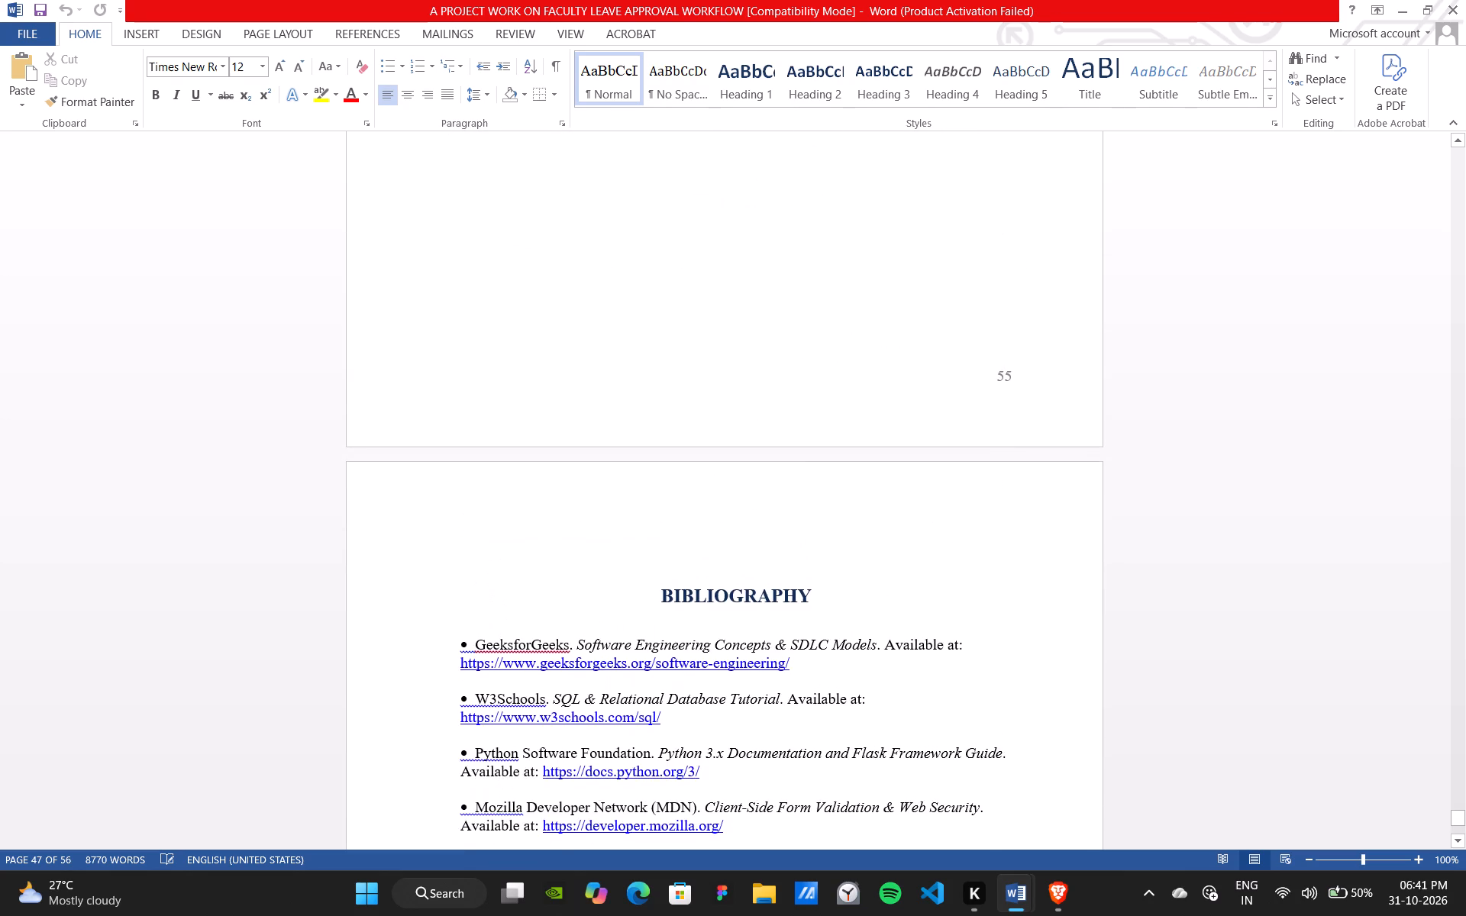
scroll(709, 469, "down", 15)
scroll(747, 543, "up", 11)
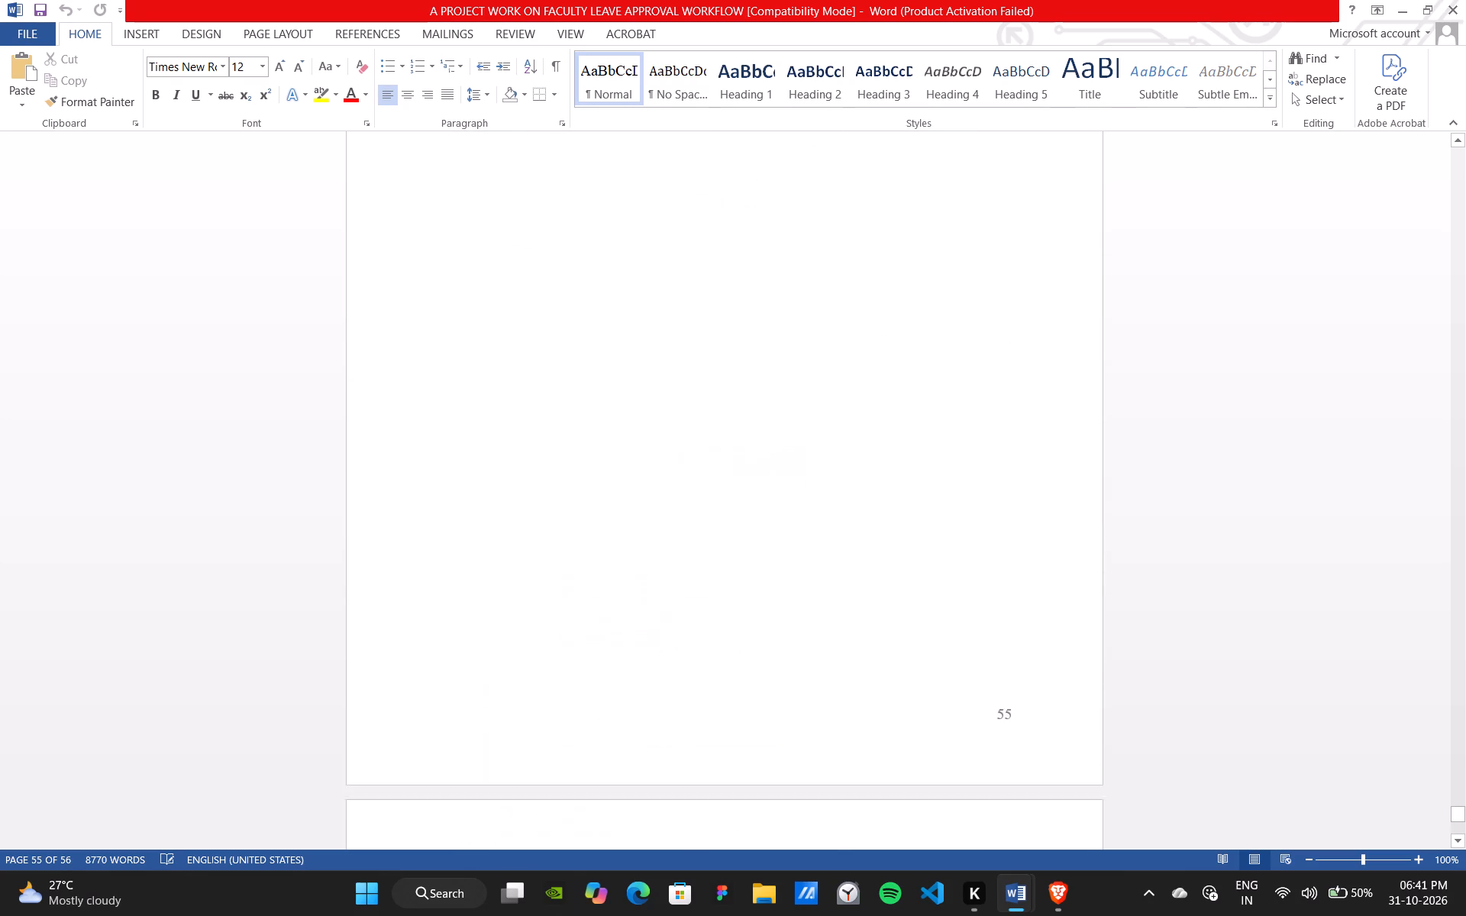
scroll(773, 567, "up", 9)
scroll(780, 571, "down", 20)
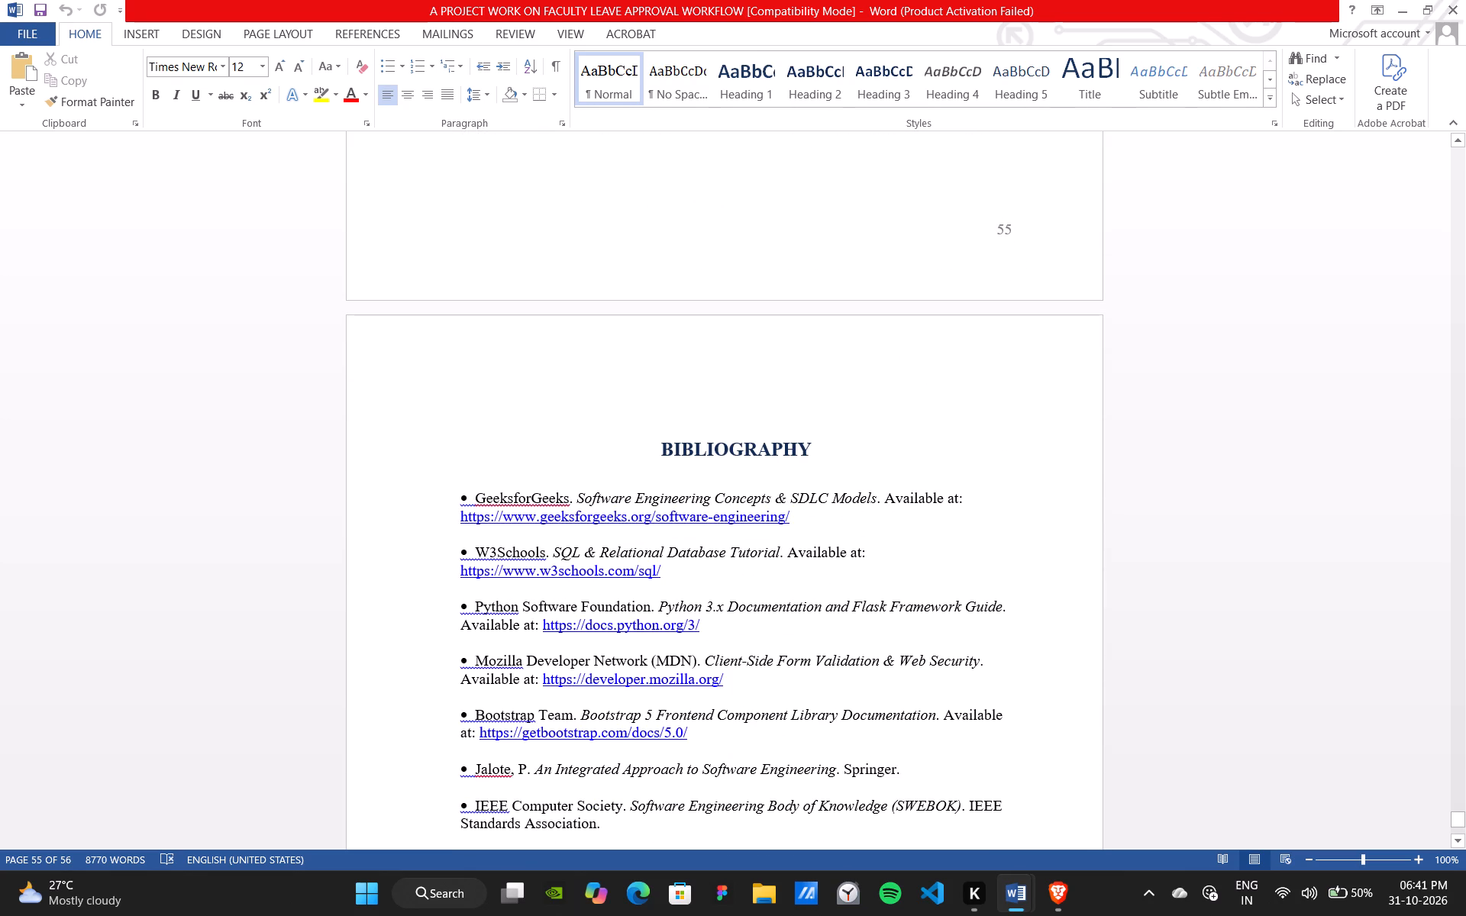
left_click(660, 445)
key("Return")
key("Return")
key("Return")
key("Return")
key("Return")
key("Return")
key("Return")
key("Return")
key("Return")
key("Return")
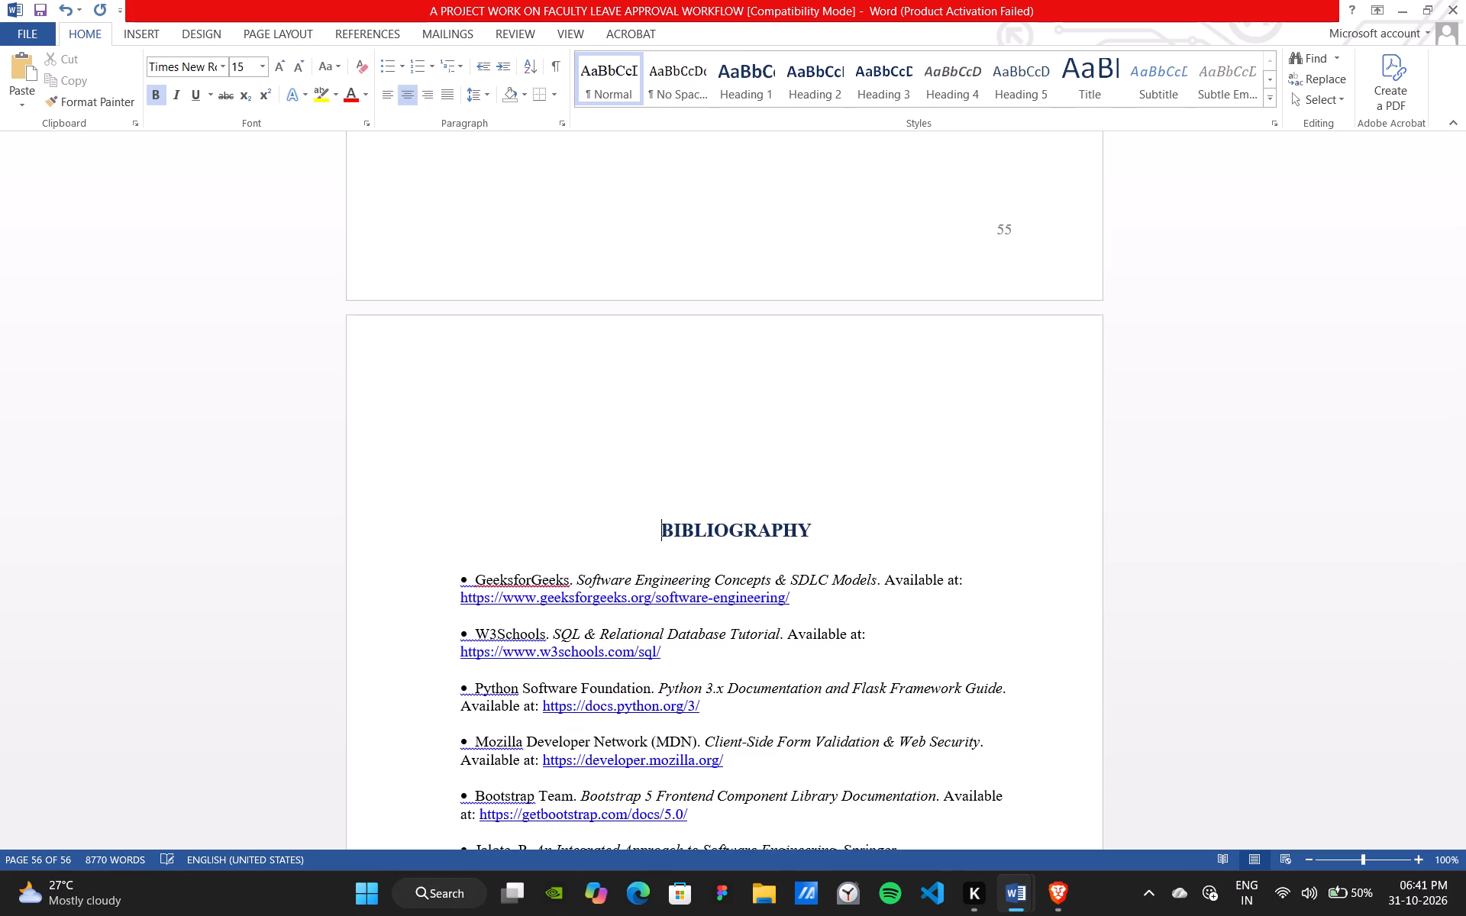
scroll(1019, 646, "down", 5)
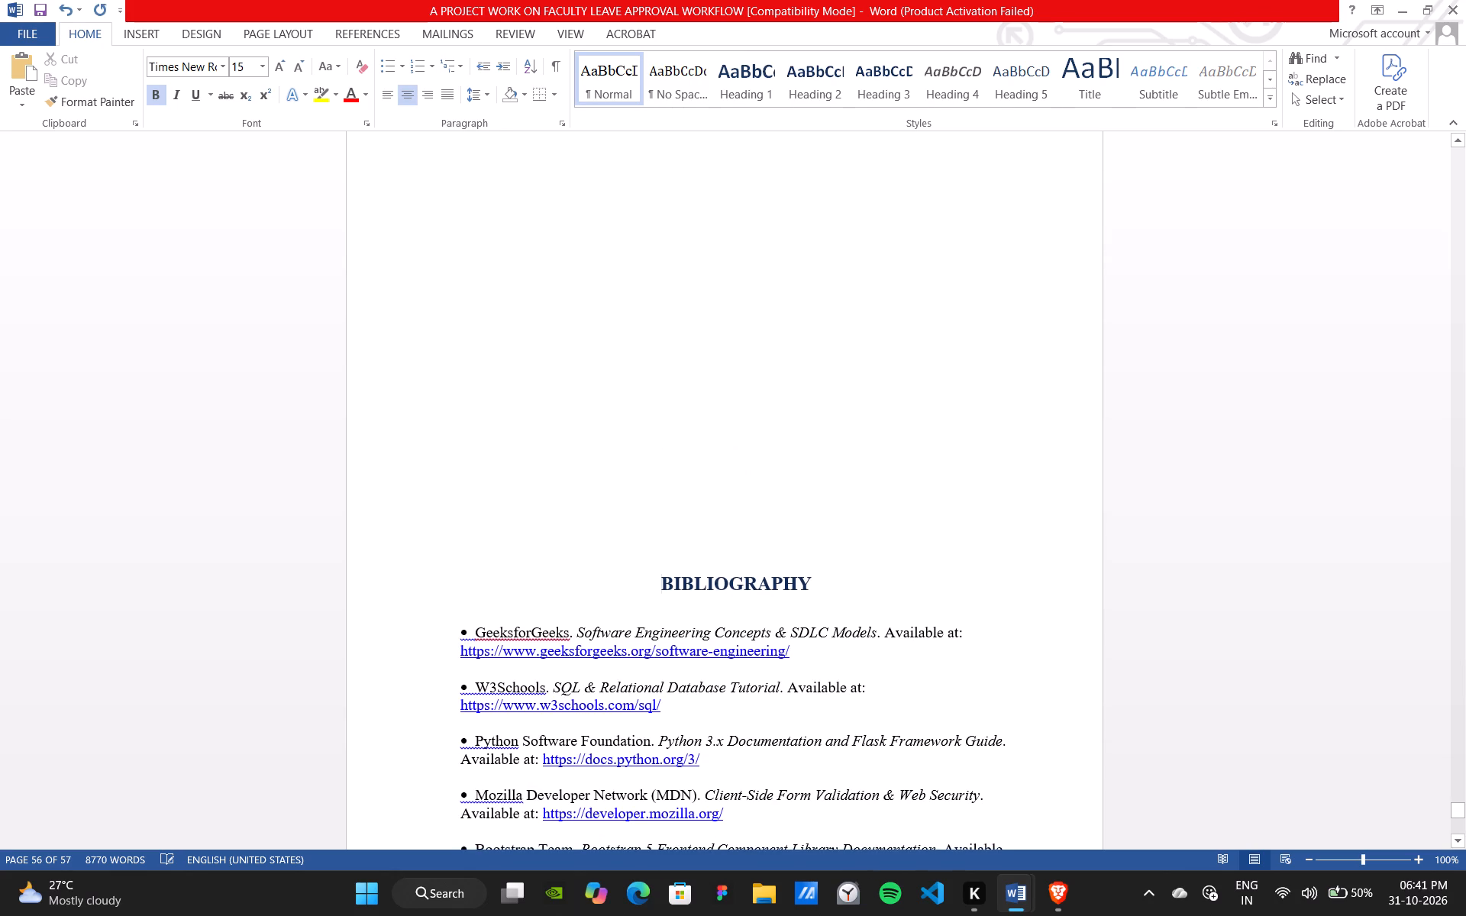
key("Return")
key("Return")
key("Return")
scroll(983, 645, "down", 13)
key("Return")
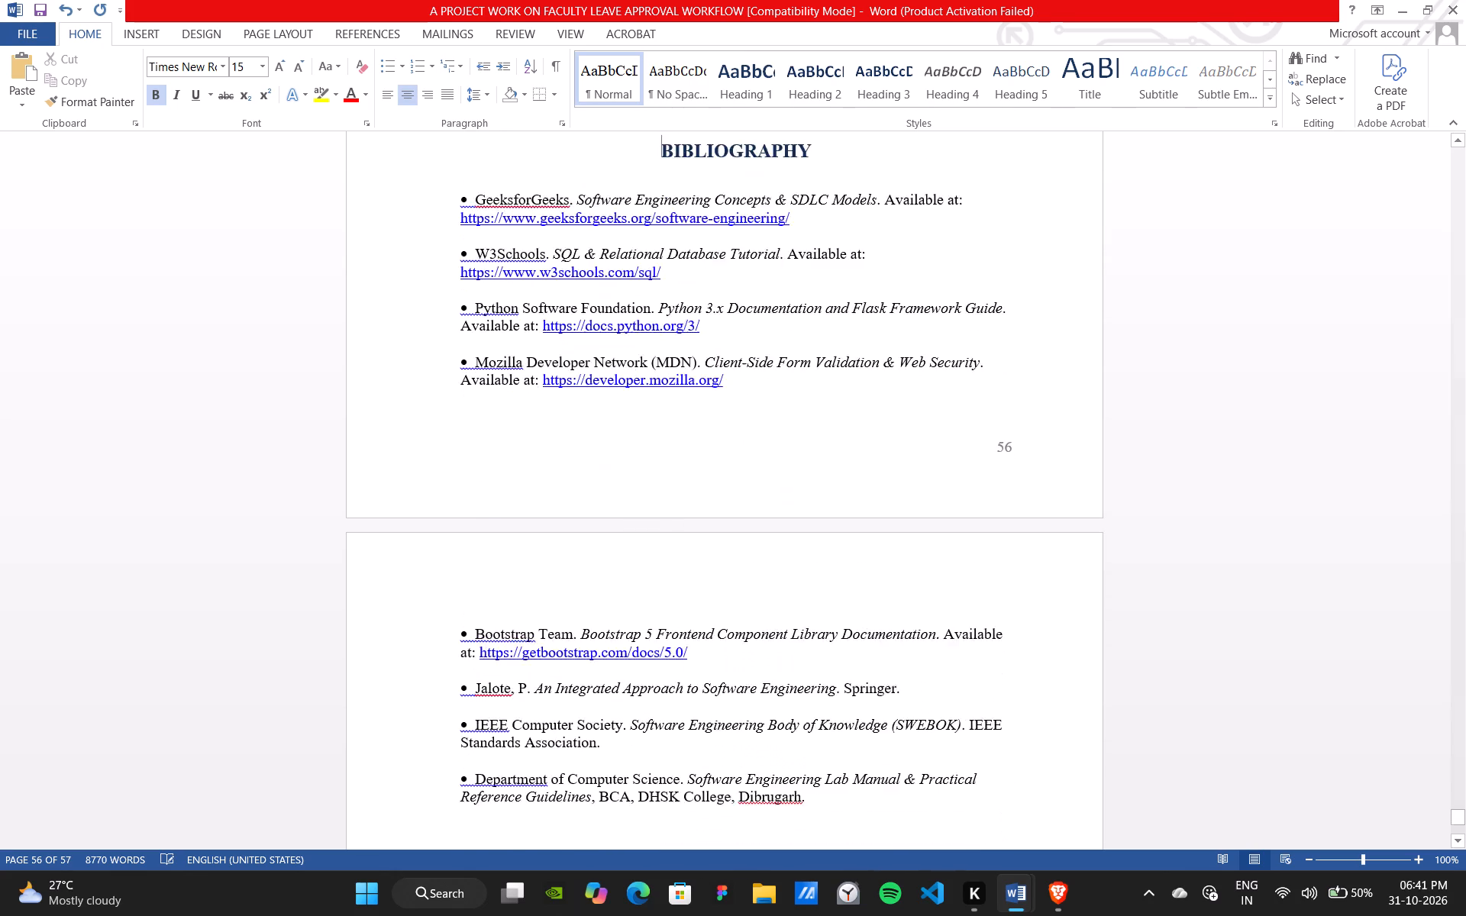
key("Return")
key("Return")
key("Return")
key("Return")
key("Return")
key("Return")
key("Return")
scroll(965, 650, "down", 5)
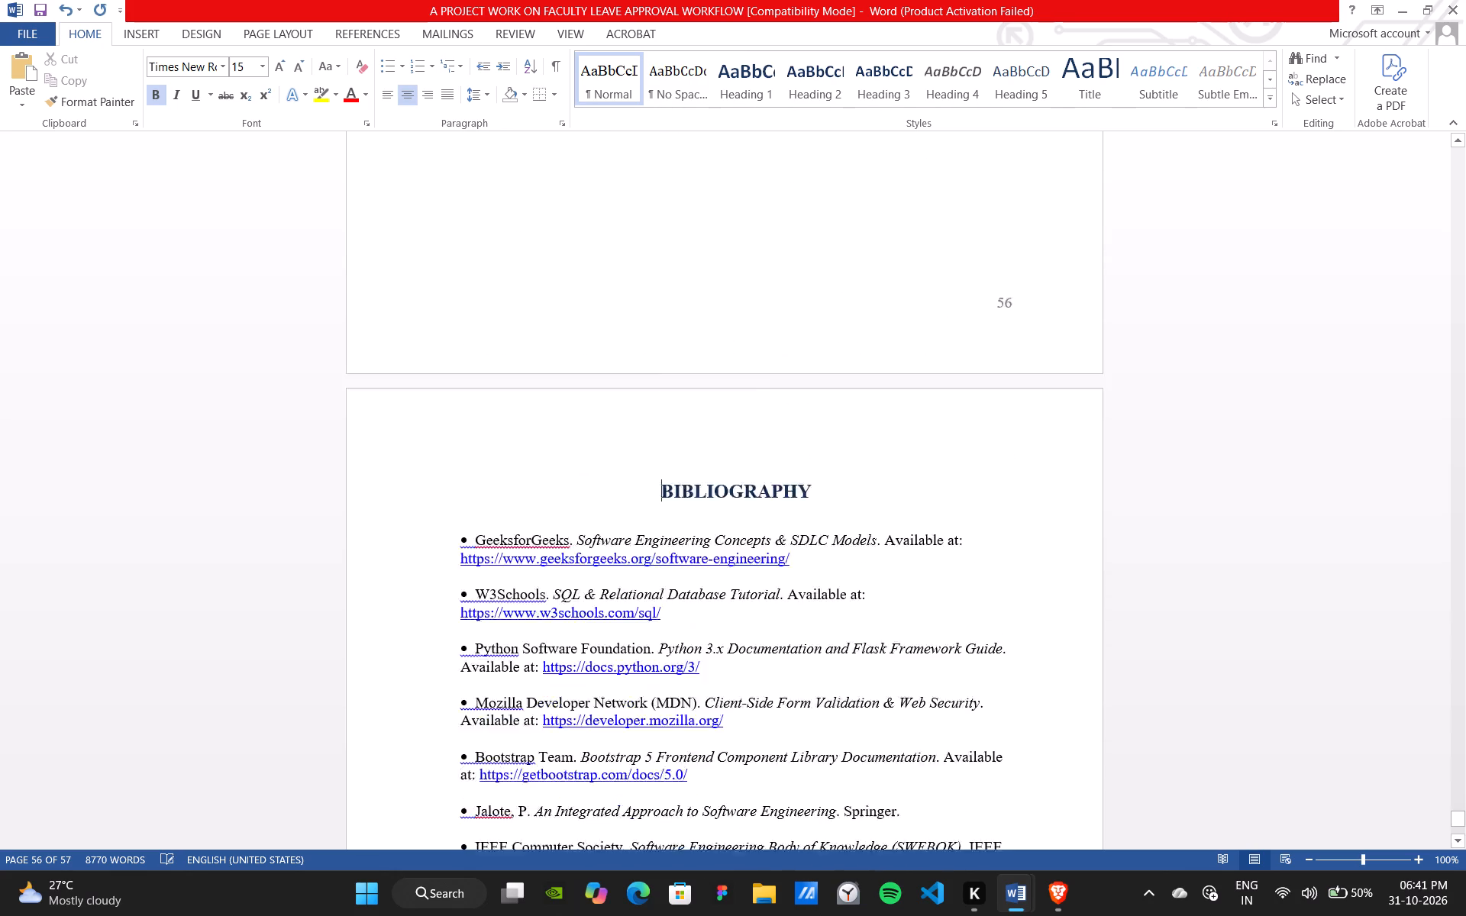
Check the blank pages between the closing Unit Testing paragraph and the Bibliography, placing the cursor where Chapter 7 should start.
scroll(960, 727, "down", 15)
scroll(932, 758, "up", 18)
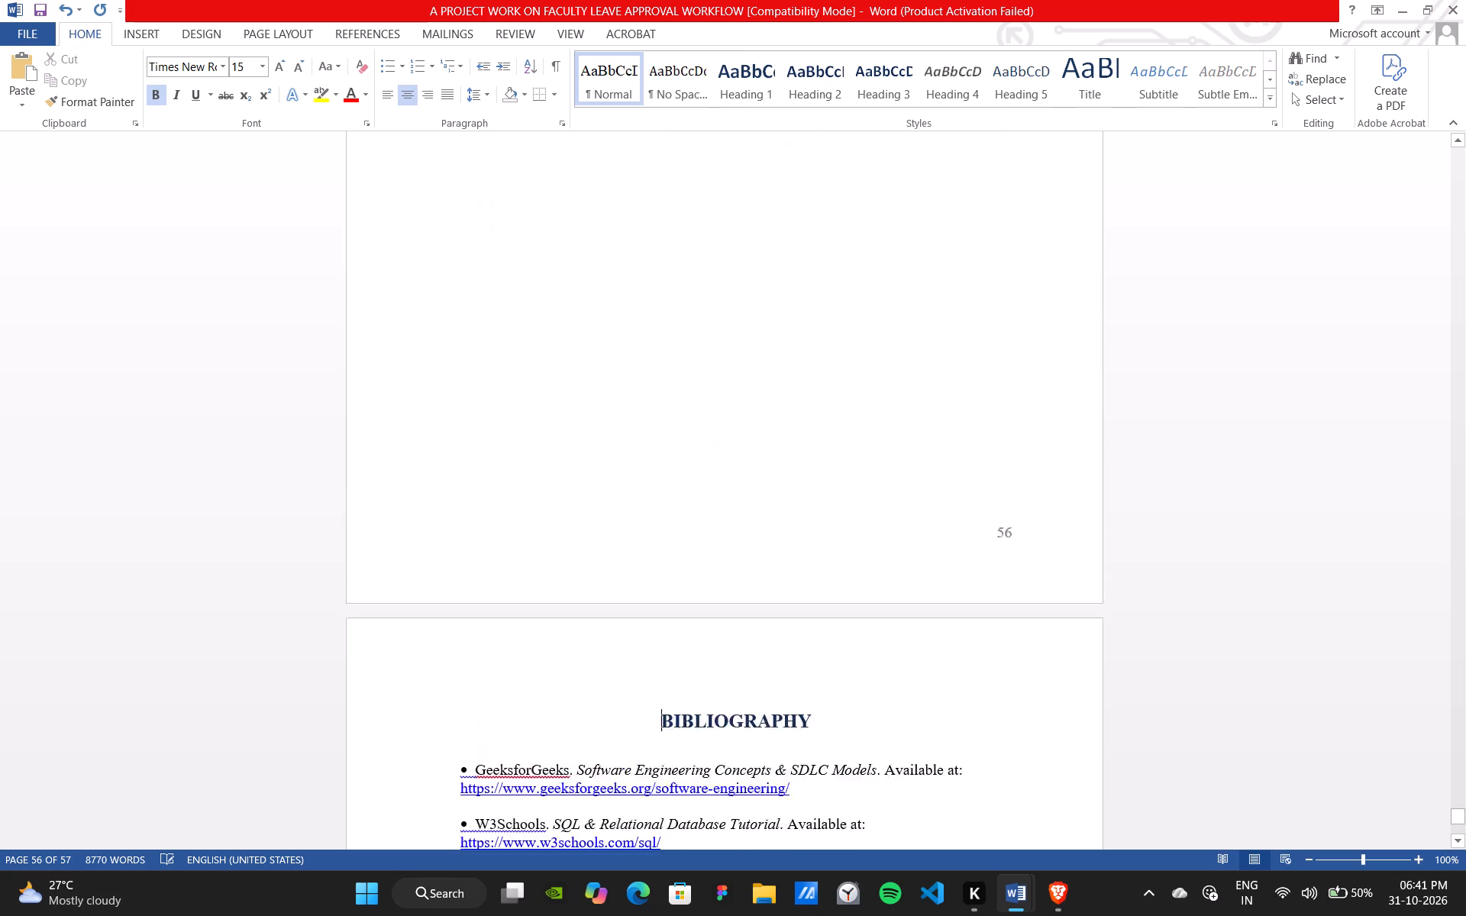
scroll(896, 702, "up", 15)
scroll(892, 699, "up", 13)
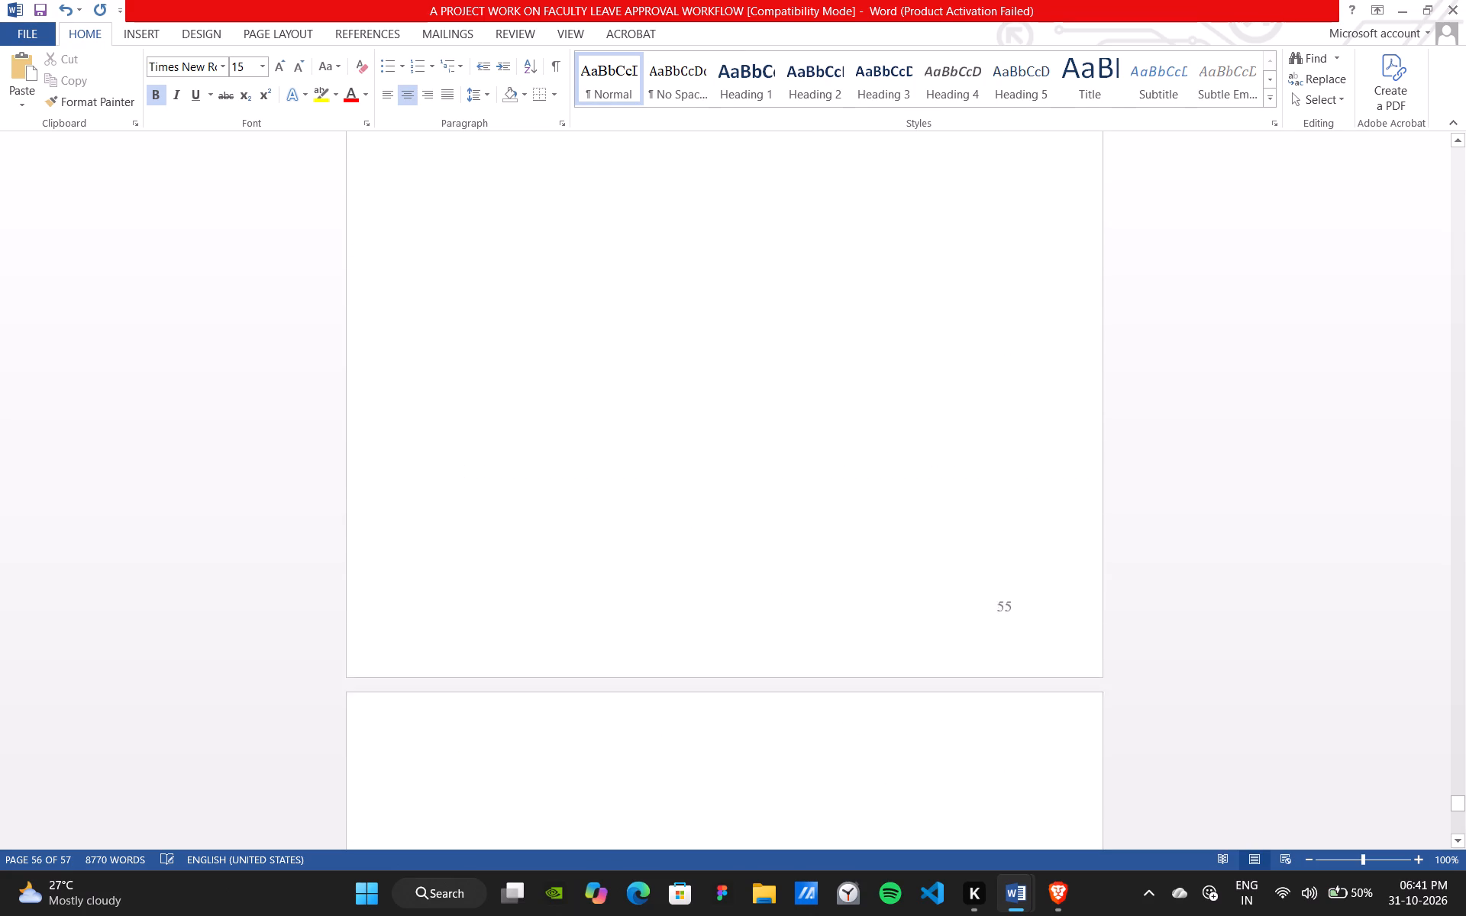
scroll(880, 712, "up", 17)
scroll(848, 712, "down", 7)
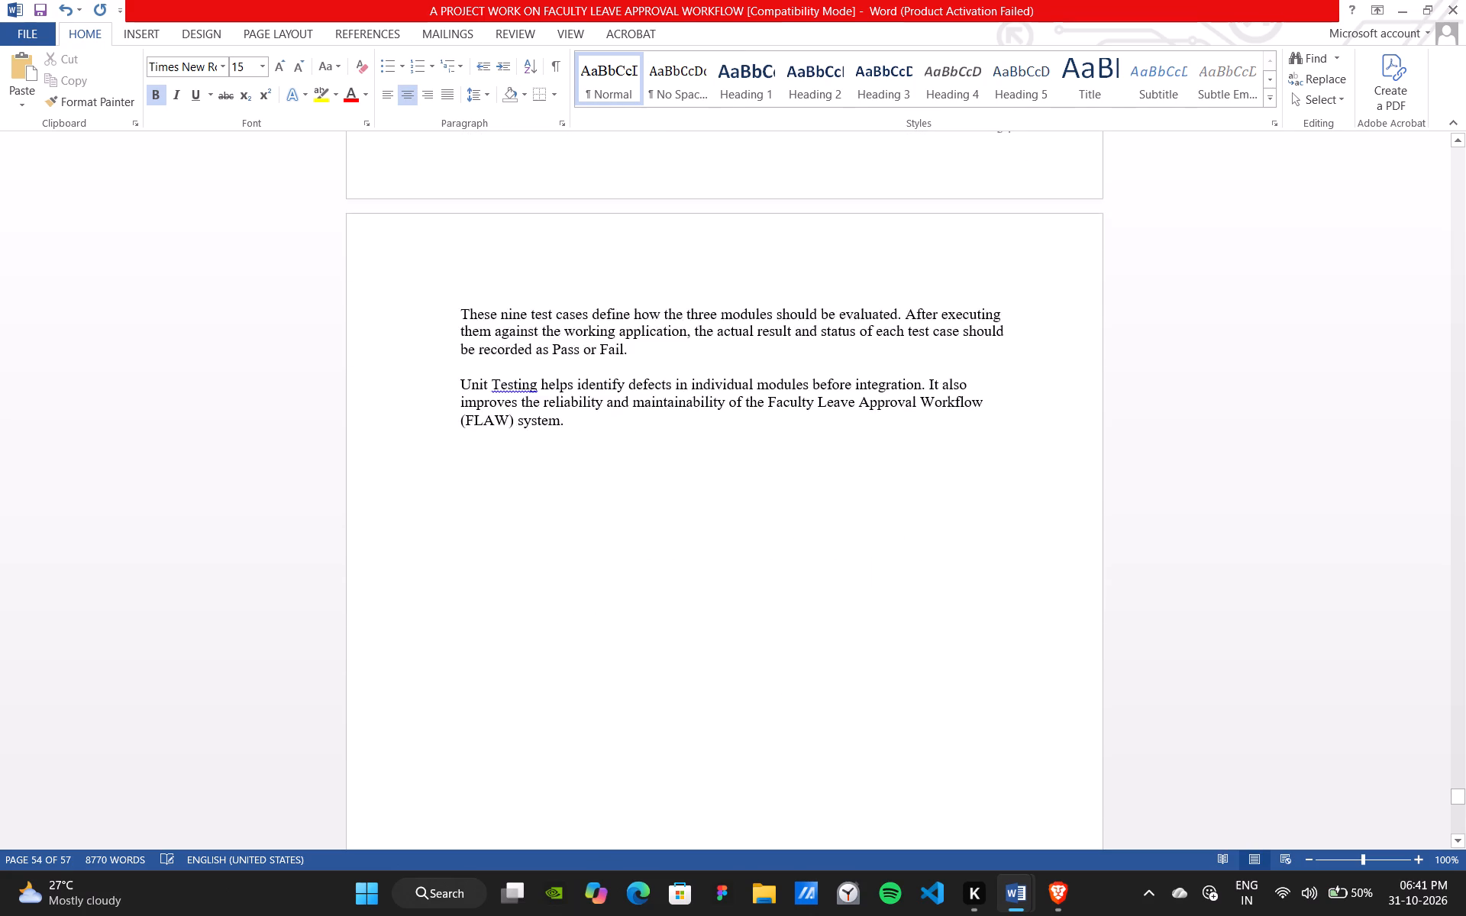
scroll(848, 712, "down", 18)
left_click(717, 514)
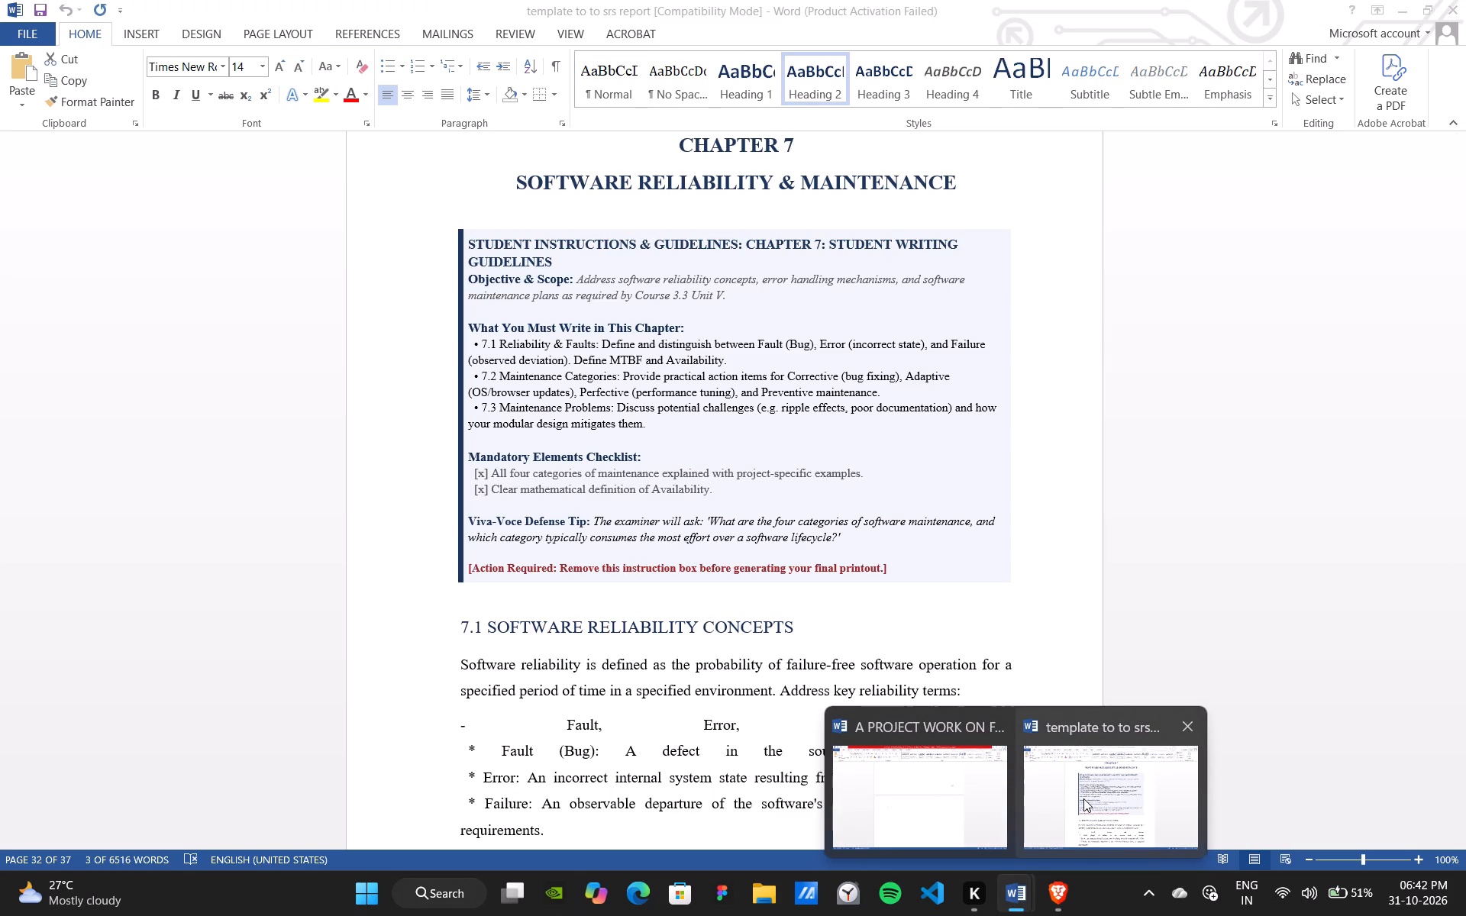
Switch to the SRS template document and copy its two-line heading "CHAPTER 7 SOFTWARE RELIABILITY & MAINTENANCE".
left_click(1083, 798)
scroll(825, 447, "up", 3)
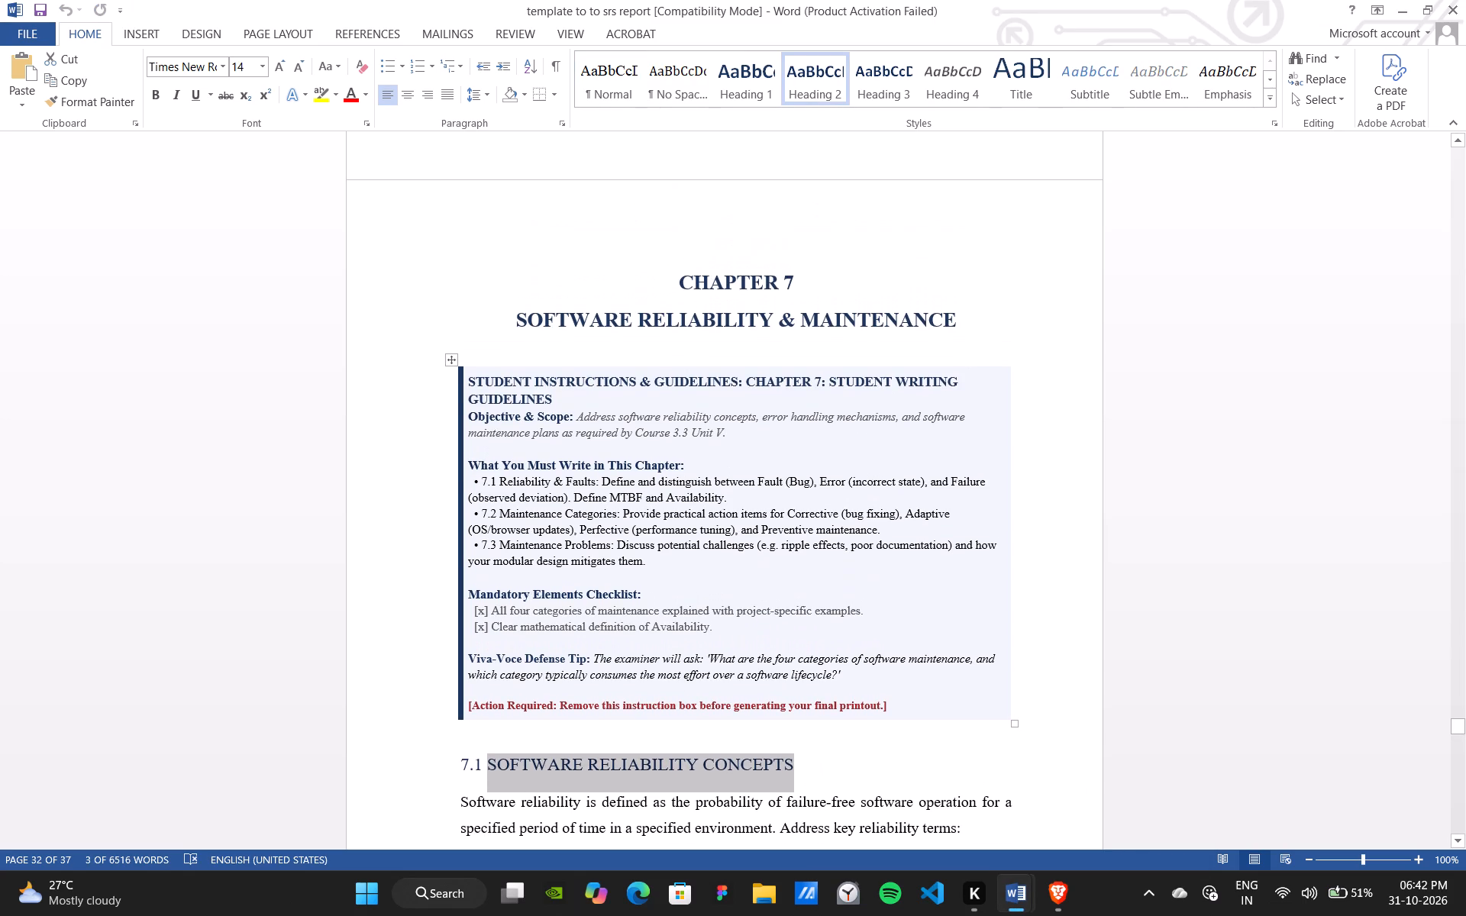
left_click_drag(682, 278, 974, 327)
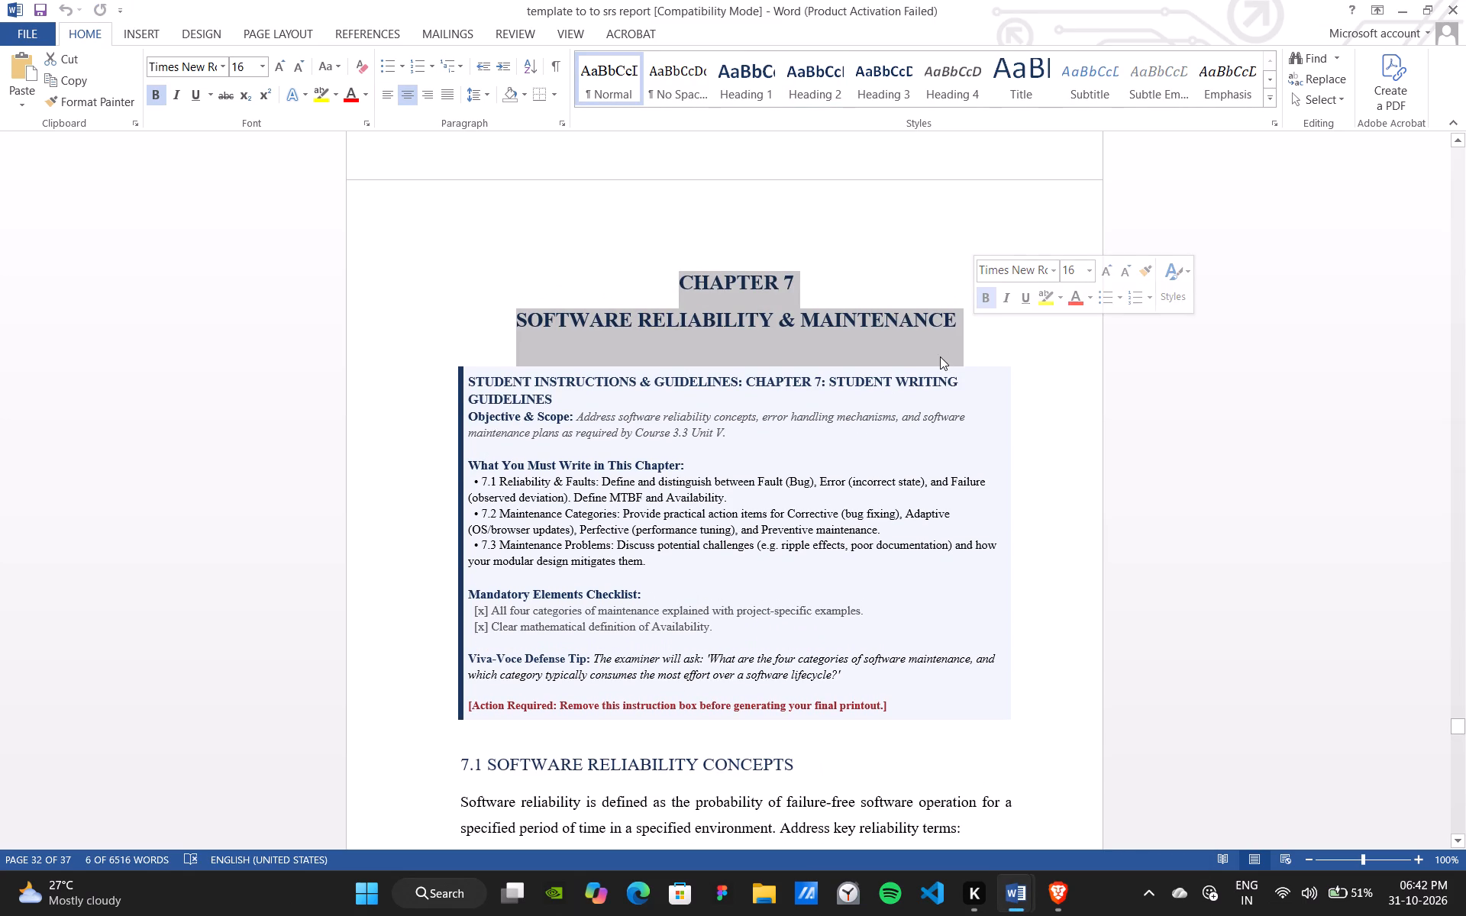
key("ctrl+c")
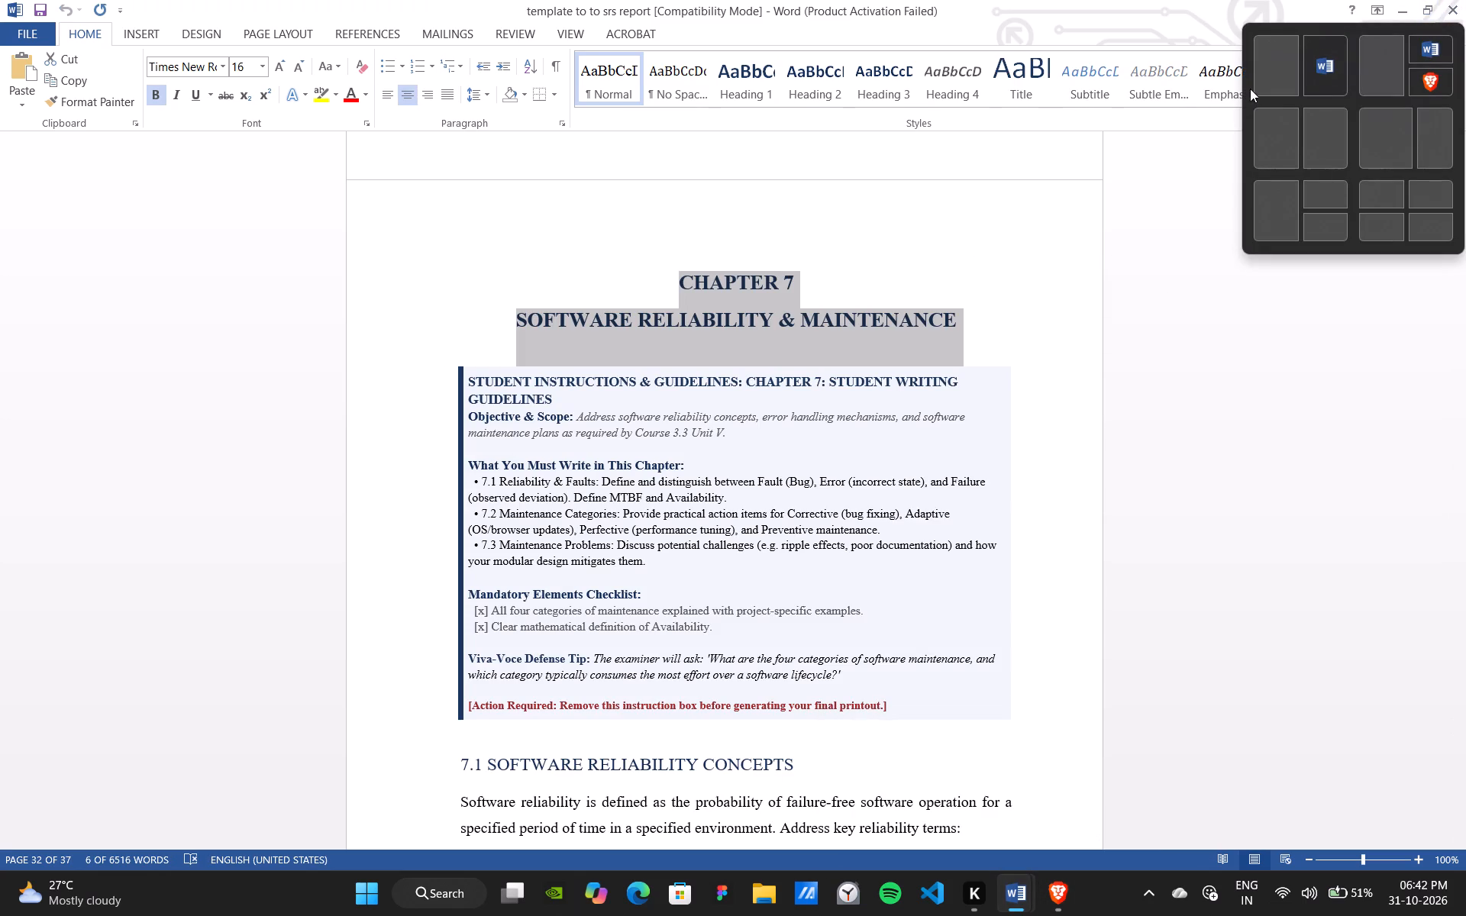
Arrange the template and report side by side and paste the heading, centred, on the report's blank page before the Bibliography.
left_click(1270, 81)
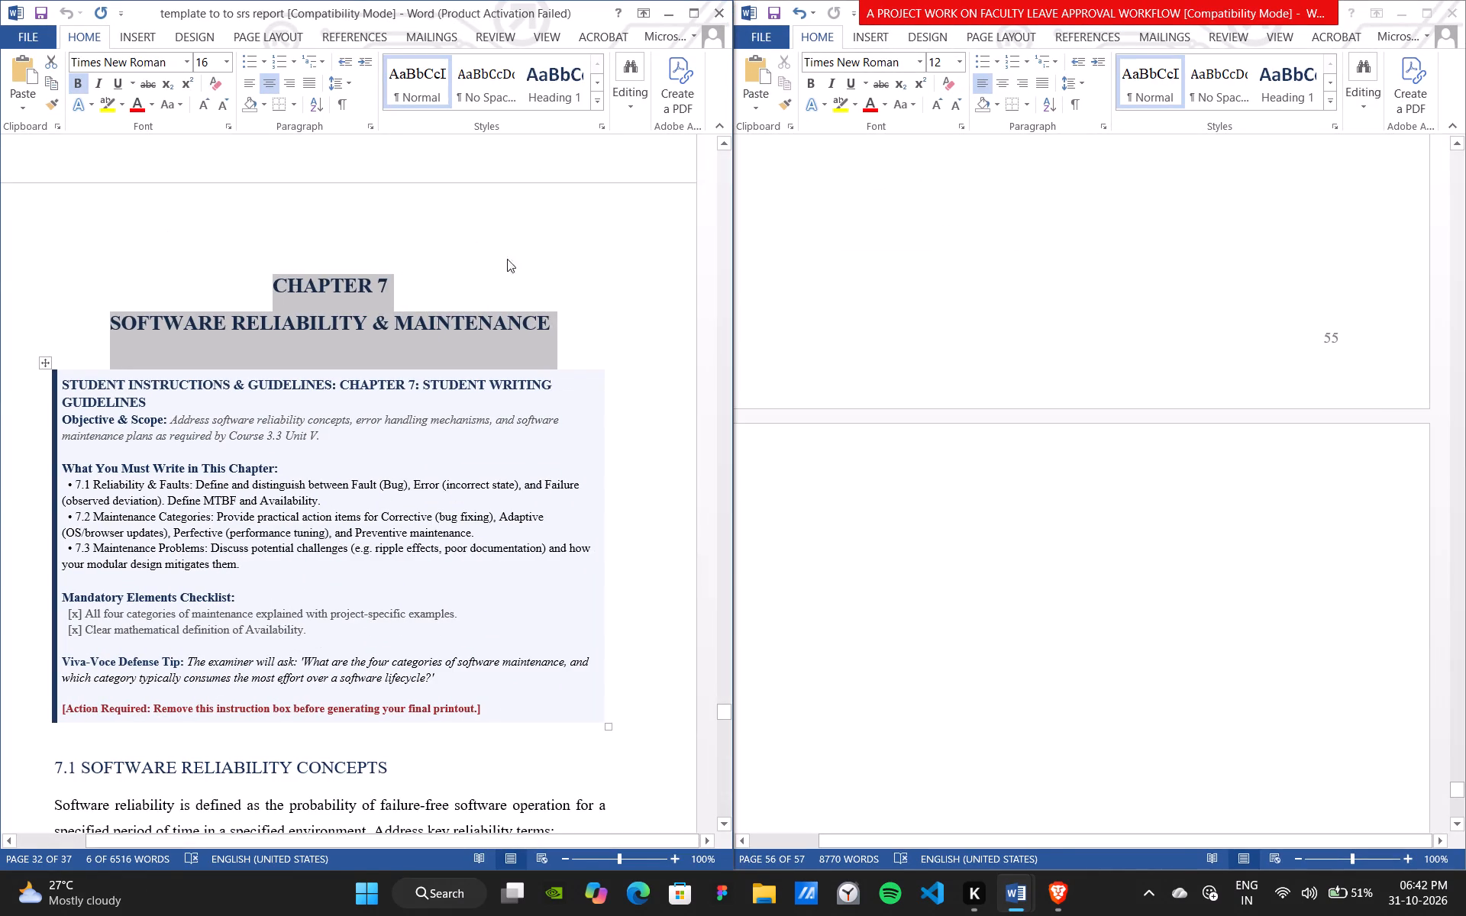
scroll(1119, 380, "up", 20)
scroll(1119, 380, "up", 7)
scroll(1148, 483, "down", 13)
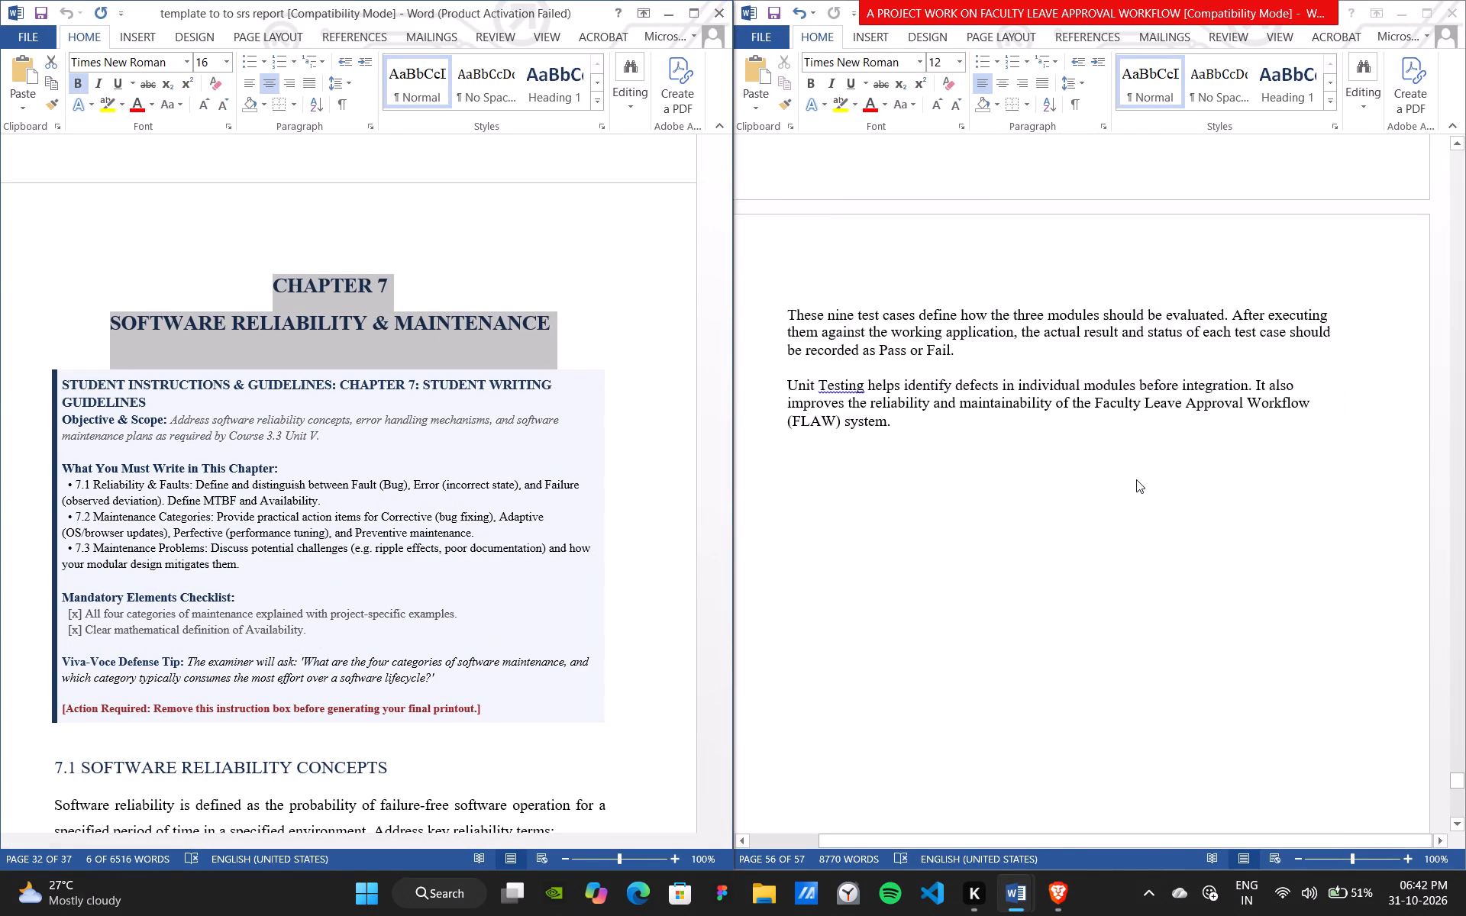
scroll(1136, 479, "down", 16)
left_click(1063, 416)
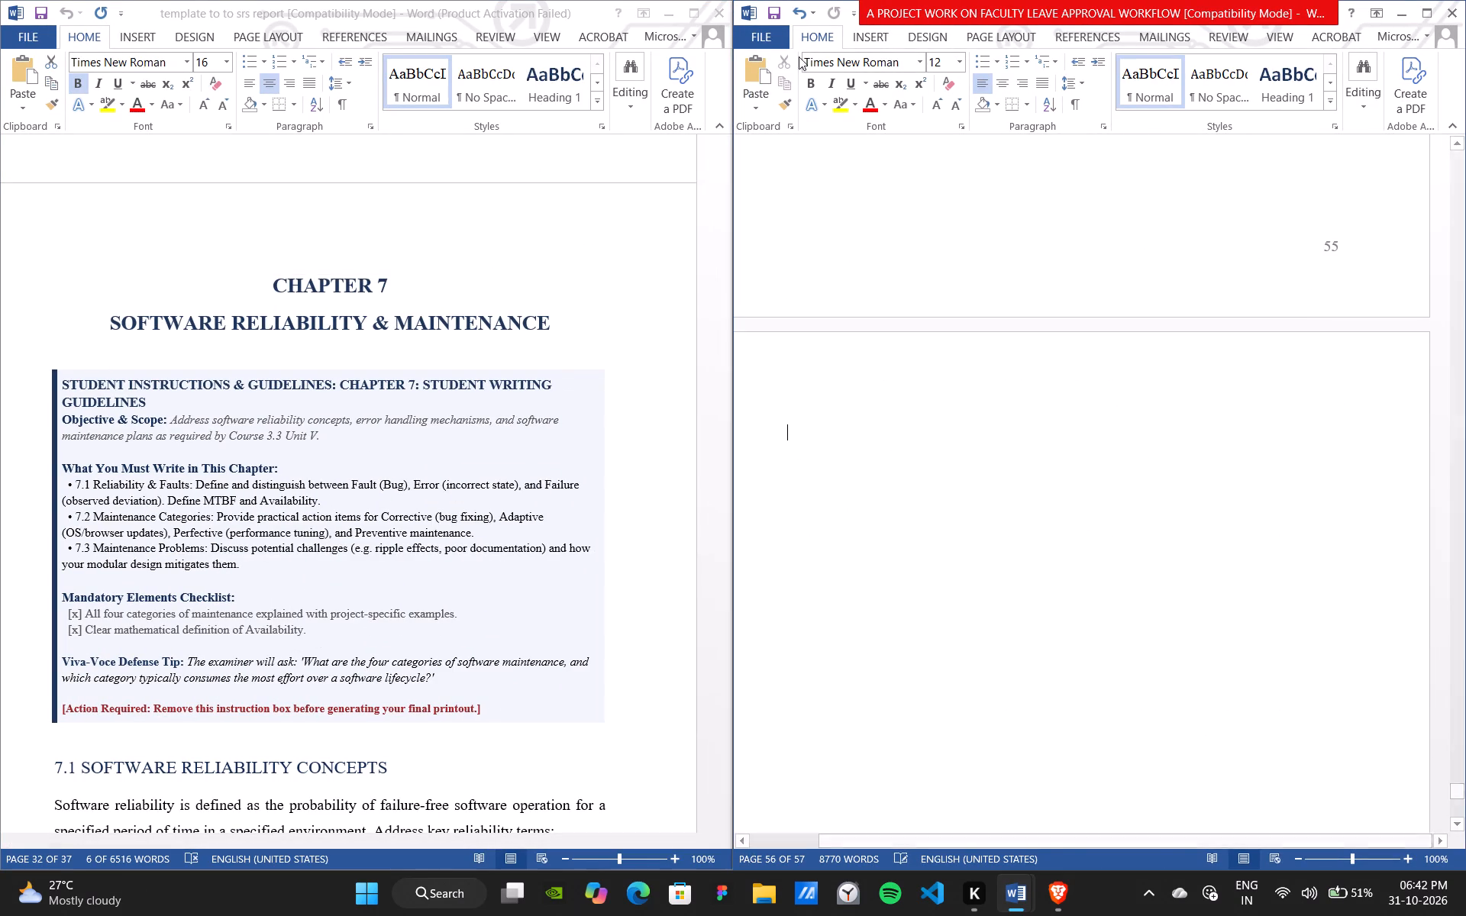
left_click(1003, 91)
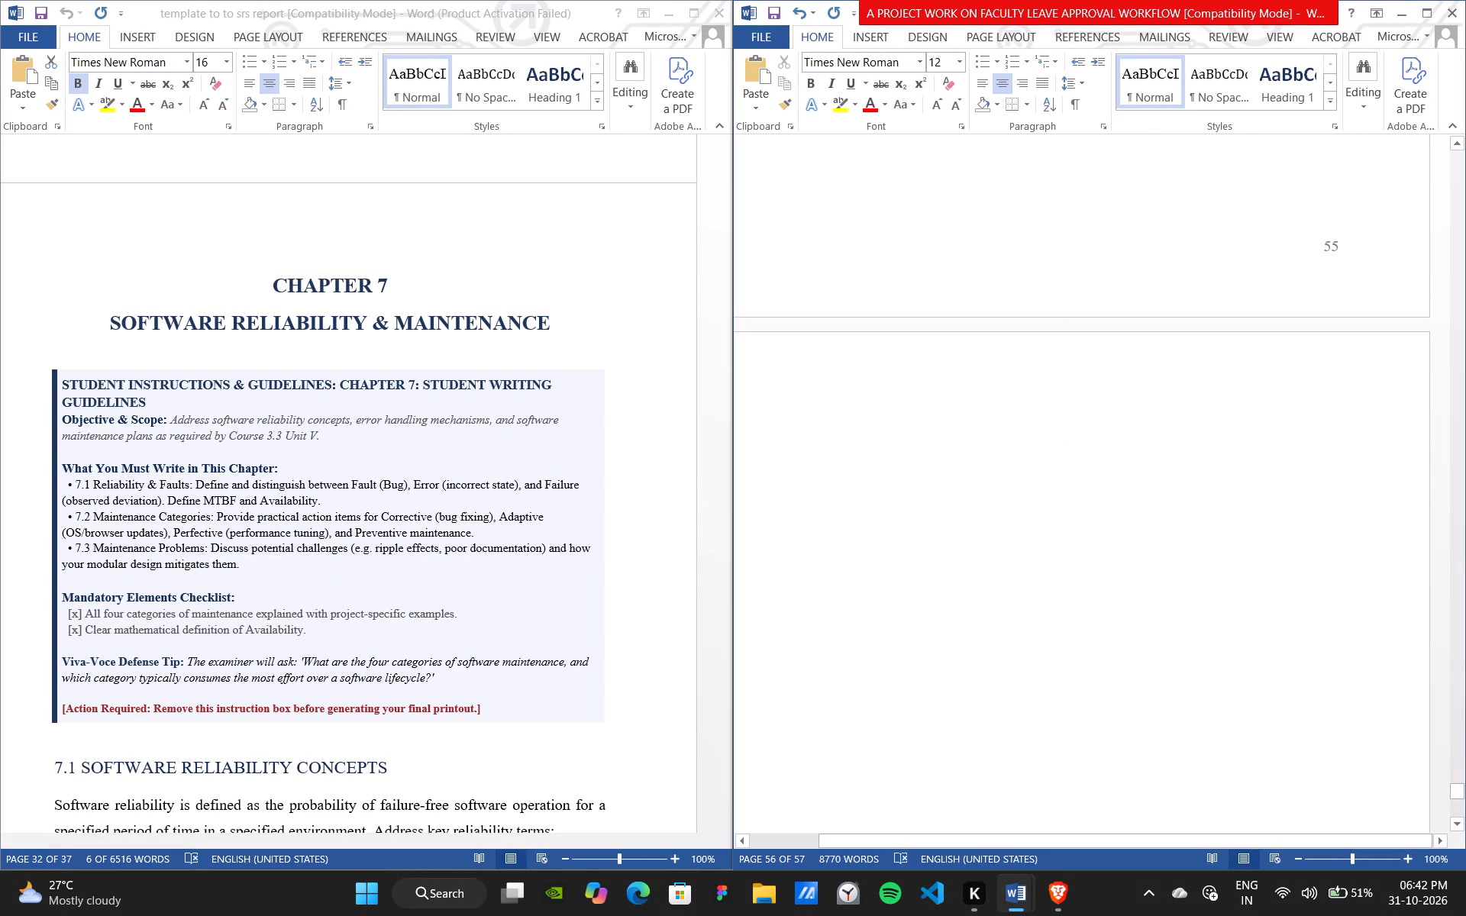
key("ctrl+v")
Change the font colour of the pasted two-line Chapter 7 heading in the report to black.
left_click_drag(1006, 434, 1306, 473)
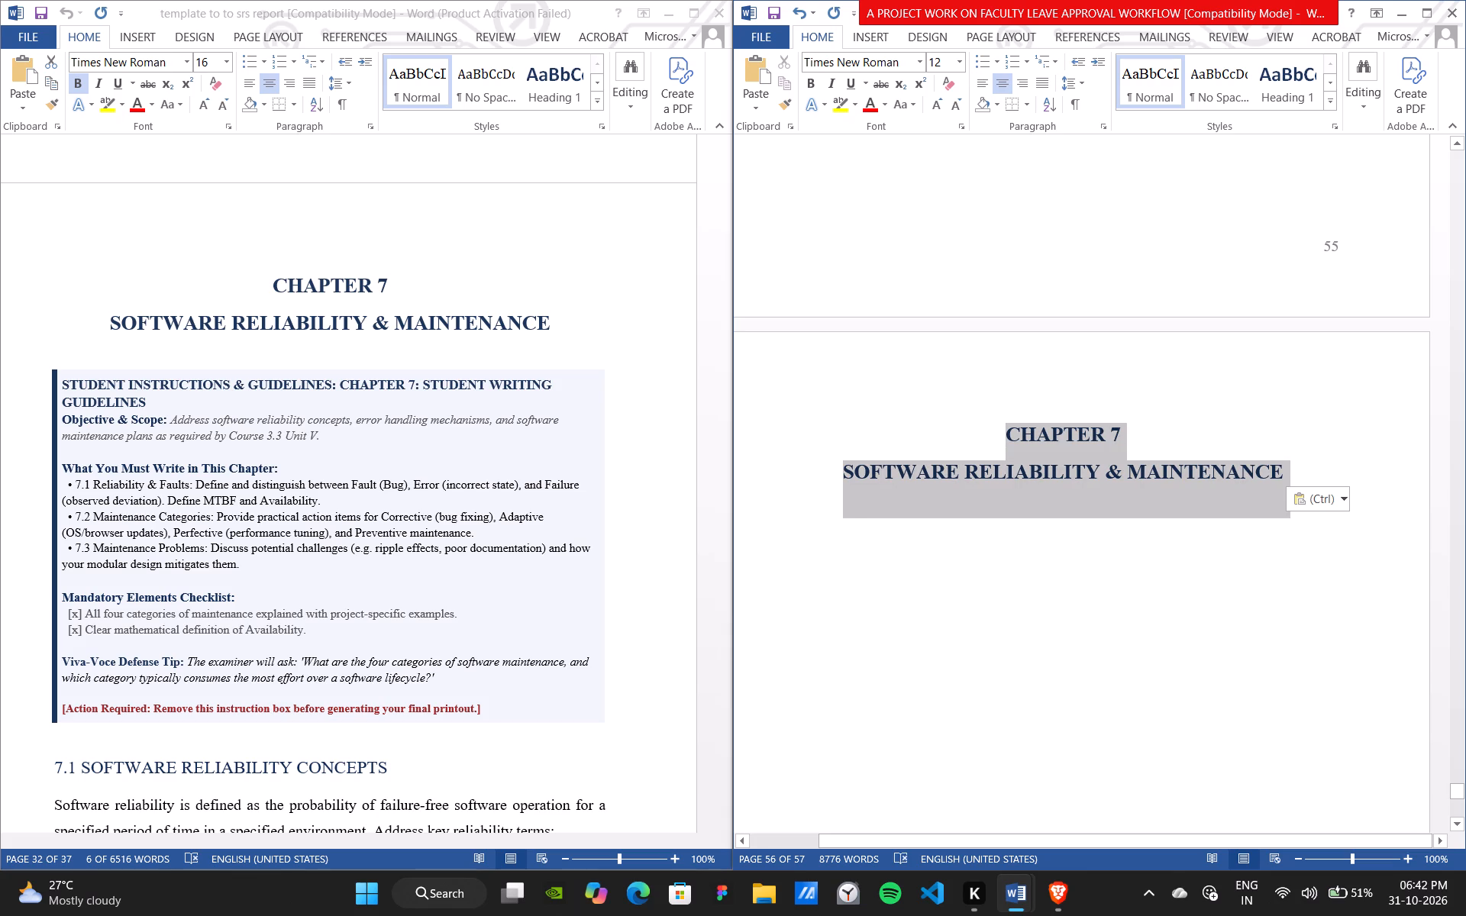
left_click_drag(1306, 473, 1302, 473)
left_click(1358, 444)
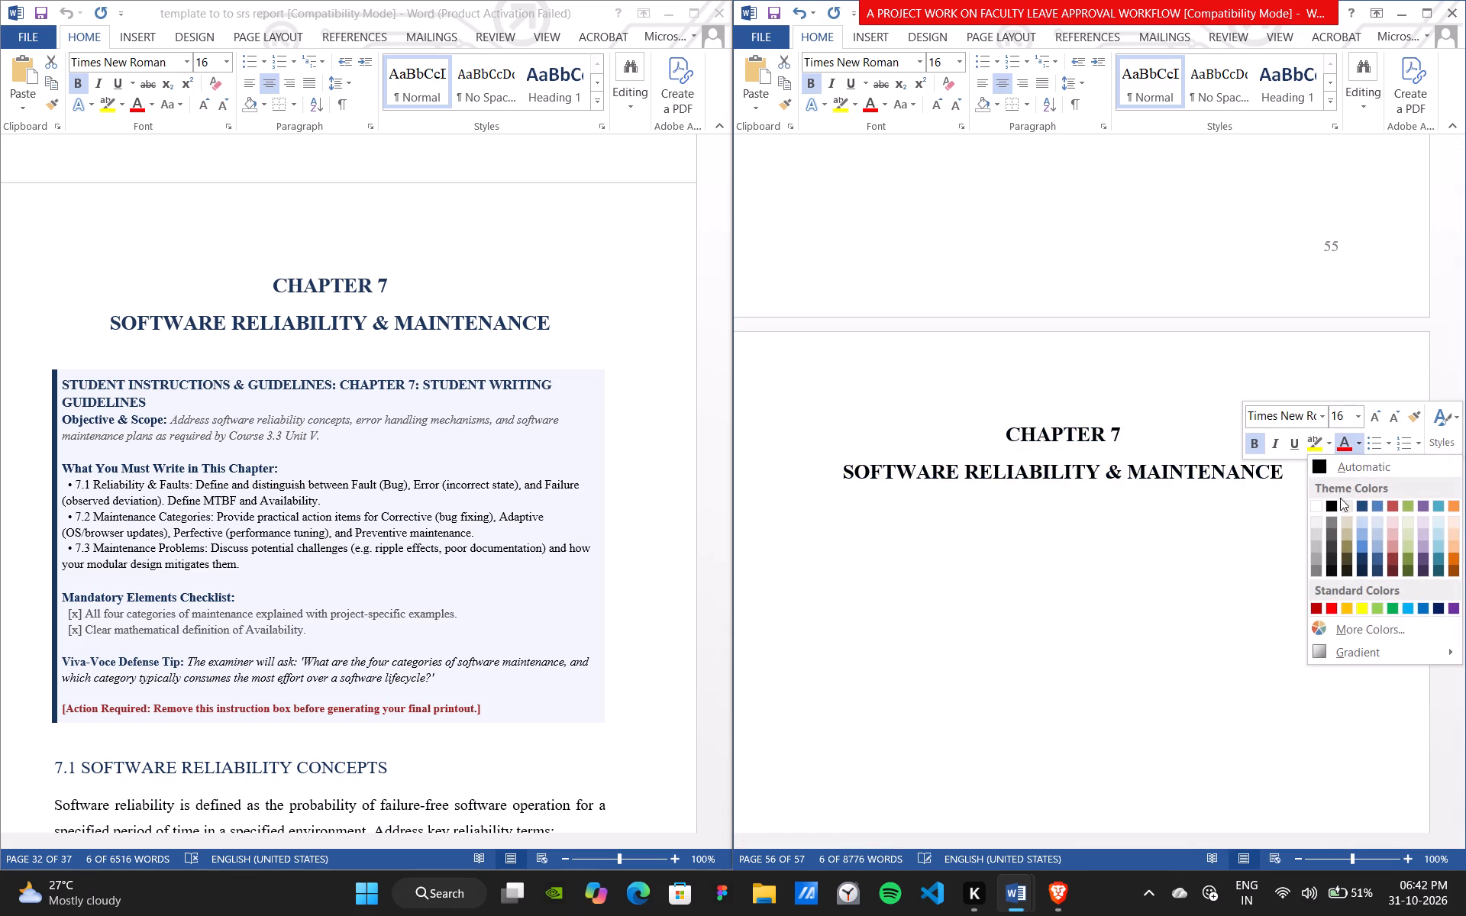
left_click(1335, 502)
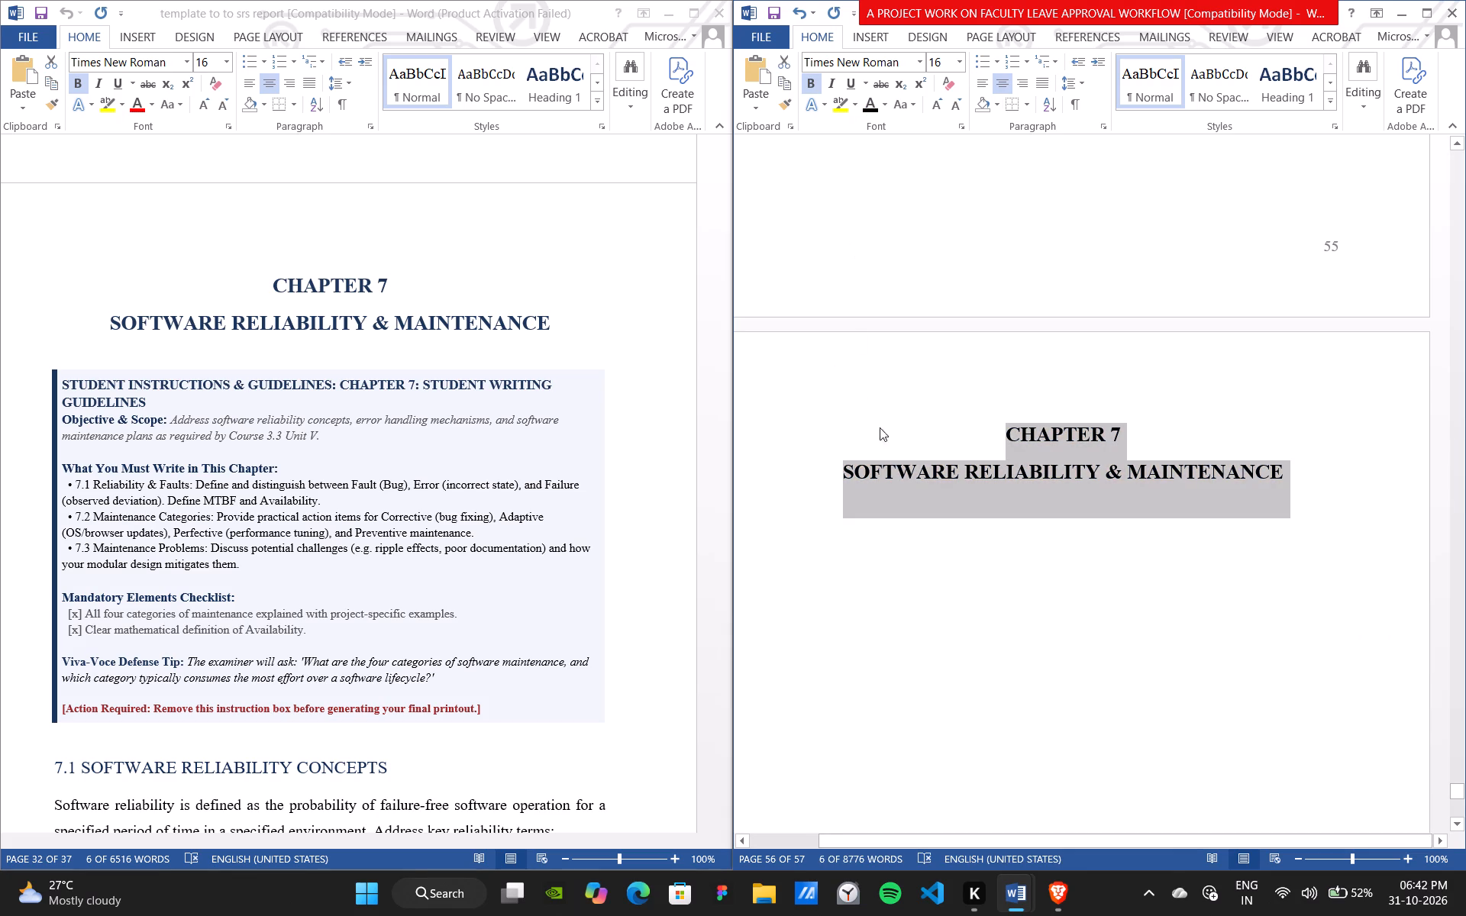
left_click(961, 560)
left_click(1301, 471)
key("Return")
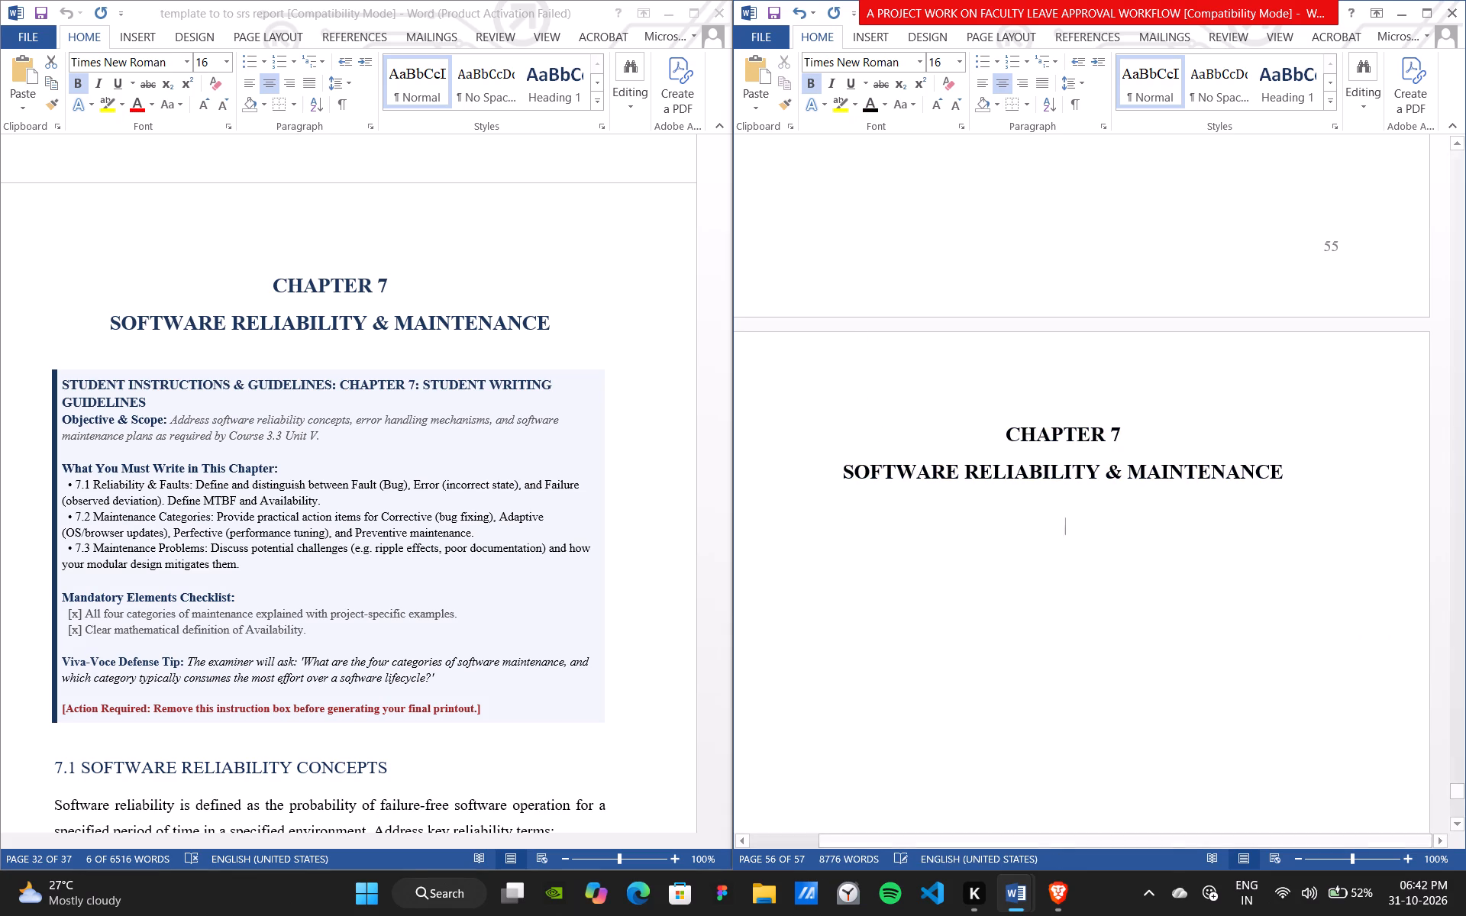
double_click(993, 85)
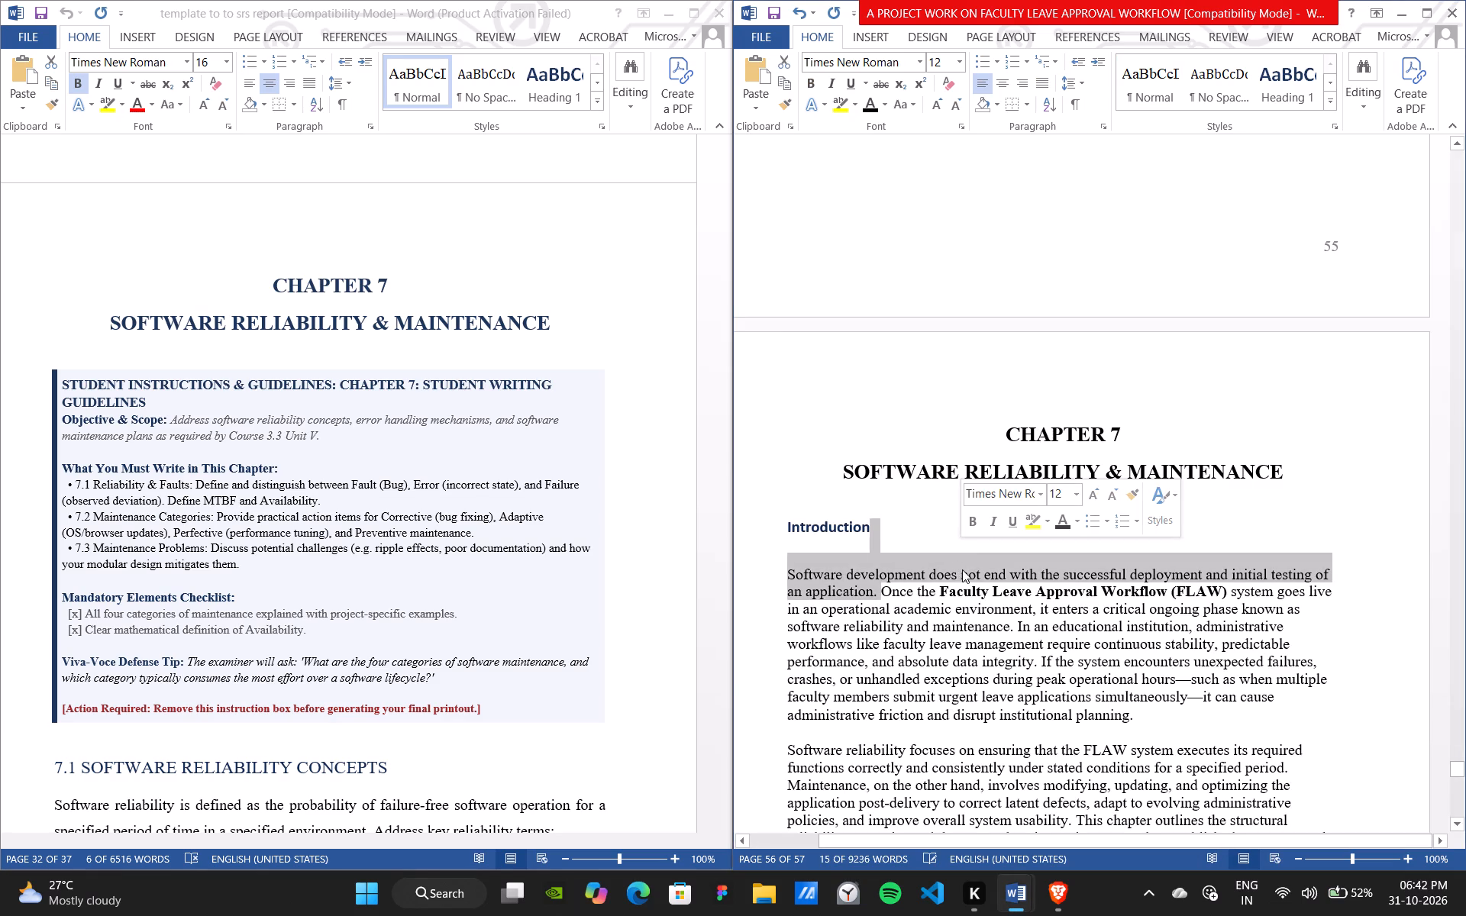
left_click(961, 586)
scroll(996, 653, "down", 6)
scroll(907, 487, "up", 2)
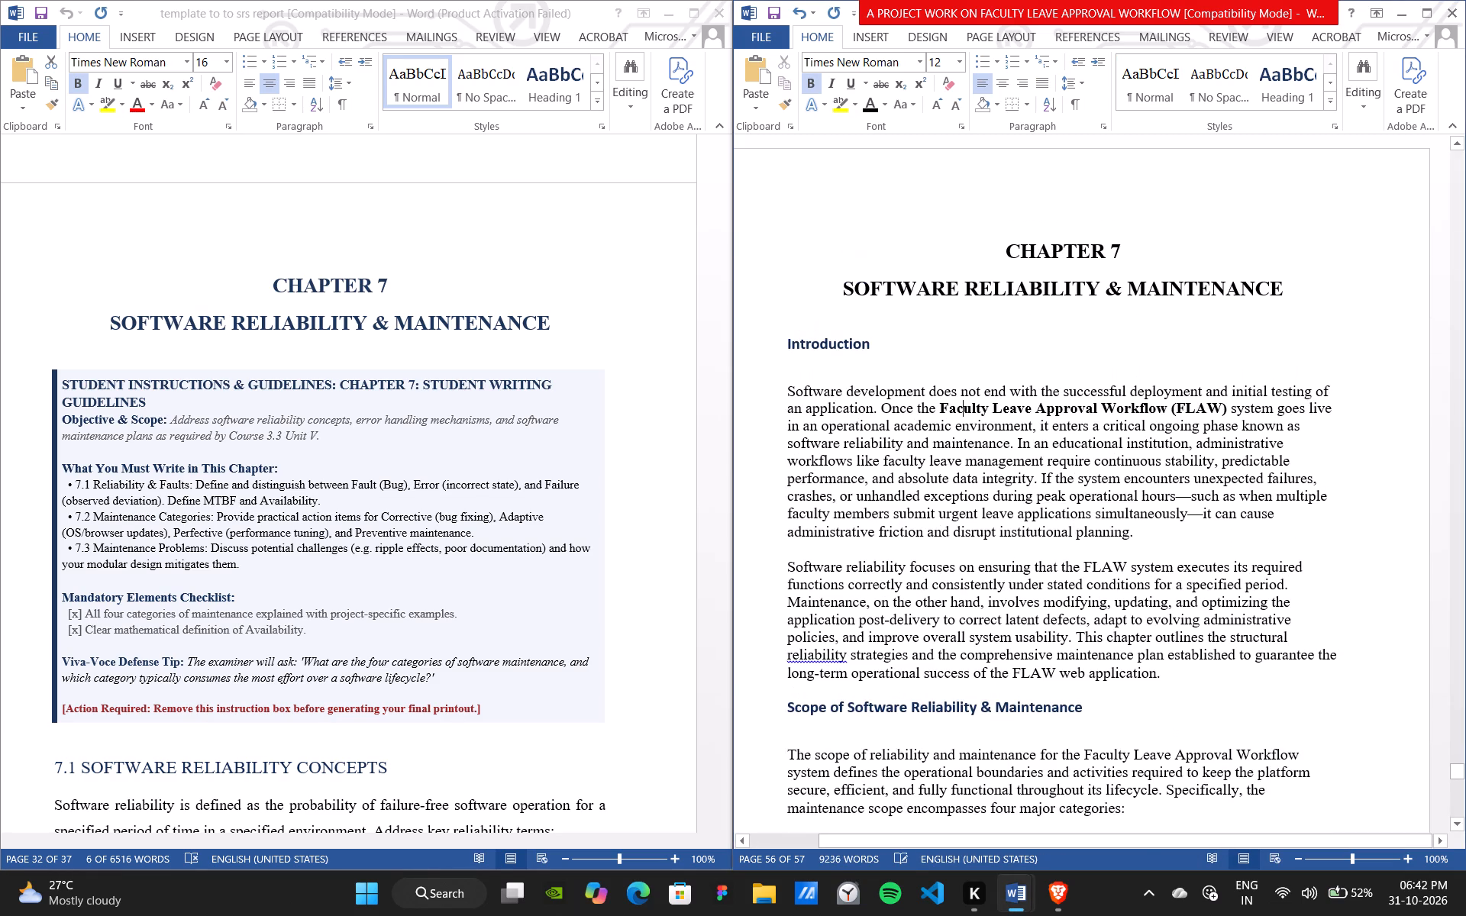
Format the "Introduction" subheading in Times New Roman, size 12, with black text.
left_click_drag(873, 343, 788, 340)
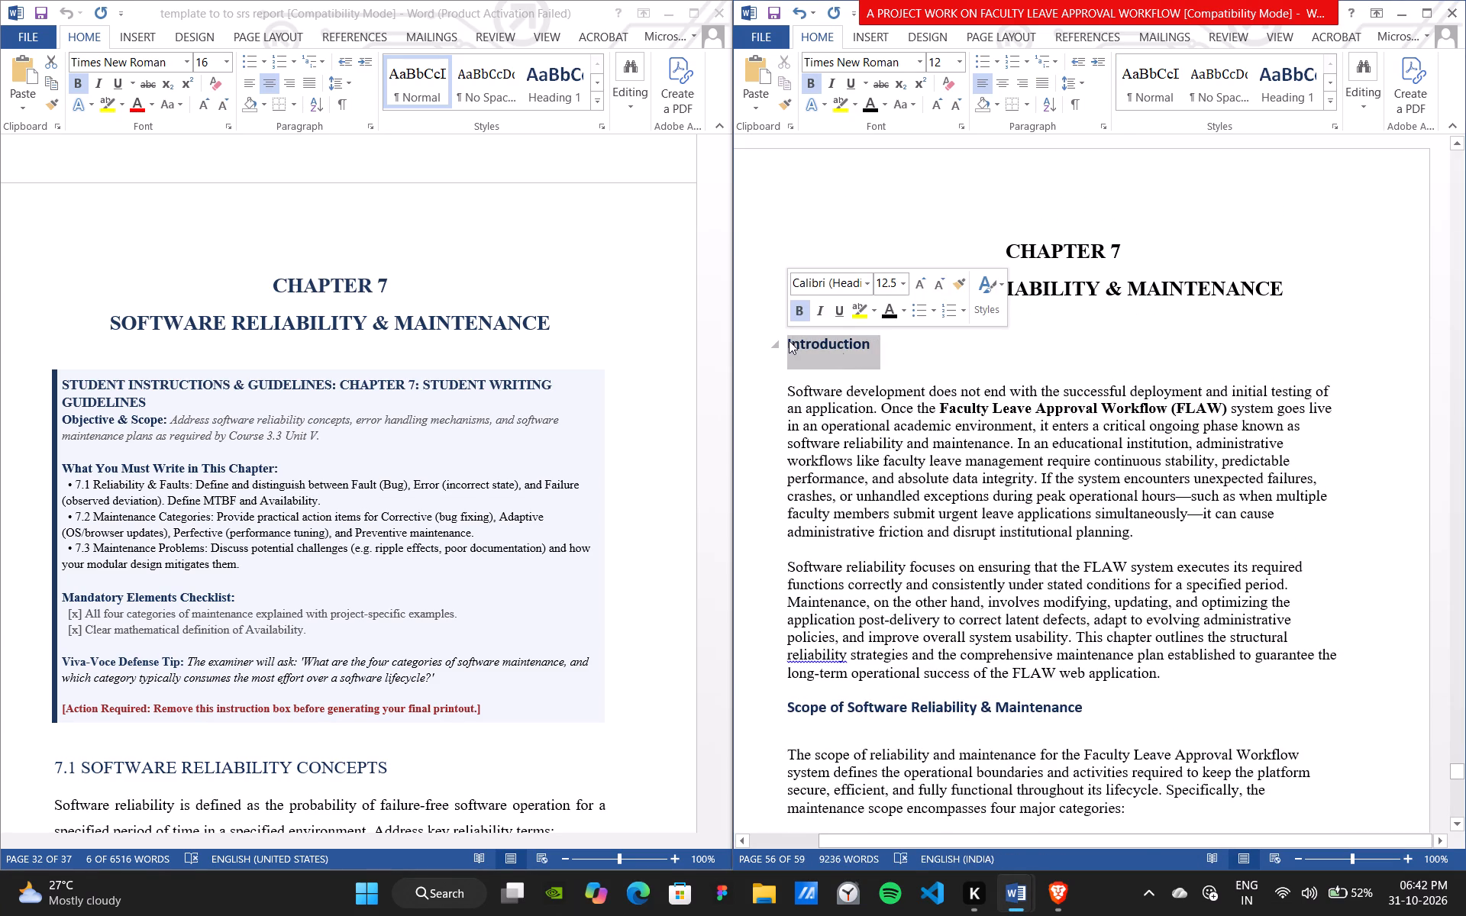
left_click(868, 289)
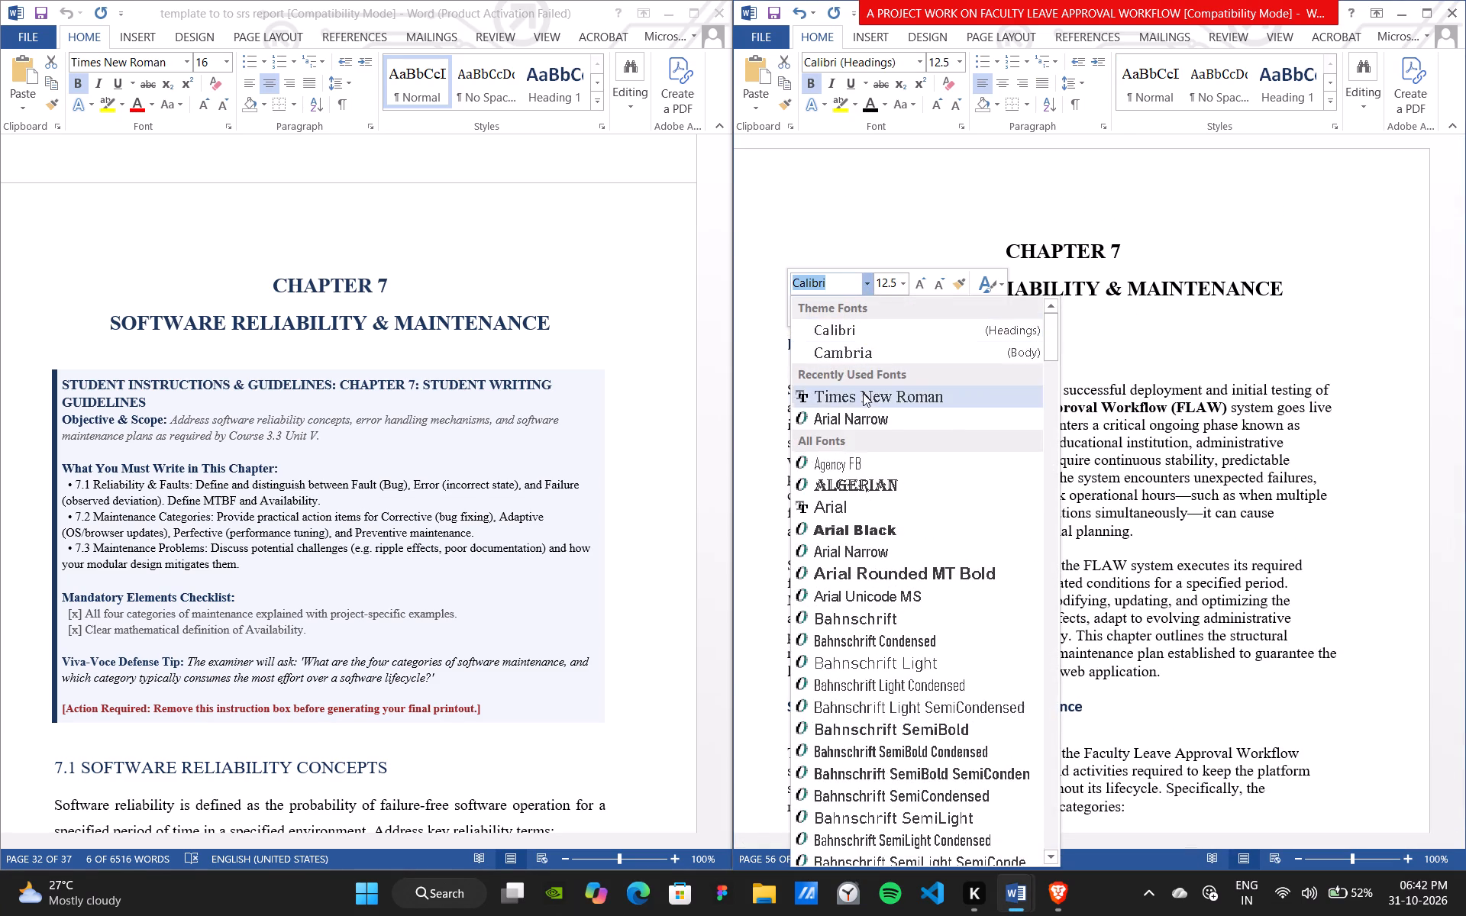
left_click(864, 394)
left_click(903, 287)
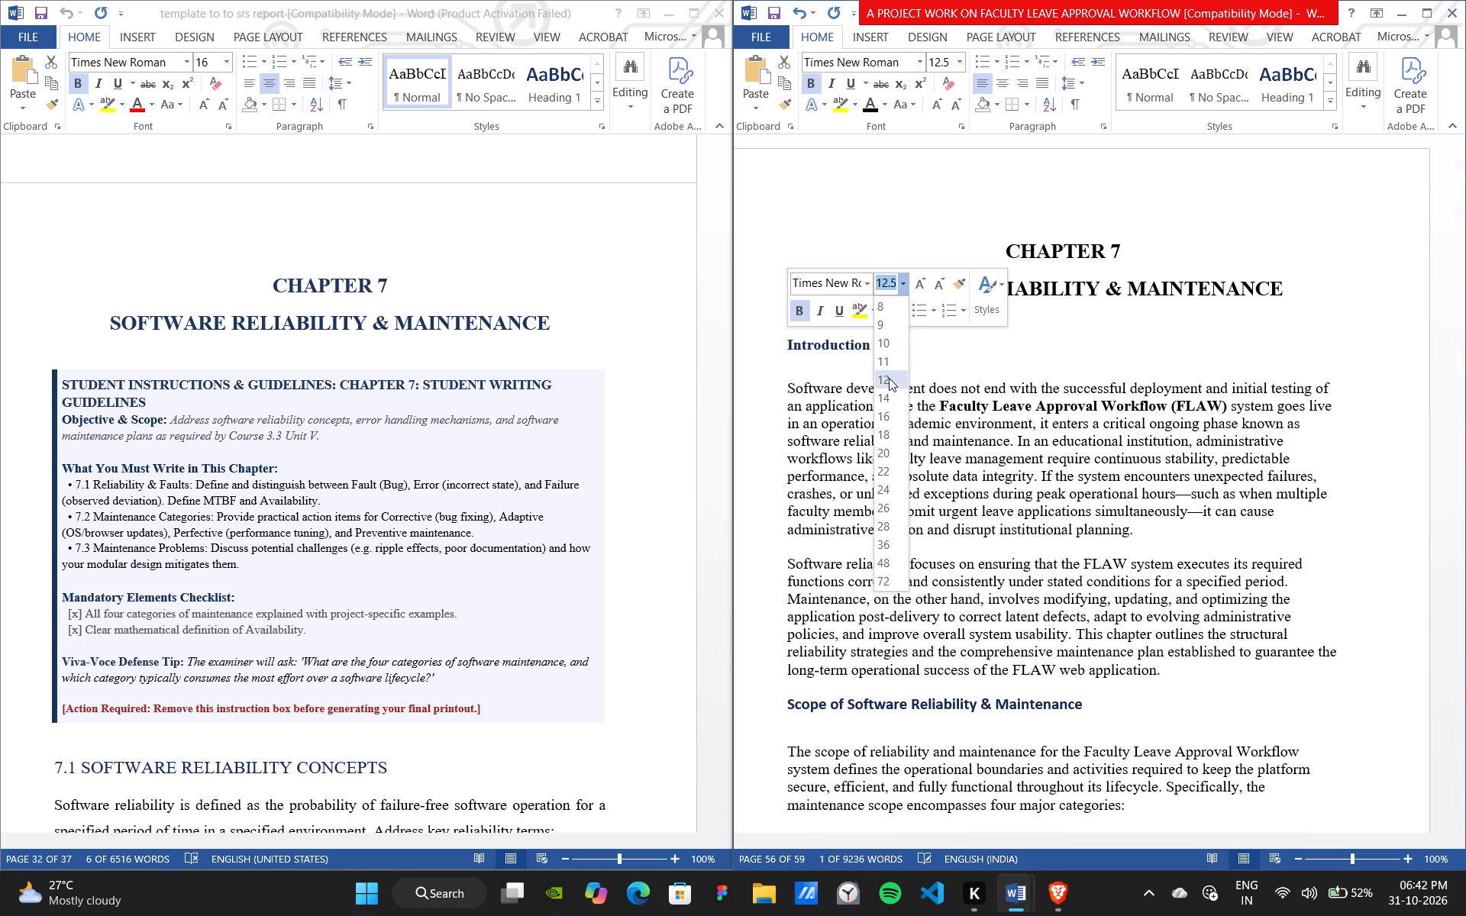
left_click(889, 378)
left_click(885, 309)
Format the "Scope of Software Reliability & Maintenance" subheading in Times New Roman, size 14, with black text.
scroll(904, 583, "down", 5)
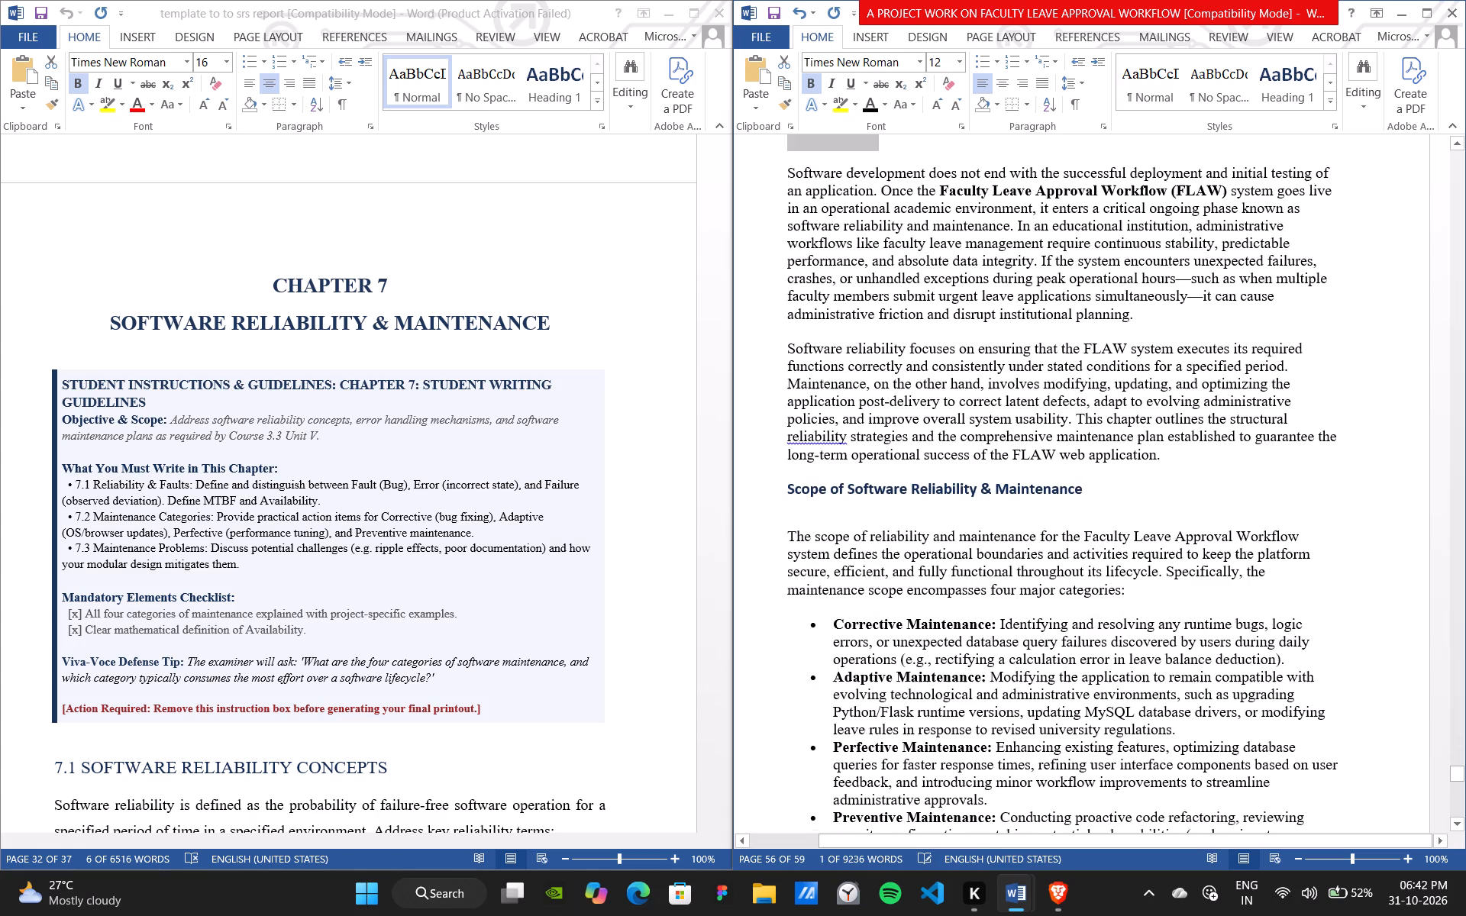
left_click_drag(787, 476, 1067, 492)
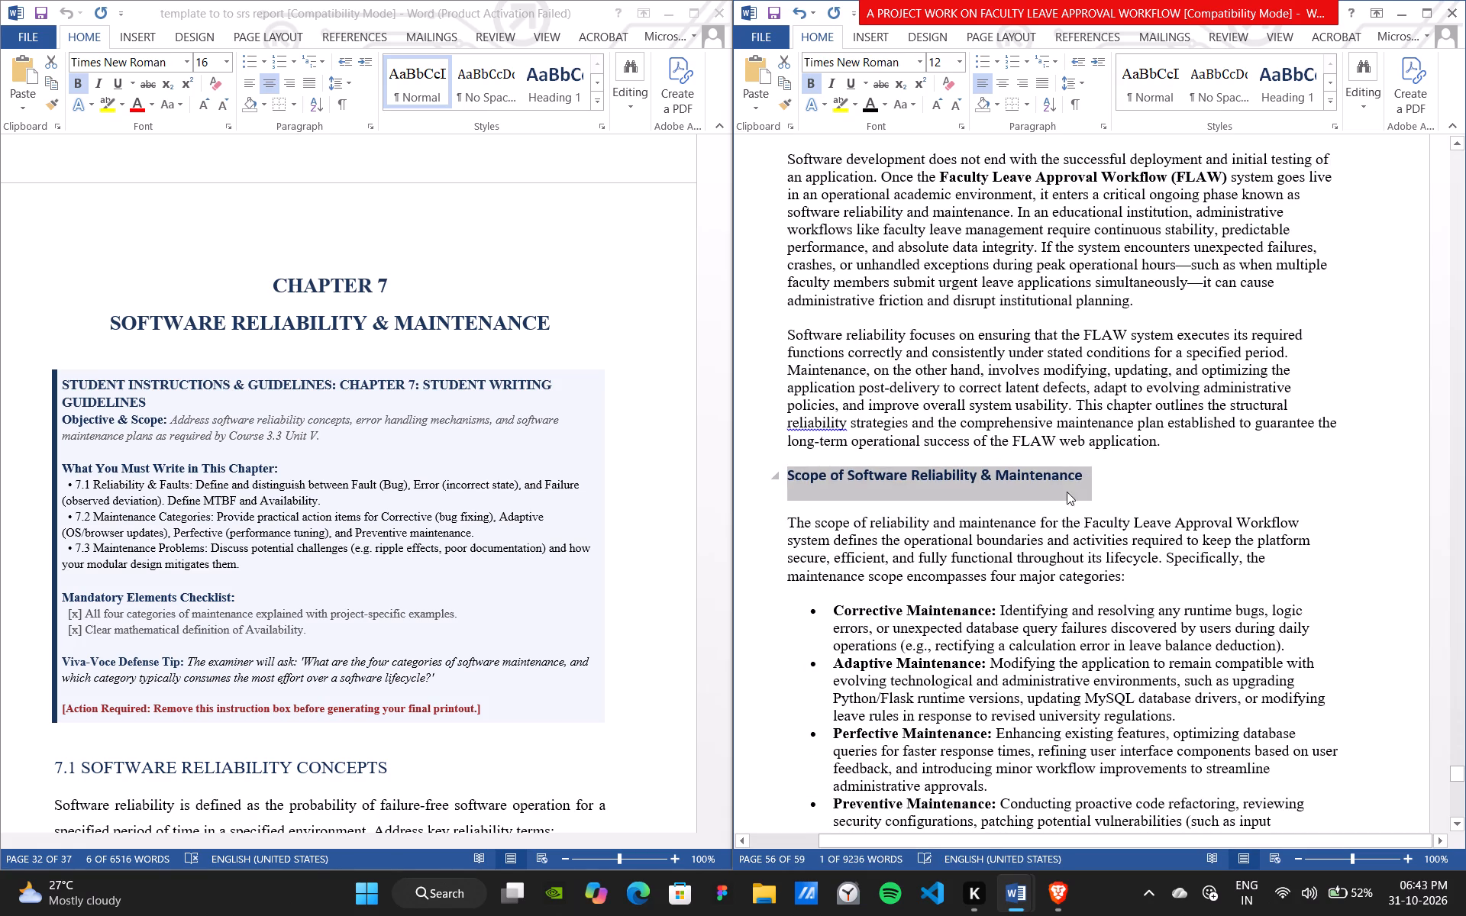
left_click(1149, 438)
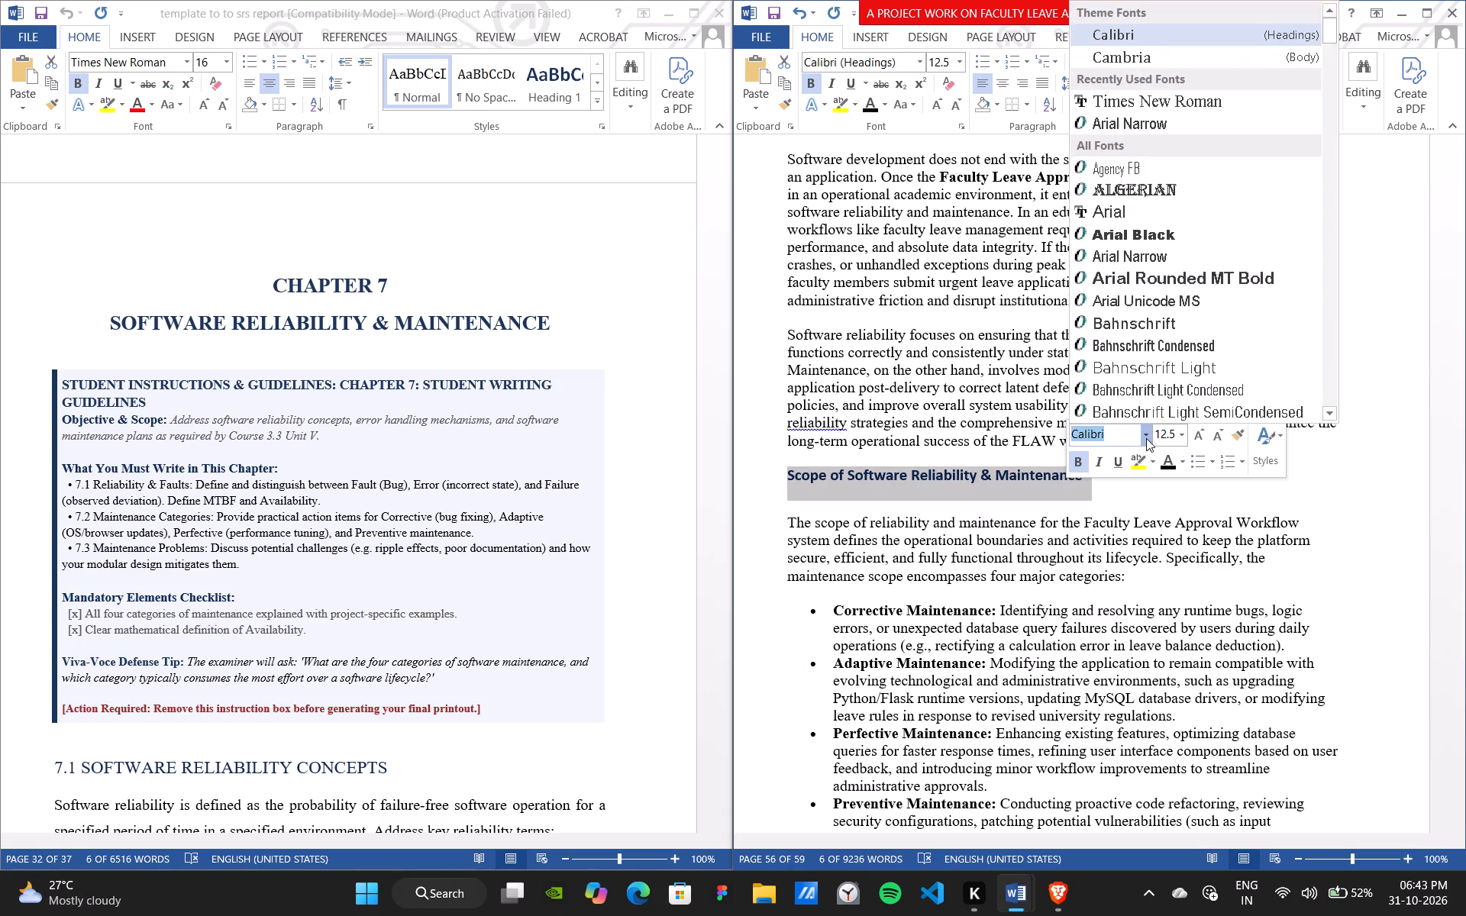
left_click(1118, 102)
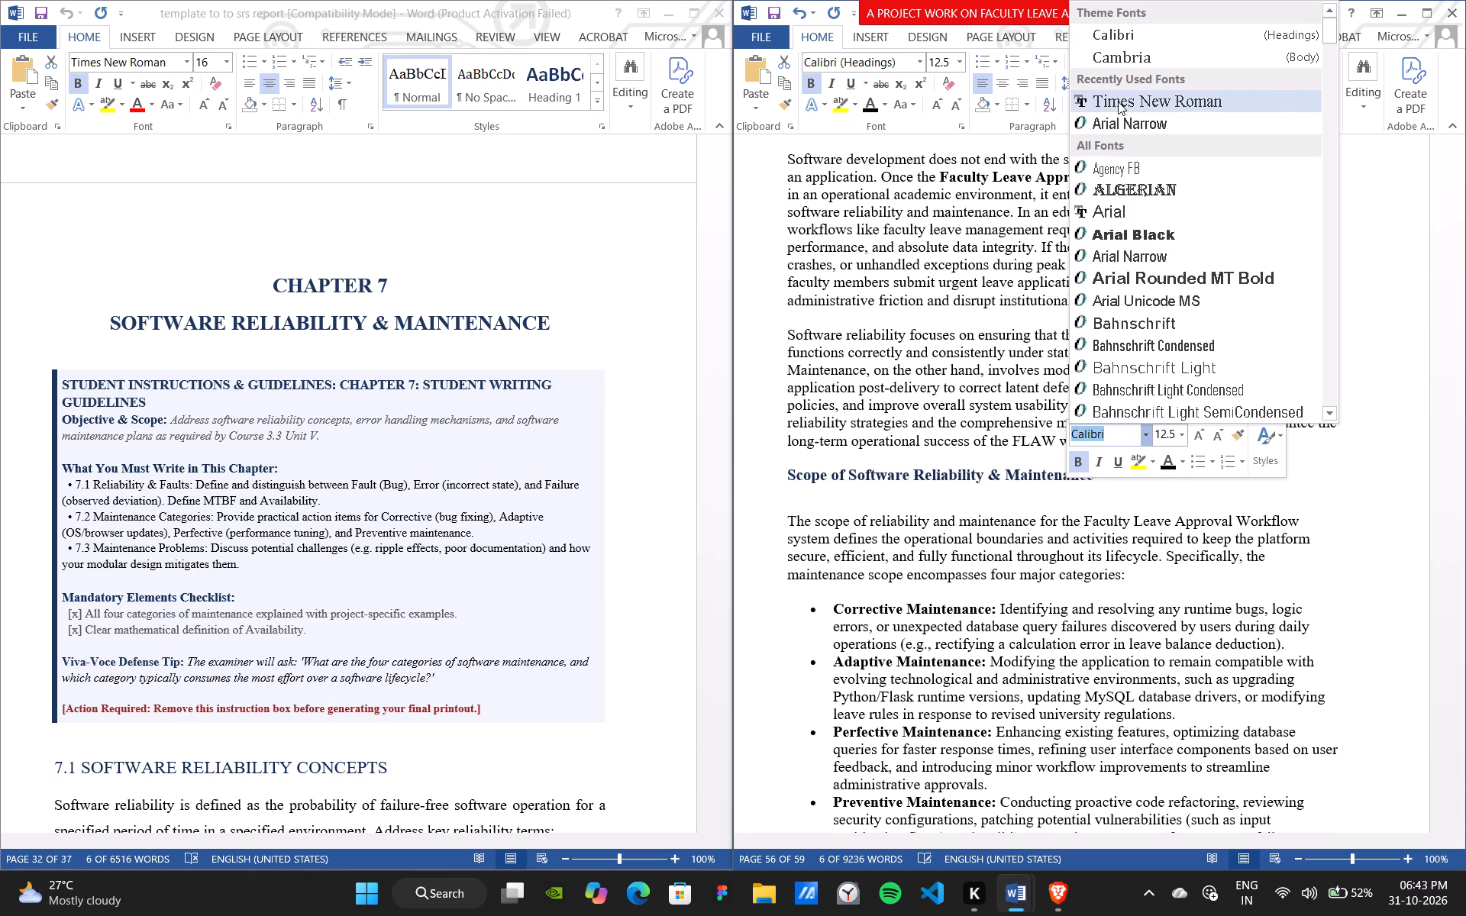
right_click(1083, 479)
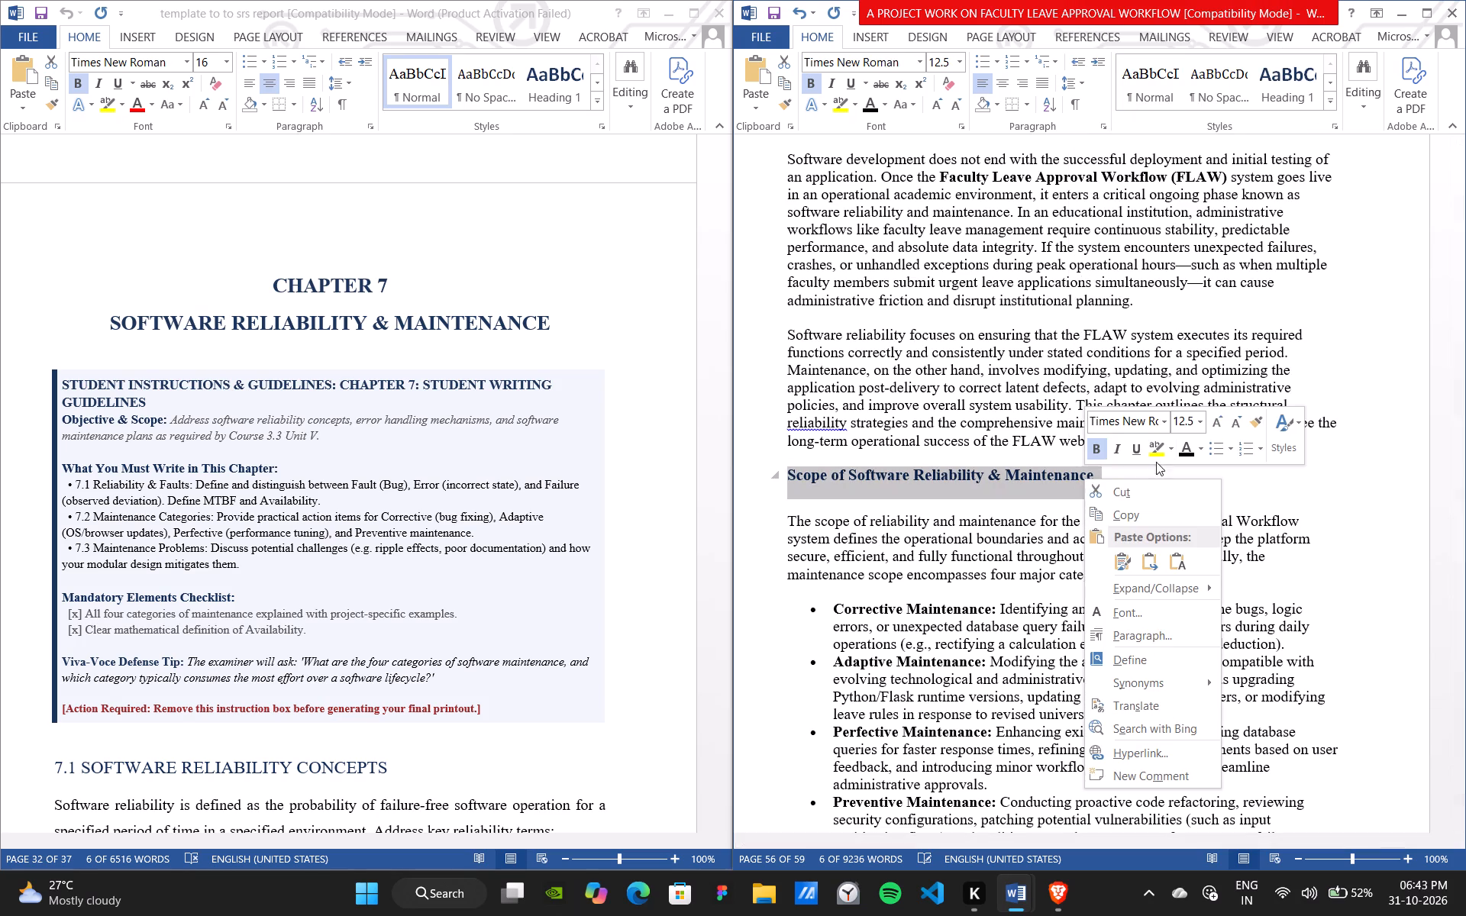
left_click(1200, 427)
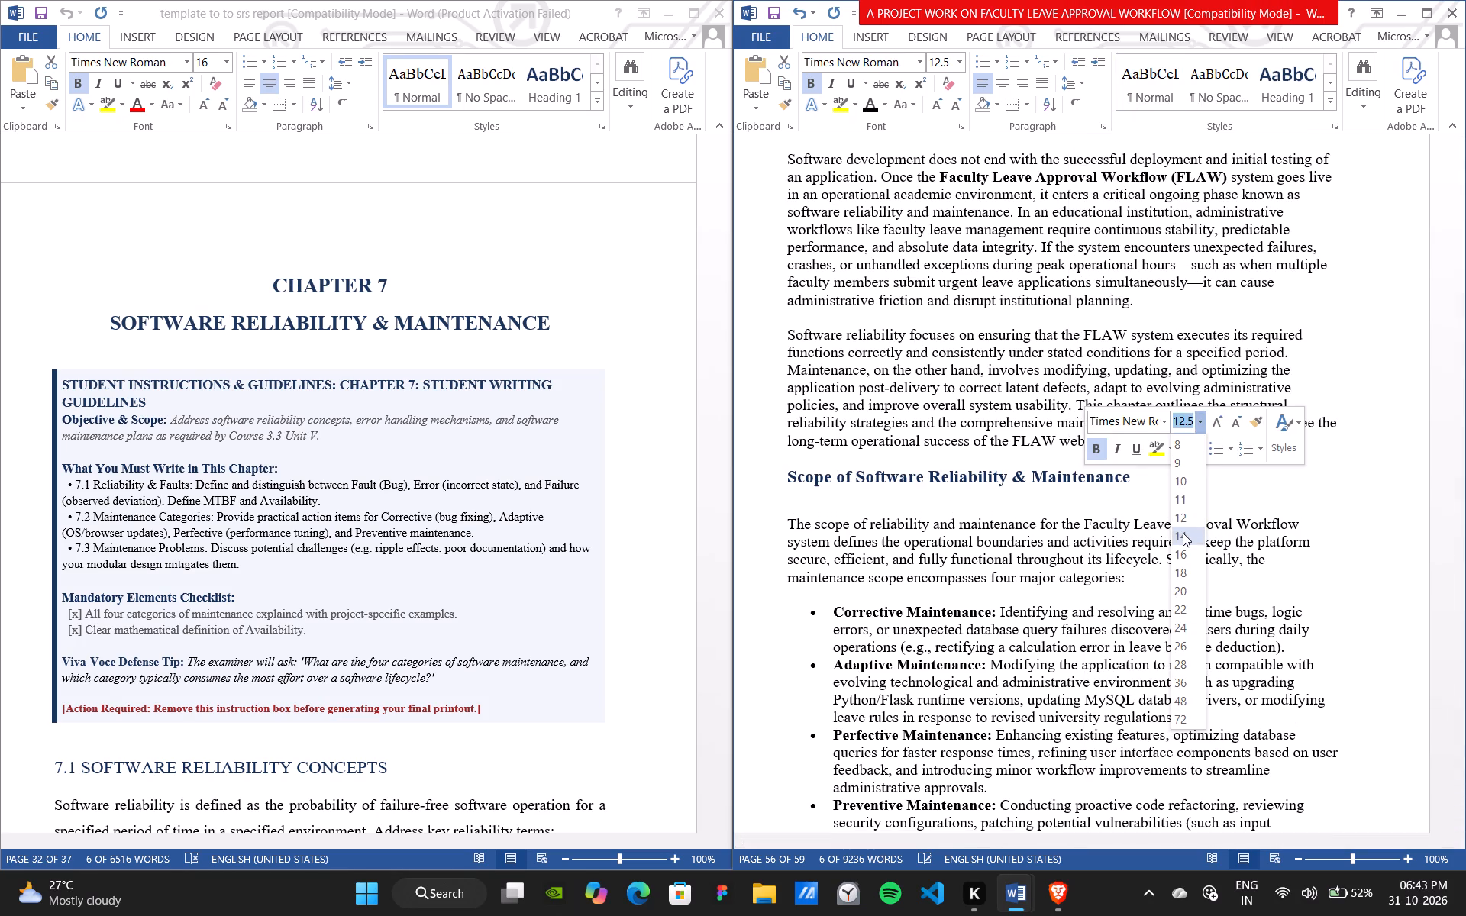
left_click(1183, 533)
left_click(1184, 453)
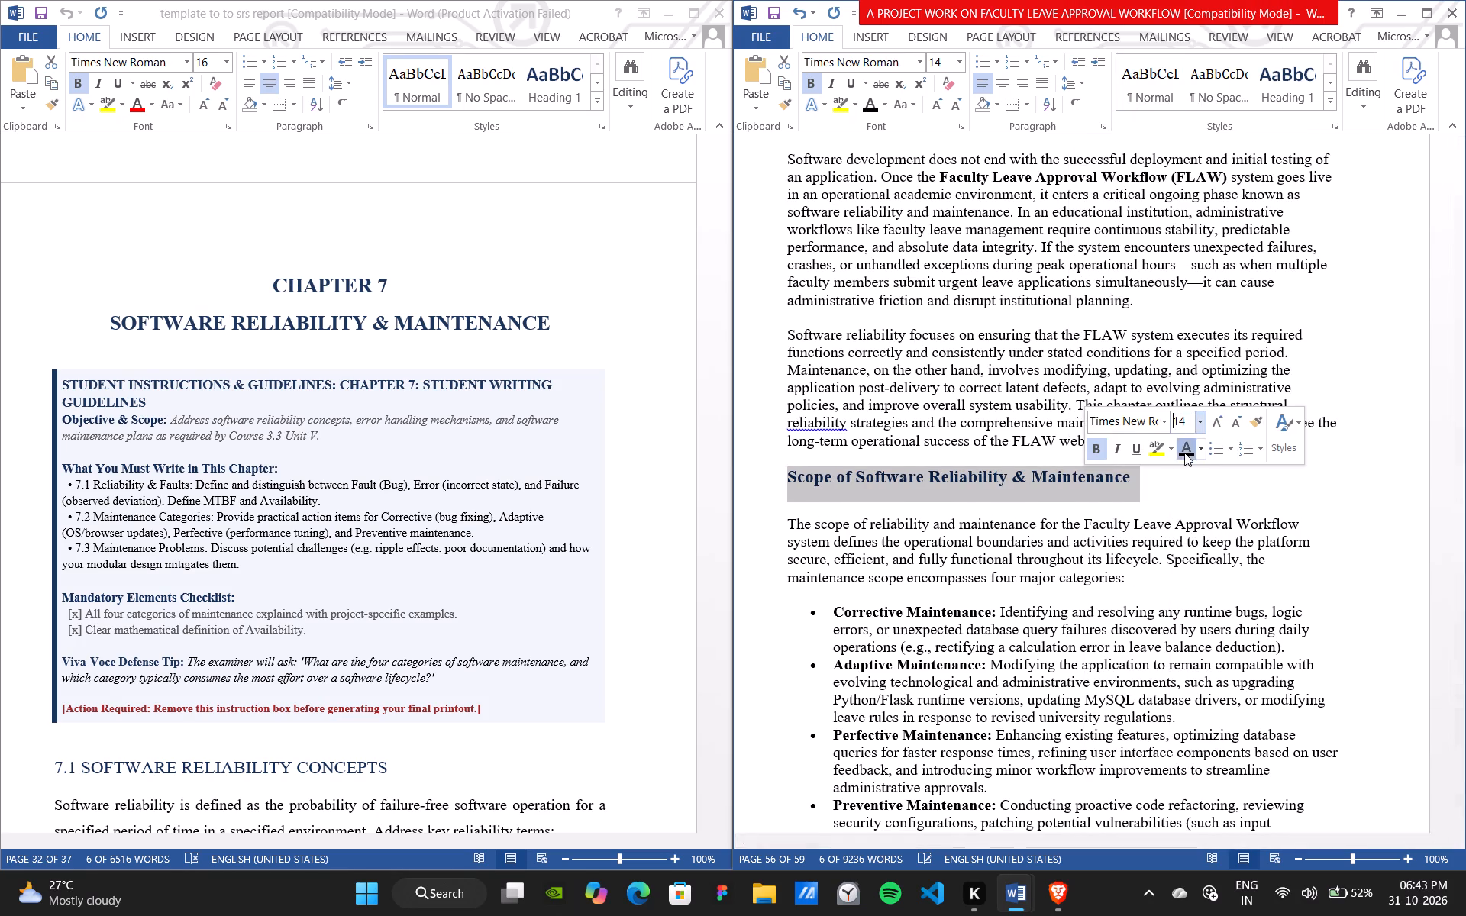
Set the "Introduction" subheading's font size to 14.
scroll(1035, 484, "up", 6)
left_click_drag(872, 391, 786, 389)
left_click(900, 337)
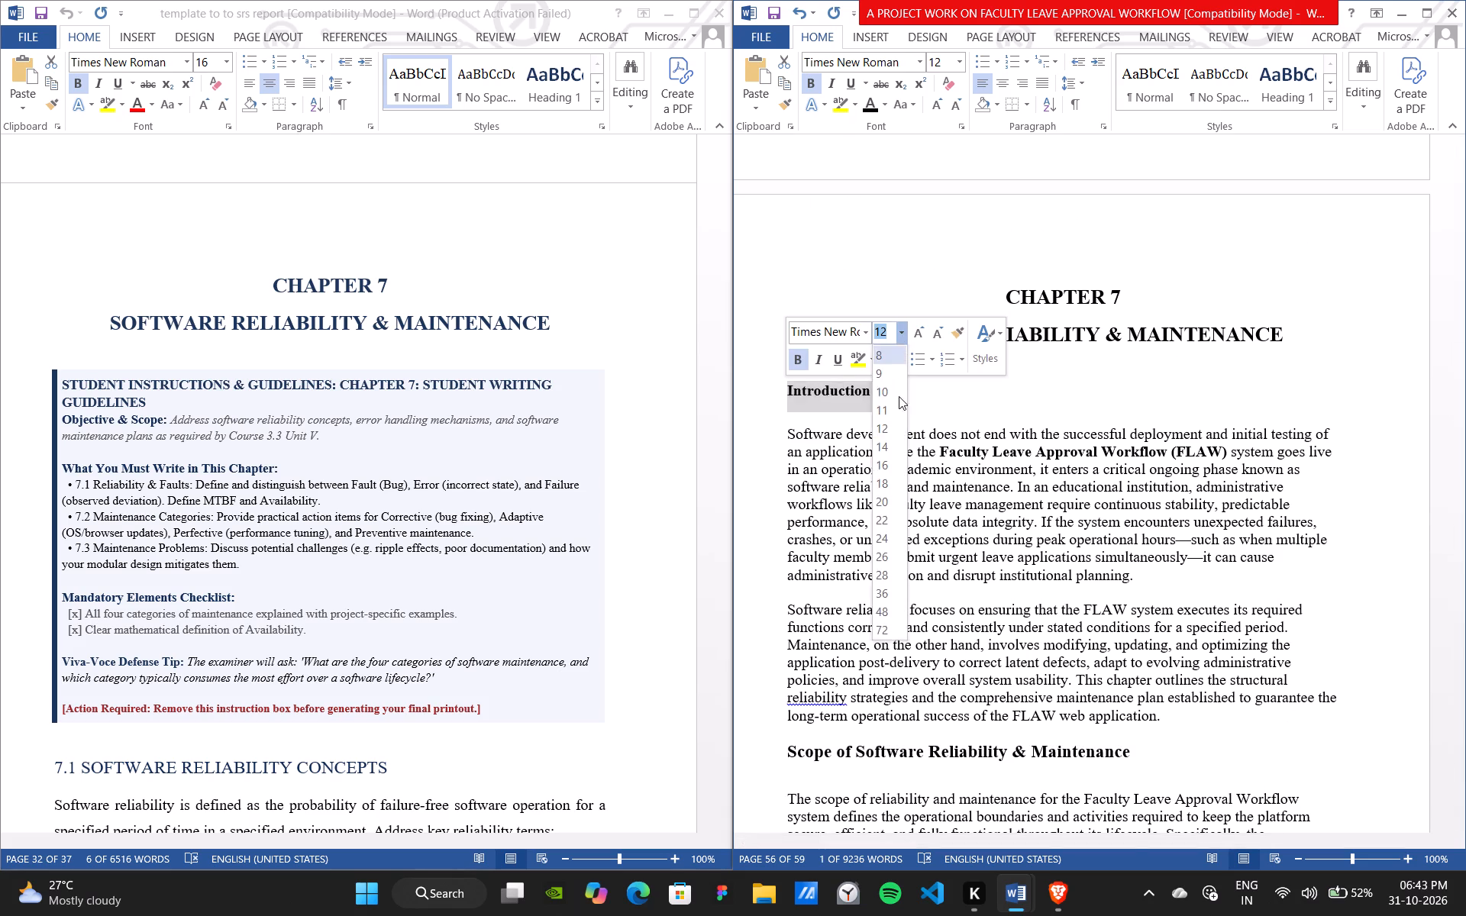
left_click(888, 446)
Format the "Objectives of the Reliability & Maintenance Plan" subheading in Times New Roman, size 14, with black text.
scroll(1022, 658, "down", 12)
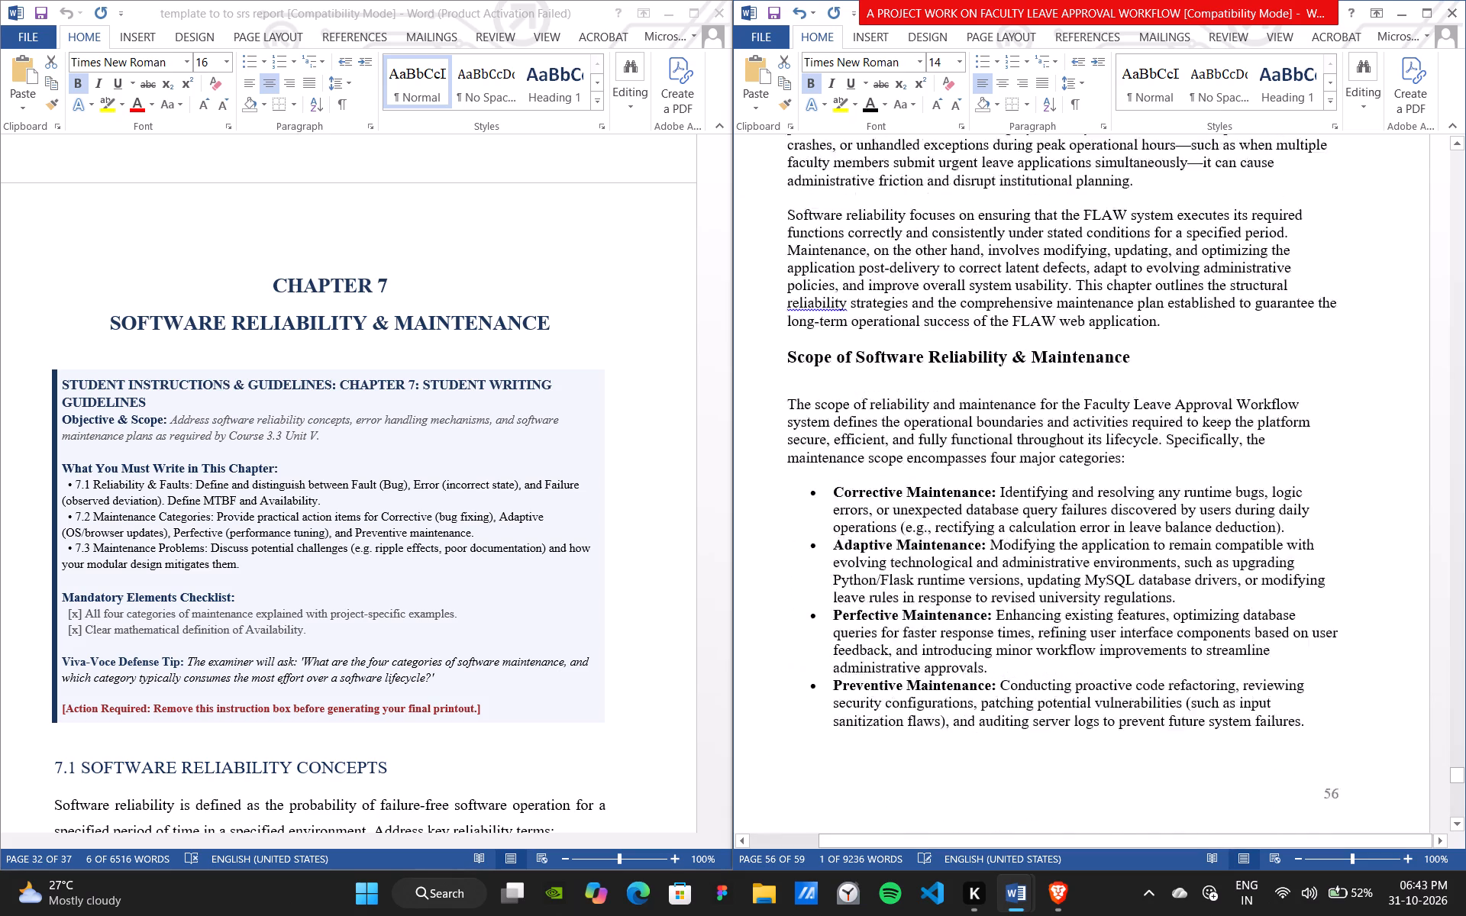
scroll(1017, 678, "down", 2)
scroll(917, 550, "down", 6)
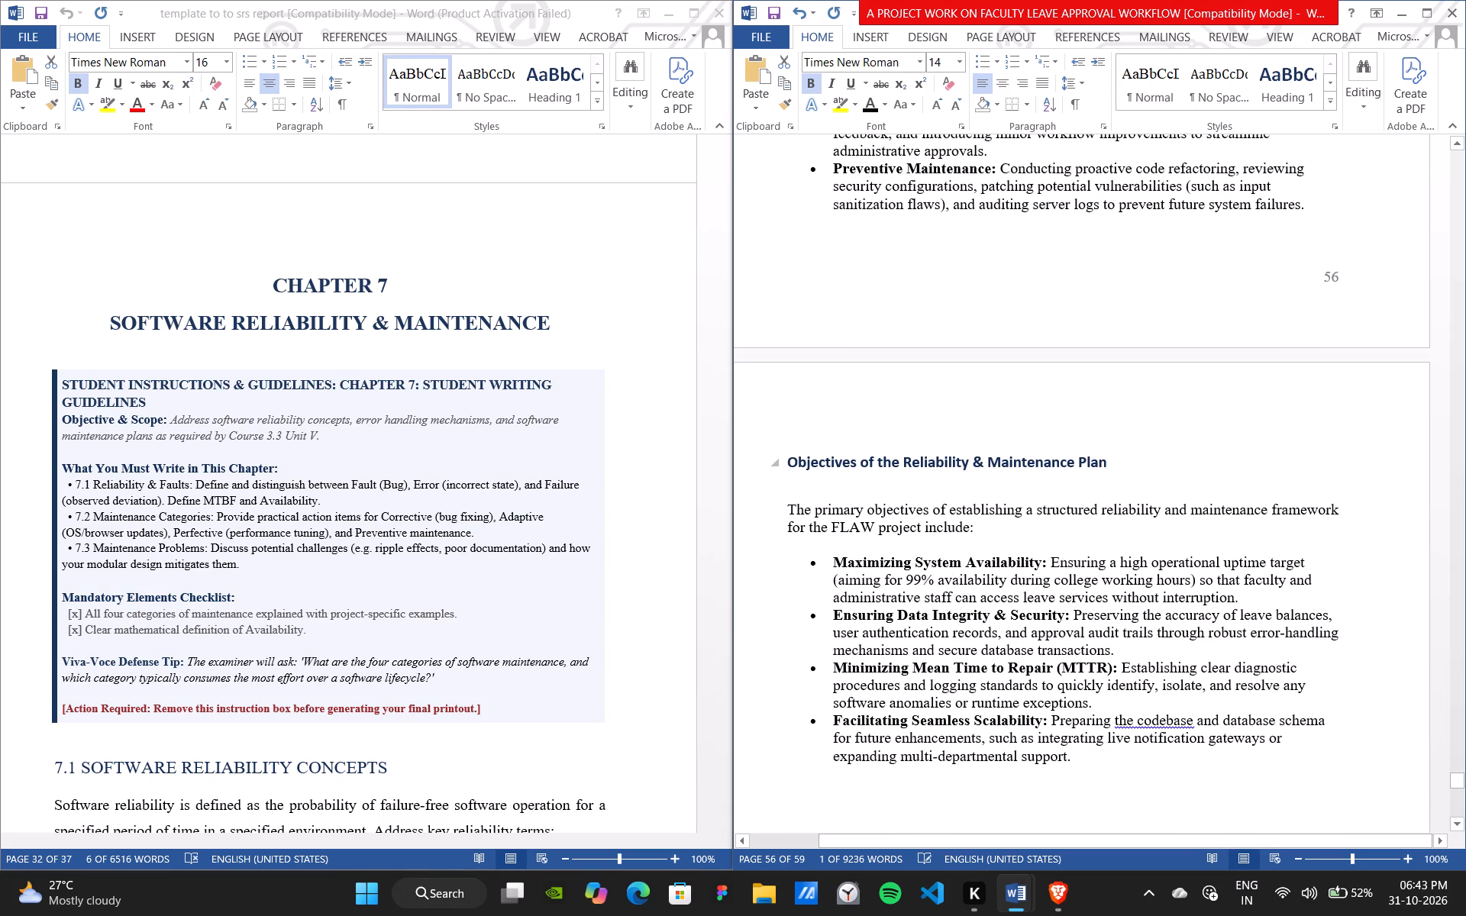
left_click_drag(790, 463, 1109, 468)
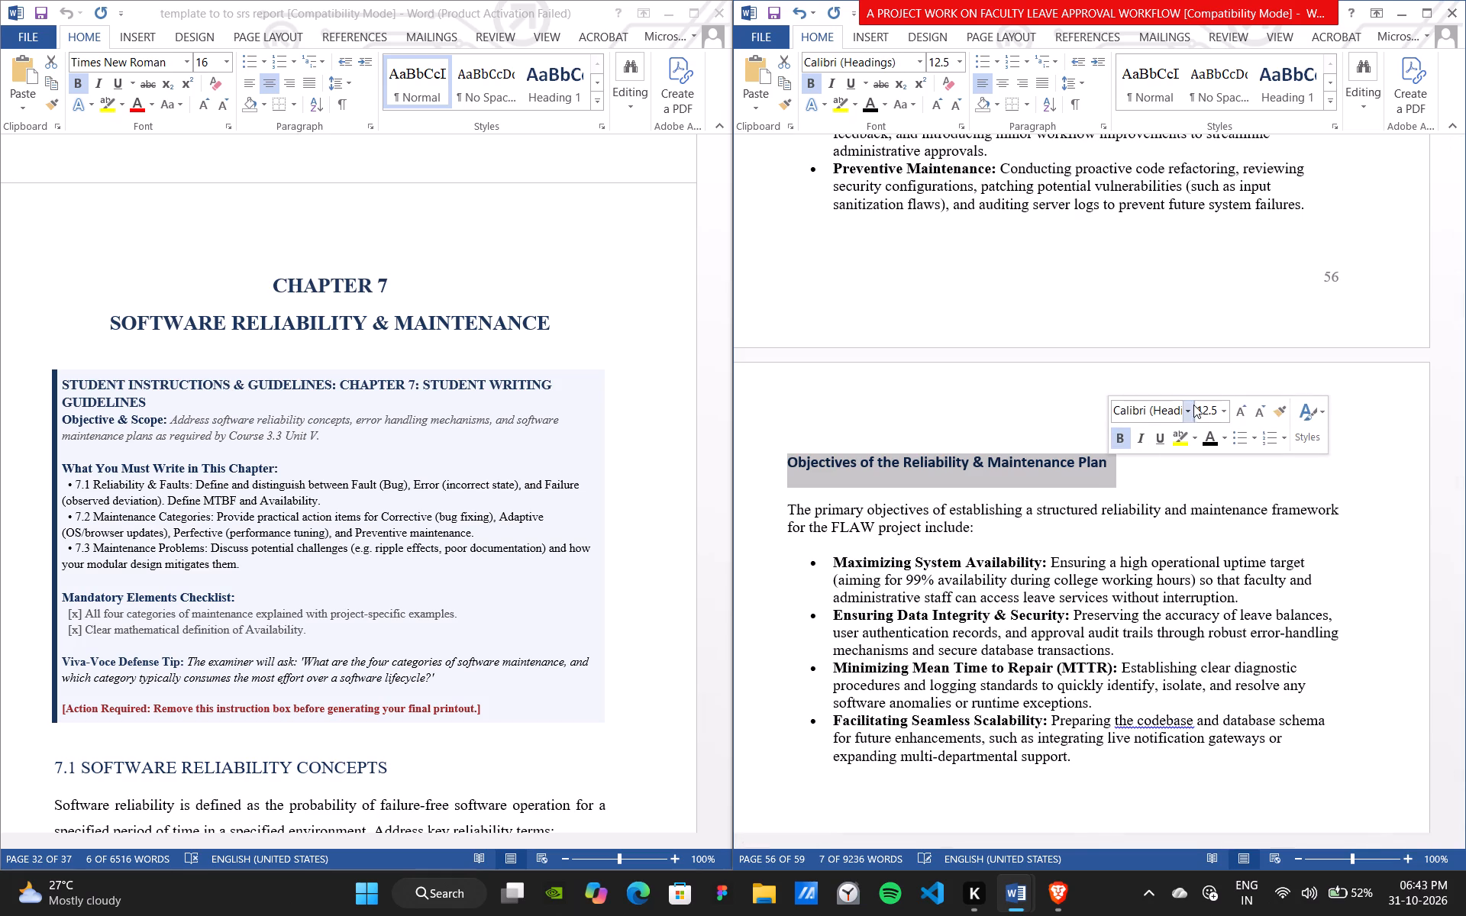
left_click(1193, 408)
left_click(1180, 520)
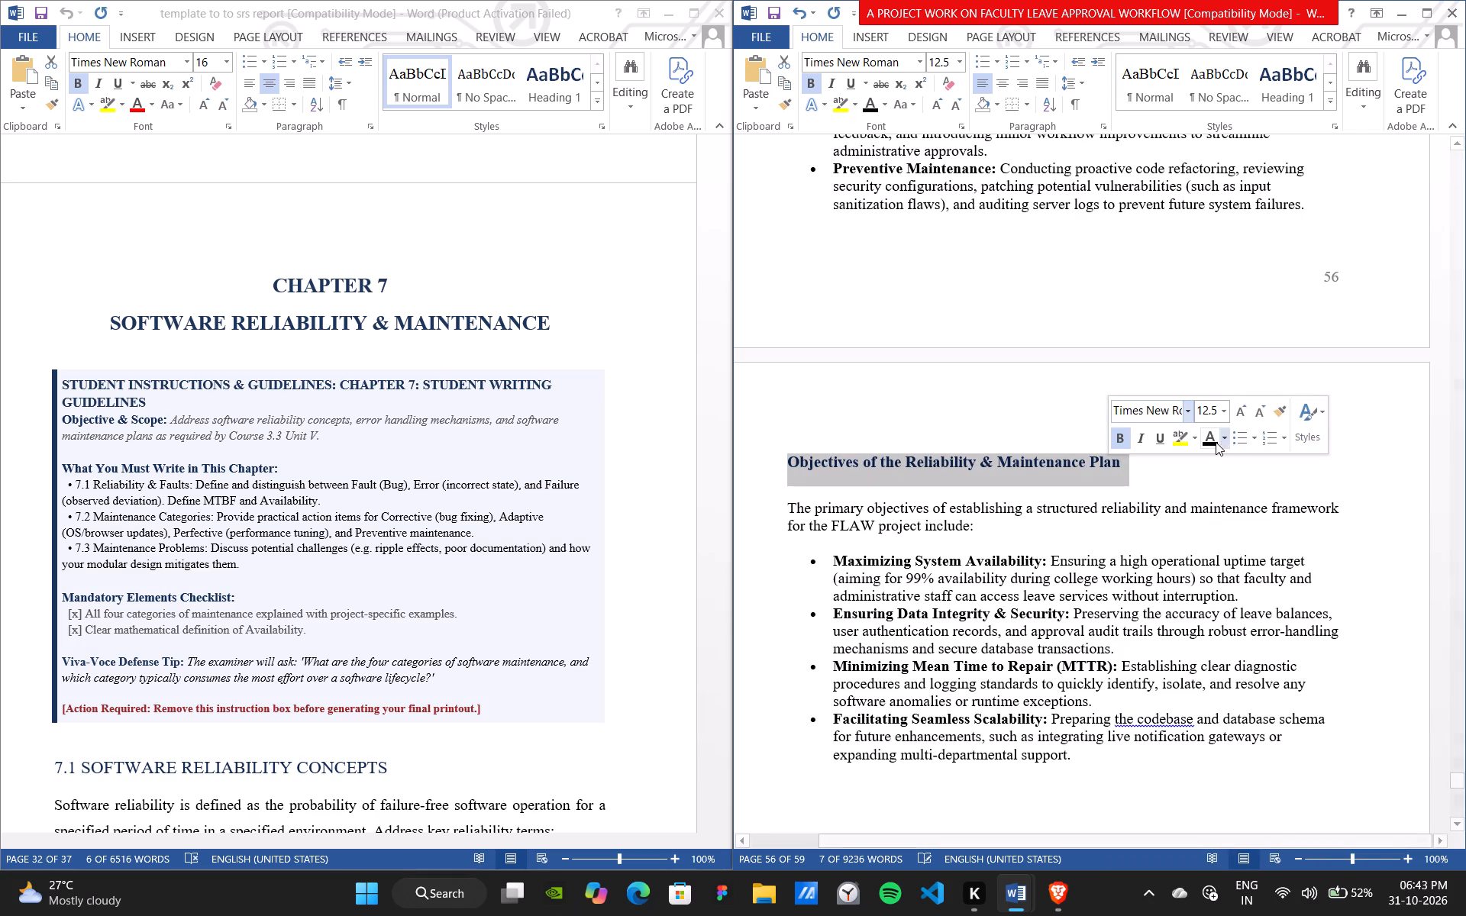
left_click(1212, 442)
left_click(1224, 414)
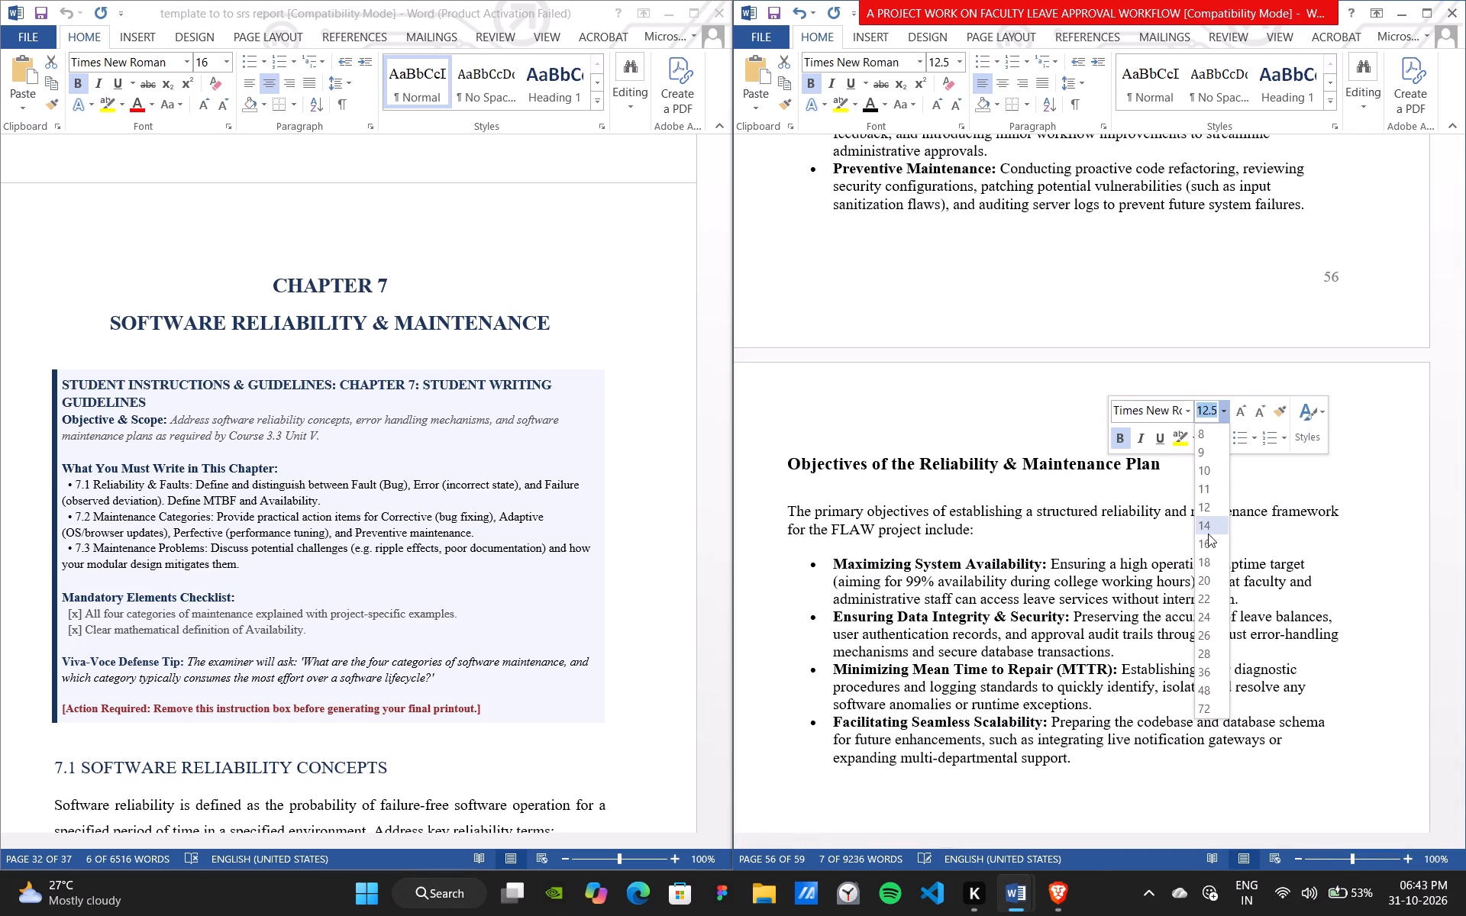
left_click(1208, 526)
End the bulleted list after the "Facilitating Seamless Scalability" item and add blank lines below it.
scroll(1123, 662, "down", 6)
scroll(1072, 477, "down", 6)
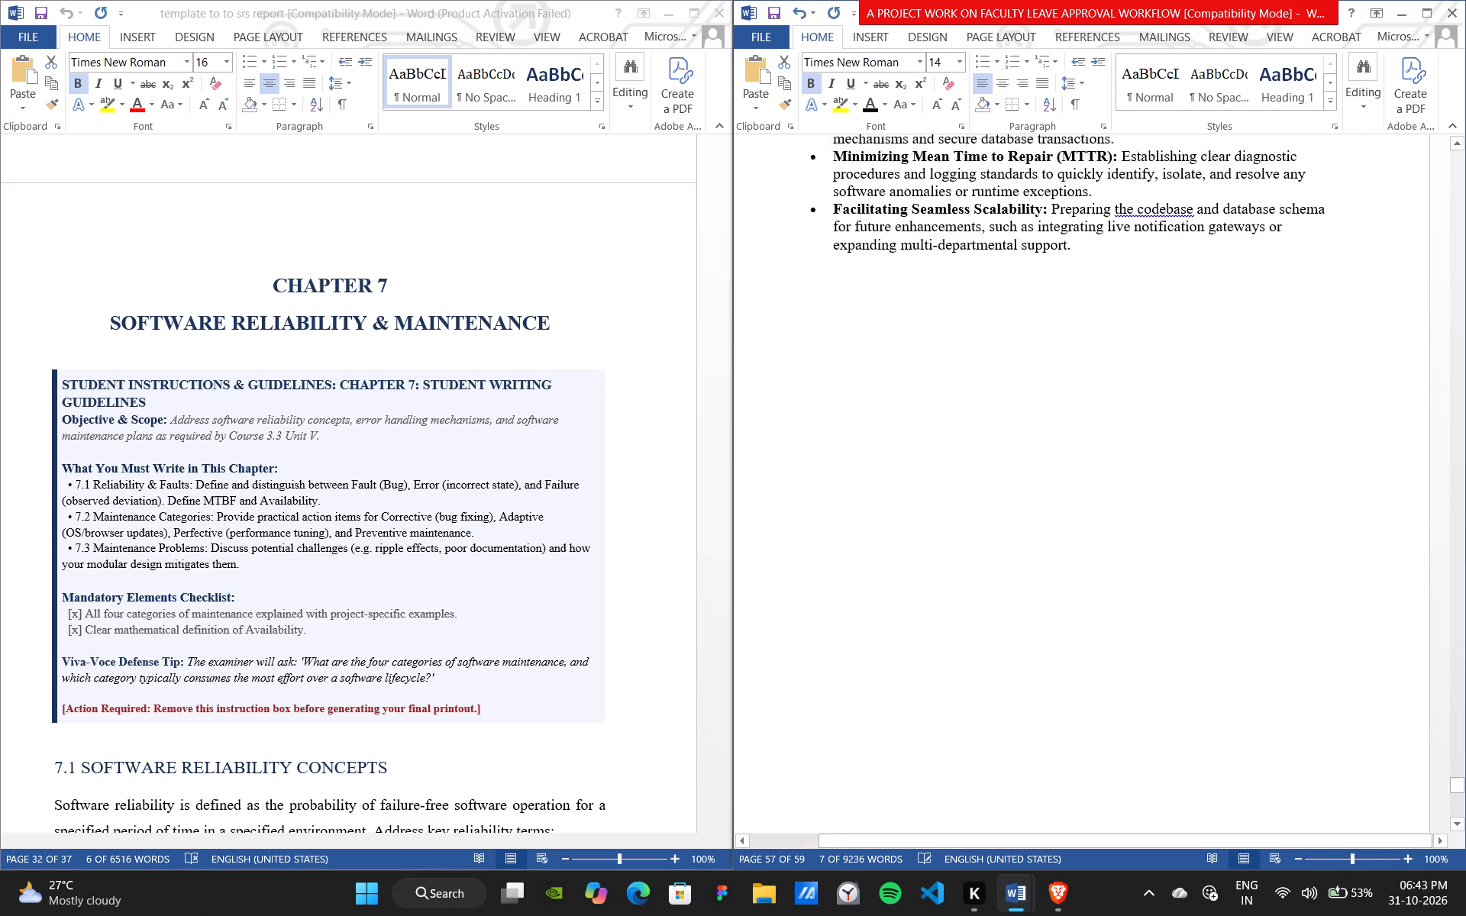
scroll(1073, 479, "down", 14)
scroll(1073, 504, "up", 18)
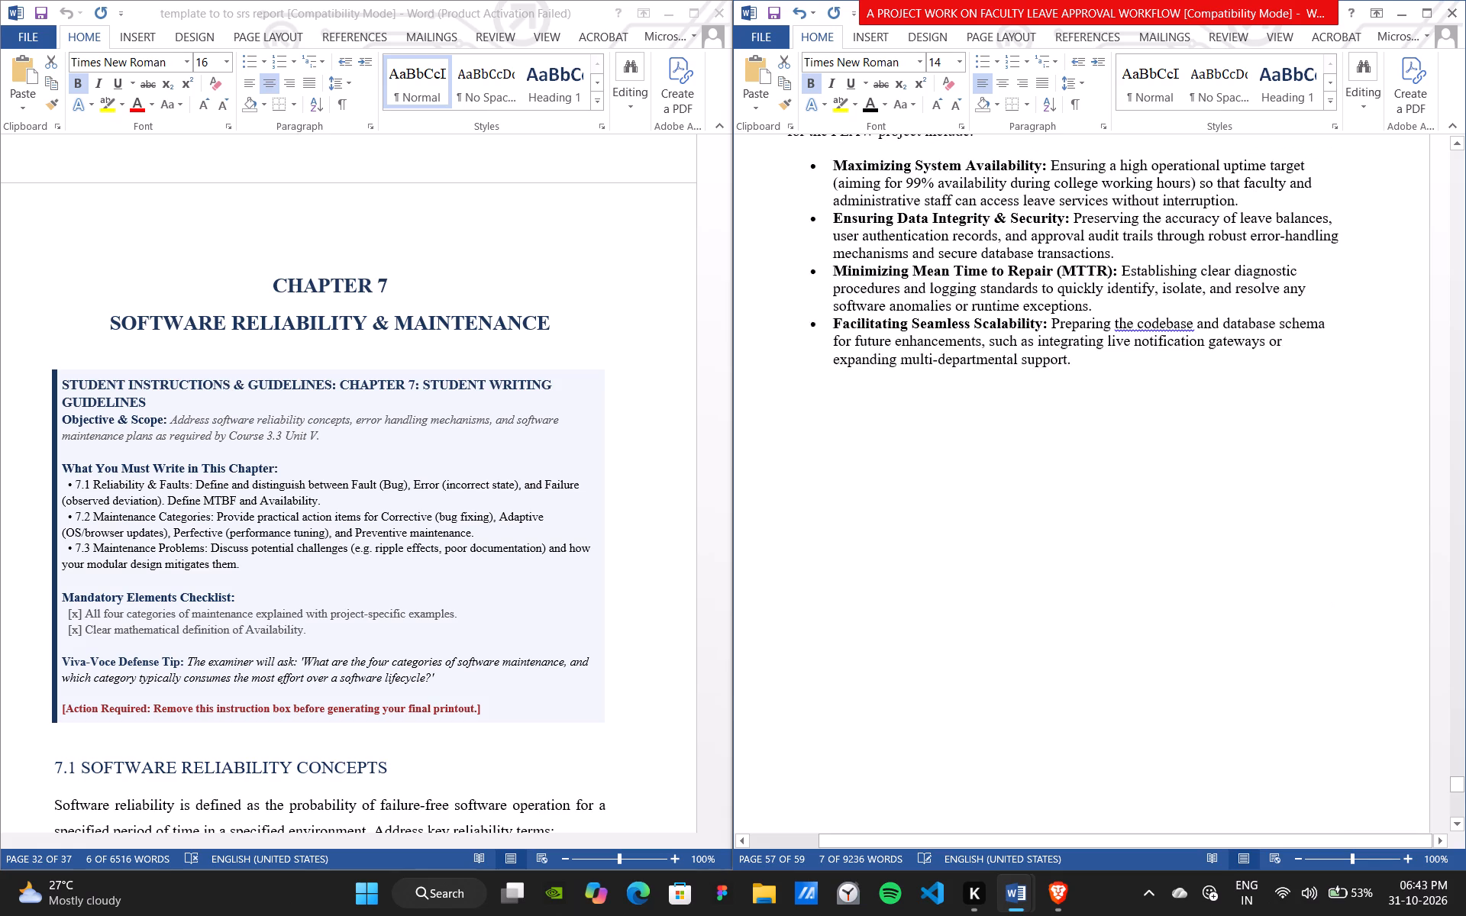
left_click(1085, 395)
key("Return")
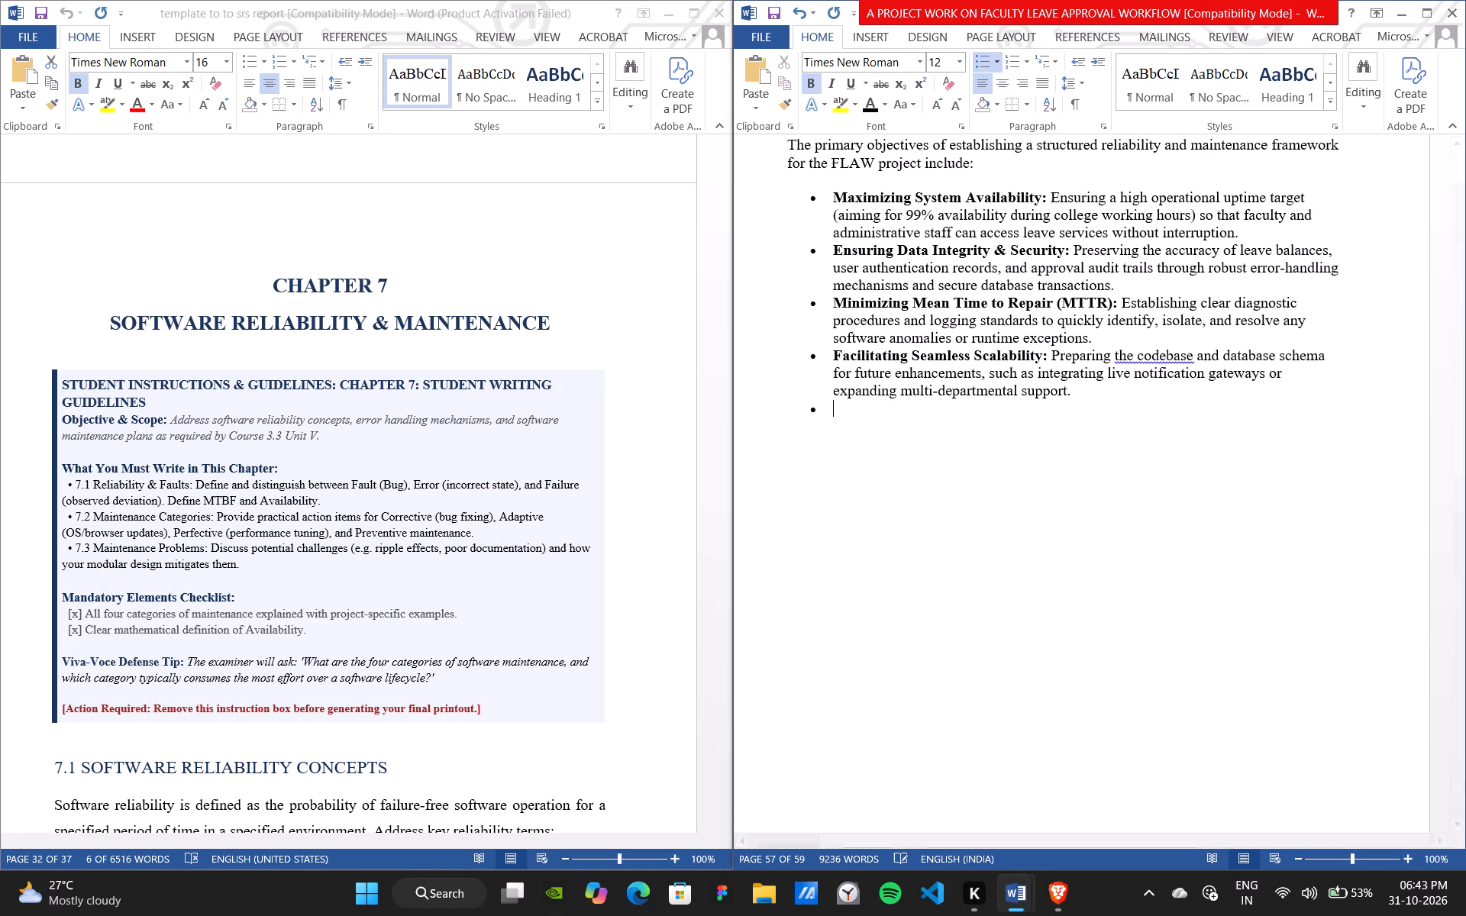
key("Return")
key("Return")
Copy the section 7.1 title "SOFTWARE RELIABILITY CONCEPTS", without its number, from the SRS template.
scroll(296, 507, "down", 8)
left_click(79, 395)
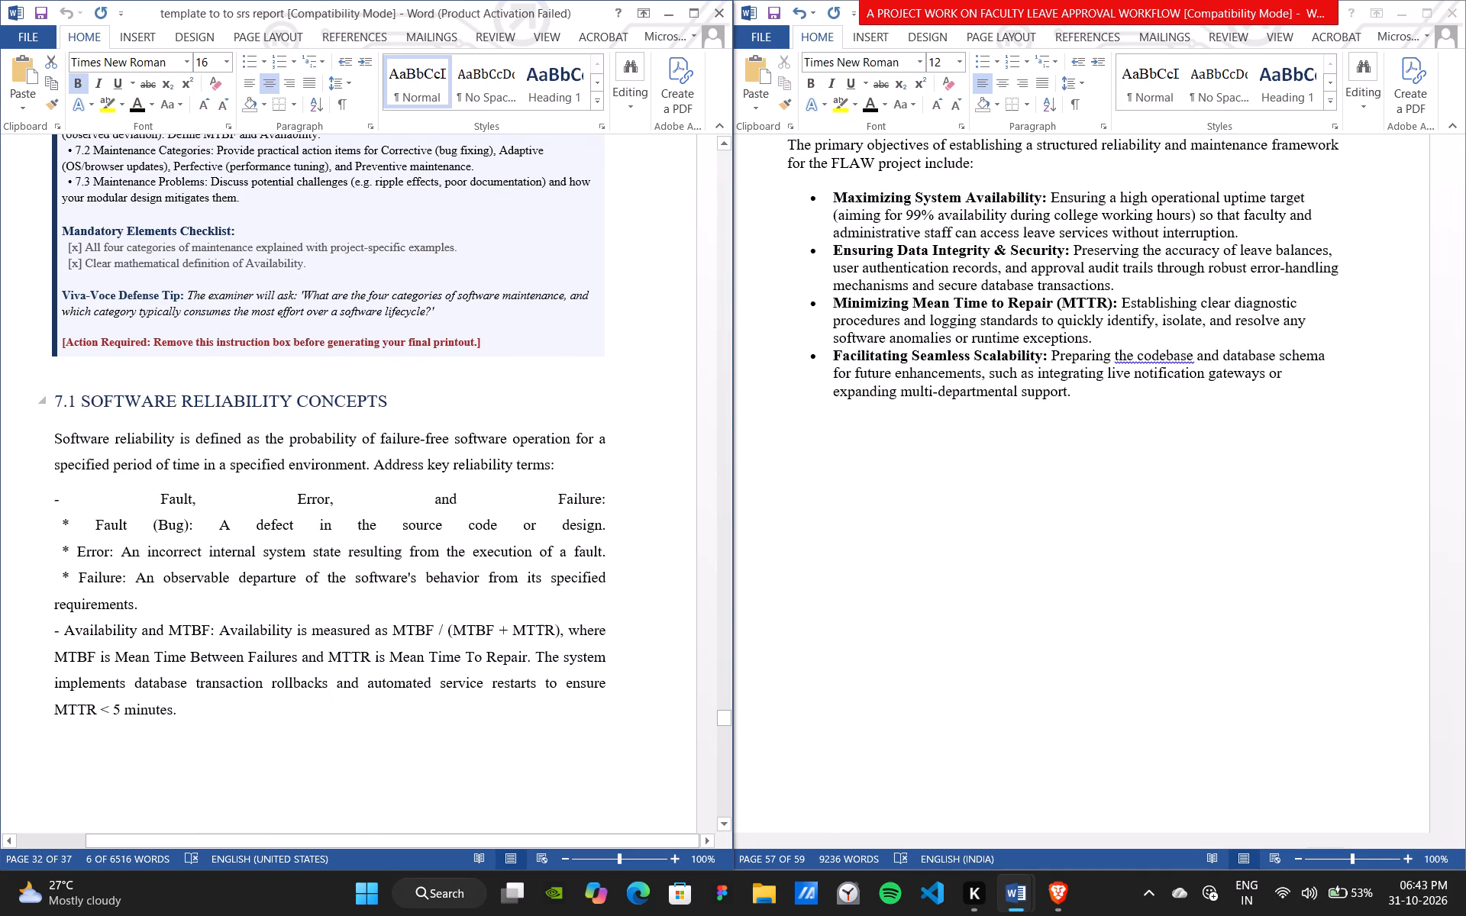
left_click_drag(82, 395, 350, 402)
key("ctrl+c")
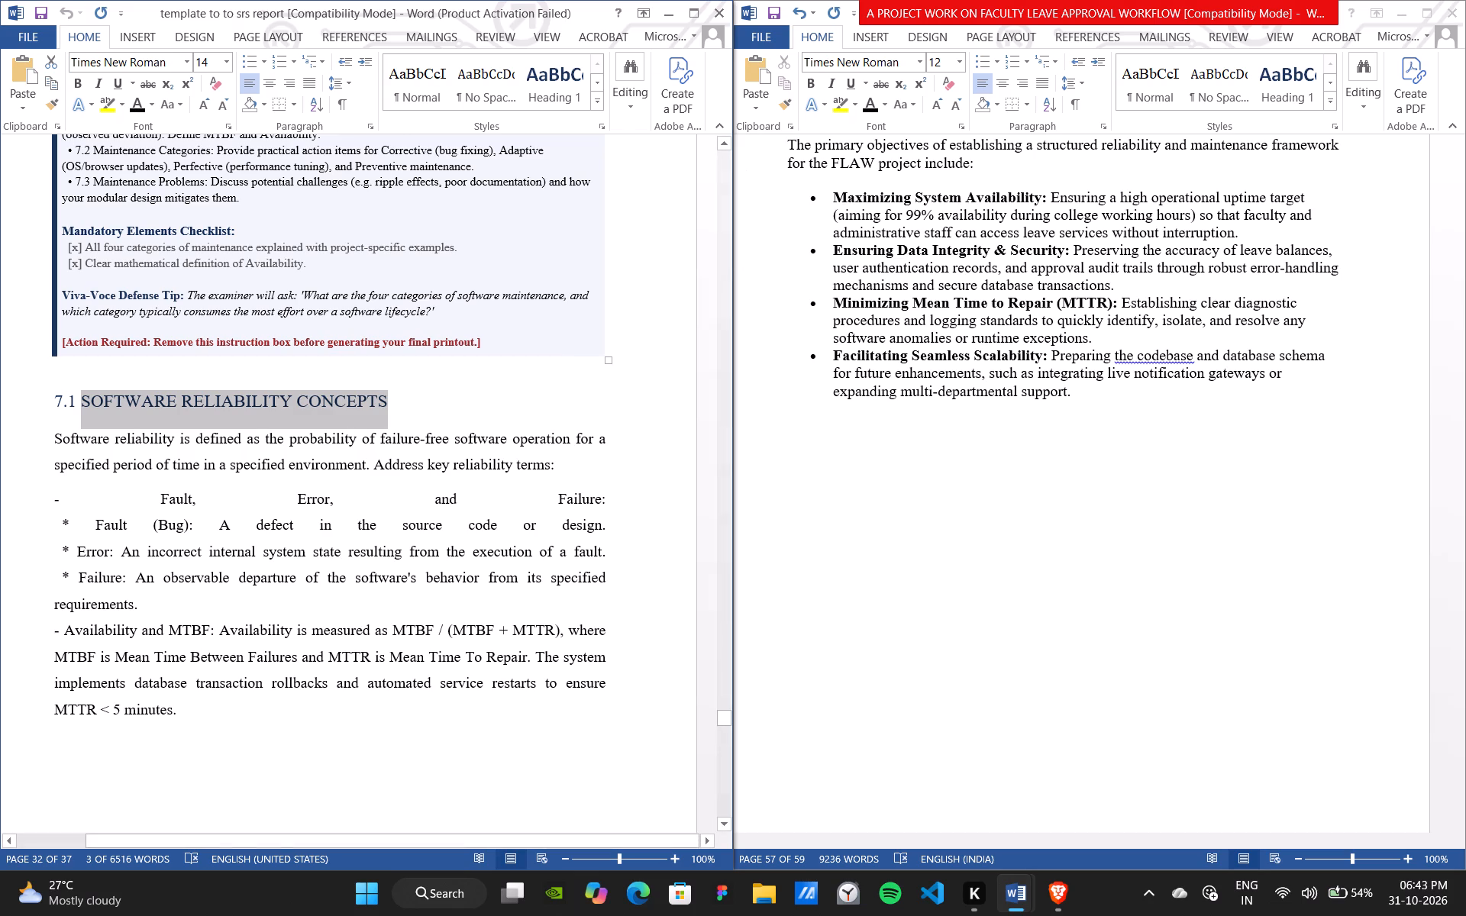
left_click(516, 558)
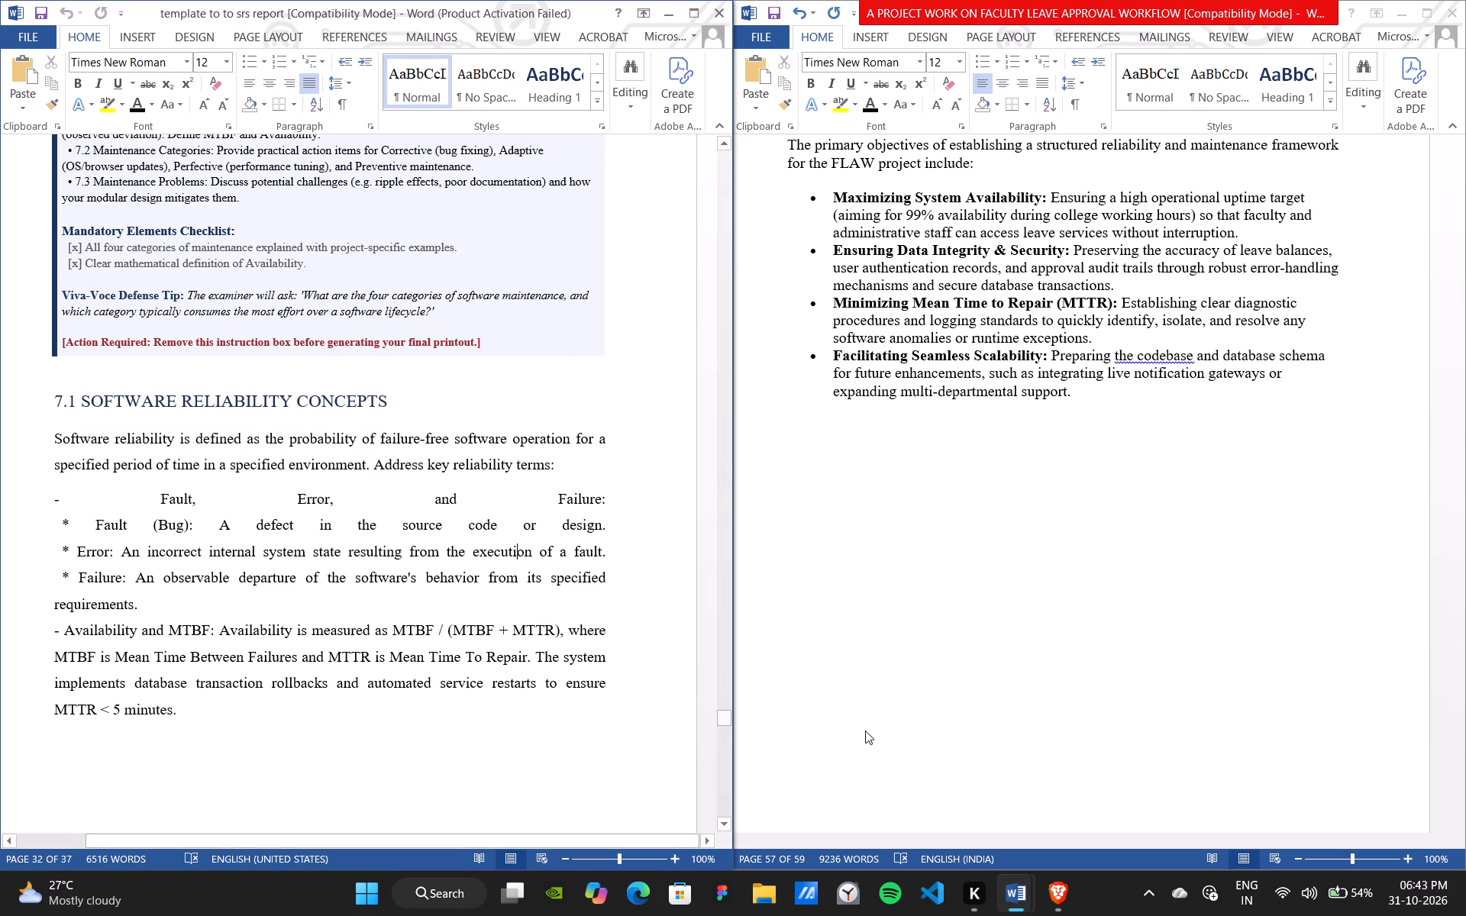
Switch to Brave and search the web in a new tab for "software reliability concepts in software engineering".
left_click(977, 779)
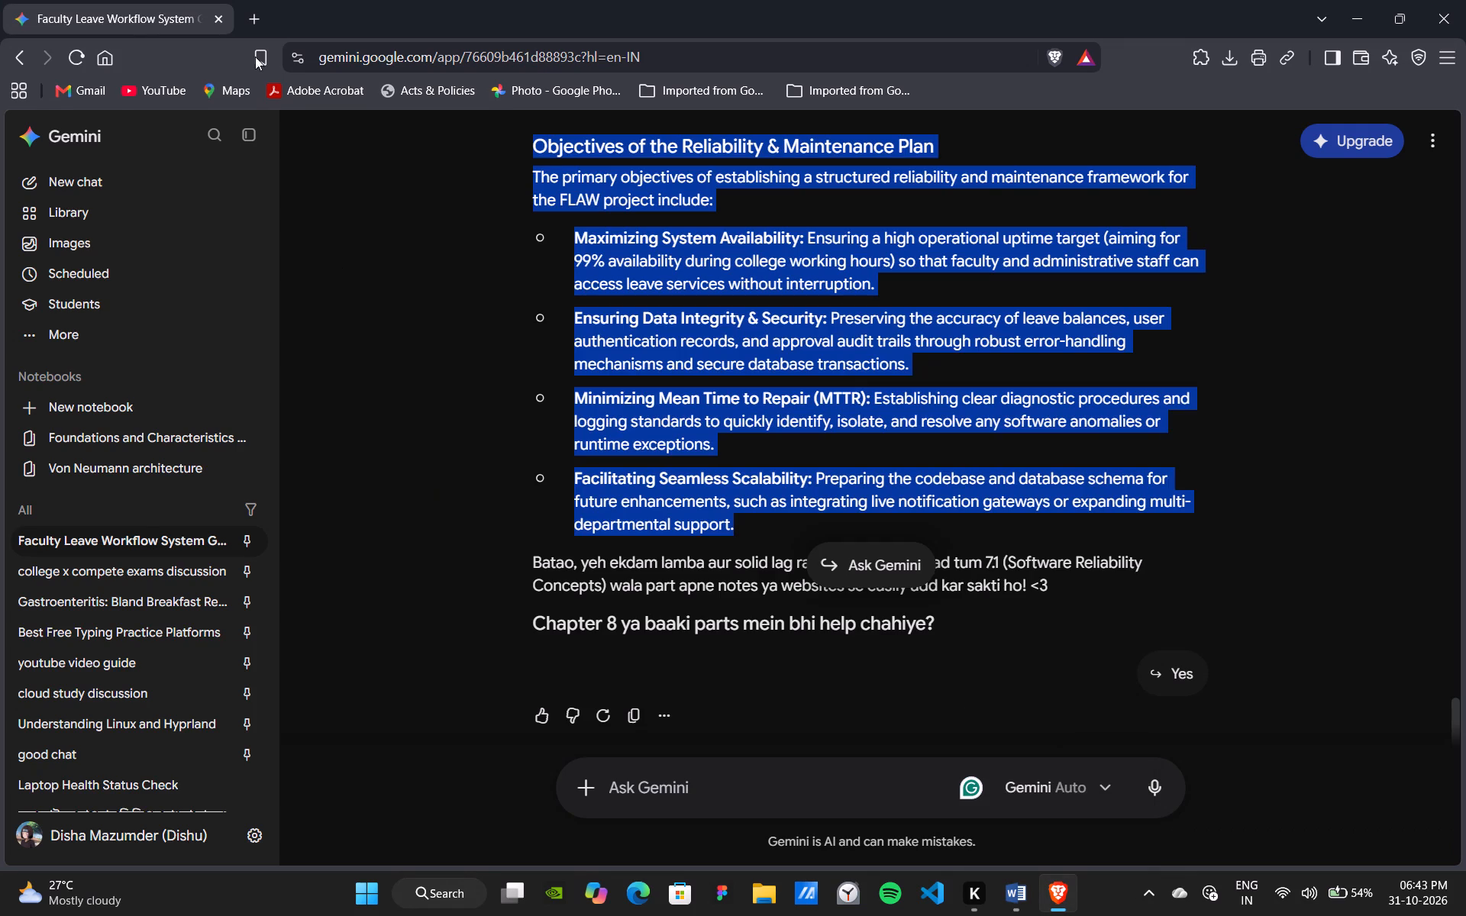
left_click(254, 17)
left_click(640, 210)
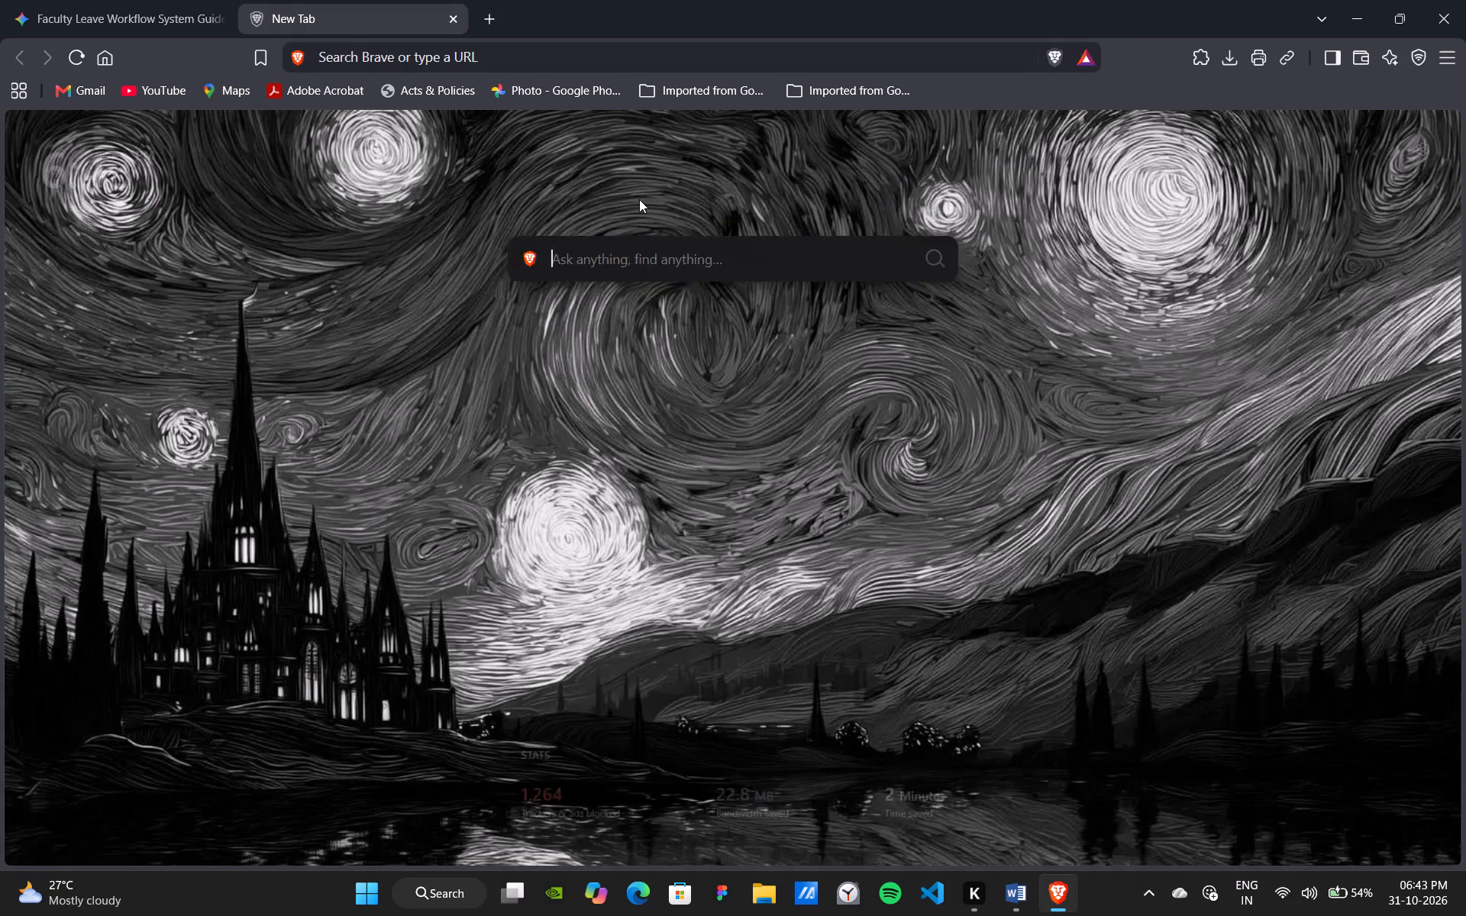
type("software relie")
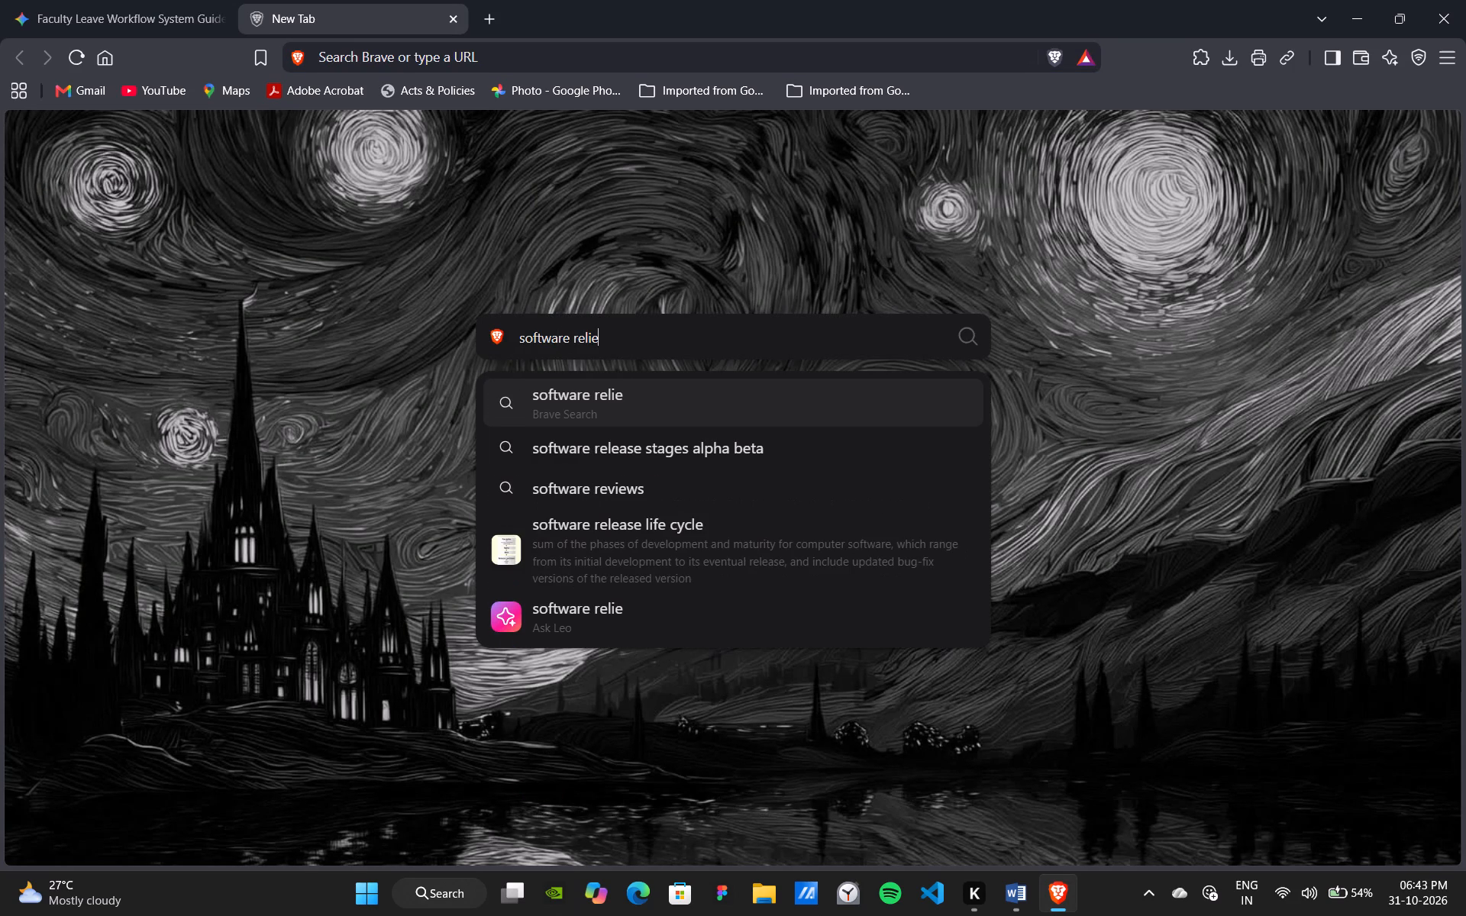
type("bility")
key("space")
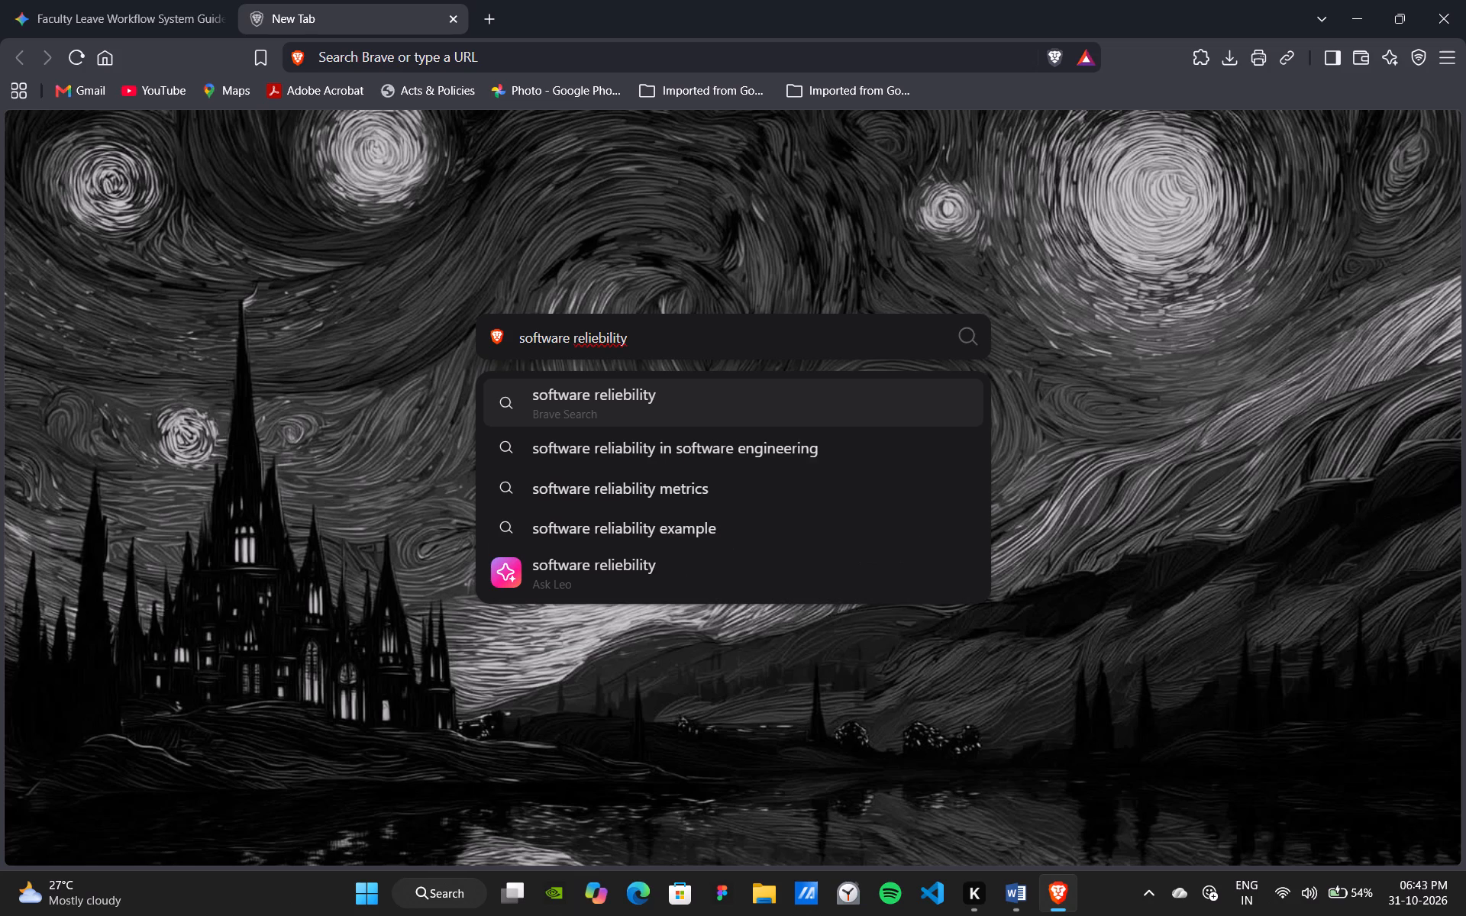
key("Up")
key("Up")
key("Up")
key("Up")
key("space")
key("BackSpace")
key("BackSpace")
key("BackSpace")
key("BackSpace")
key("BackSpace")
key("BackSpace")
key("BackSpace")
key("BackSpace")
key("BackSpace")
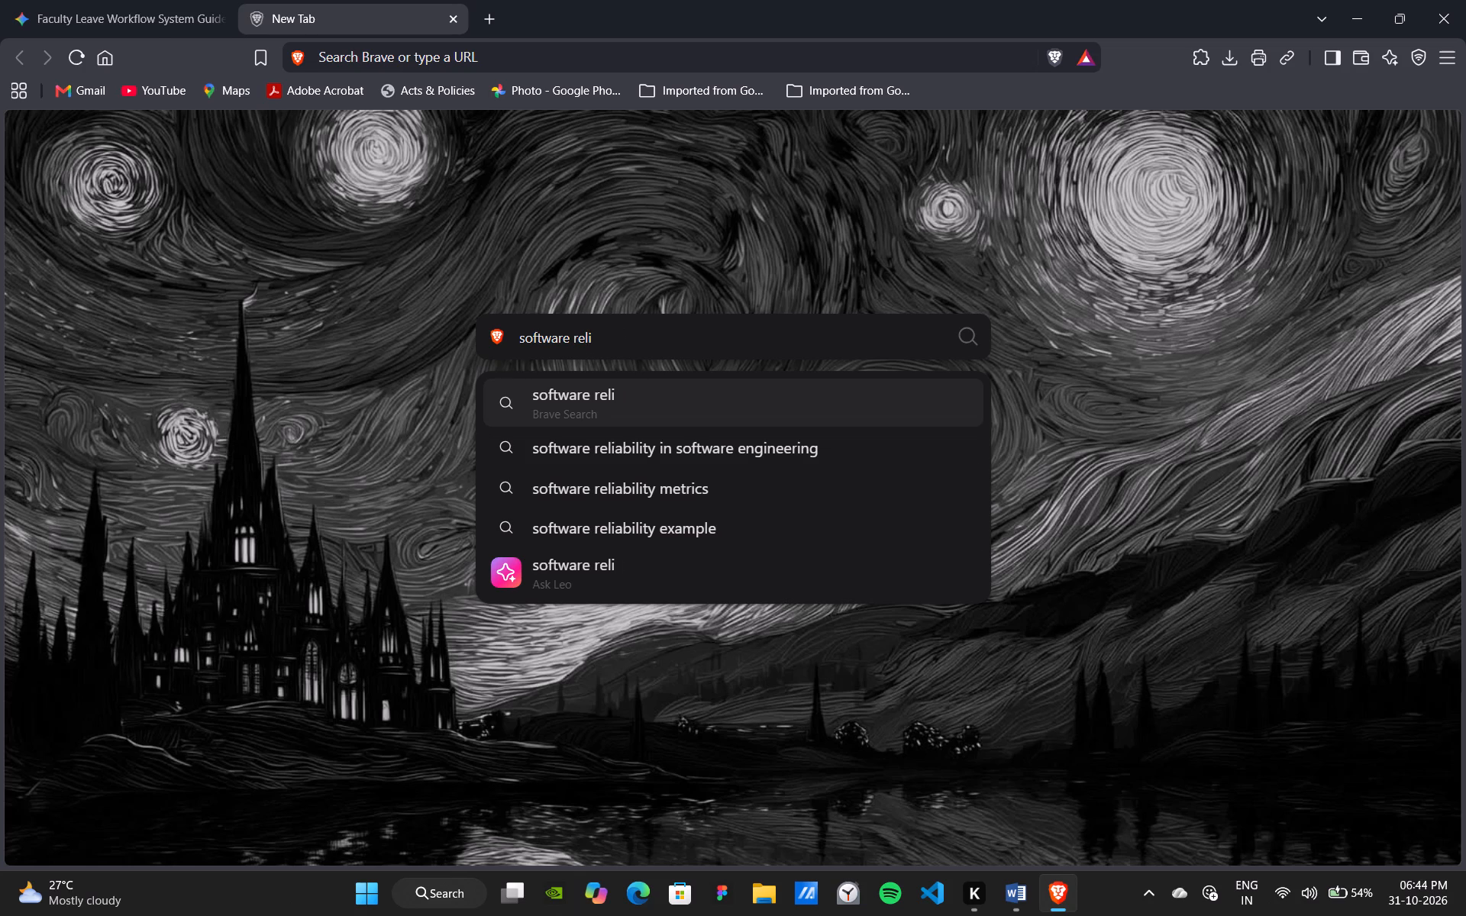
type("ability")
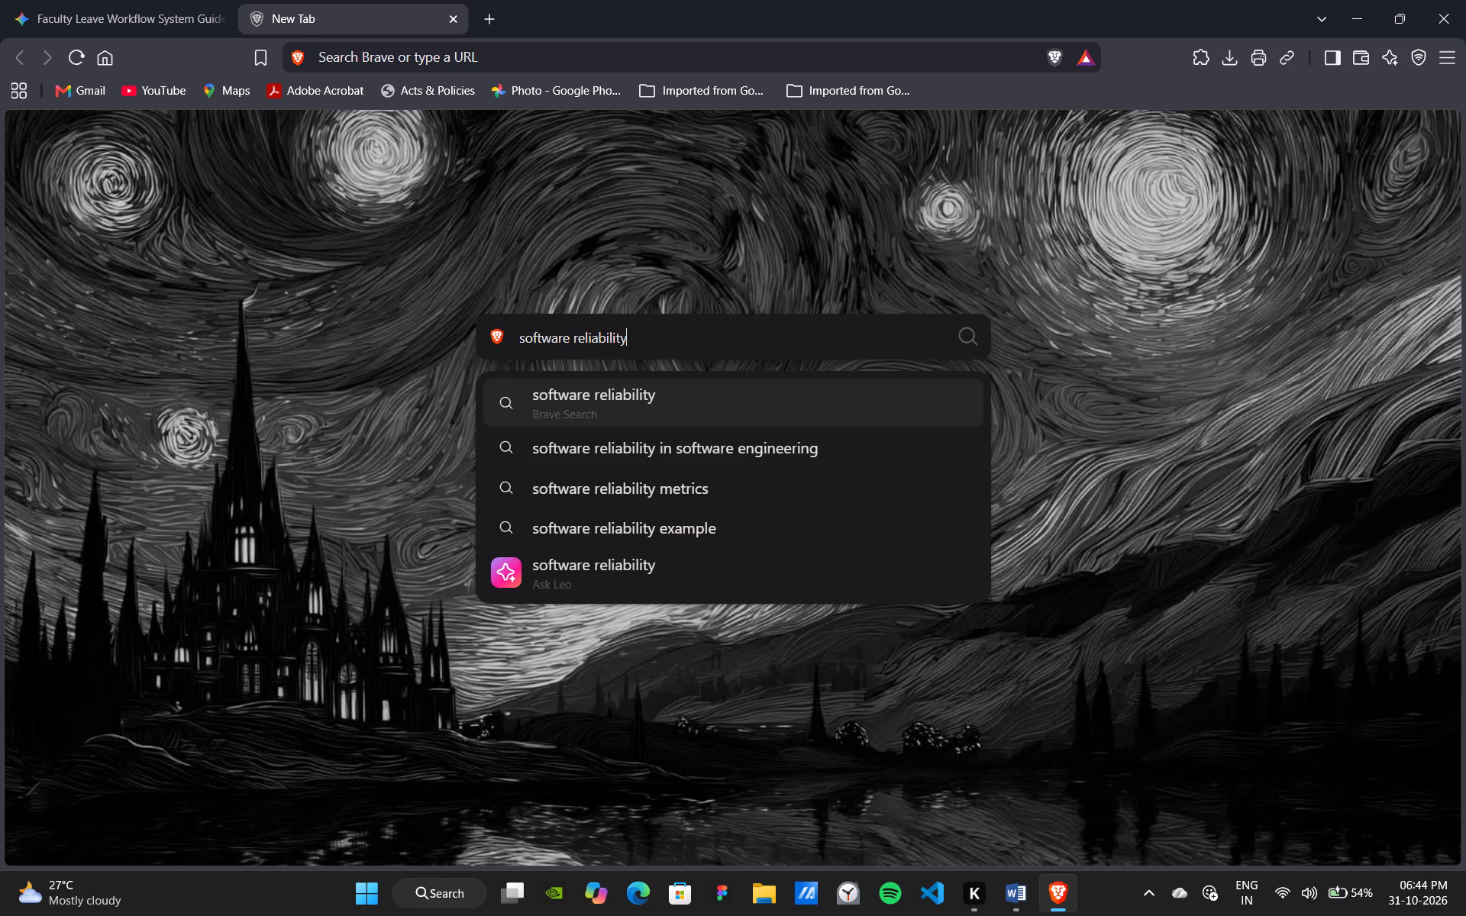
key("space")
type("conect")
key("BackSpace")
key("w")
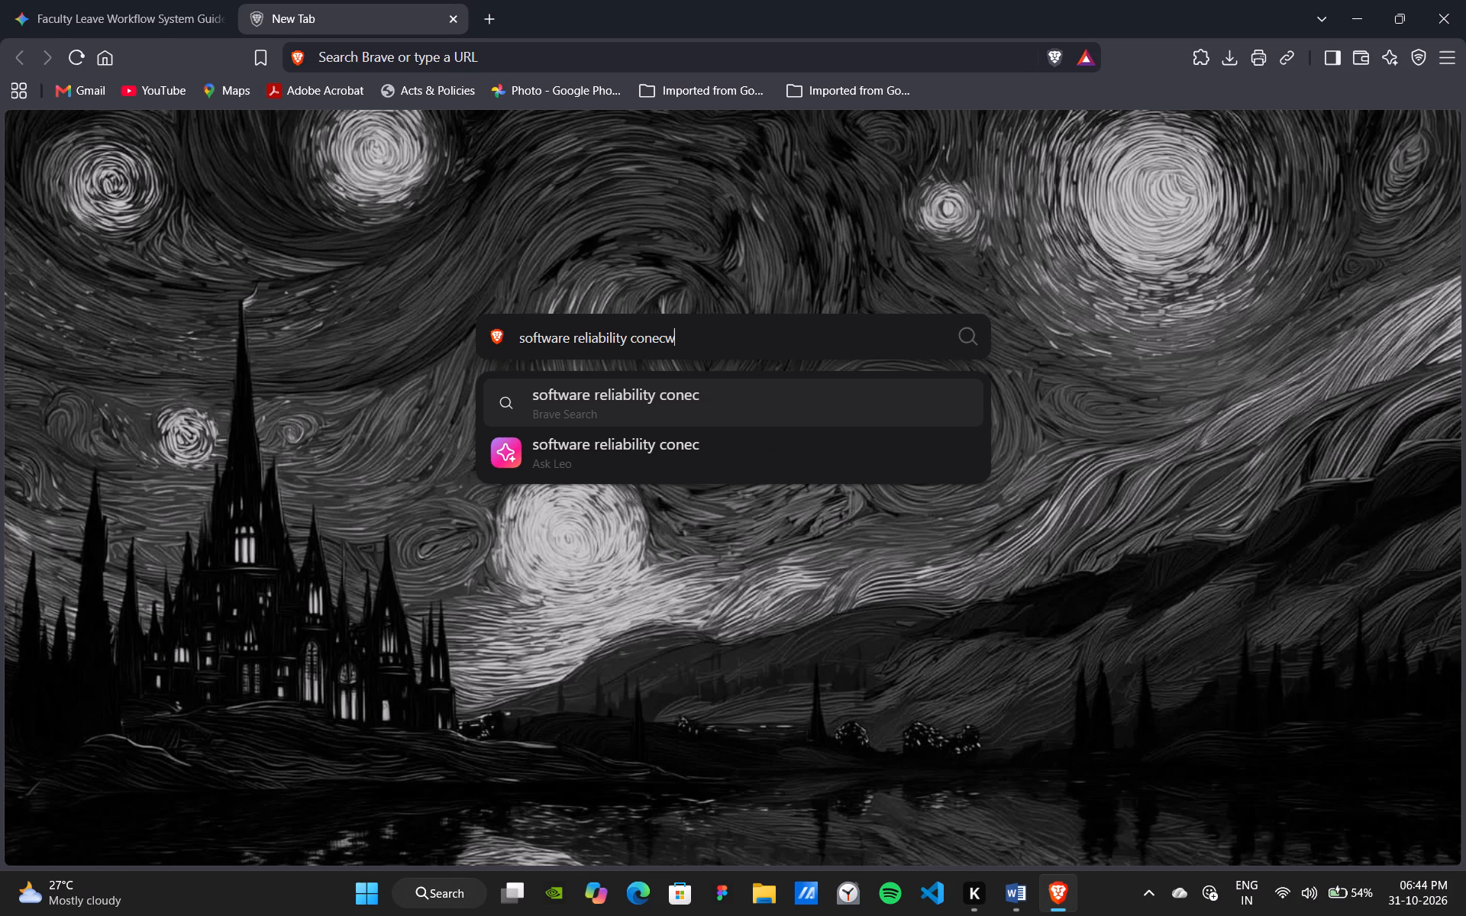
key("BackSpace")
type("epts")
key("space")
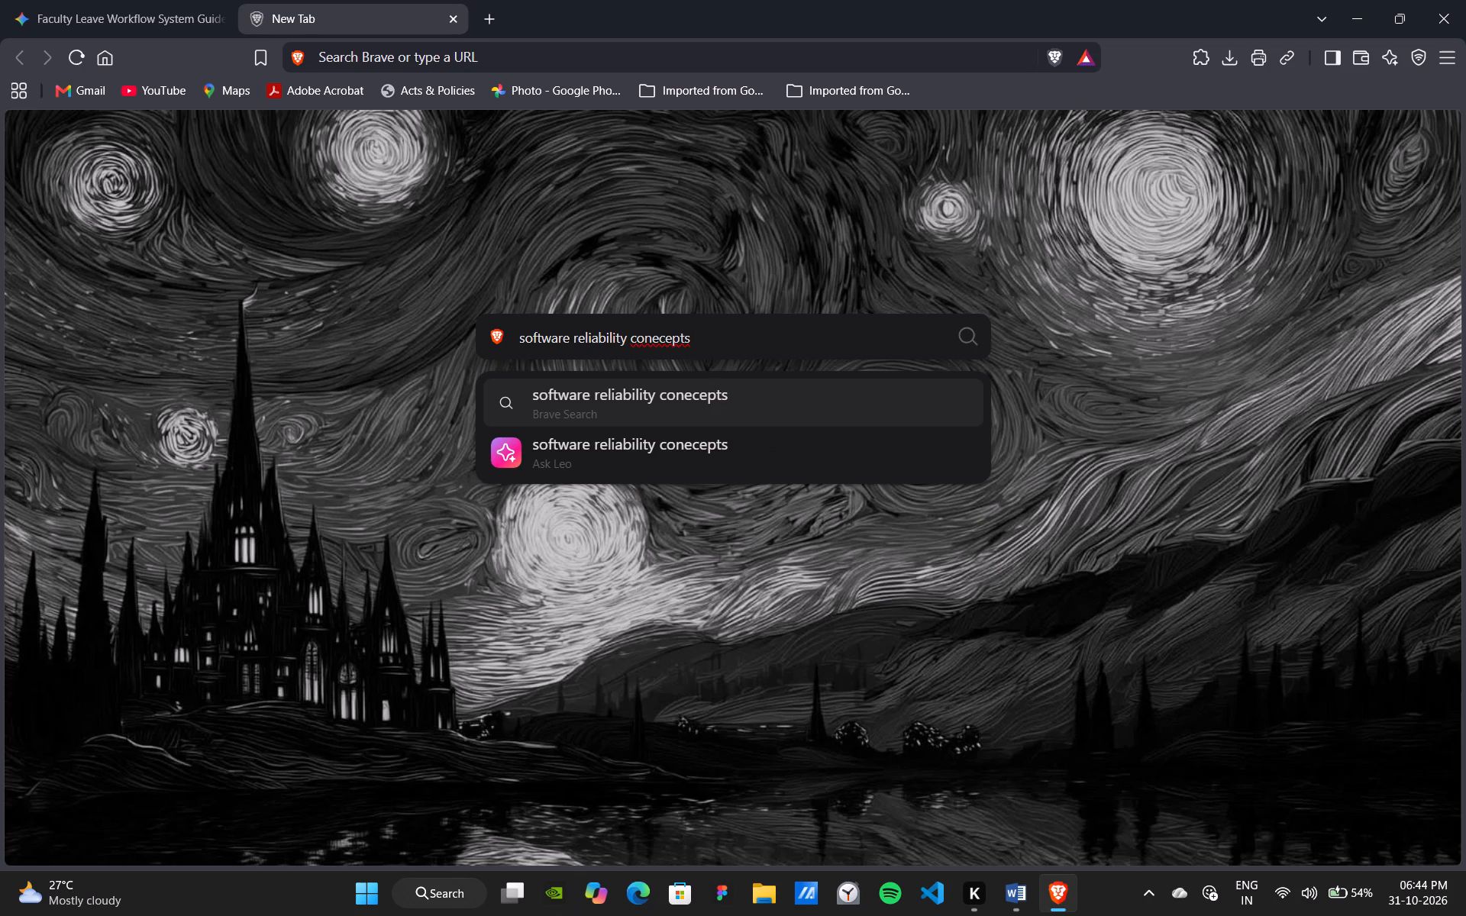
key("Left")
key("Left")
key("Left")
key("Left")
key("Left")
key("BackSpace")
key("Right")
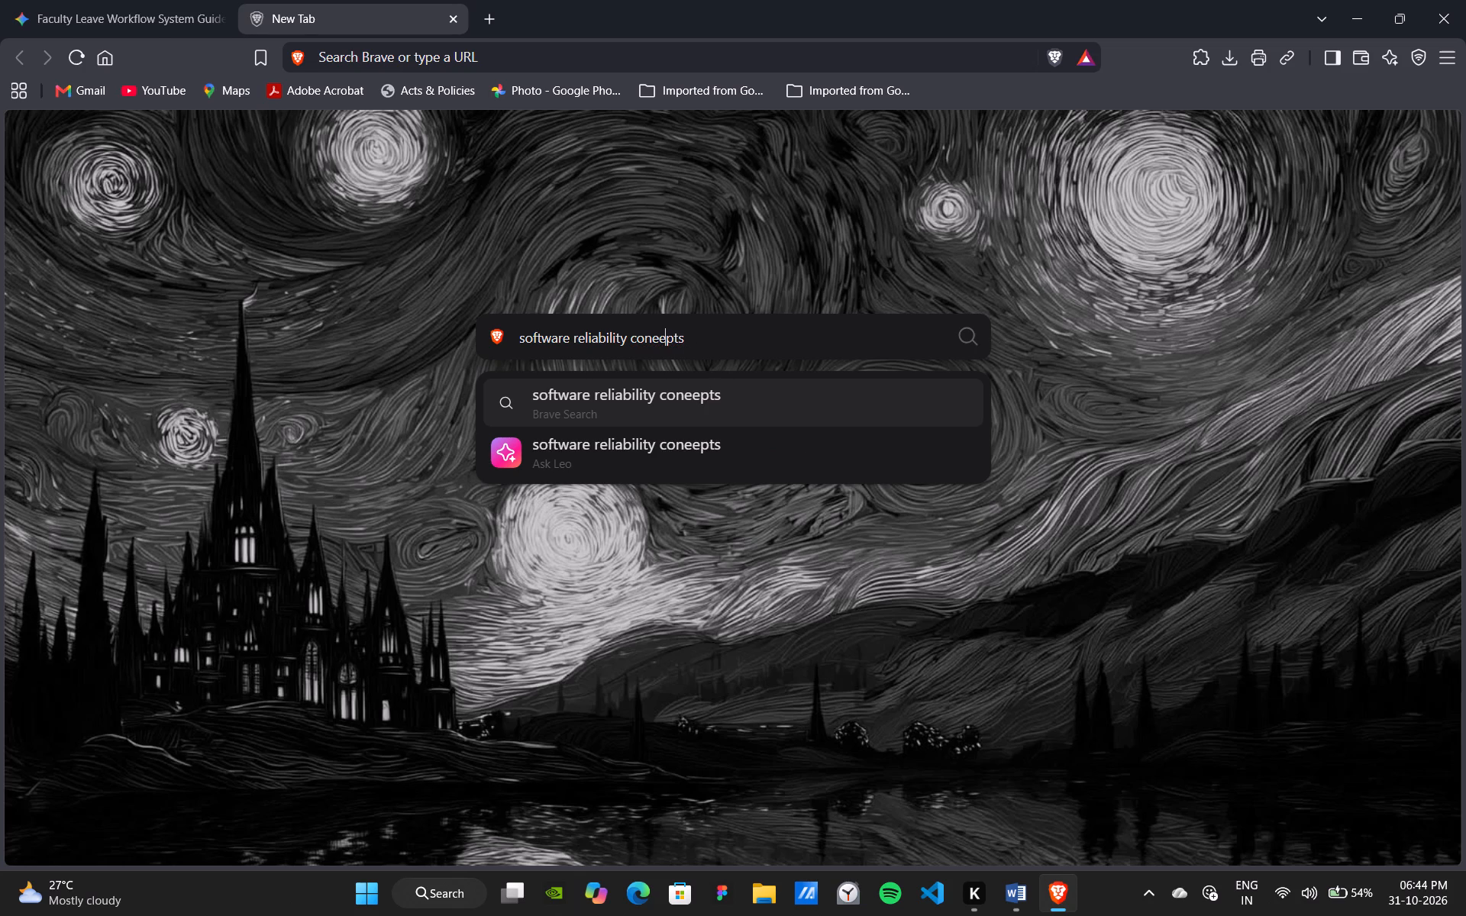
key("BackSpace")
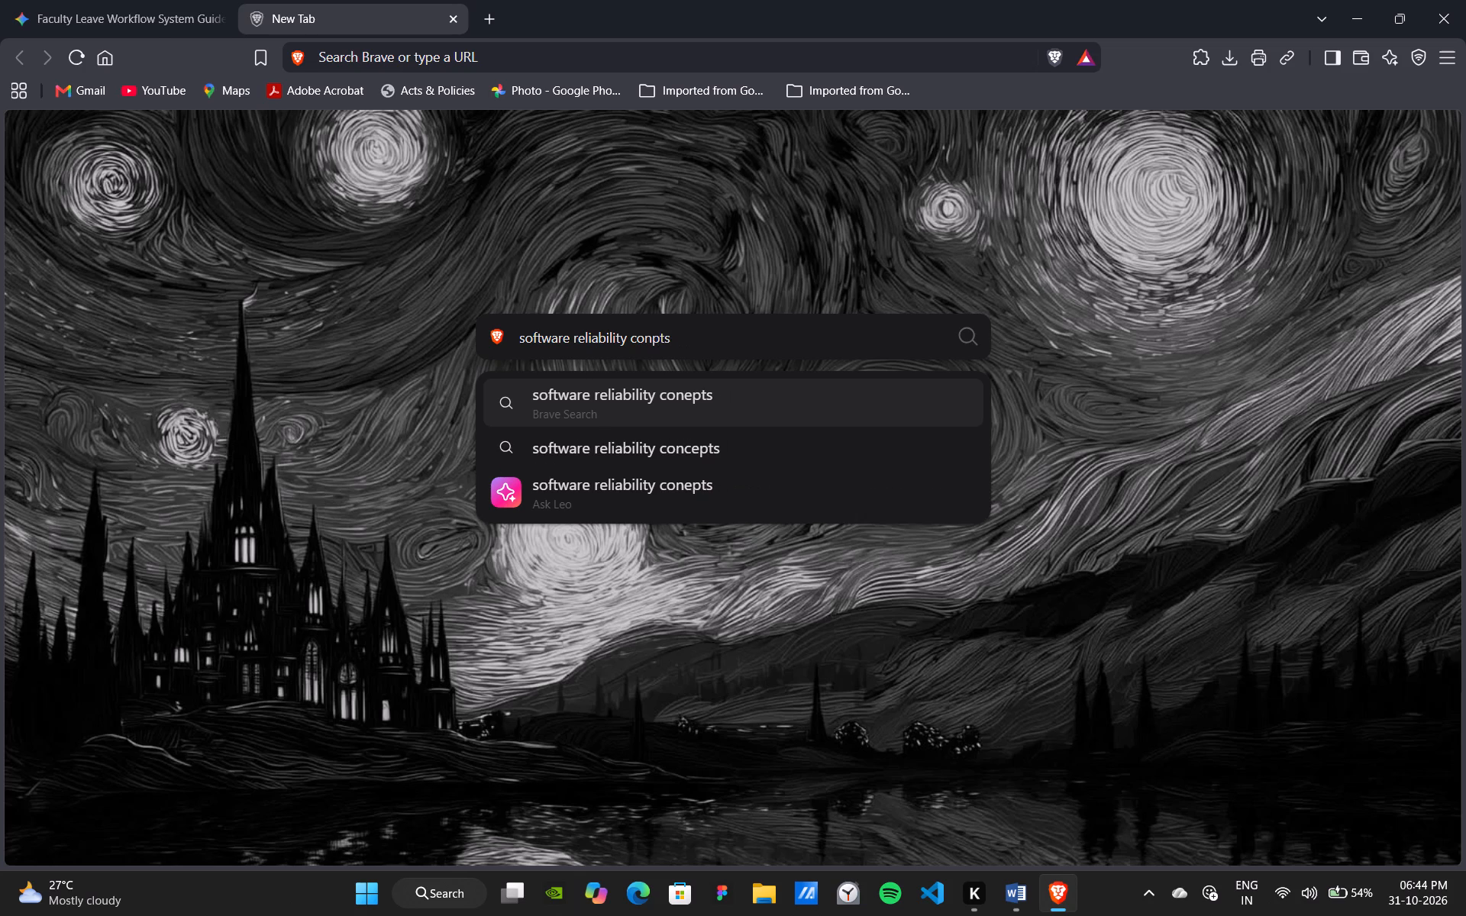
key("BackSpace")
type("ce")
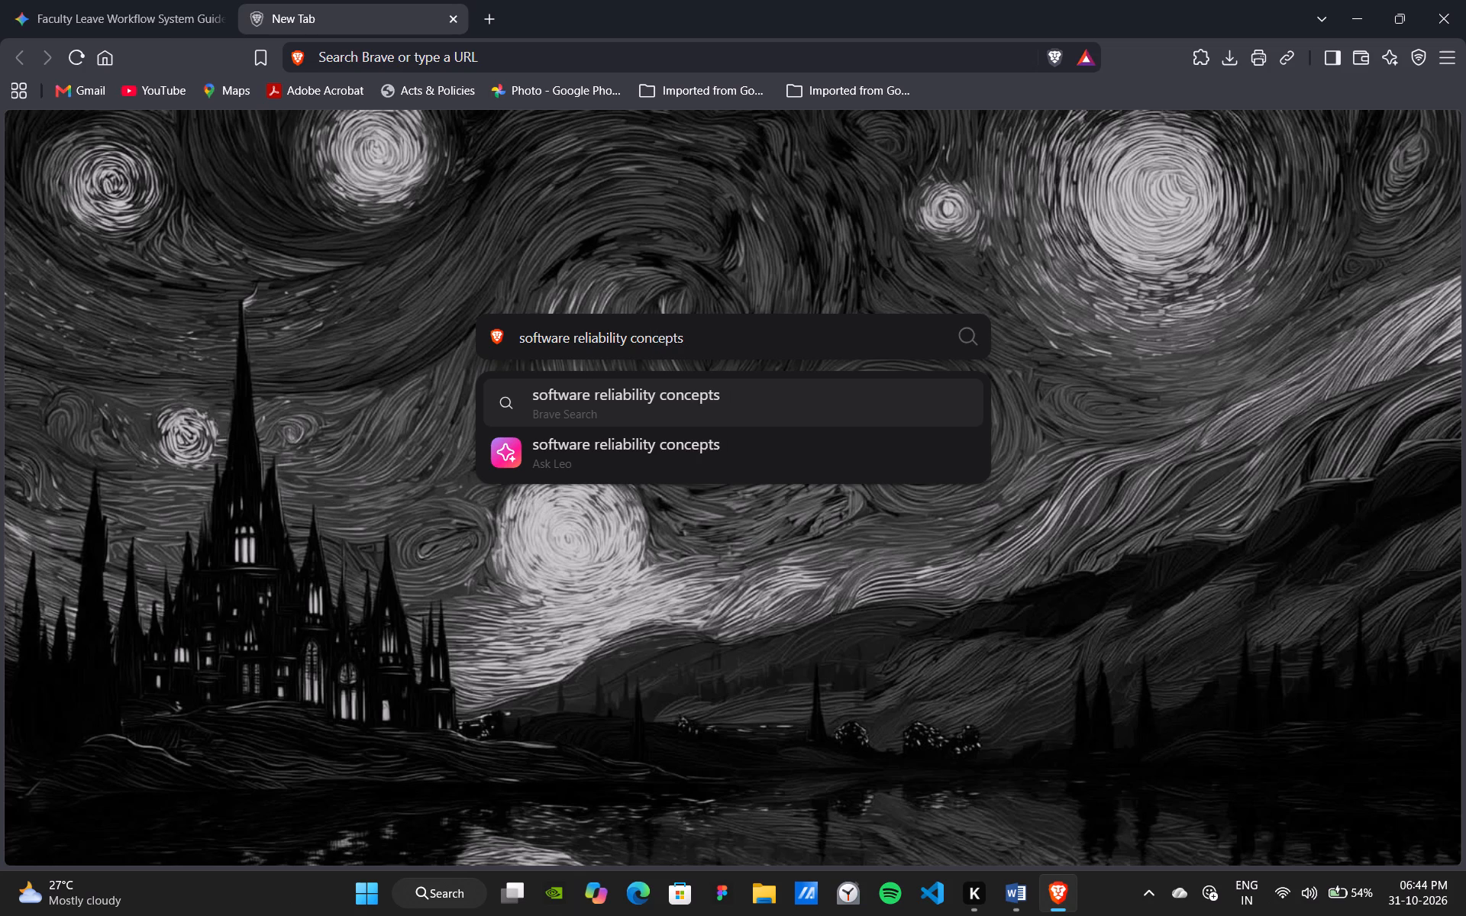
key("Right")
key("Right")
key("Right")
key("Right")
type("in")
key("space")
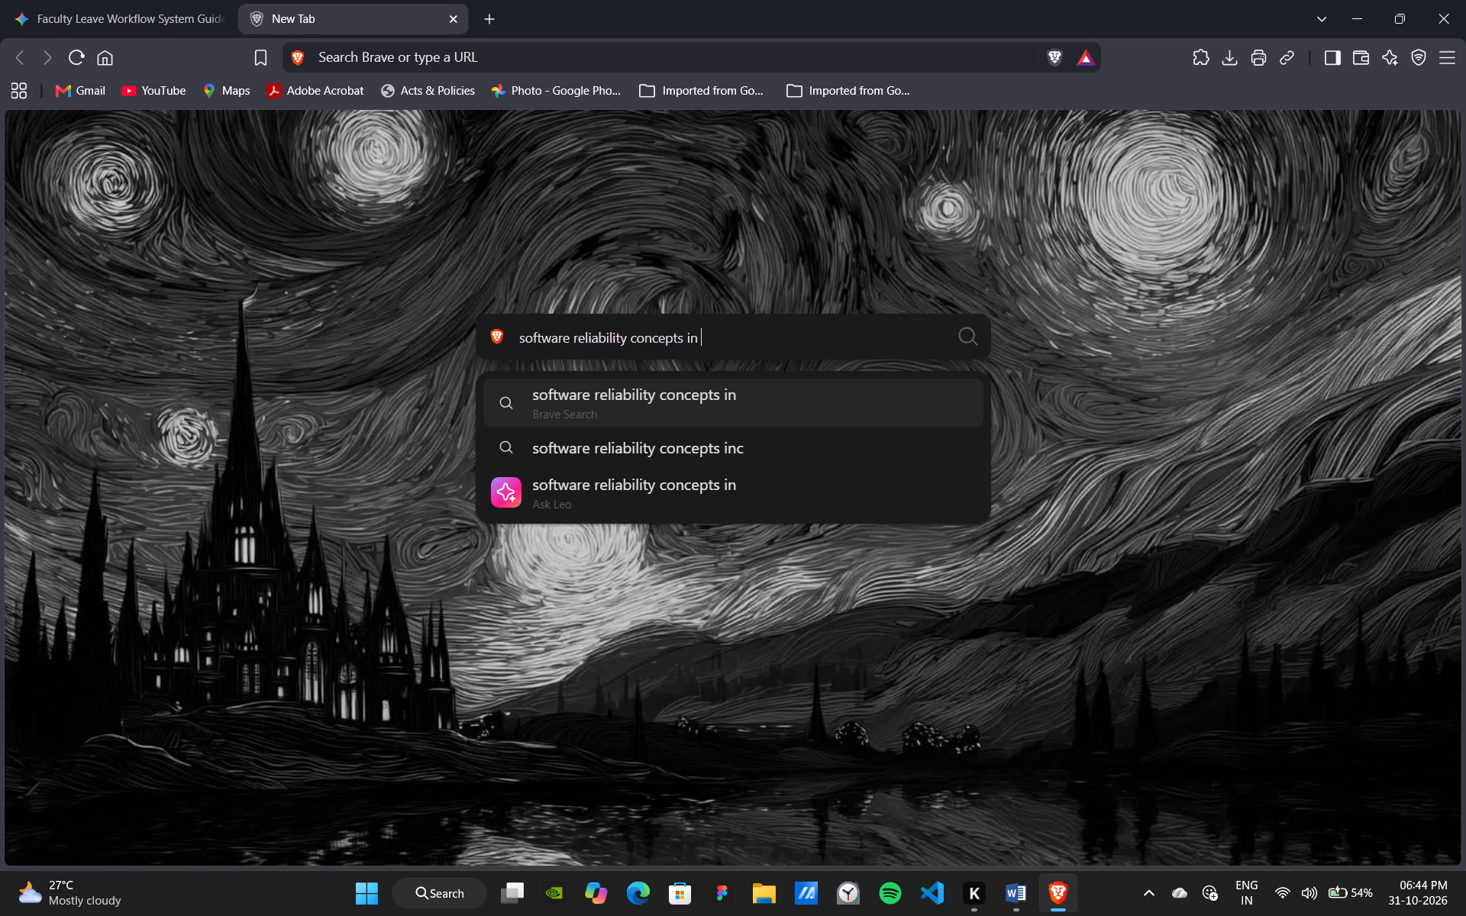
type("sp")
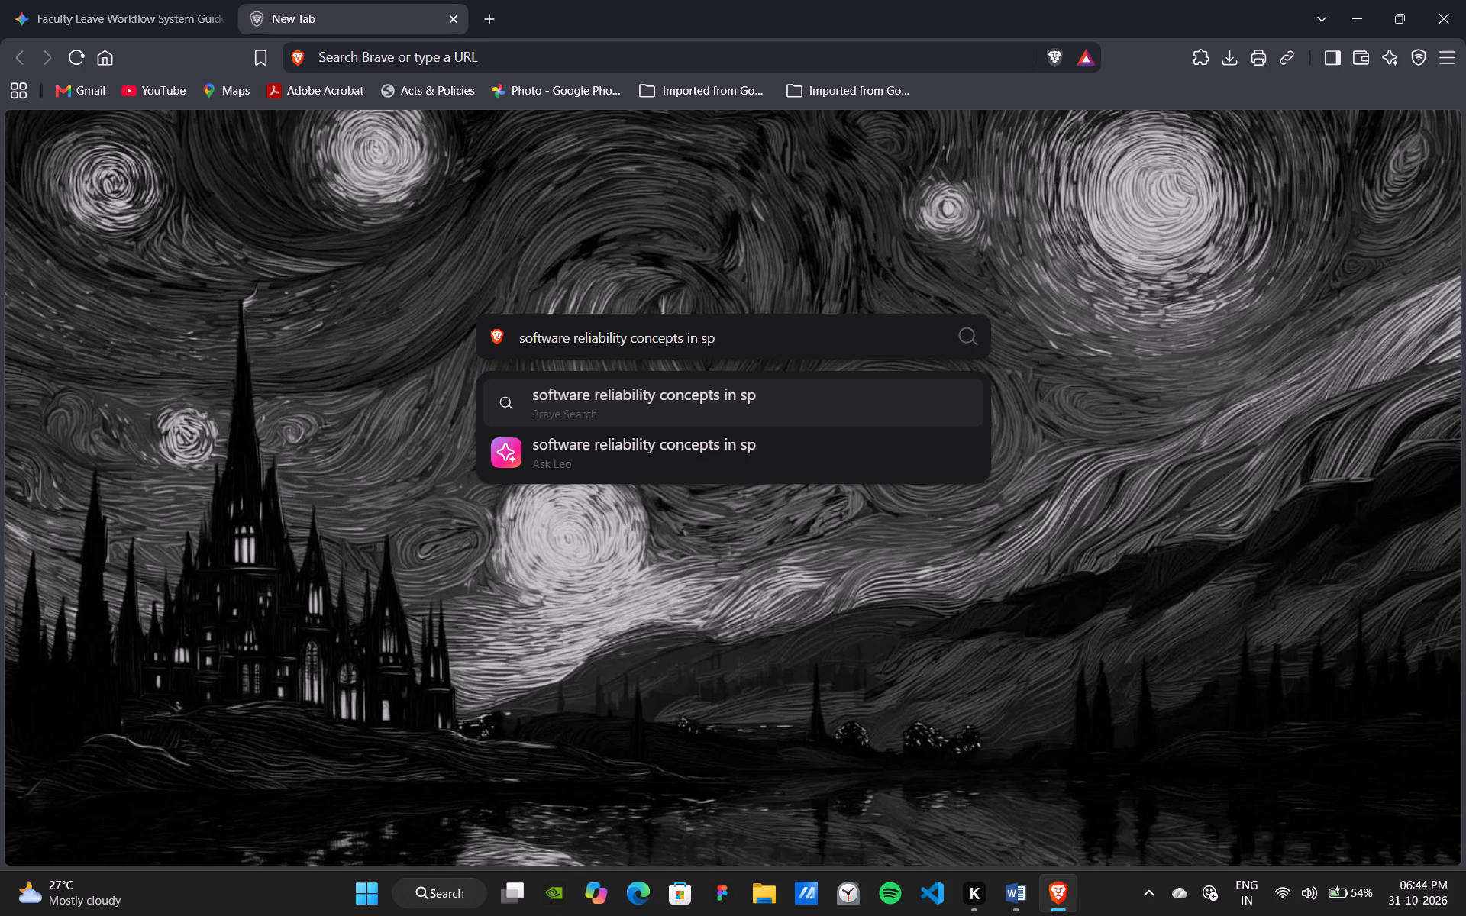
key("BackSpace")
key("o")
type("ft")
key("space")
key("BackSpace")
type("ware")
key("space")
type("engineesi")
key("BackSpace")
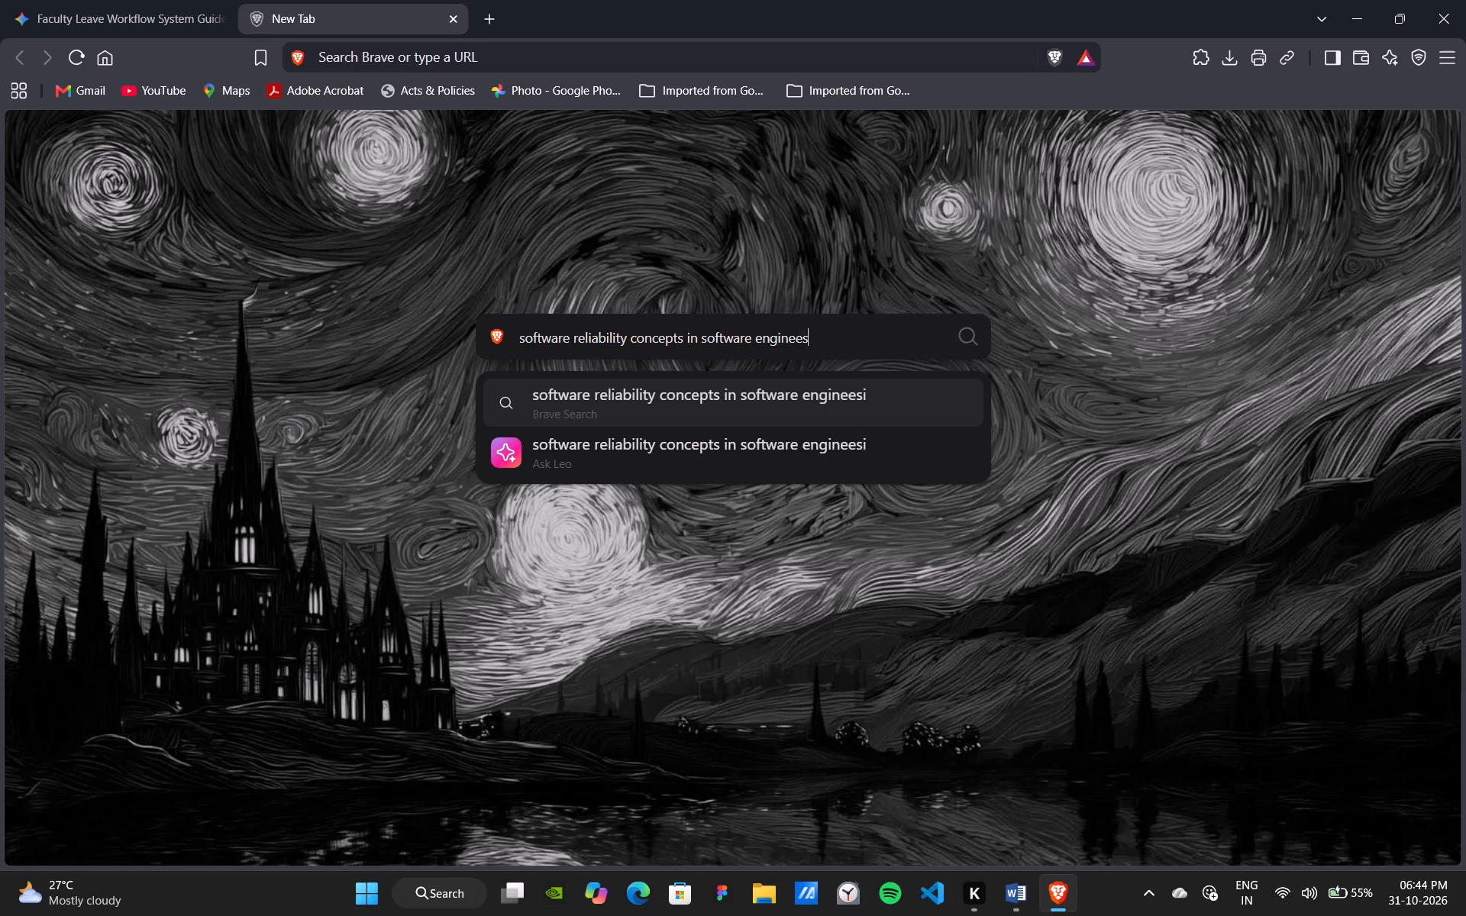
key("BackSpace")
key("BackSpace")
type("ering")
key("space")
key("Return")
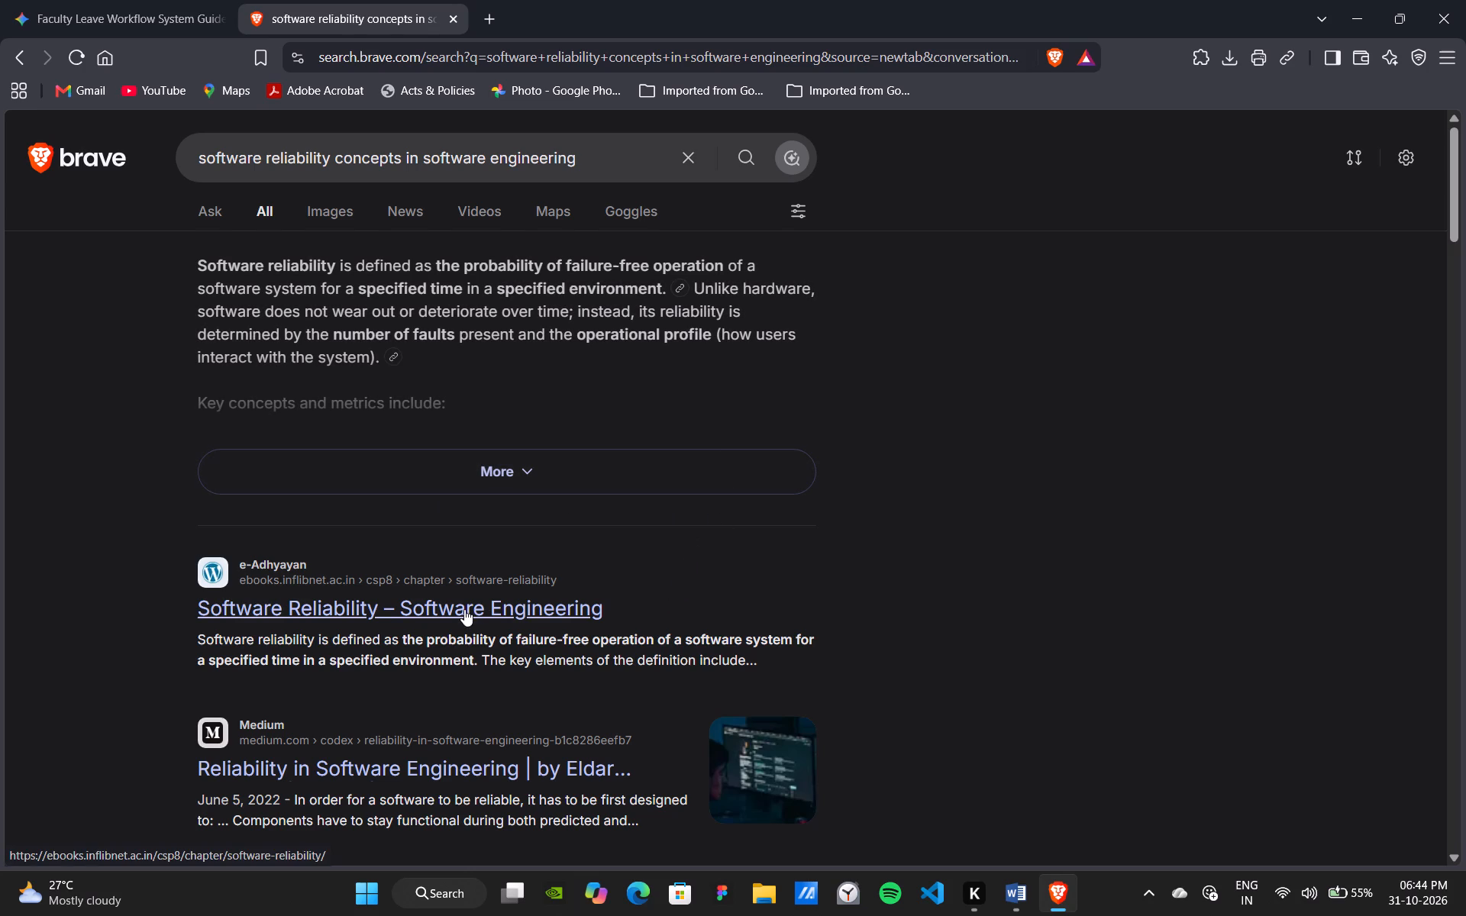
Open the e-Adhyayan "Software Reliability – Software Engineering" result and read its definitions, influencing factors and applications of software reliability.
scroll(464, 609, "down", 3)
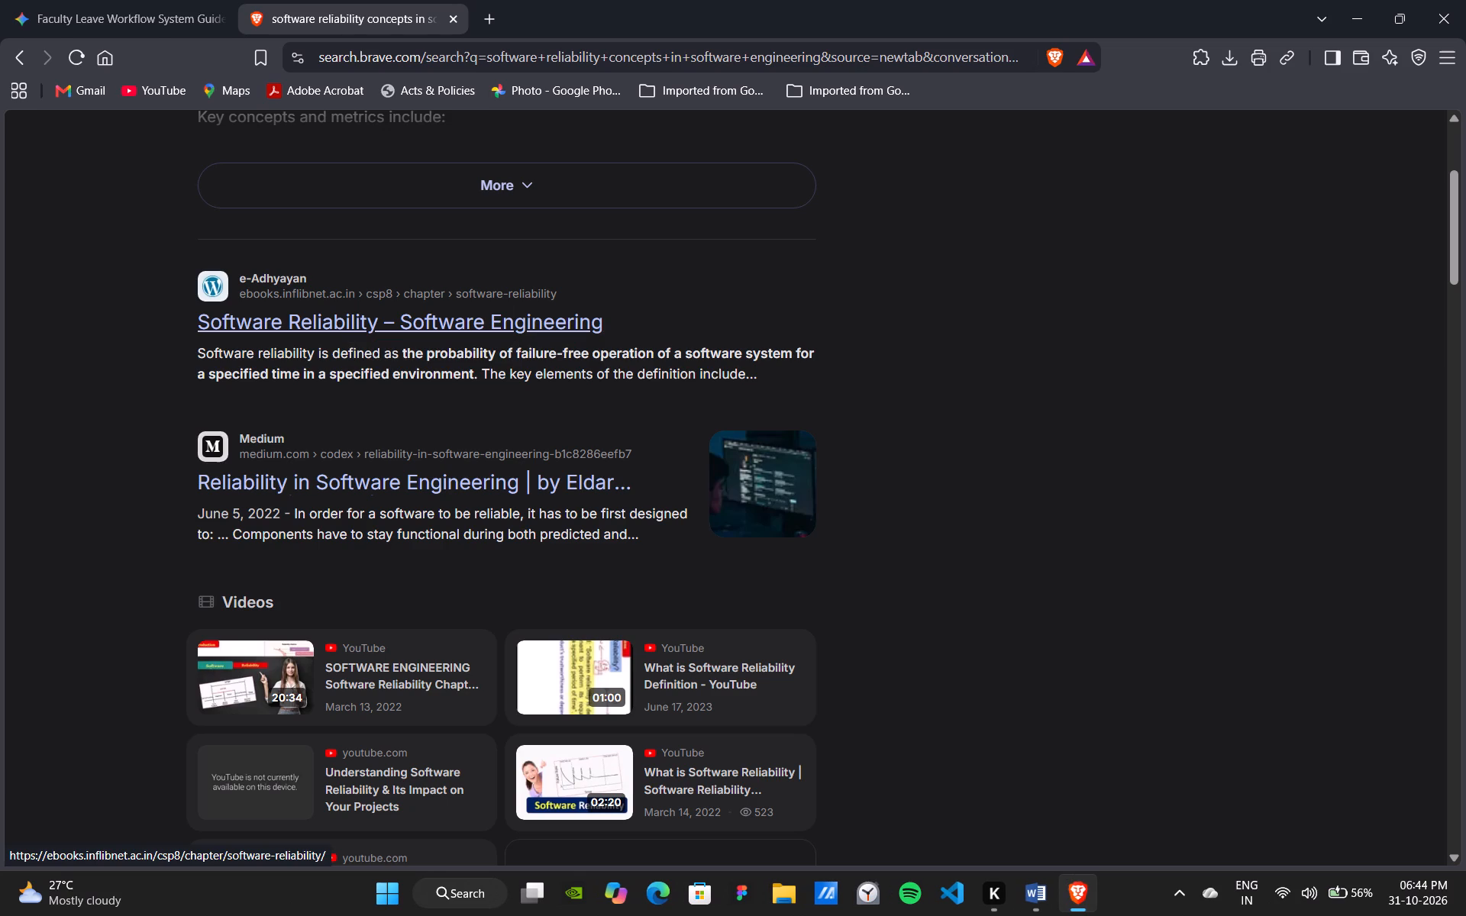
left_click(575, 311)
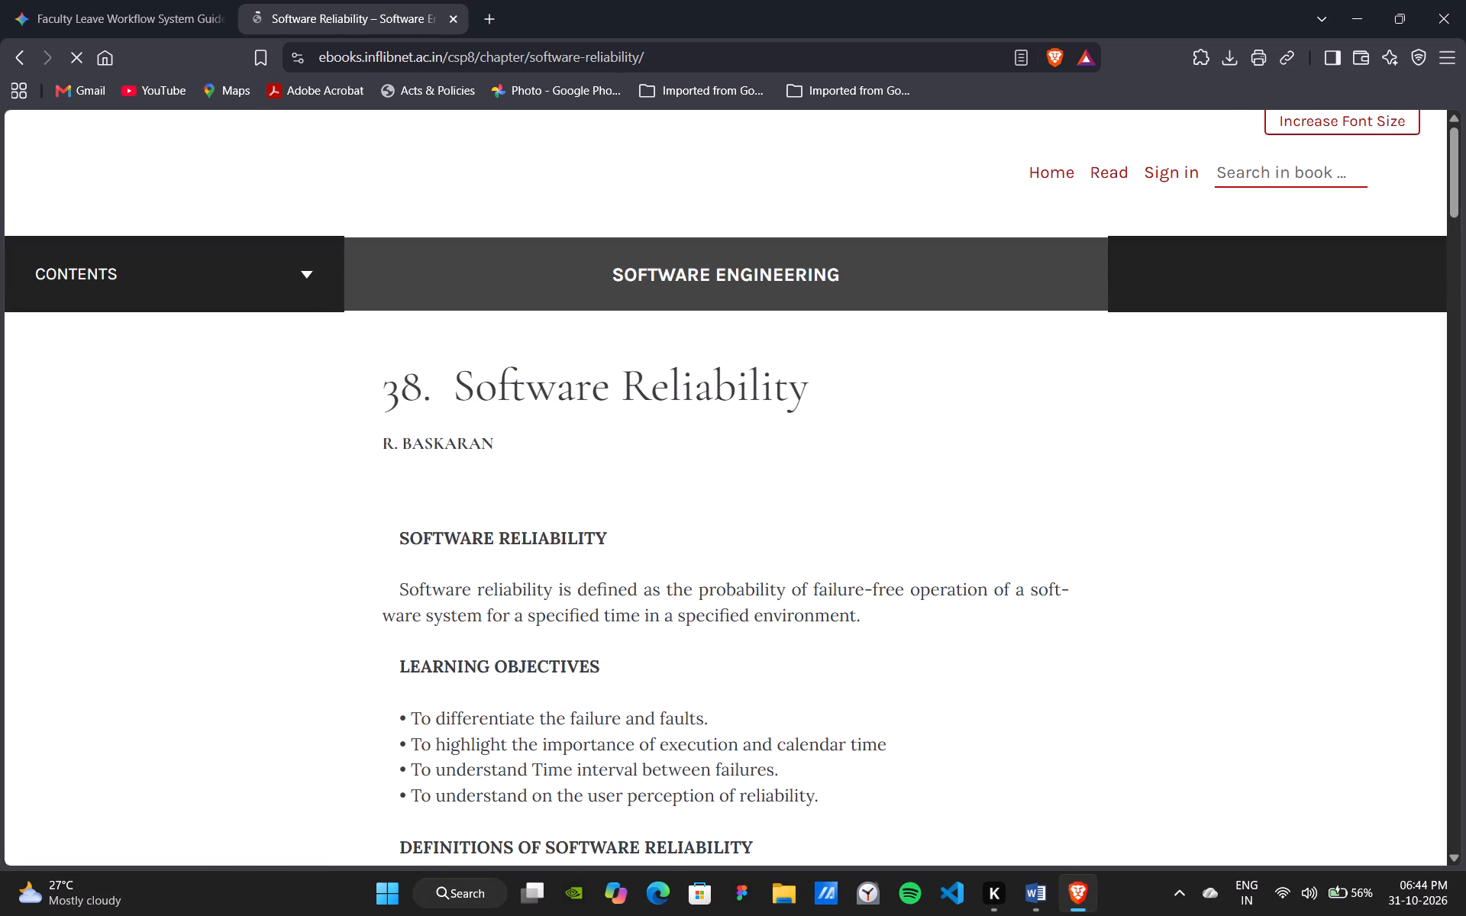
scroll(654, 362, "down", 3)
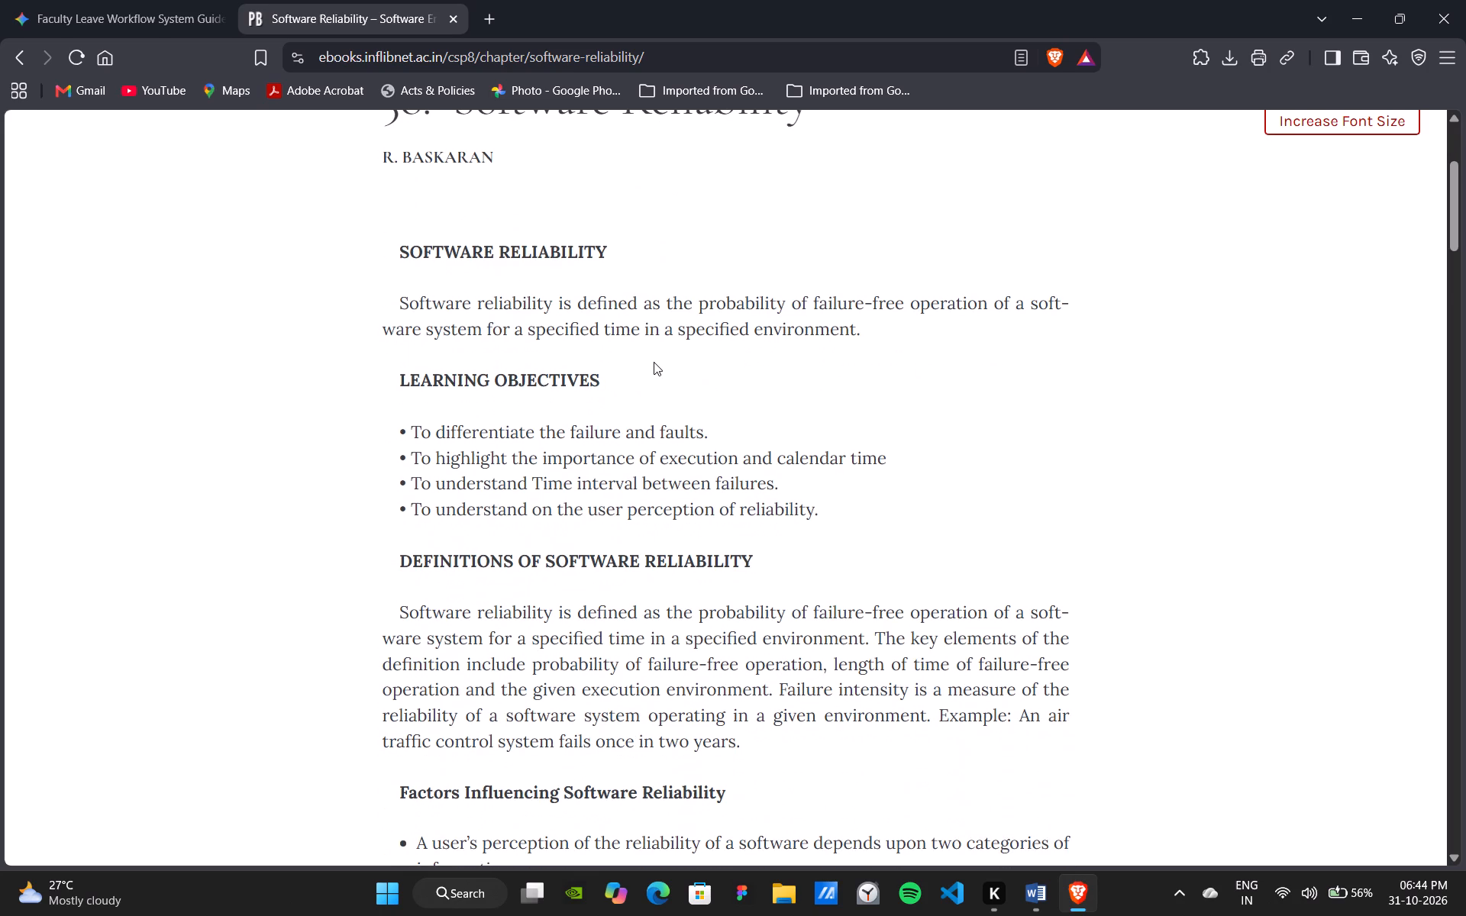
scroll(647, 369, "down", 4)
scroll(646, 376, "up", 1)
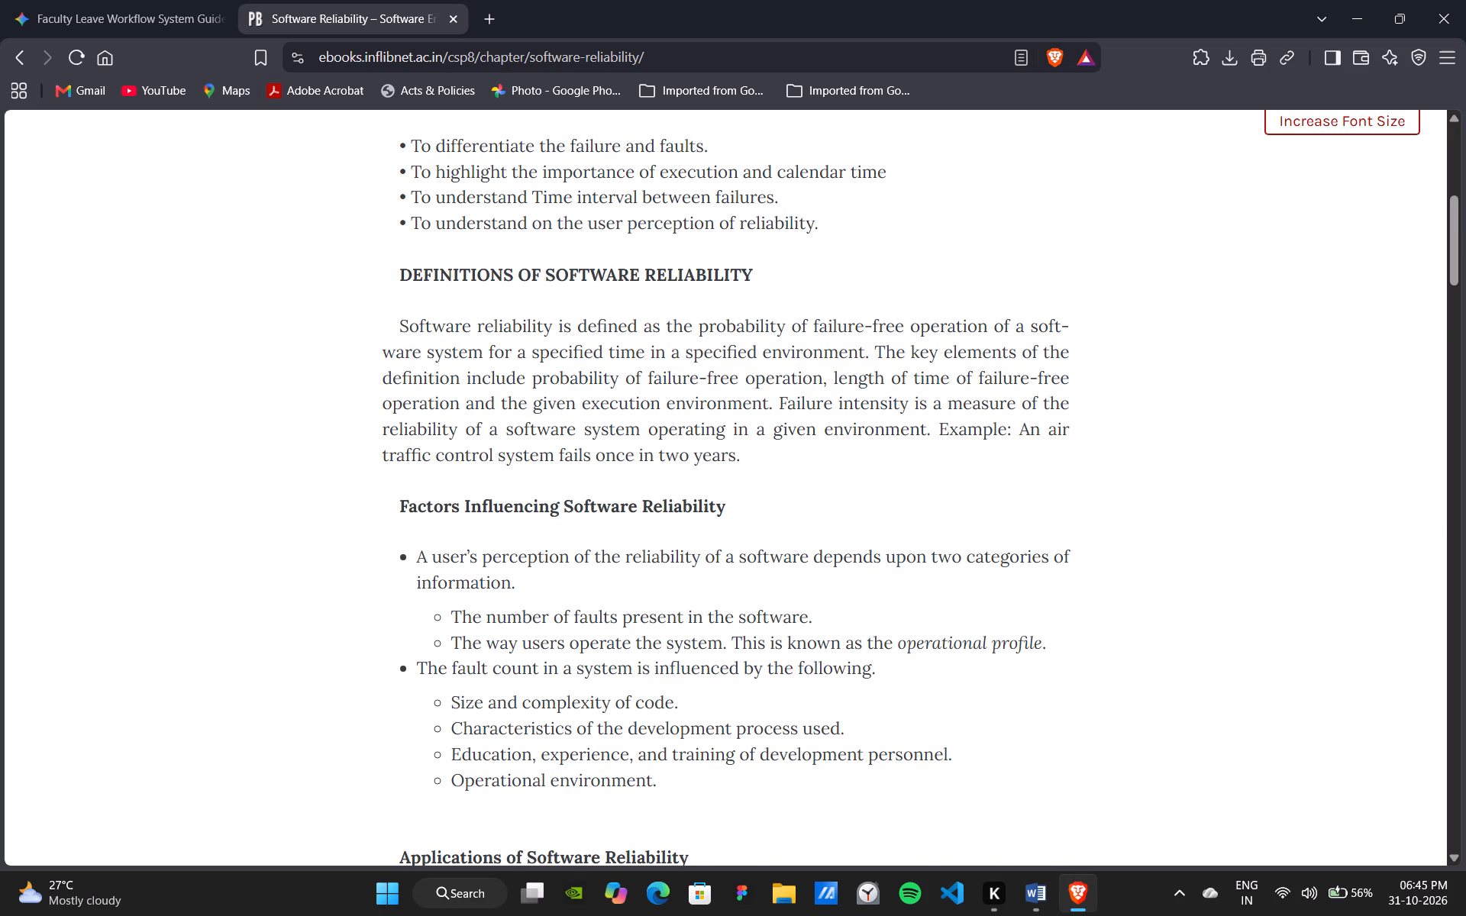
scroll(601, 621, "down", 4)
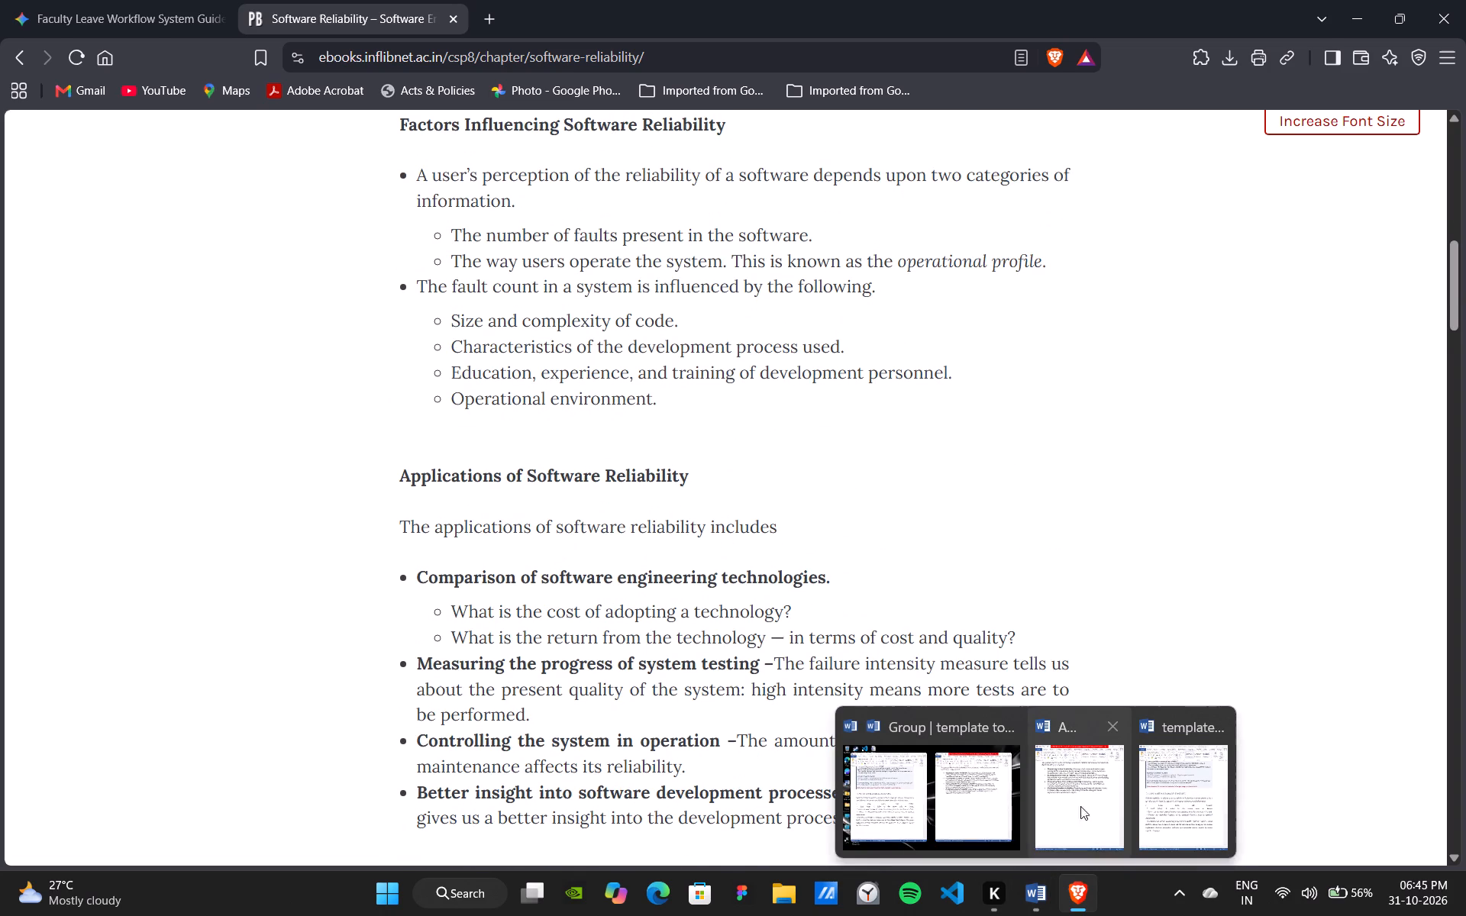
Return to Word and copy the heading "7.1 SOFTWARE RELIABILITY CONCEPTS" from the SRS template into the report below the objectives list.
left_click(929, 785)
scroll(392, 537, "down", 1)
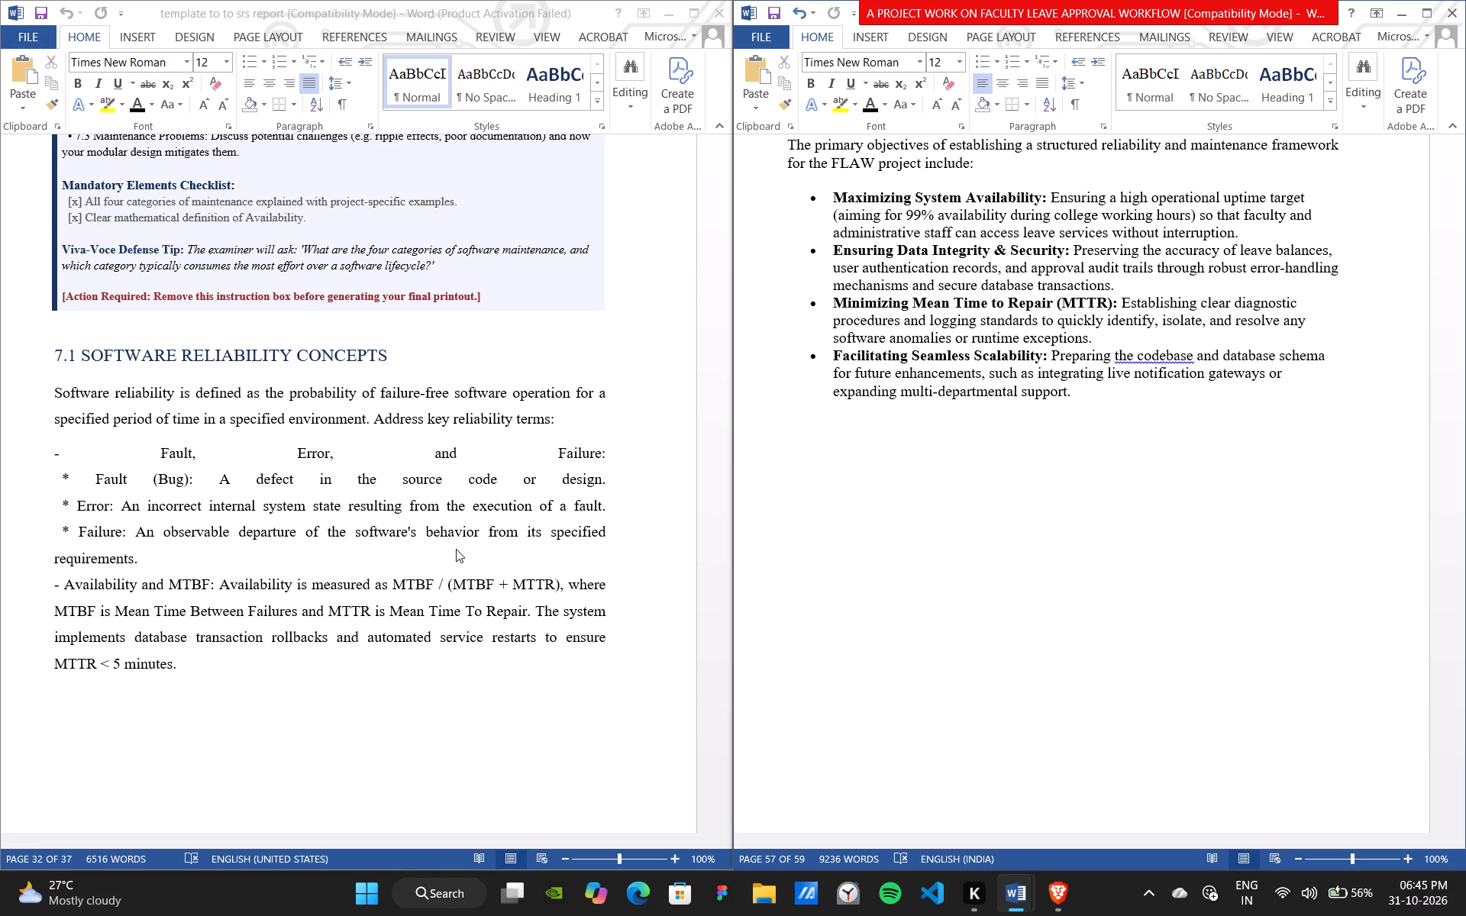
scroll(456, 549, "up", 3)
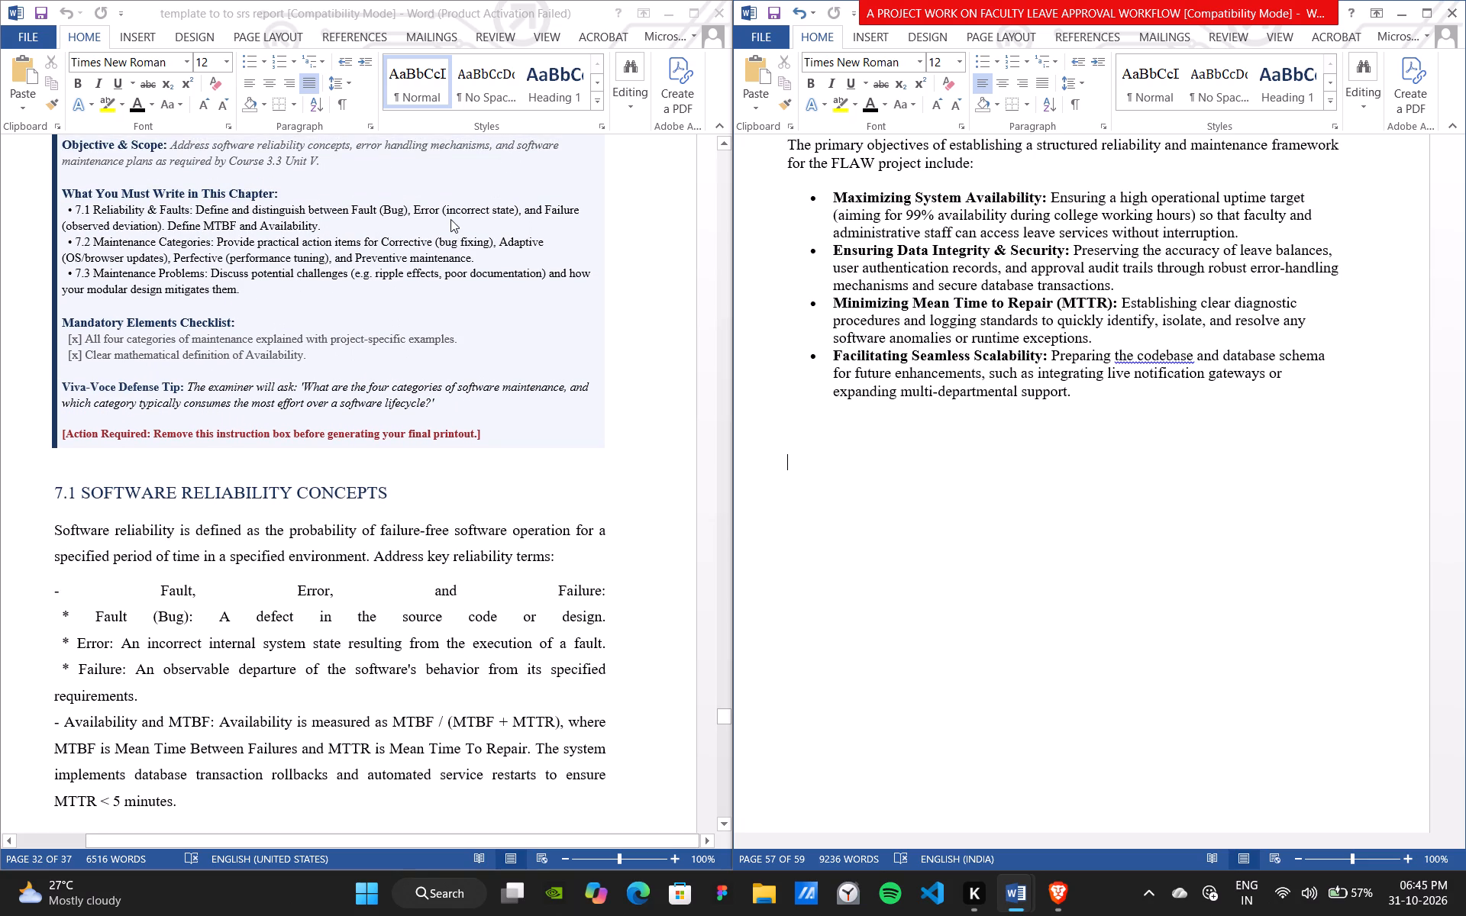
scroll(476, 645, "down", 6)
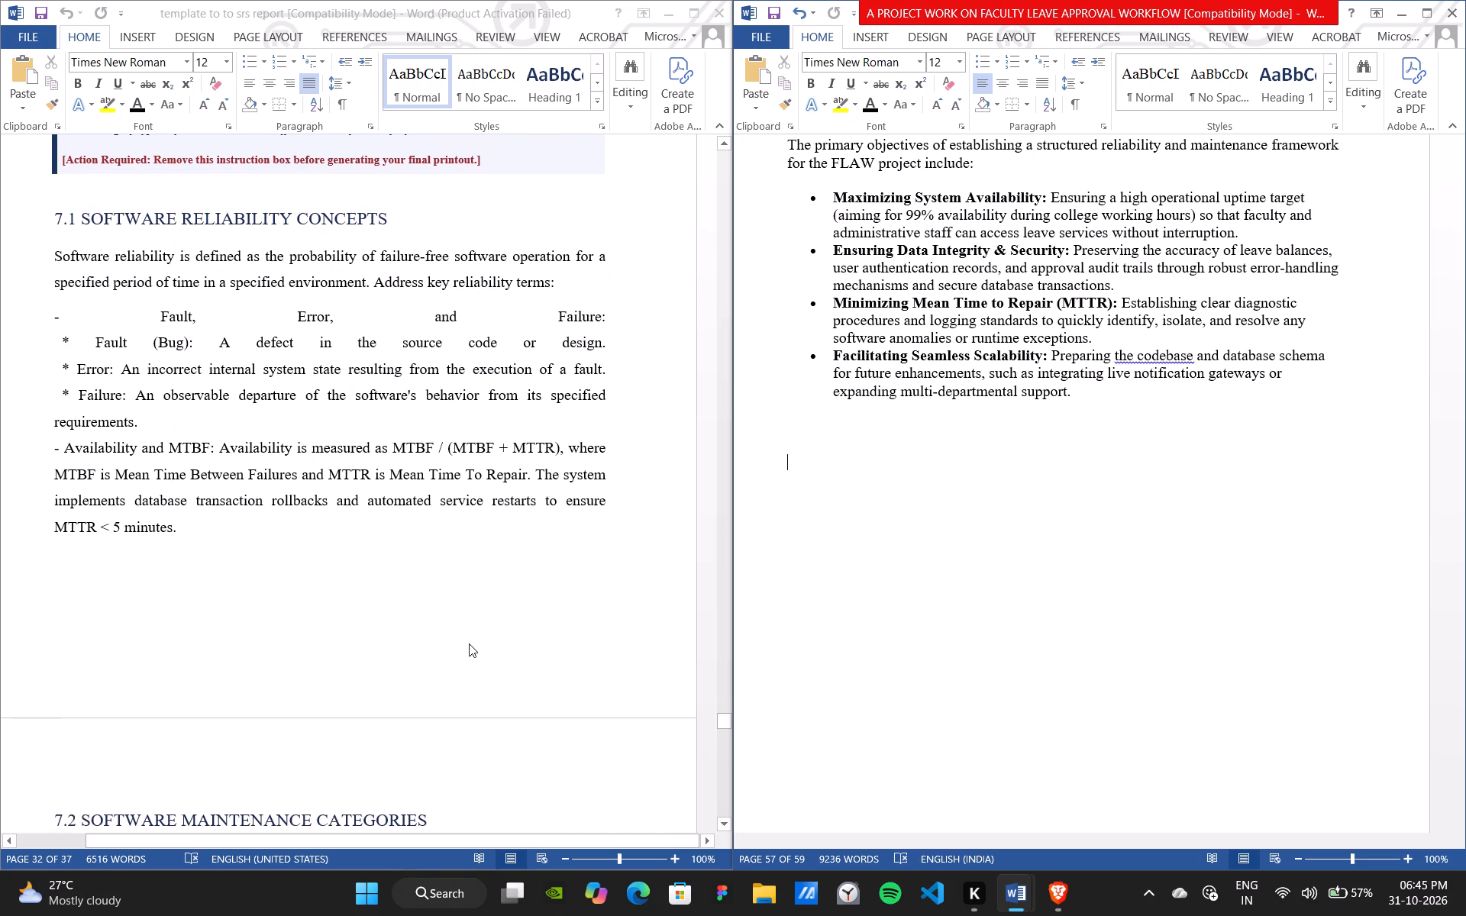
scroll(469, 643, "down", 7)
scroll(469, 643, "up", 6)
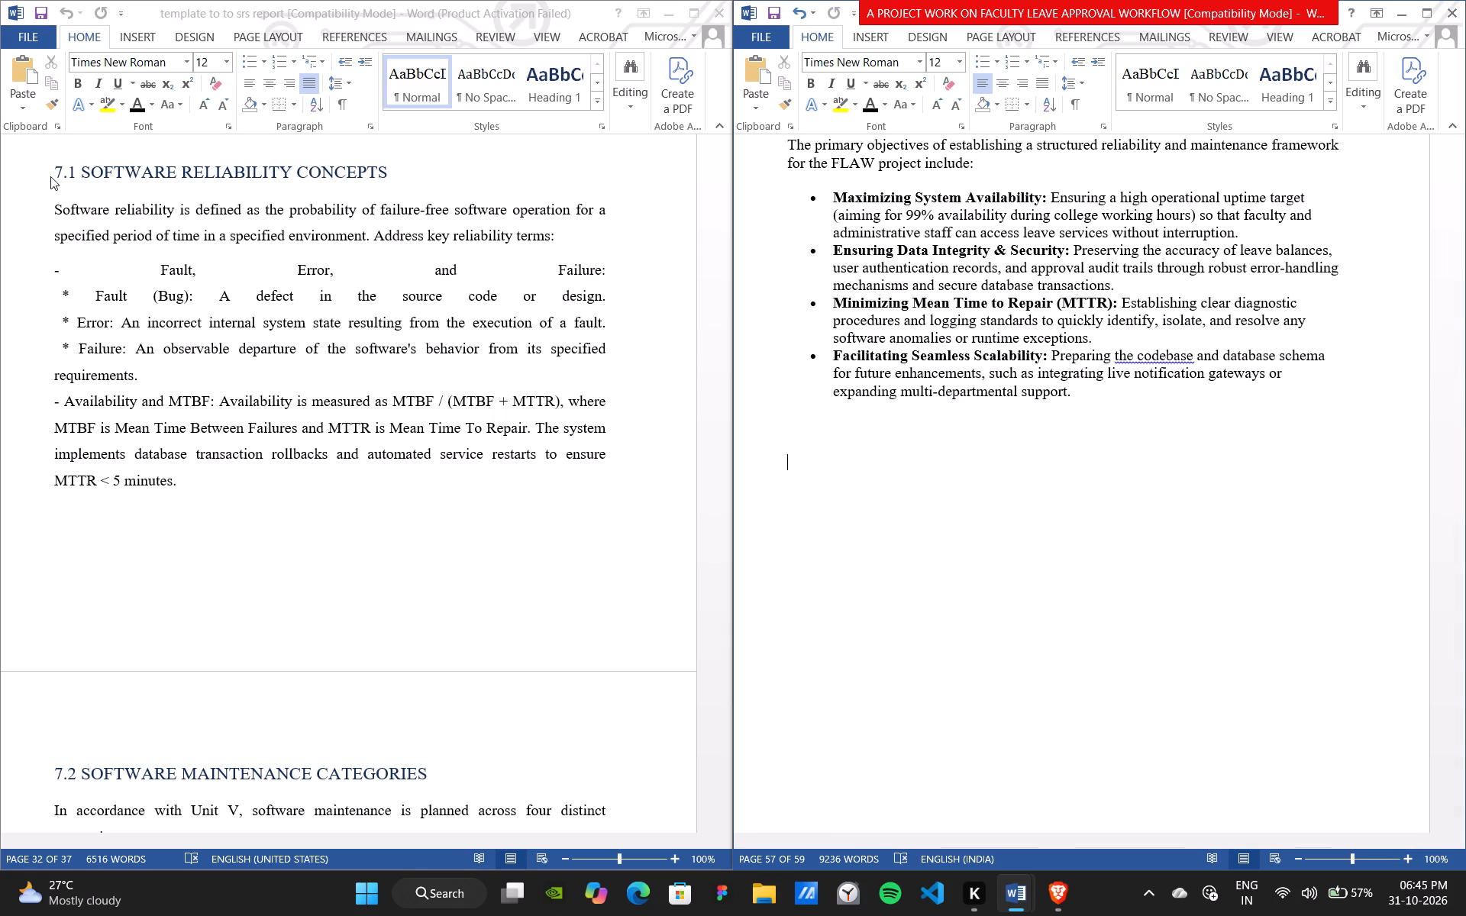
left_click(60, 172)
left_click_drag(54, 169, 365, 179)
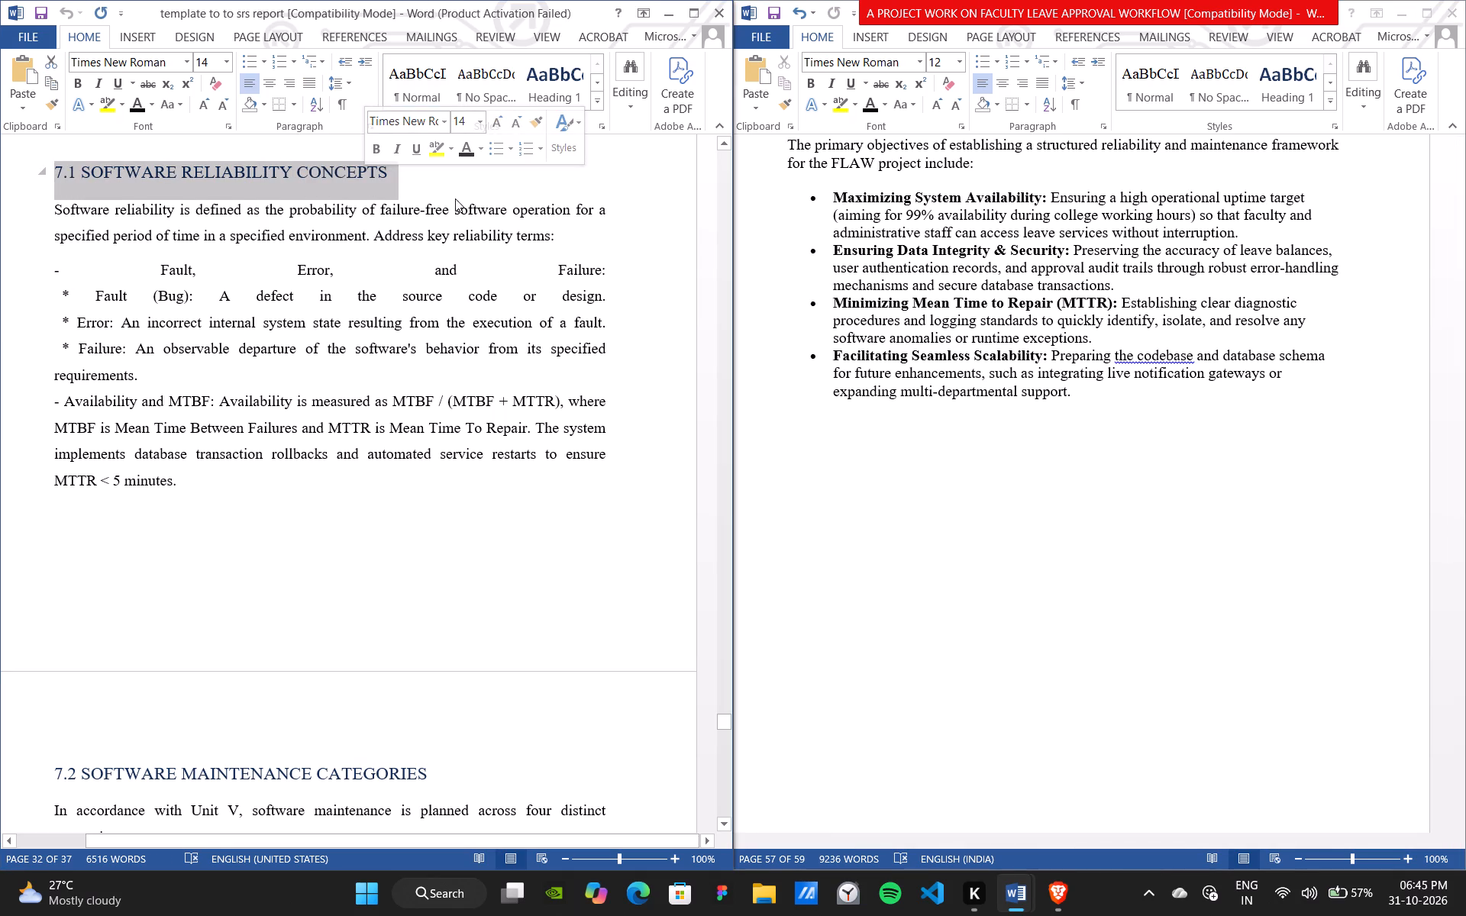
key("ctrl+c")
left_click(867, 433)
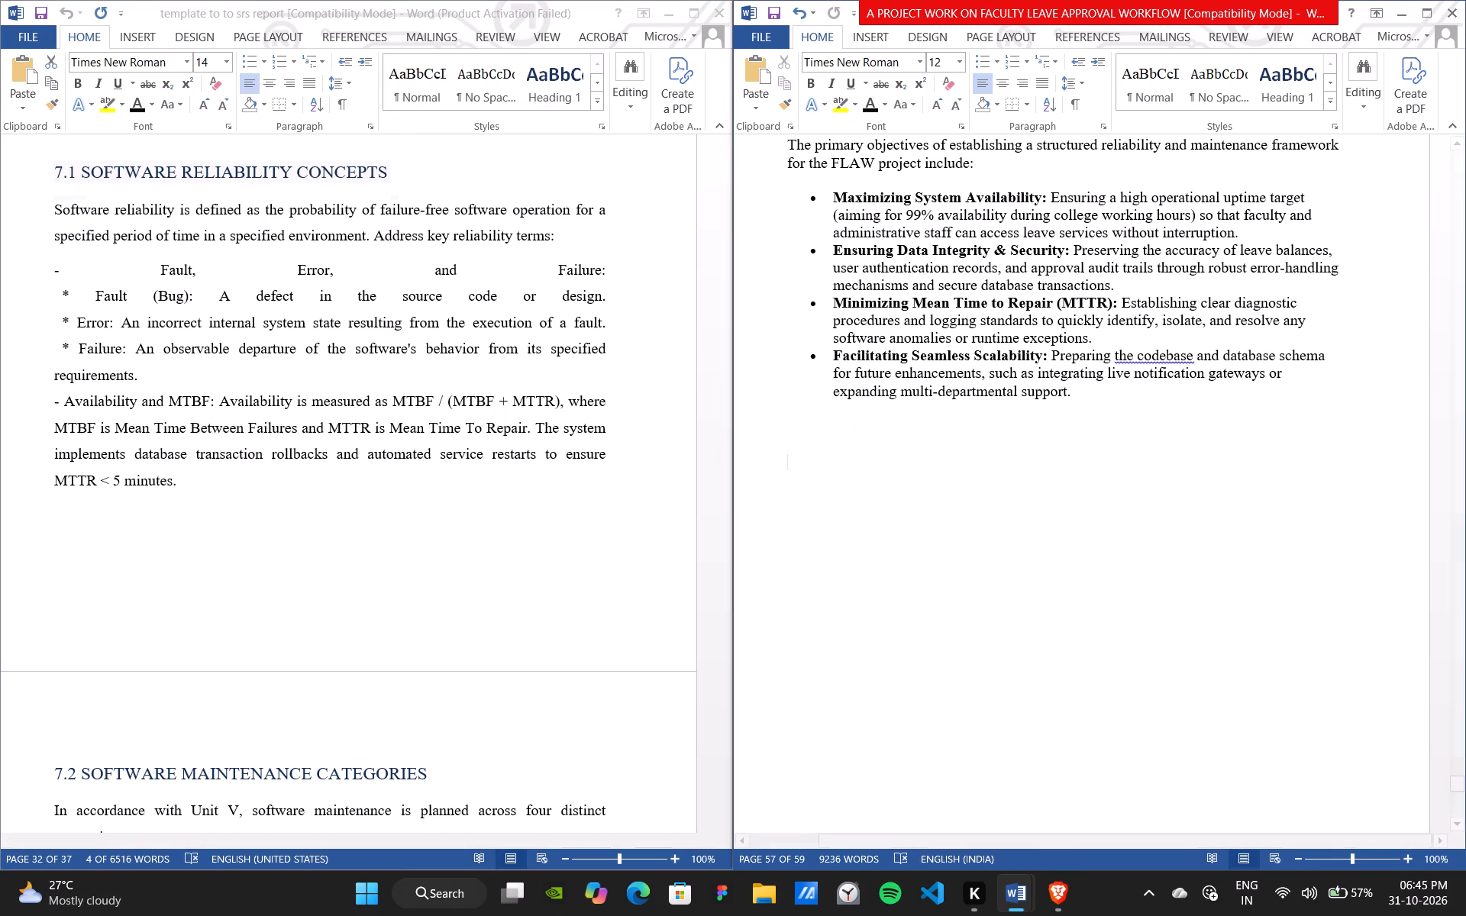
key("ctrl+v")
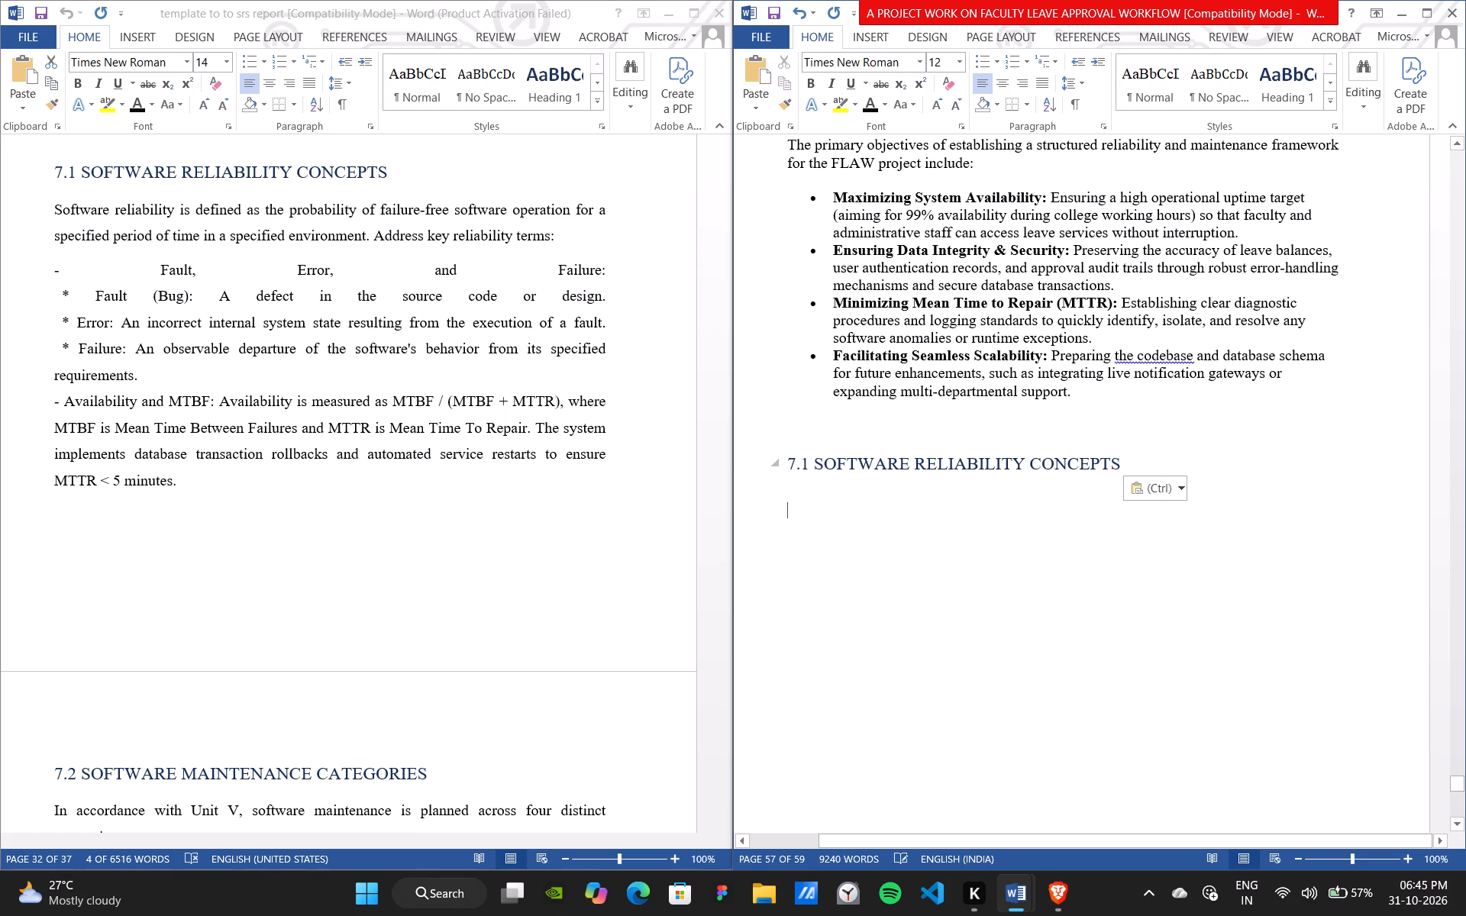
Format the report's "7.1 SOFTWARE RELIABILITY CONCEPTS" heading in Times New Roman with black text.
left_click_drag(1121, 460, 781, 467)
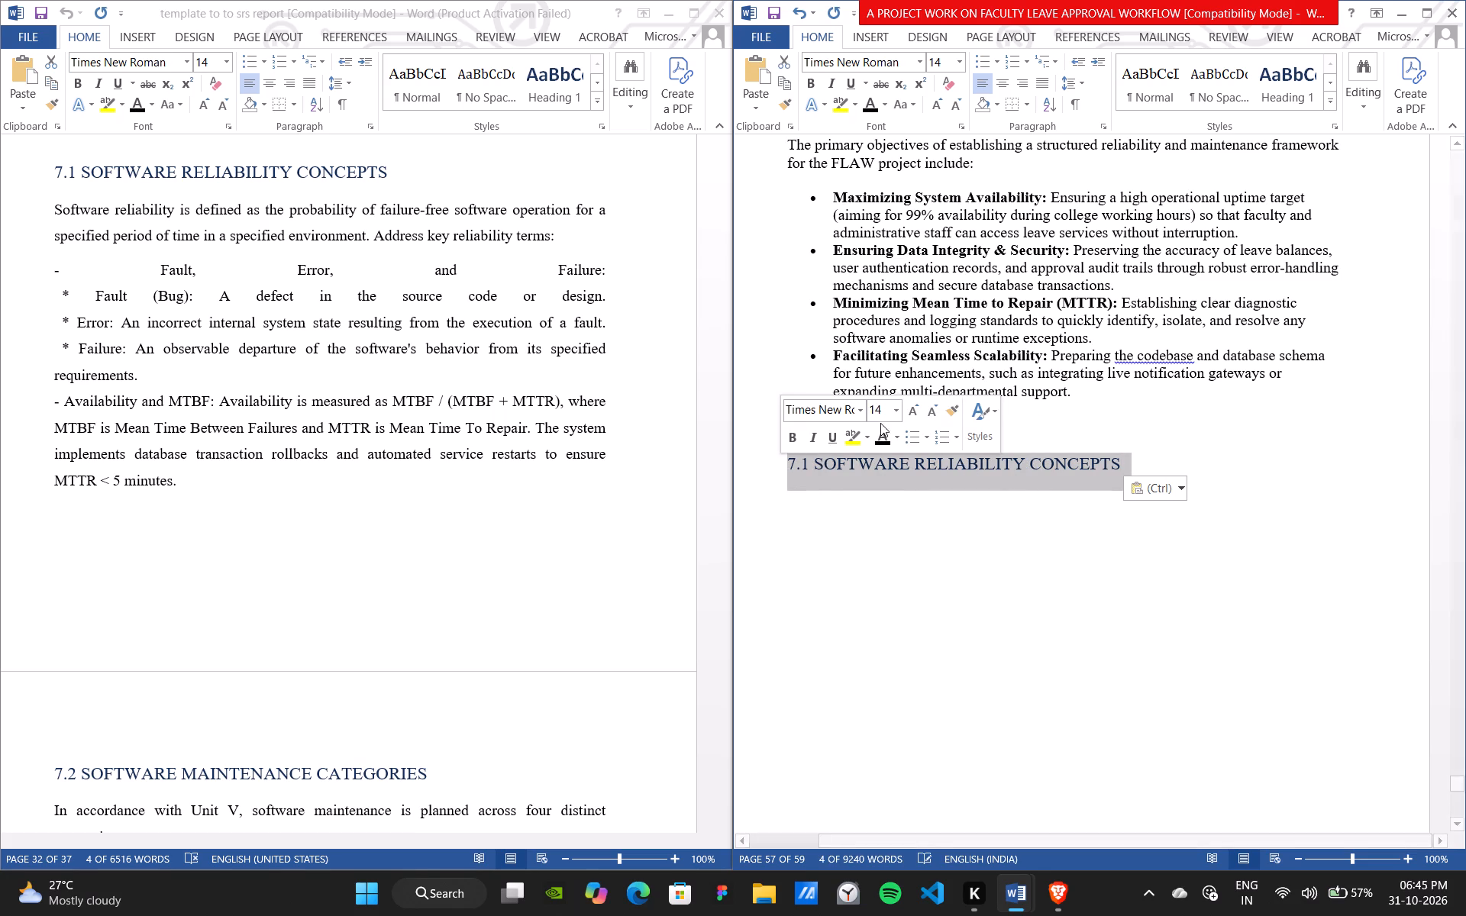
left_click(860, 411)
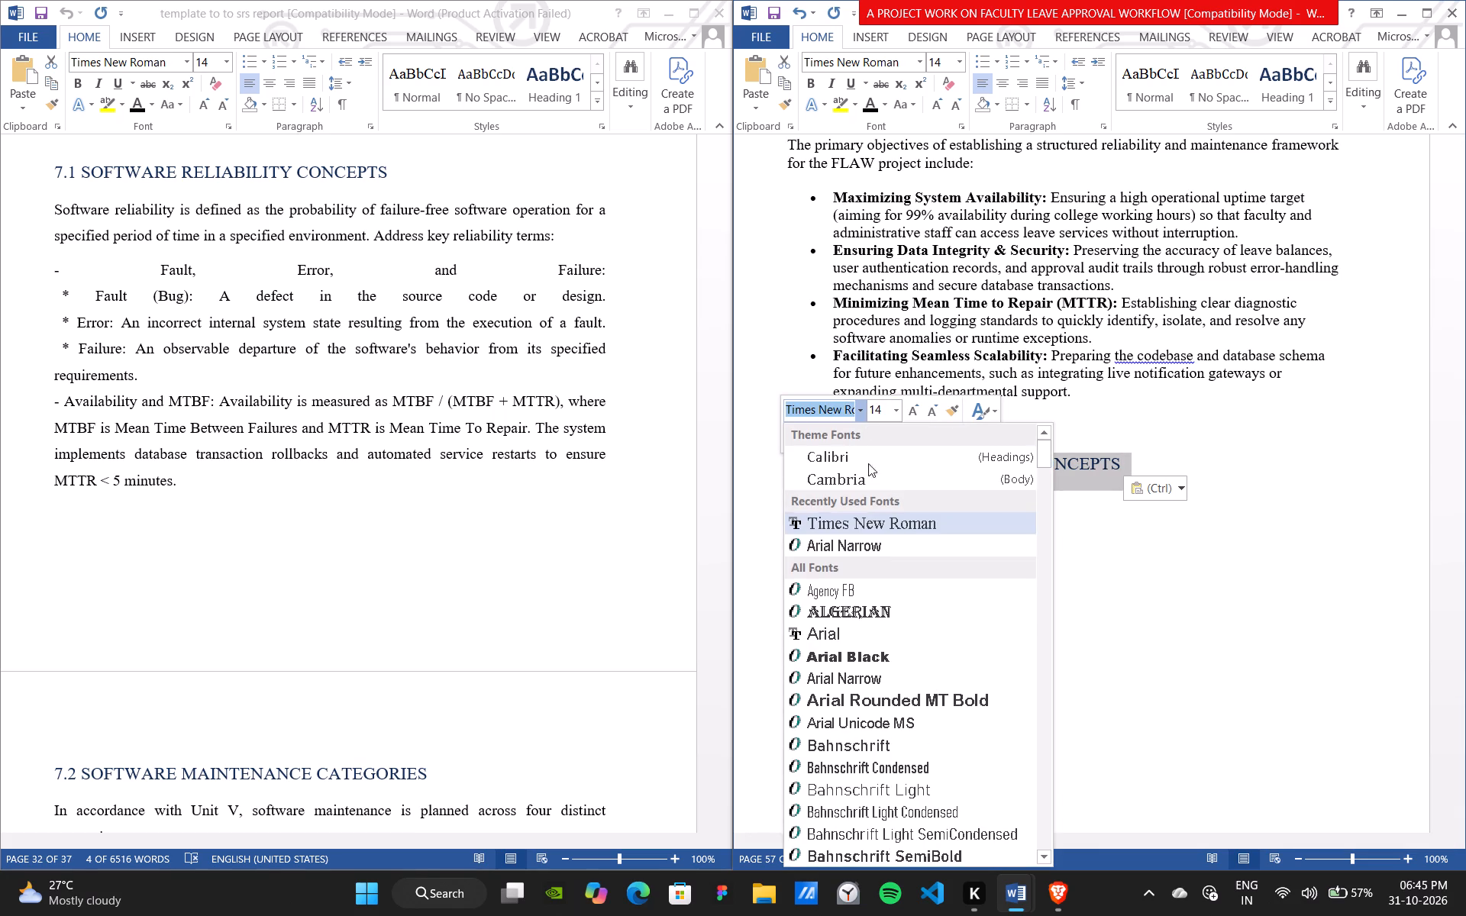
left_click(877, 535)
left_click(861, 414)
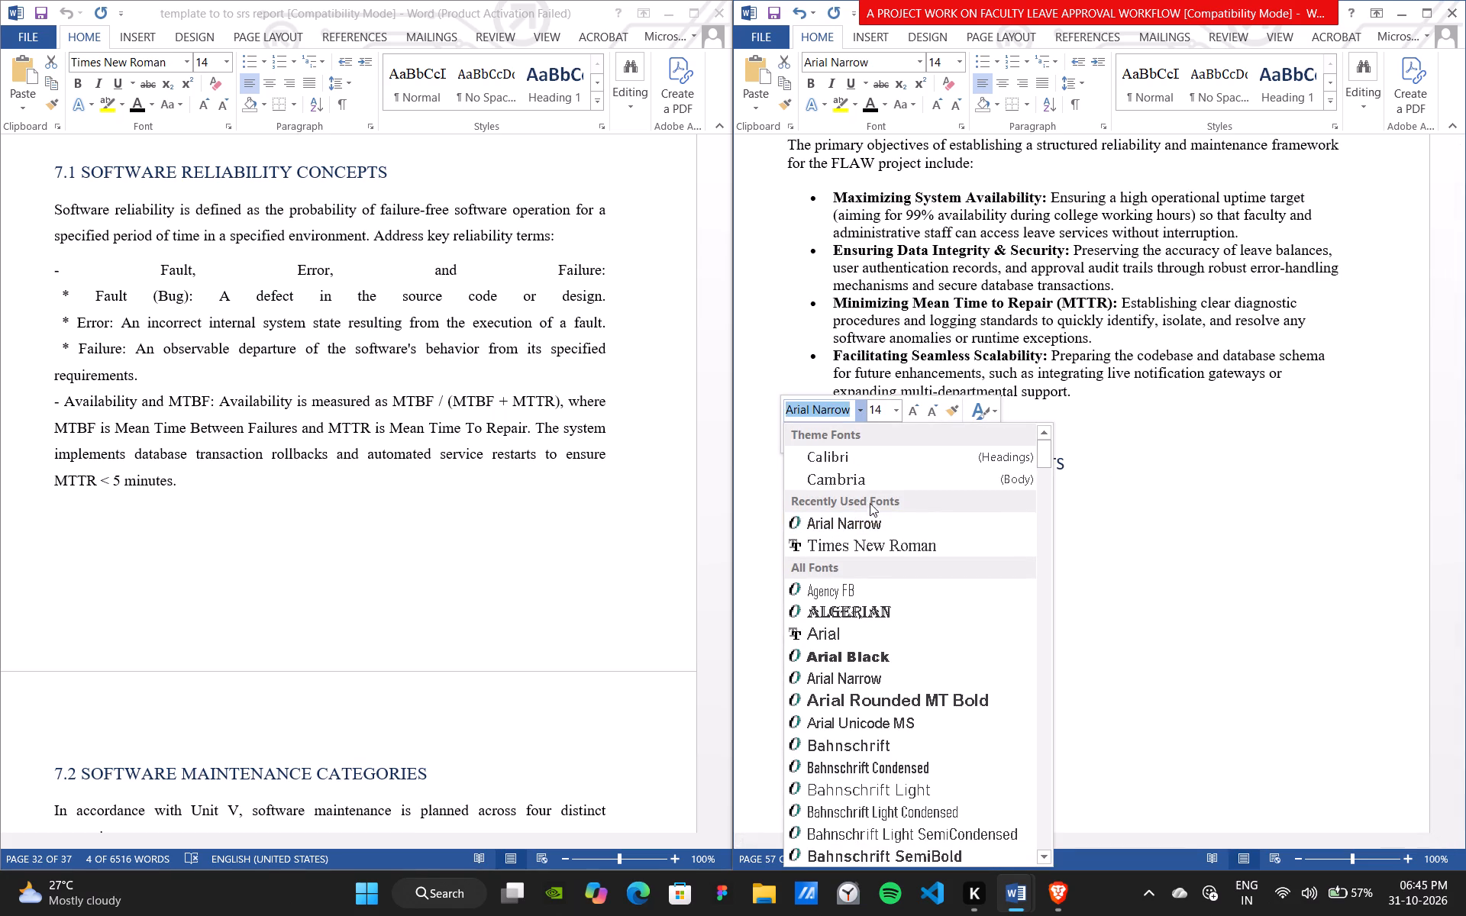
left_click(882, 537)
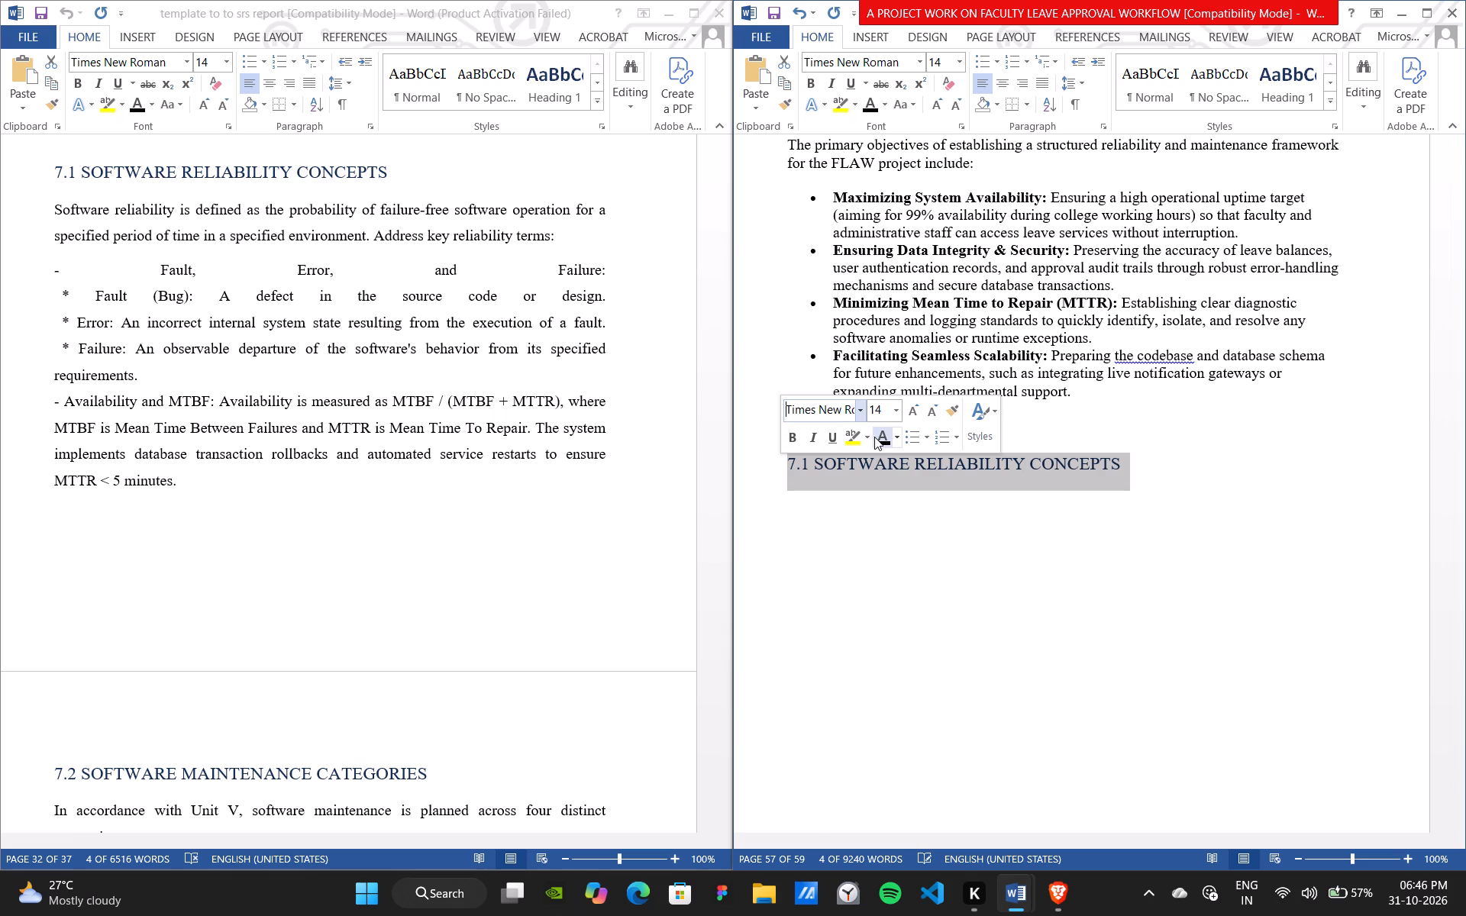
left_click(877, 437)
left_click(1101, 511)
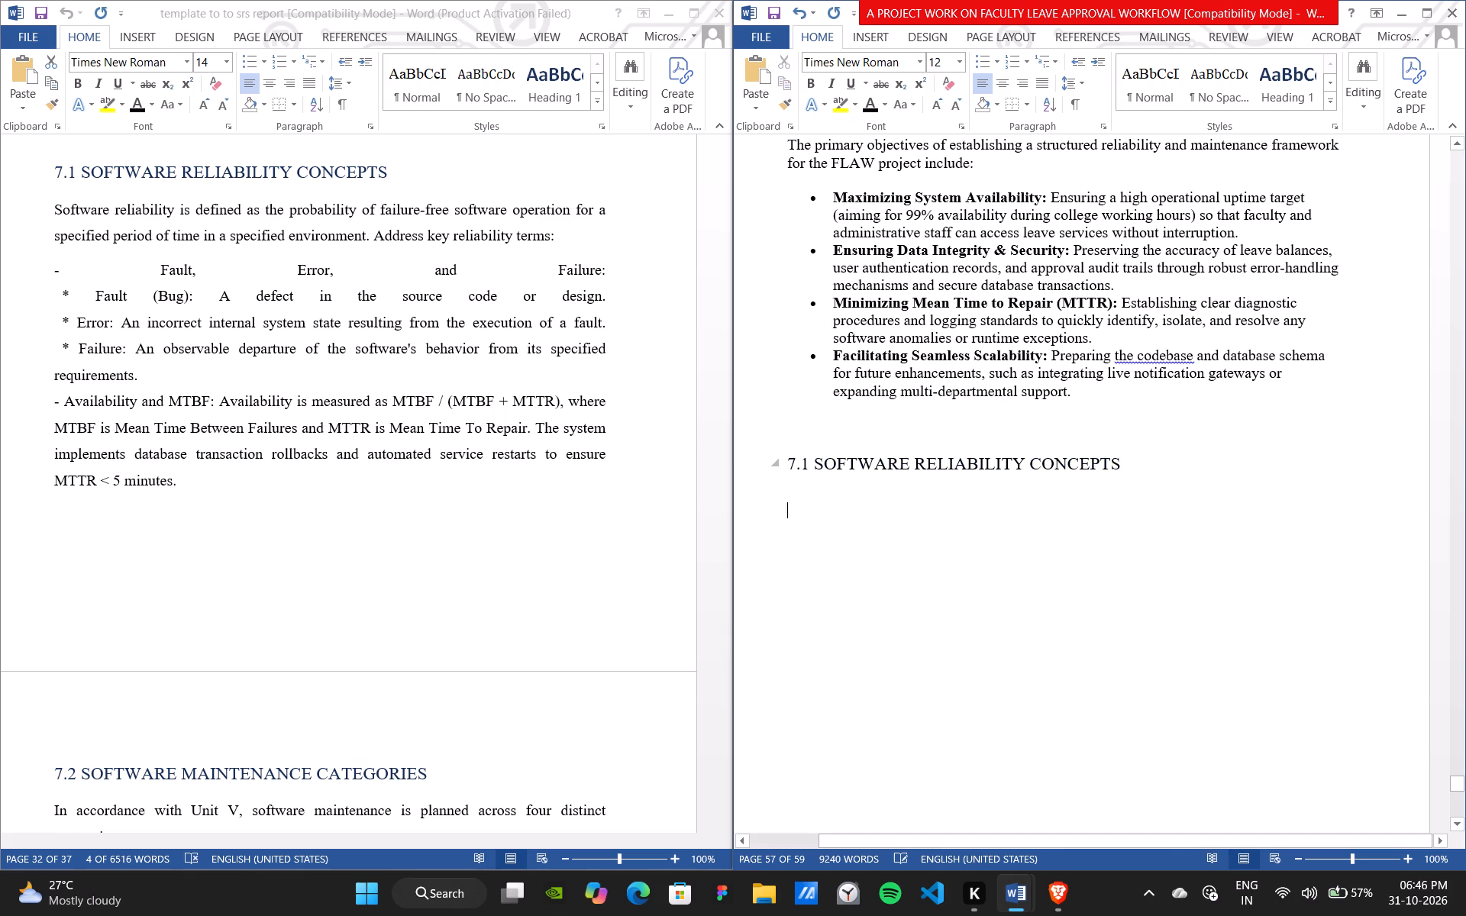
Add a new line directly below the "7.1 SOFTWARE RELIABILITY CONCEPTS" heading in the report.
left_click(1116, 468)
key("Return")
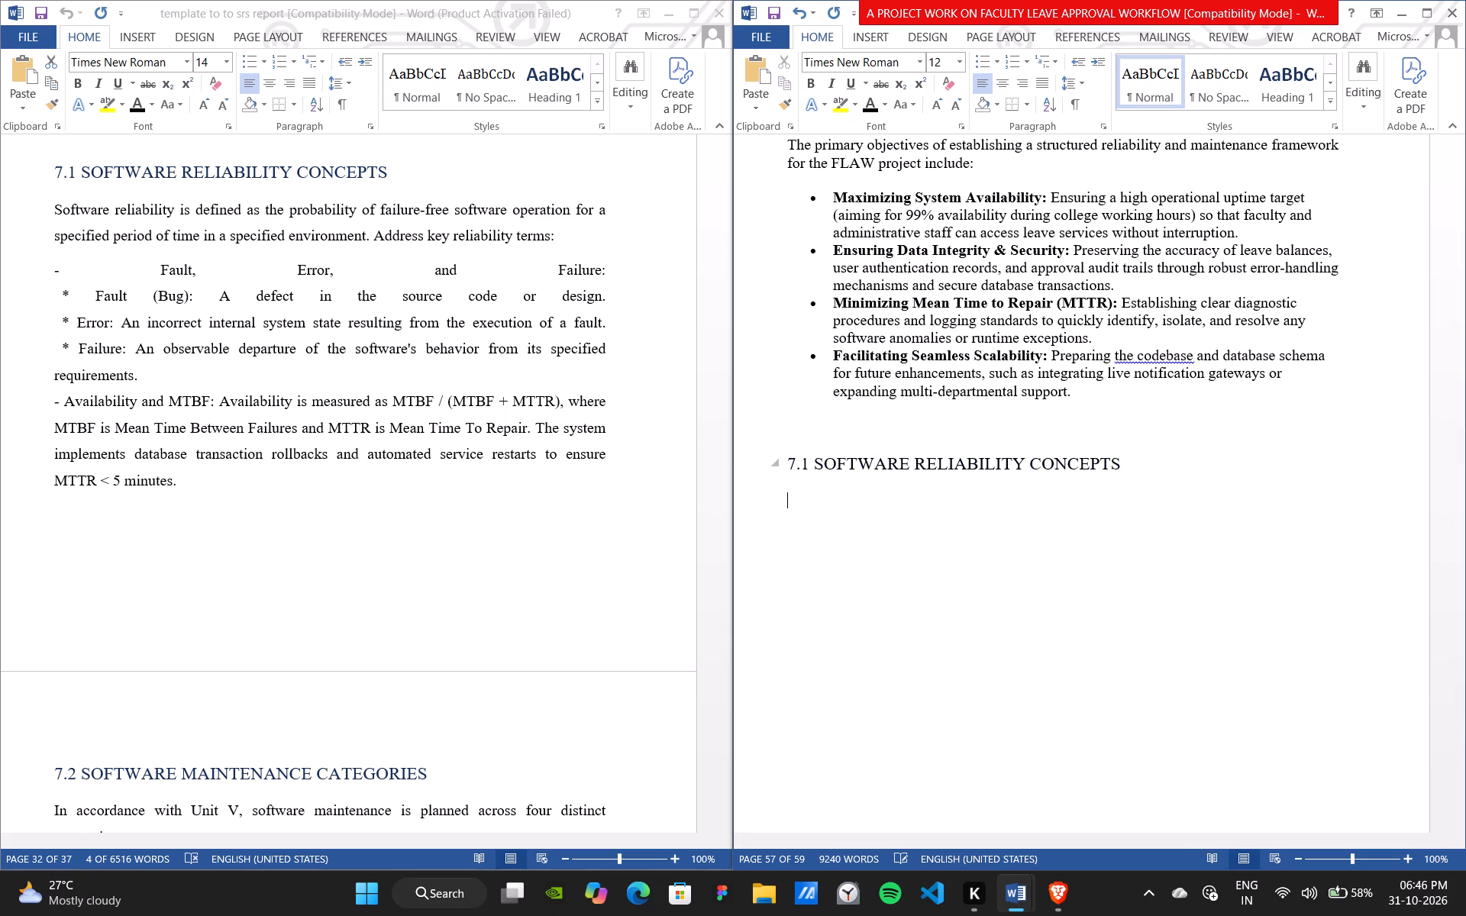
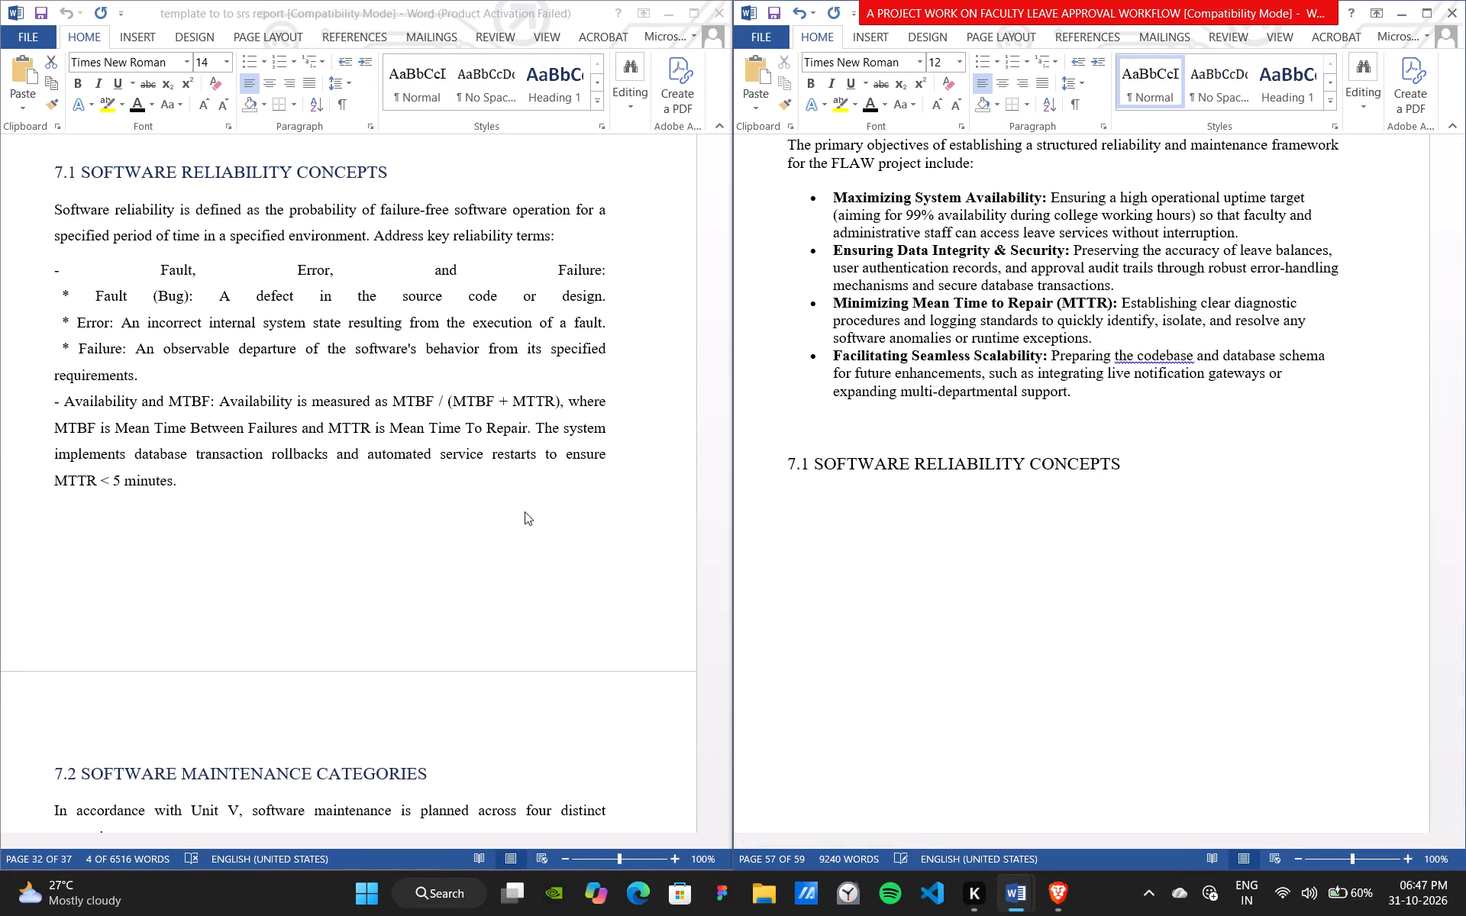
Switch to Brave and search the web for "software reliability concepts for fault , error and failure in software engineering".
left_click(57, 227)
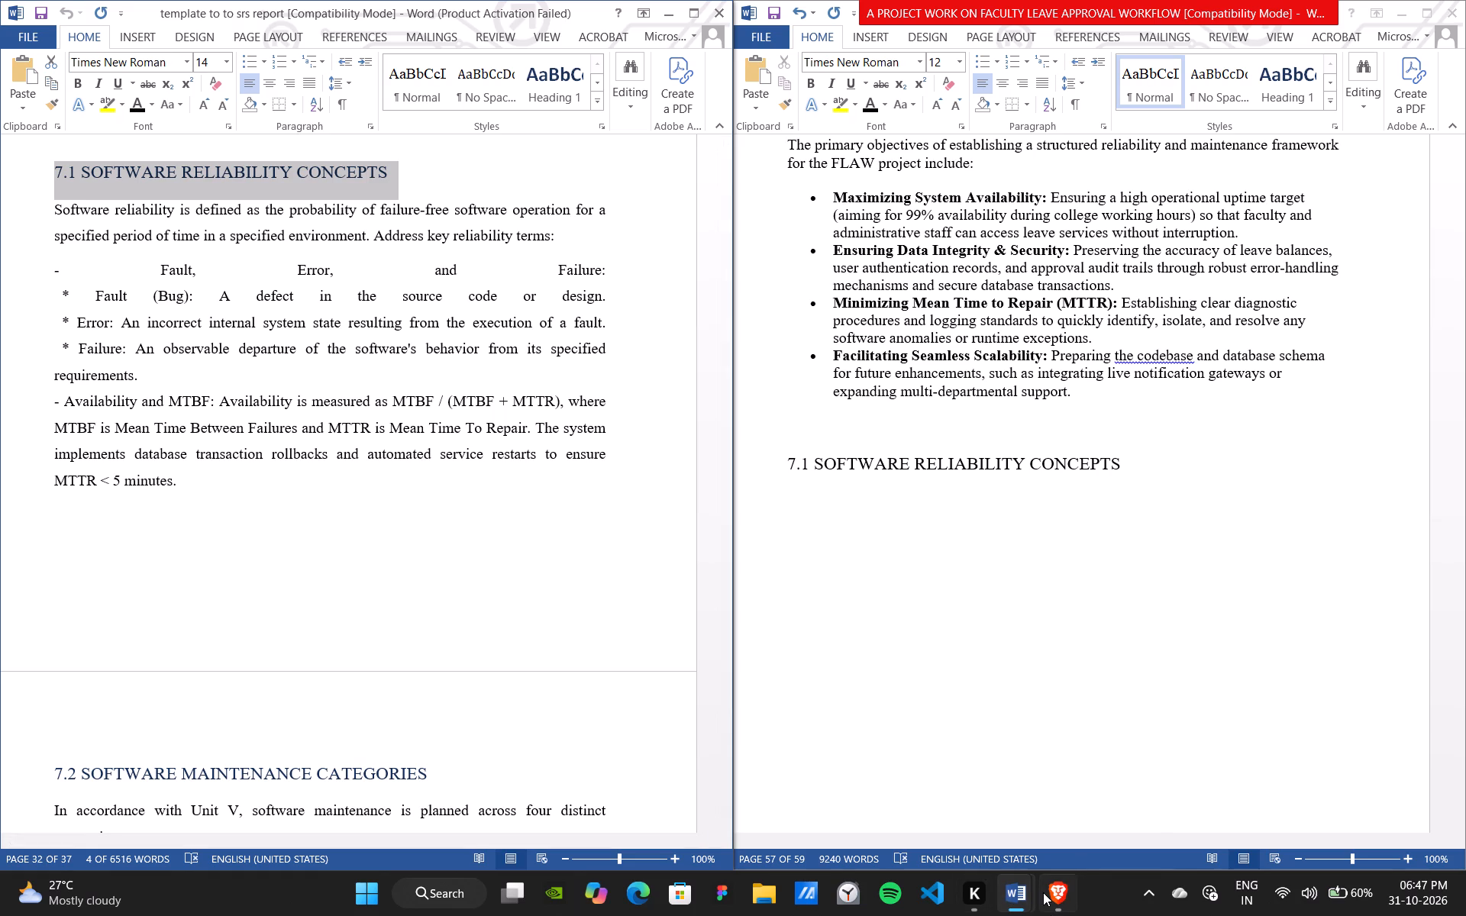
left_click(1041, 795)
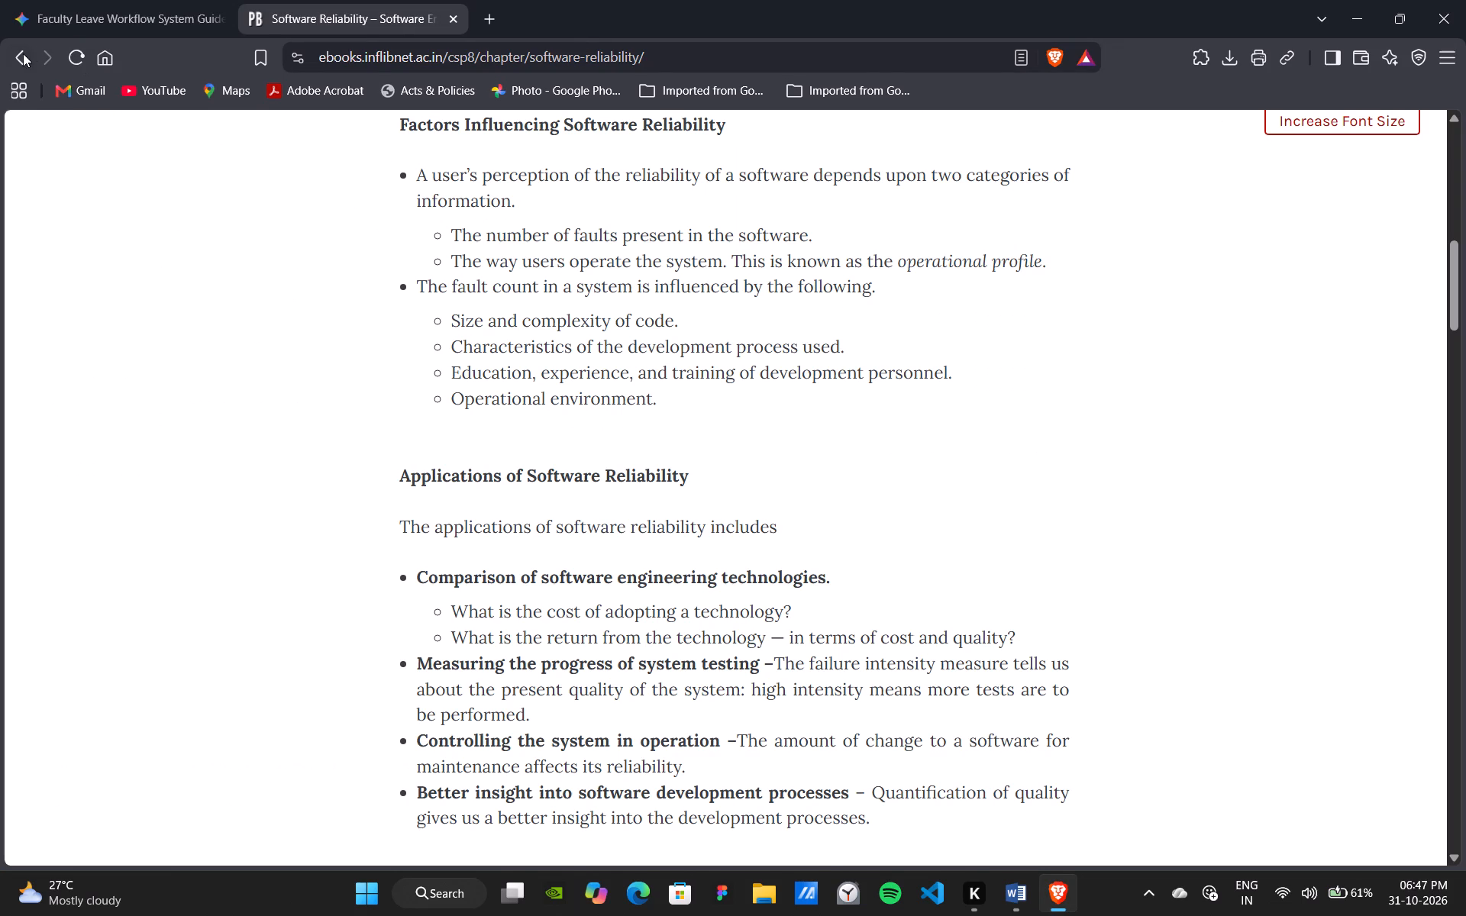
left_click(21, 55)
scroll(586, 245, "up", 9)
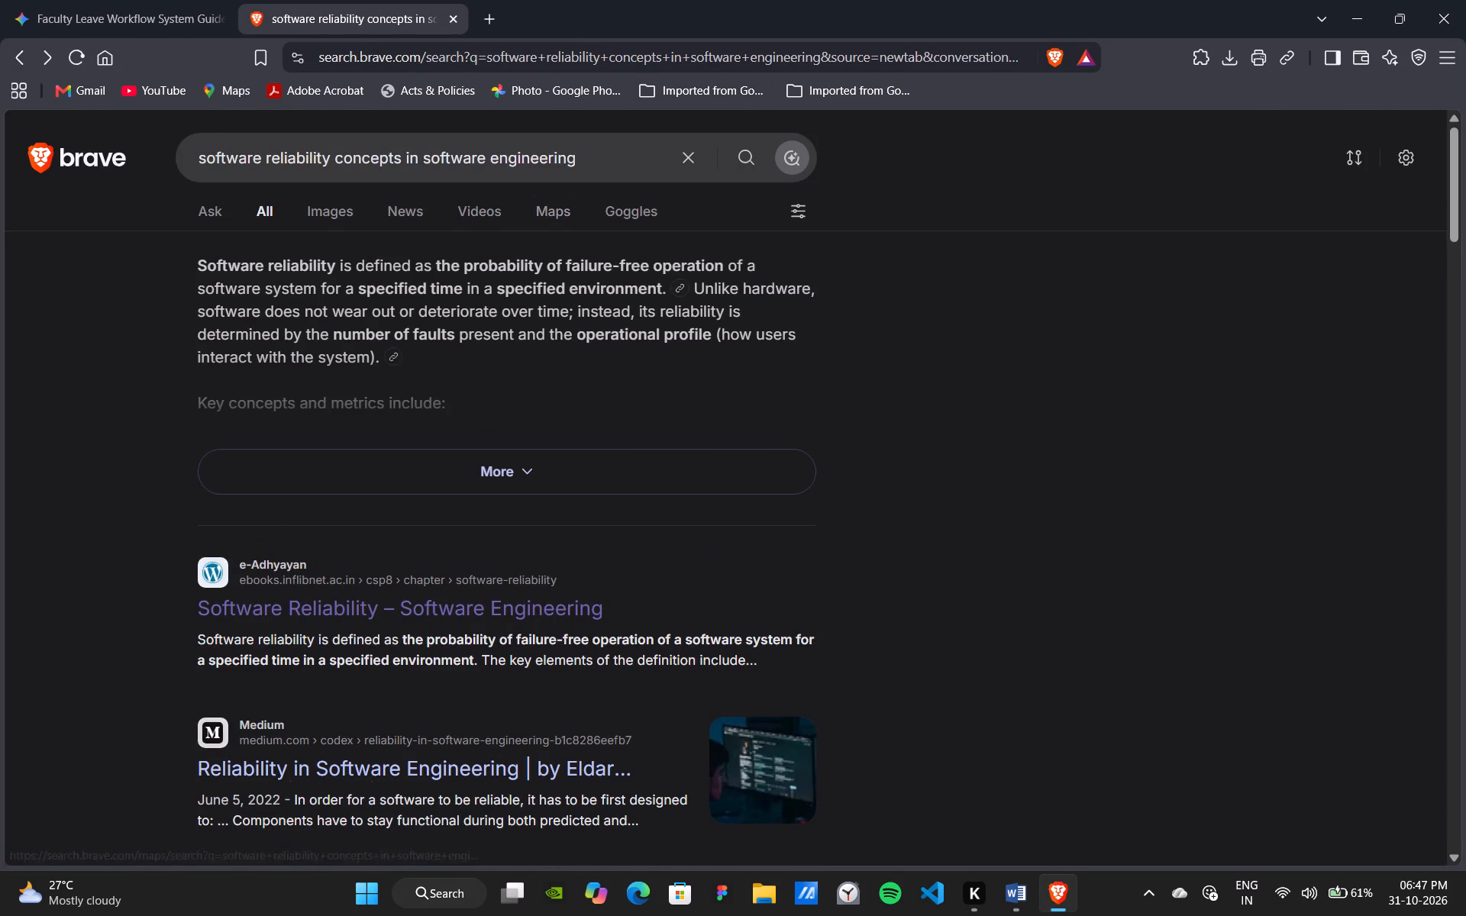
left_click(592, 154)
left_click(405, 156)
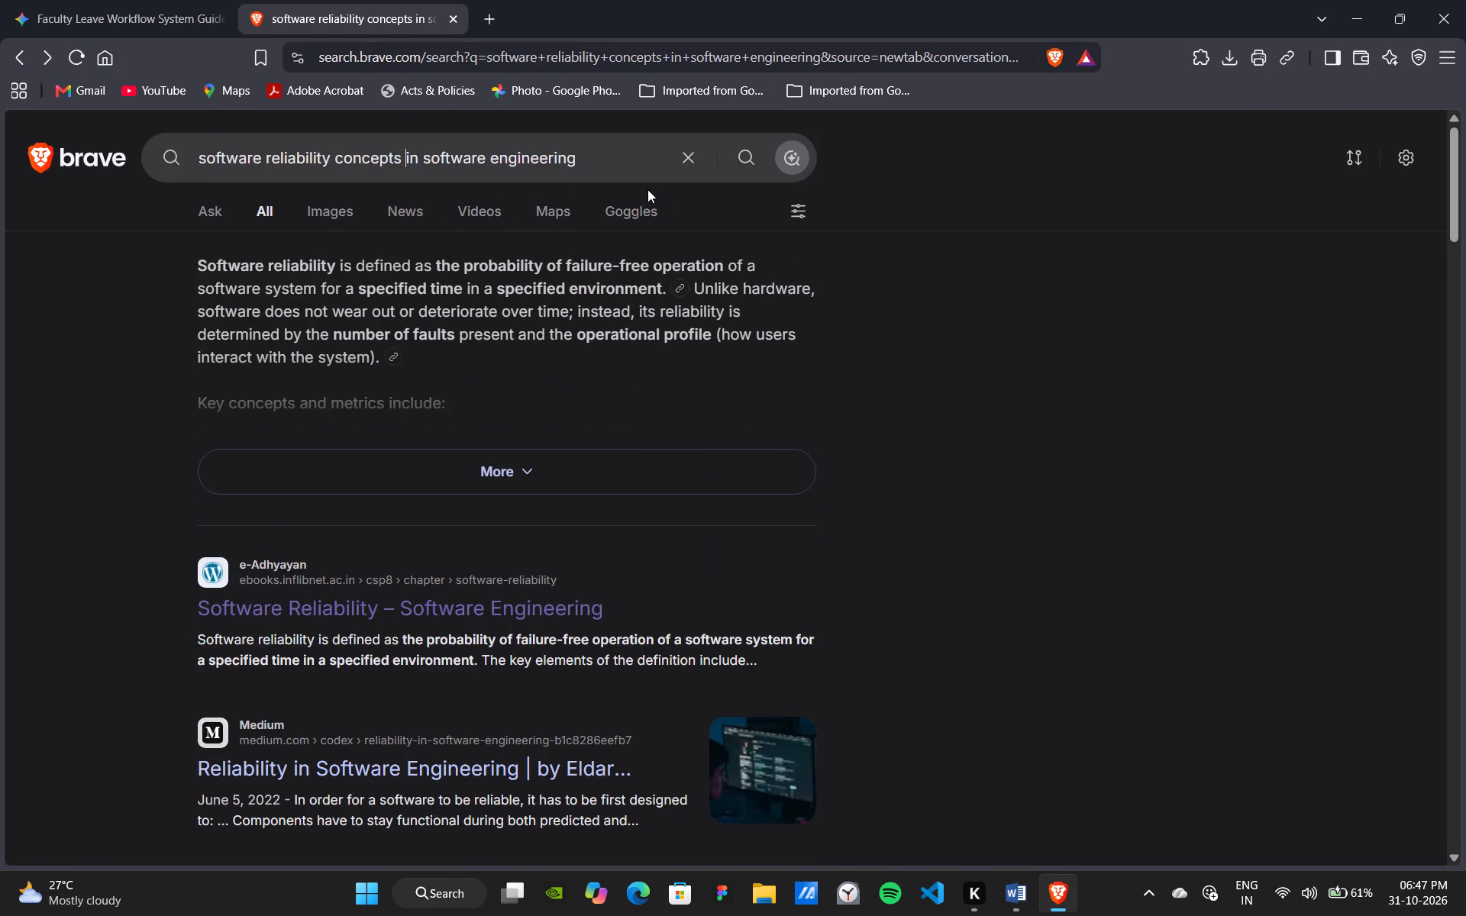
type("for faultu")
key("BackSpace")
key("space")
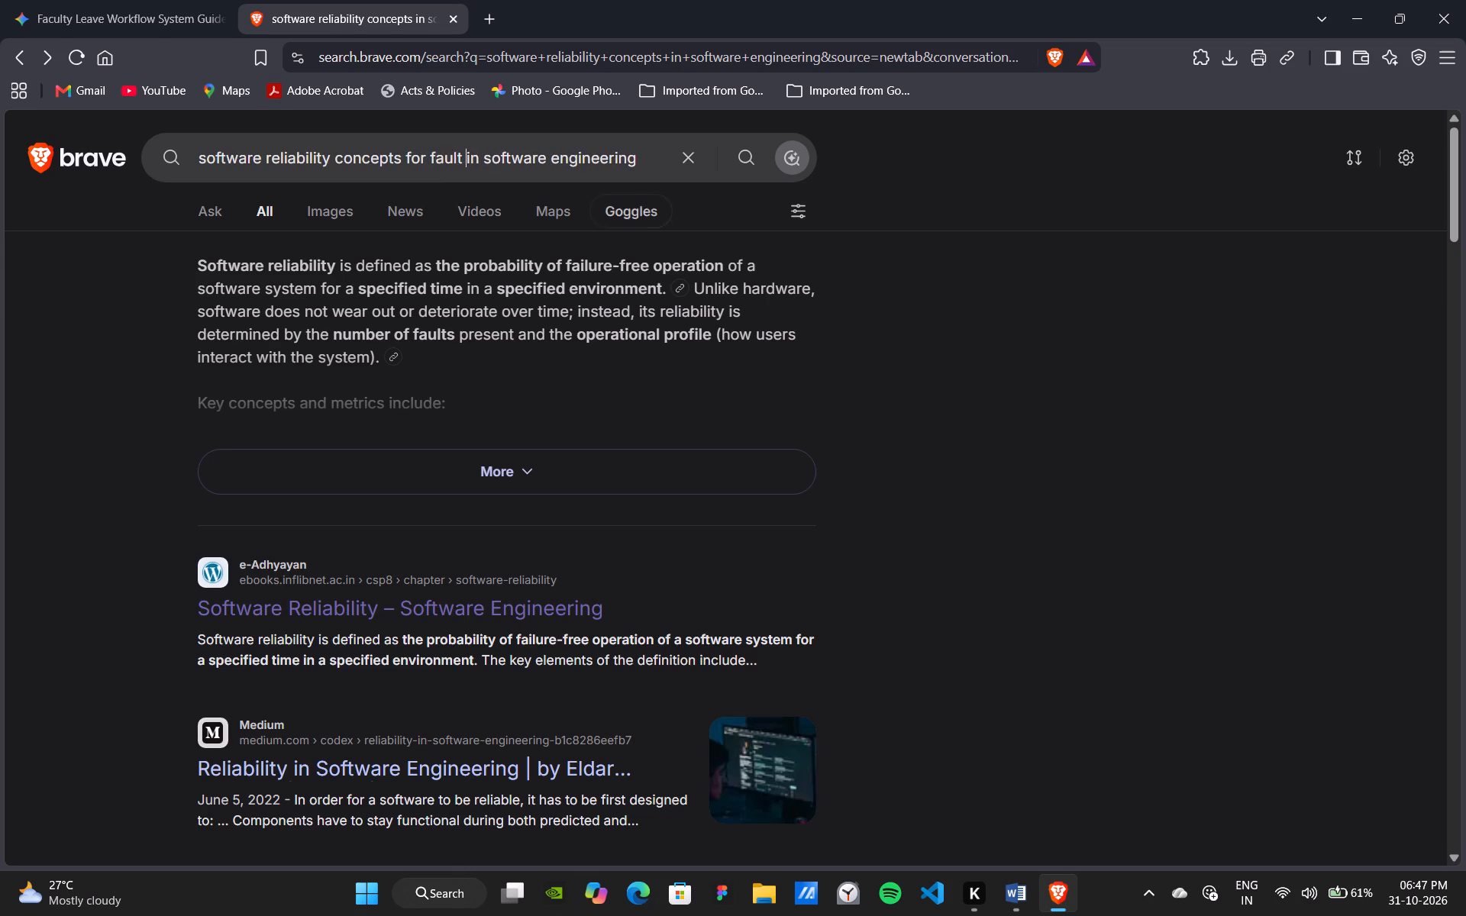
left_click(933, 836)
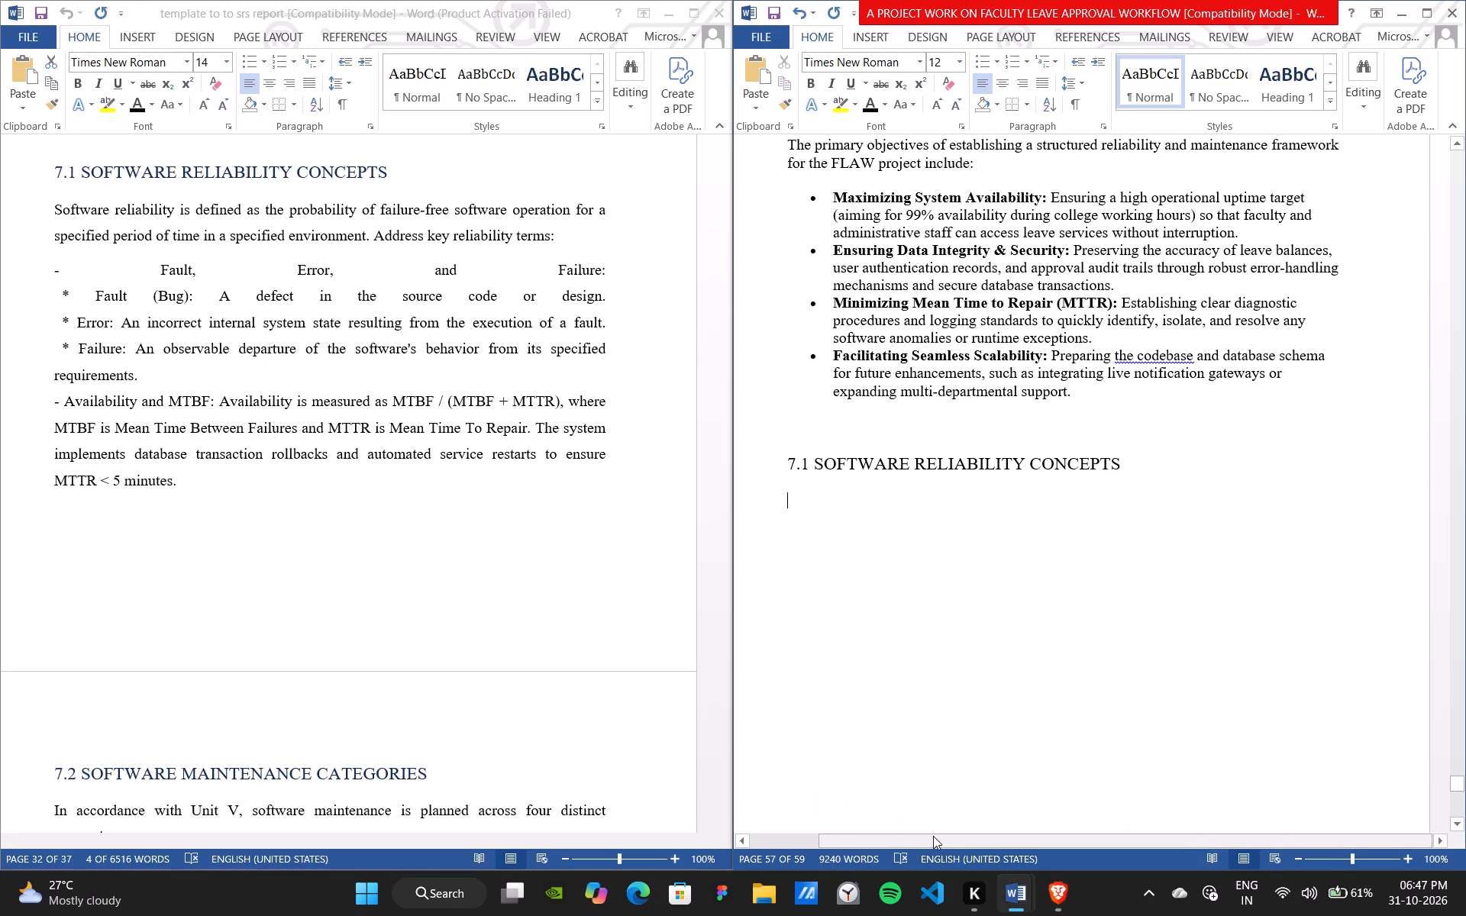
left_click(1058, 894)
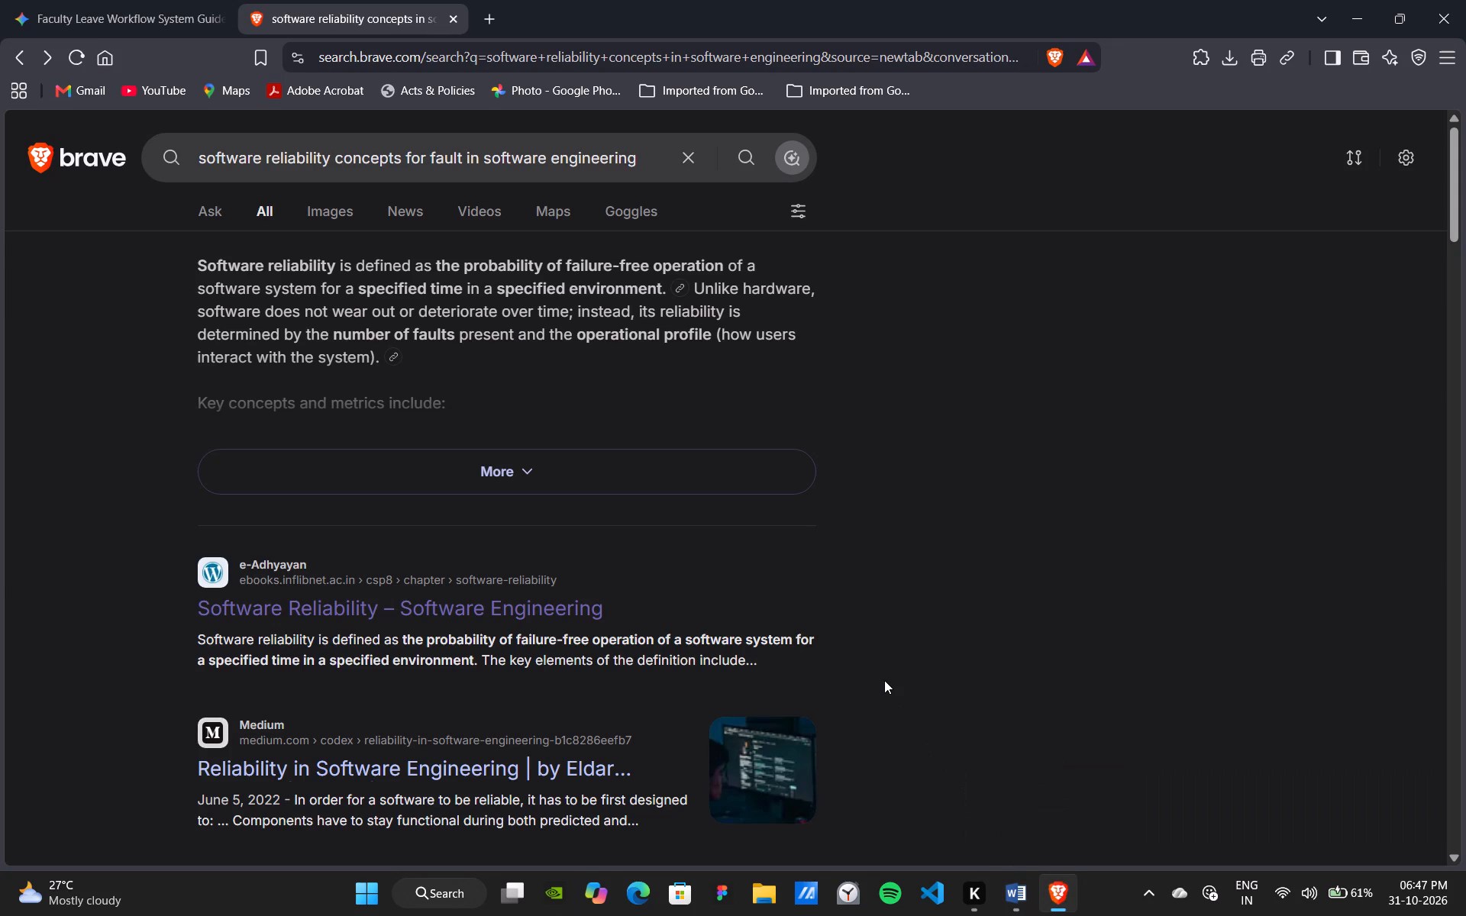
type(", erreo")
key("BackSpace")
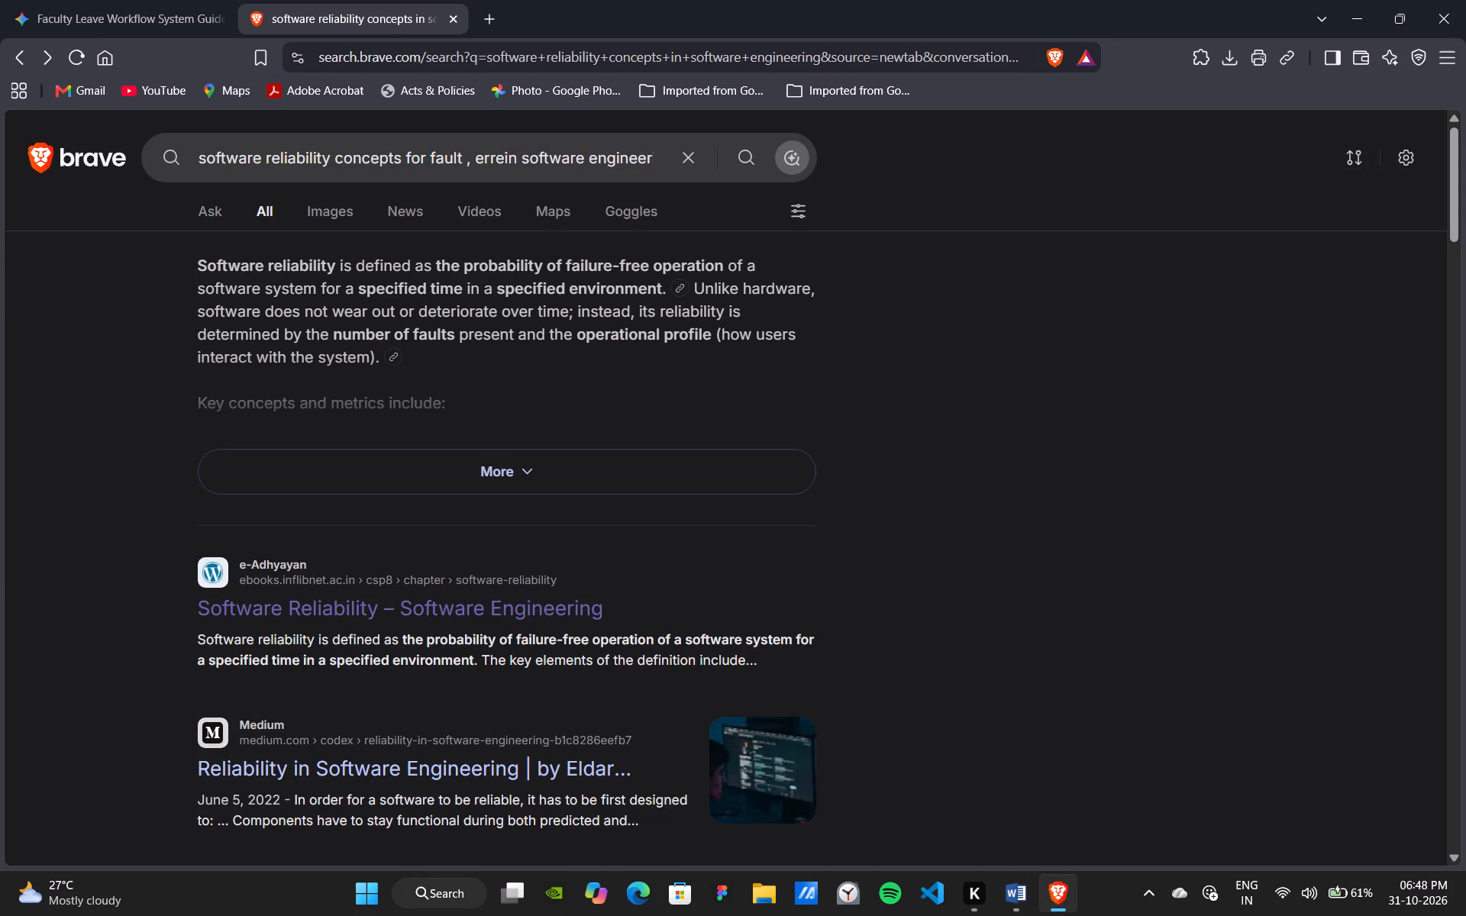
key("BackSpace")
type("or")
key("space")
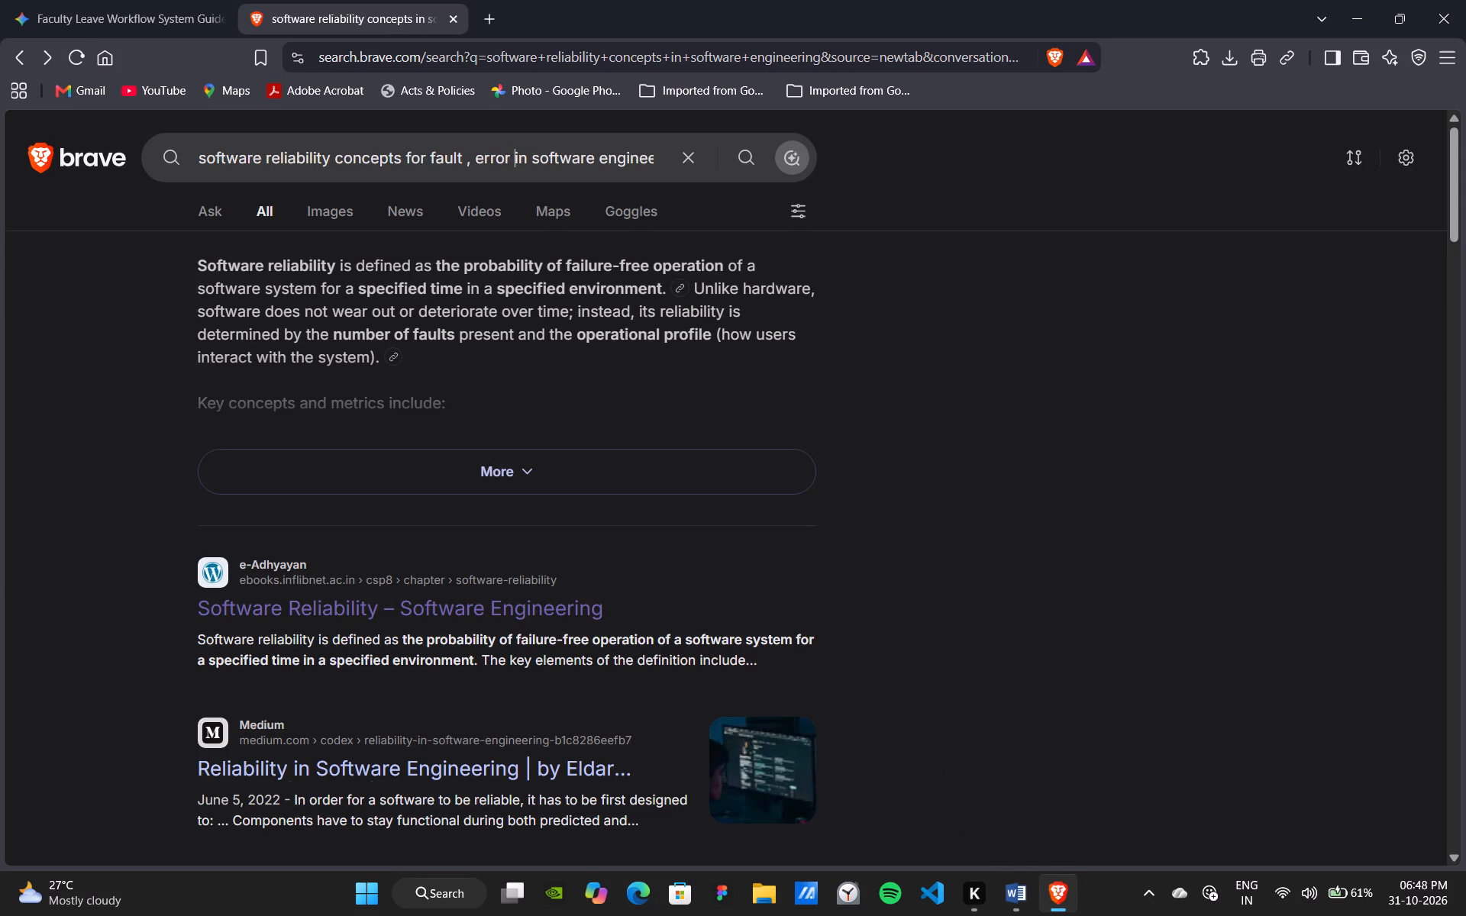
type("and")
key("space")
type("fail")
type("urr")
key("BackSpace")
type("e")
key("space")
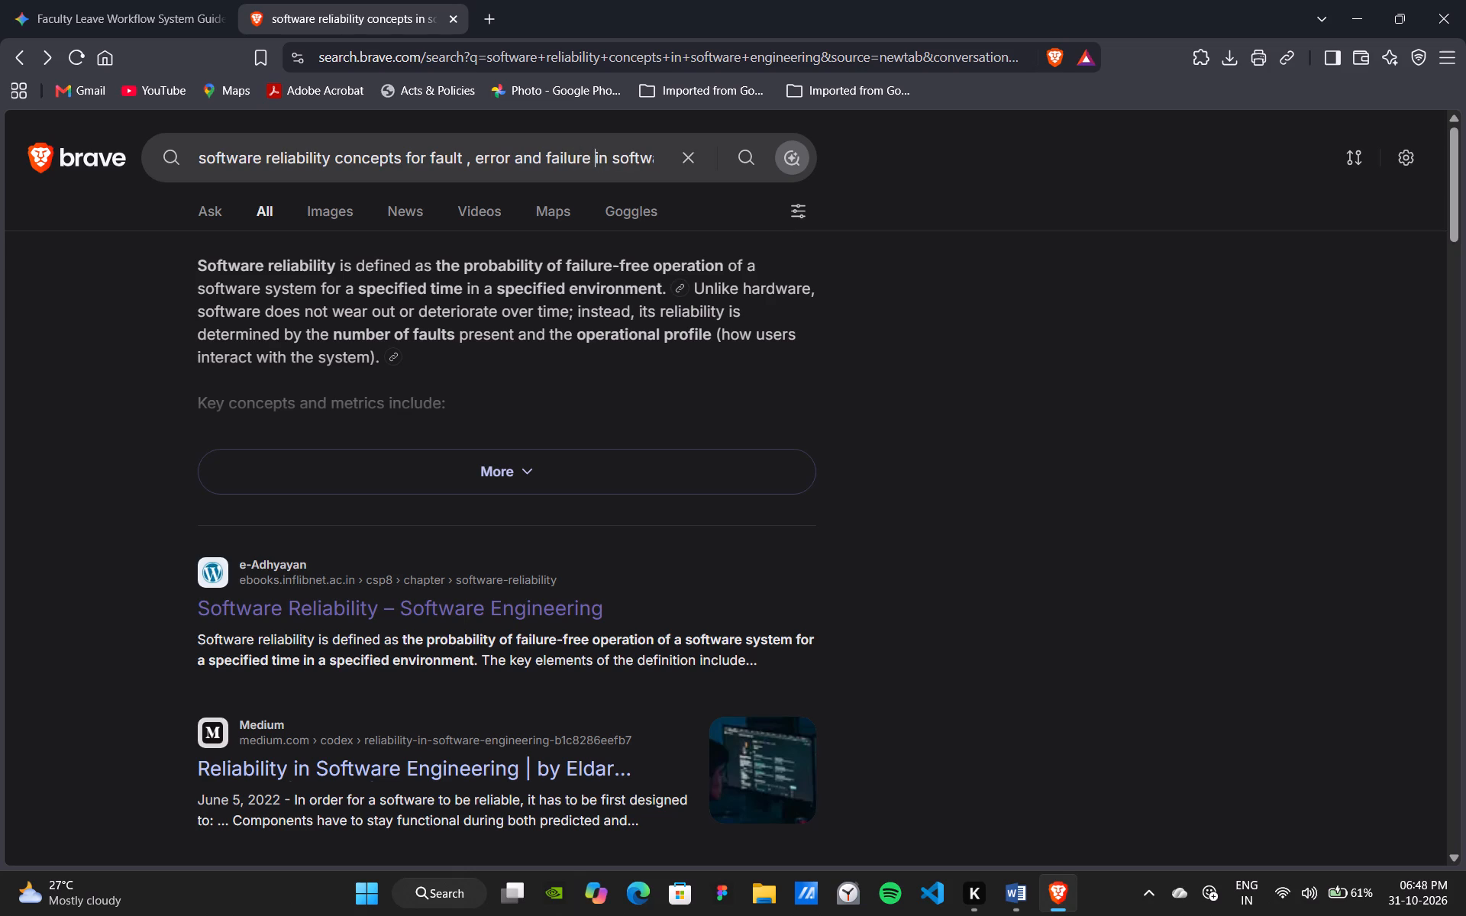
key("Return")
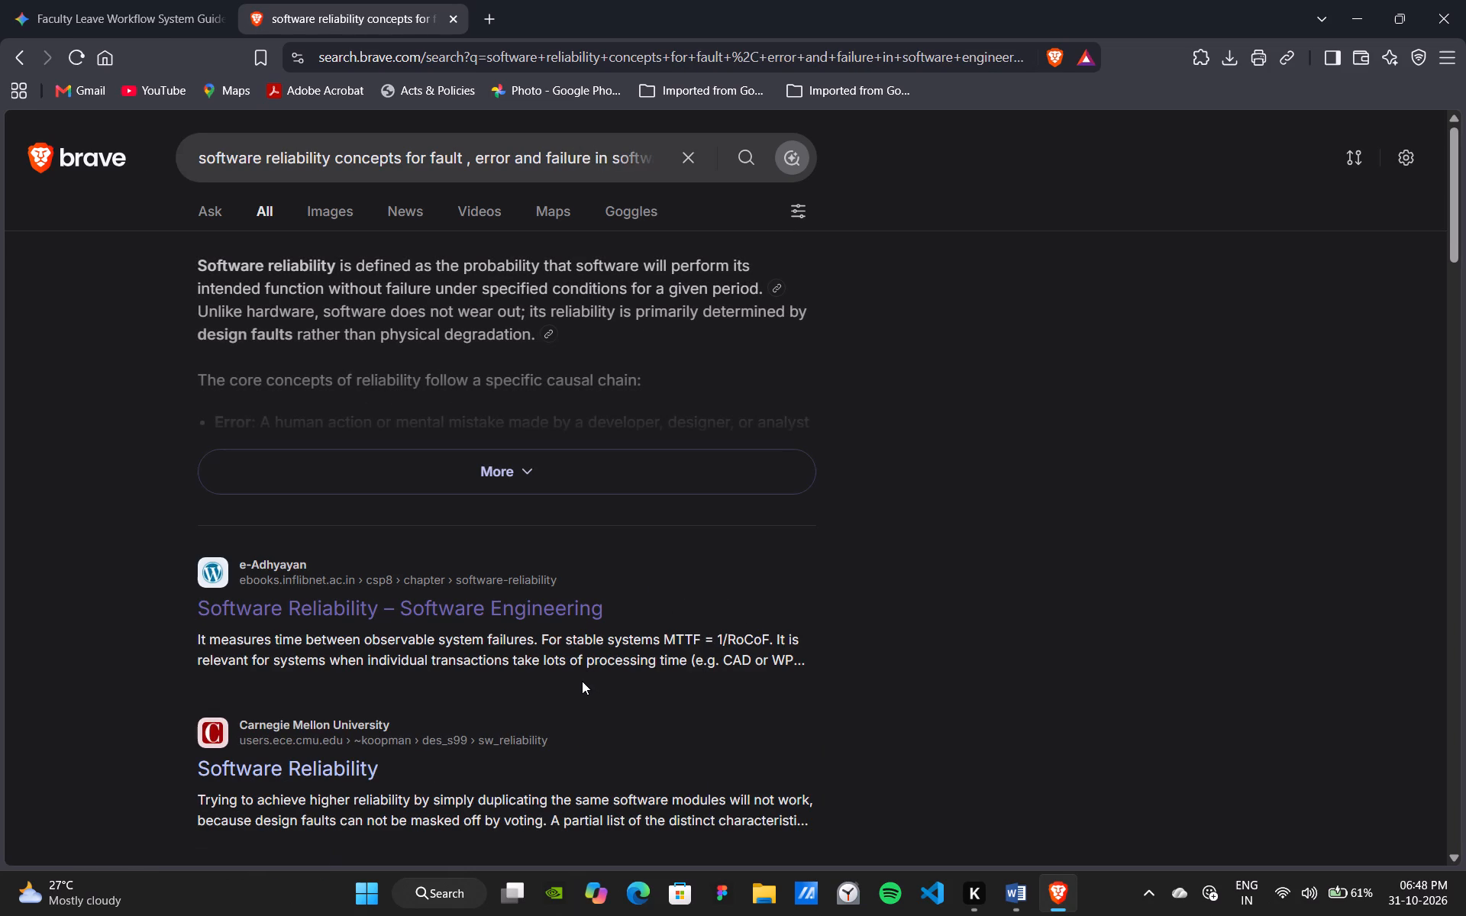
Expand the AI answer above the search results to read its definitions of error, fault and failure.
left_click(597, 458)
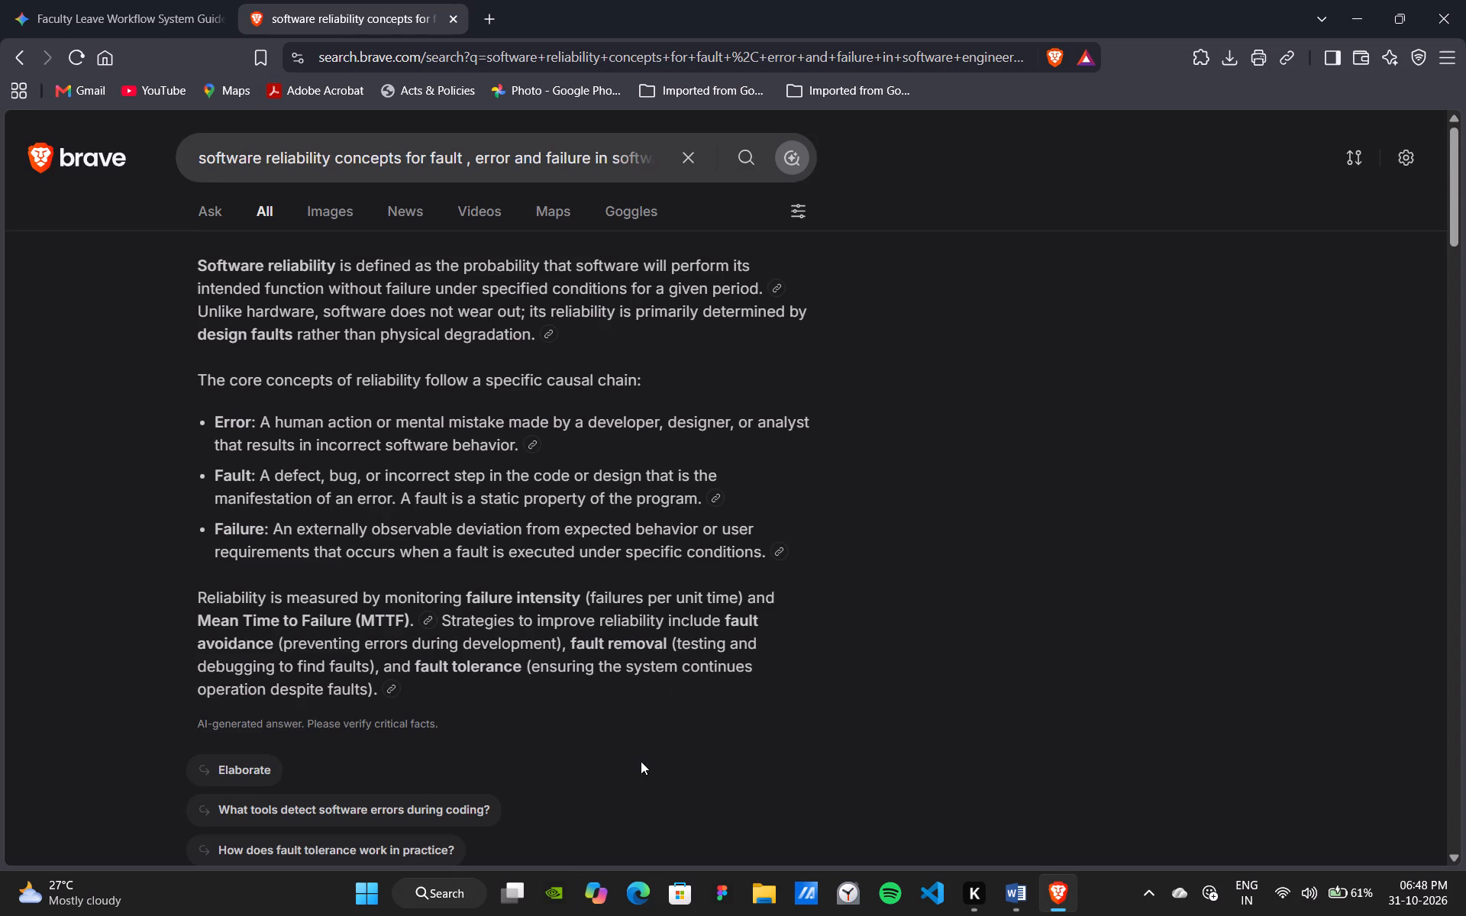
Open the Carnegie Mellon University "Software Reliability" result and read its abstract, contents list and introduction.
scroll(641, 761, "down", 9)
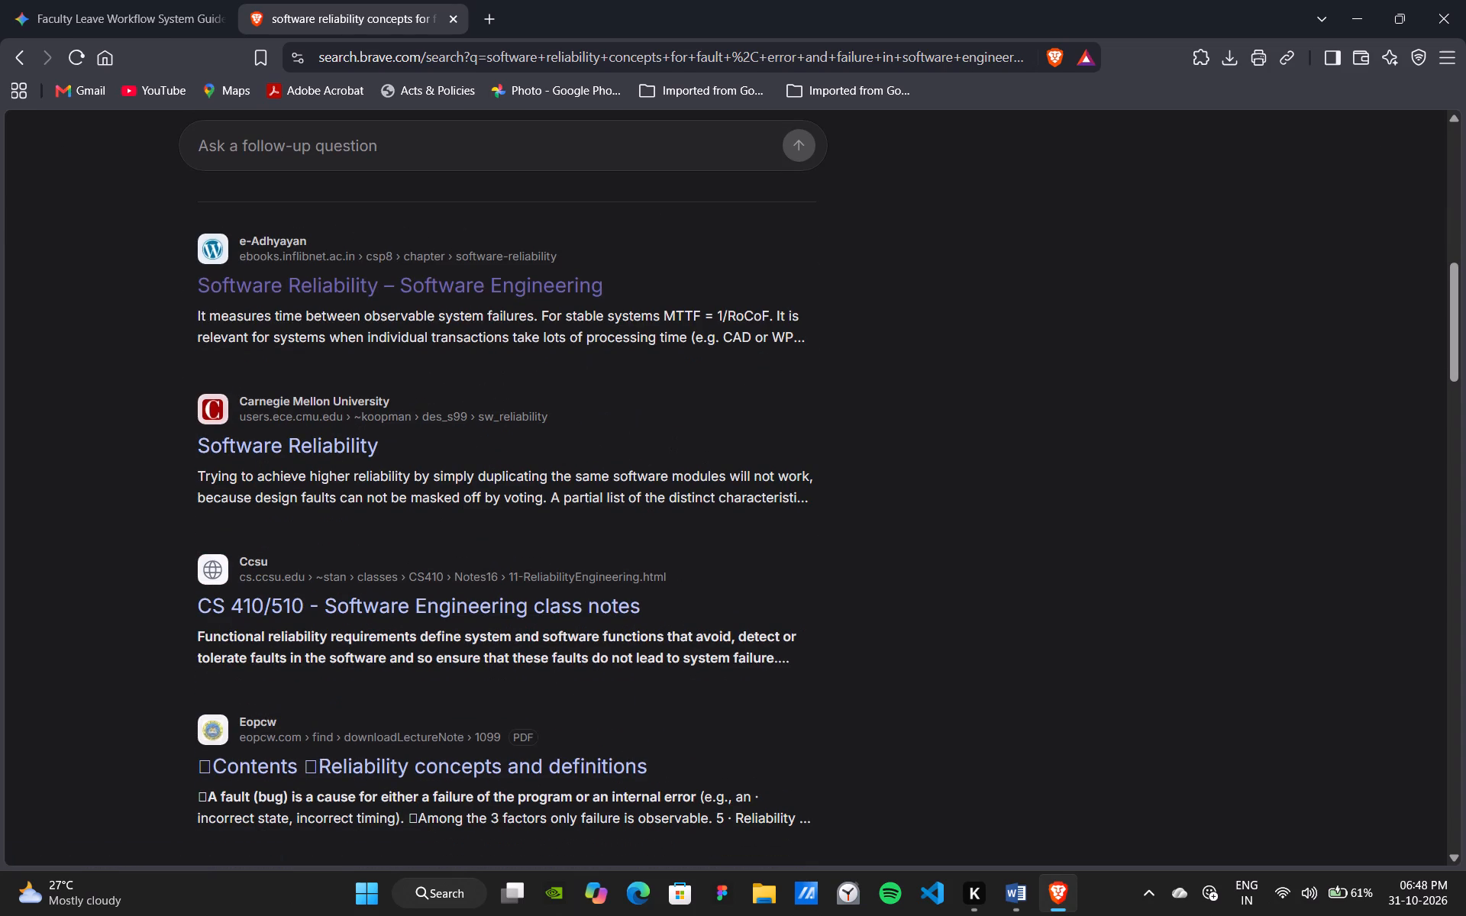
double_click(332, 448)
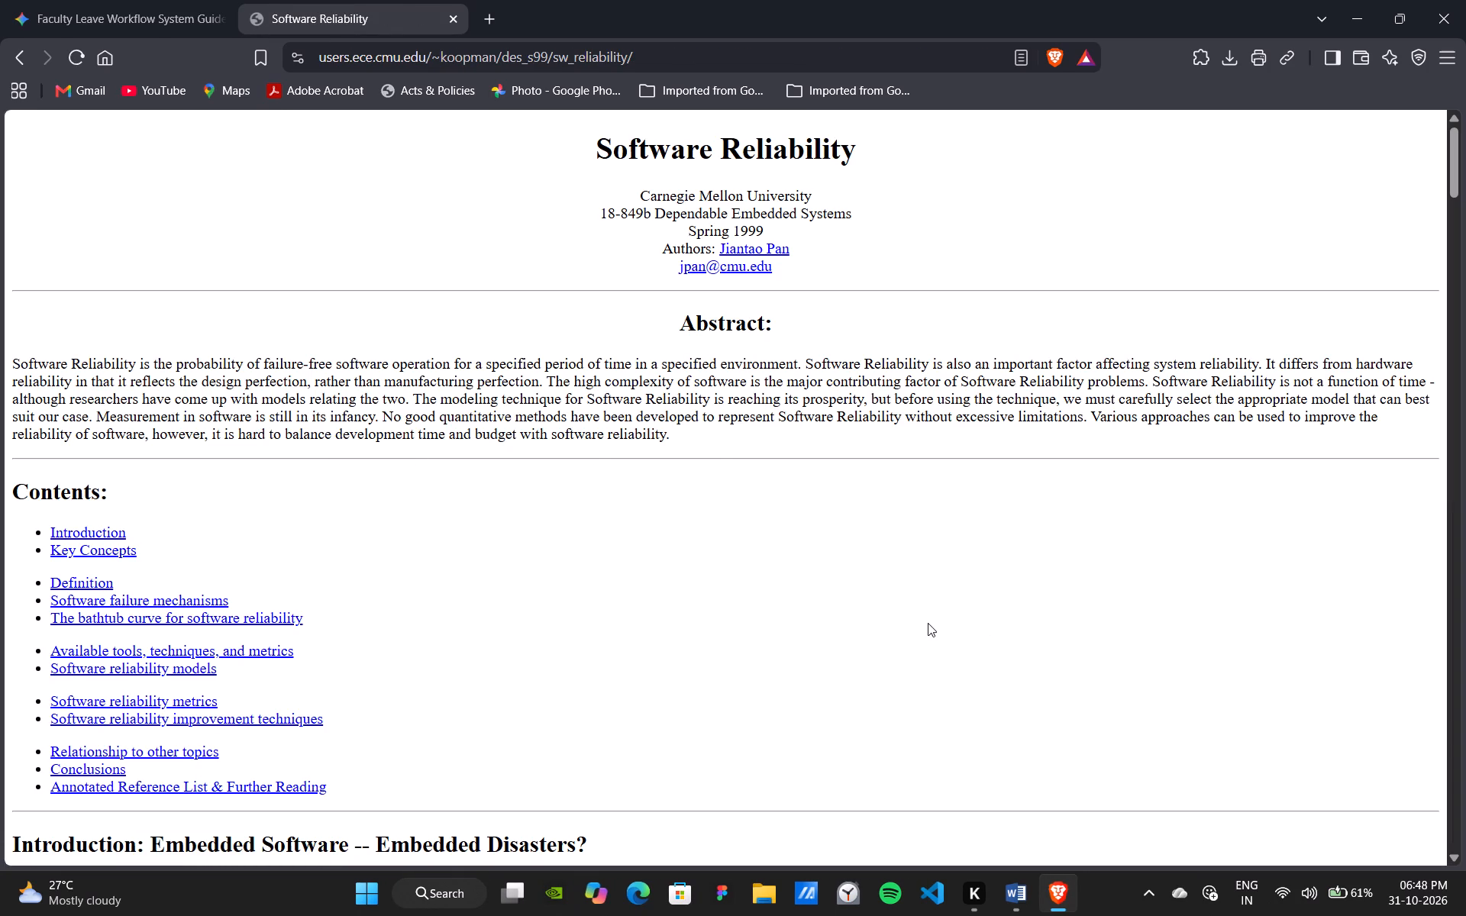
scroll(749, 705, "down", 6)
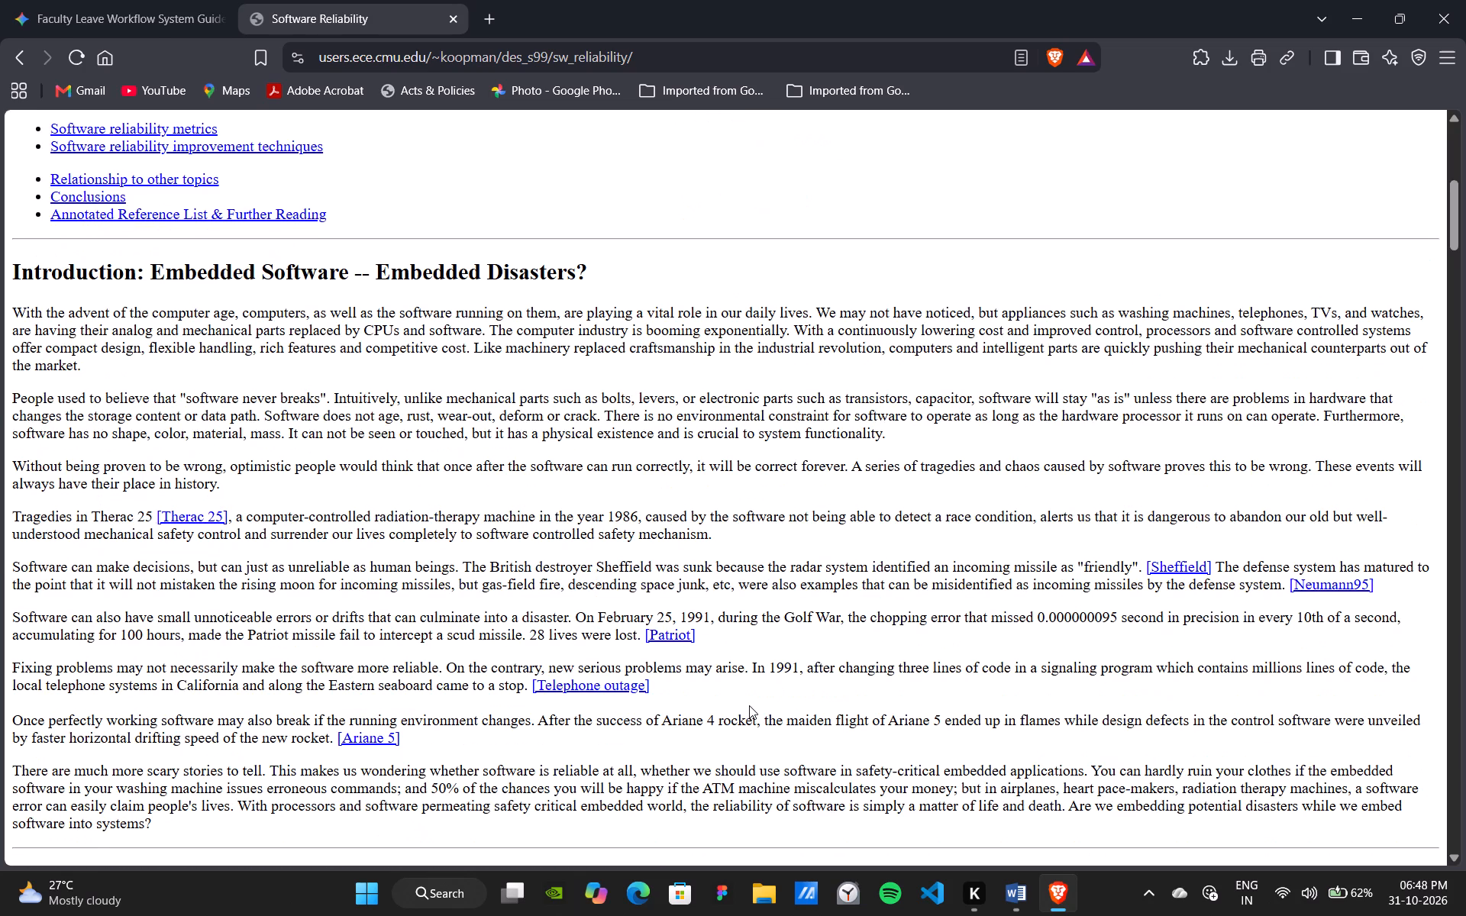
scroll(666, 697, "up", 8)
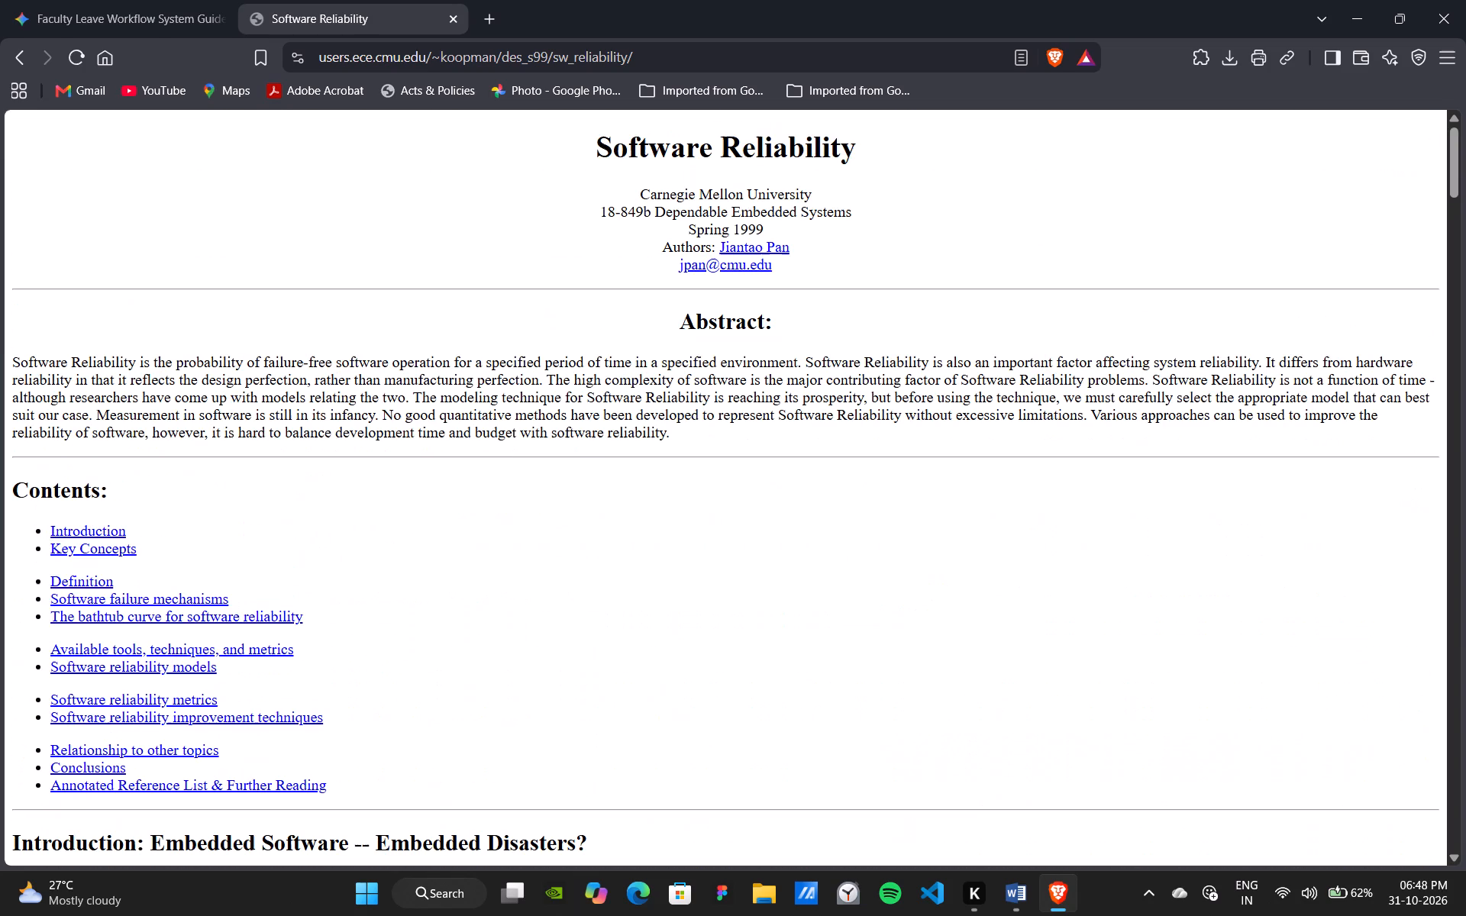
scroll(632, 724, "up", 4)
scroll(679, 469, "up", 1)
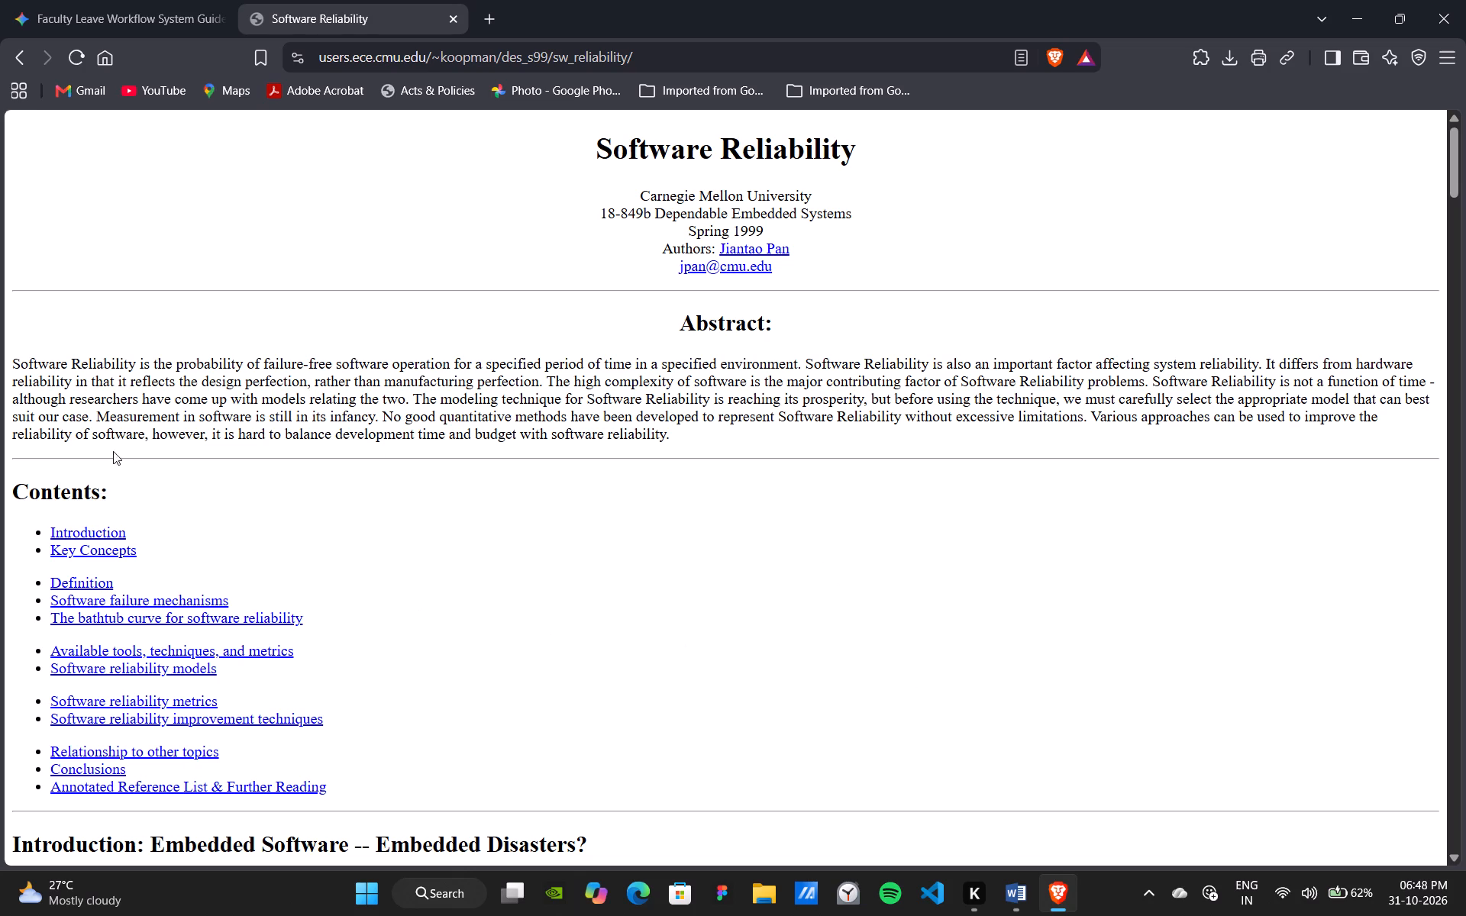
scroll(587, 653, "down", 12)
scroll(587, 653, "up", 4)
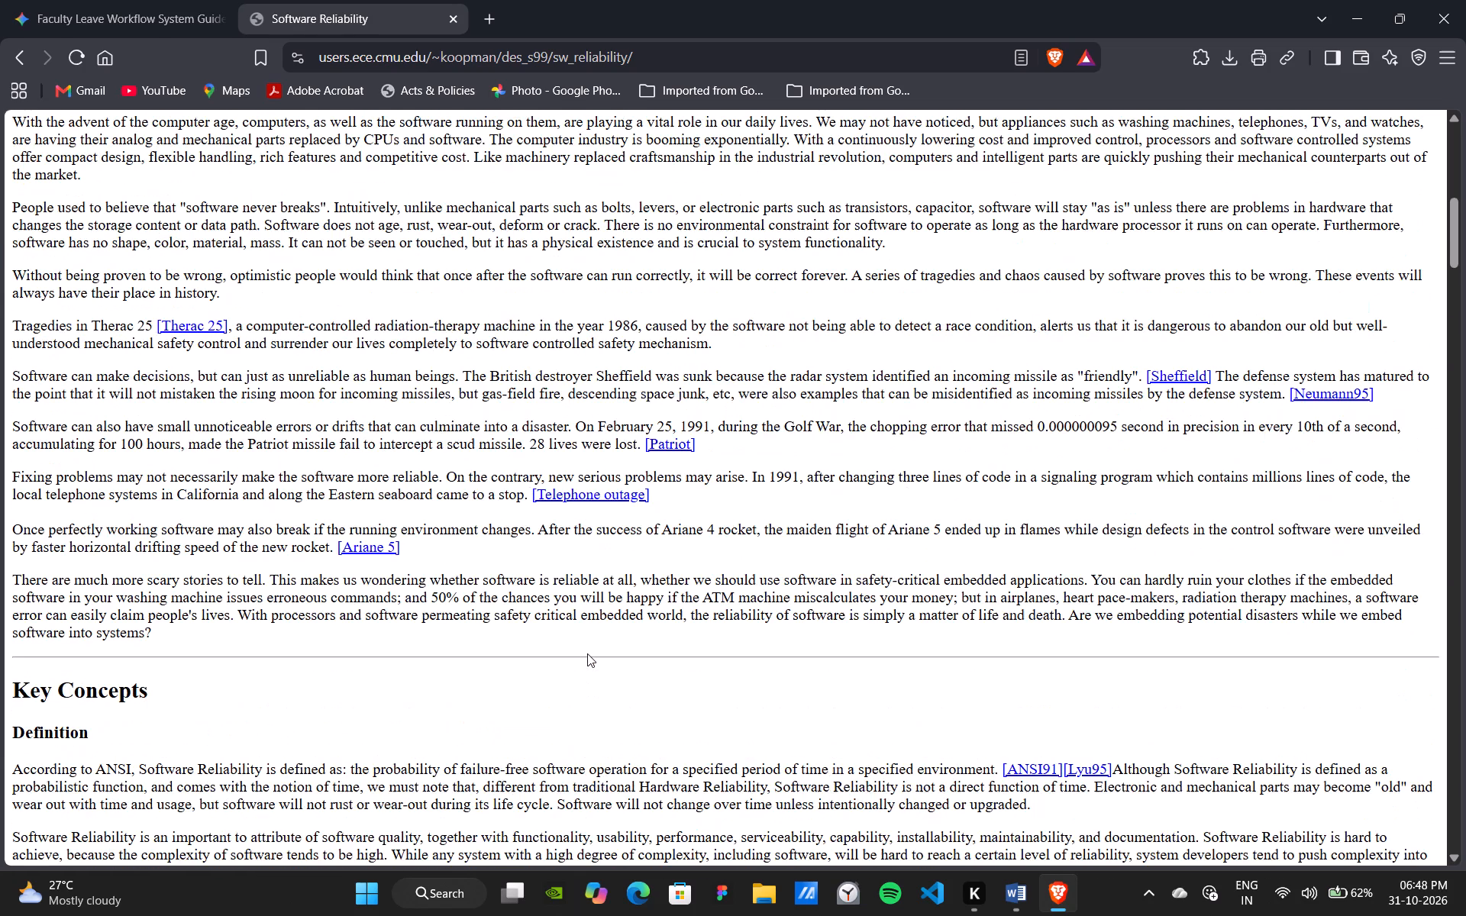
scroll(587, 653, "up", 1)
scroll(587, 653, "down", 4)
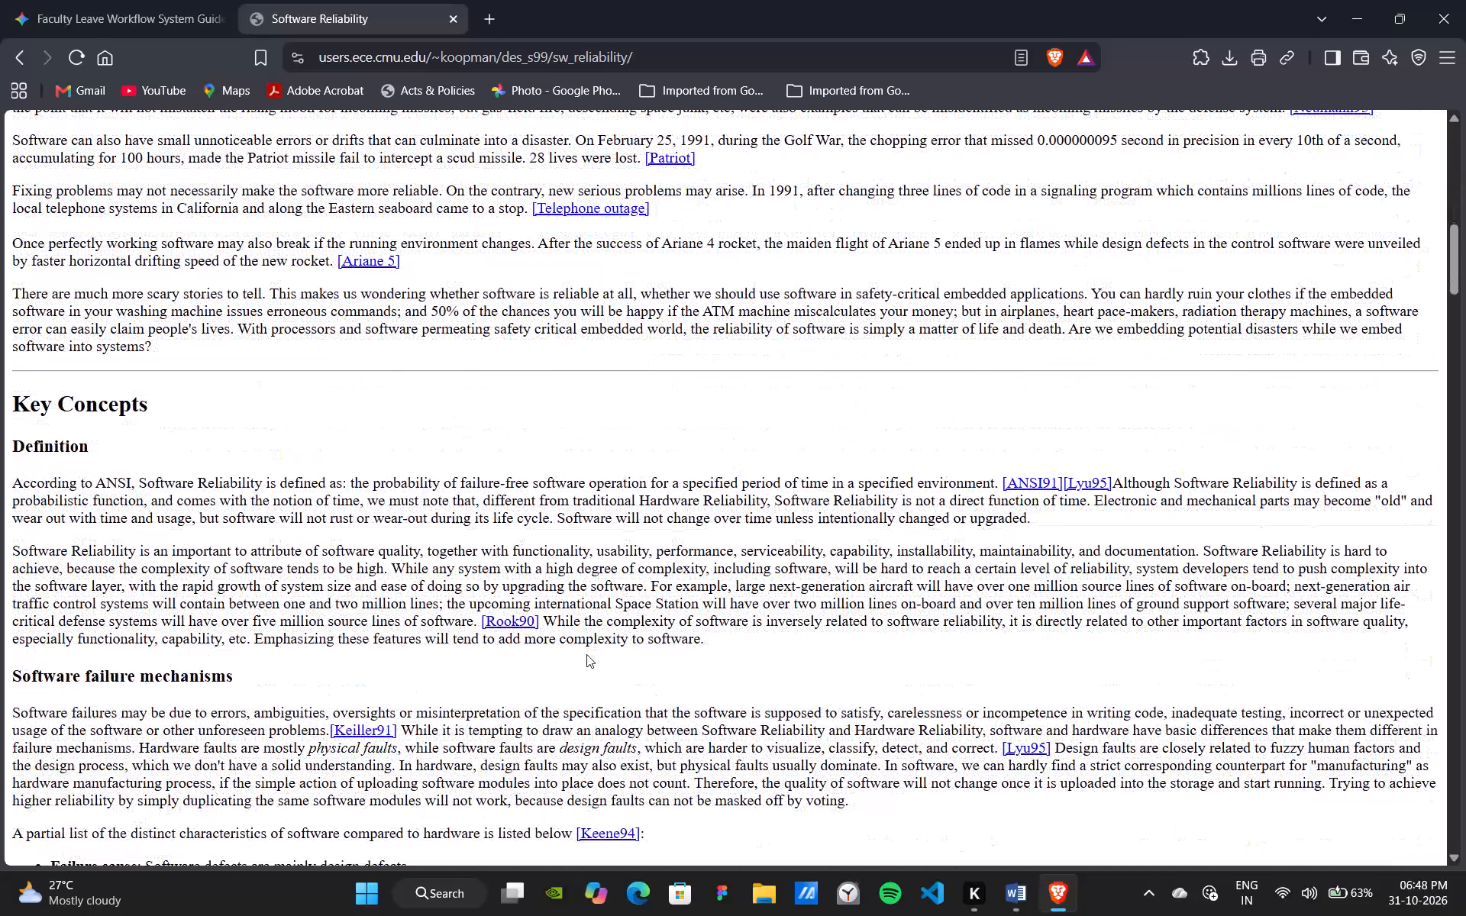
scroll(586, 654, "down", 9)
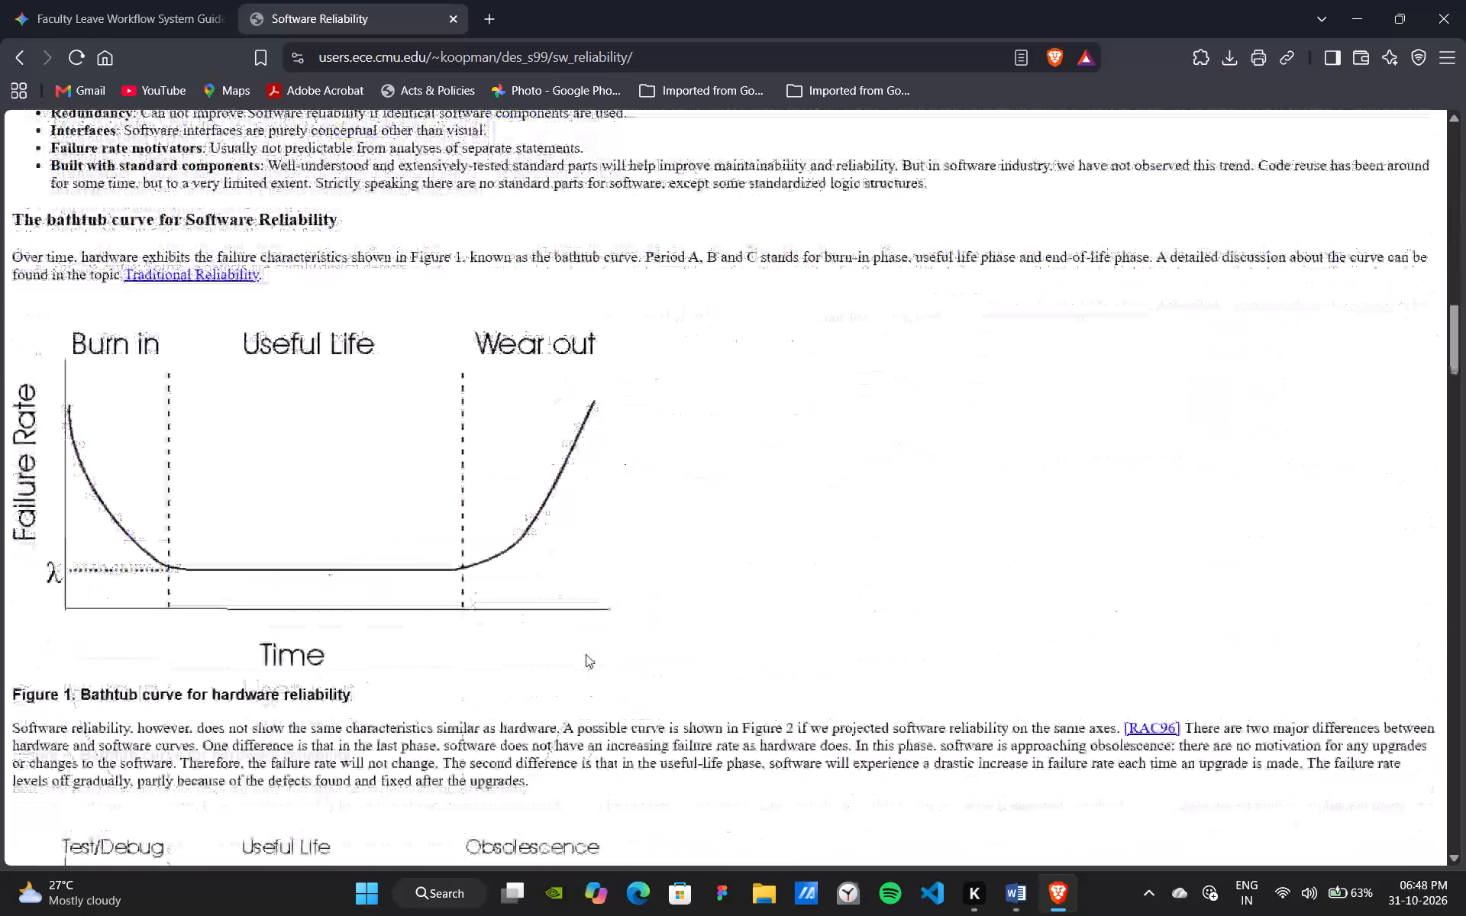
scroll(586, 654, "down", 5)
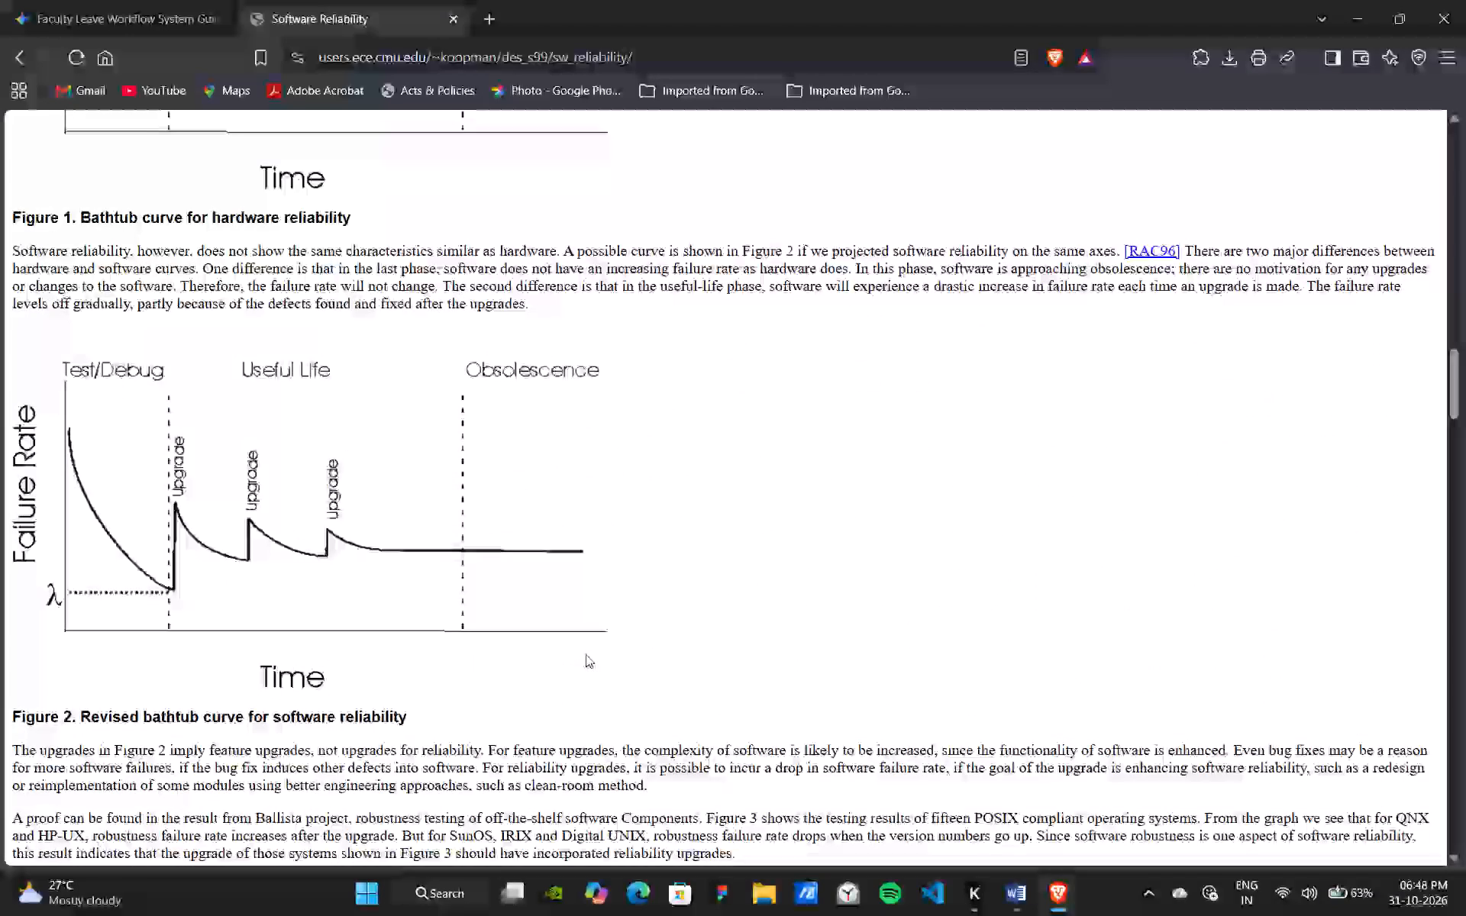
scroll(586, 654, "down", 6)
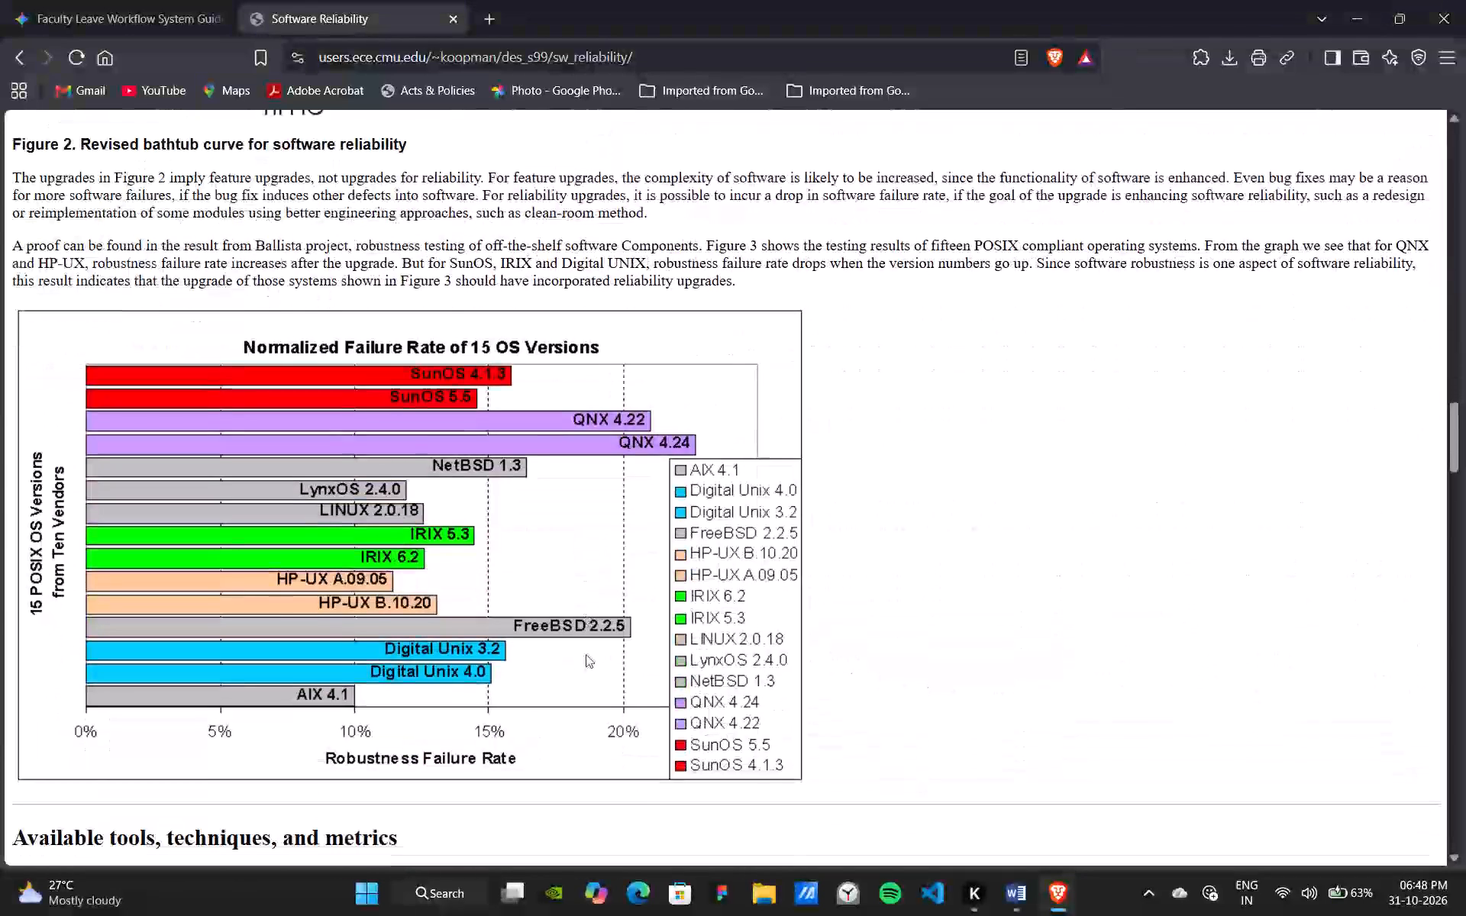
scroll(586, 654, "down", 1)
scroll(586, 654, "up", 2)
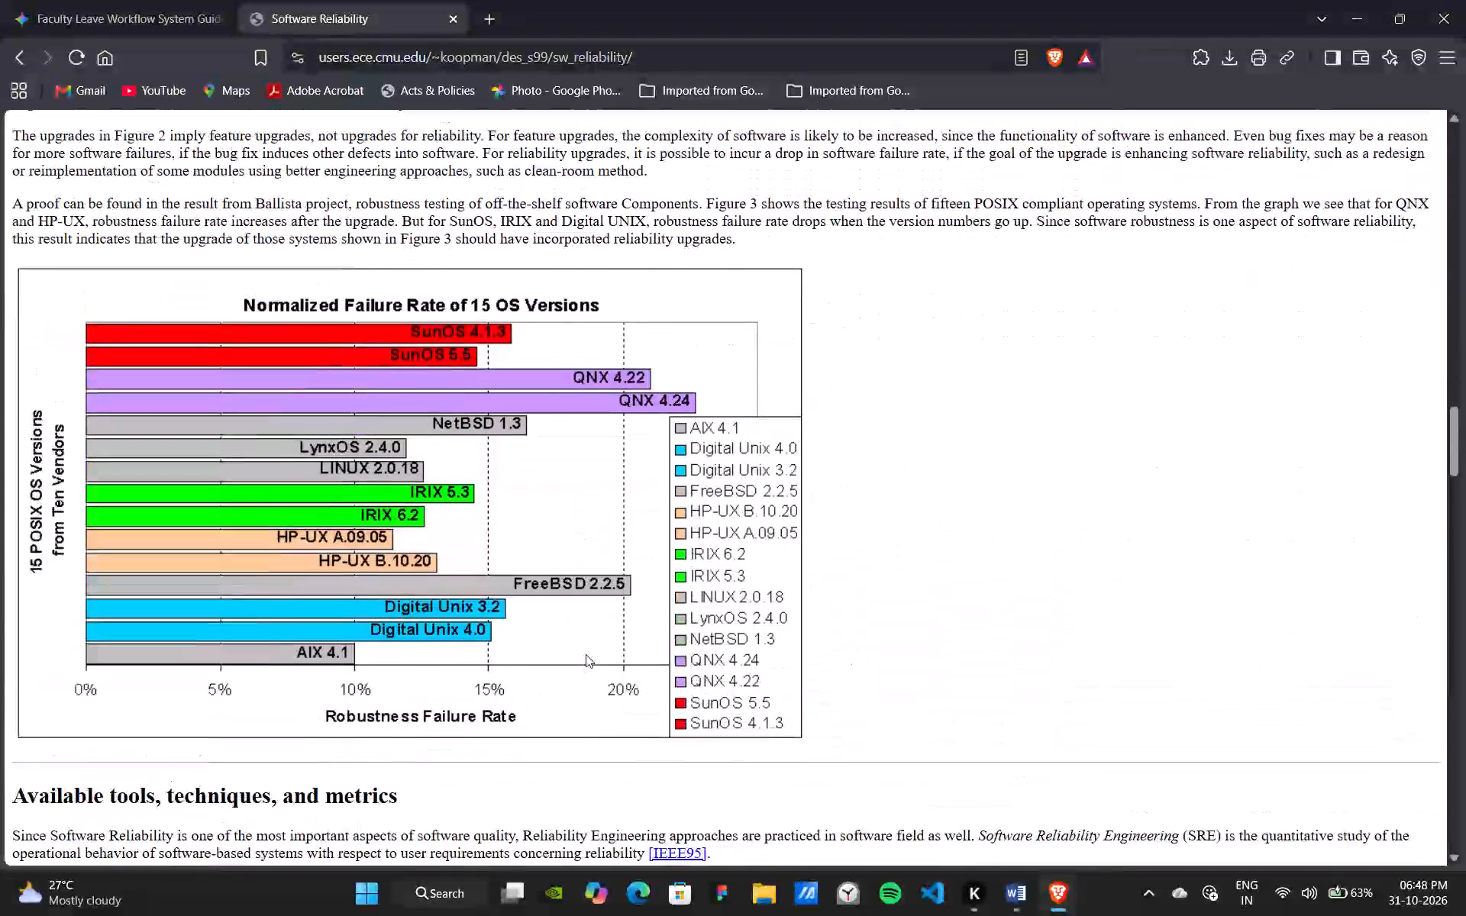
scroll(586, 654, "down", 6)
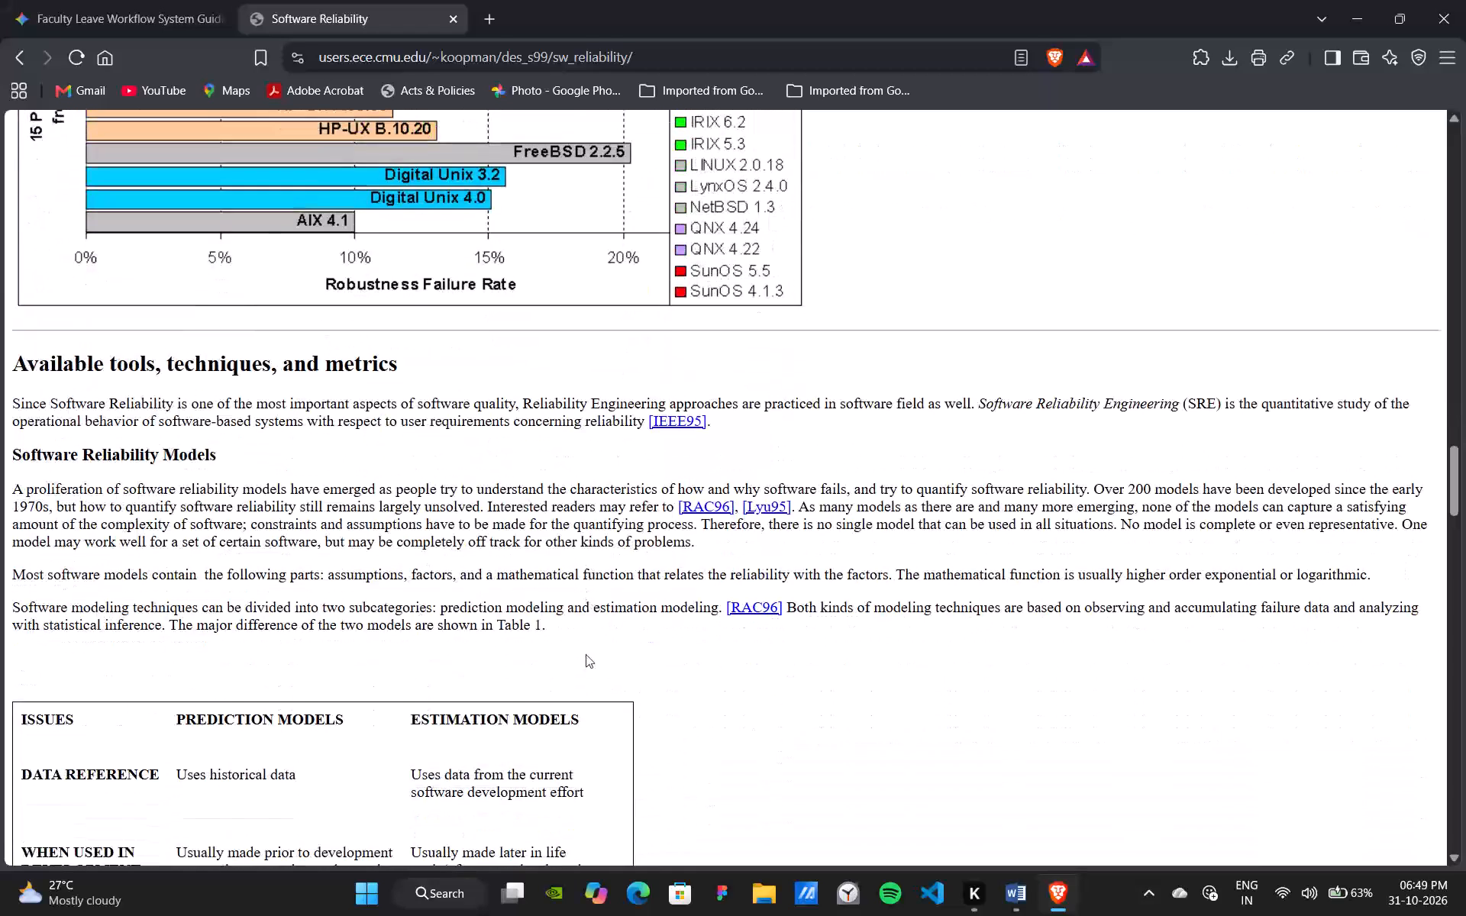
scroll(586, 654, "down", 10)
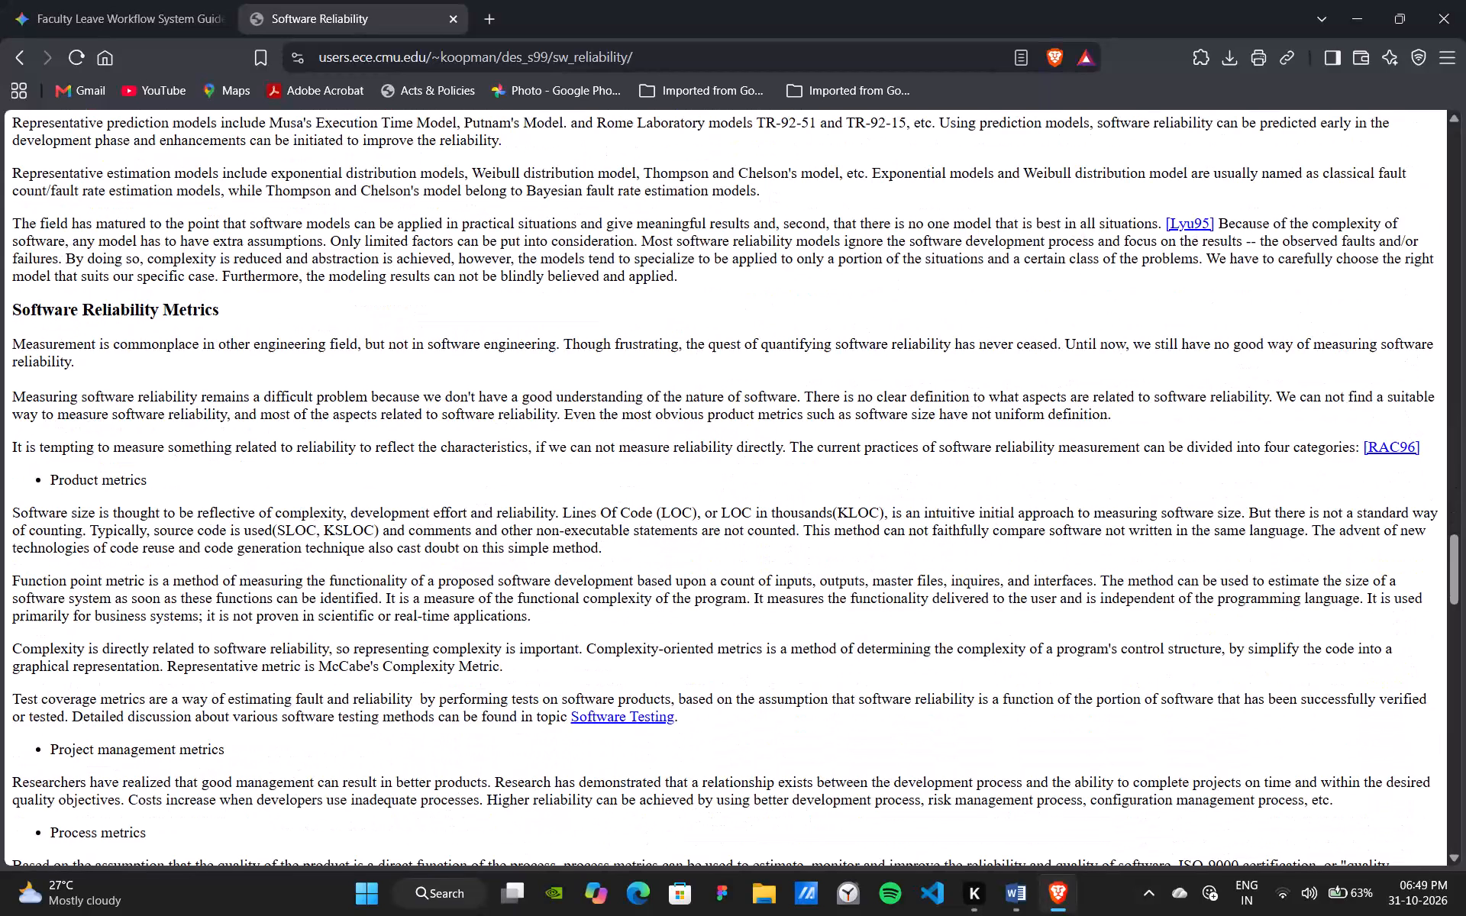
scroll(586, 654, "down", 8)
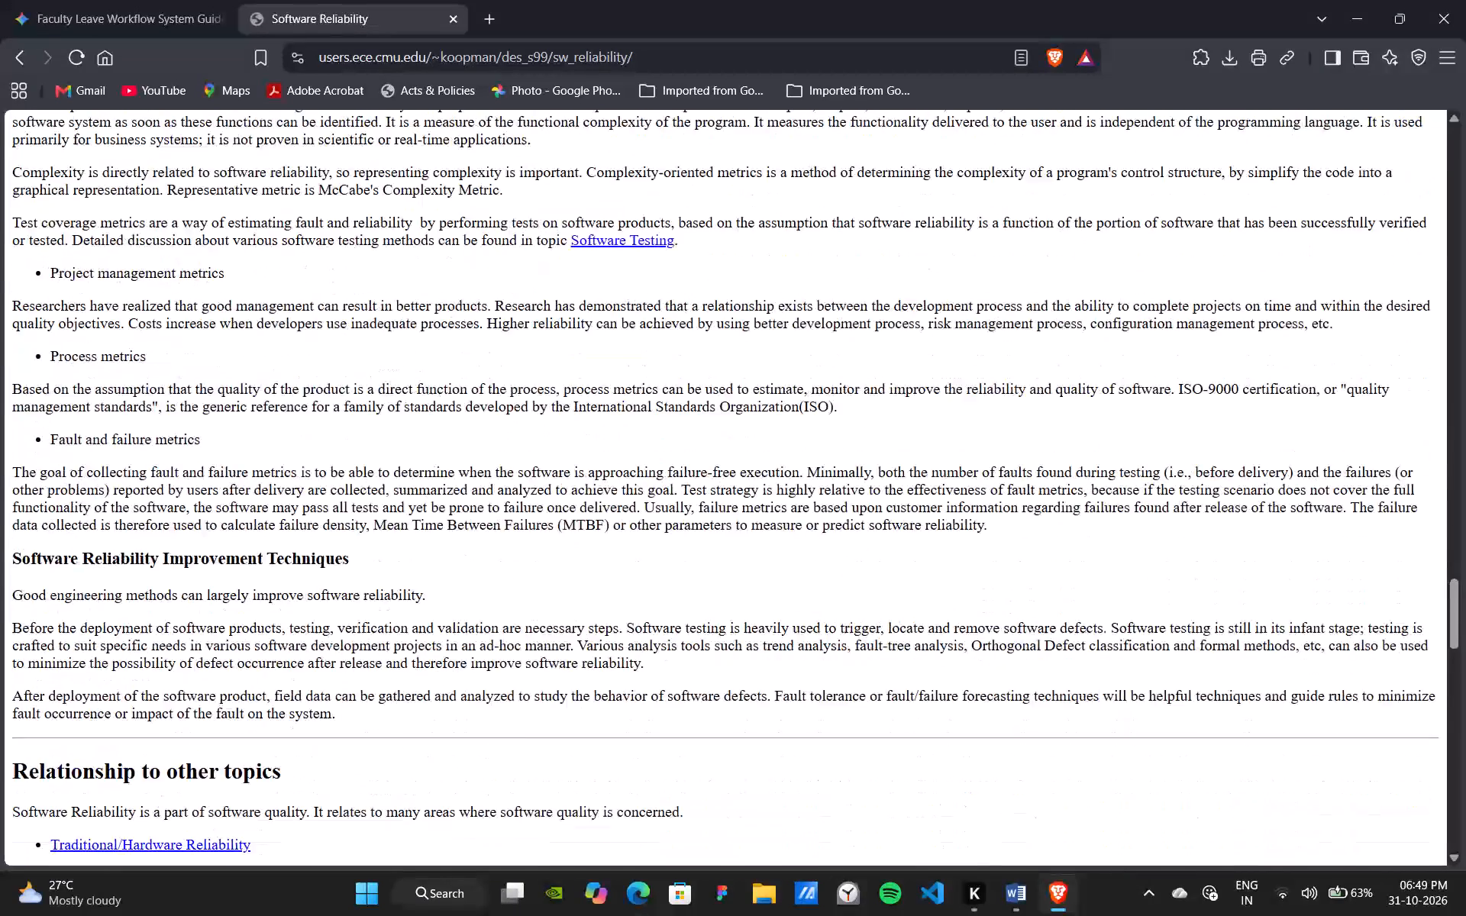
scroll(586, 654, "down", 5)
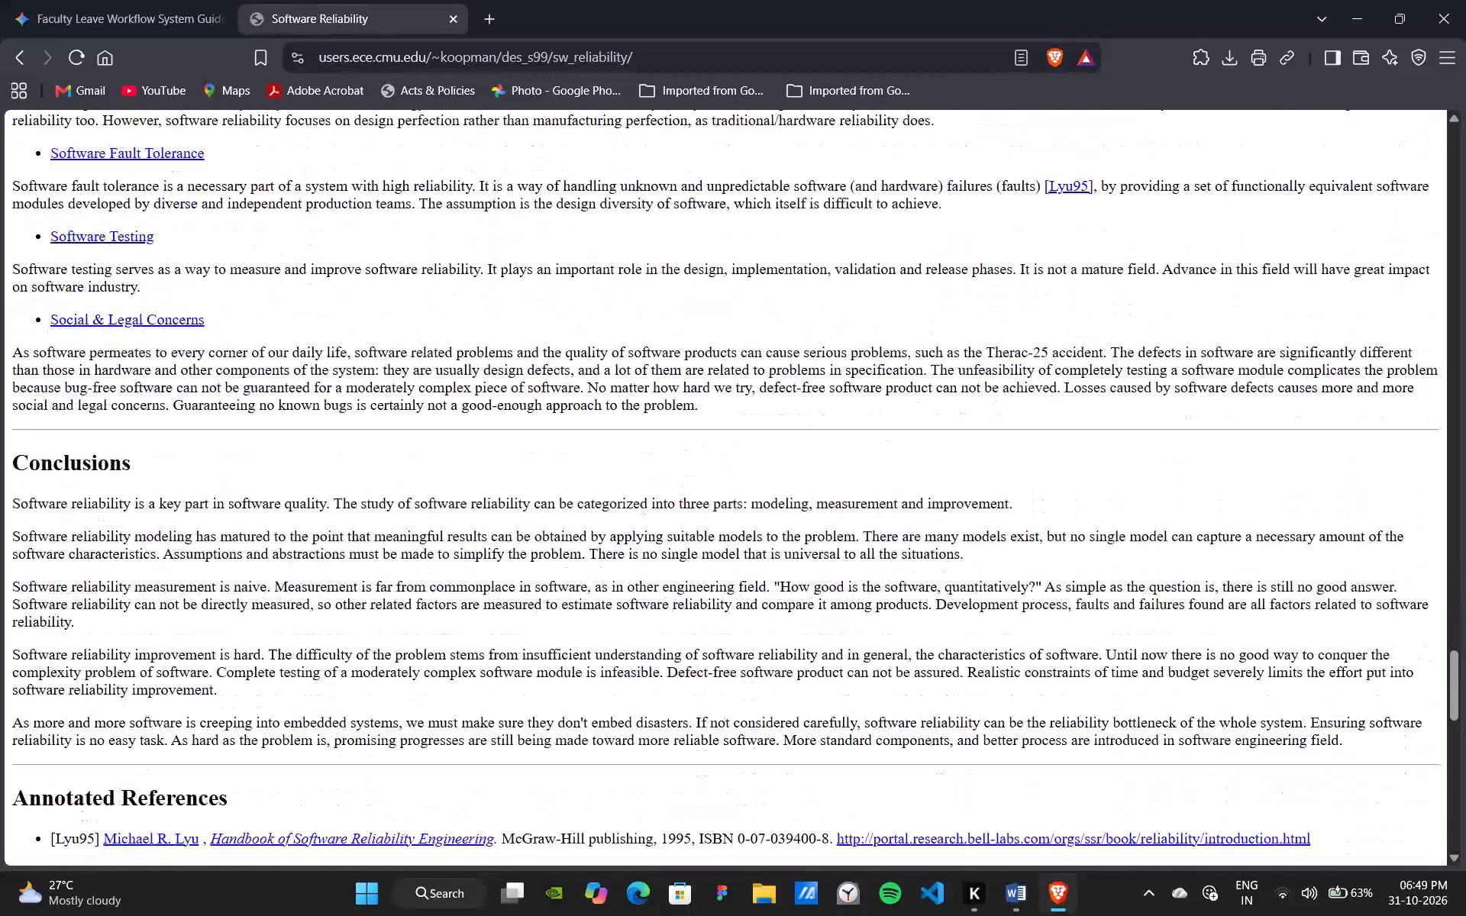
scroll(586, 654, "down", 3)
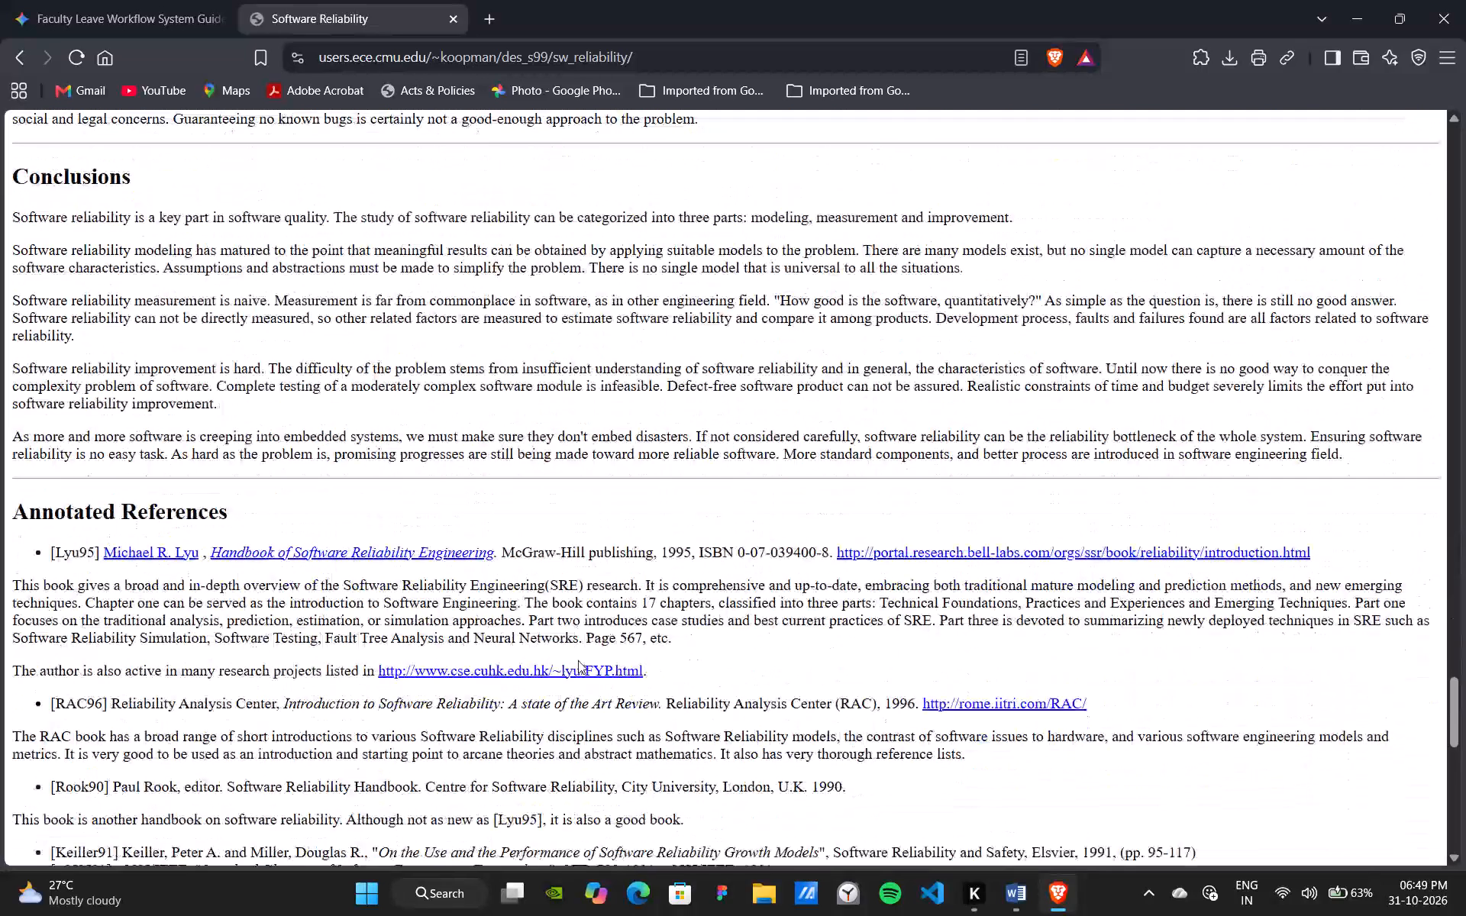
scroll(569, 672, "up", 5)
scroll(569, 672, "down", 5)
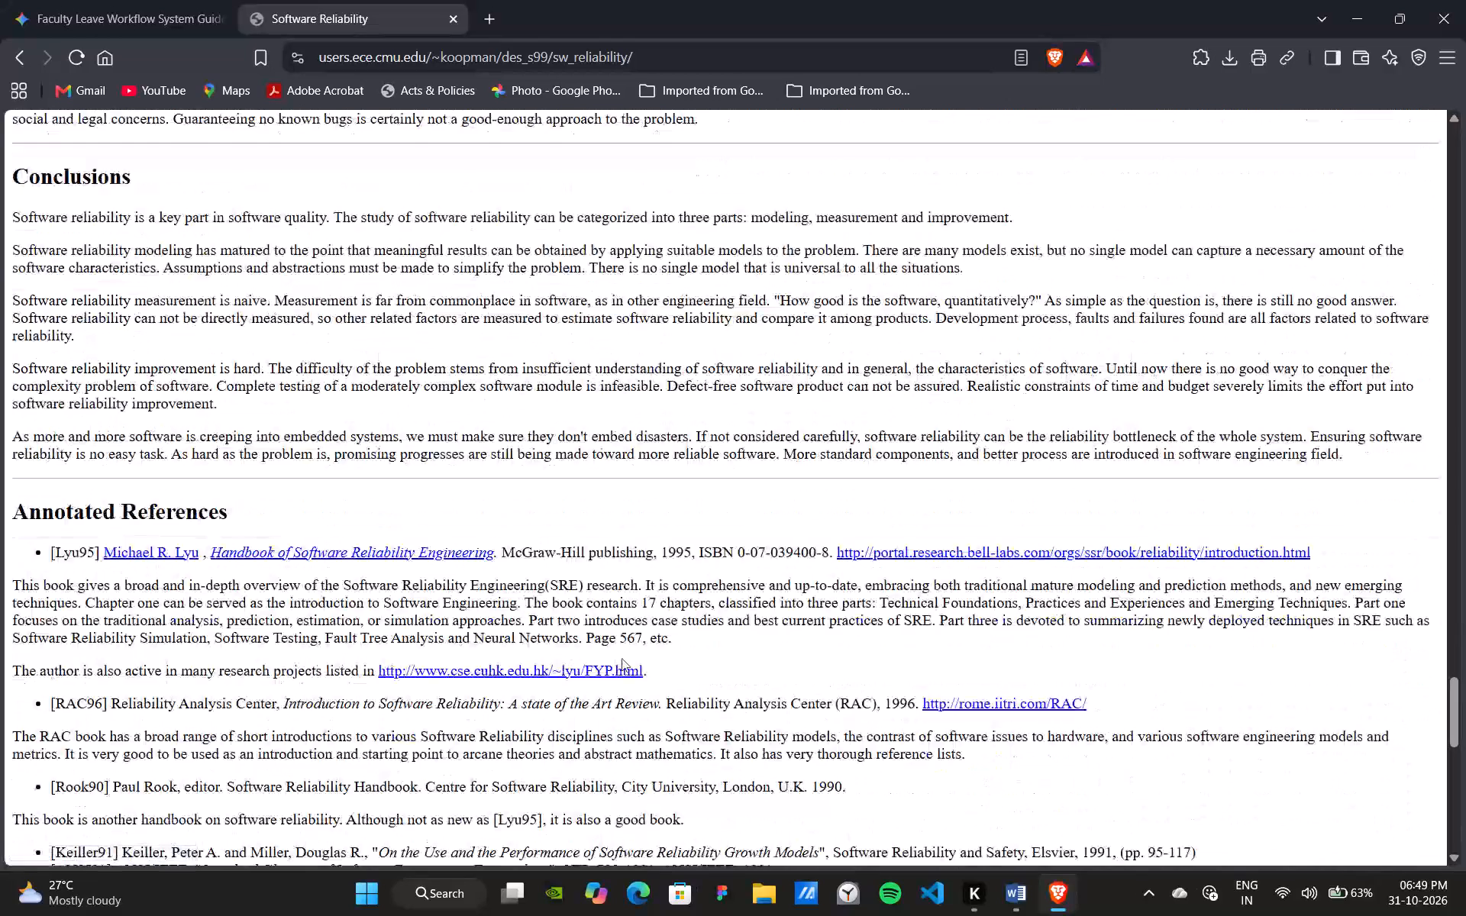
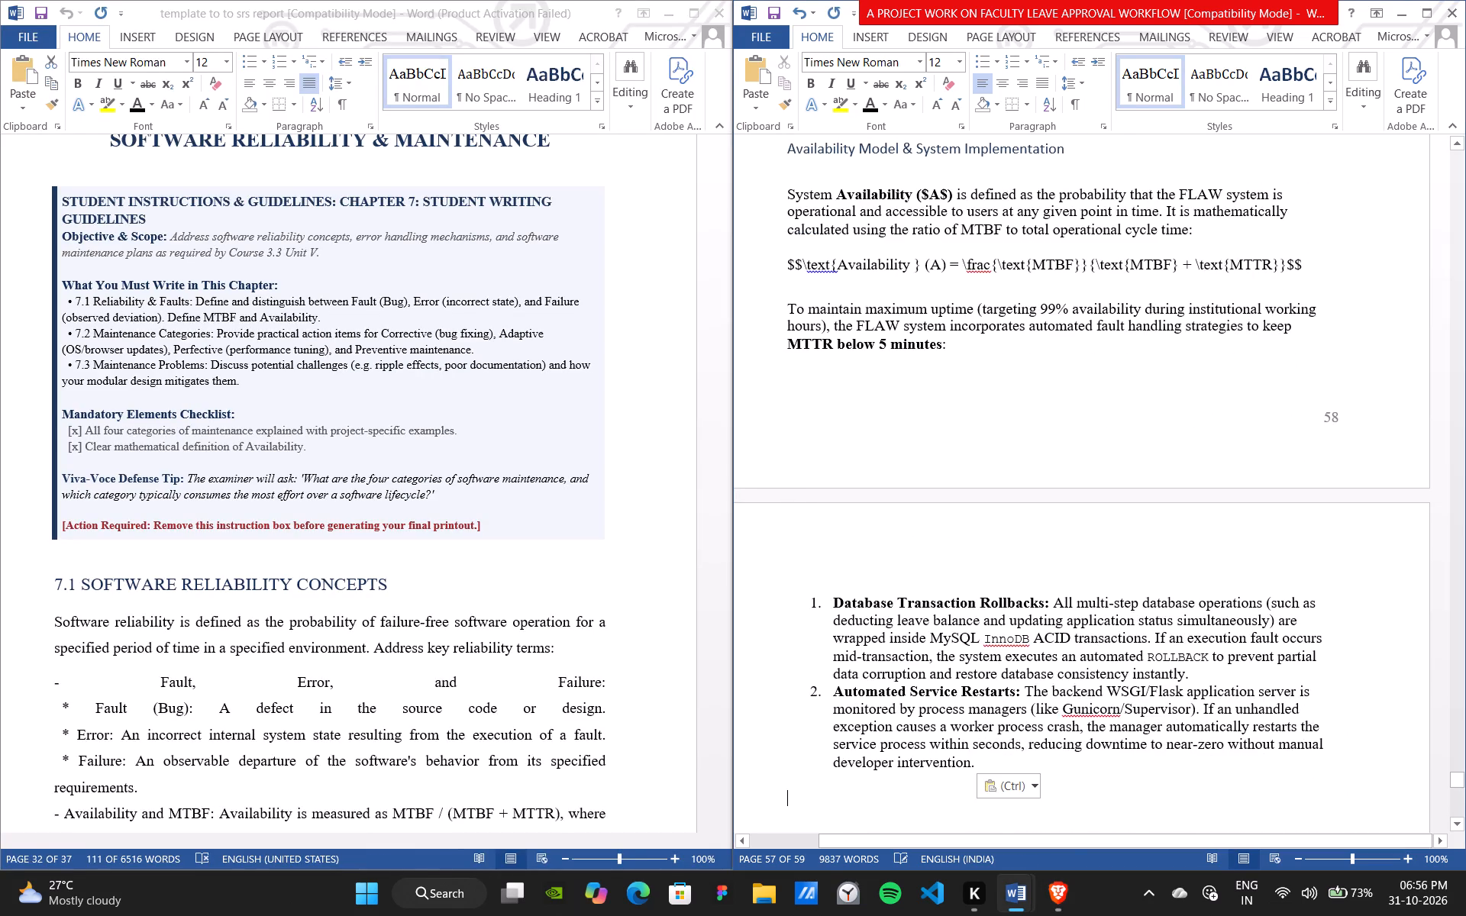
Review the pasted 7.1 text in the report and check it against the template's remaining Chapter 7 and Chapter 8 sections.
scroll(1080, 682, "up", 12)
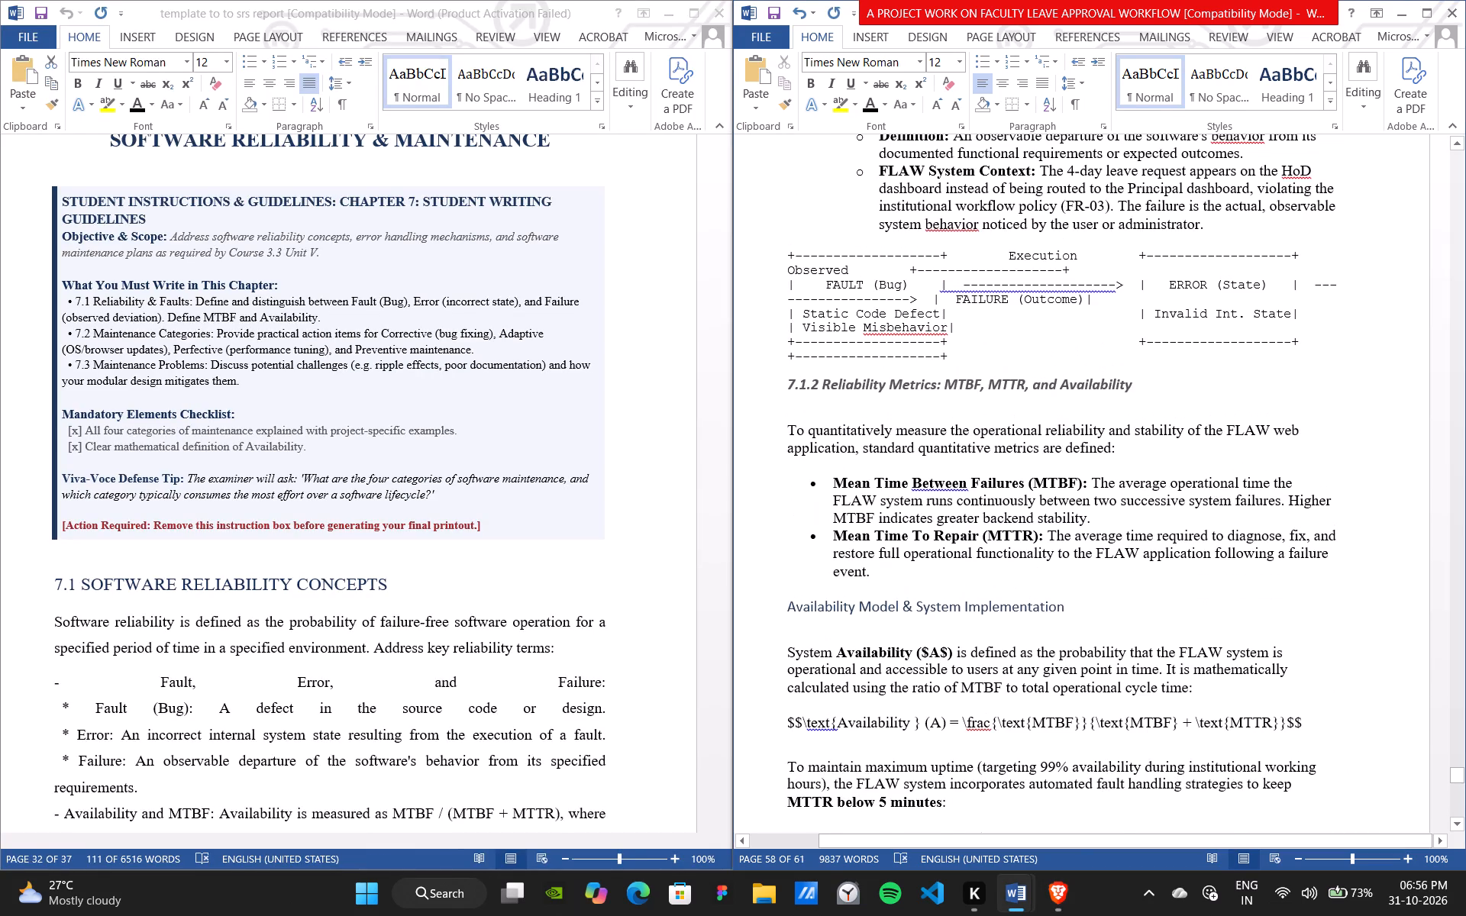
scroll(1080, 682, "up", 3)
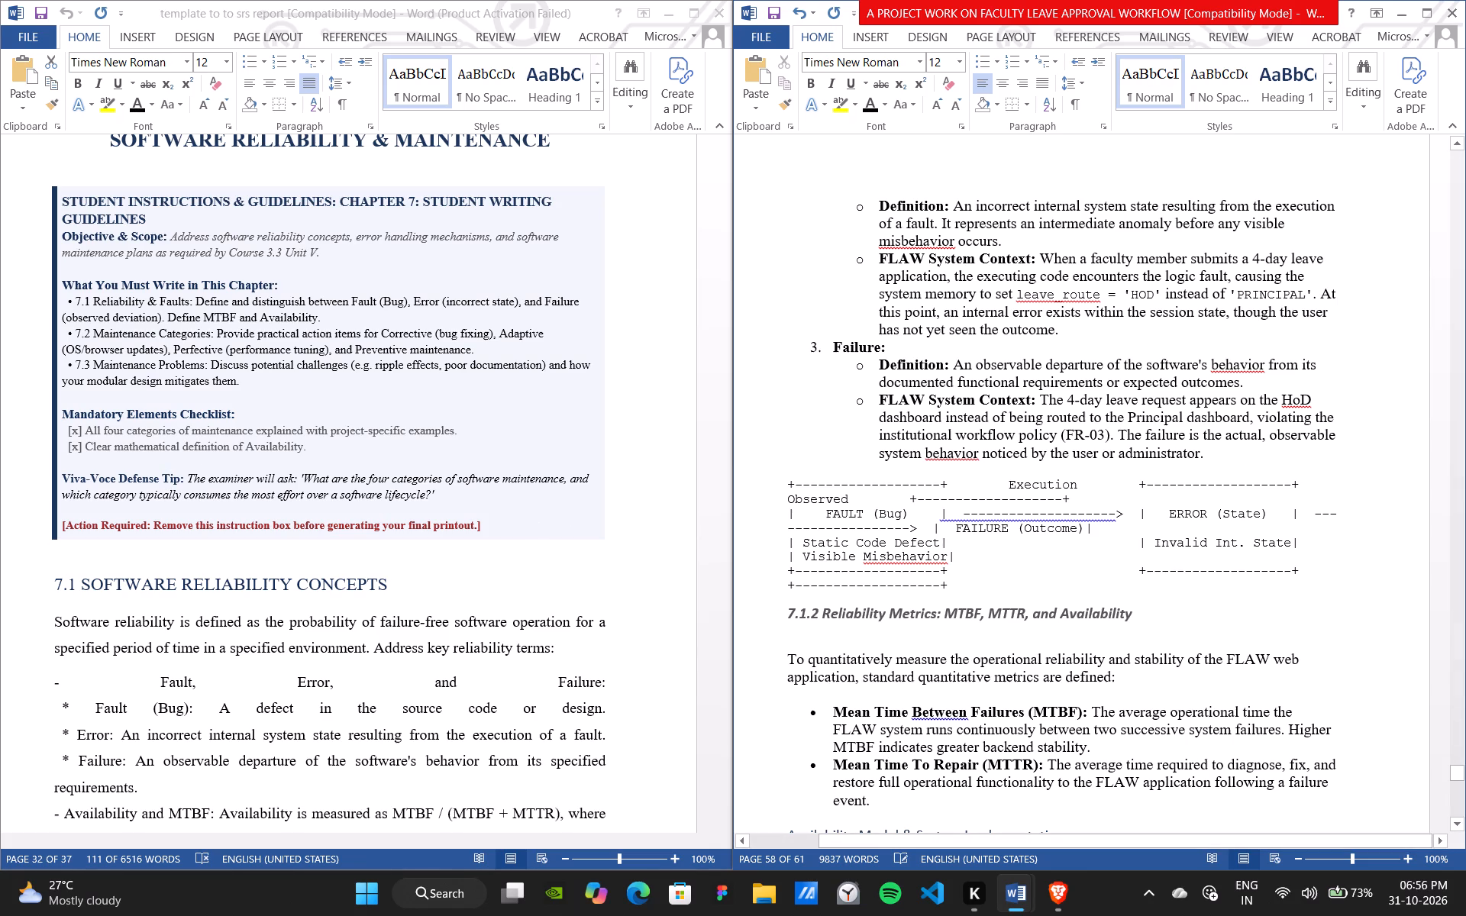
scroll(304, 680, "down", 12)
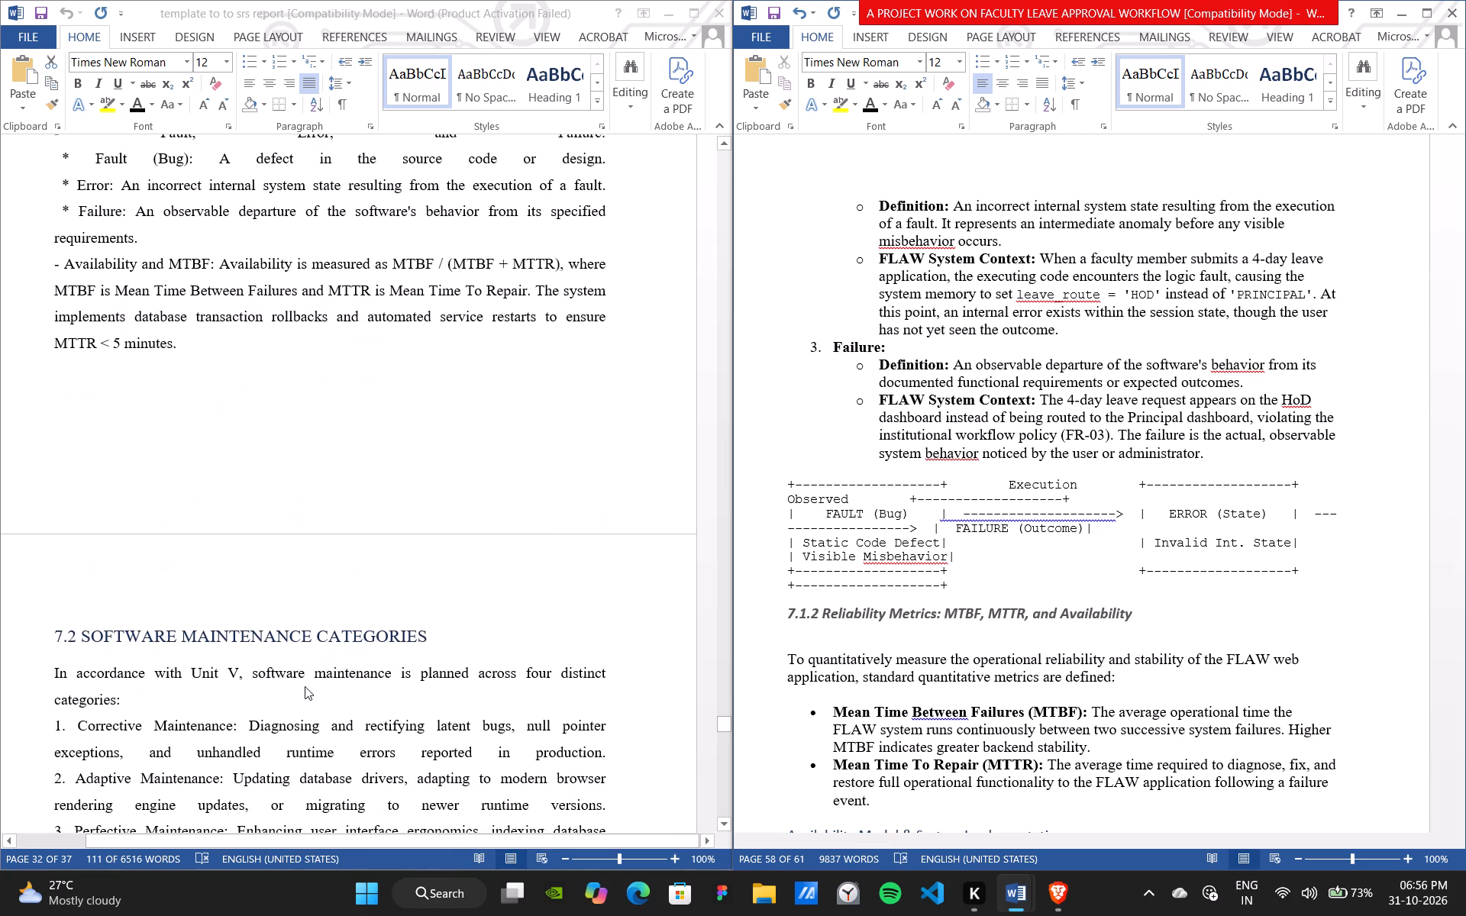
scroll(305, 686, "up", 6)
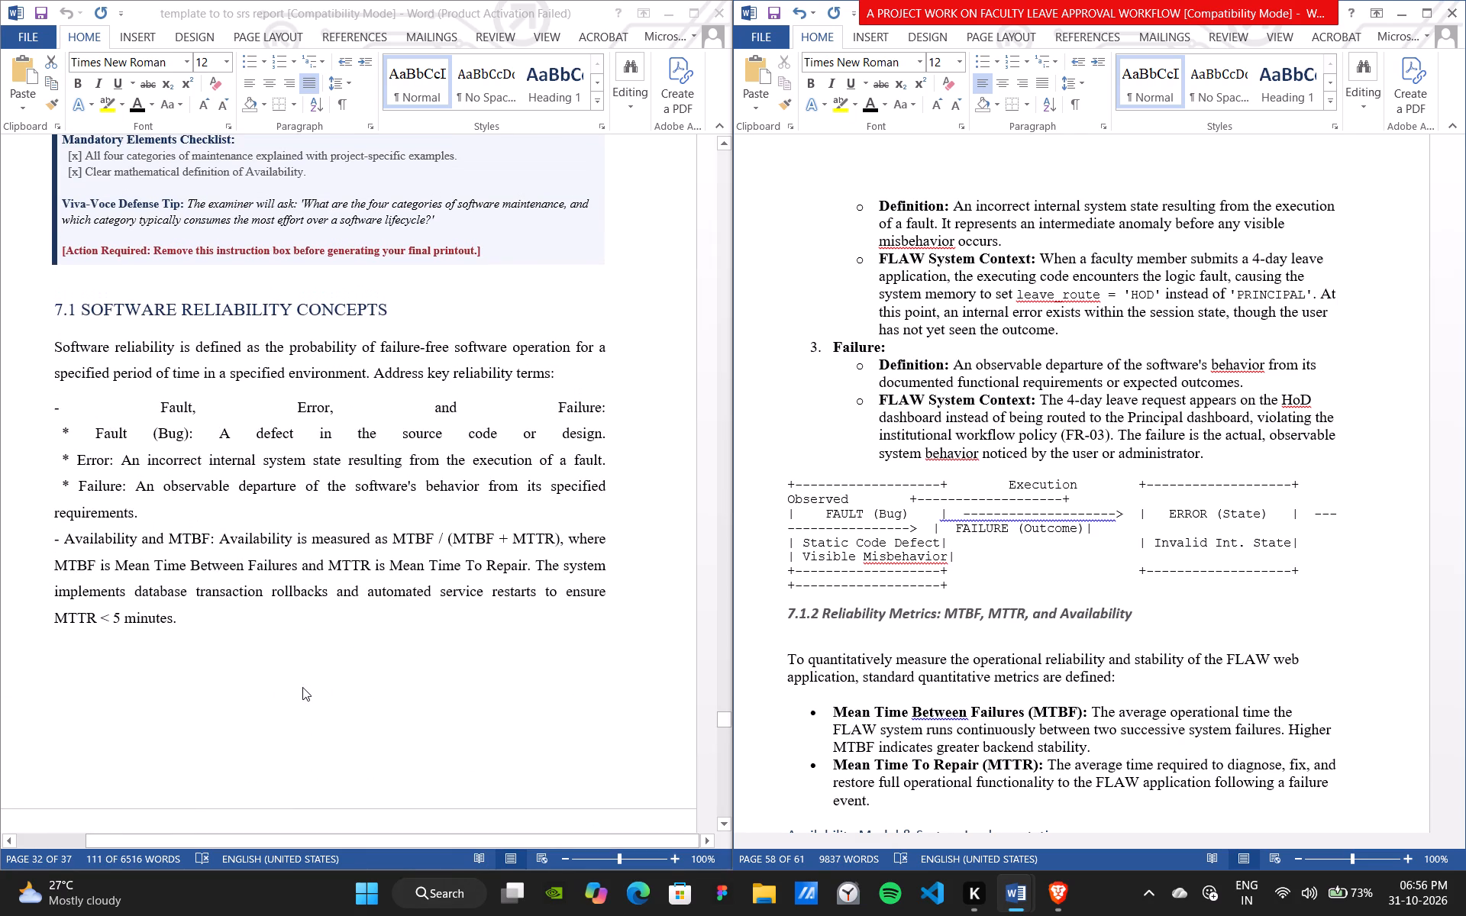
scroll(319, 655, "down", 6)
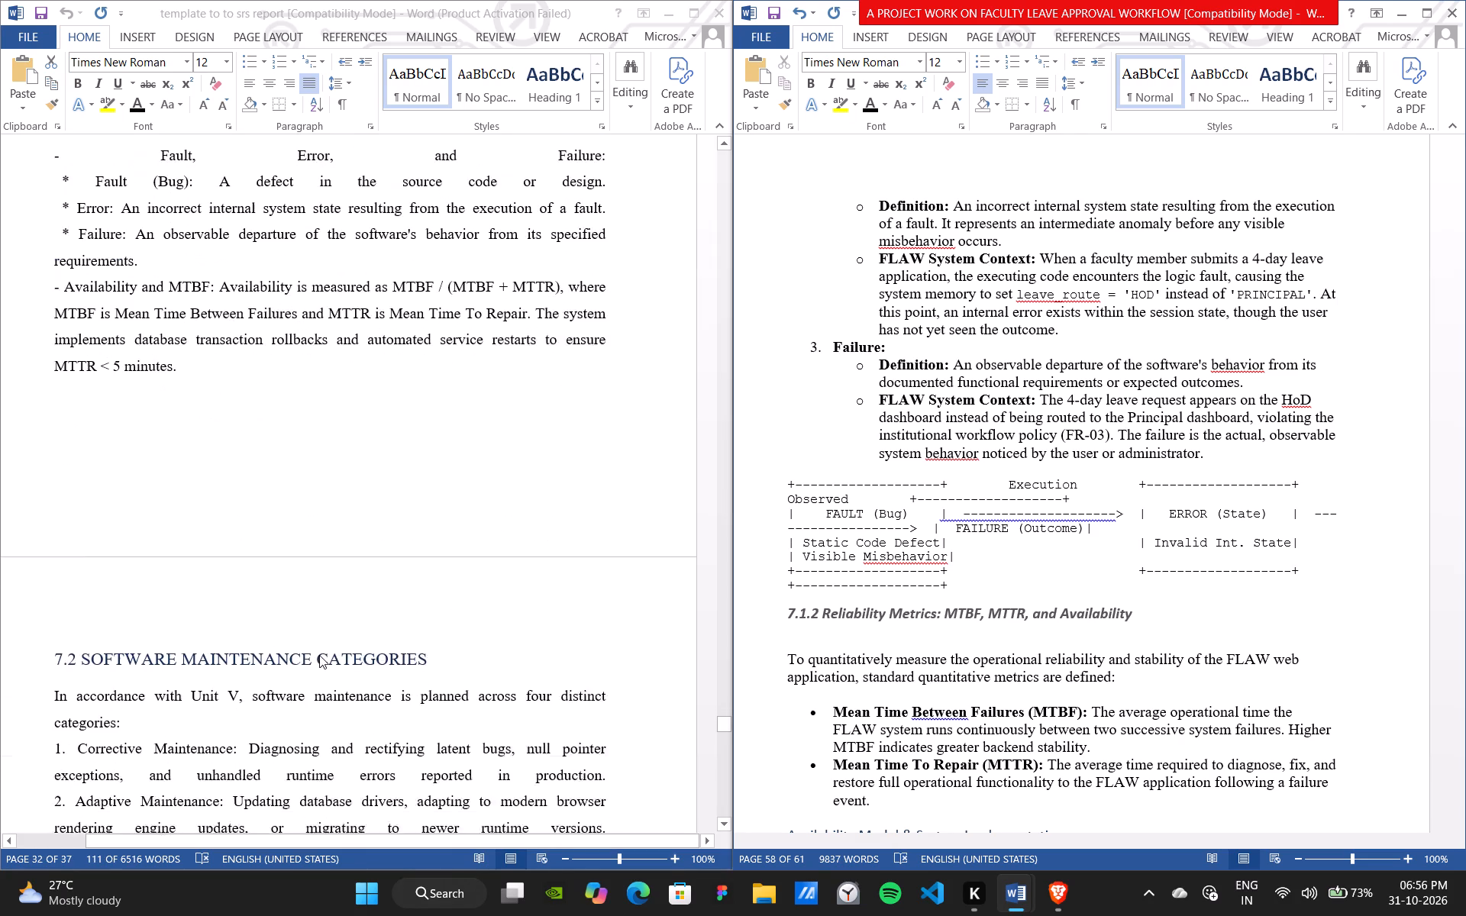
scroll(319, 655, "down", 15)
scroll(319, 655, "down", 15)
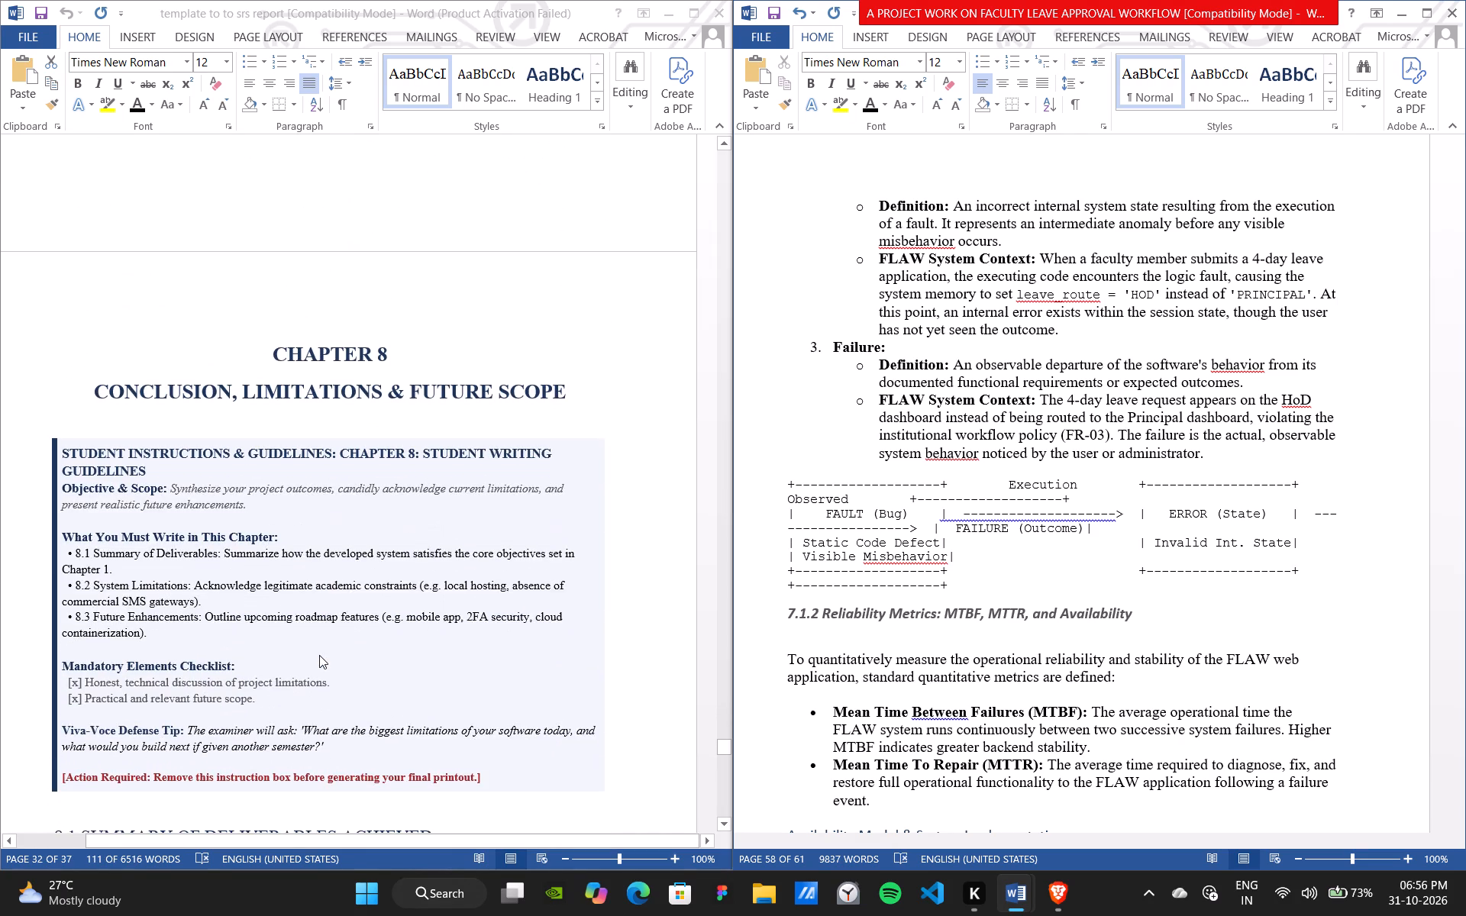
scroll(319, 655, "down", 8)
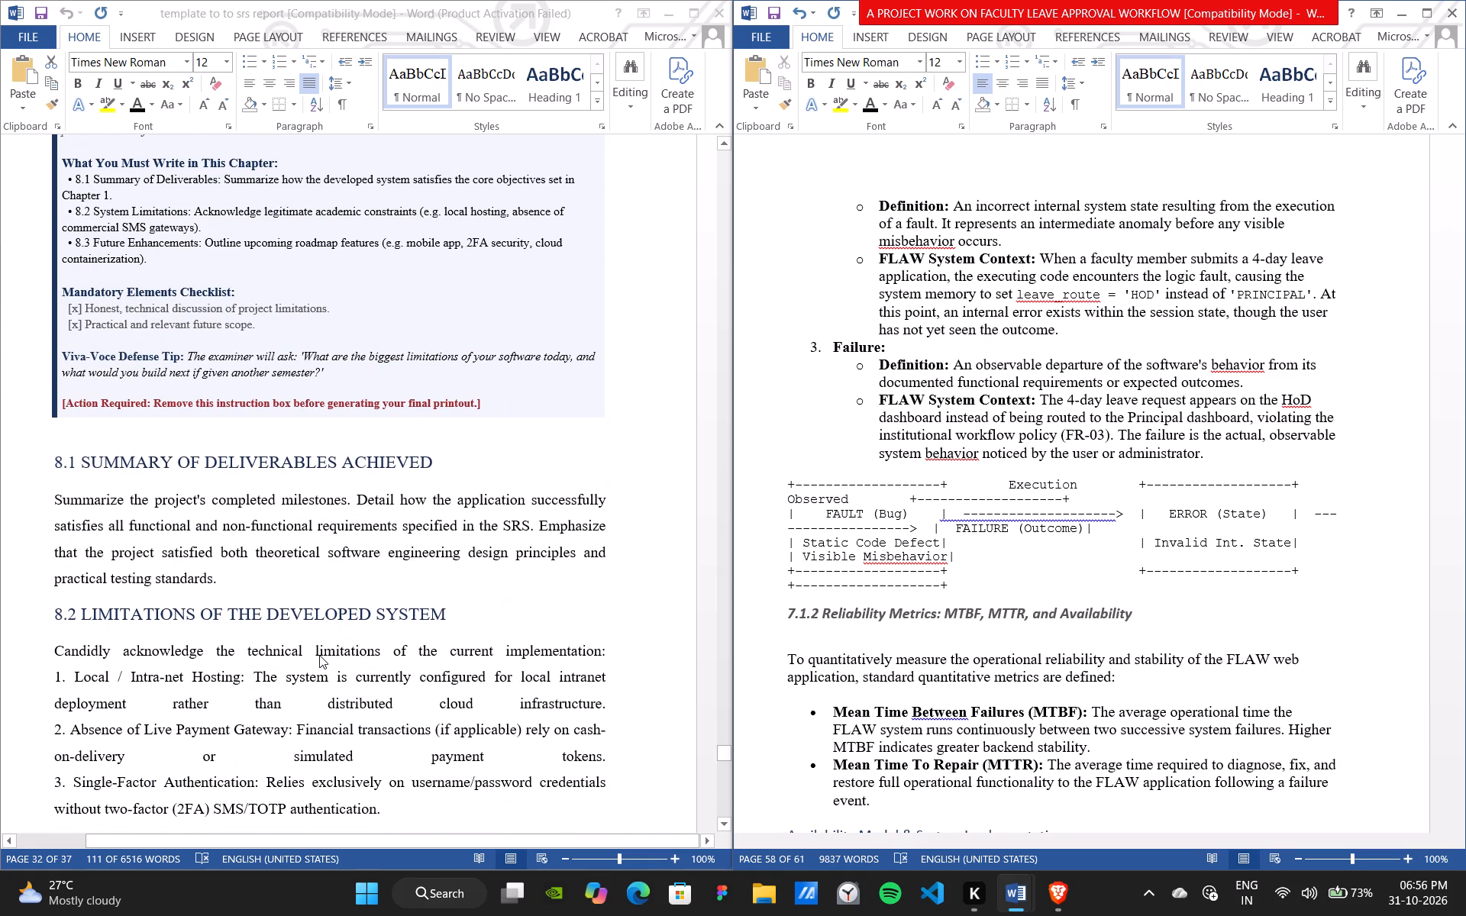
scroll(319, 655, "up", 20)
scroll(319, 655, "up", 1)
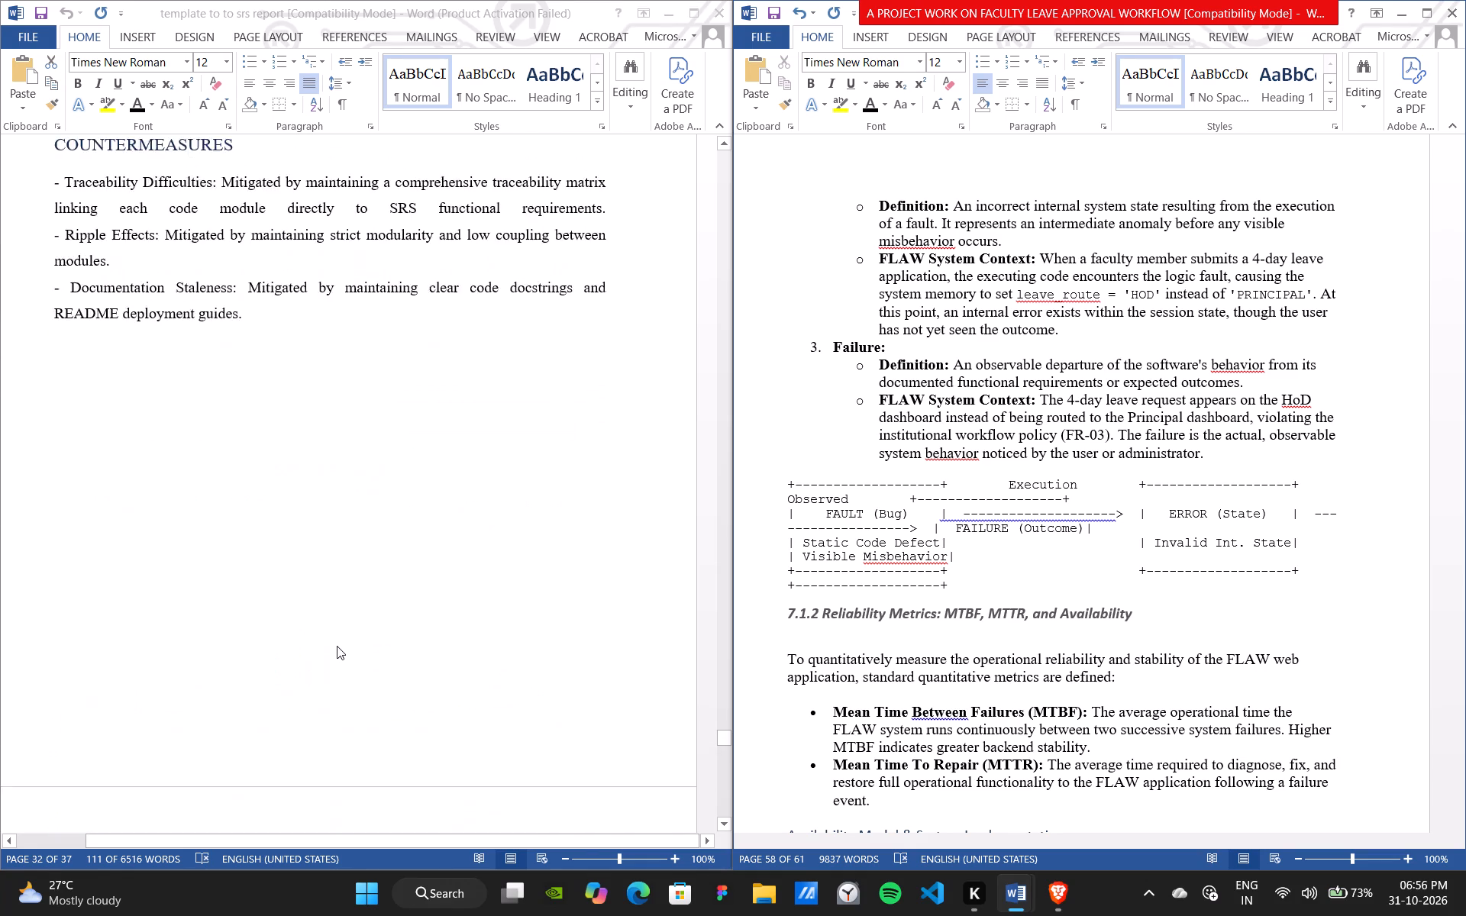
scroll(337, 646, "up", 10)
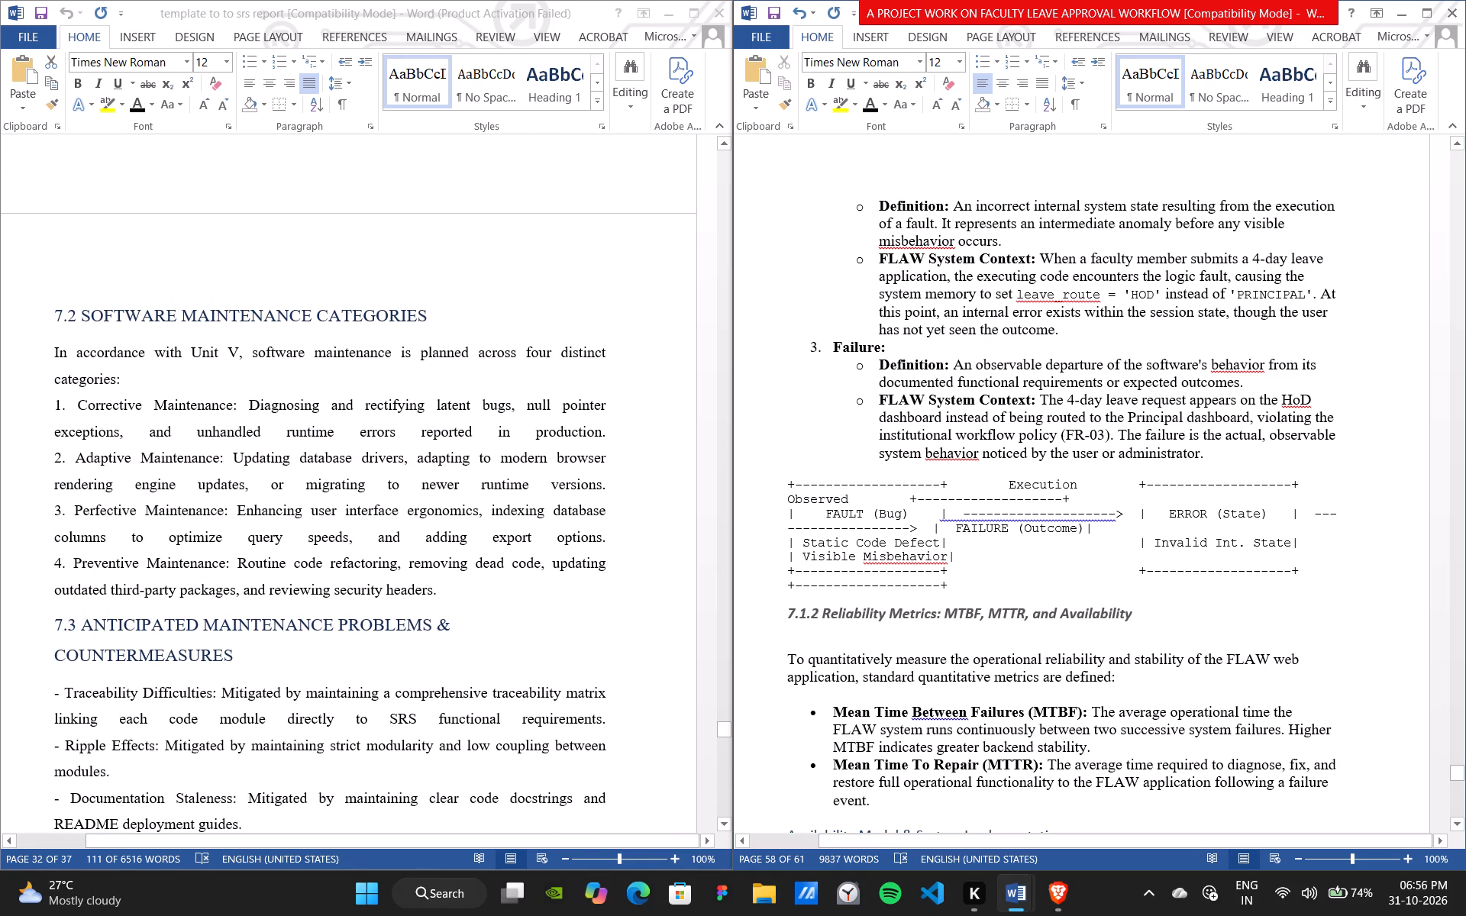
Delete the text-character Fault–Error–Failure diagram and the 7.1.2 Reliability Metrics heading from the report.
left_click_drag(1132, 605, 1125, 608)
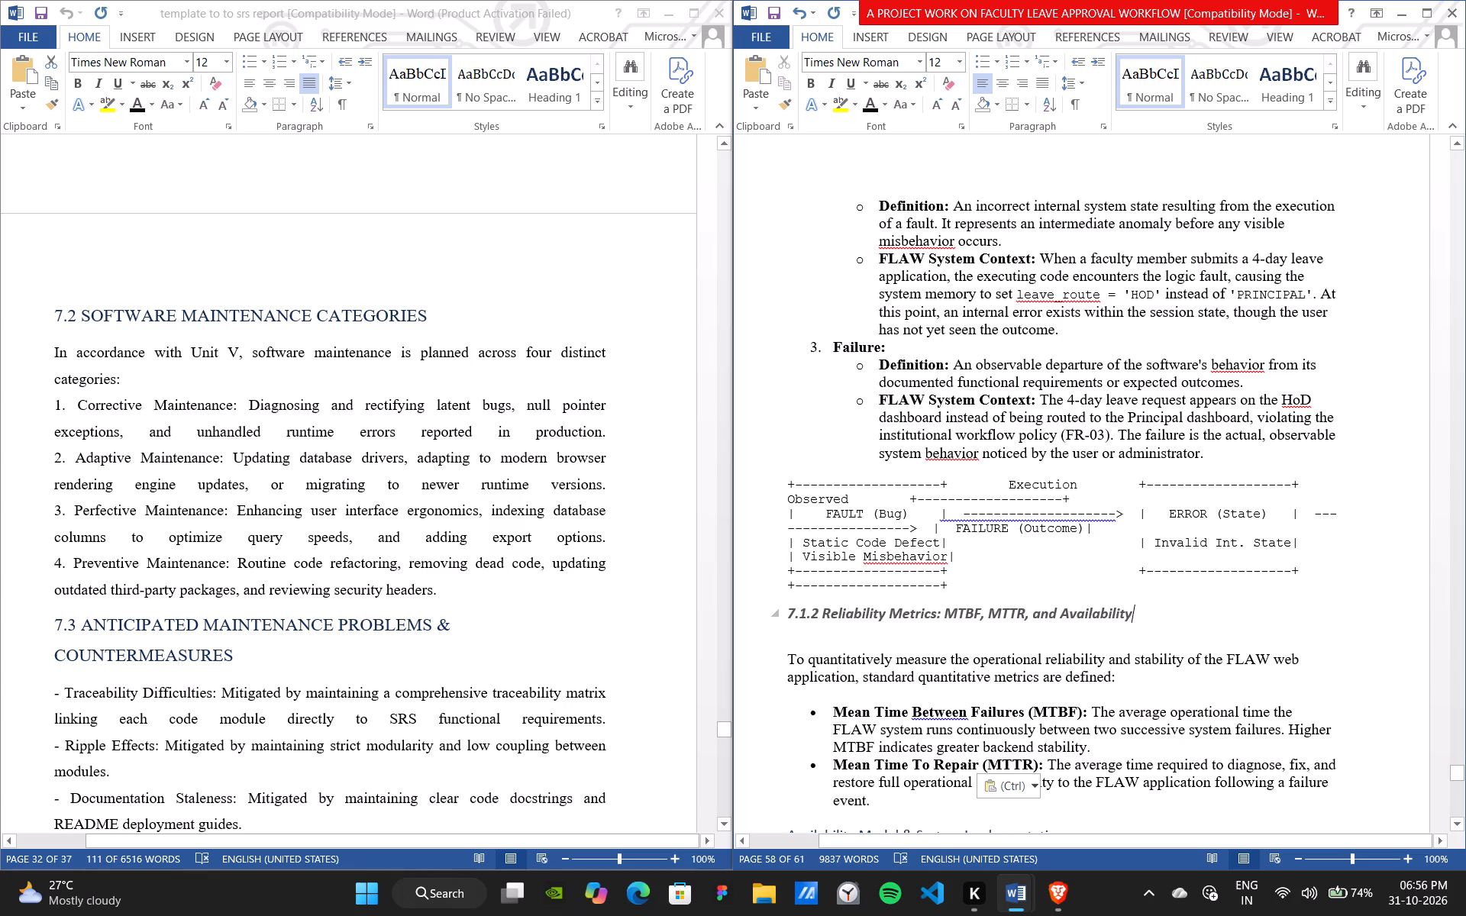
left_click_drag(1125, 608, 738, 485)
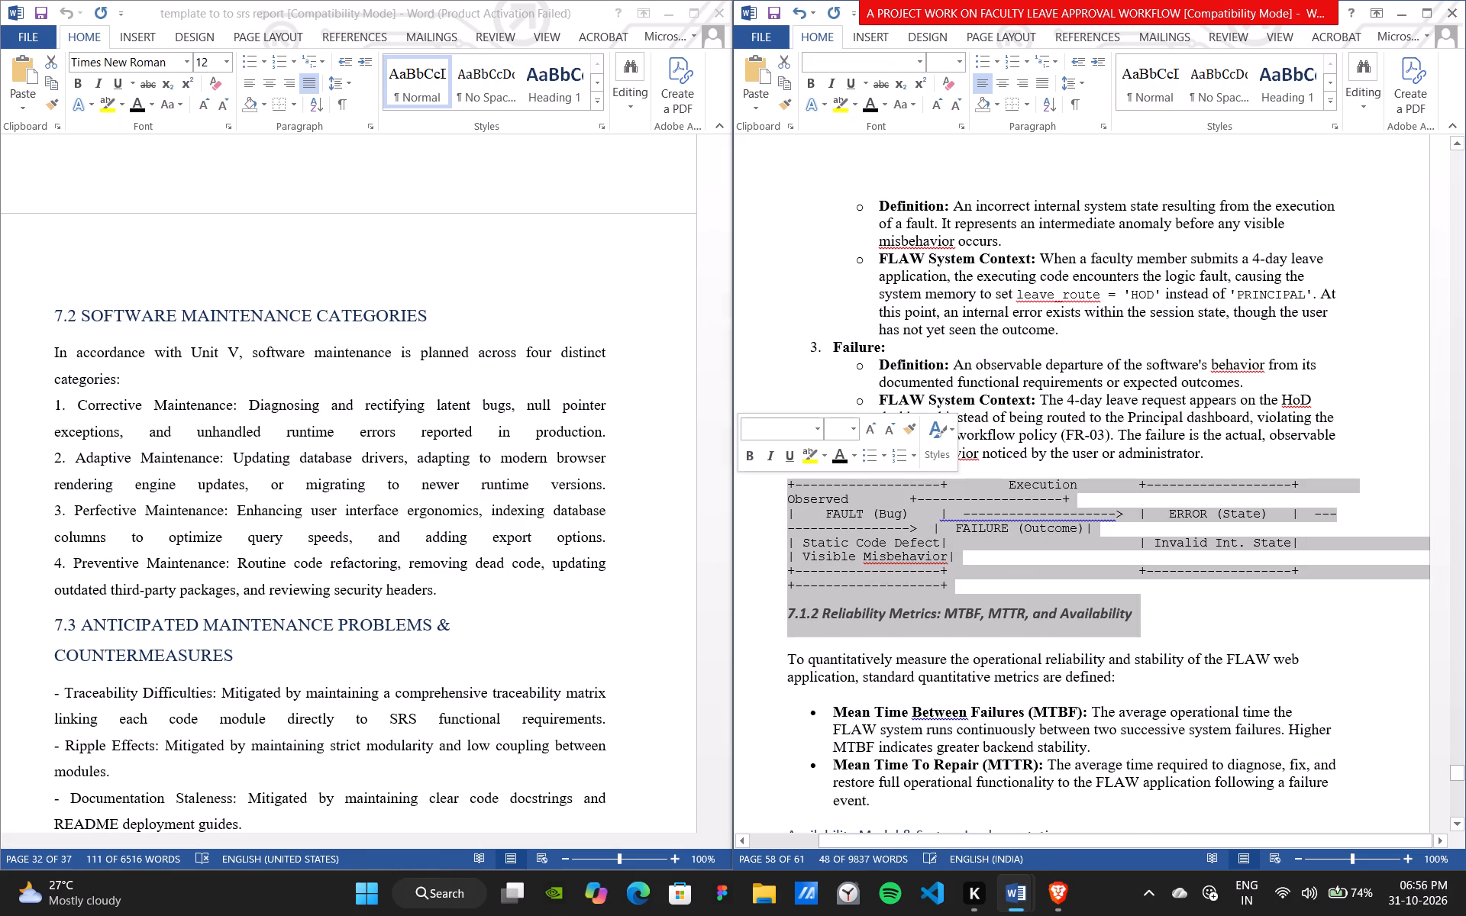
key("BackSpace")
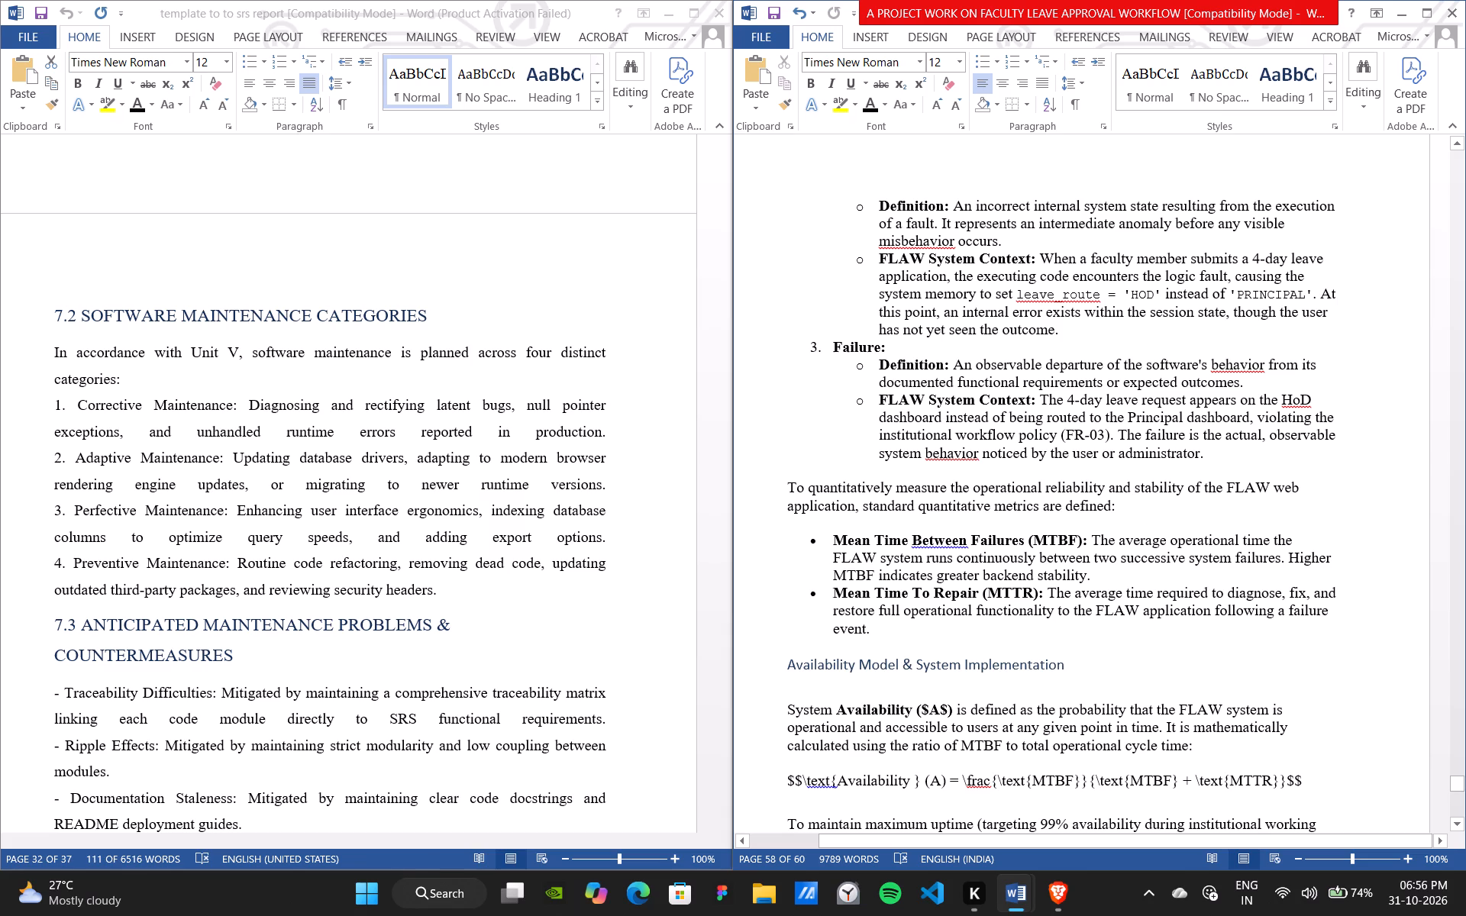
Format the 7.1.1 Distinguishing Fault, Error, and Failure heading as Times New Roman, 14 pt, black, without bold or italic.
scroll(1088, 583, "up", 5)
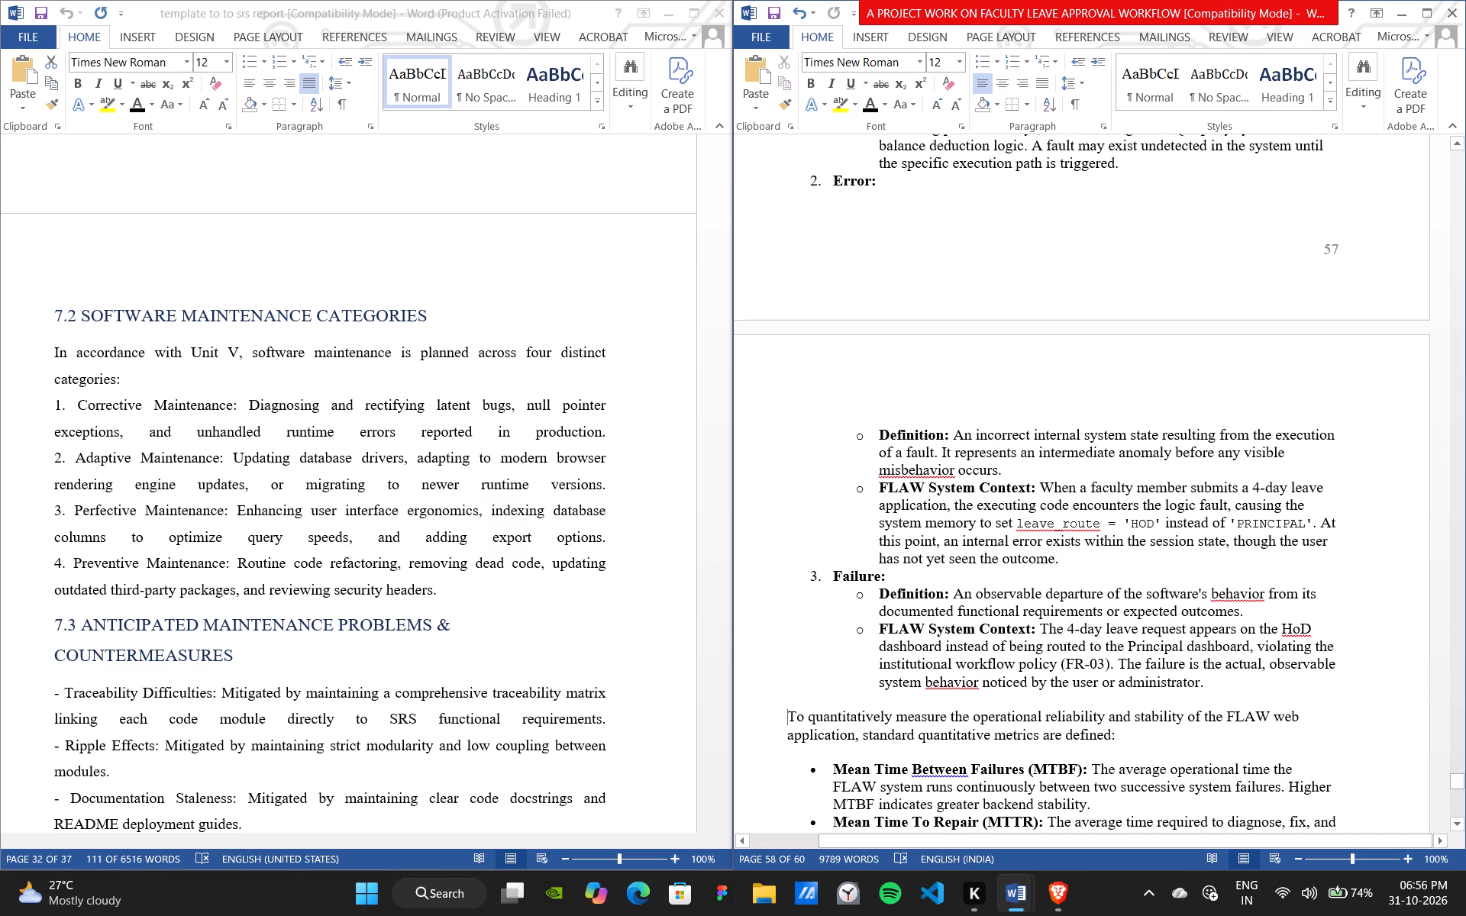
scroll(980, 550, "up", 12)
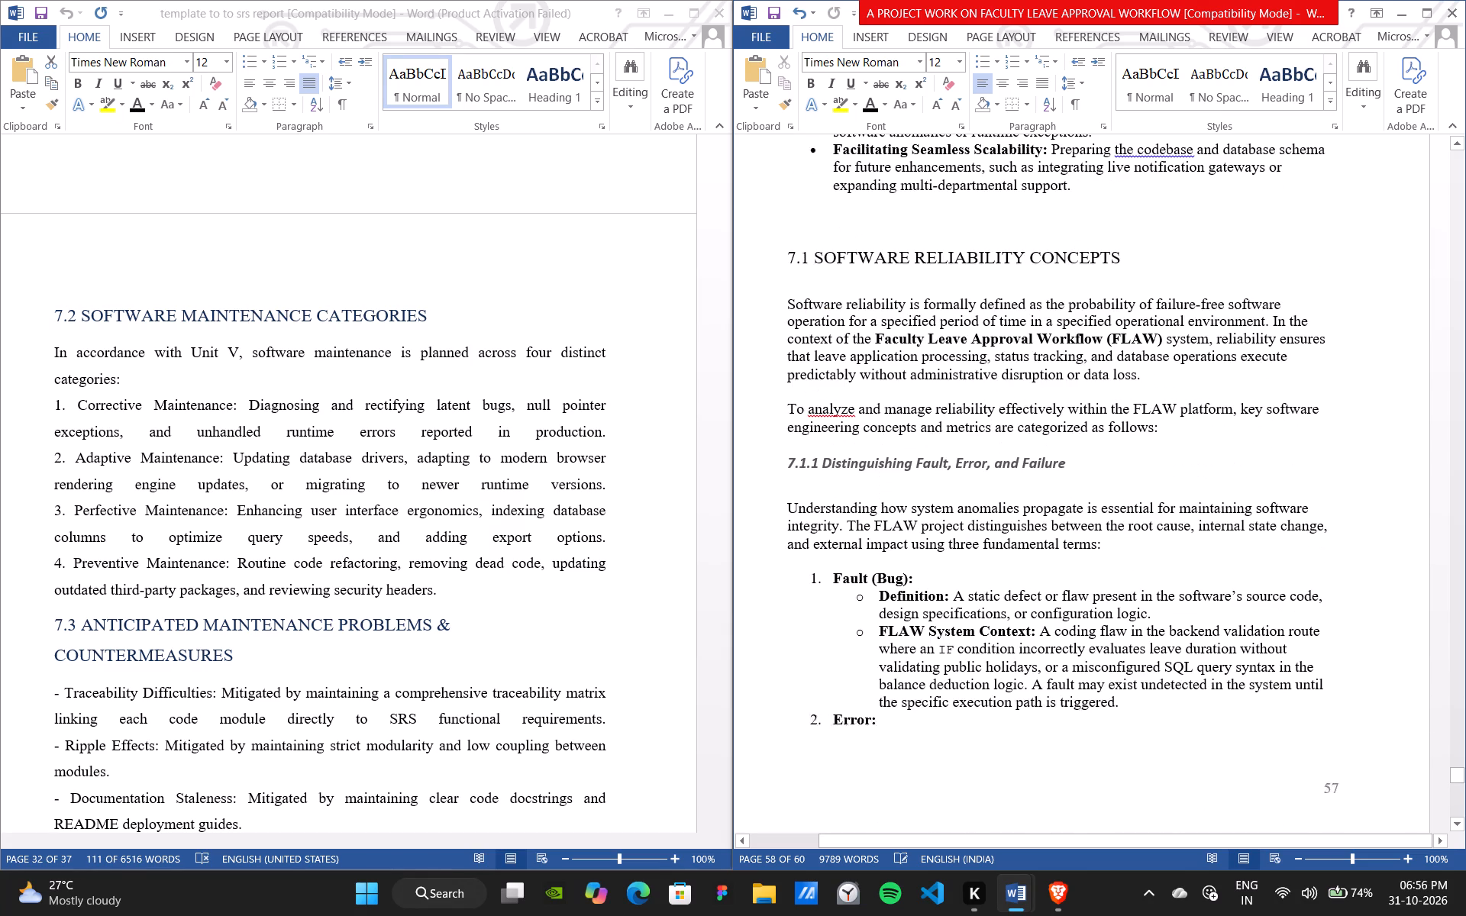
left_click_drag(789, 472, 1057, 480)
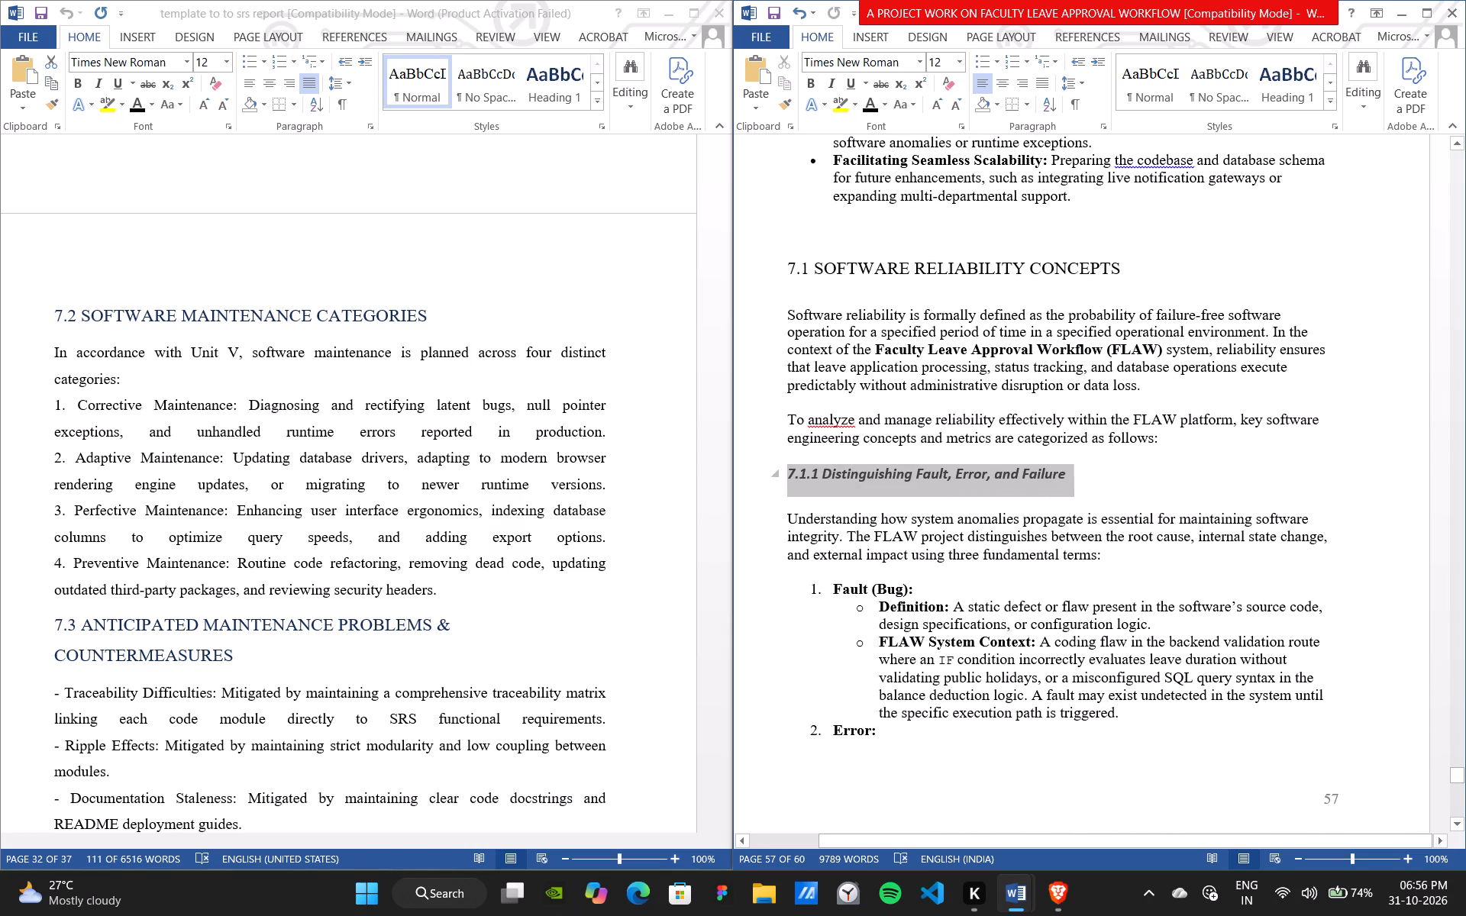
left_click_drag(1057, 480, 1058, 481)
left_click_drag(1064, 481, 917, 477)
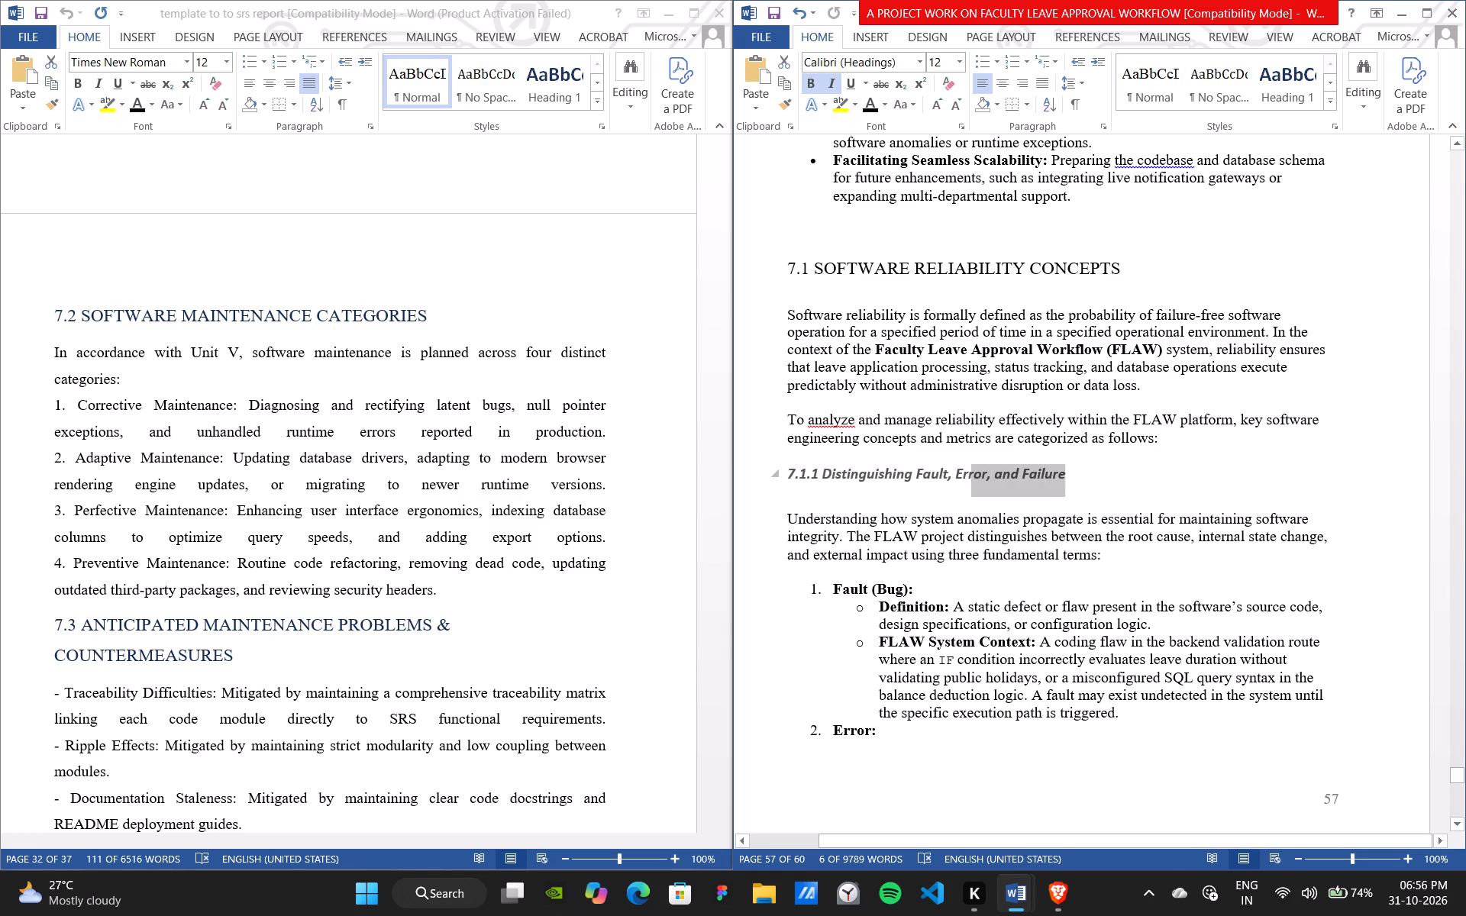
left_click_drag(917, 477, 775, 473)
left_click(854, 418)
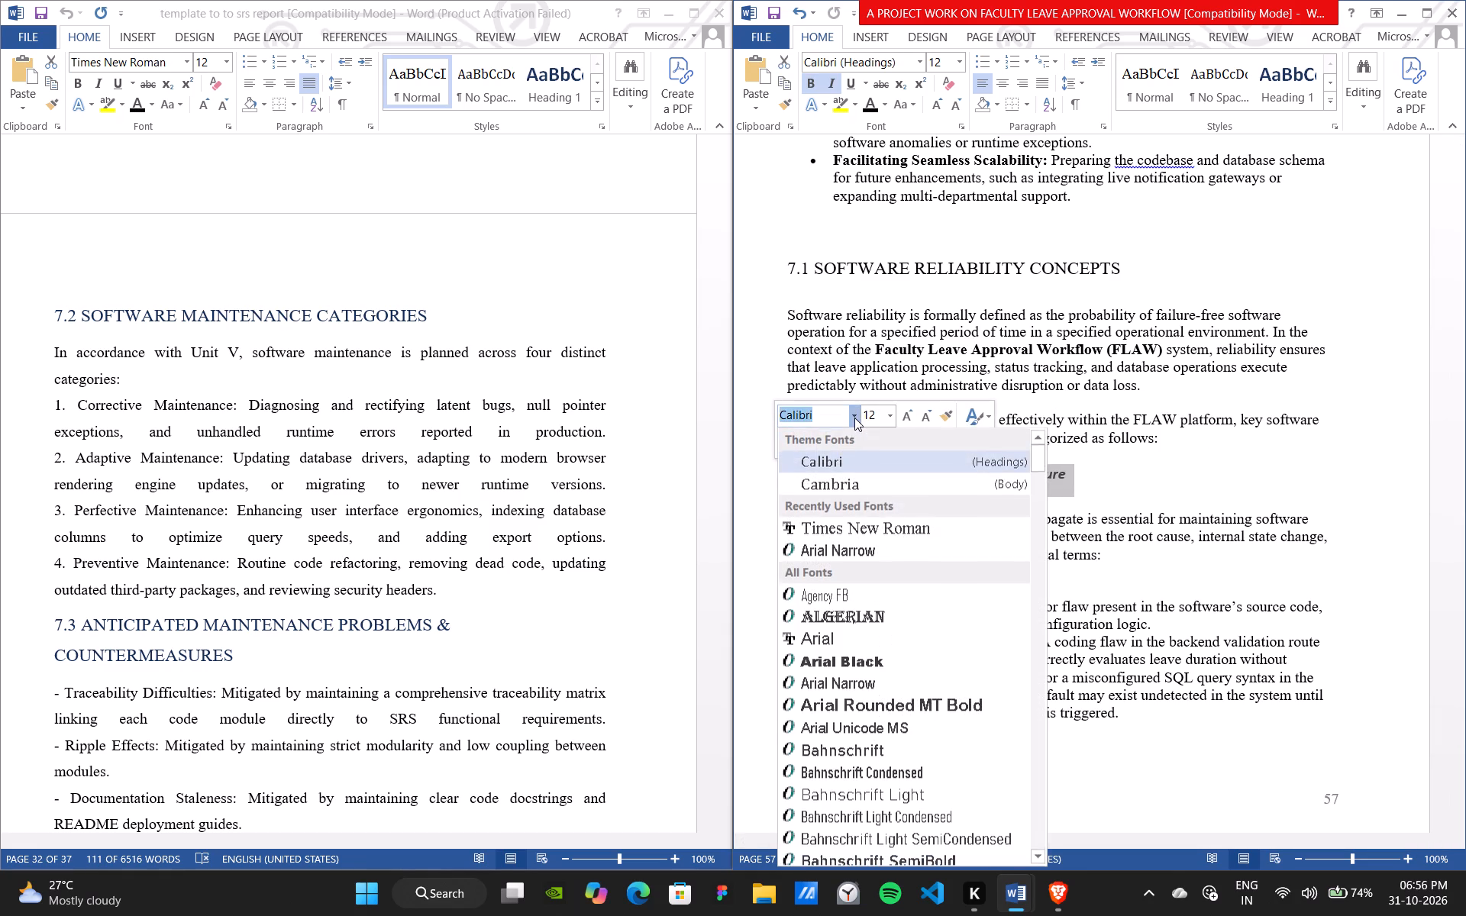
left_click(873, 520)
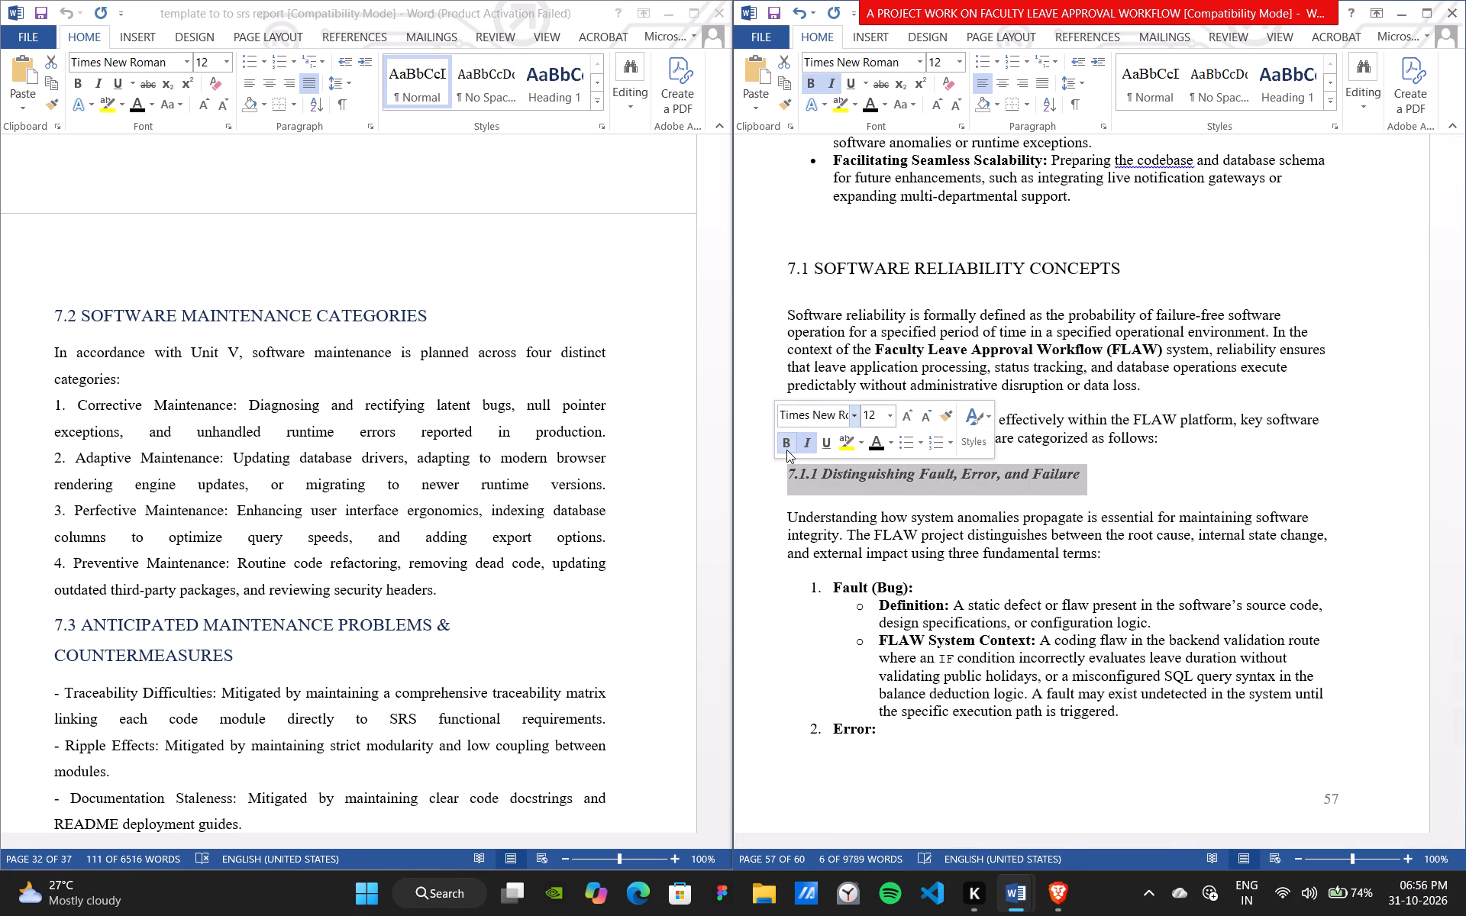
left_click(784, 450)
left_click(806, 442)
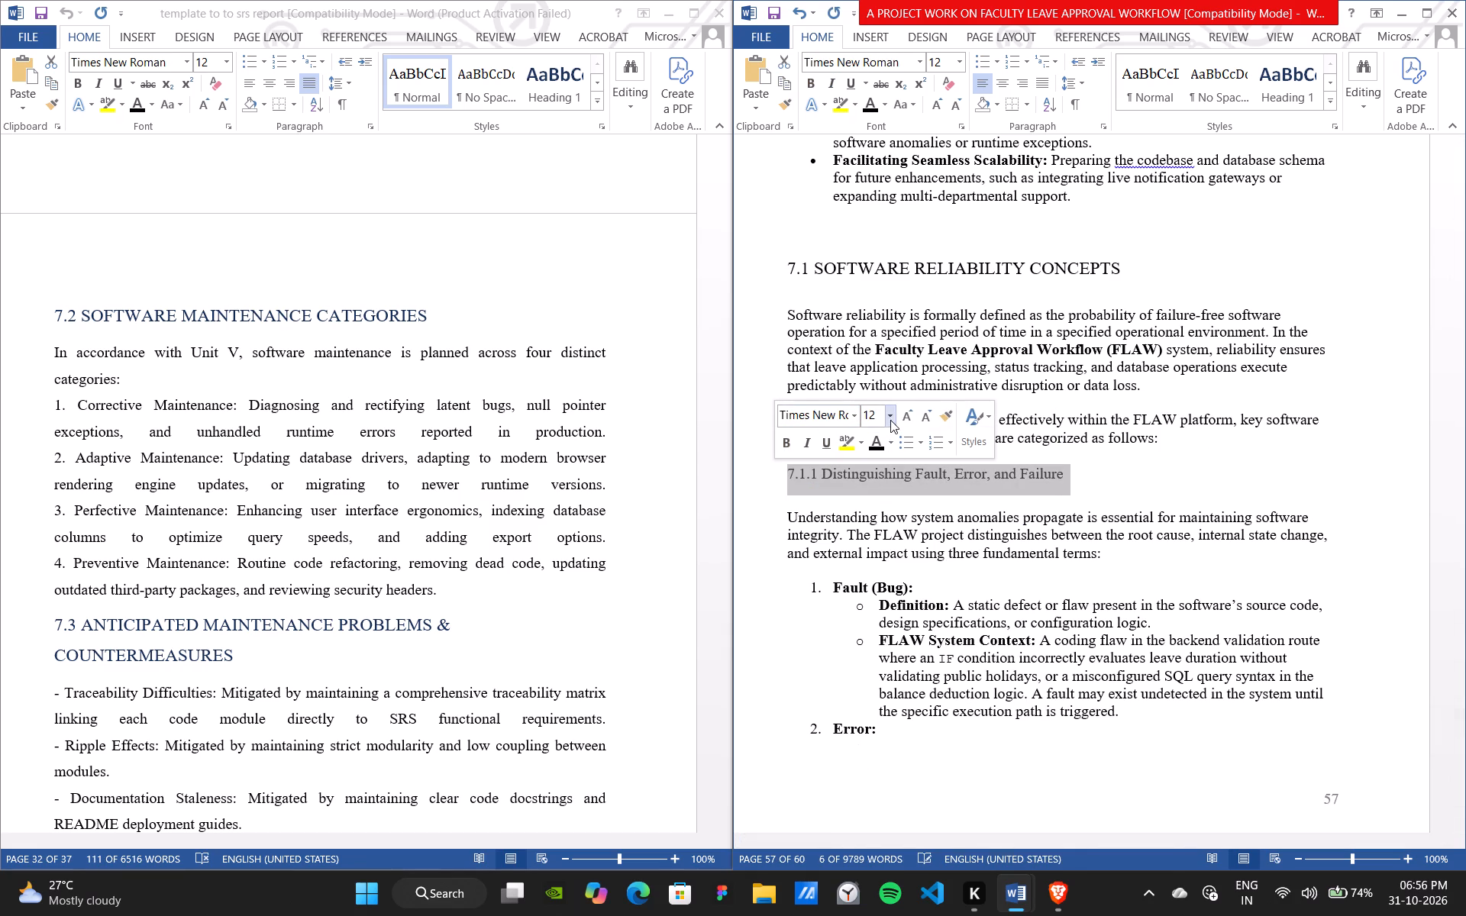
left_click(890, 420)
left_click(873, 530)
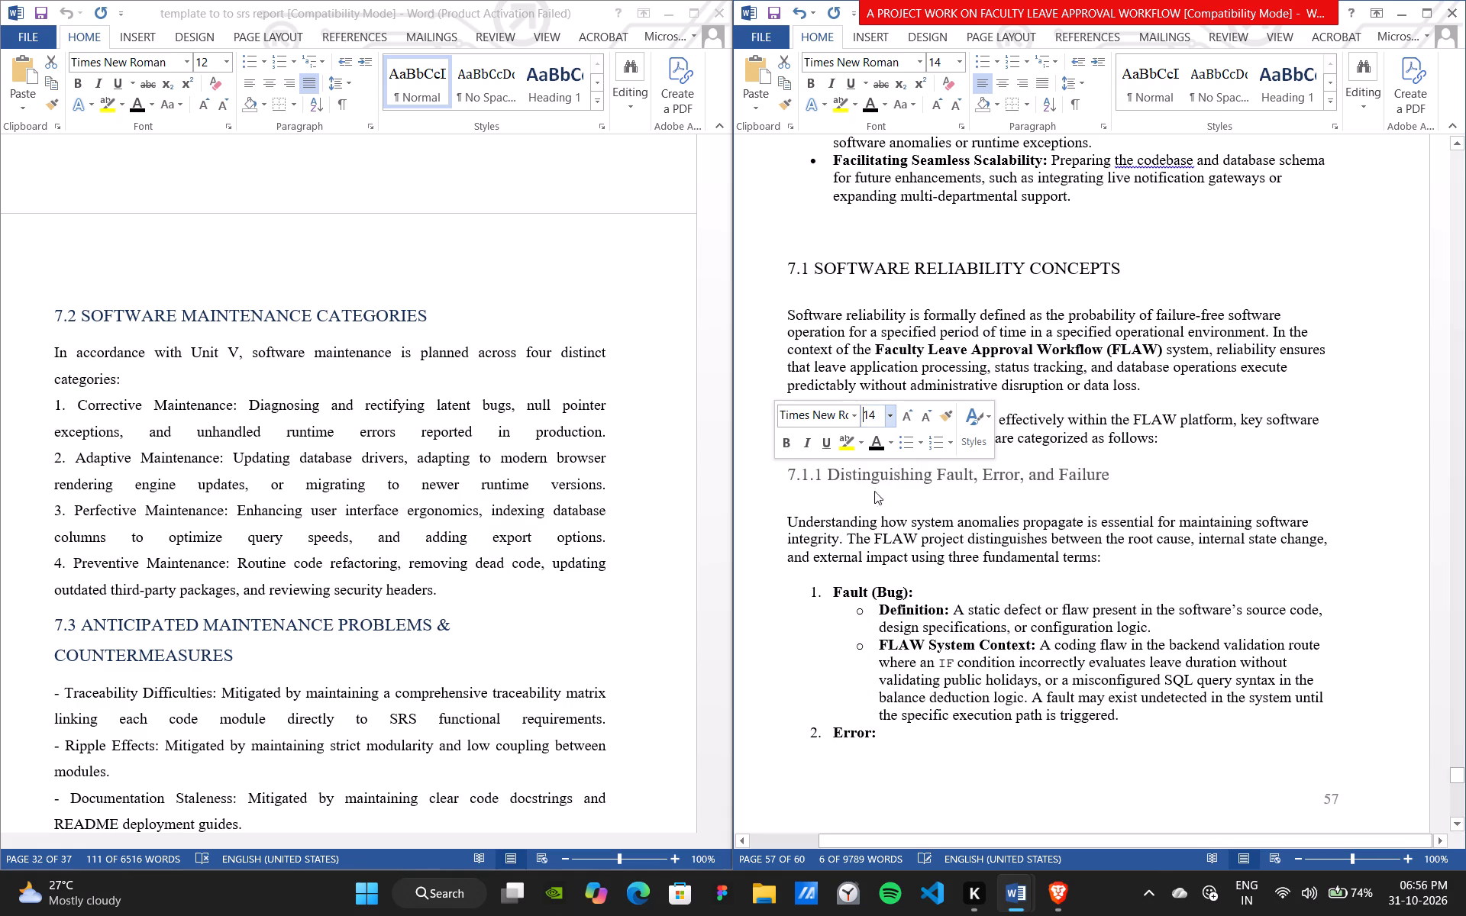
left_click(879, 436)
Remove the bold from "Faculty Leave Approval Workflow (FLAW)" in the first paragraph of section 7.1.
scroll(921, 550, "up", 5)
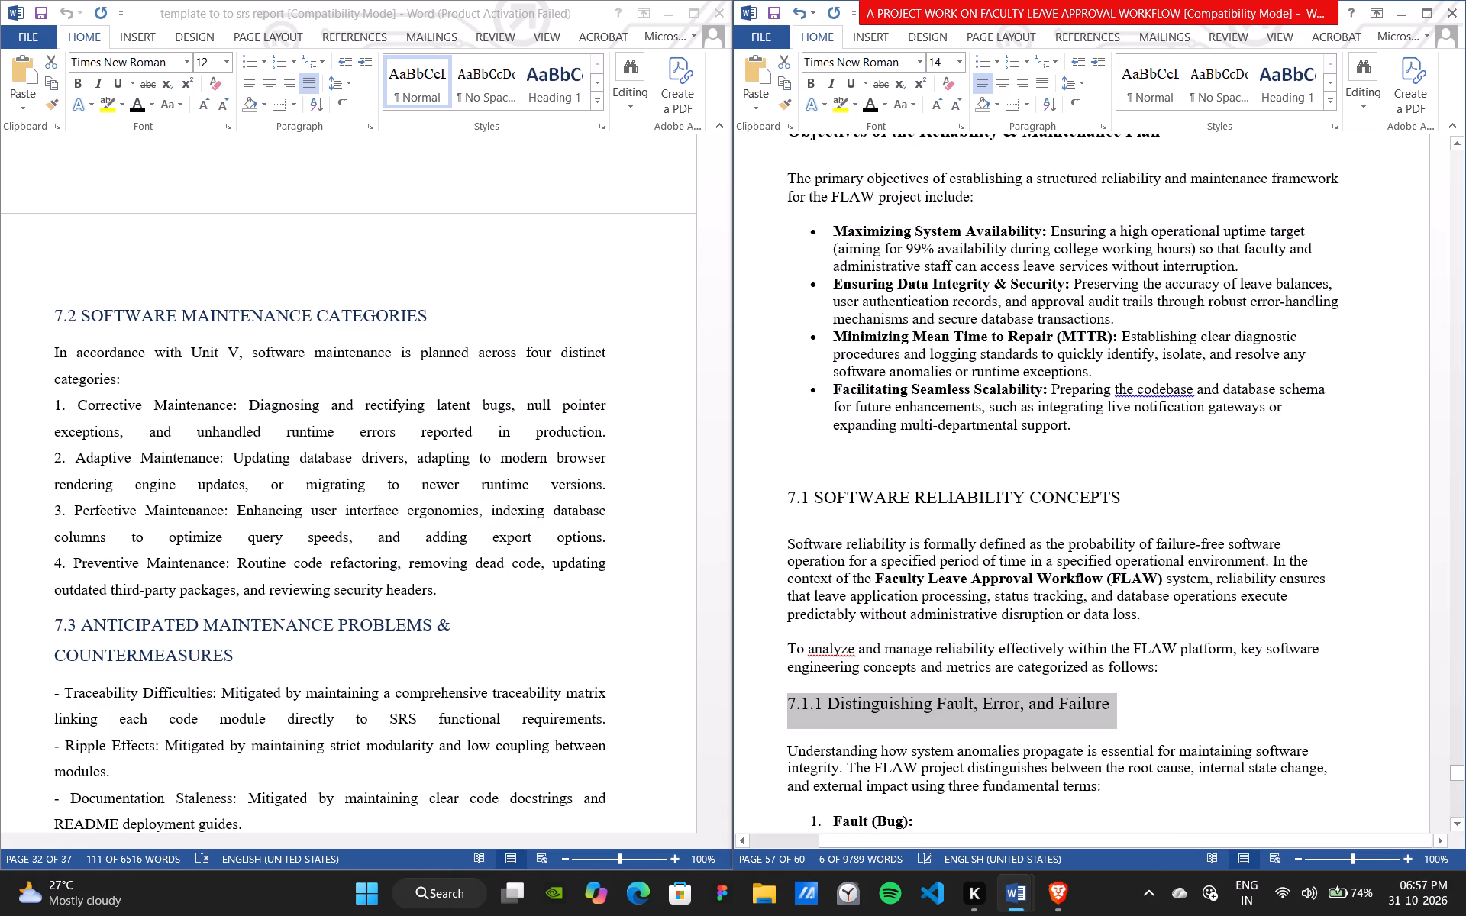
scroll(1127, 396, "up", 3)
scroll(1127, 396, "down", 7)
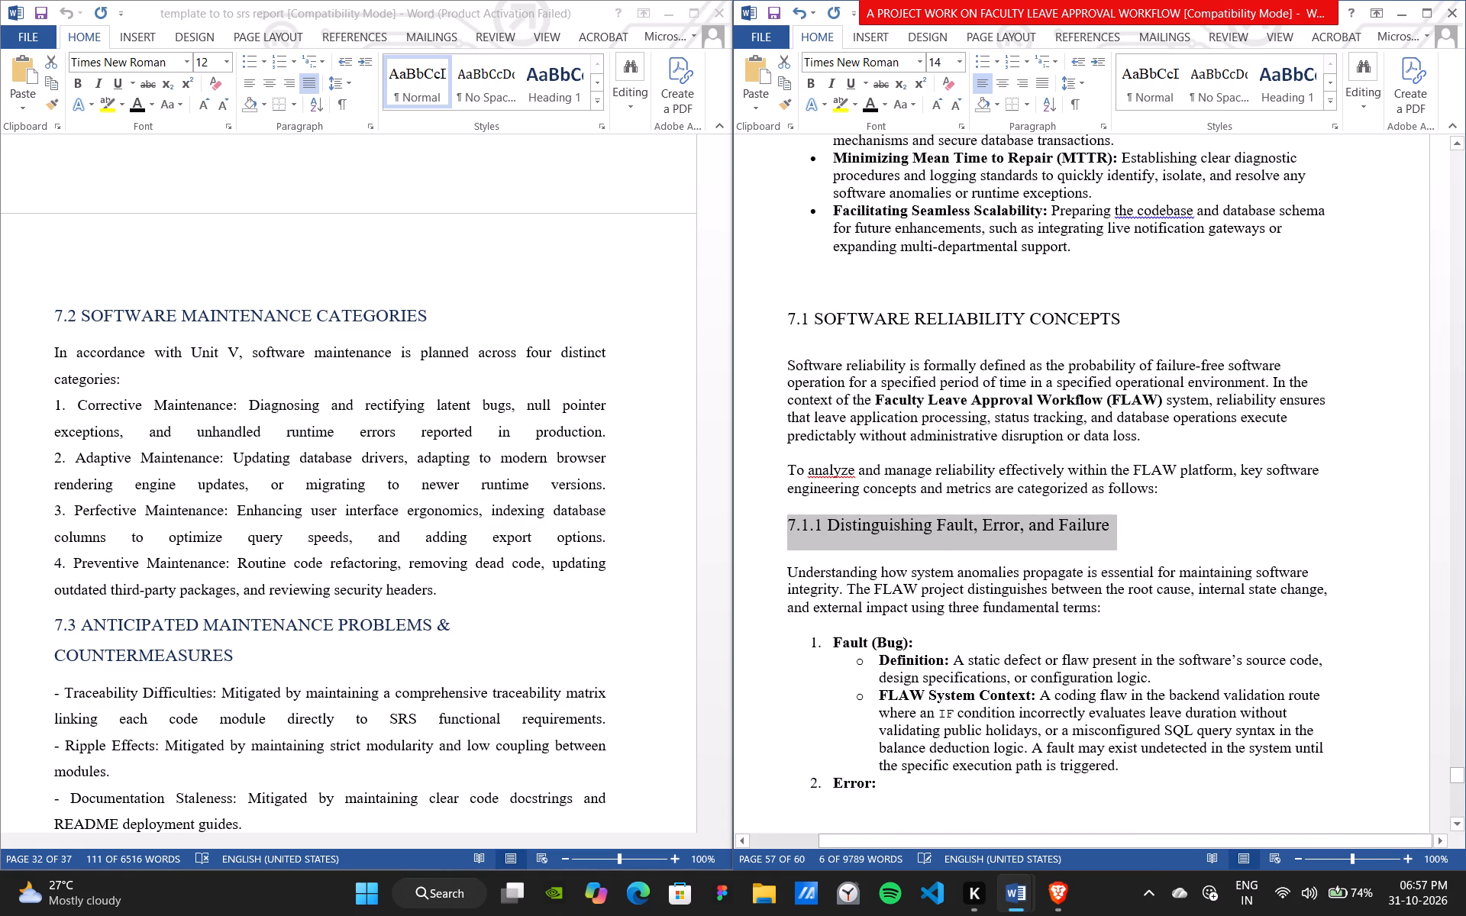
double_click(867, 395)
left_click_drag(867, 395, 896, 393)
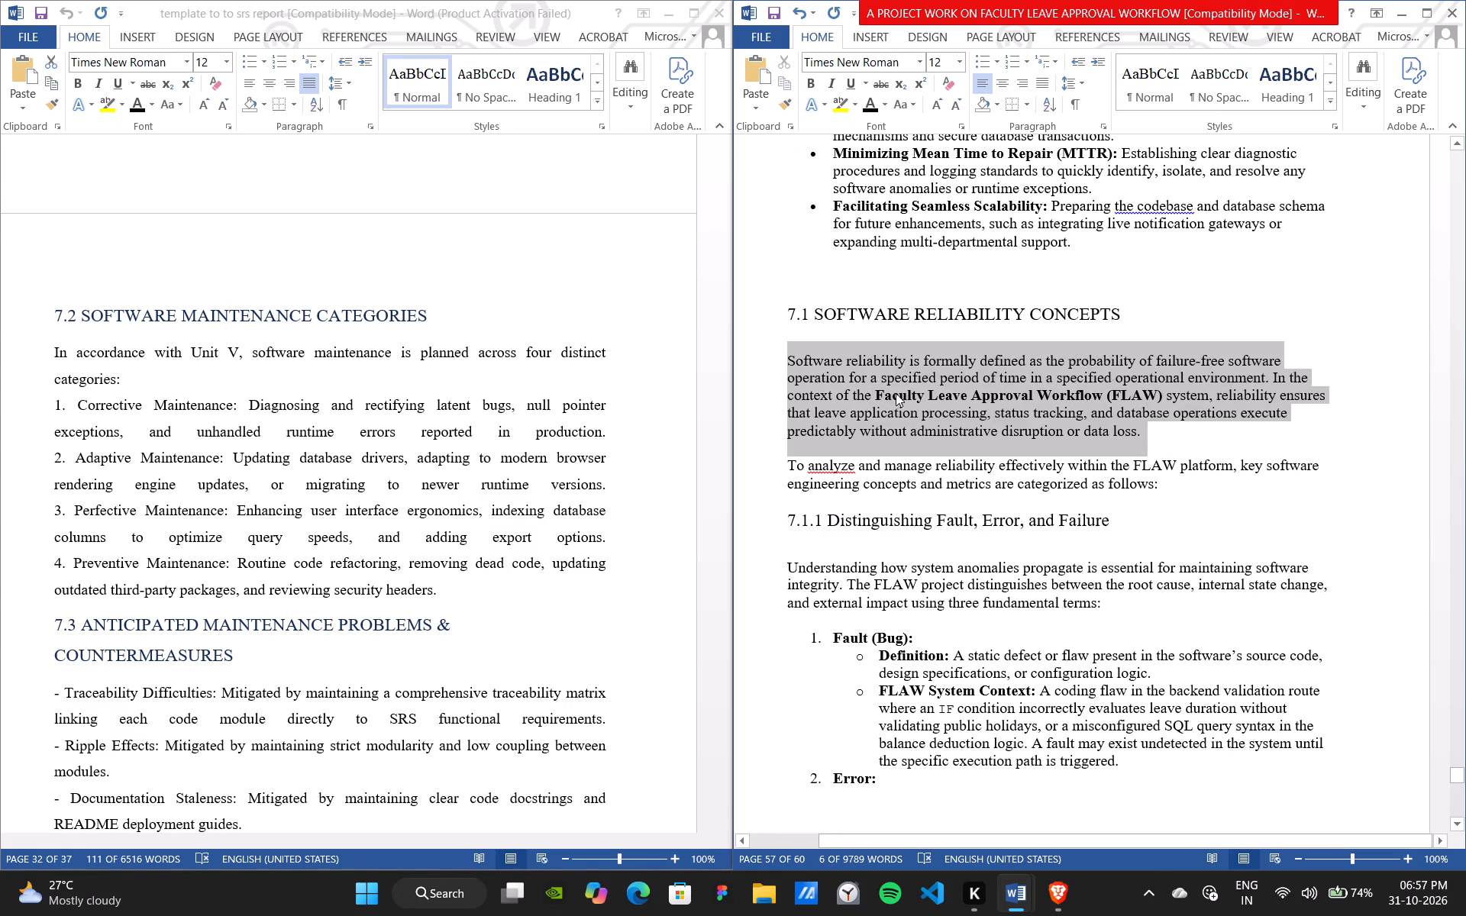
left_click_drag(896, 393, 895, 393)
left_click(893, 395)
left_click_drag(873, 397, 1162, 401)
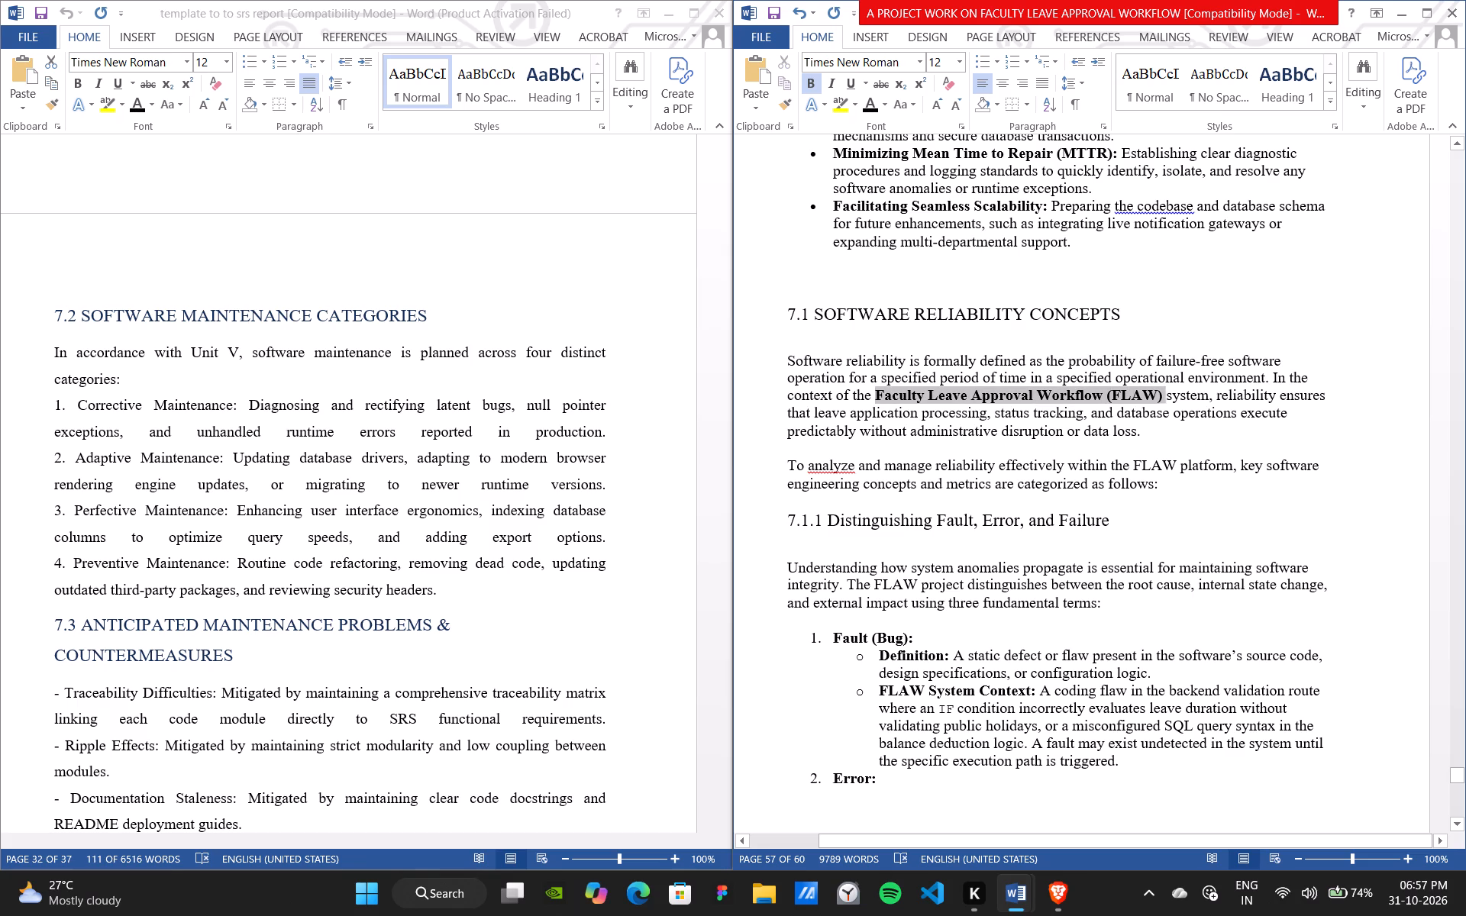
left_click_drag(1162, 401, 1164, 400)
left_click(1180, 377)
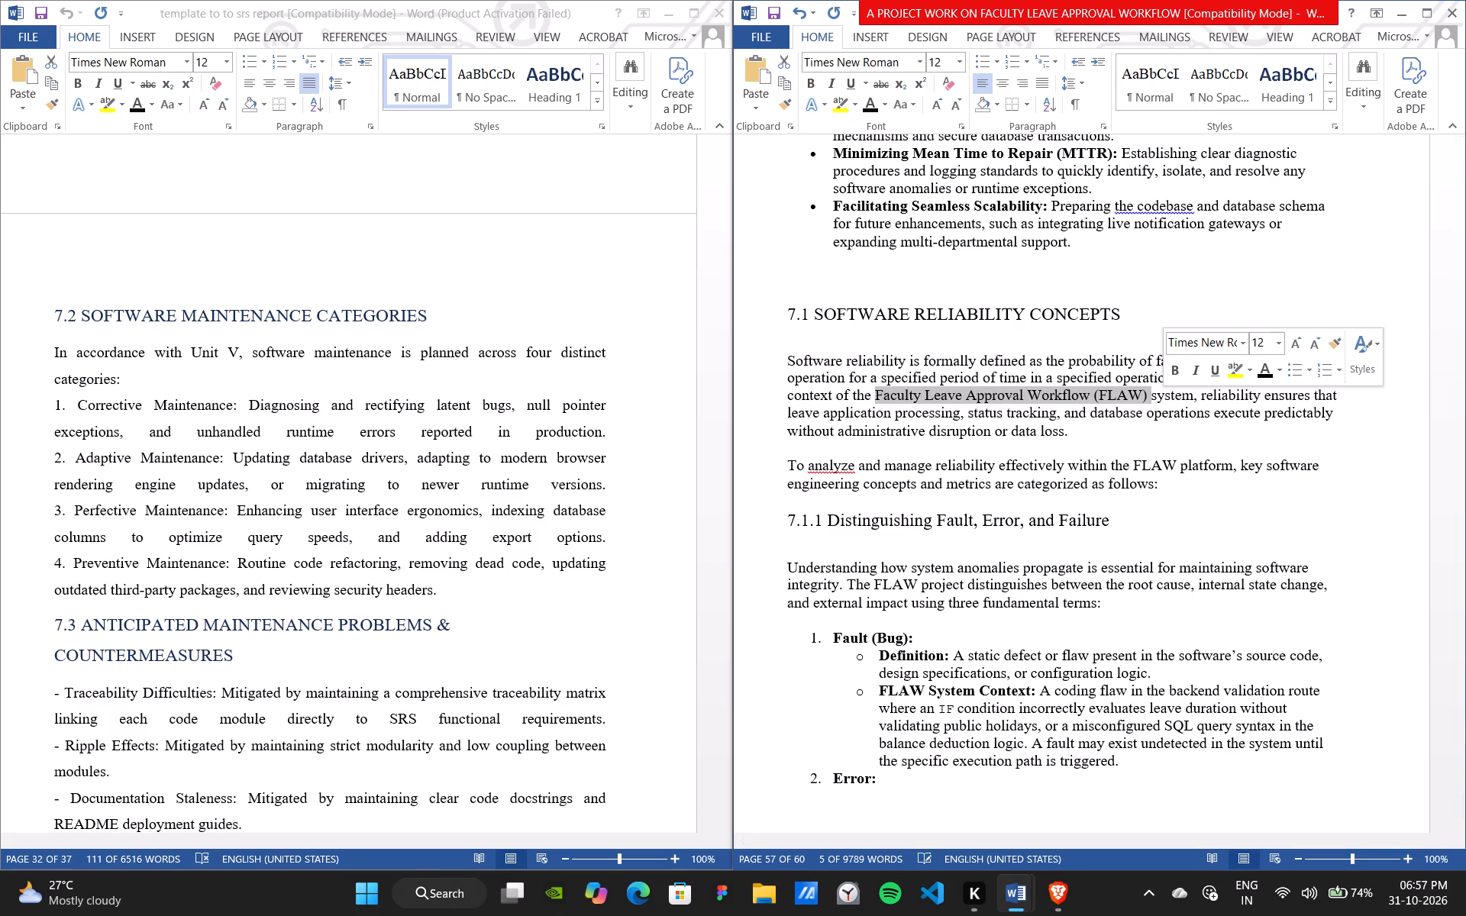
left_click(883, 446)
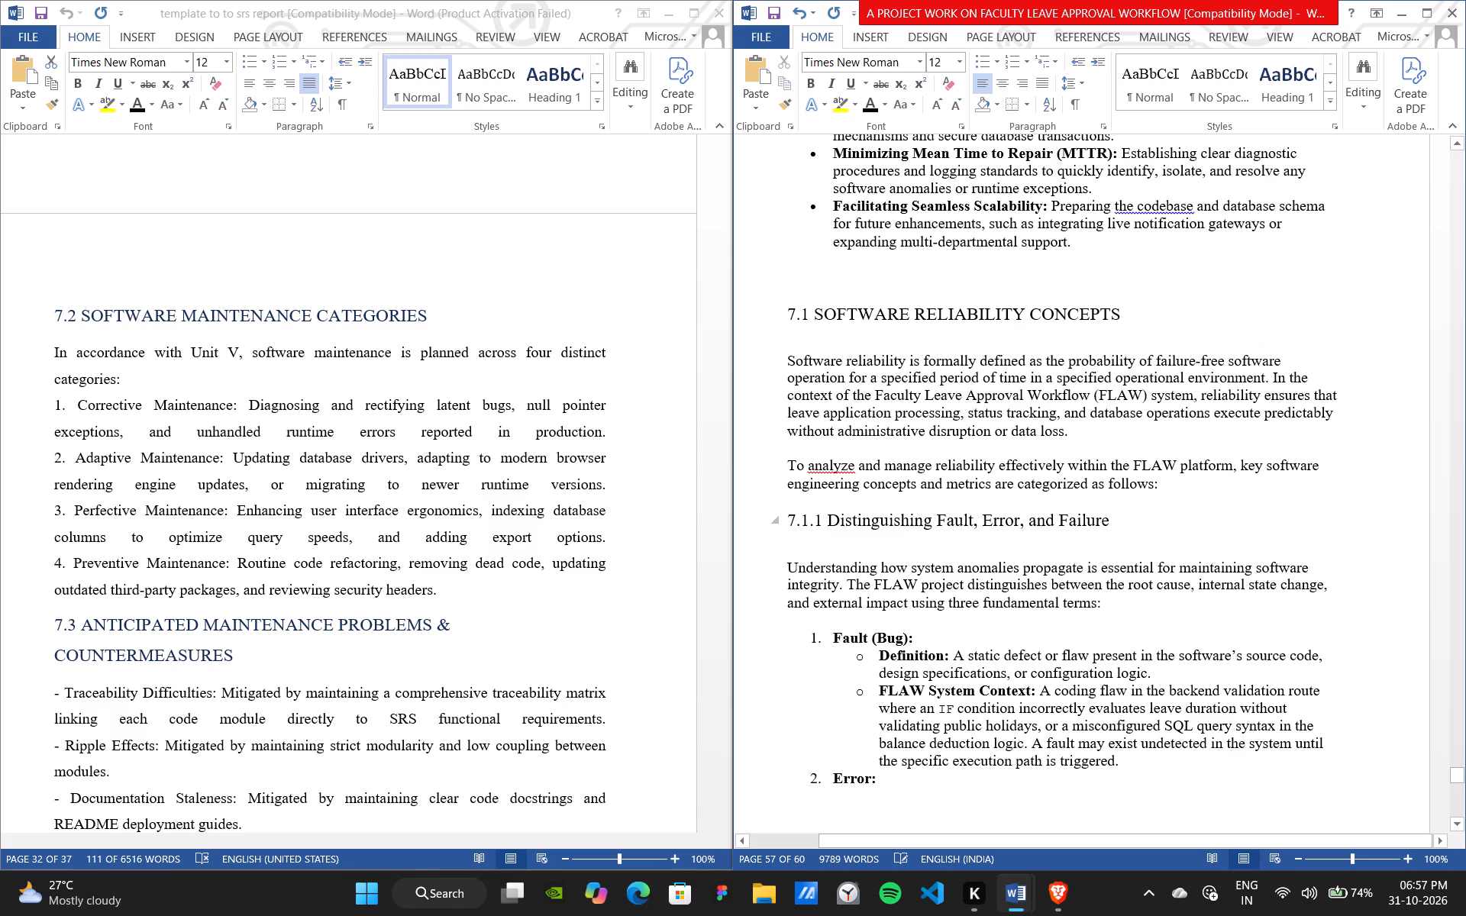
Insert blank lines after the Fault (Bug) item so the Error item starts on the following page with its definition.
scroll(928, 533, "down", 4)
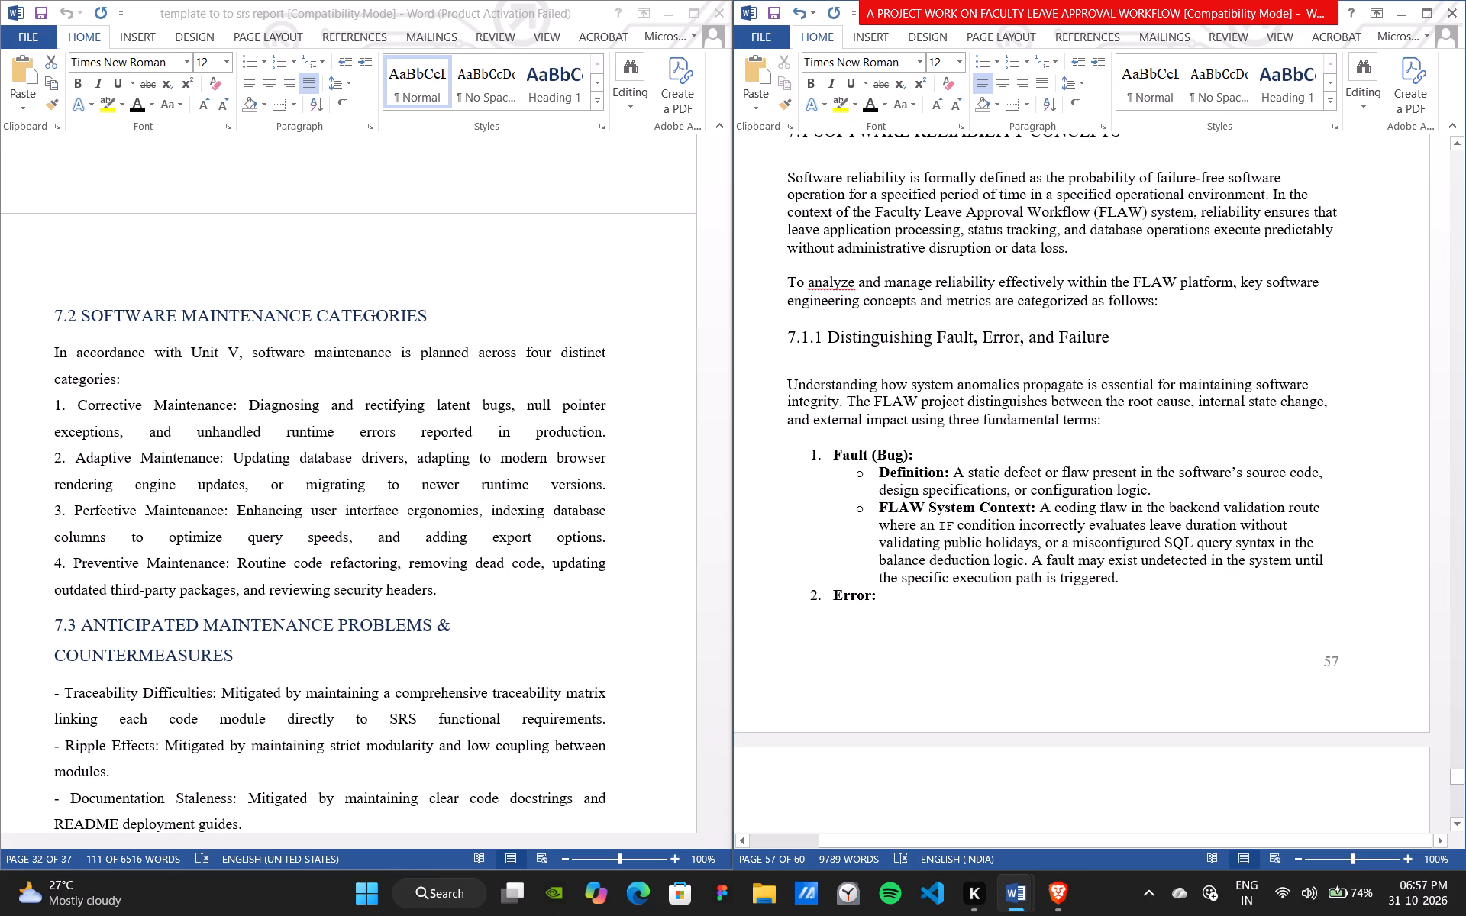
scroll(922, 437, "down", 5)
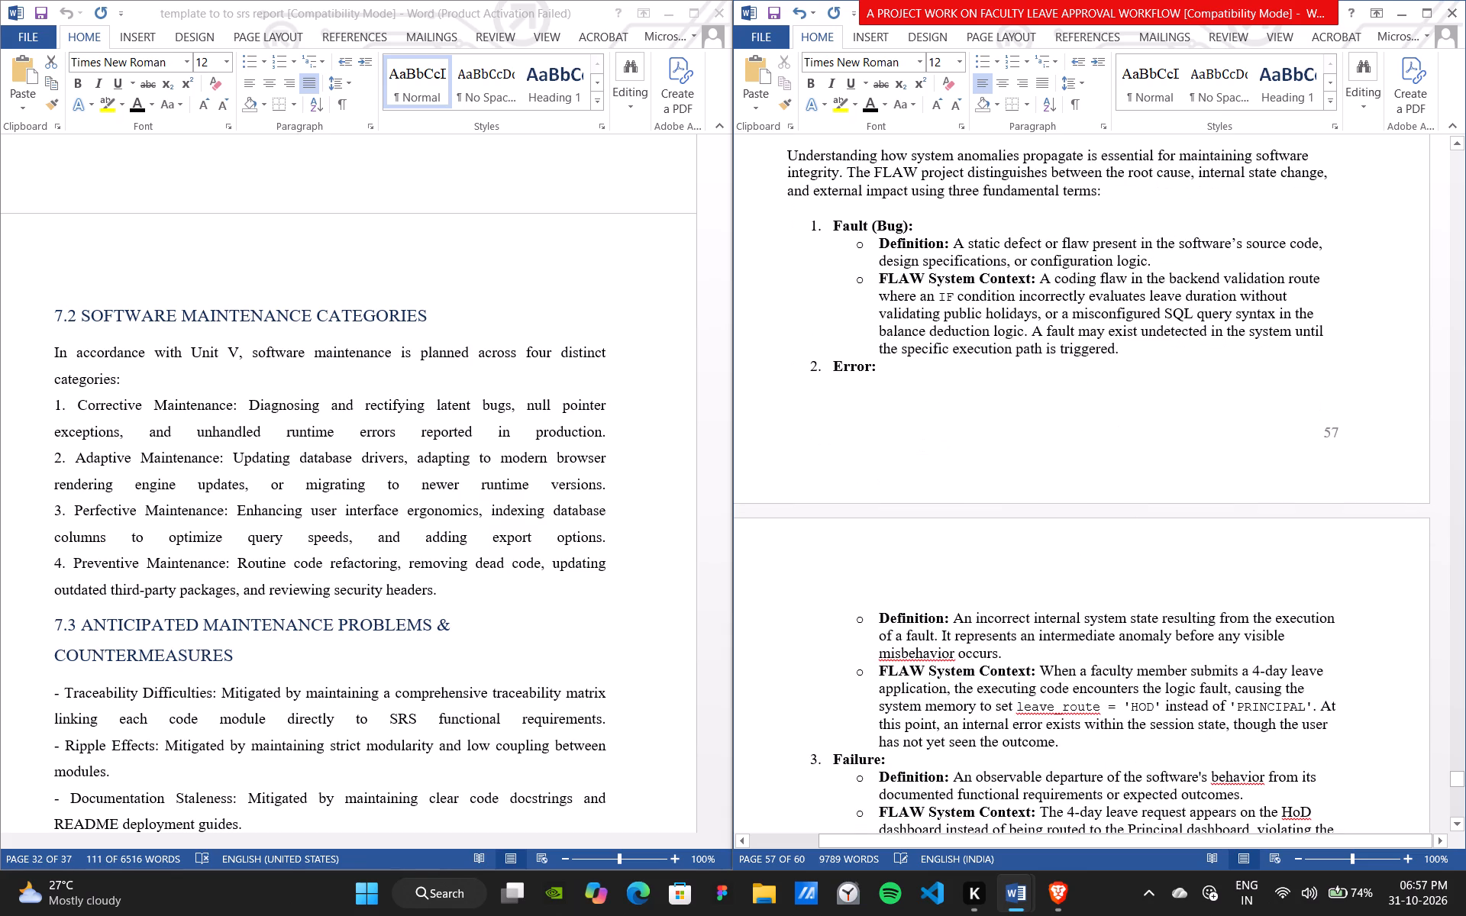
left_click(806, 366)
left_click(807, 372)
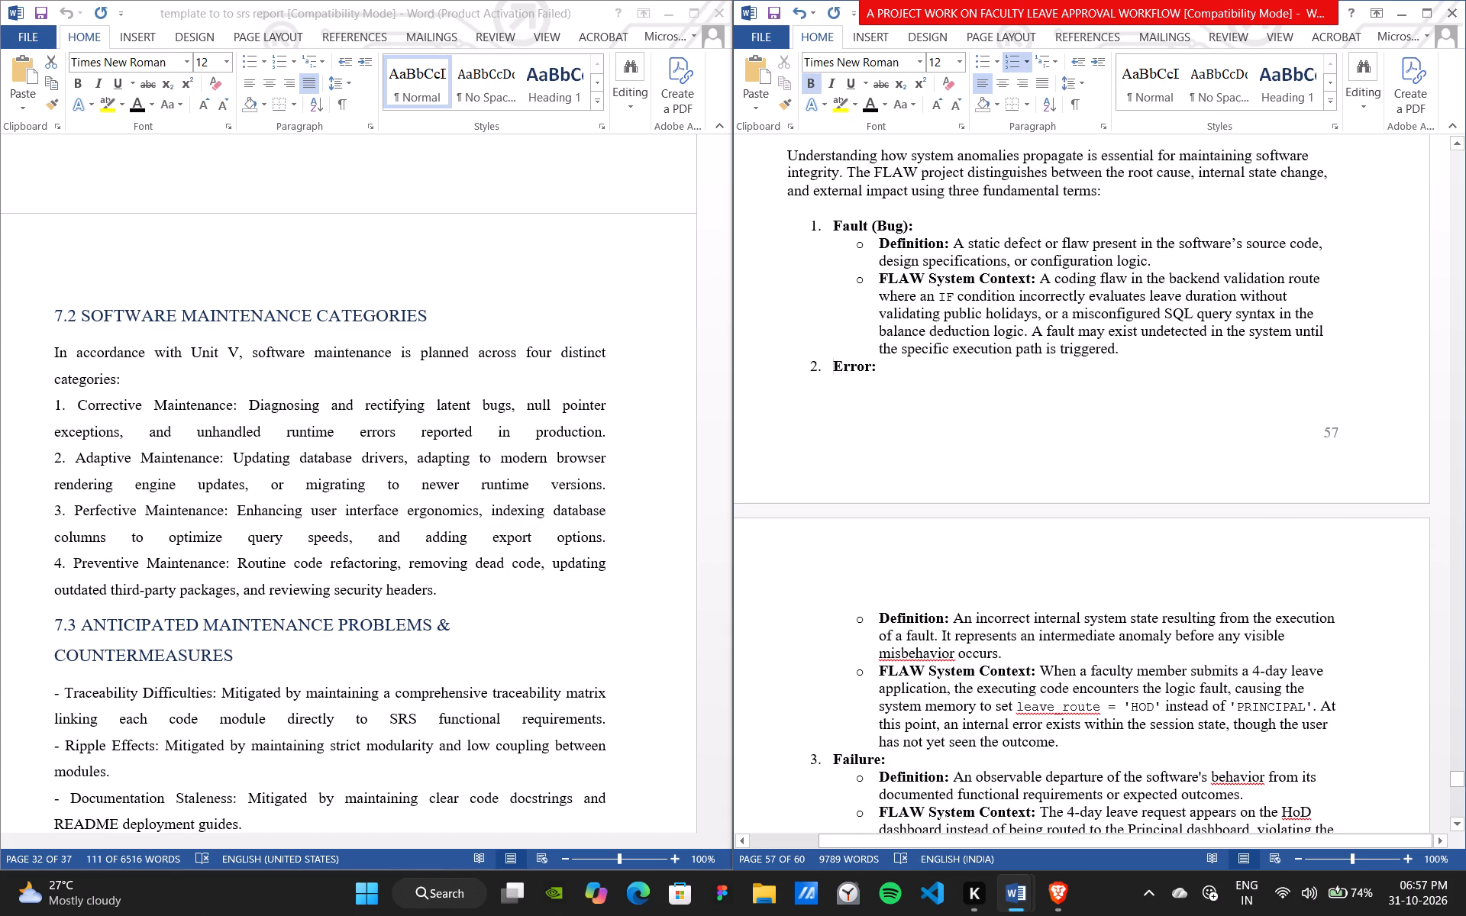
left_click(1170, 339)
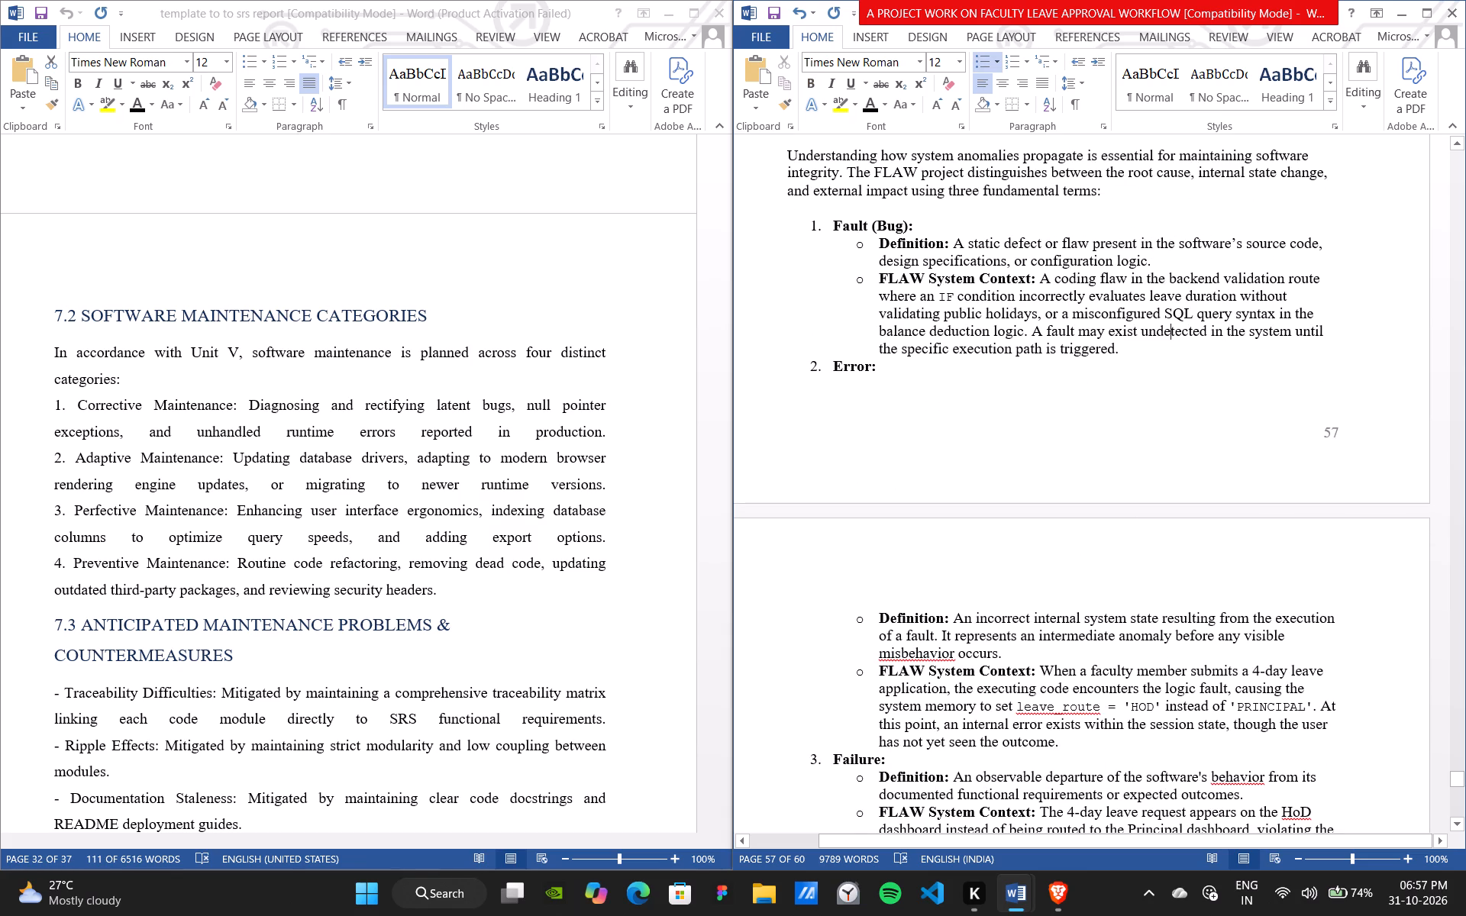
left_click(1148, 353)
key("Return")
key("Return")
key("Return")
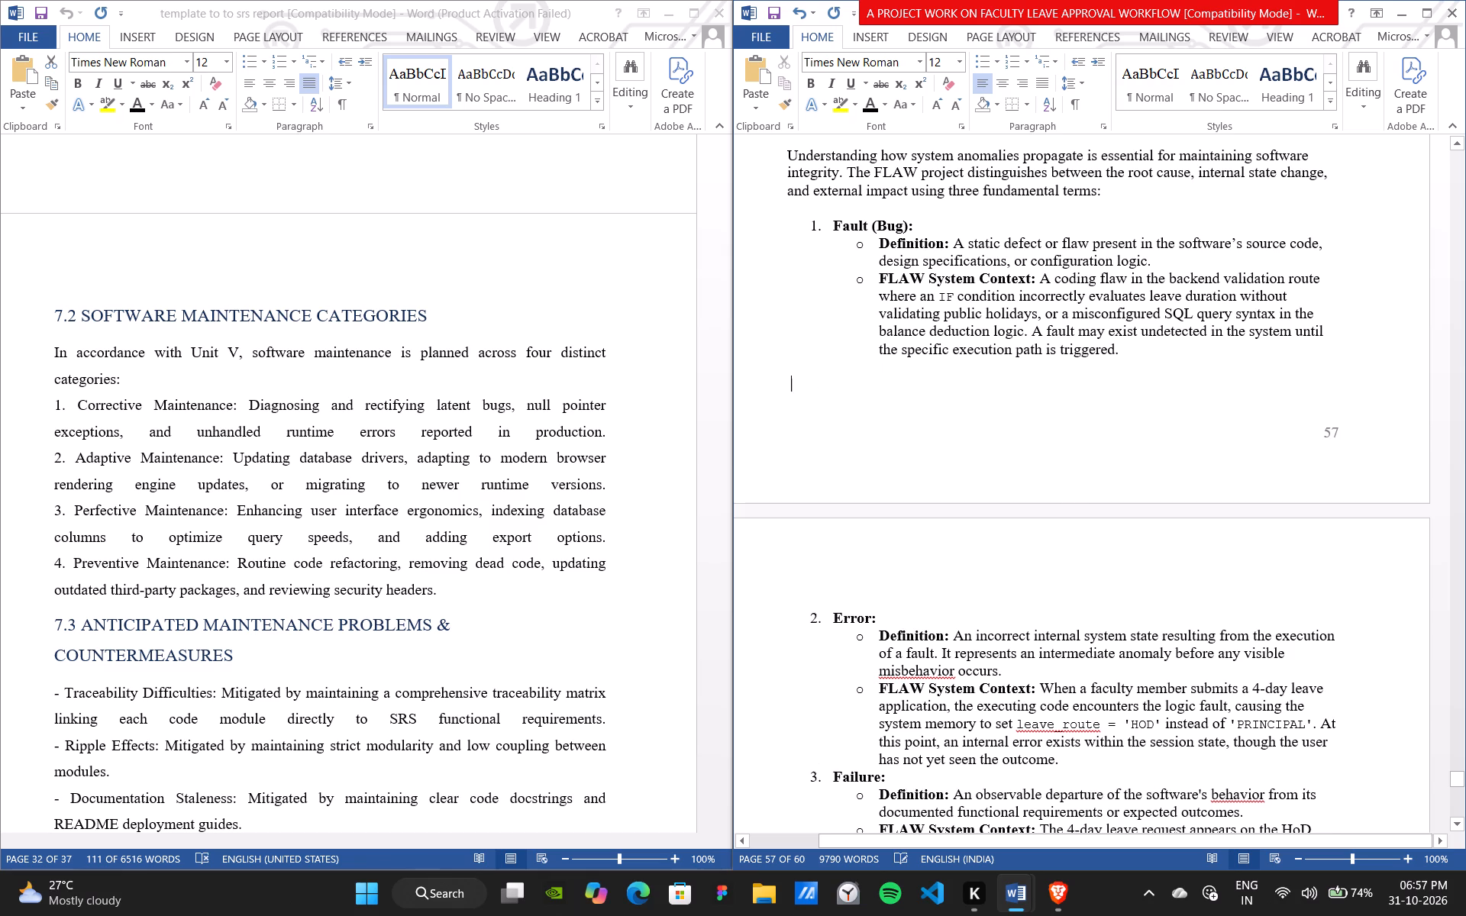
Set the code fragments leave_route = 'HOD' and 'PRINCIPAL' under the Error item to Times New Roman.
scroll(981, 415, "down", 5)
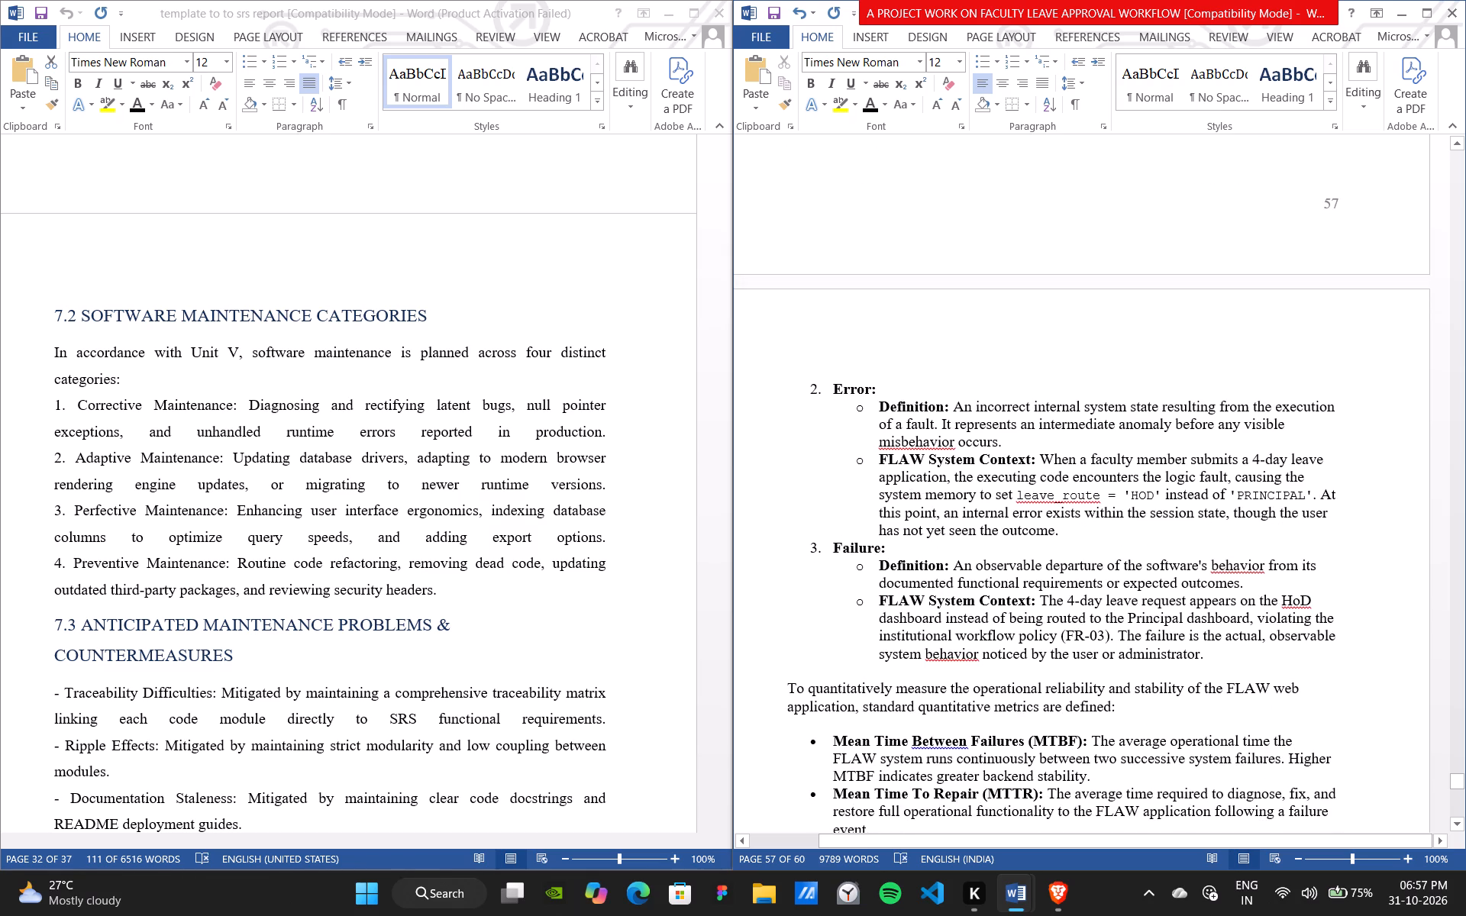
left_click_drag(1019, 495, 1148, 490)
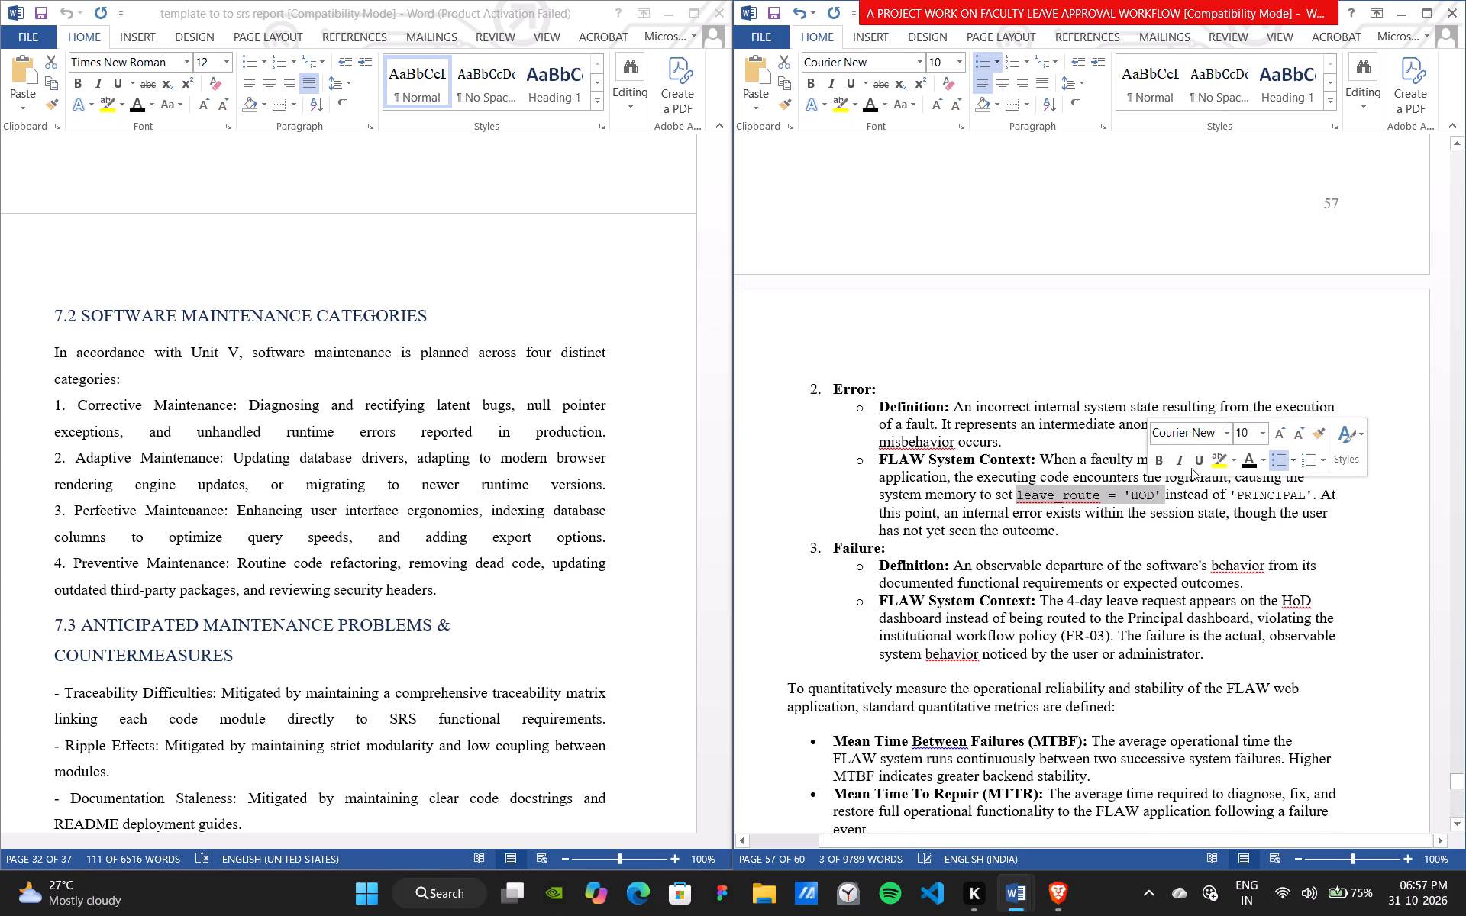
left_click(1229, 437)
left_click(1207, 547)
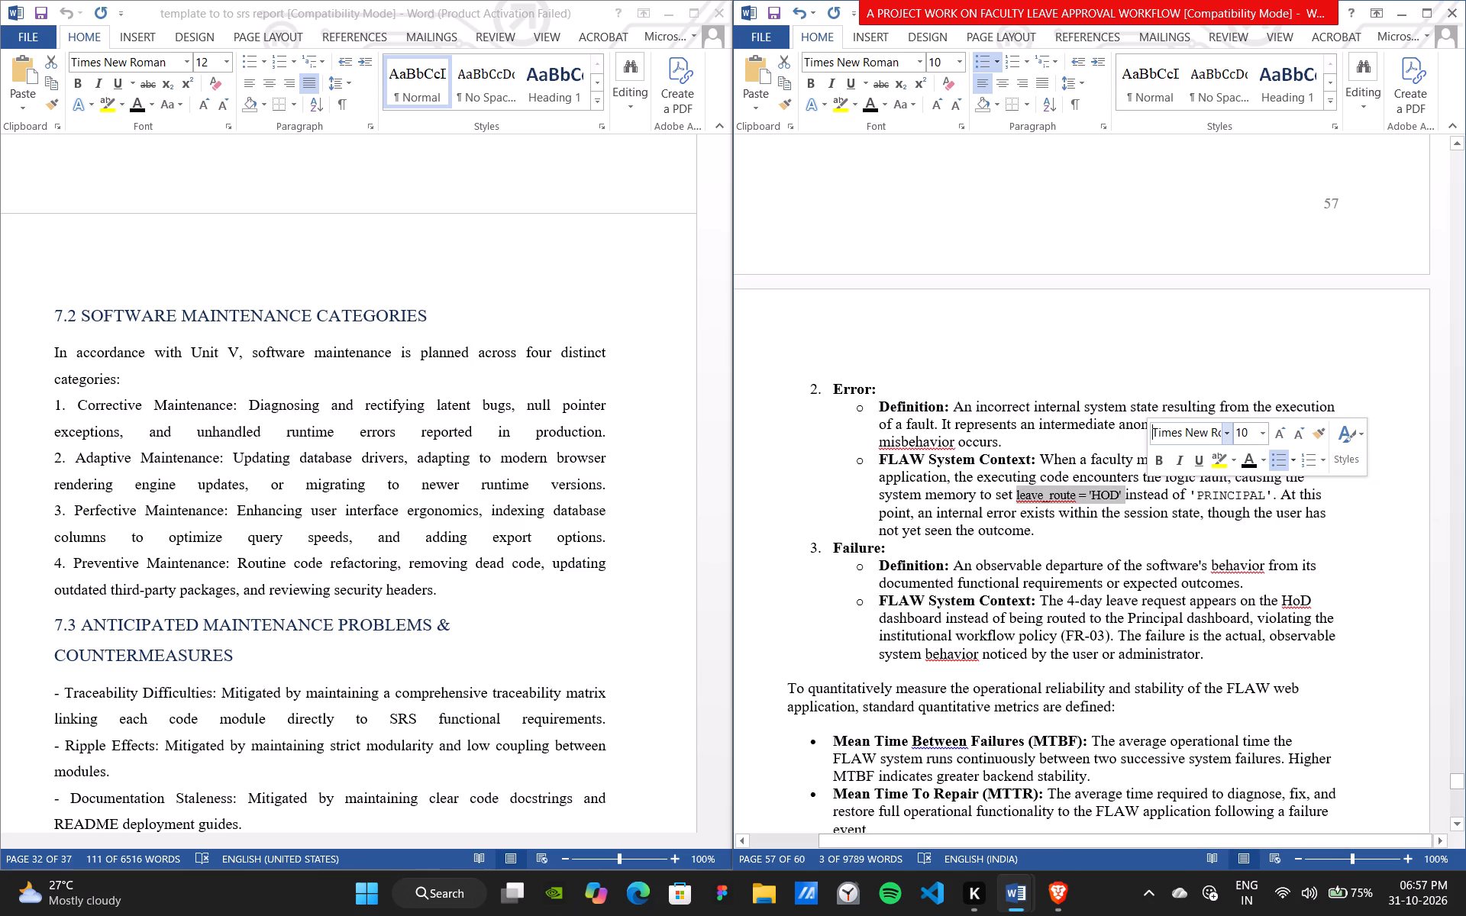
left_click_drag(1191, 492, 1222, 492)
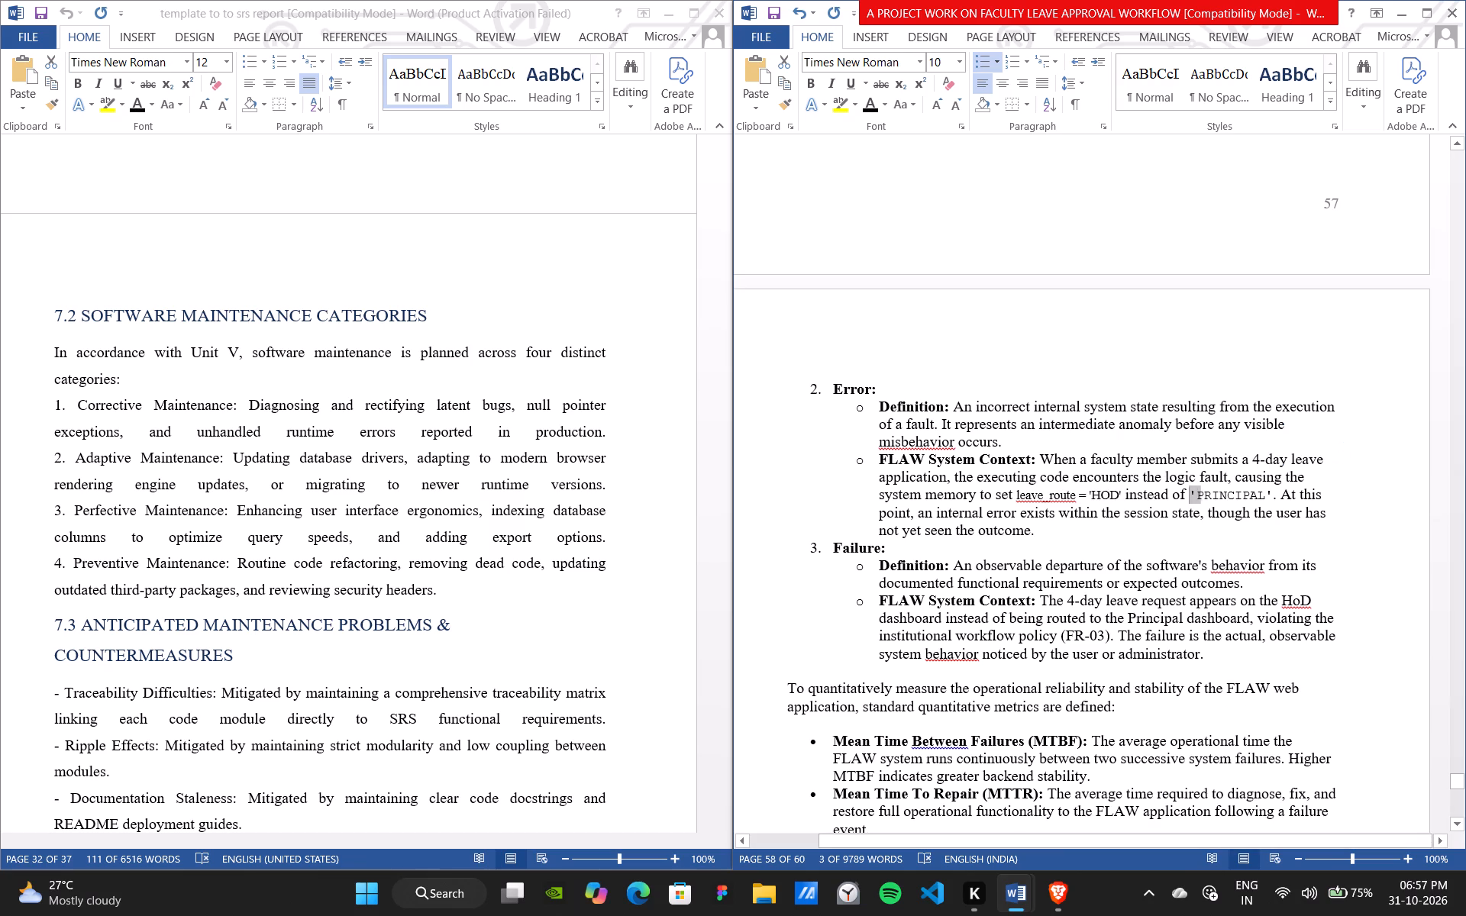
left_click_drag(1222, 492, 1271, 494)
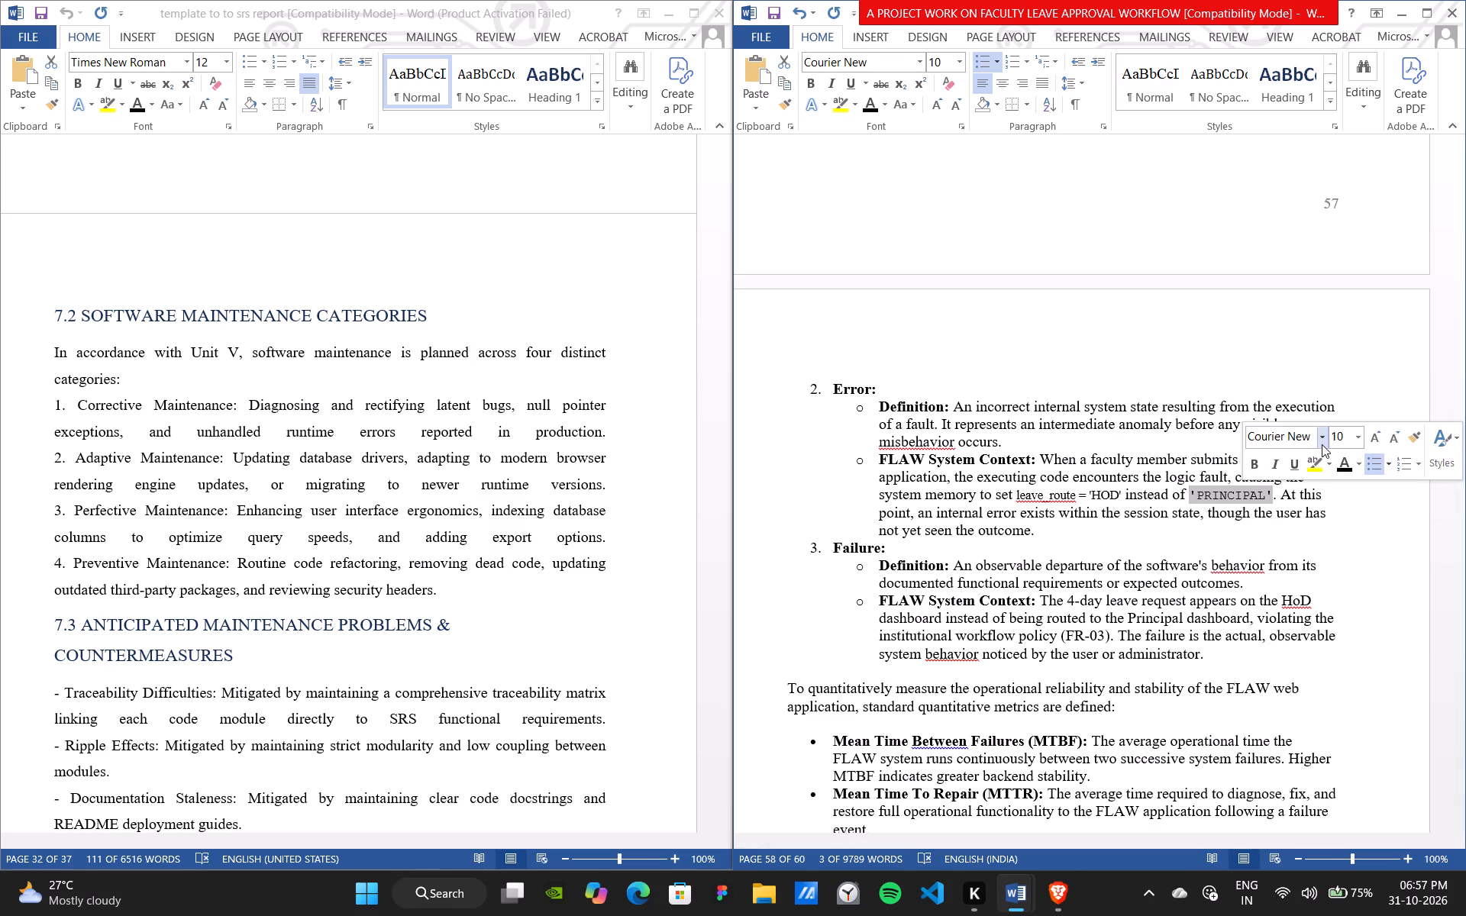
left_click(1322, 444)
left_click(1258, 108)
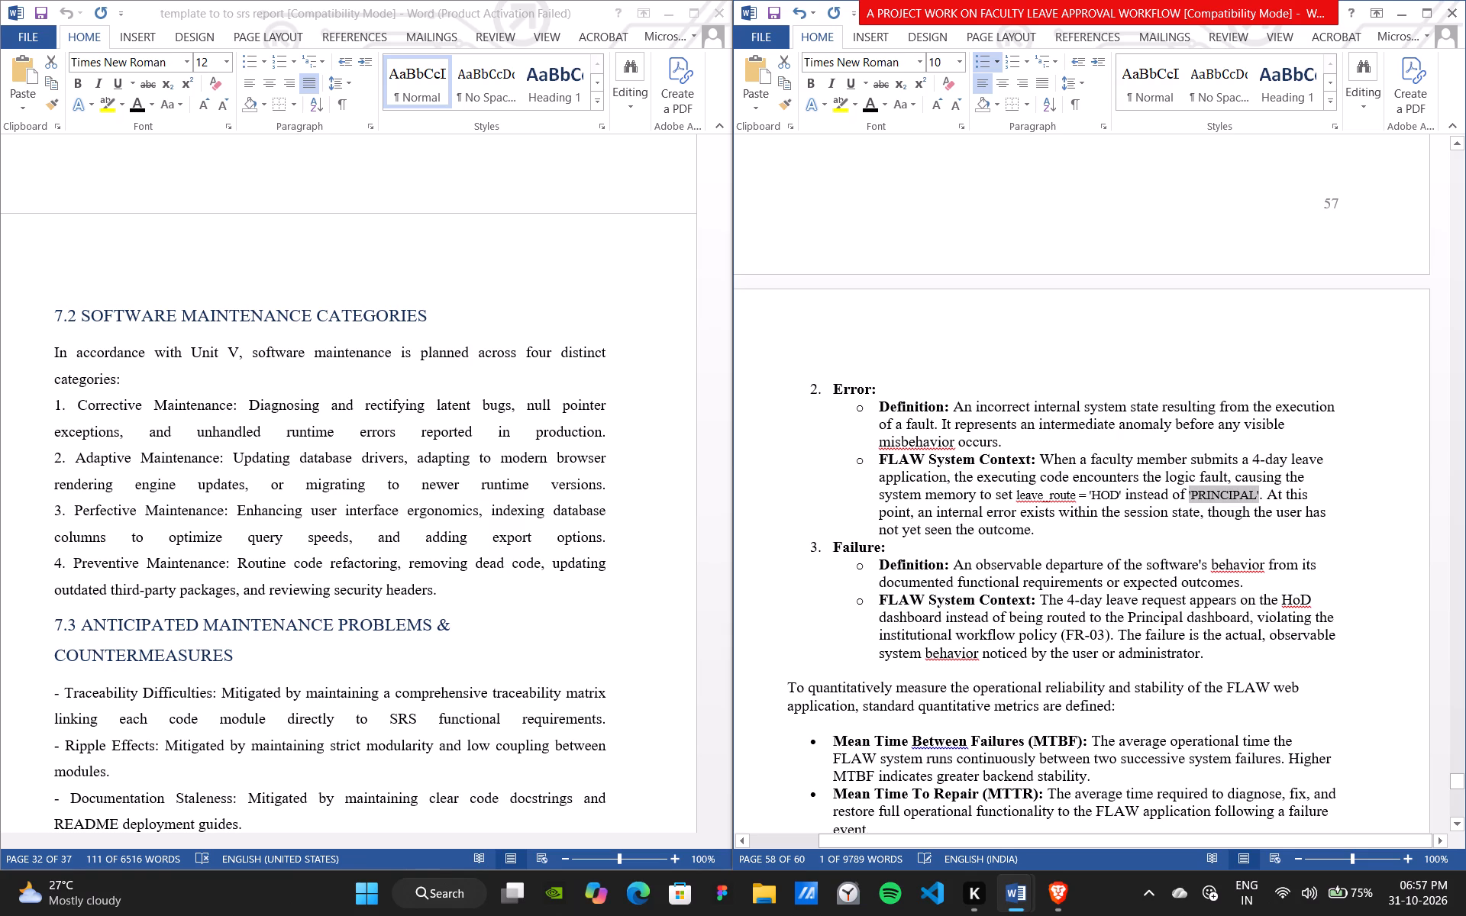
Format the Availability Model & System Implementation heading as Times New Roman in black.
scroll(1025, 624, "down", 5)
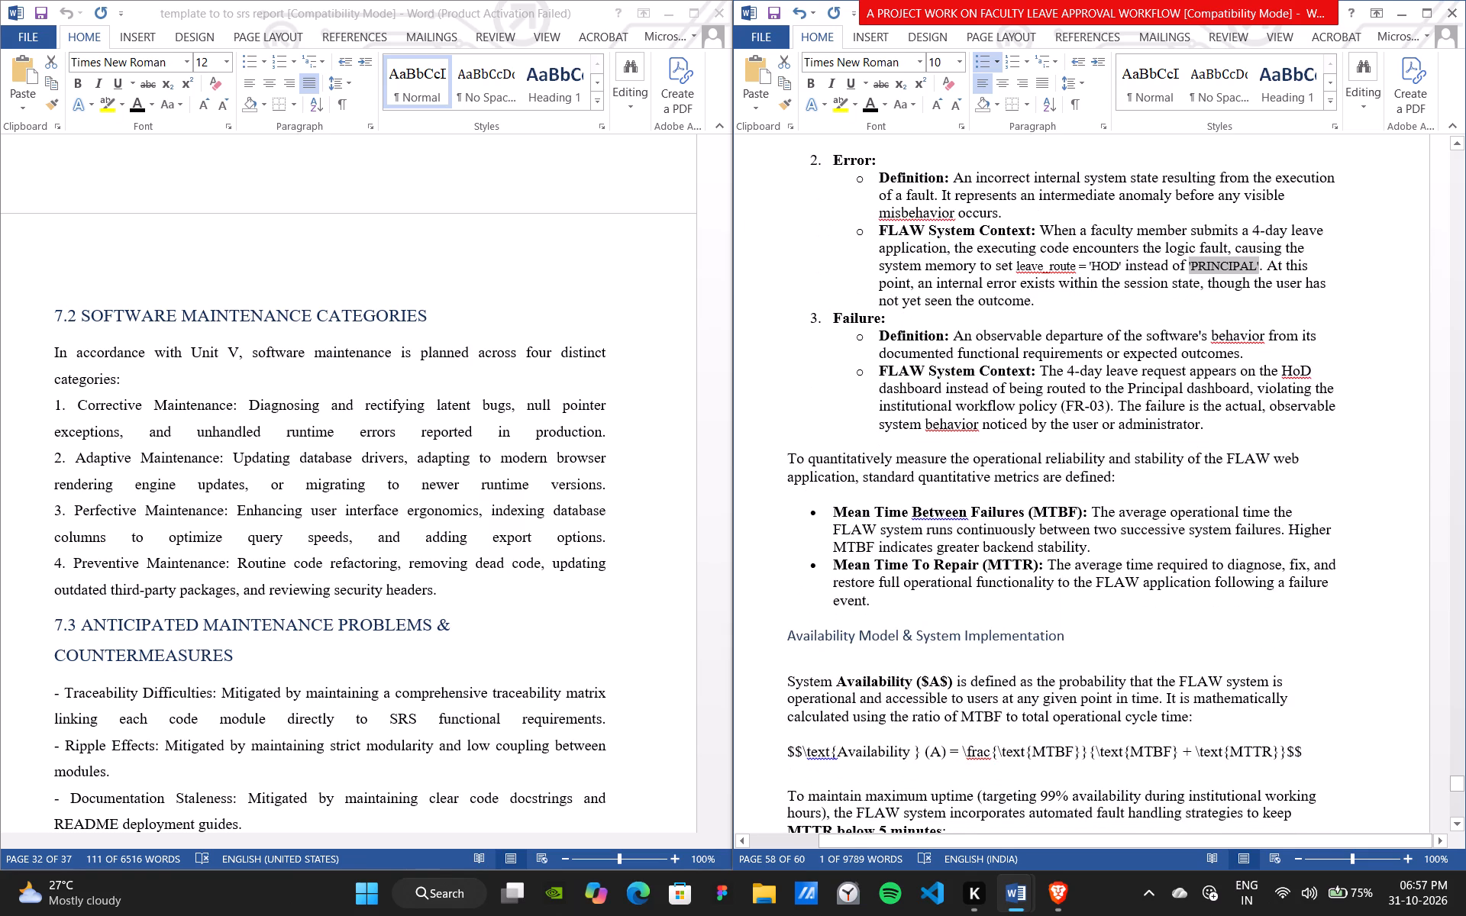
scroll(1024, 624, "down", 4)
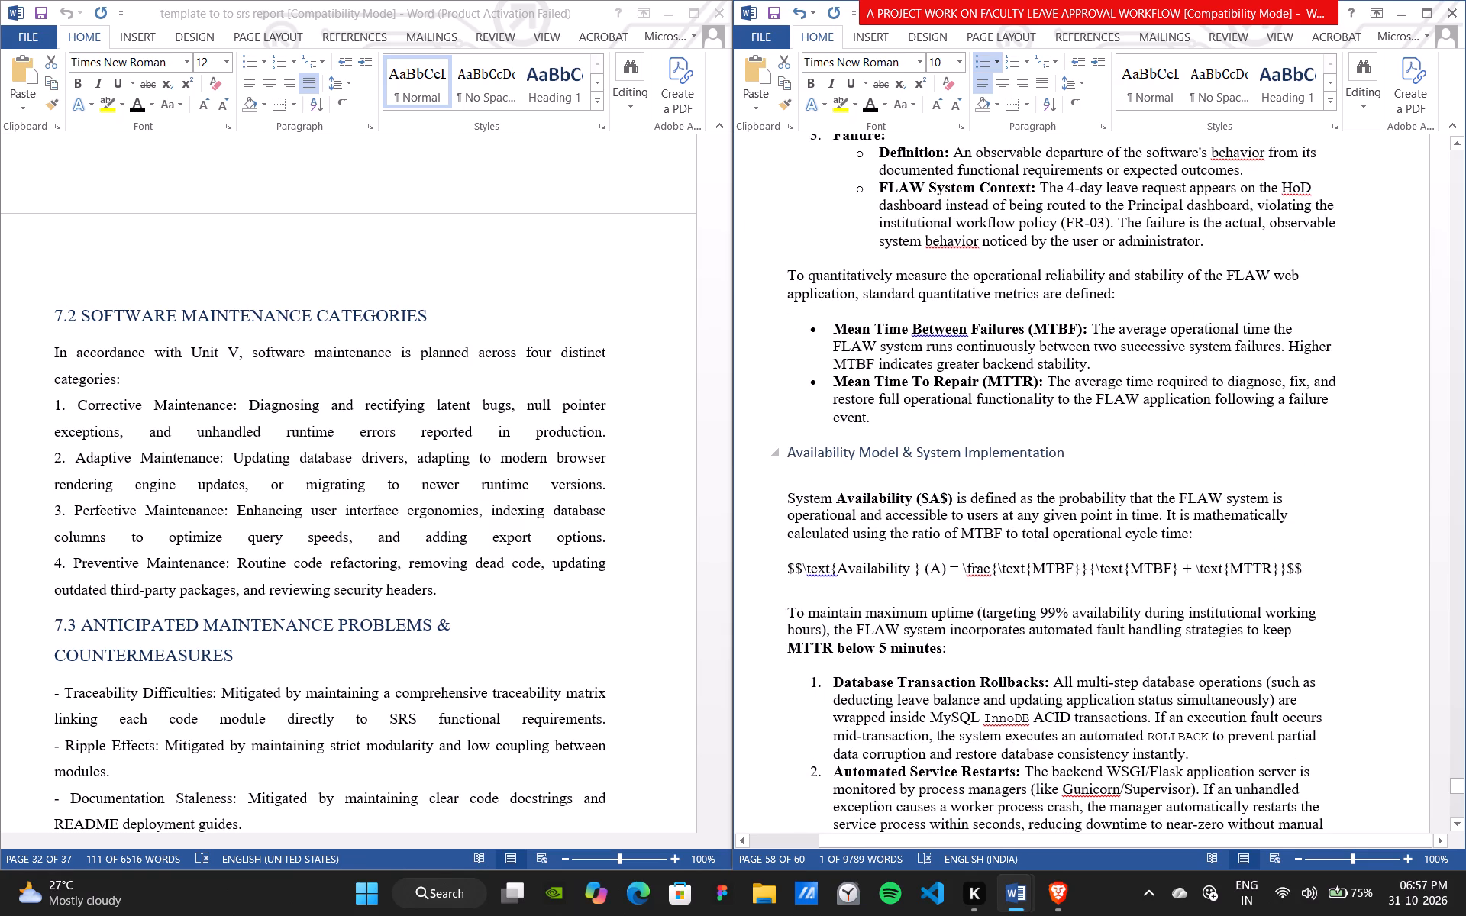
left_click_drag(788, 451, 1042, 474)
left_click_drag(1042, 474, 1067, 454)
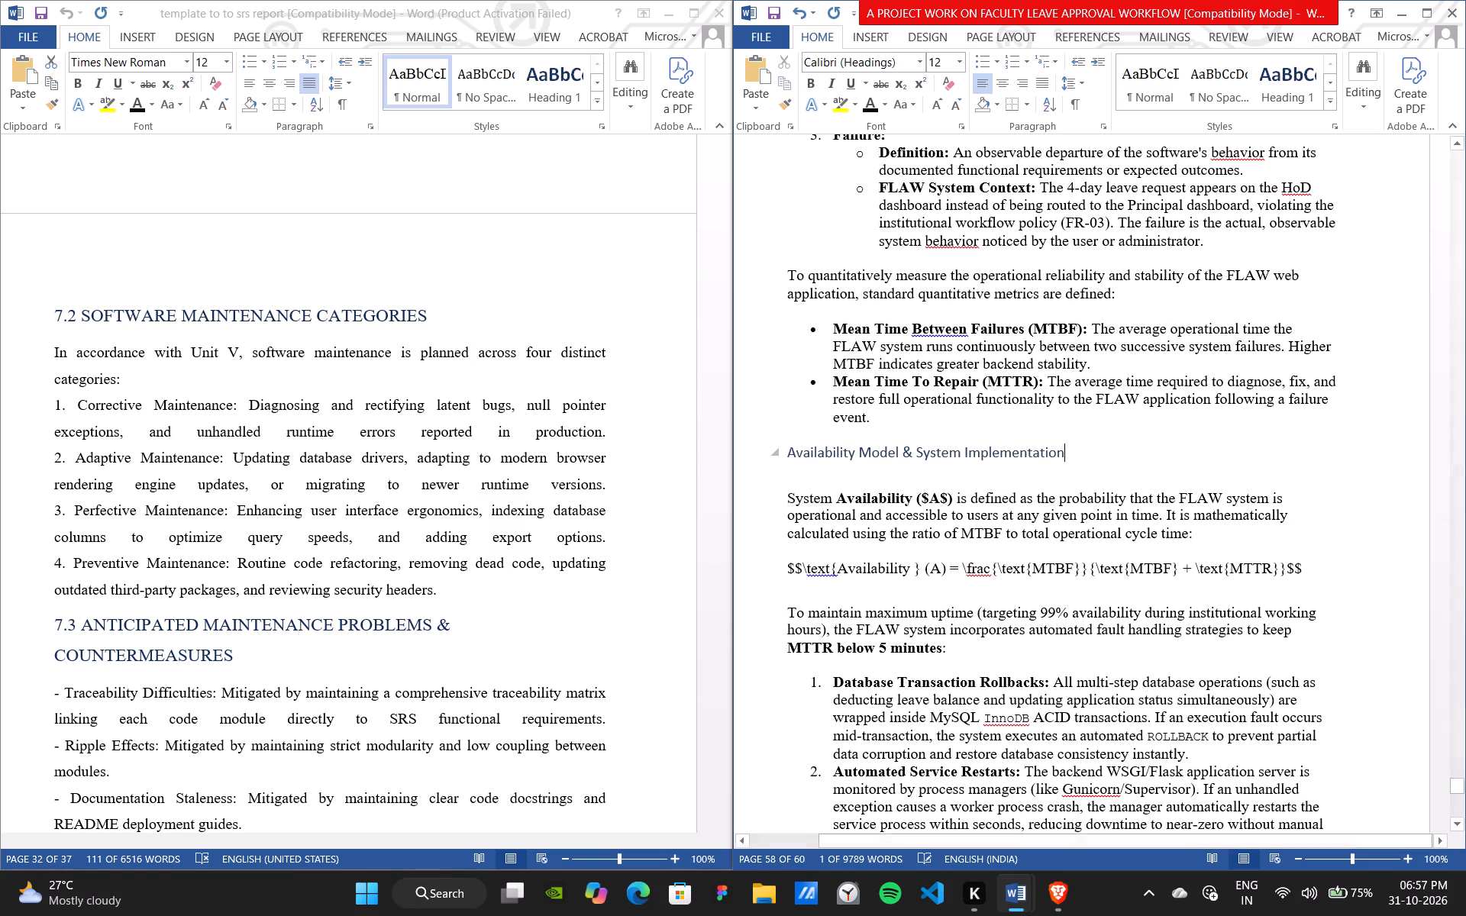
left_click_drag(788, 457, 1006, 457)
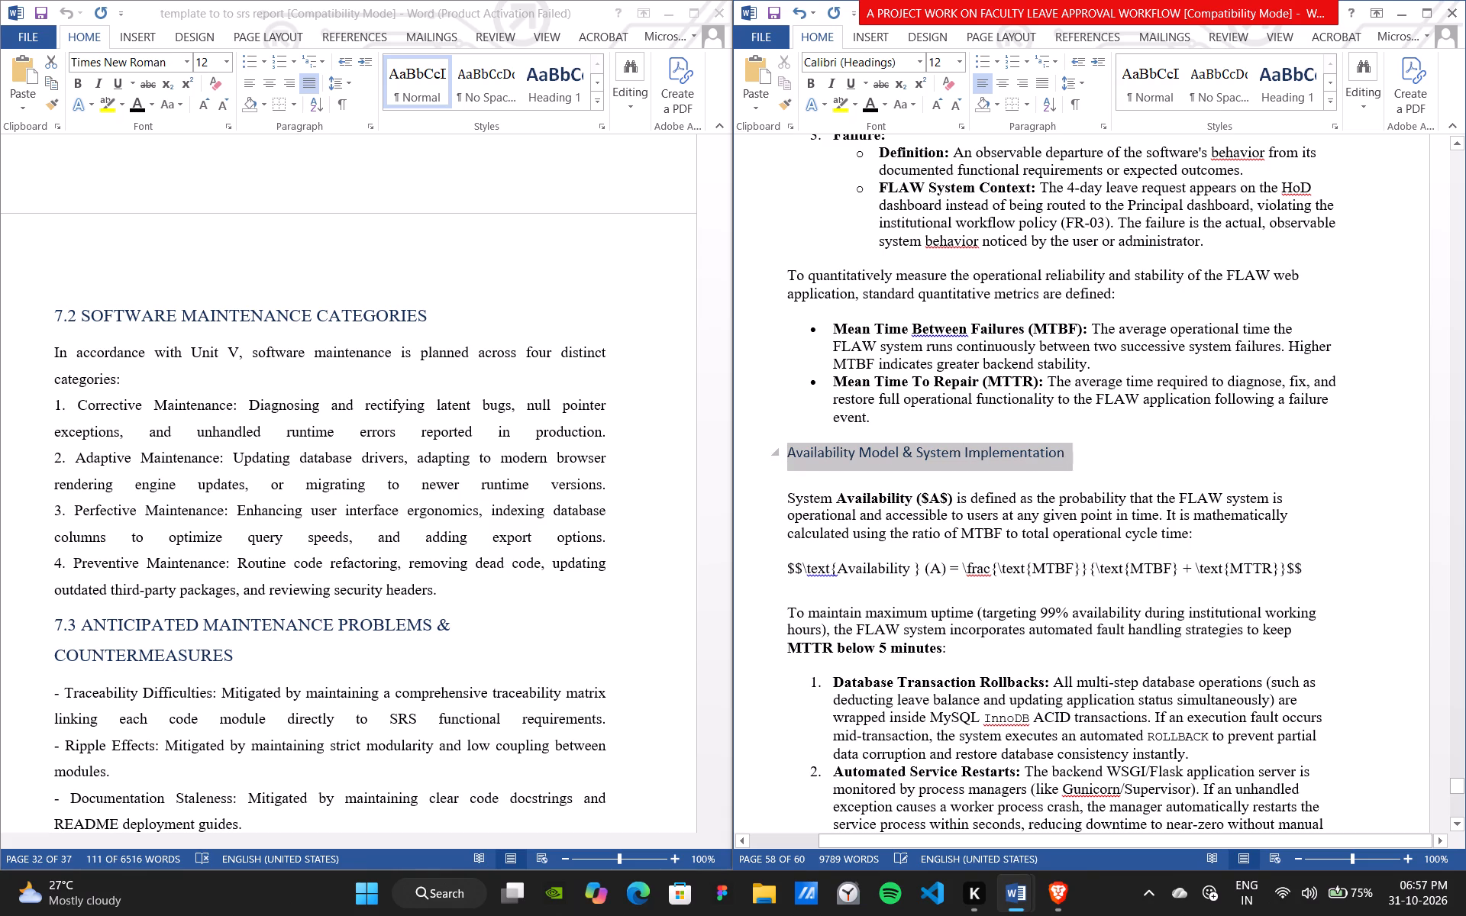
left_click_drag(1006, 457, 1016, 457)
left_click(1091, 395)
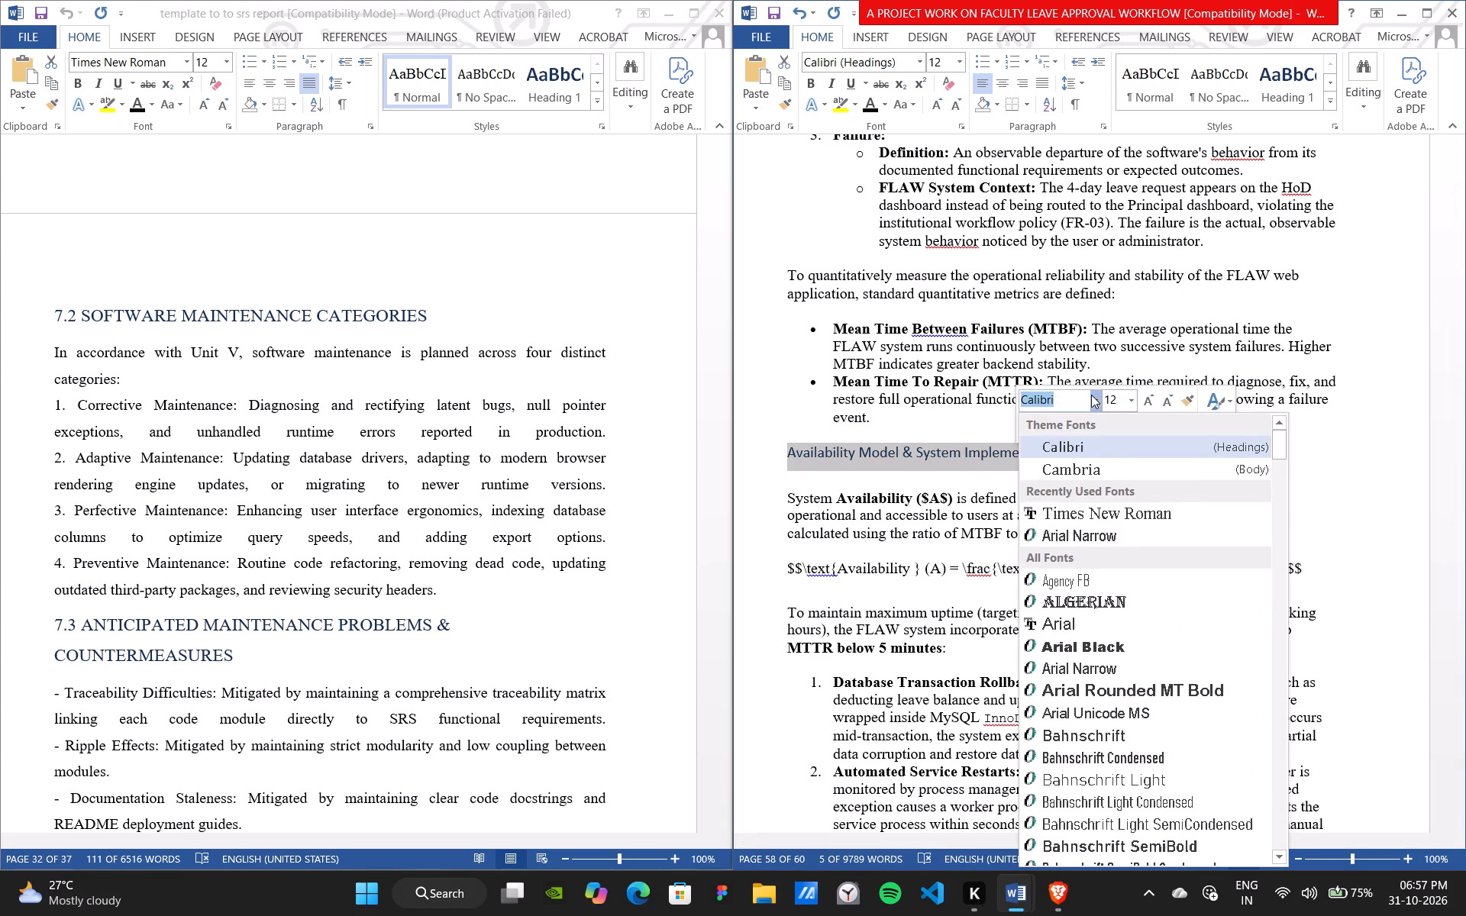
left_click(1074, 511)
left_click(1113, 432)
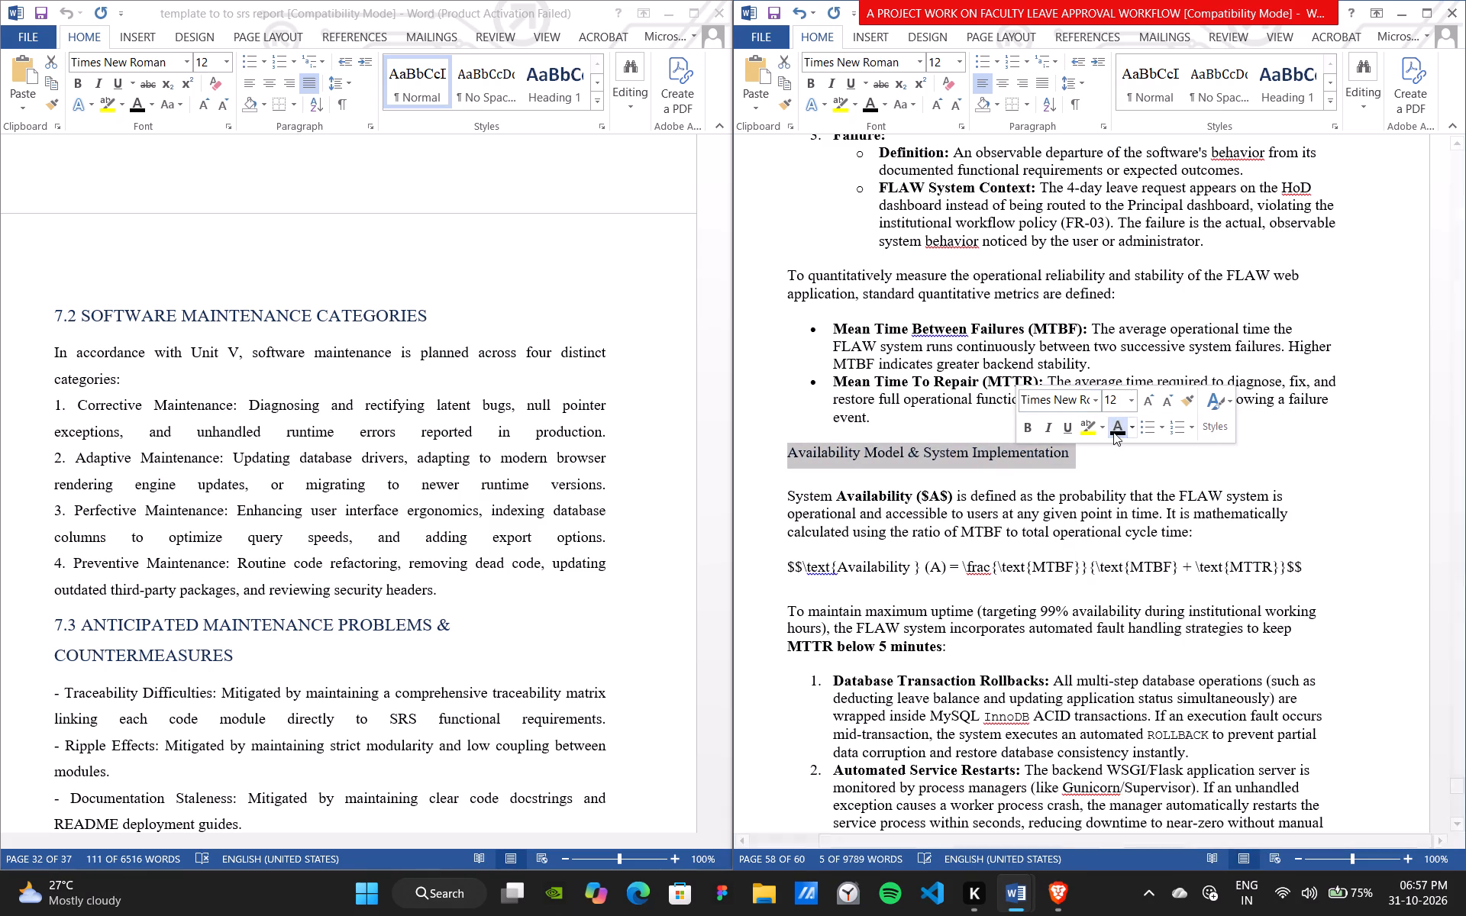
left_click(1044, 476)
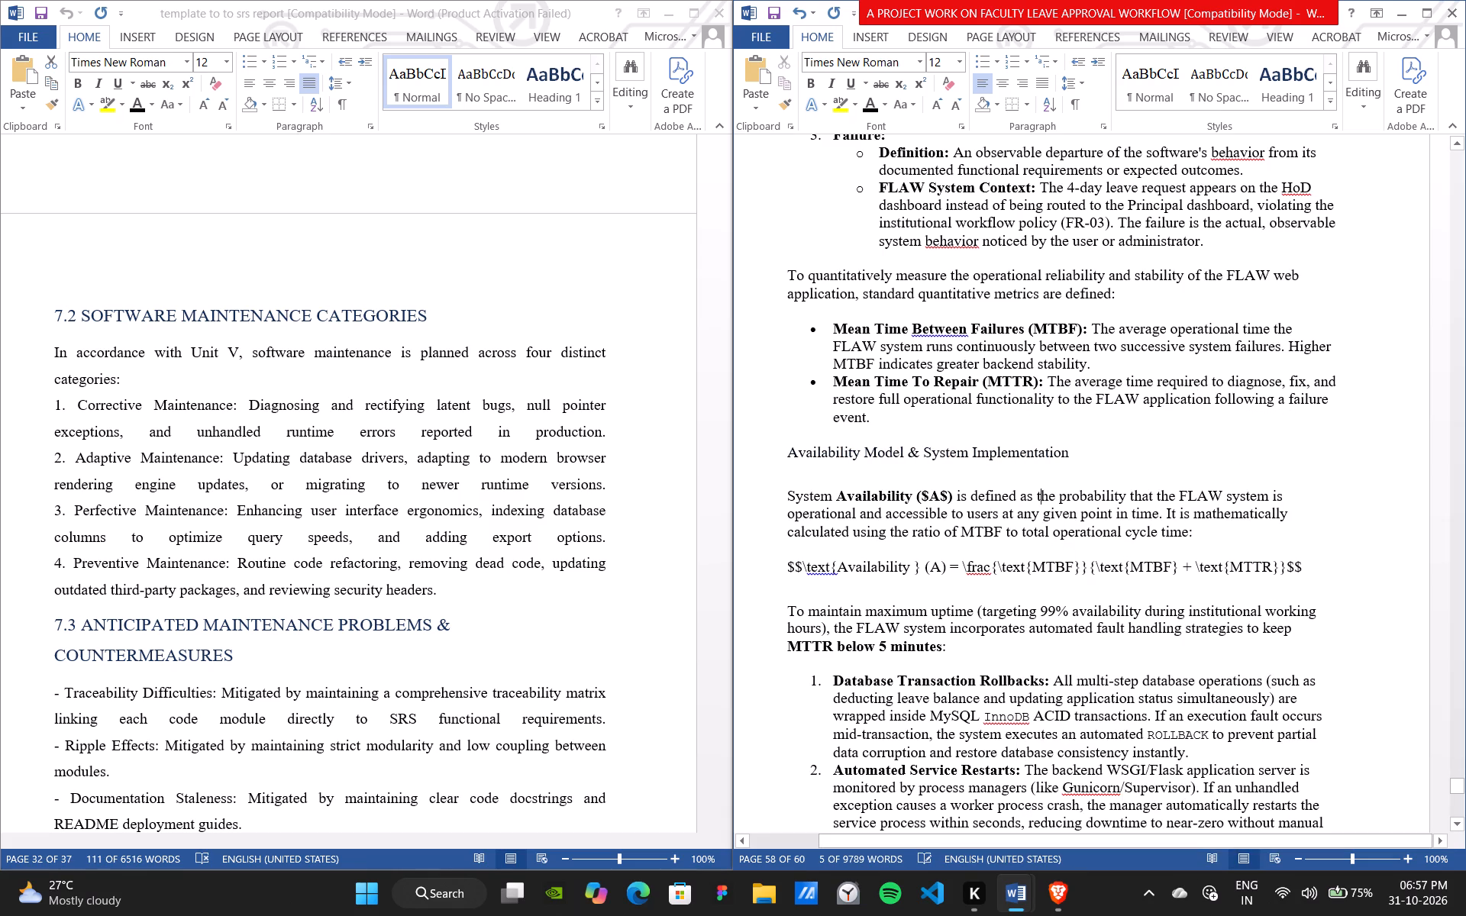
Compare the report's Availability Model & System Implementation heading with the template's section 7.1 text on availability and MTBF.
left_click_drag(1069, 456, 815, 460)
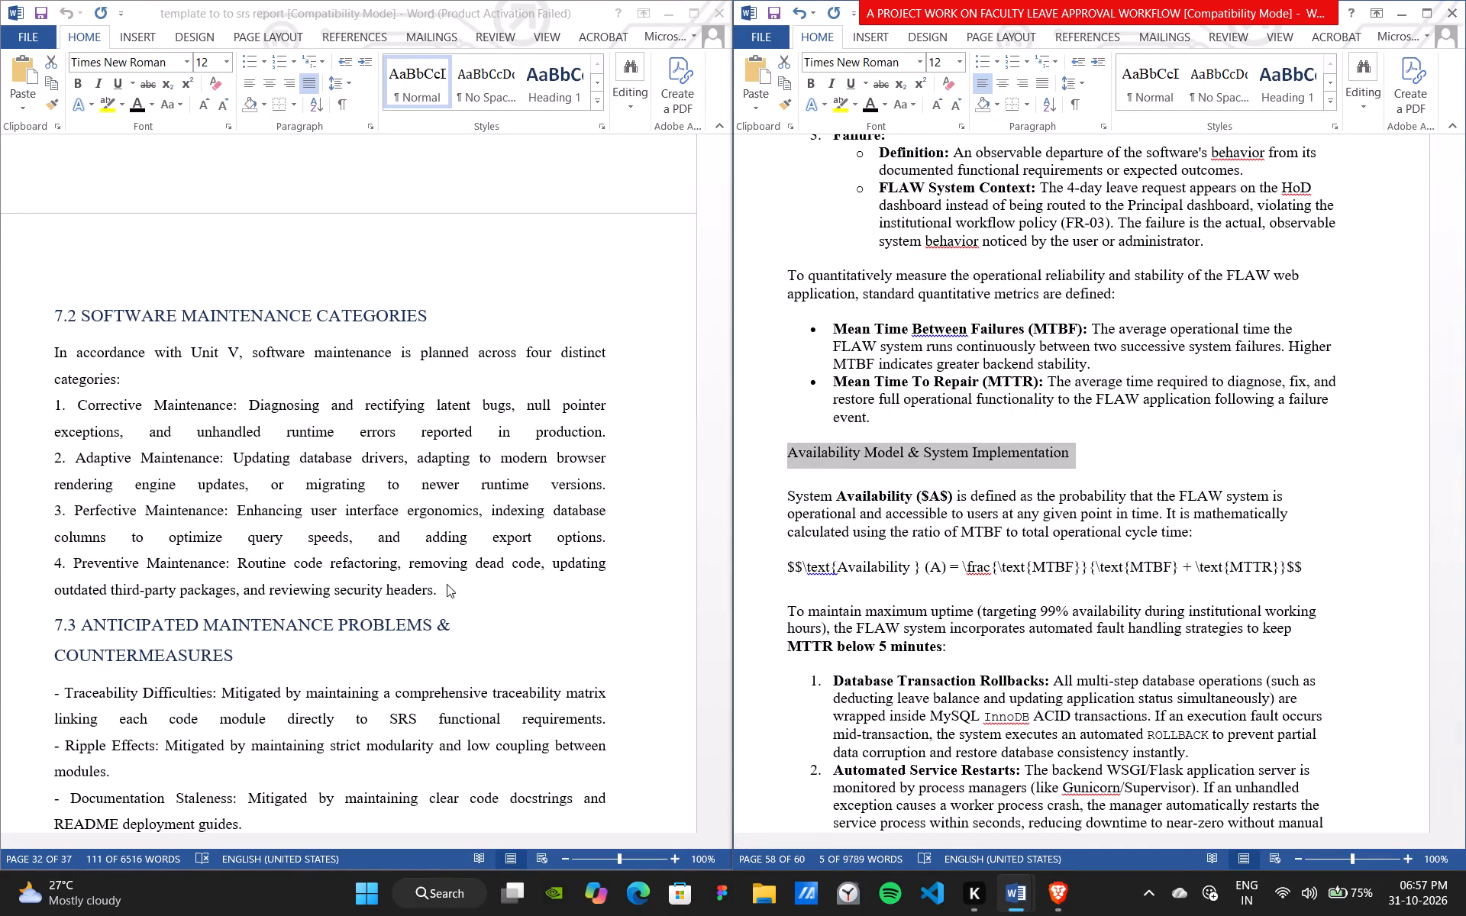
left_click_drag(295, 491, 211, 488)
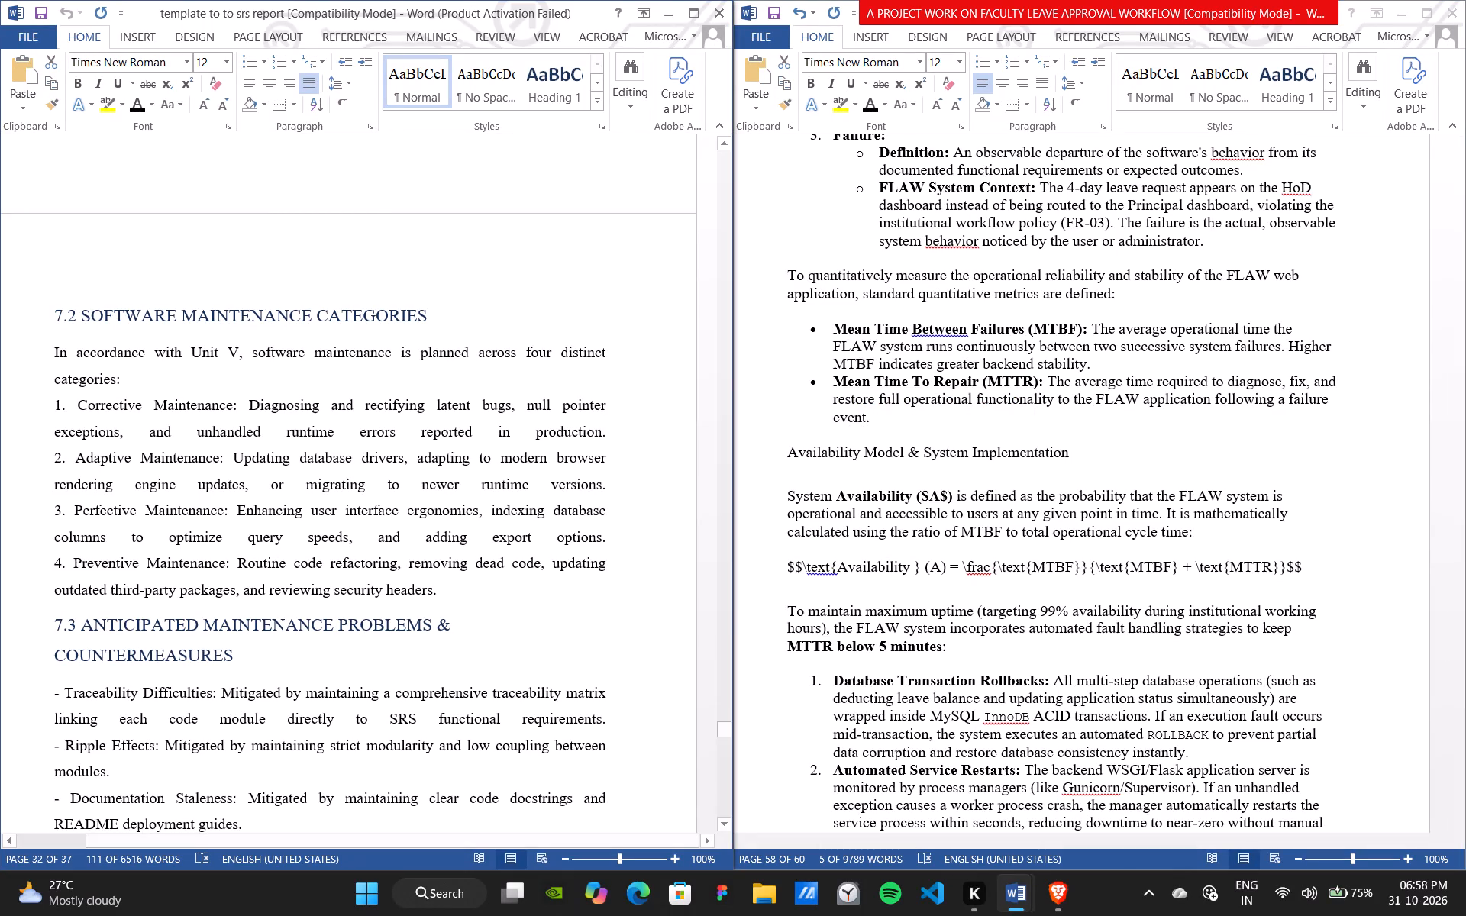
scroll(207, 463, "up", 10)
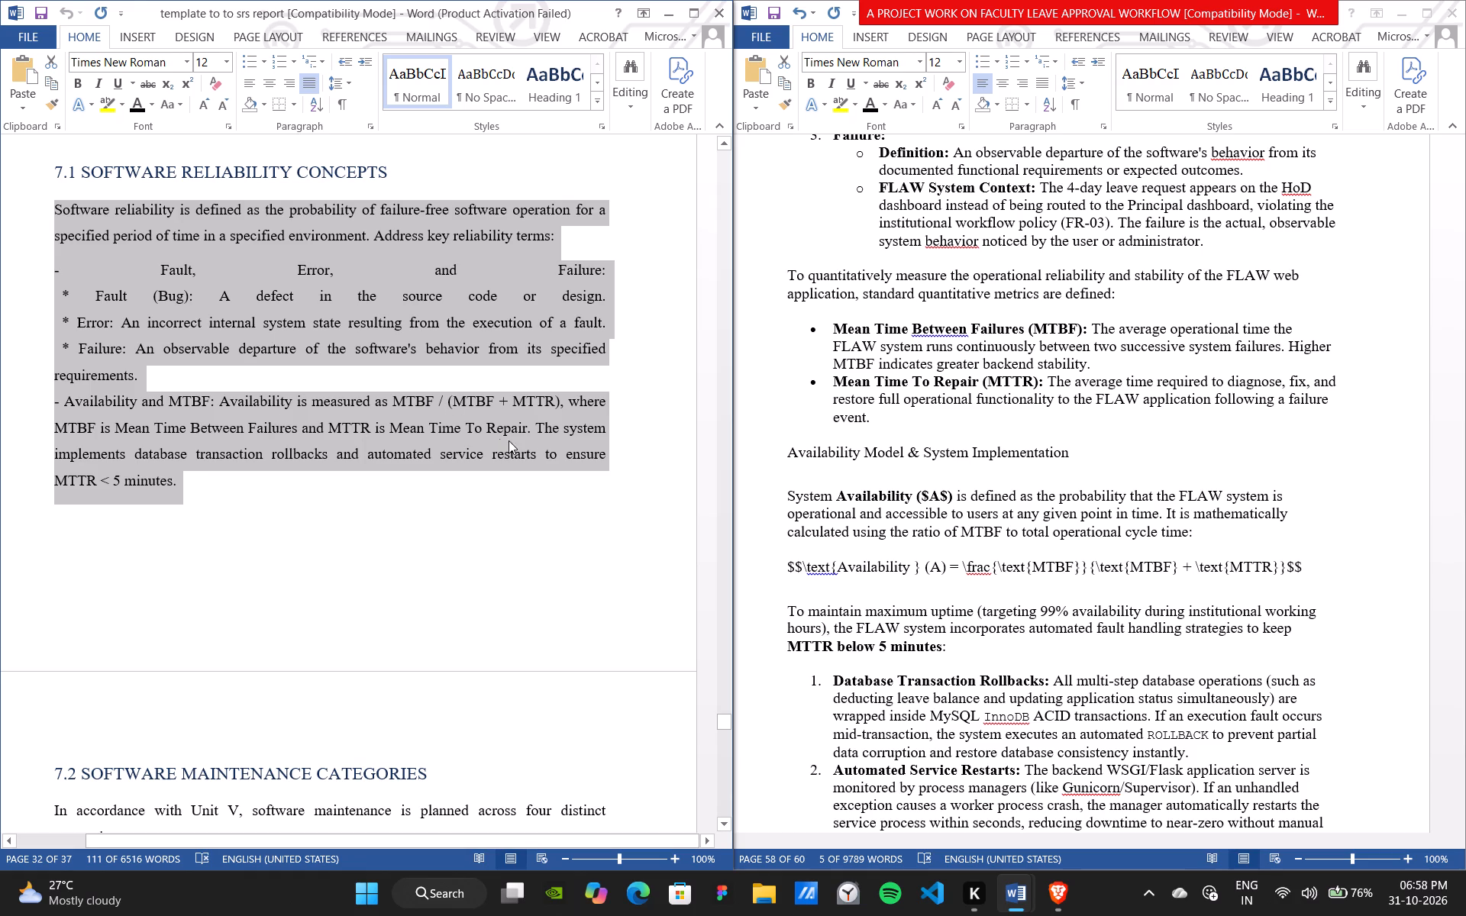
left_click(790, 451)
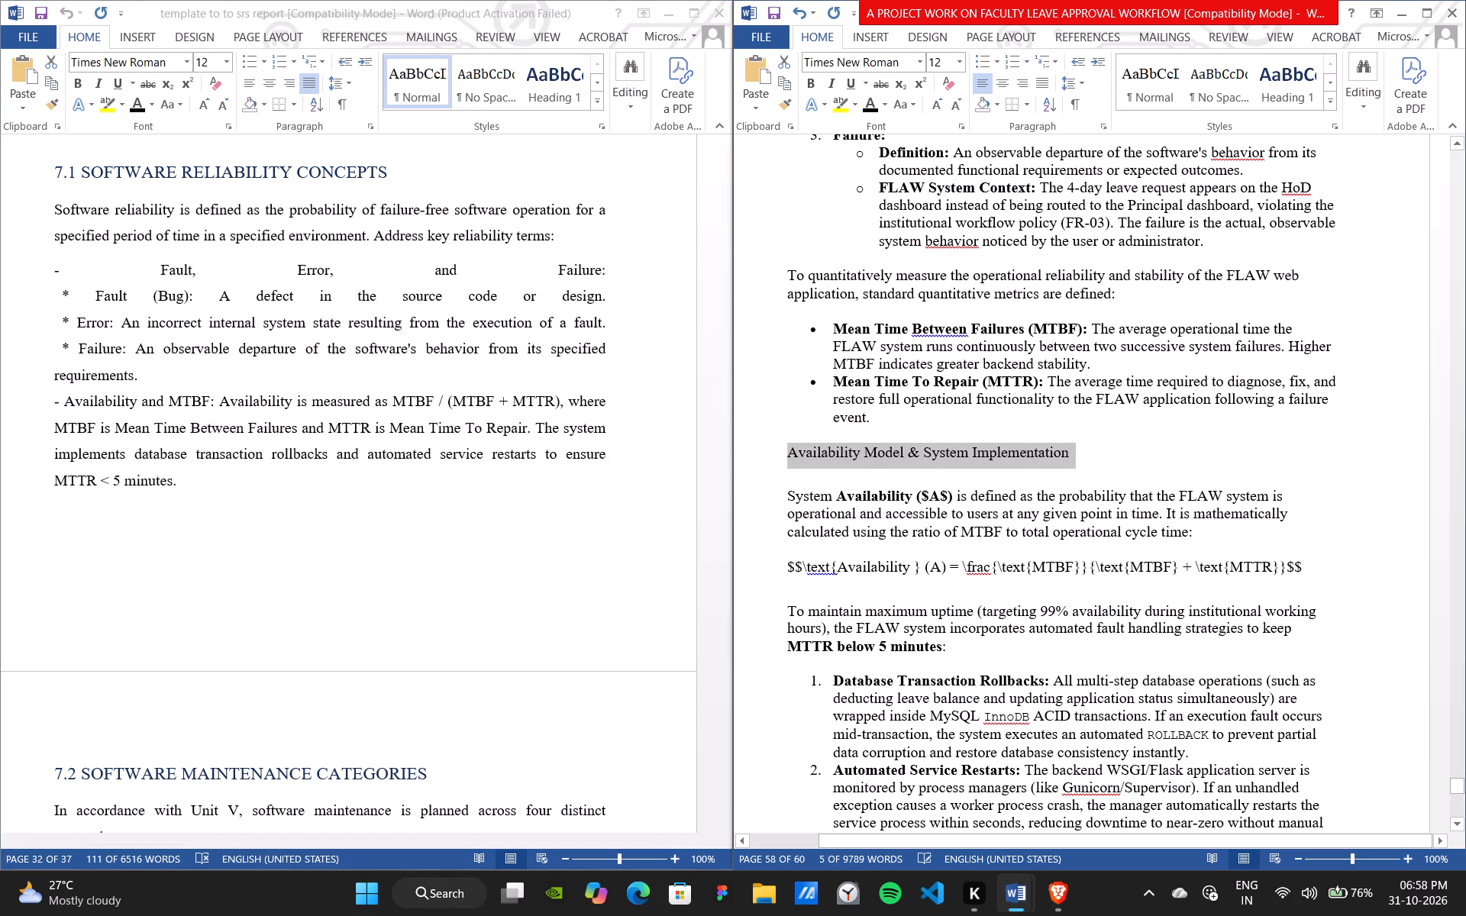
scroll(1007, 604, "up", 17)
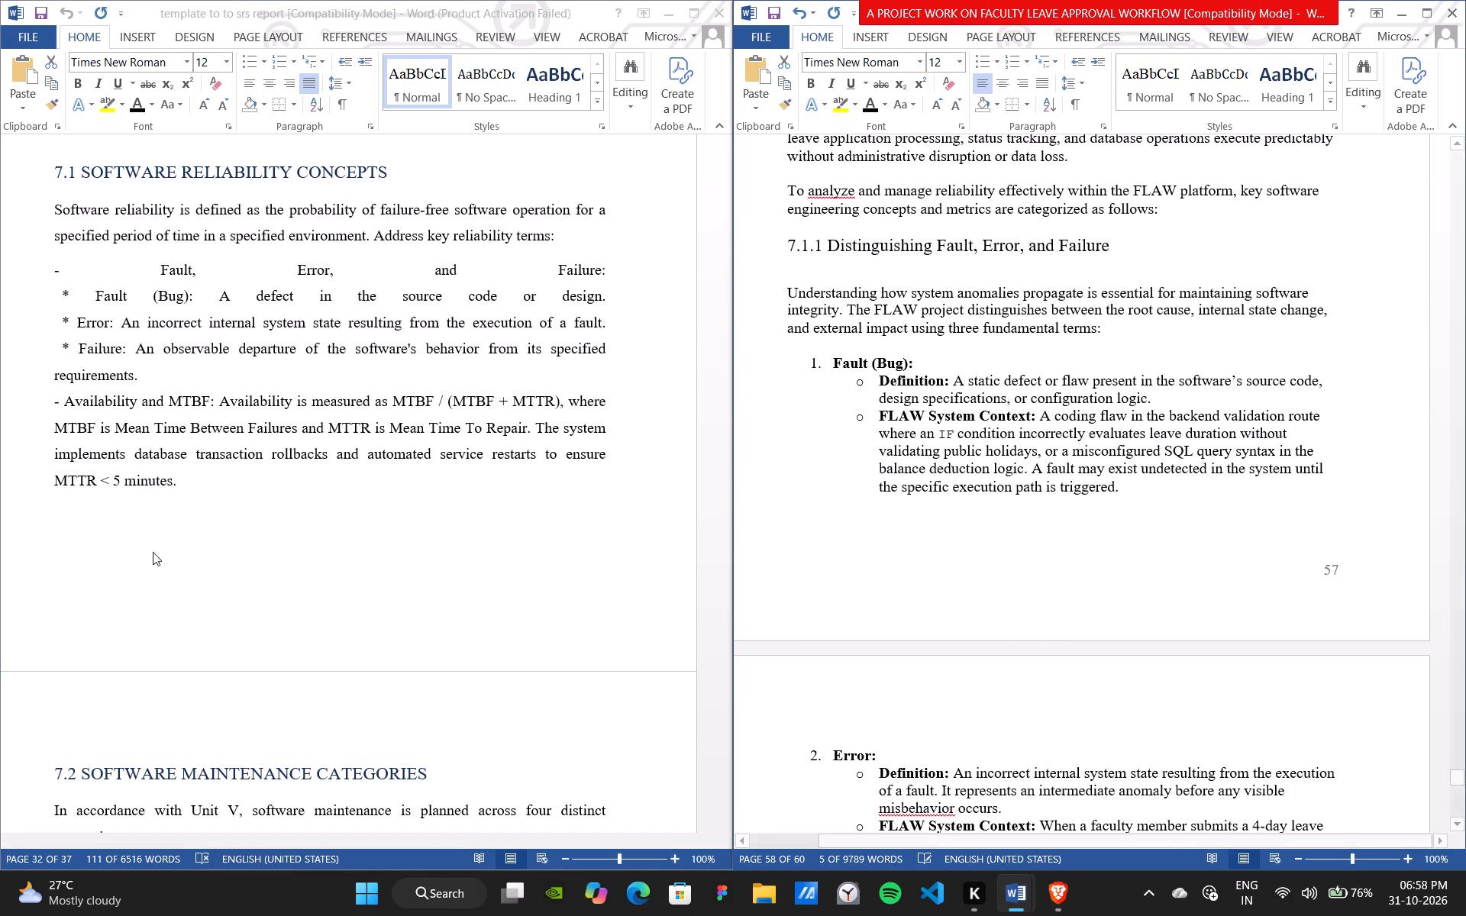
scroll(852, 618, "down", 8)
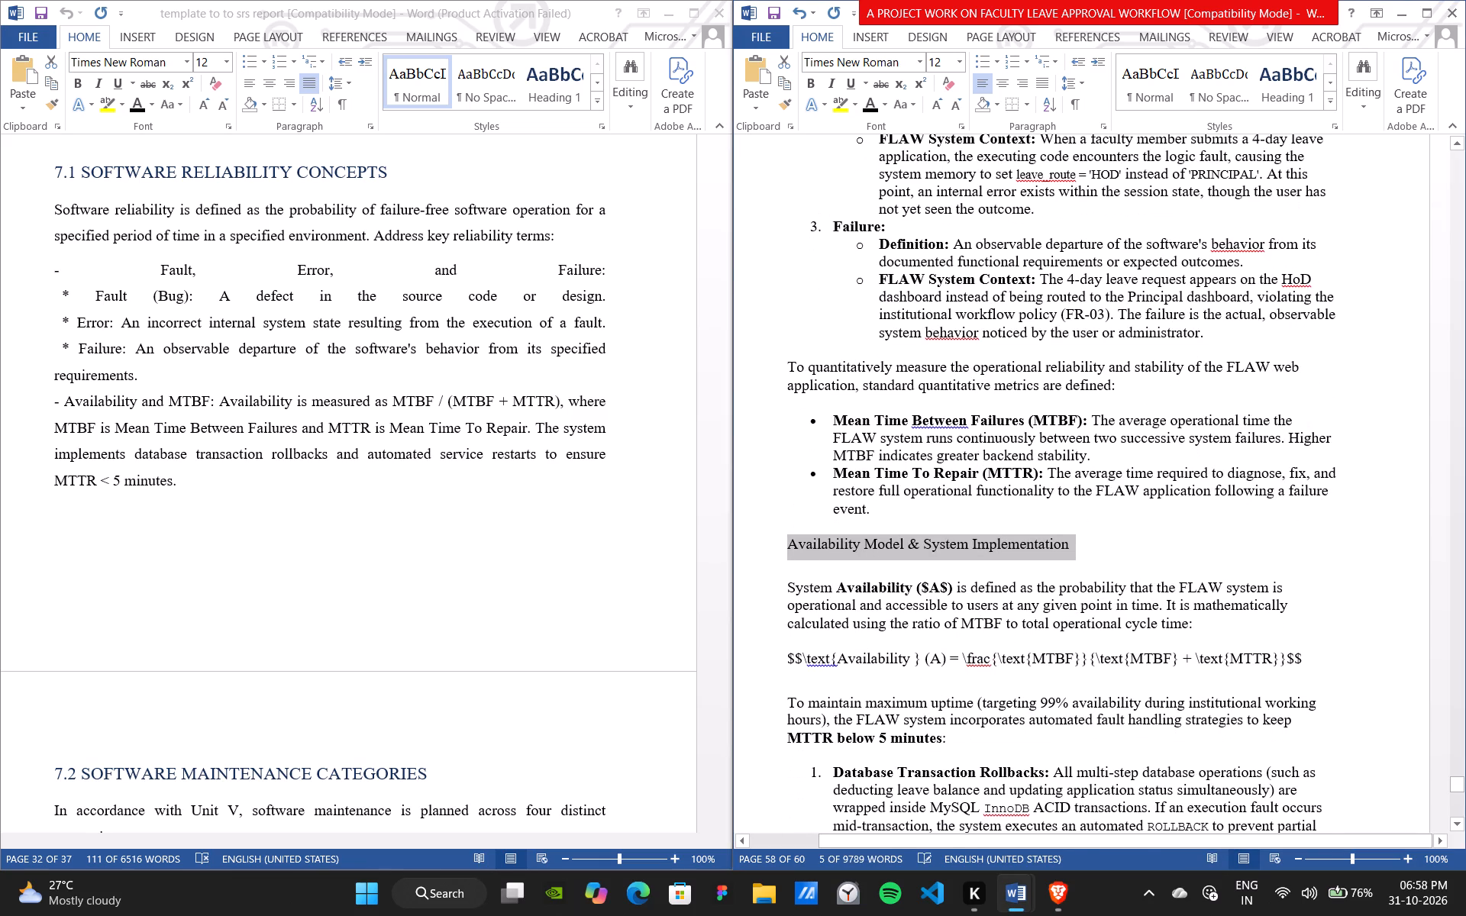
left_click(1074, 538)
left_click_drag(1068, 548, 809, 552)
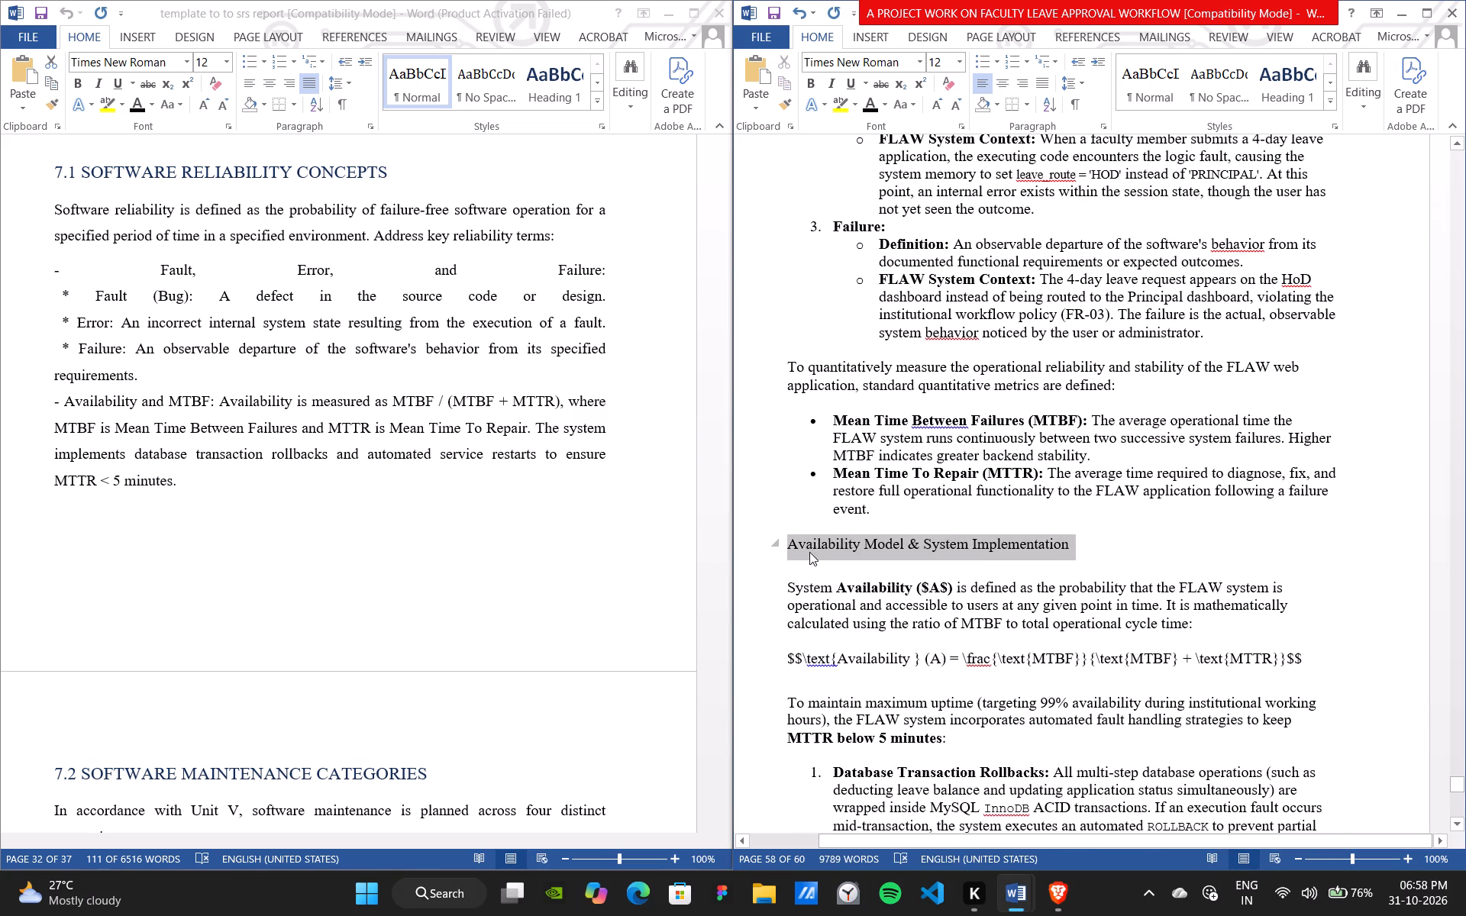
left_click(932, 494)
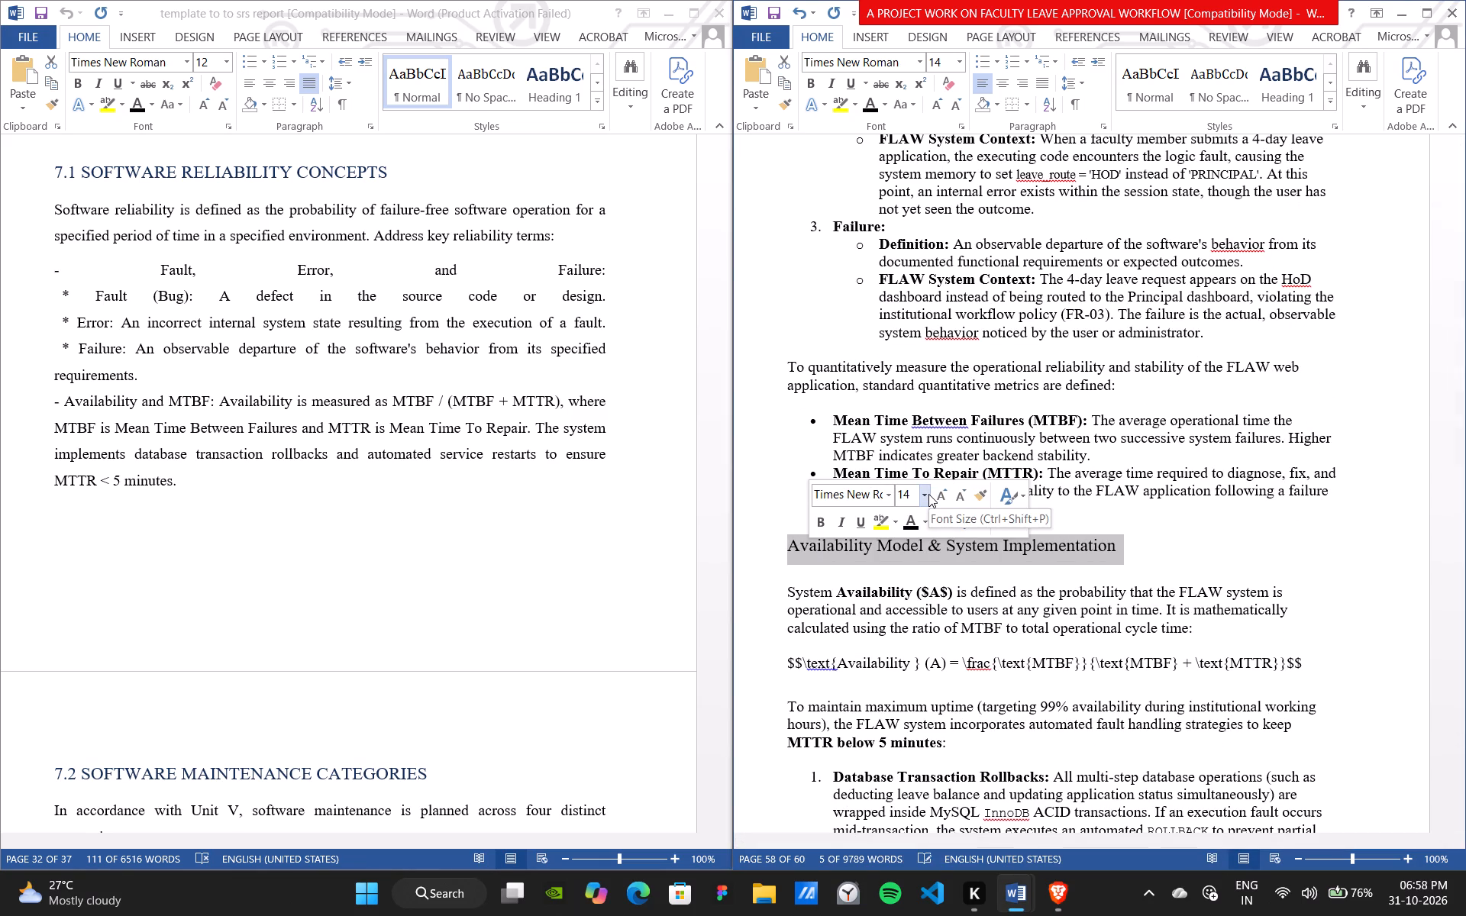
left_click(1206, 561)
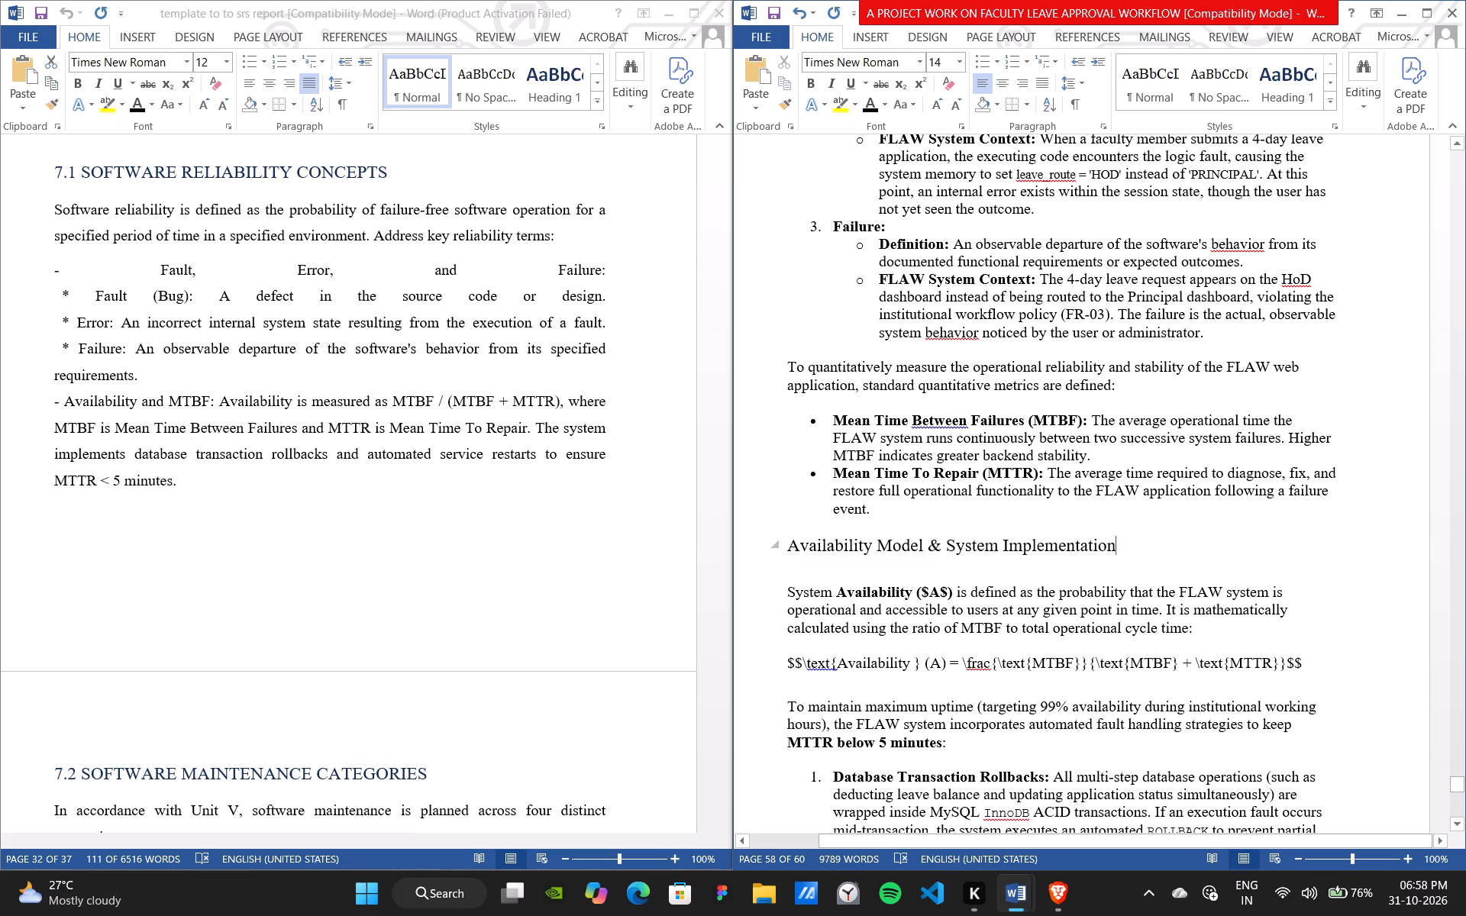
Remove the LaTeX markup $$\text{ and the closing brace around the word Availability in the formula line.
scroll(945, 619, "down", 6)
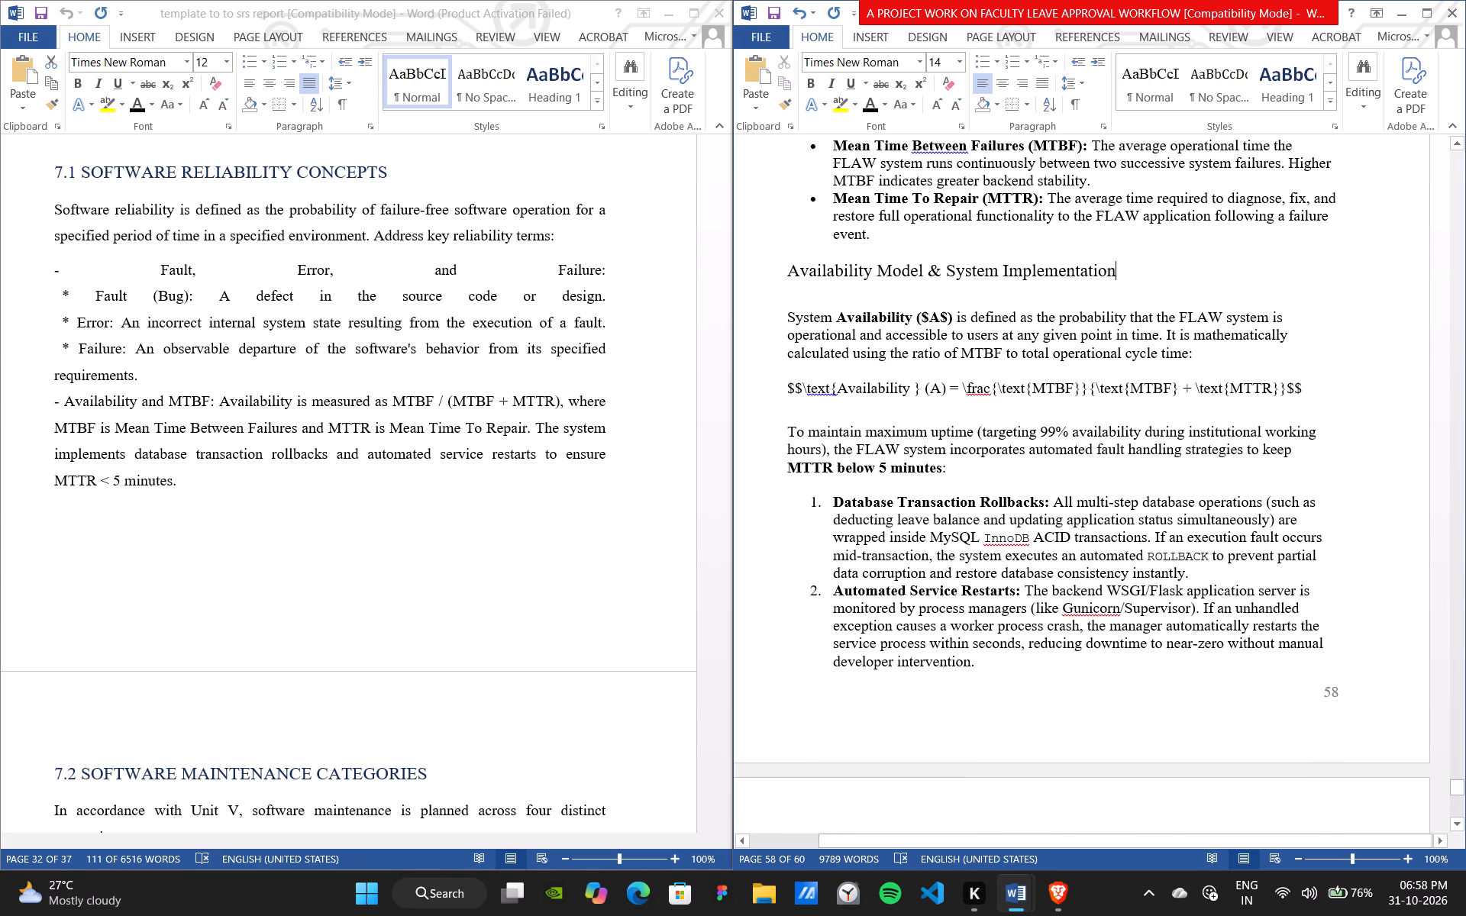
left_click(834, 392)
key("BackSpace")
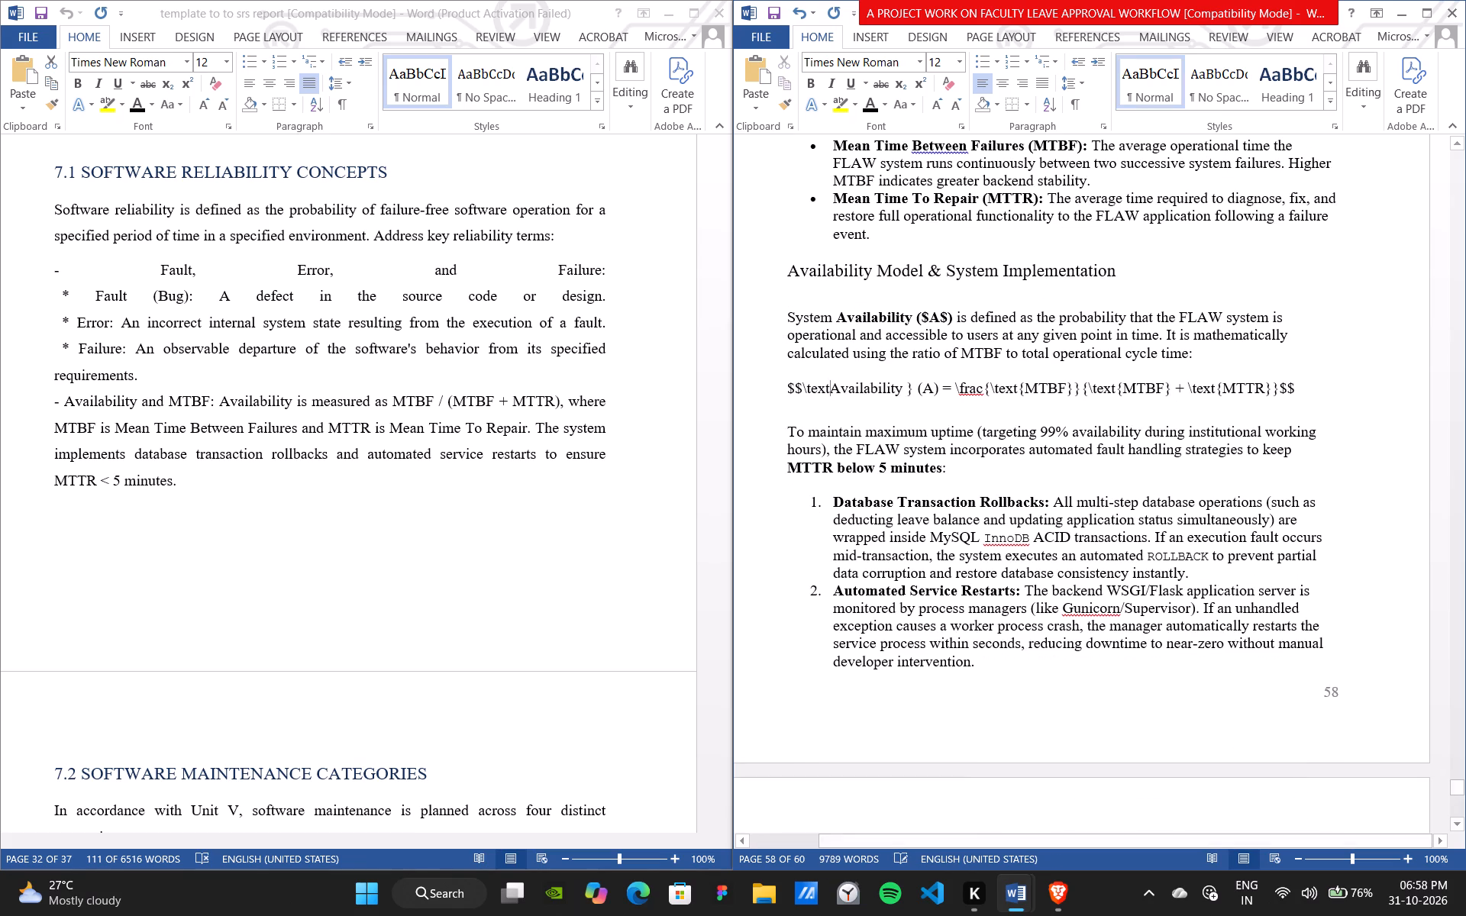
key("BackSpace")
key("BackSpace")
key("BackSpace")
key("BackSpace")
key("BackSpace")
key("BackSpace")
key("BackSpace")
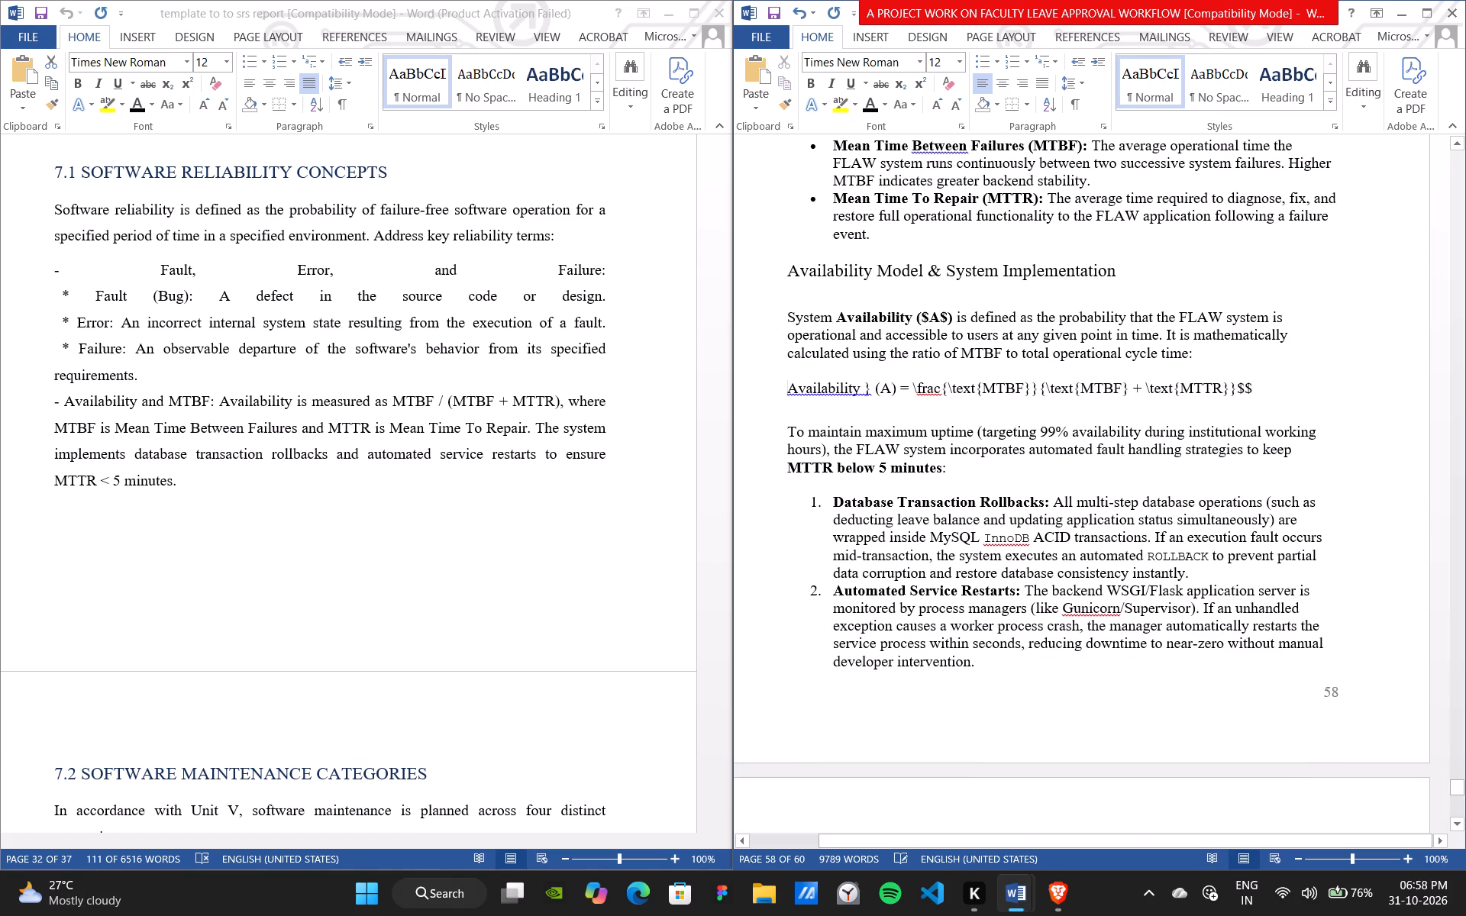
left_click(869, 396)
left_click(875, 395)
key("BackSpace")
key("BackSpace")
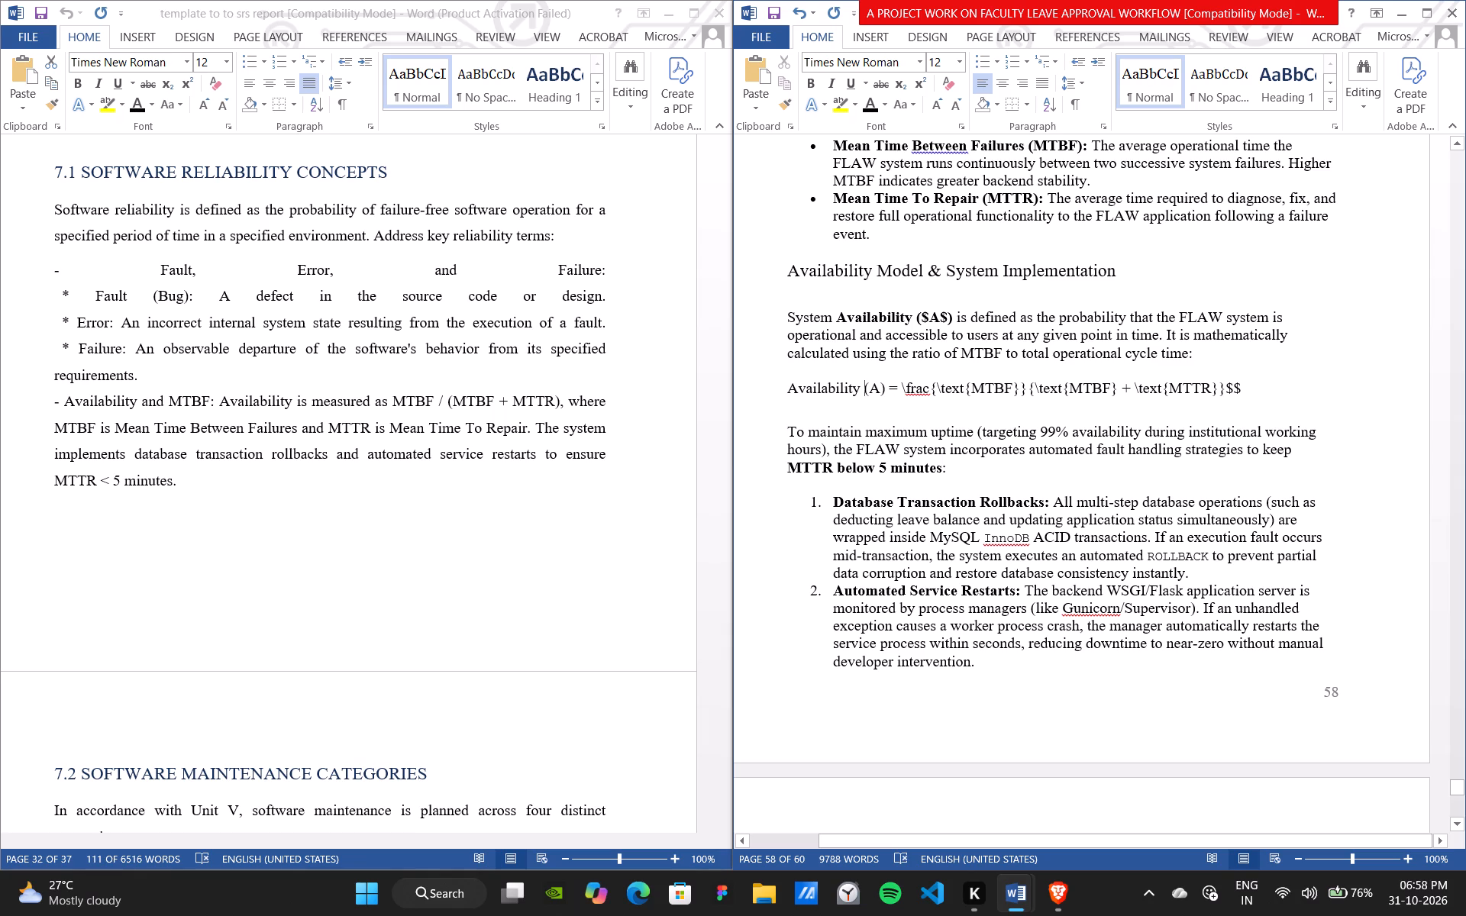
Delete the \frac{\text{ markup before the first MTBF in the availability formula.
left_click(968, 389)
key("BackSpace")
key("BackSpace")
key("BackSpace")
key("BackSpace")
key("BackSpace")
key("BackSpace")
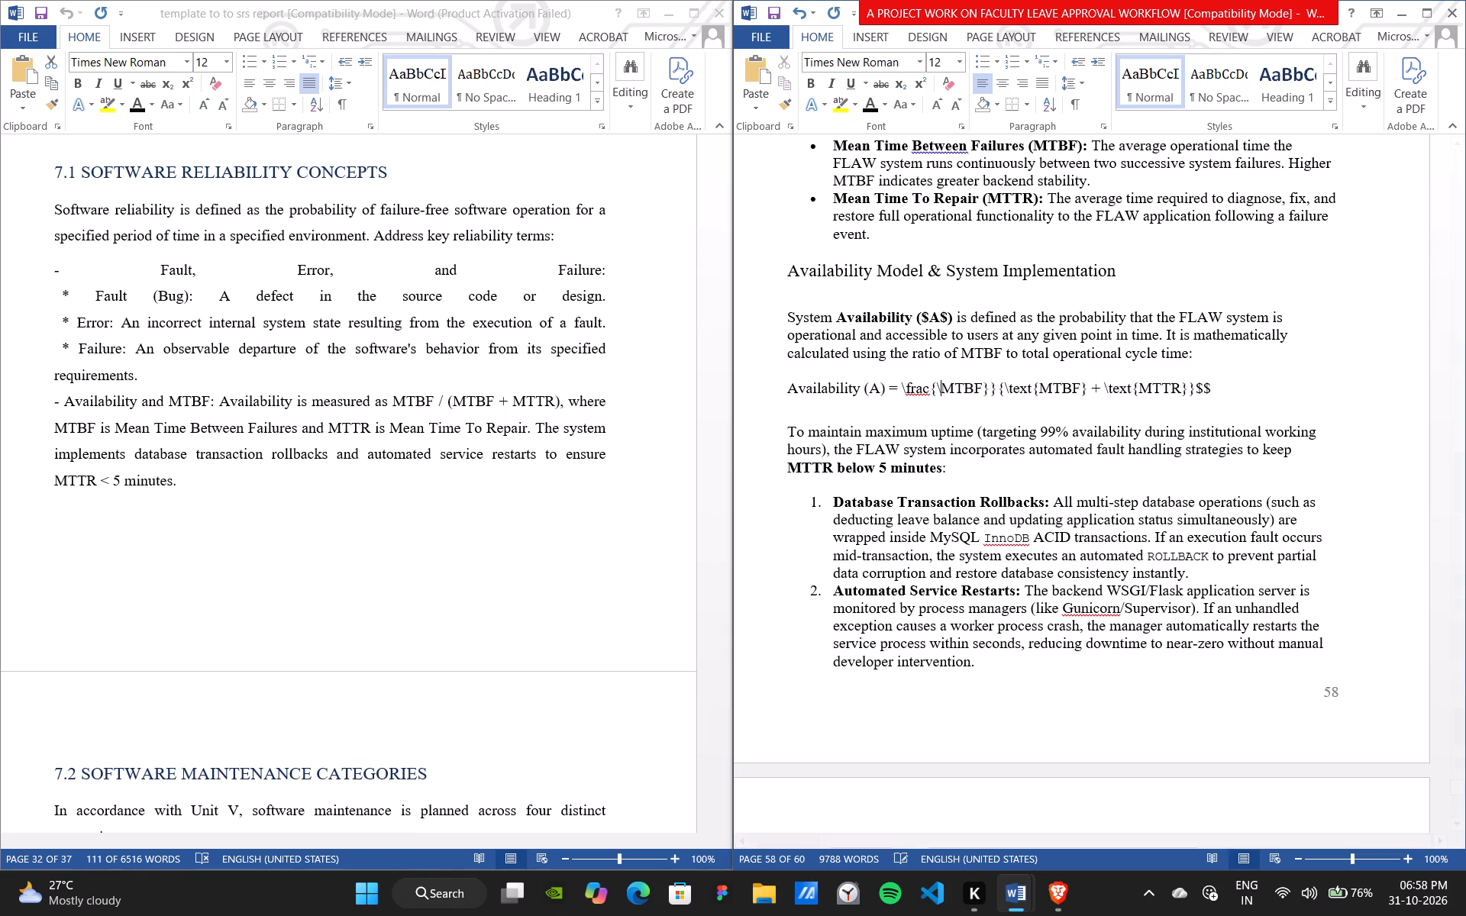
key("BackSpace")
key("BackSpace")
key("BackSpace")
key("BackSpace")
key("BackSpace")
key("BackSpace")
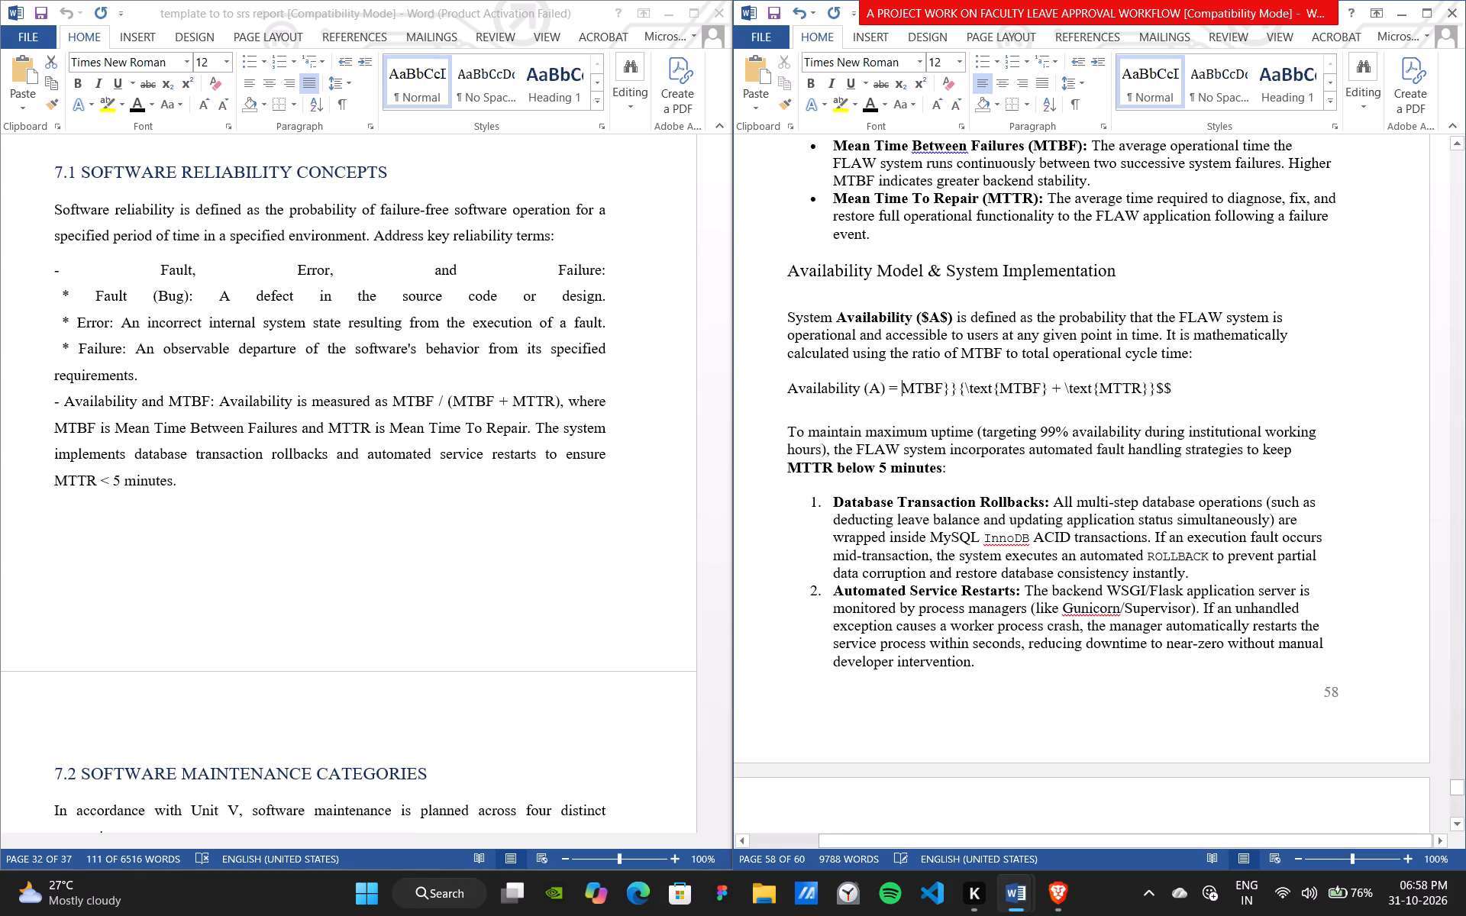
Replace the braces and \text markup between the two MTBF terms in the formula with a slash.
left_click(1000, 398)
key("BackSpace")
key("BackSpace")
key("BackSpace")
key("BackSpace")
key("BackSpace")
key("BackSpace")
key("BackSpace")
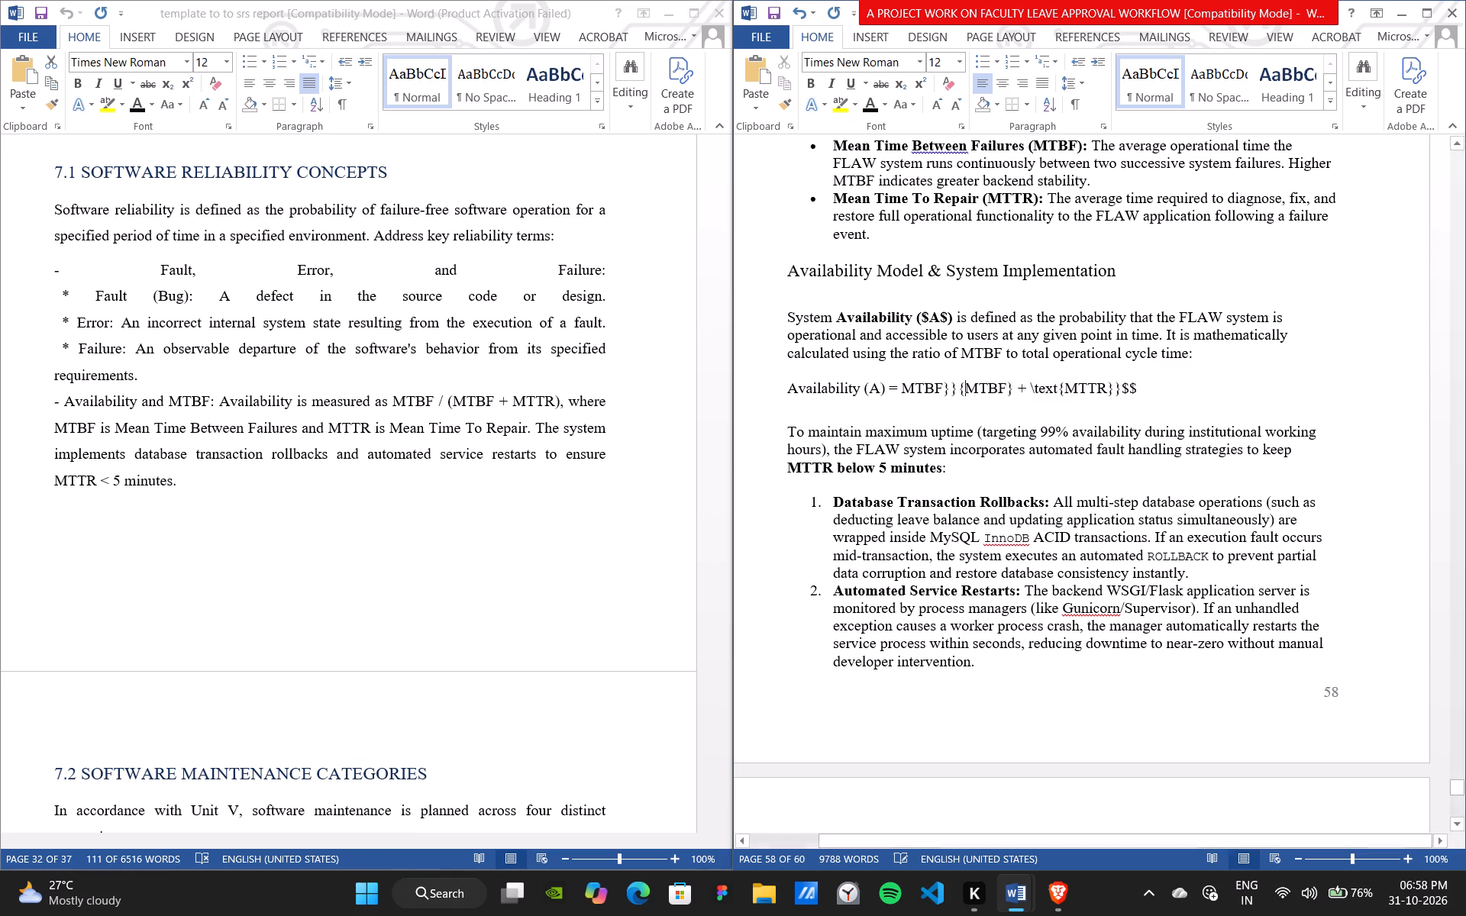
key("BackSpace")
key("BackSpace")
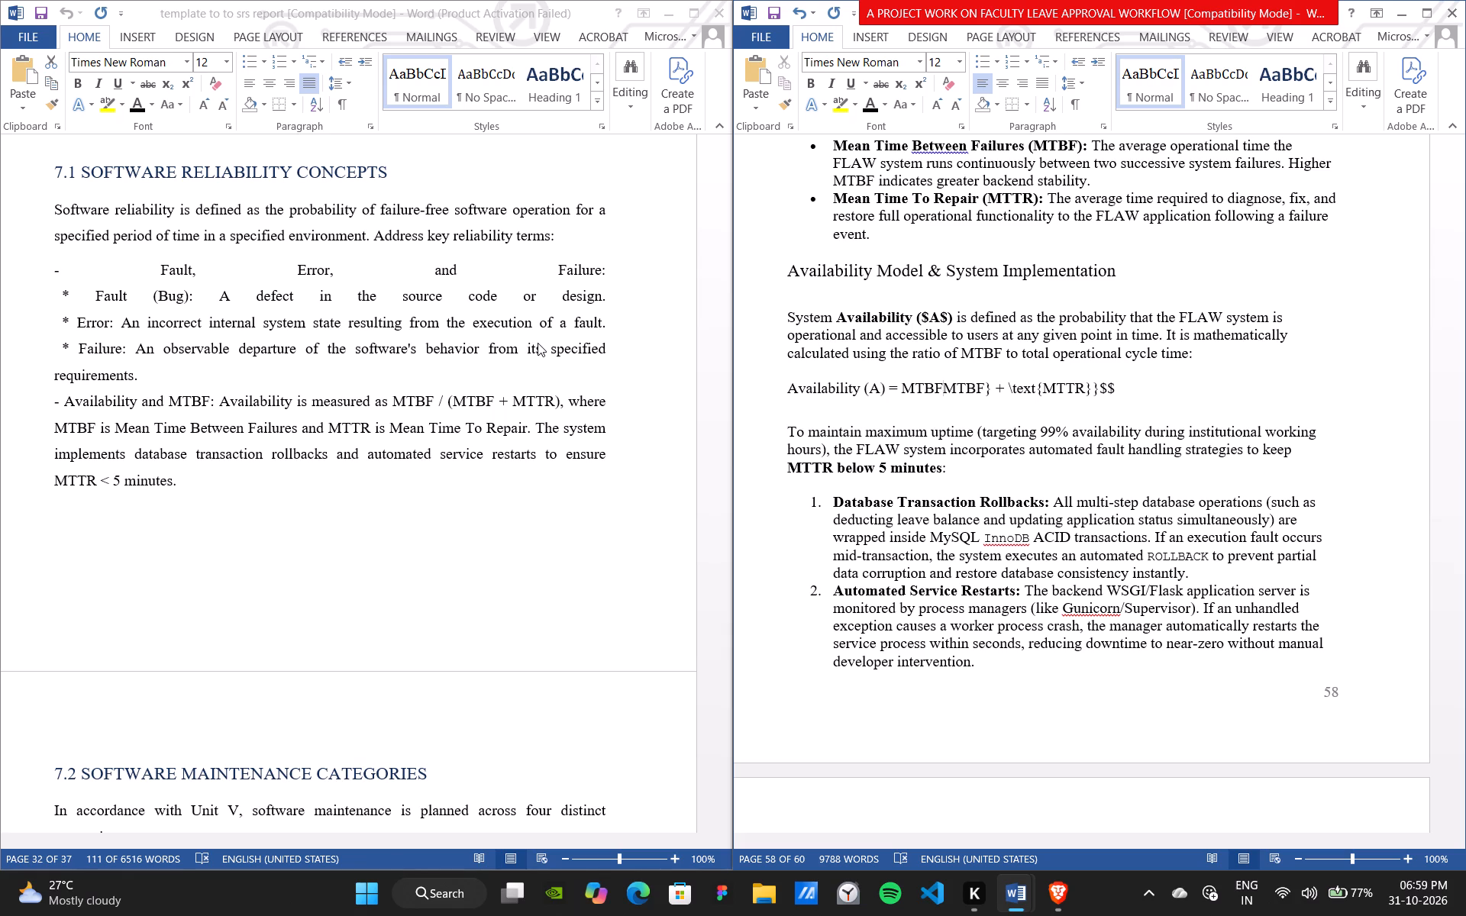
key("slash")
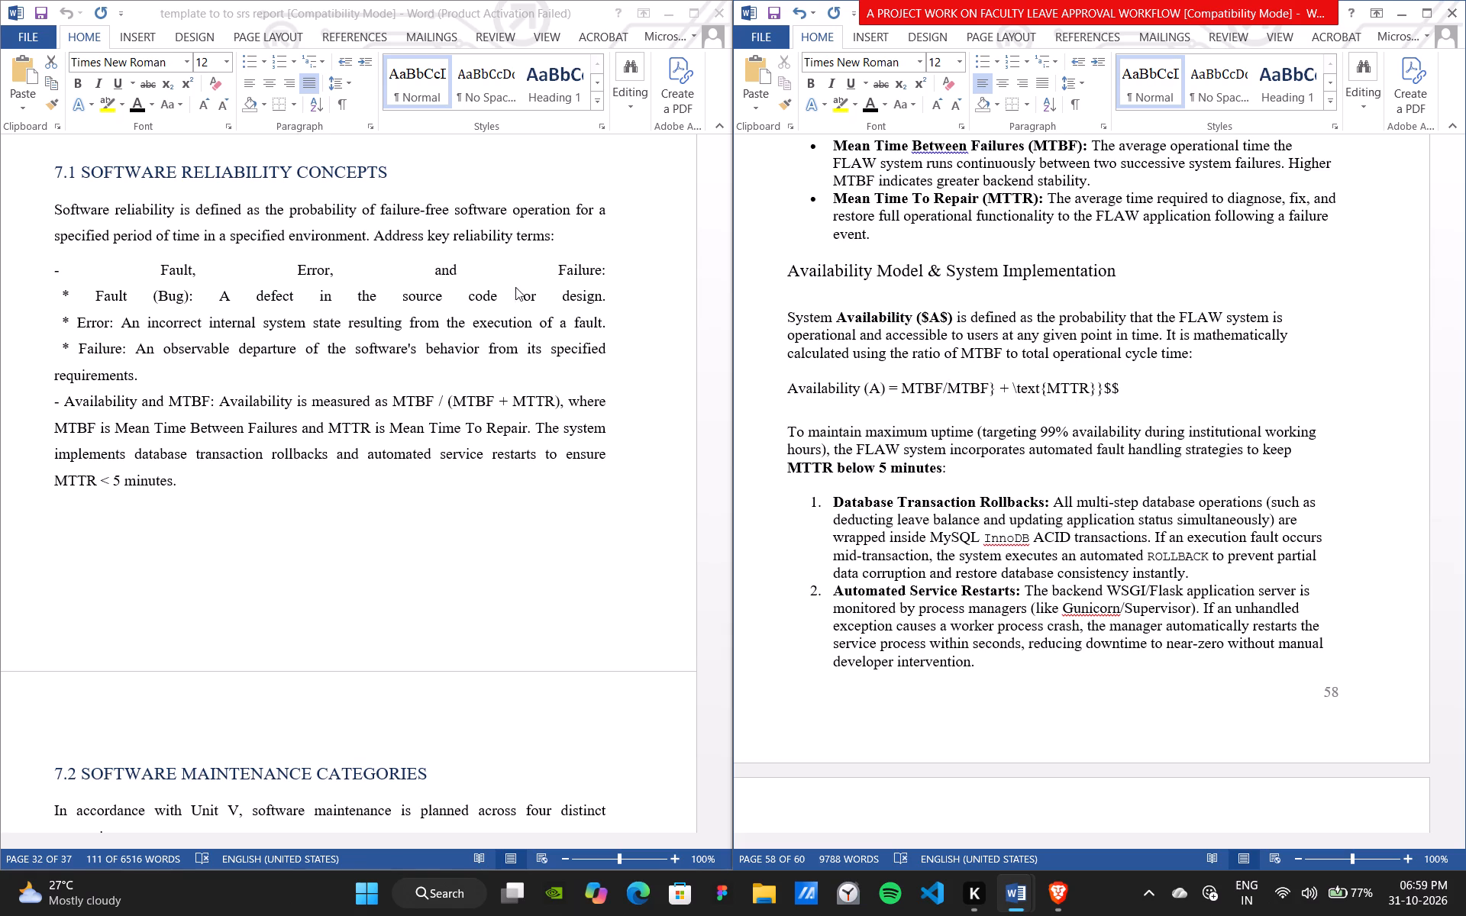
Enclose MTBF/MTBF in parentheses in the availability formula, replacing the leftover brace after the second MTBF.
left_click(997, 392)
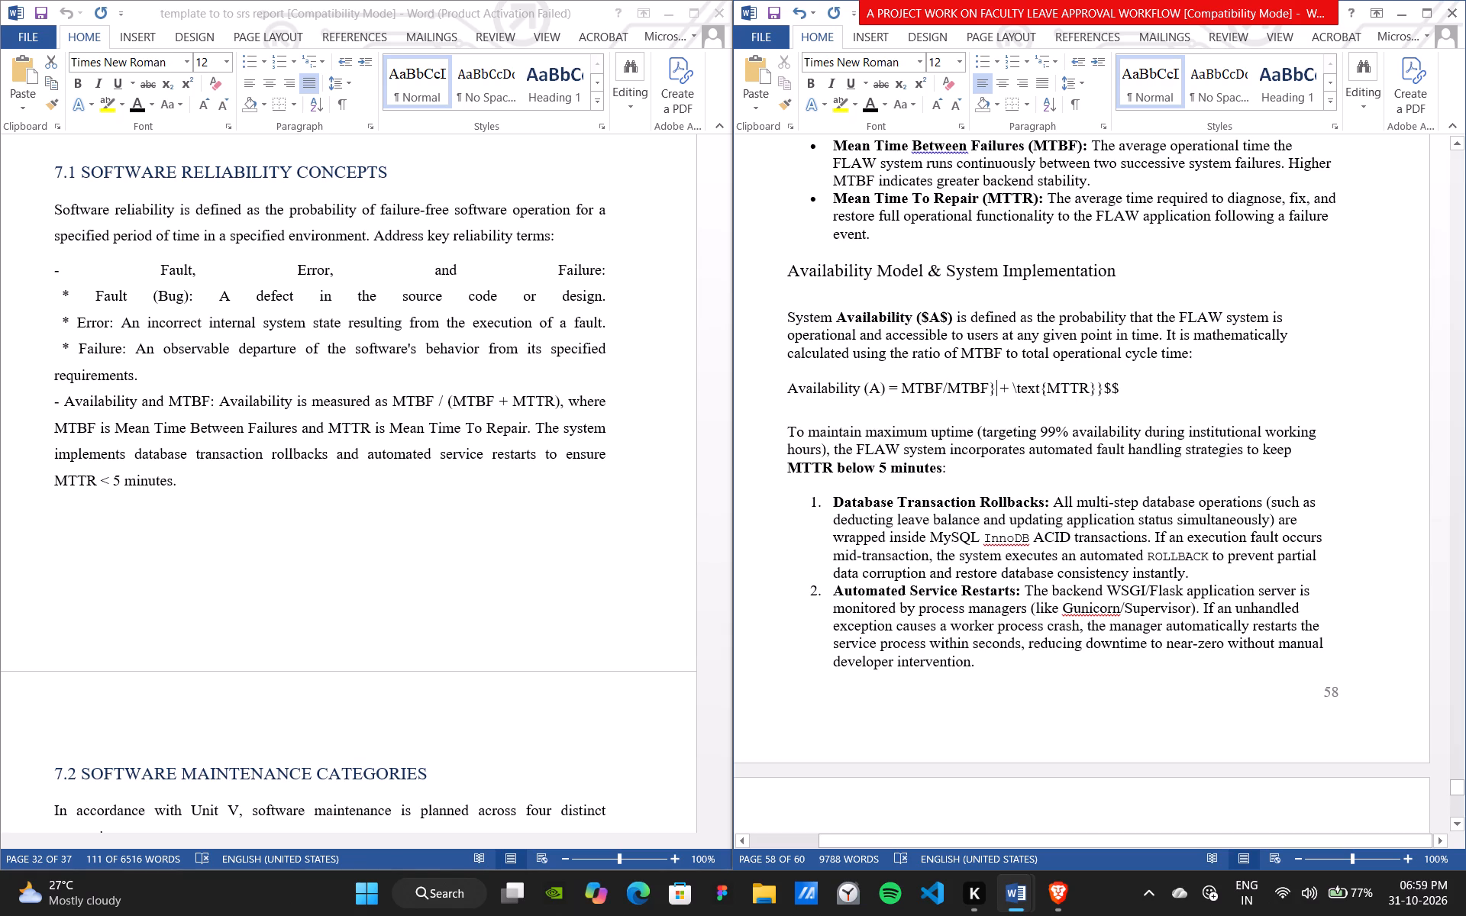
key("BackSpace")
key("shift+parenright")
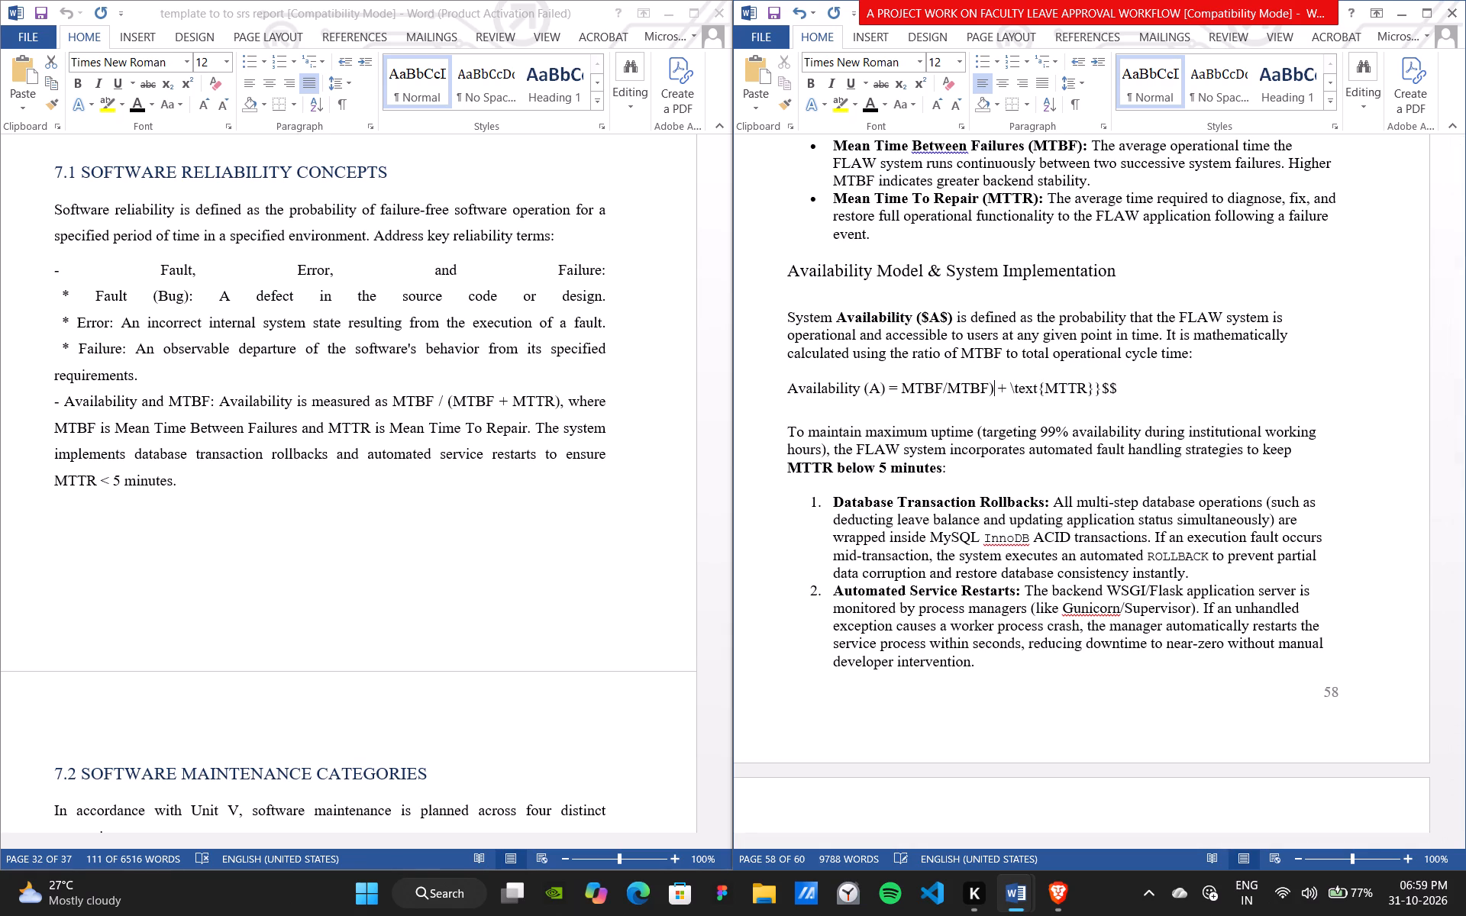
key("Left")
key("Left")
key("Left")
key("Left")
key("Left")
key("Left")
key("Left")
key("Left")
key("Left")
key("Left")
key("shift+parenleft")
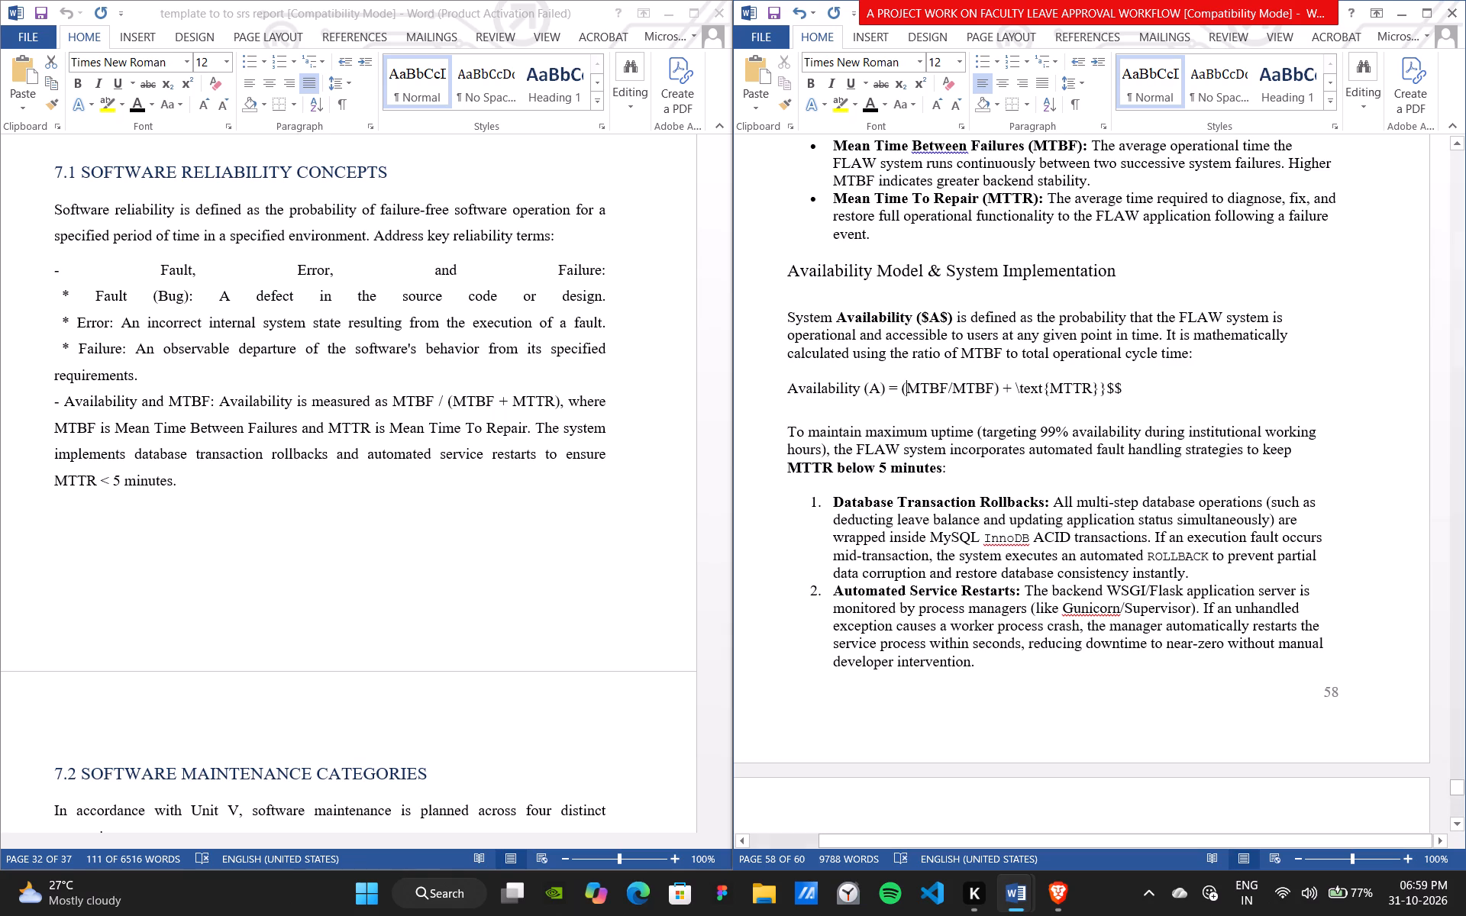
Strip the \text{ and }}$$ markup around MTTR so the formula reads Availability (A) = (MTBF/MTBF) + MTTR.
left_click(1043, 387)
left_click(1051, 387)
key("BackSpace")
key("BackSpace")
key("BackSpace")
key("BackSpace")
key("BackSpace")
left_click(1099, 382)
key("BackSpace")
key("BackSpace")
key("BackSpace")
key("BackSpace")
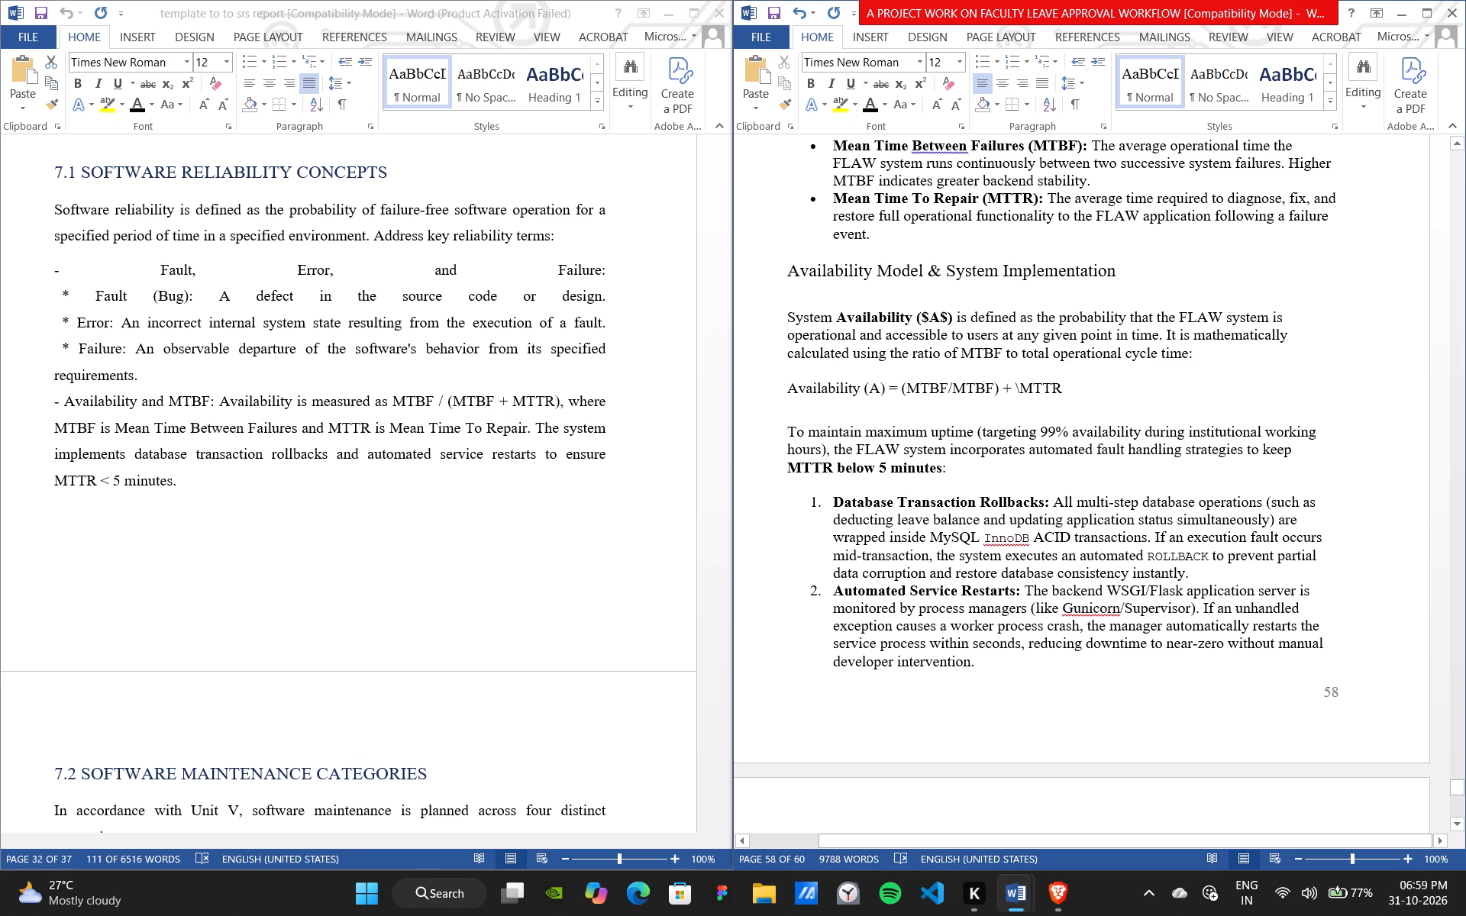
left_click(1016, 390)
left_click(1022, 389)
key("BackSpace")
Format the word InnoDB in the Database Transaction Rollbacks item as Times New Roman, size 12.
scroll(954, 507, "down", 2)
left_click_drag(984, 442, 1031, 443)
left_click(1112, 392)
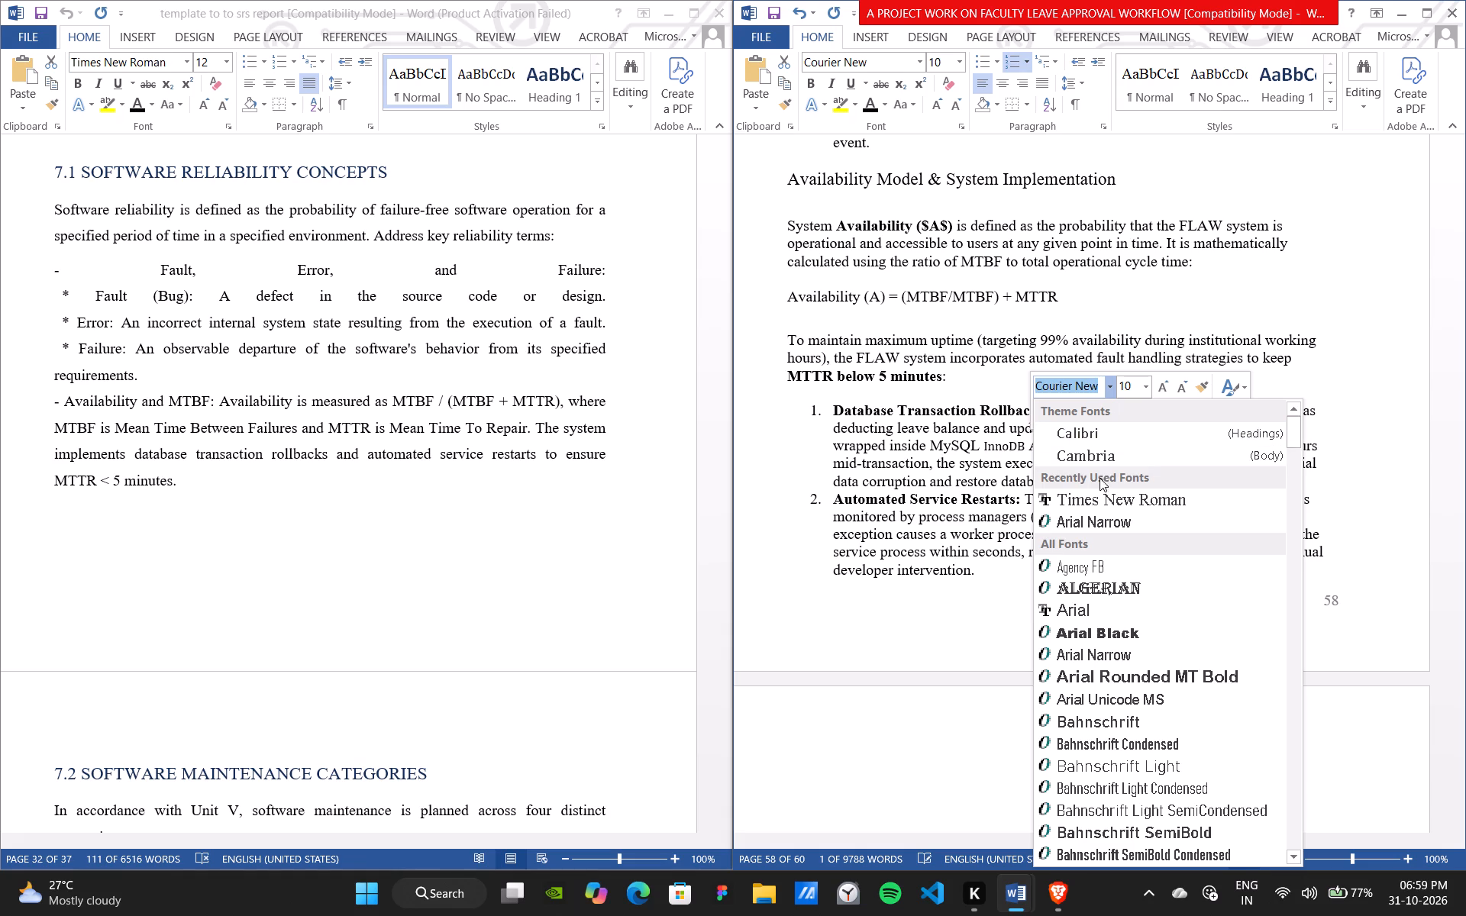
left_click(1101, 498)
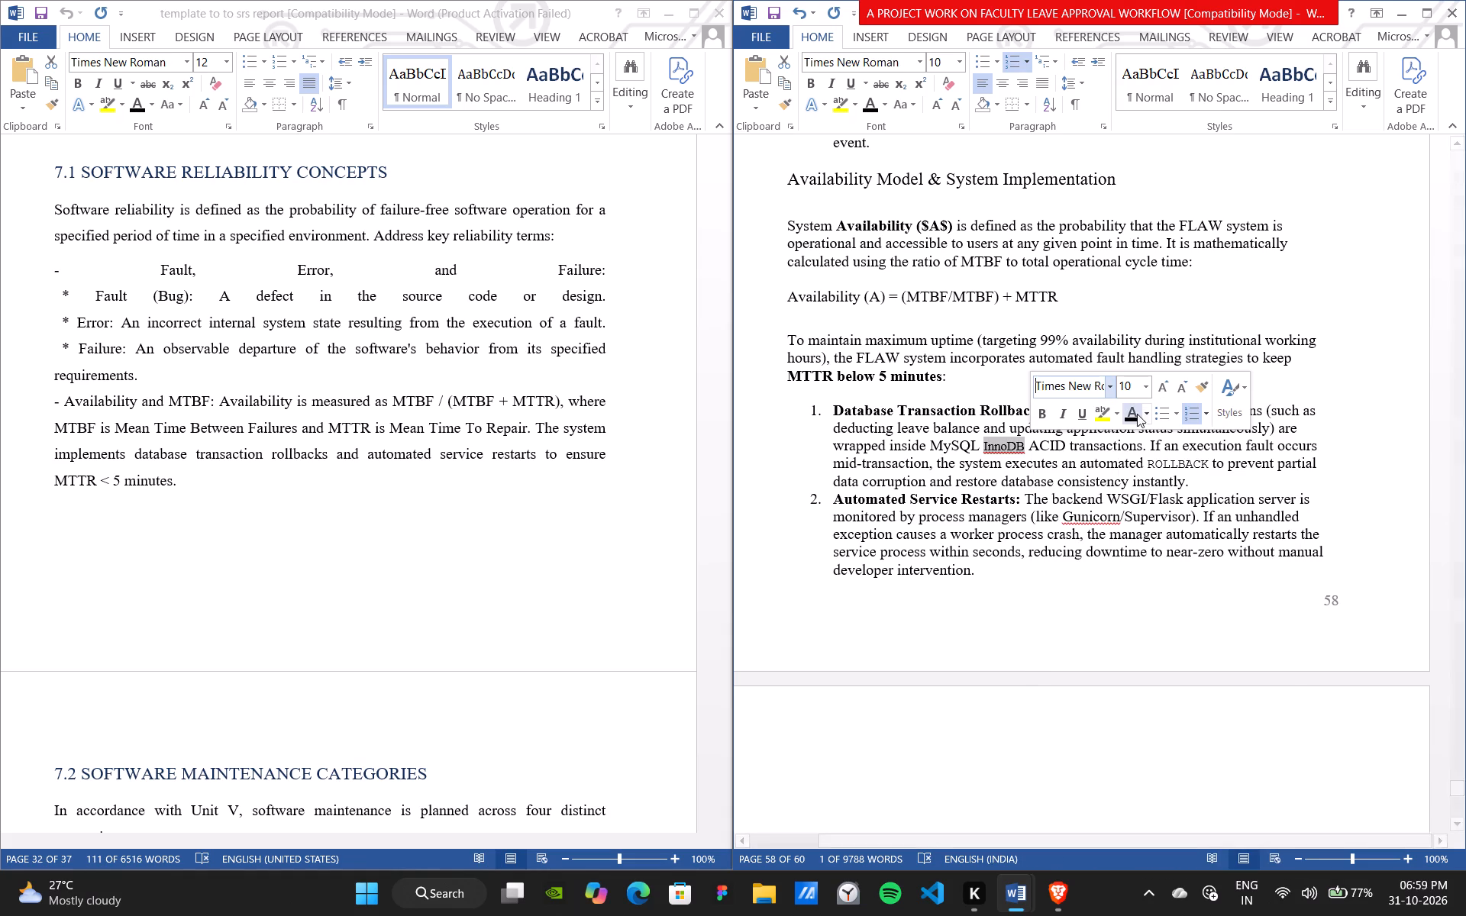
left_click(1148, 392)
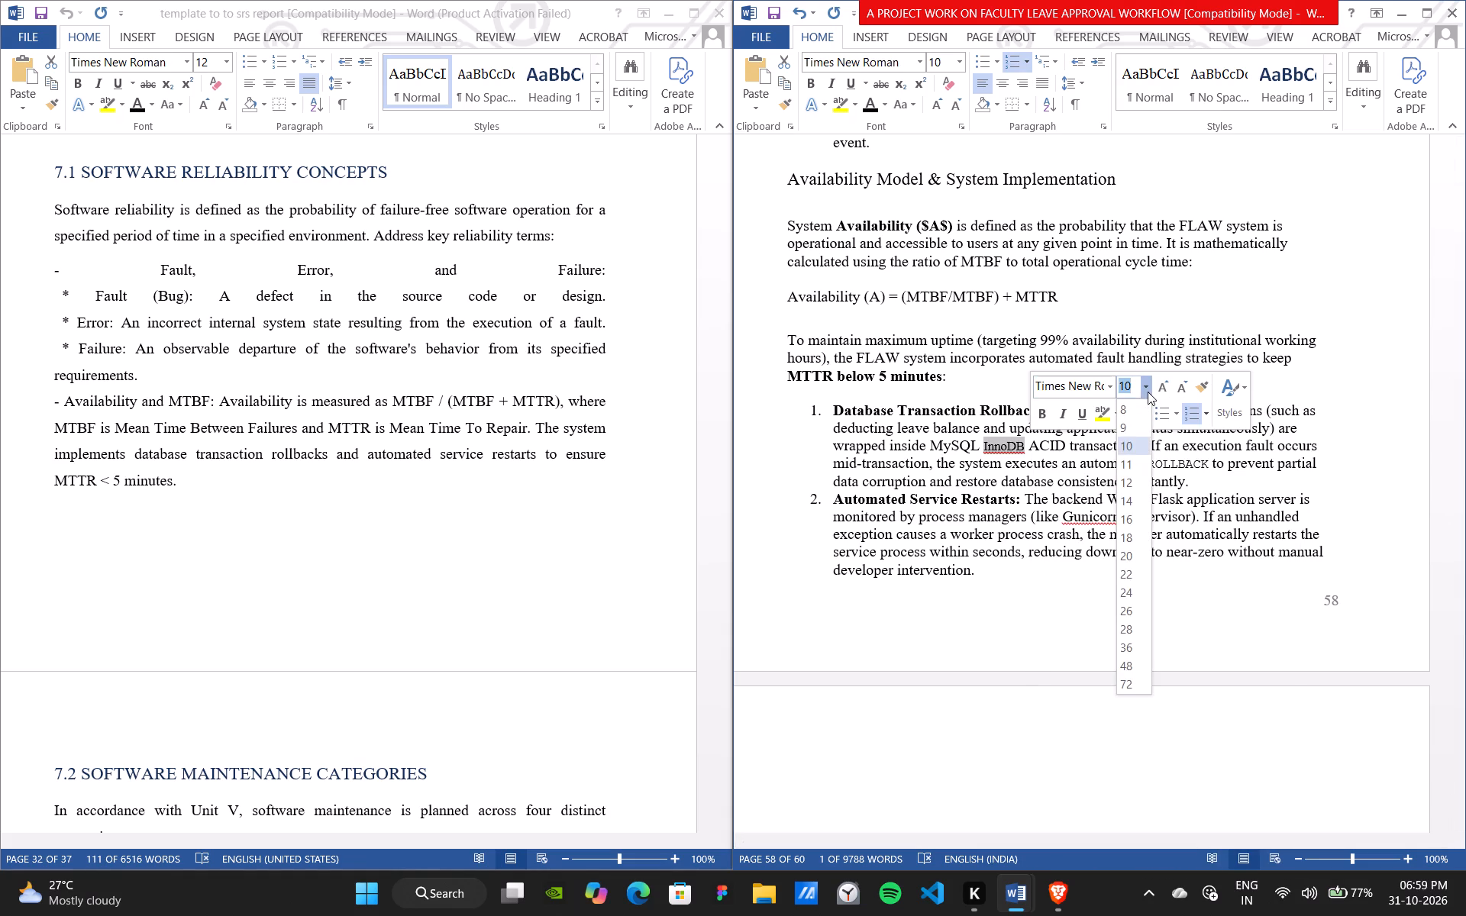
left_click(1132, 485)
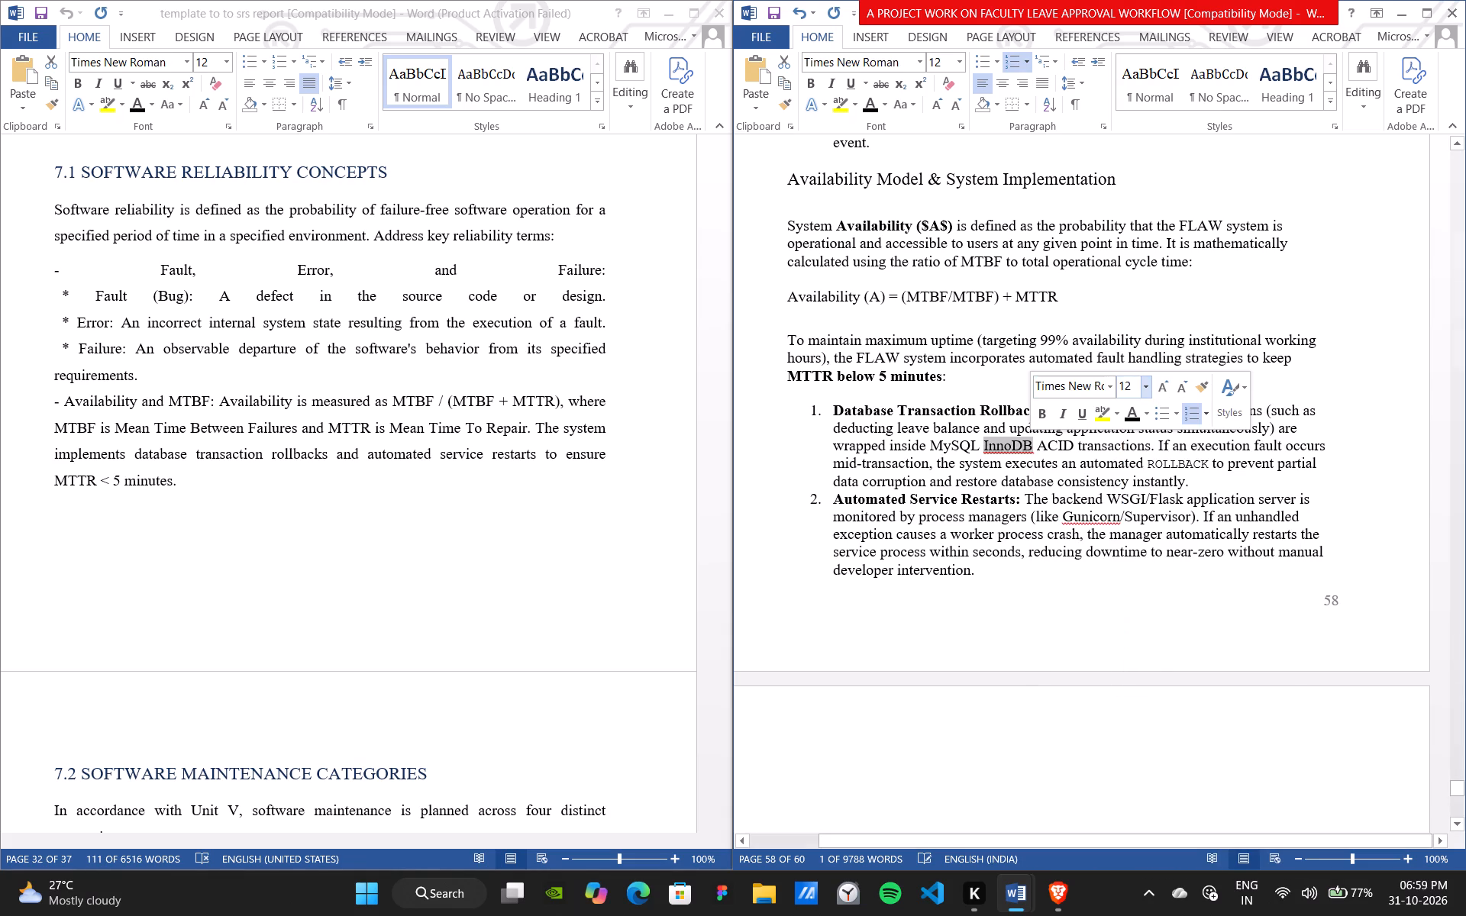
left_click(1138, 492)
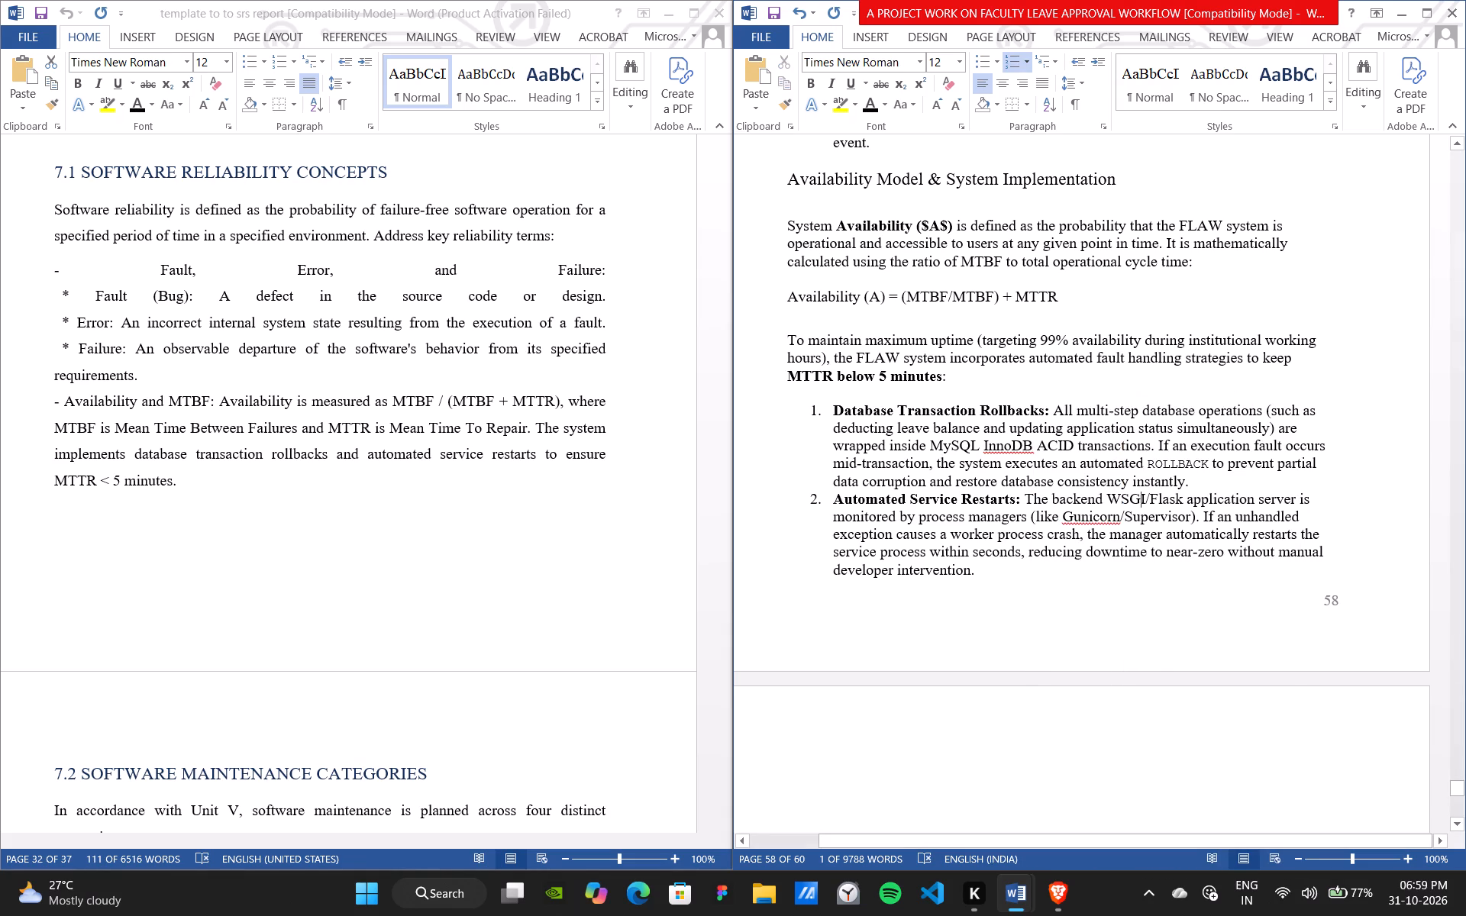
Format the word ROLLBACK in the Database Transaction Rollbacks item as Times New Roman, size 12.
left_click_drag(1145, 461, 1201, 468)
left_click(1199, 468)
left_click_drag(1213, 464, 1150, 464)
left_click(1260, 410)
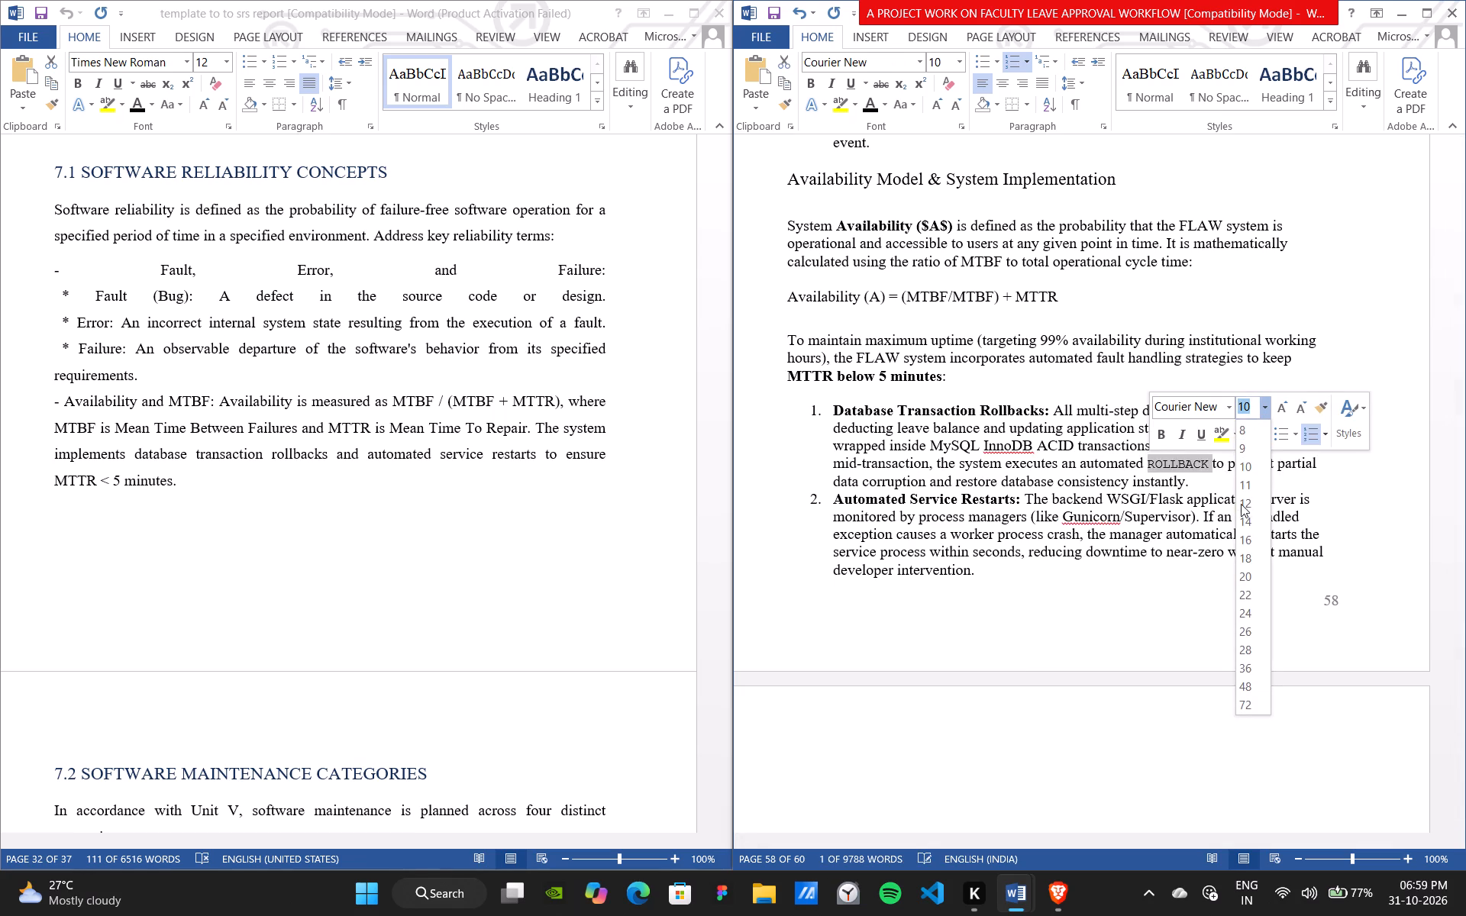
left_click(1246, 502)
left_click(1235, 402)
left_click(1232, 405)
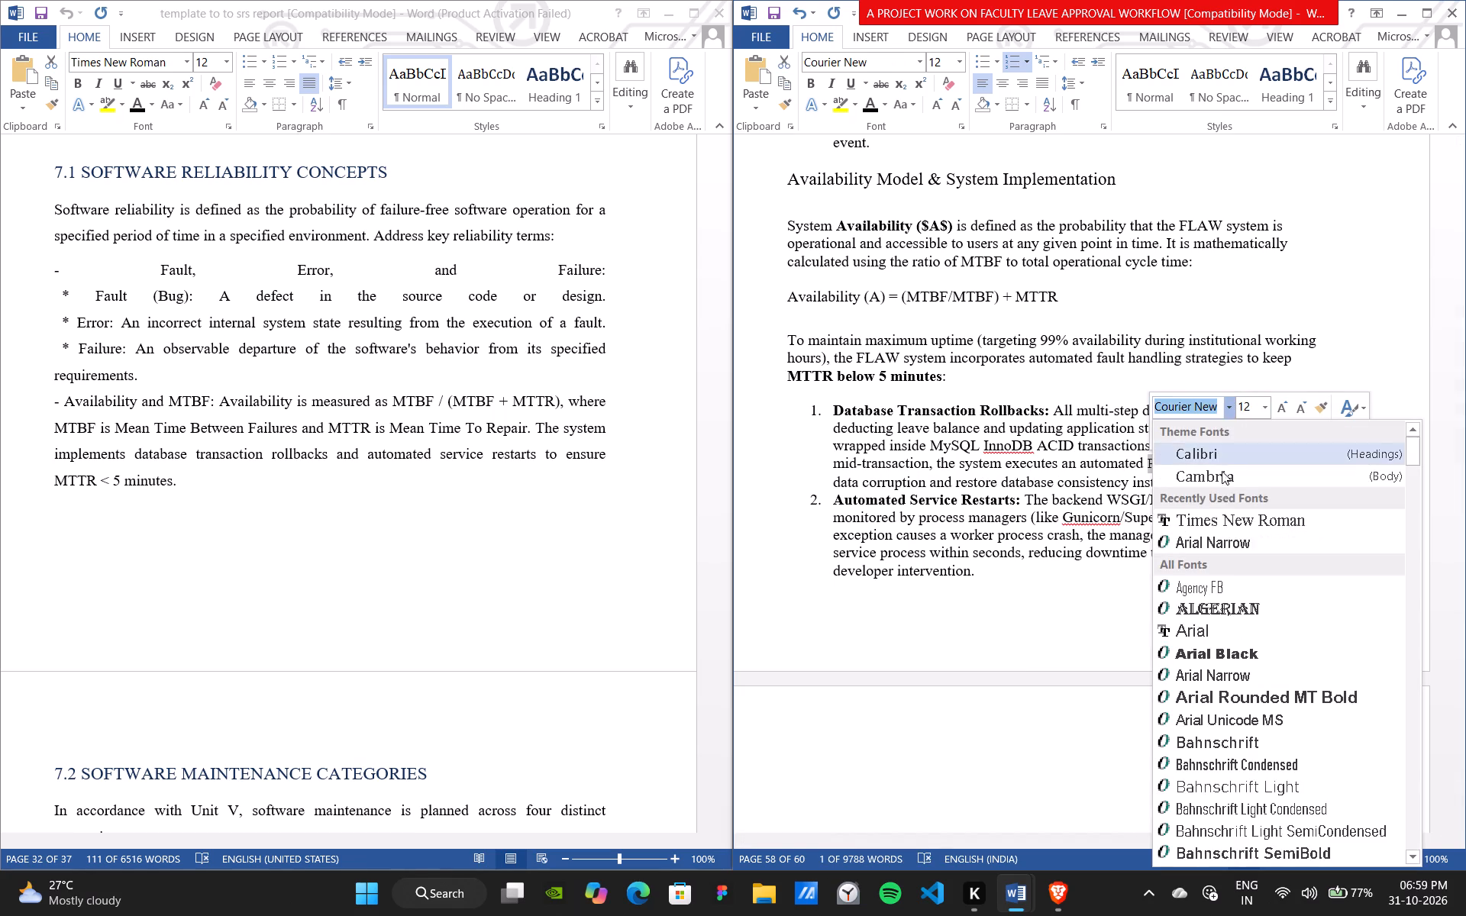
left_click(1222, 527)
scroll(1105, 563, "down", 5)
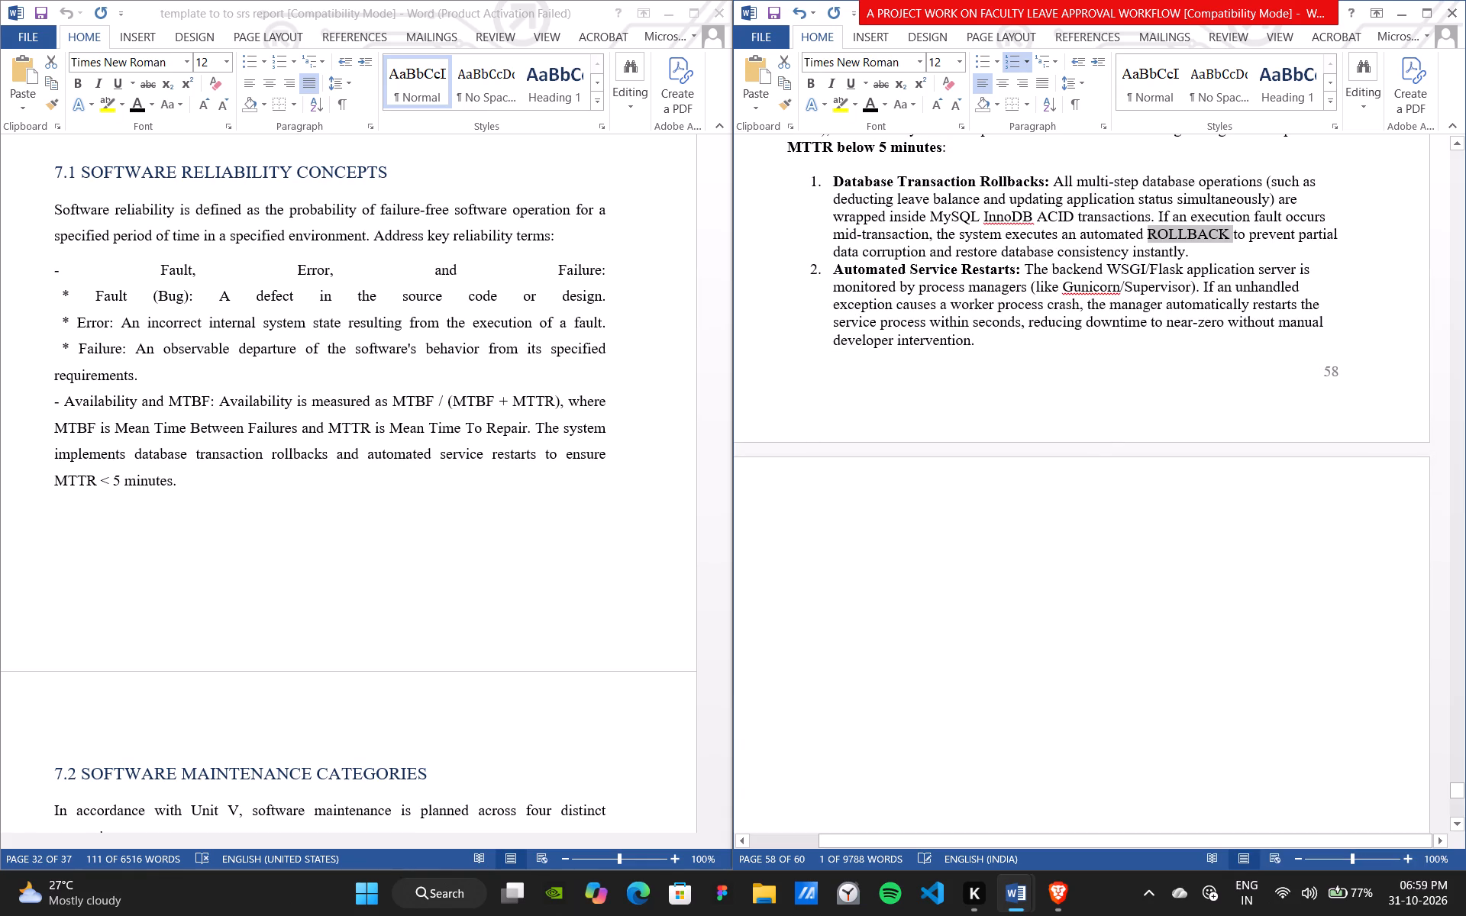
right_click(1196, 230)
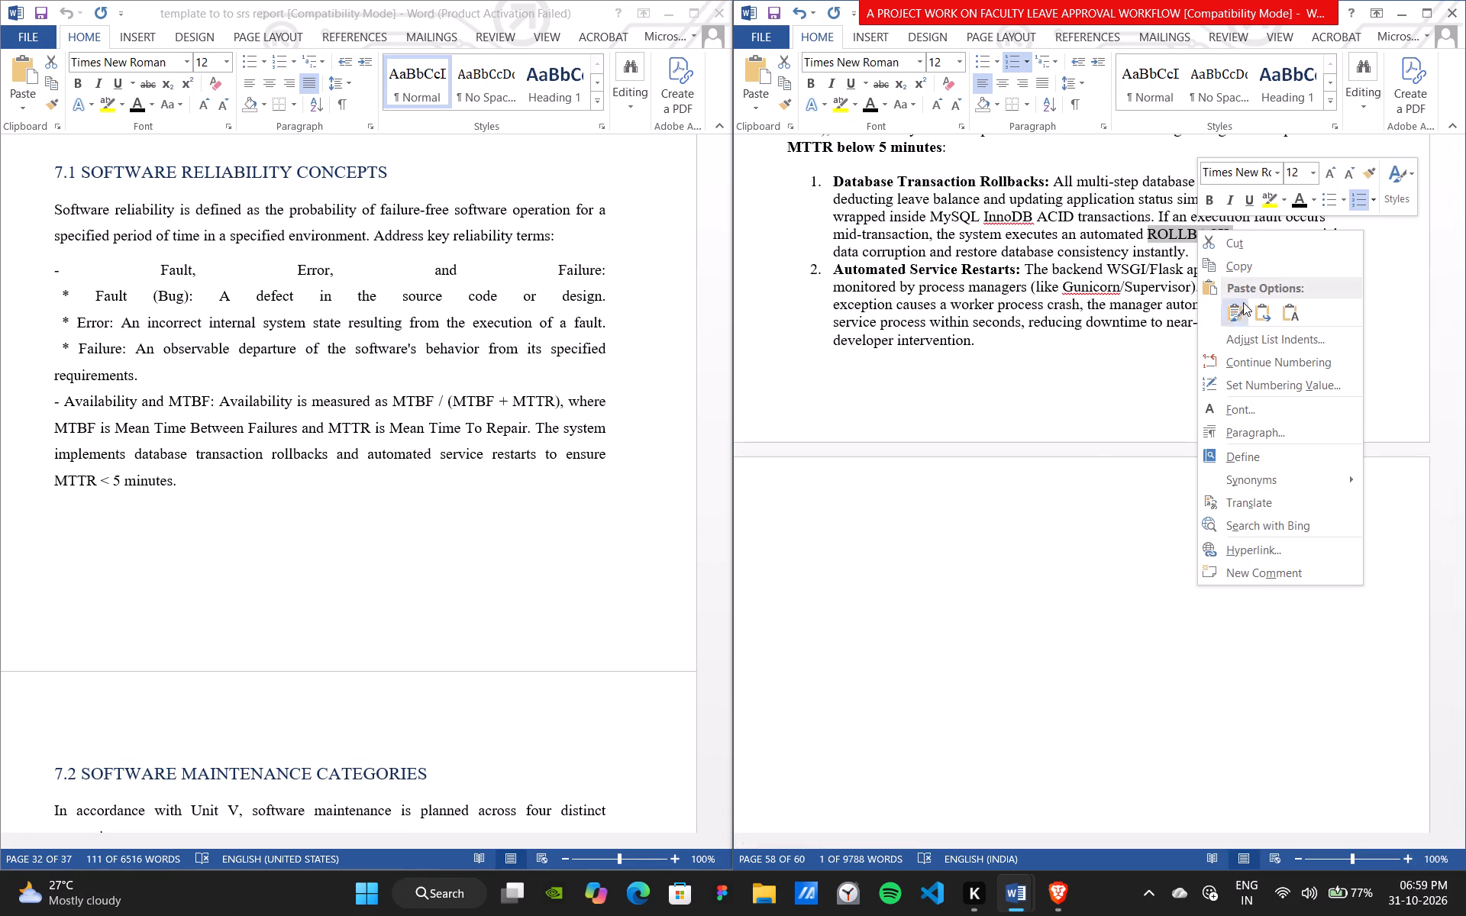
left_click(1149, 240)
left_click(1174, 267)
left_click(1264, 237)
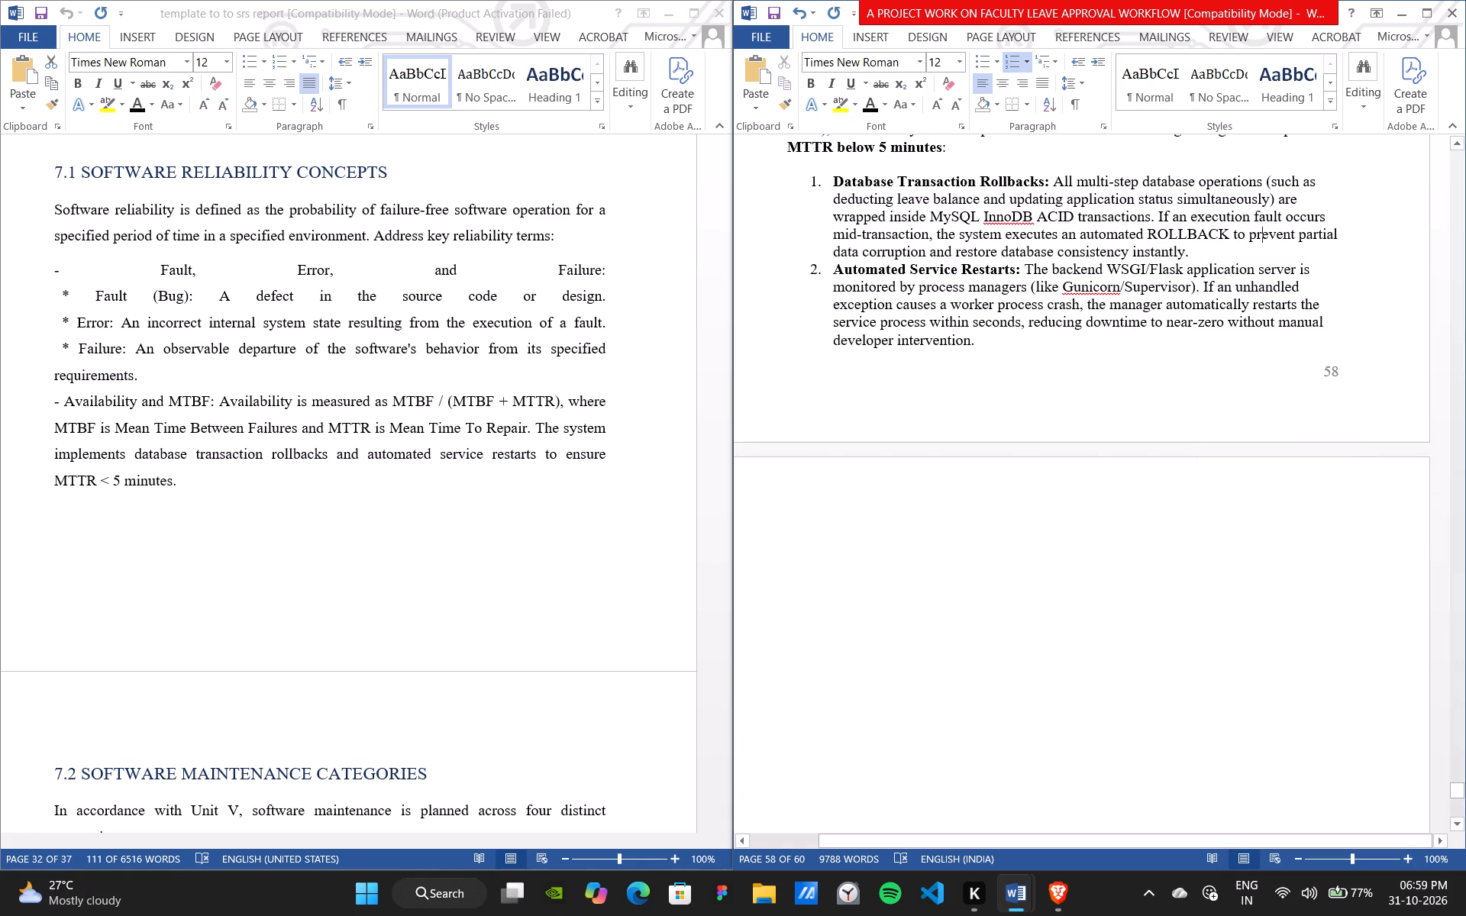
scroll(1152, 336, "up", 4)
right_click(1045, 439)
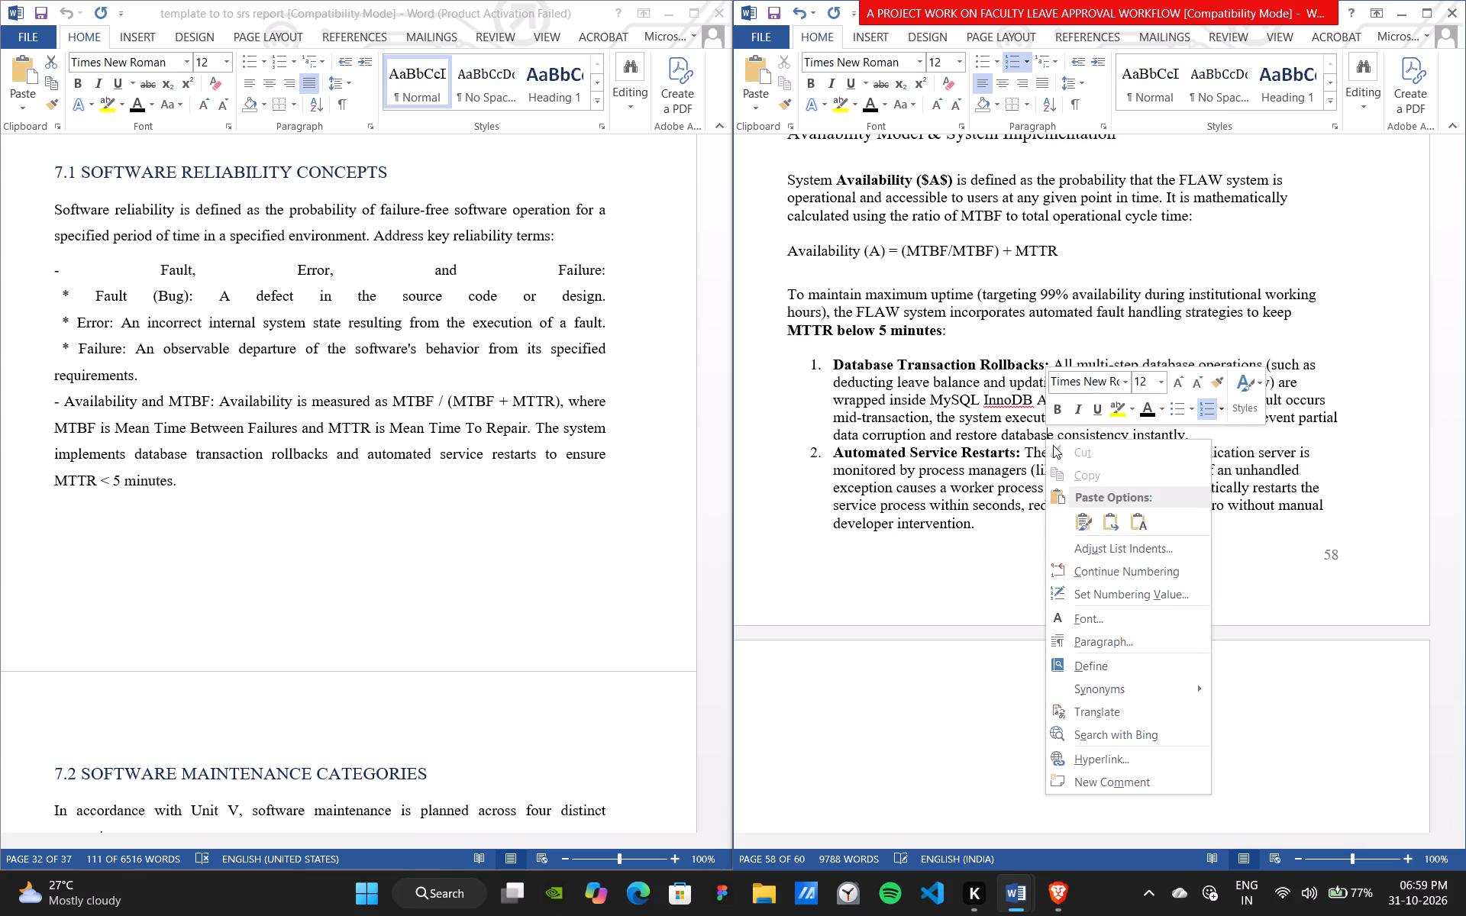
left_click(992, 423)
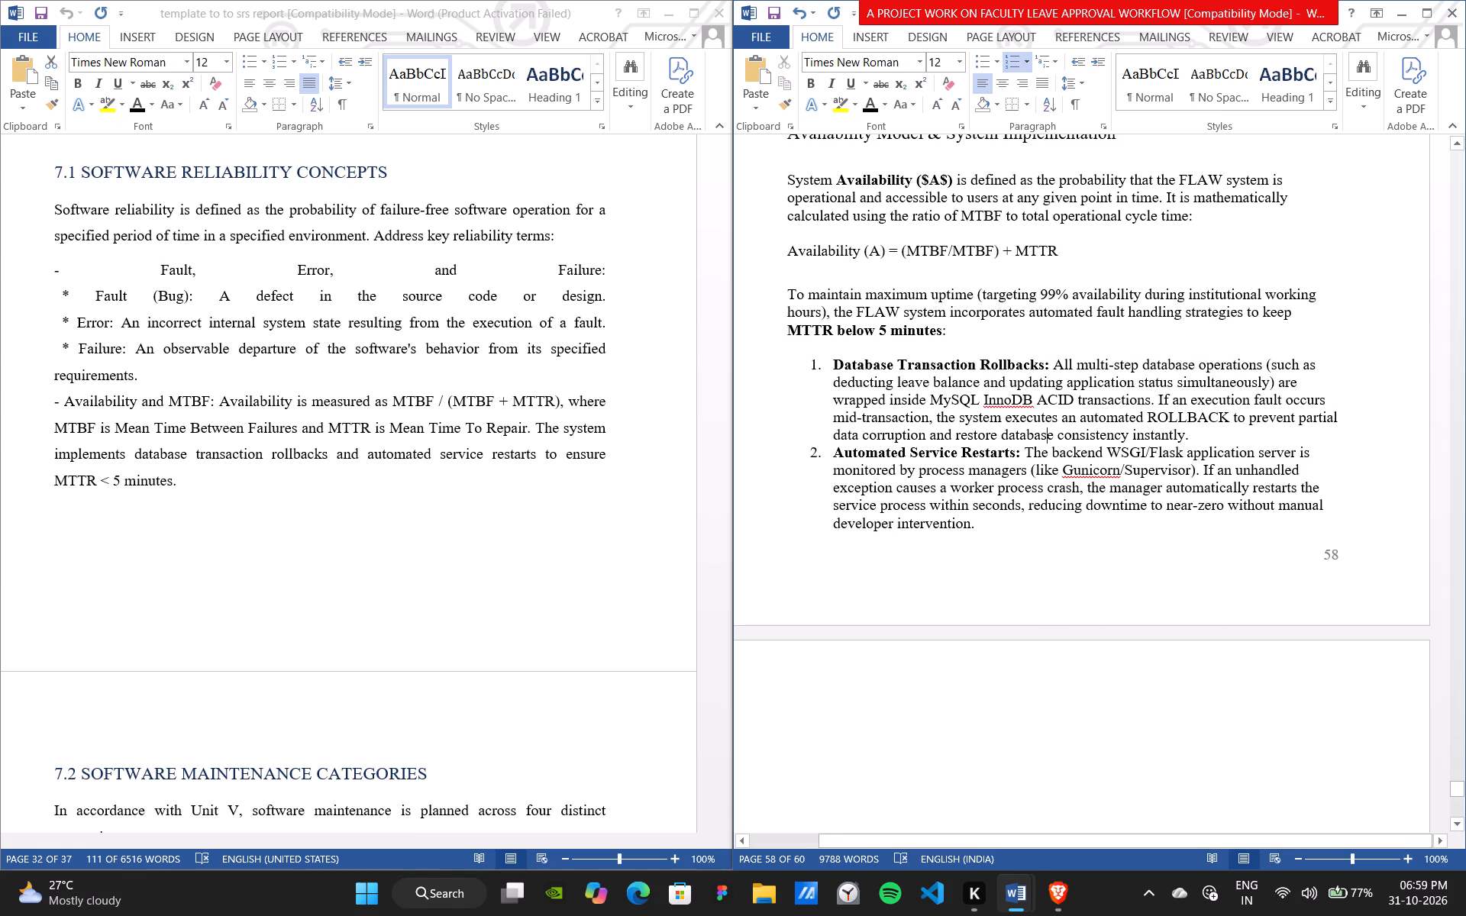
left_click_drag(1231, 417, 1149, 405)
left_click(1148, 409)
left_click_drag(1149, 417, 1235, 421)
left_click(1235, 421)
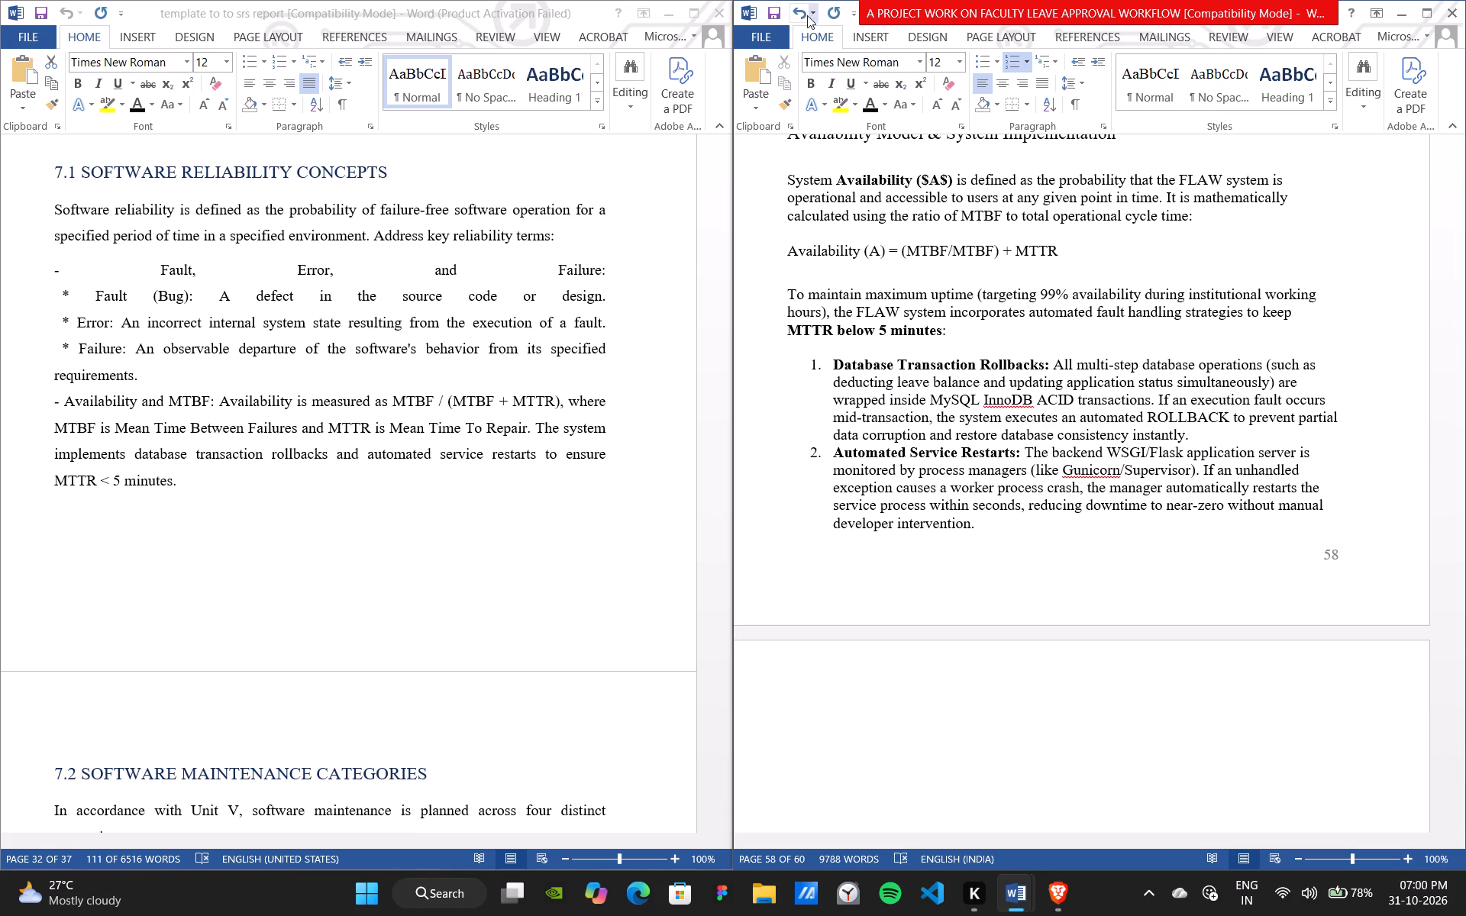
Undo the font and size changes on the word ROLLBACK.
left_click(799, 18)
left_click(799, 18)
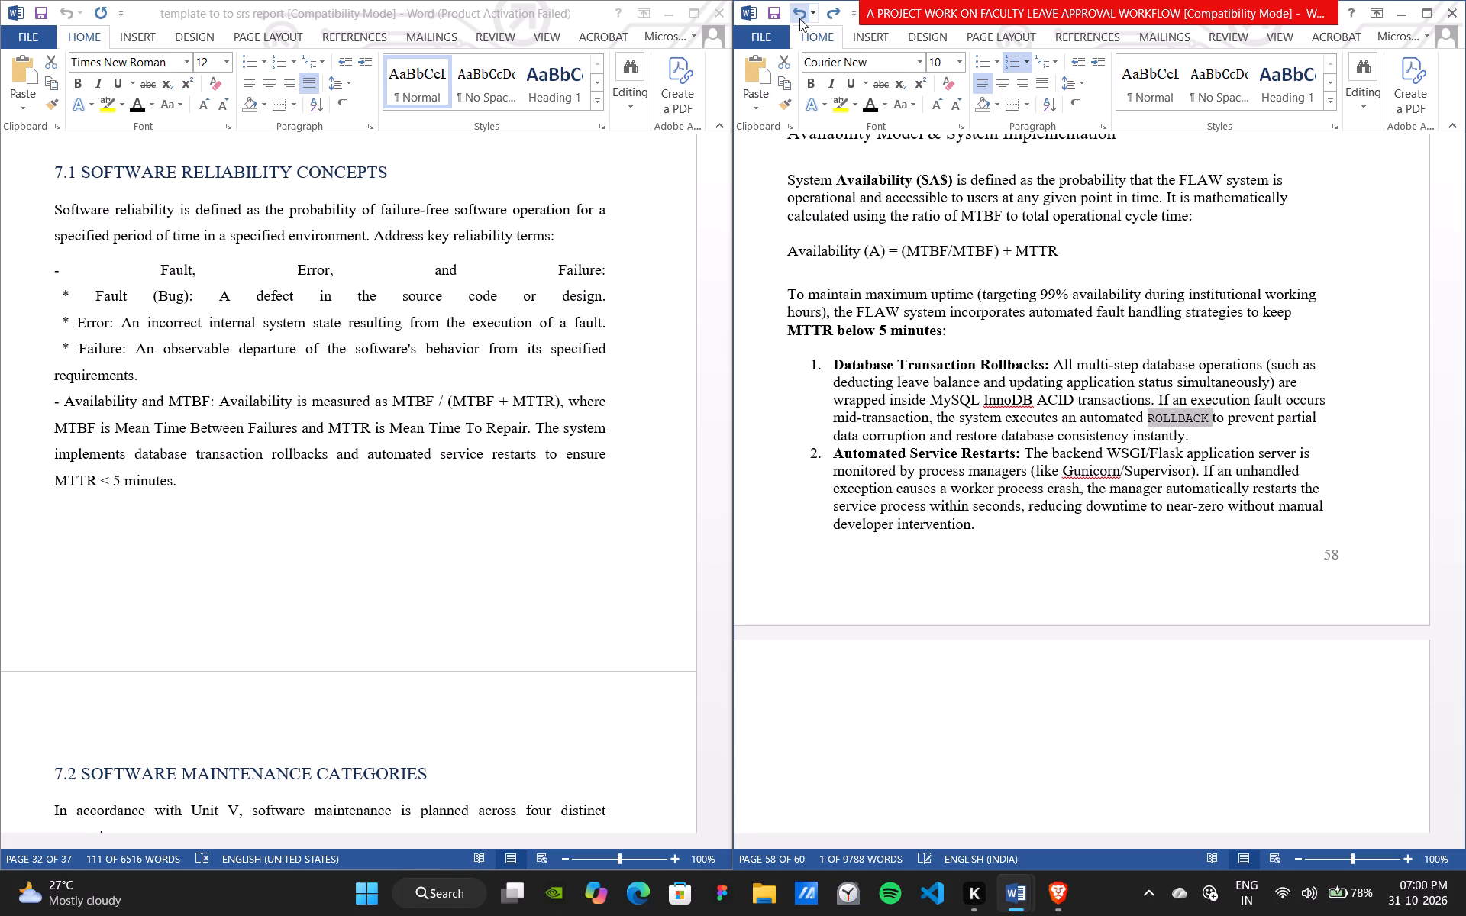
Set the font of the word ROLLBACK in the Database Transaction Rollbacks item to Times New Roman.
left_click_drag(1206, 420, 1193, 421)
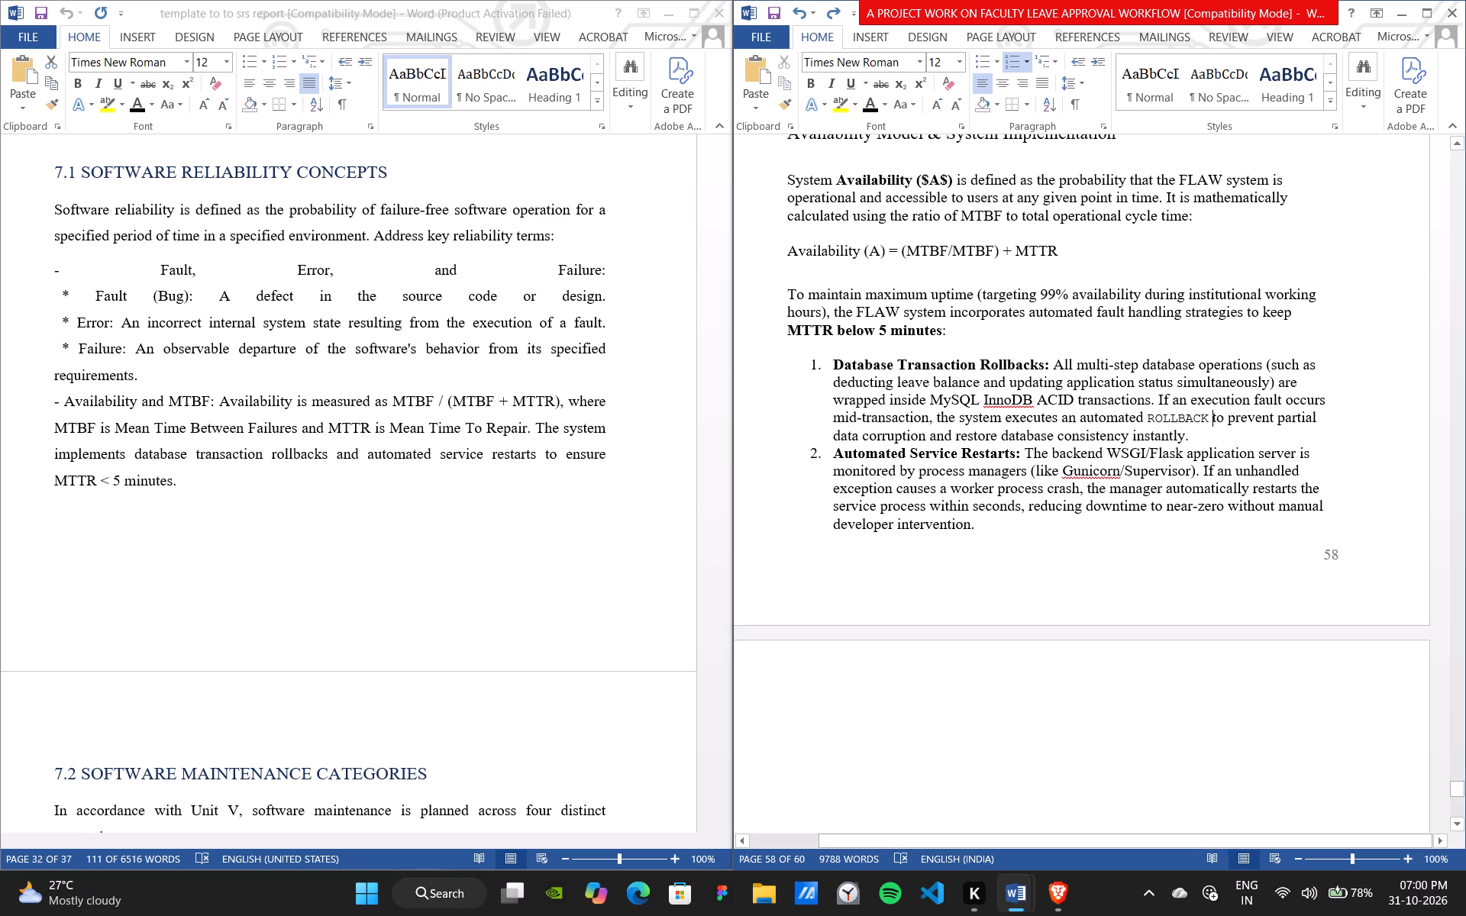
left_click_drag(1208, 418, 1145, 419)
left_click(1225, 361)
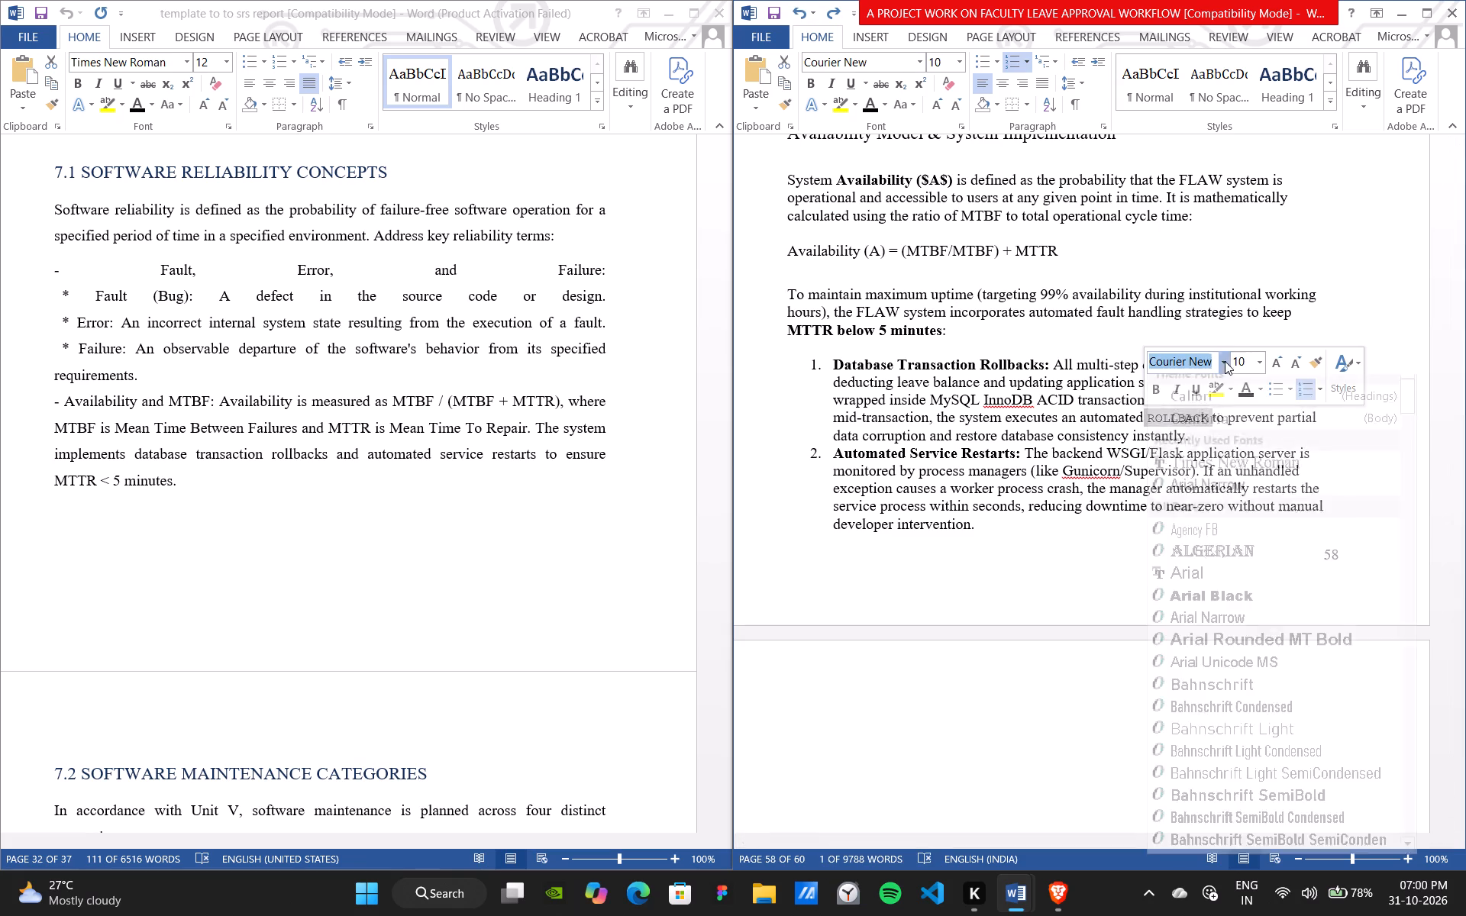
left_click(1216, 481)
left_click(1216, 458)
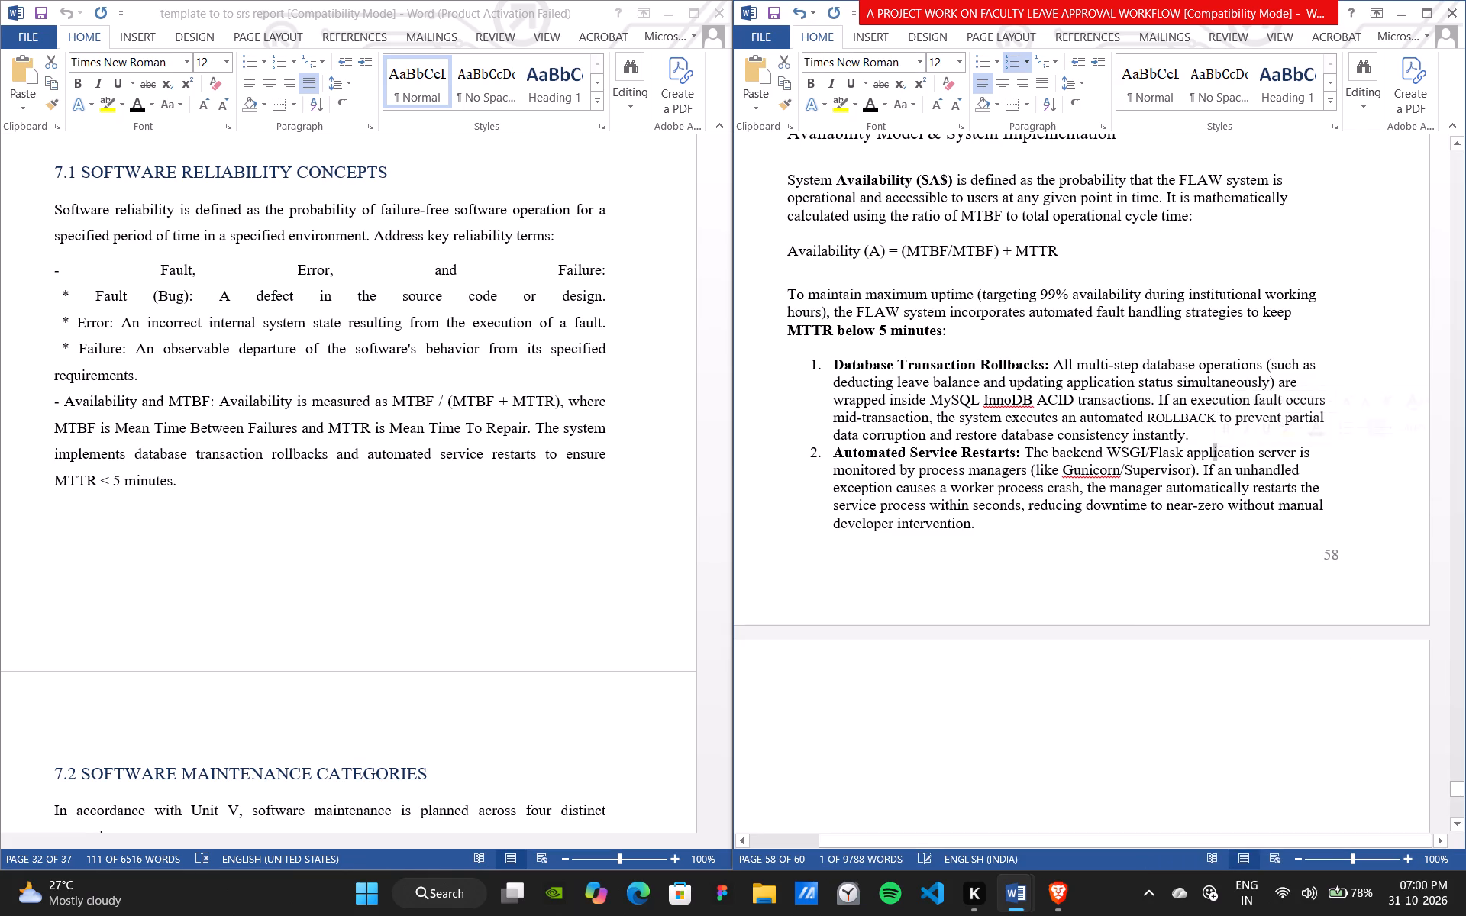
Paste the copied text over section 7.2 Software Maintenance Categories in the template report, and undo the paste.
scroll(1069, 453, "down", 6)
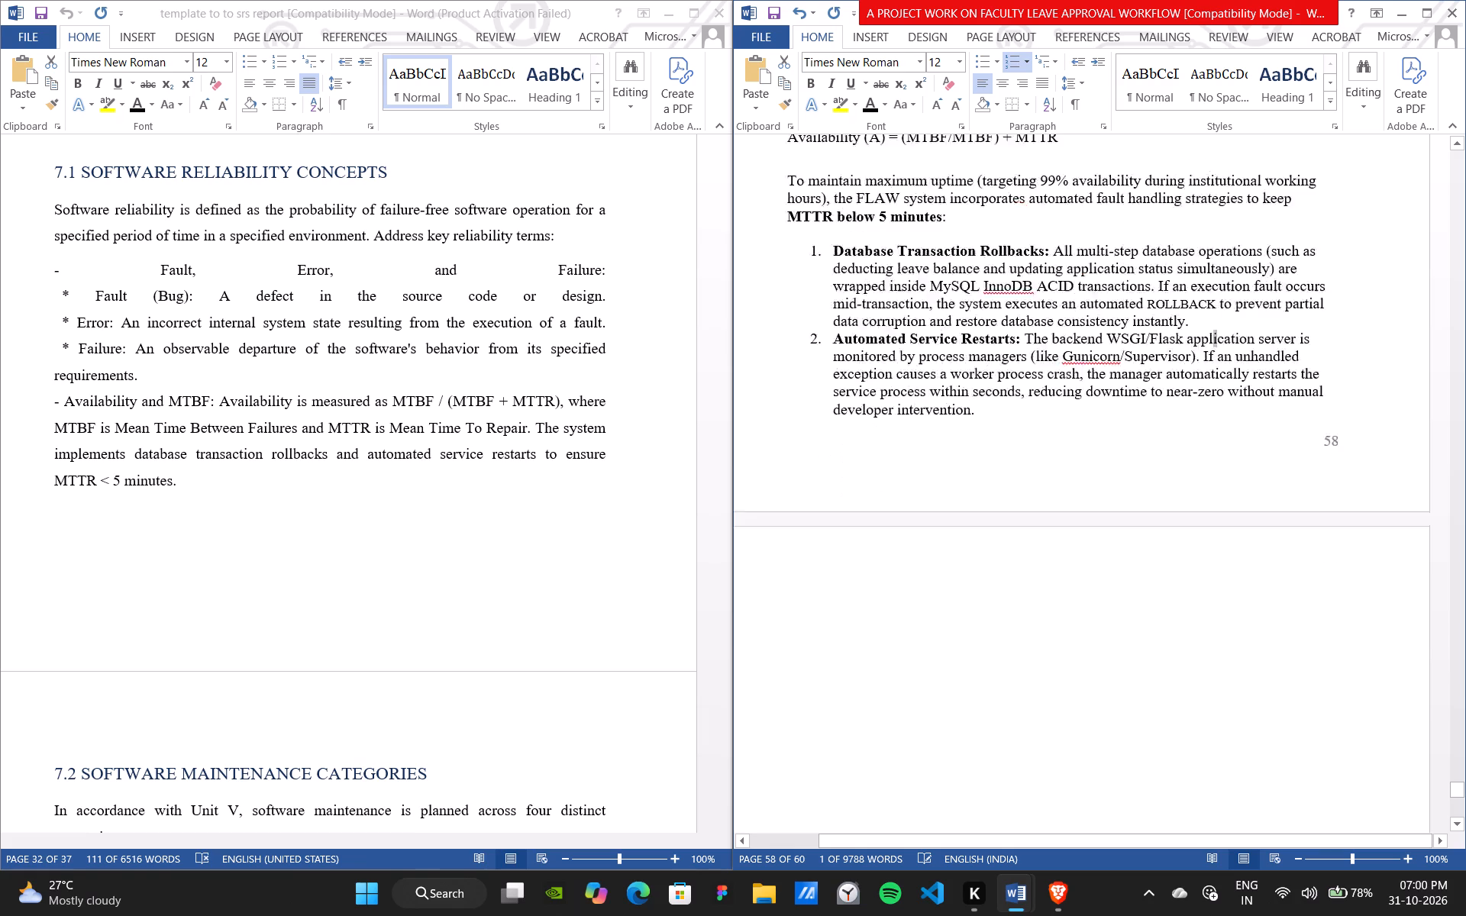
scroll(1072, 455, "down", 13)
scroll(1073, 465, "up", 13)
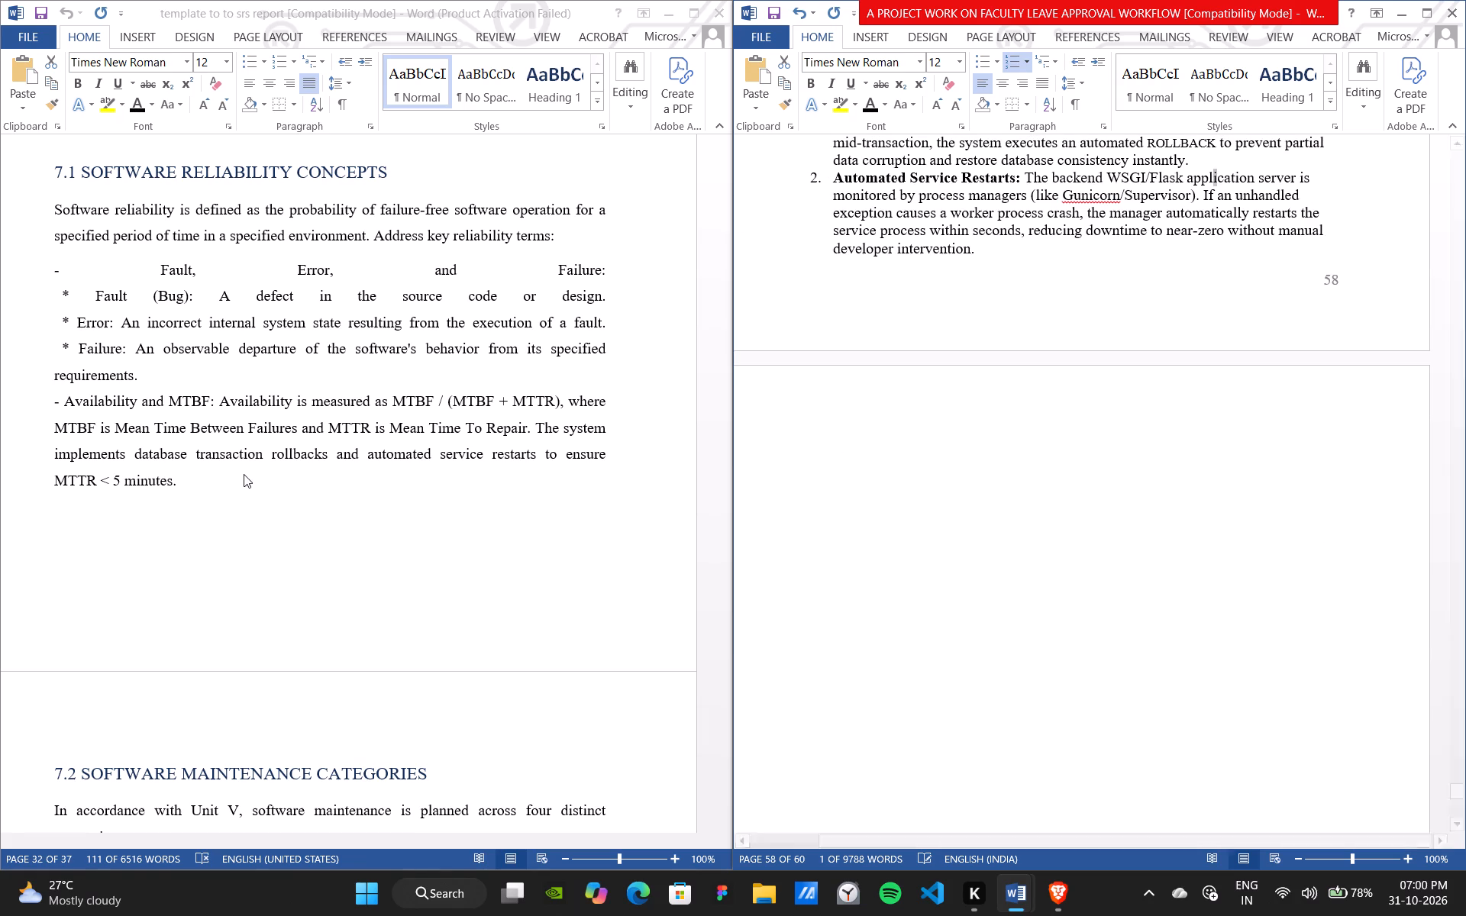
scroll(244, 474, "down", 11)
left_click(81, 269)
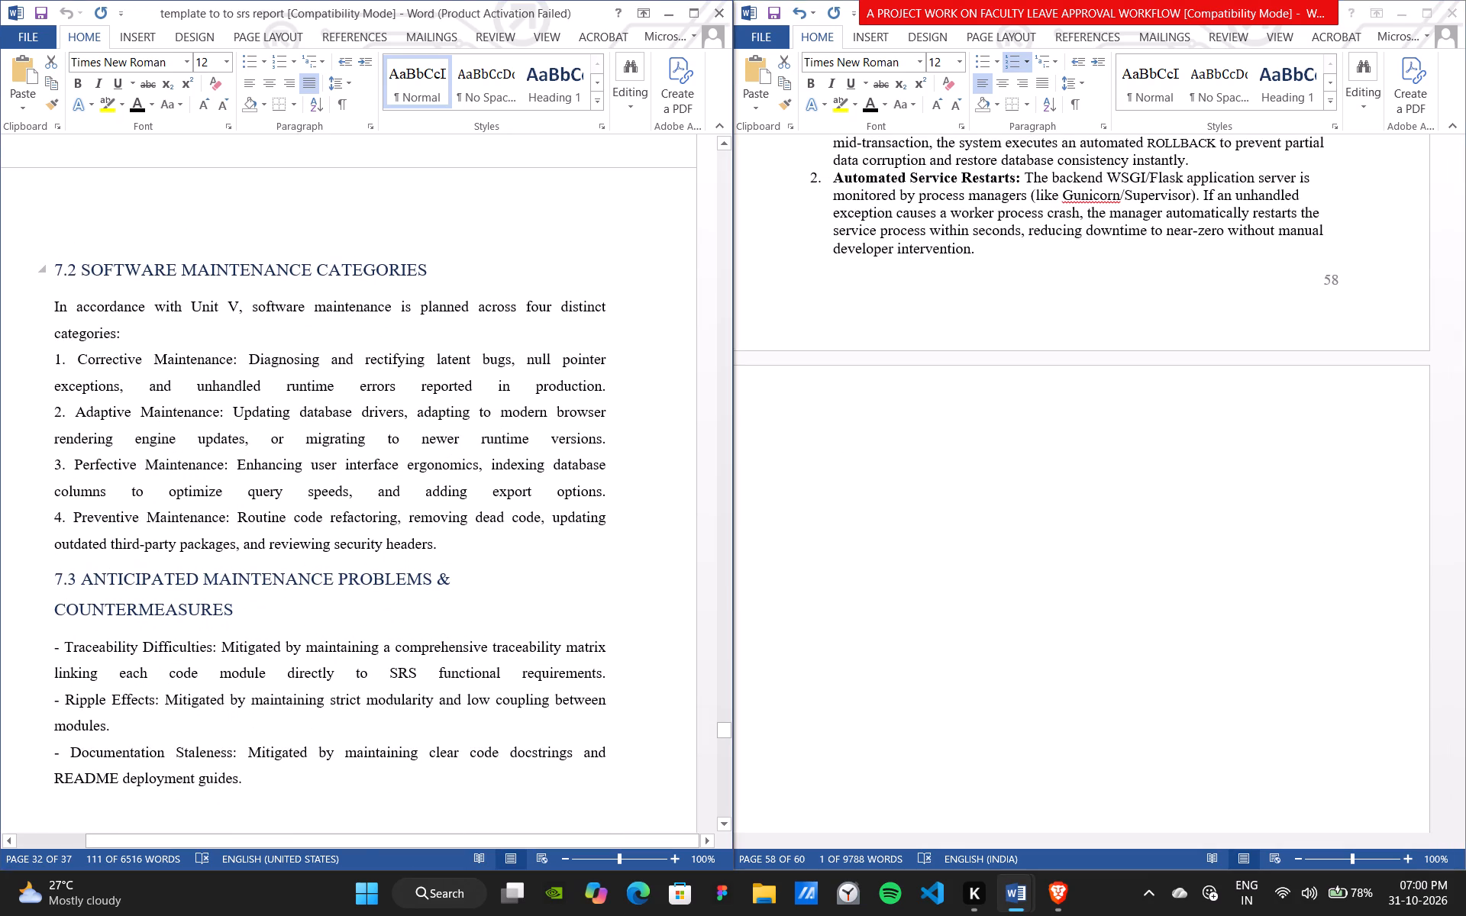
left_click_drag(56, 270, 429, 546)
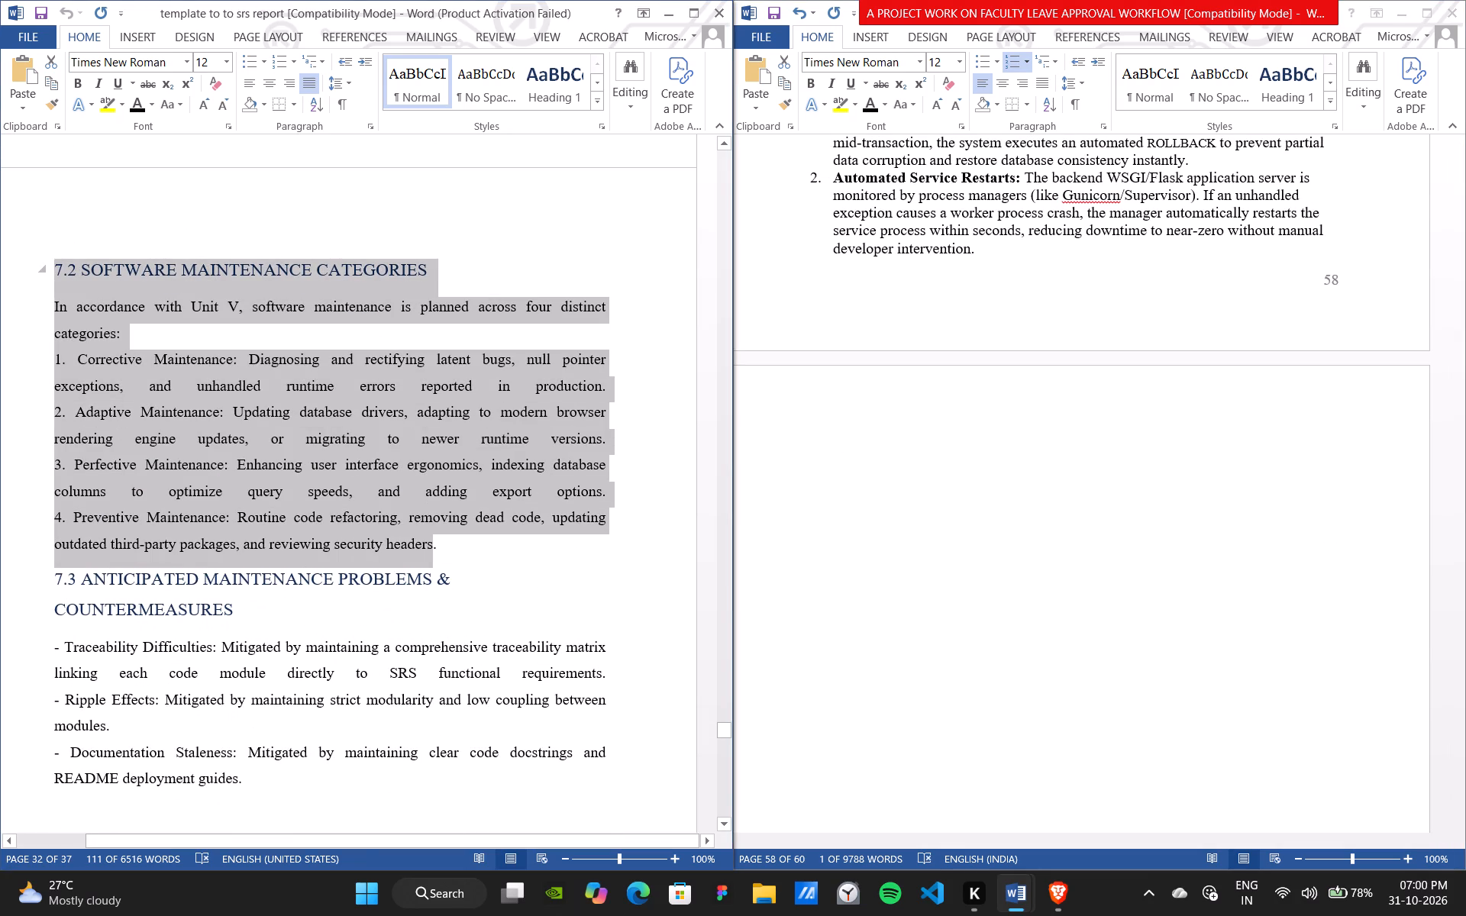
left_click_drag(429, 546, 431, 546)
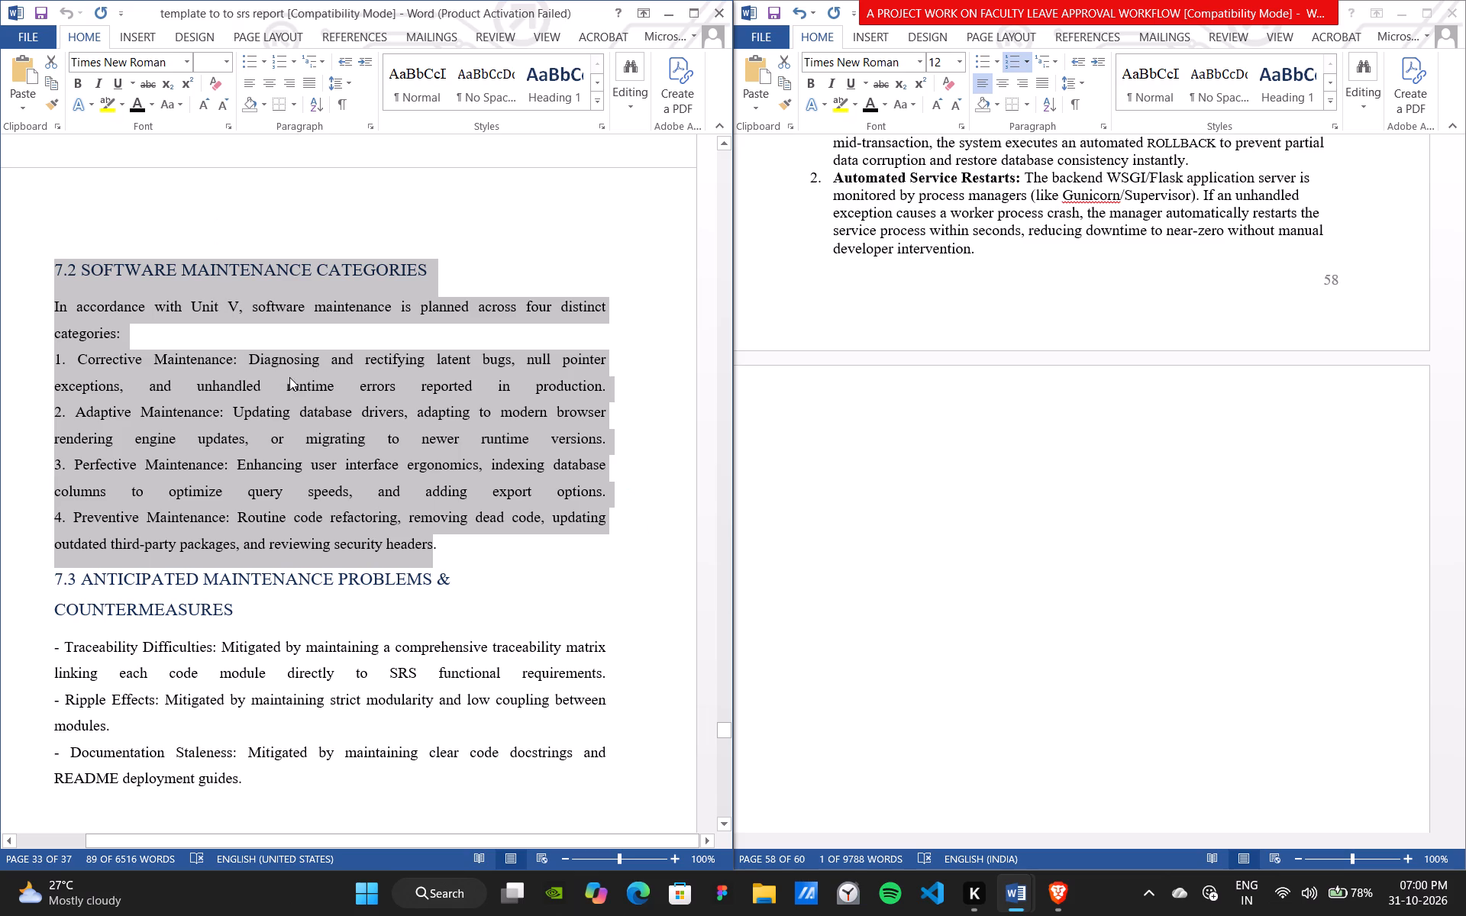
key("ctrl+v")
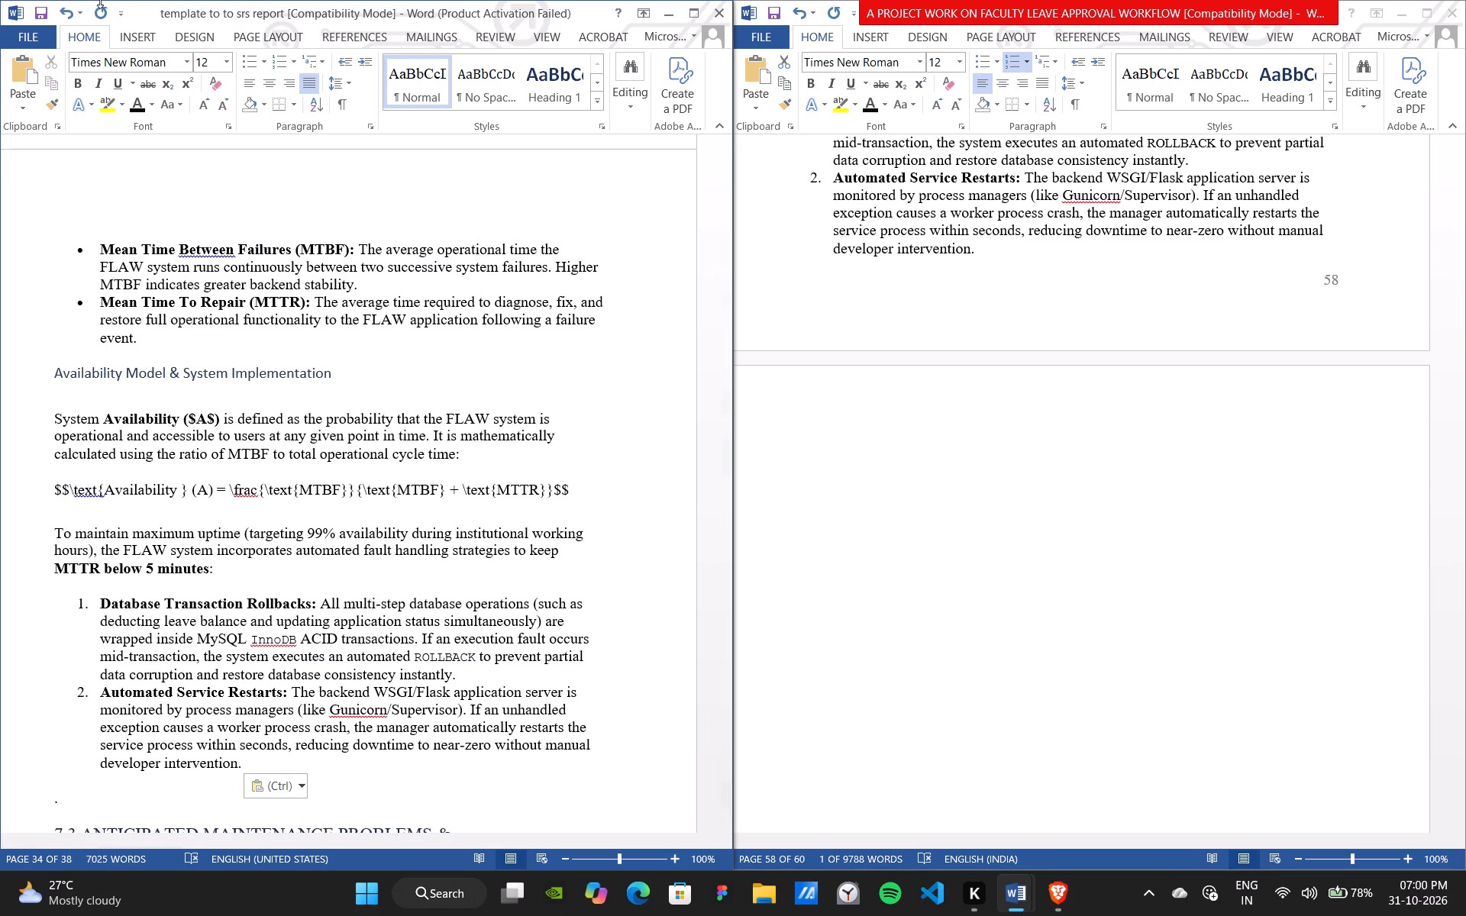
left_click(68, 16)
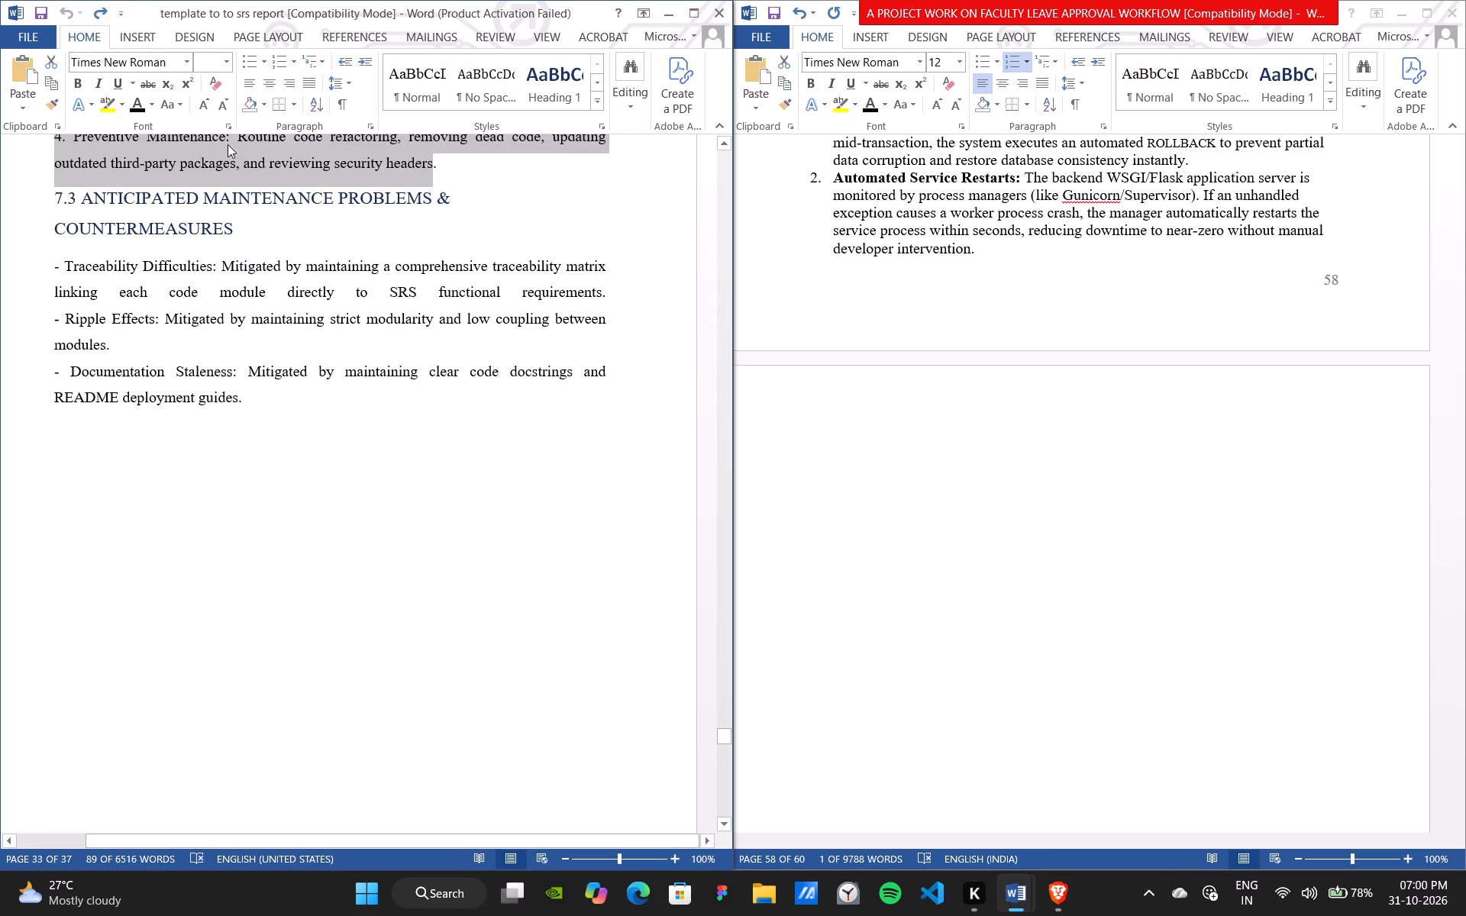
scroll(387, 436, "up", 7)
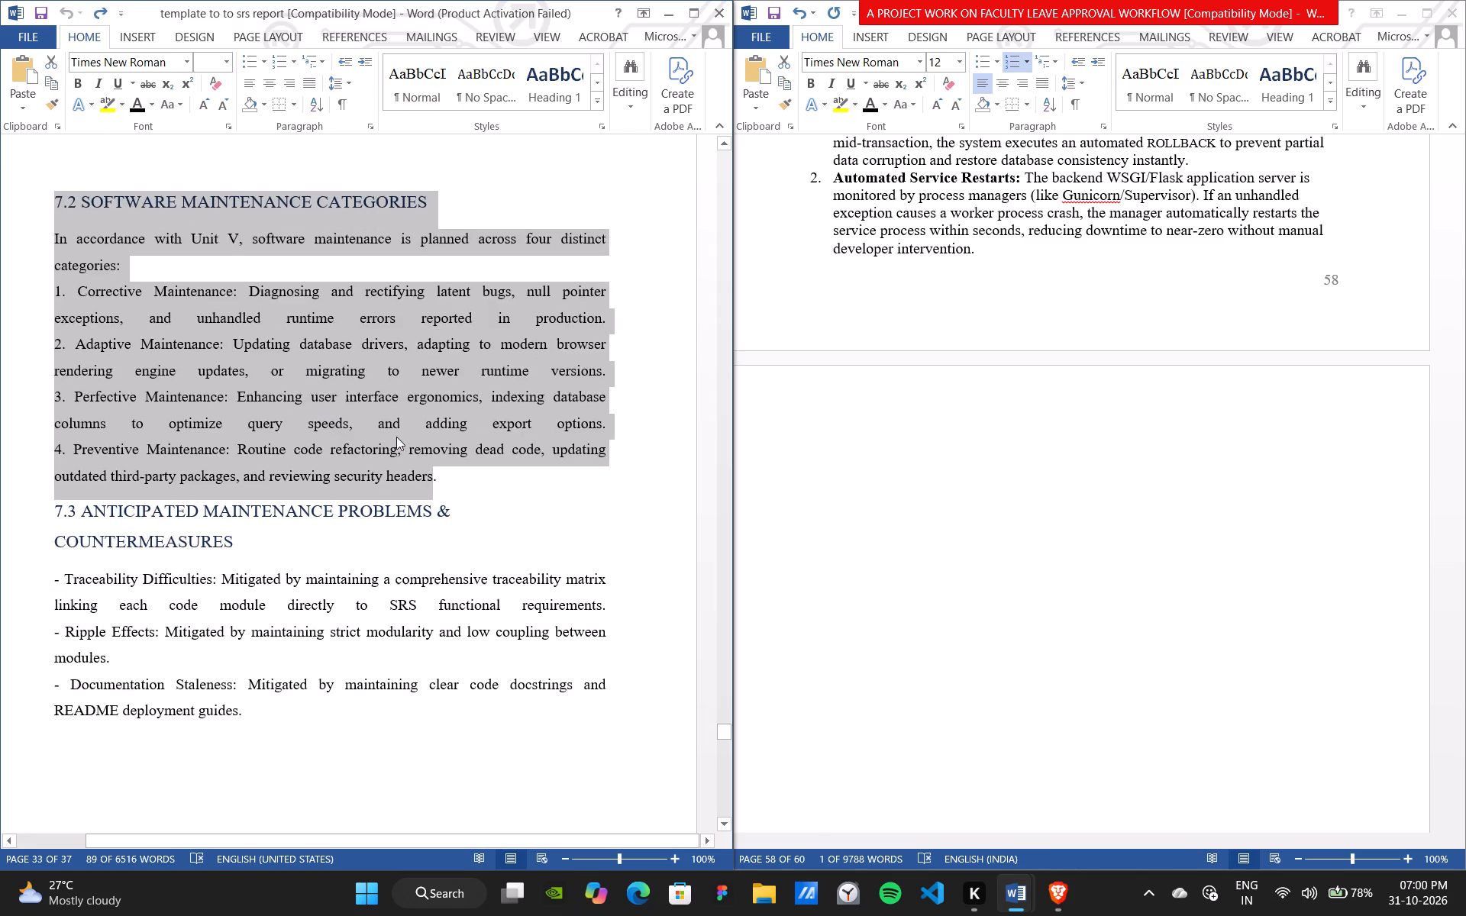
scroll(396, 437, "up", 4)
left_click(235, 514)
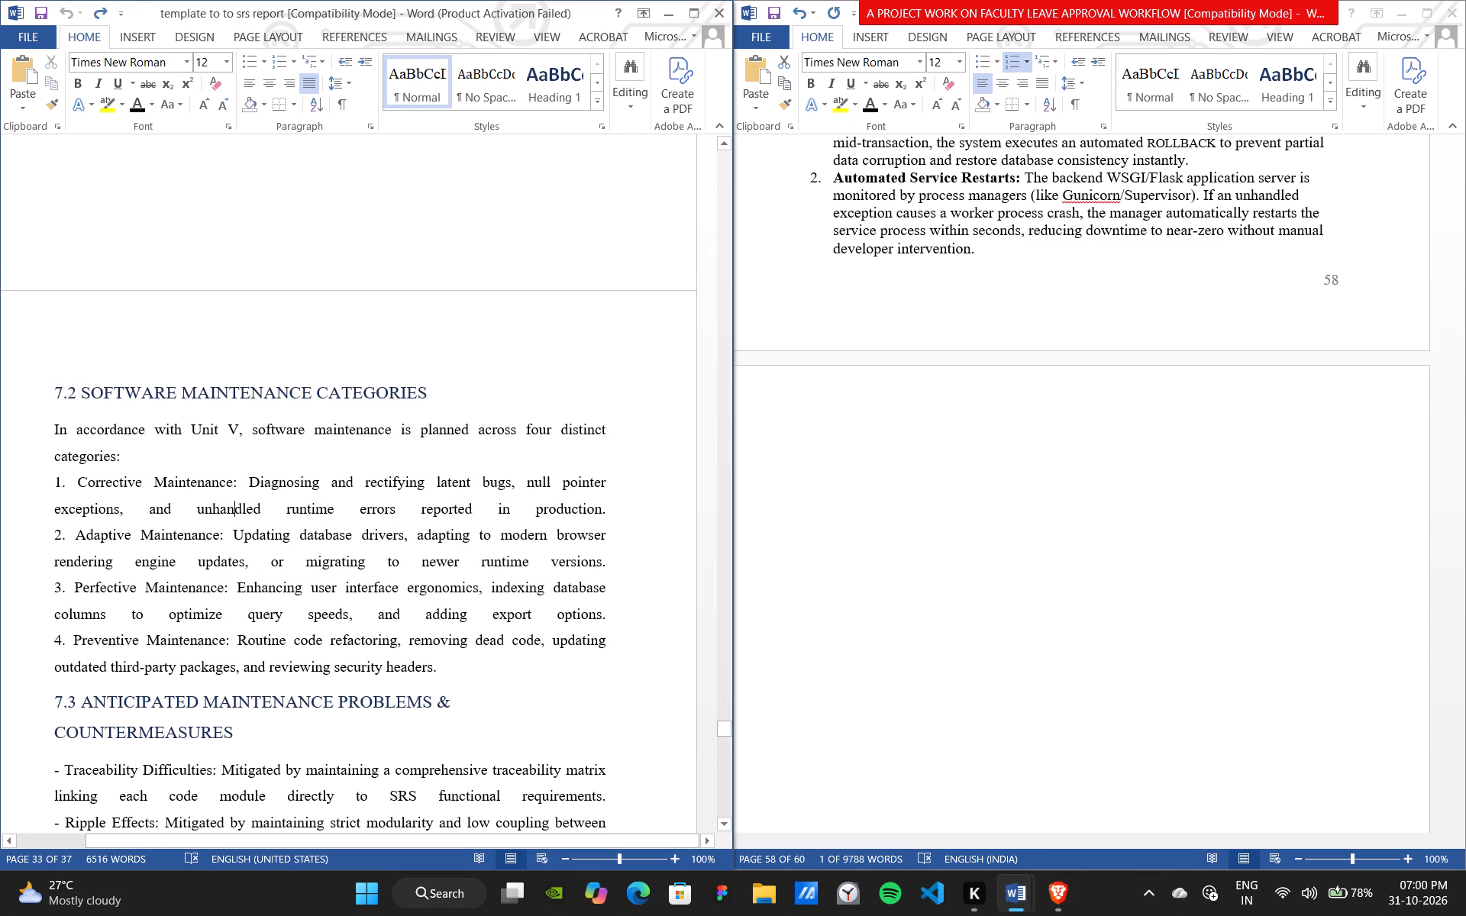
left_click_drag(56, 427, 325, 567)
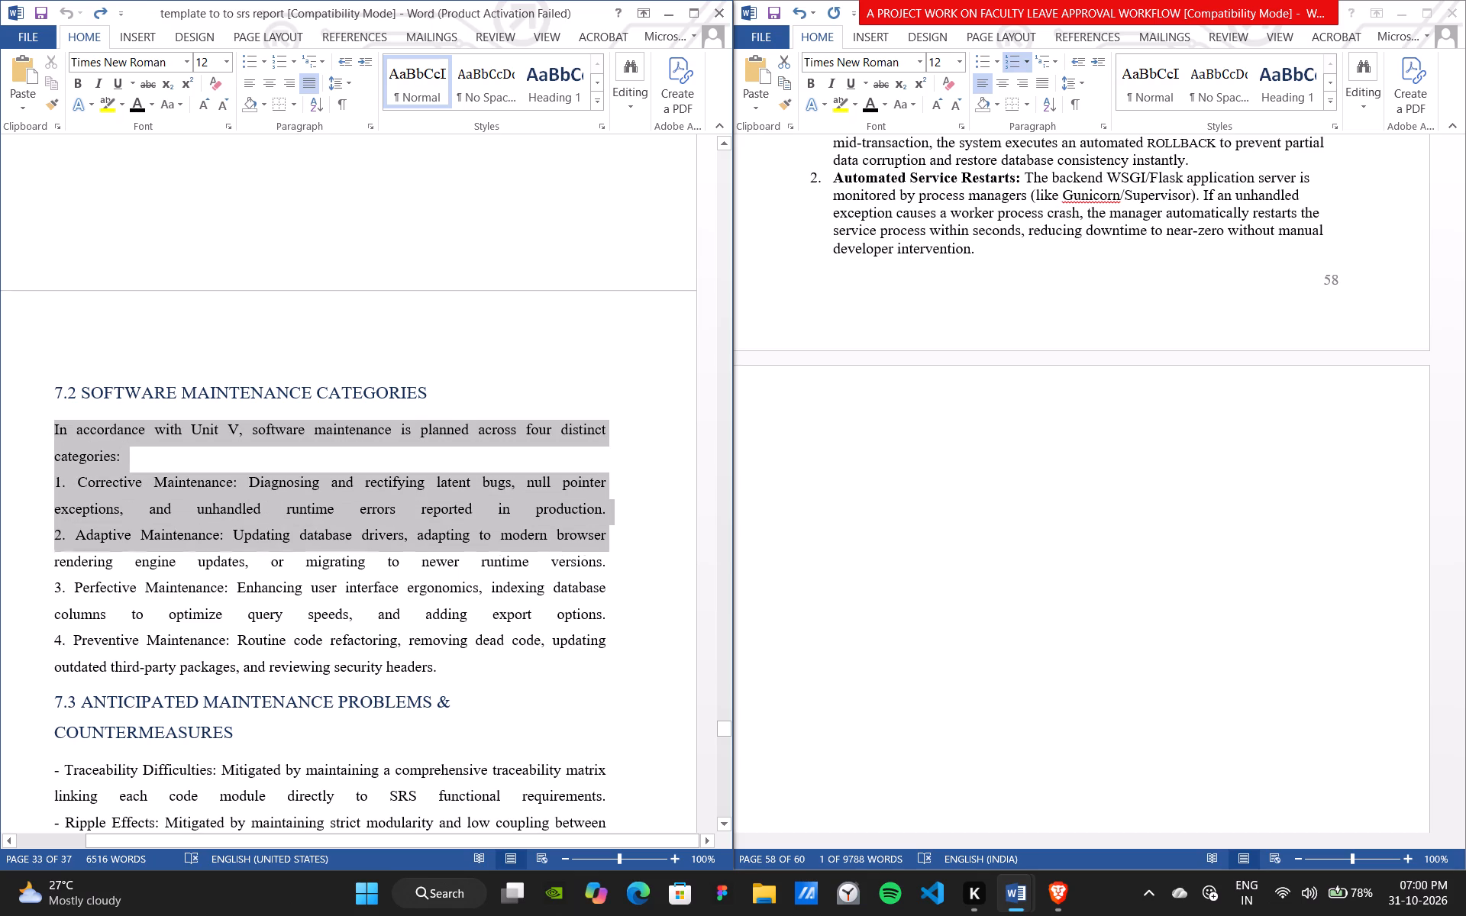
left_click_drag(325, 567, 426, 660)
key("ctrl+c")
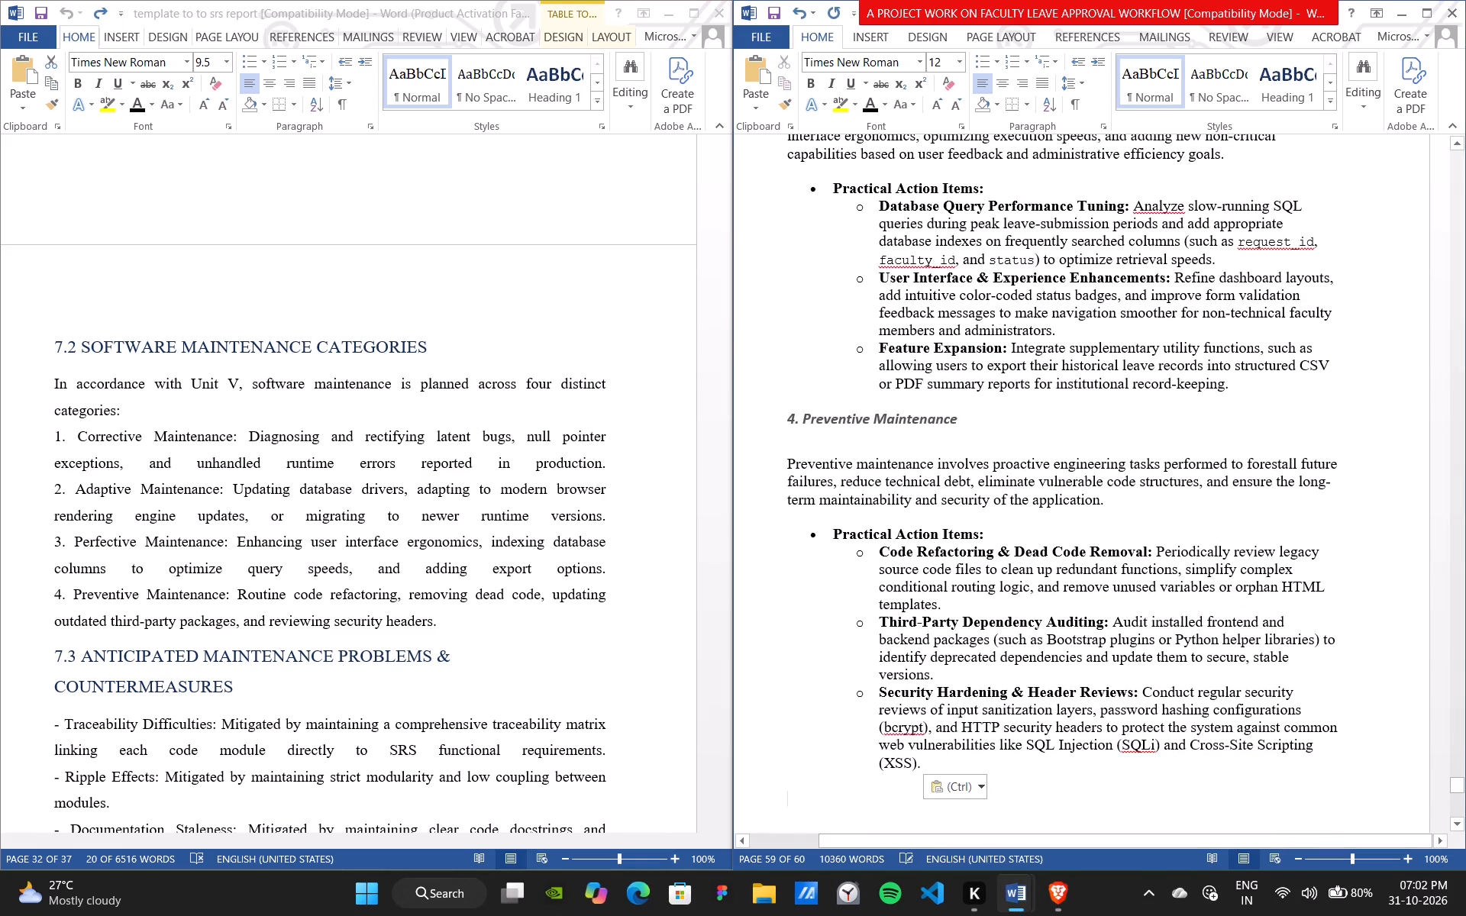
Set the report's 7.2 SOFTWARE MAINTENANCE PLAN heading to Times New Roman and remove its bold formatting.
scroll(1045, 659, "up", 20)
scroll(1045, 659, "up", 2)
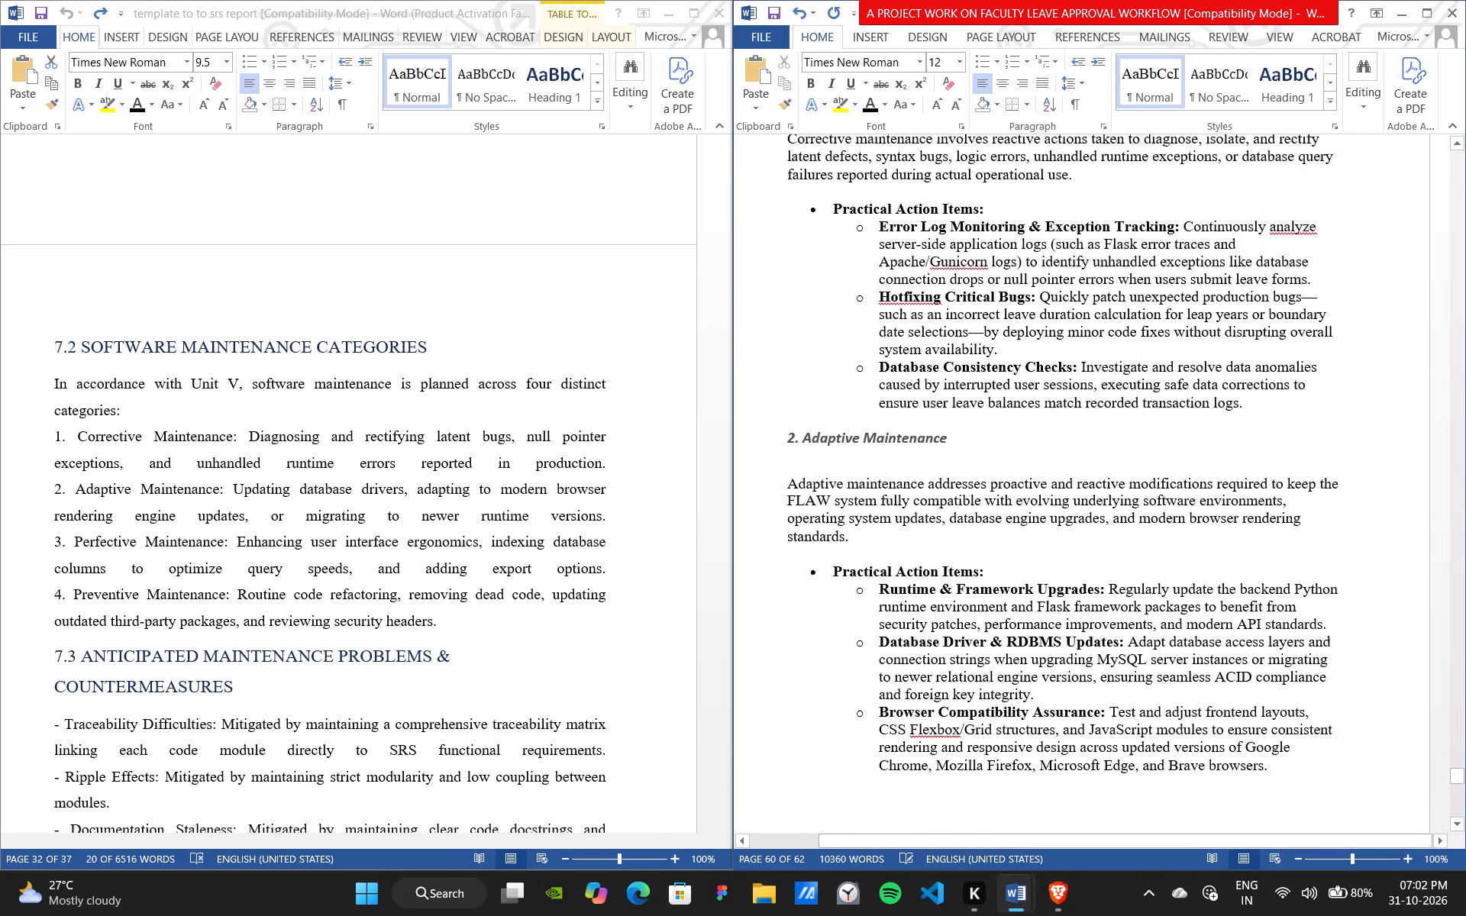
scroll(1040, 634, "up", 11)
left_click_drag(786, 498, 859, 500)
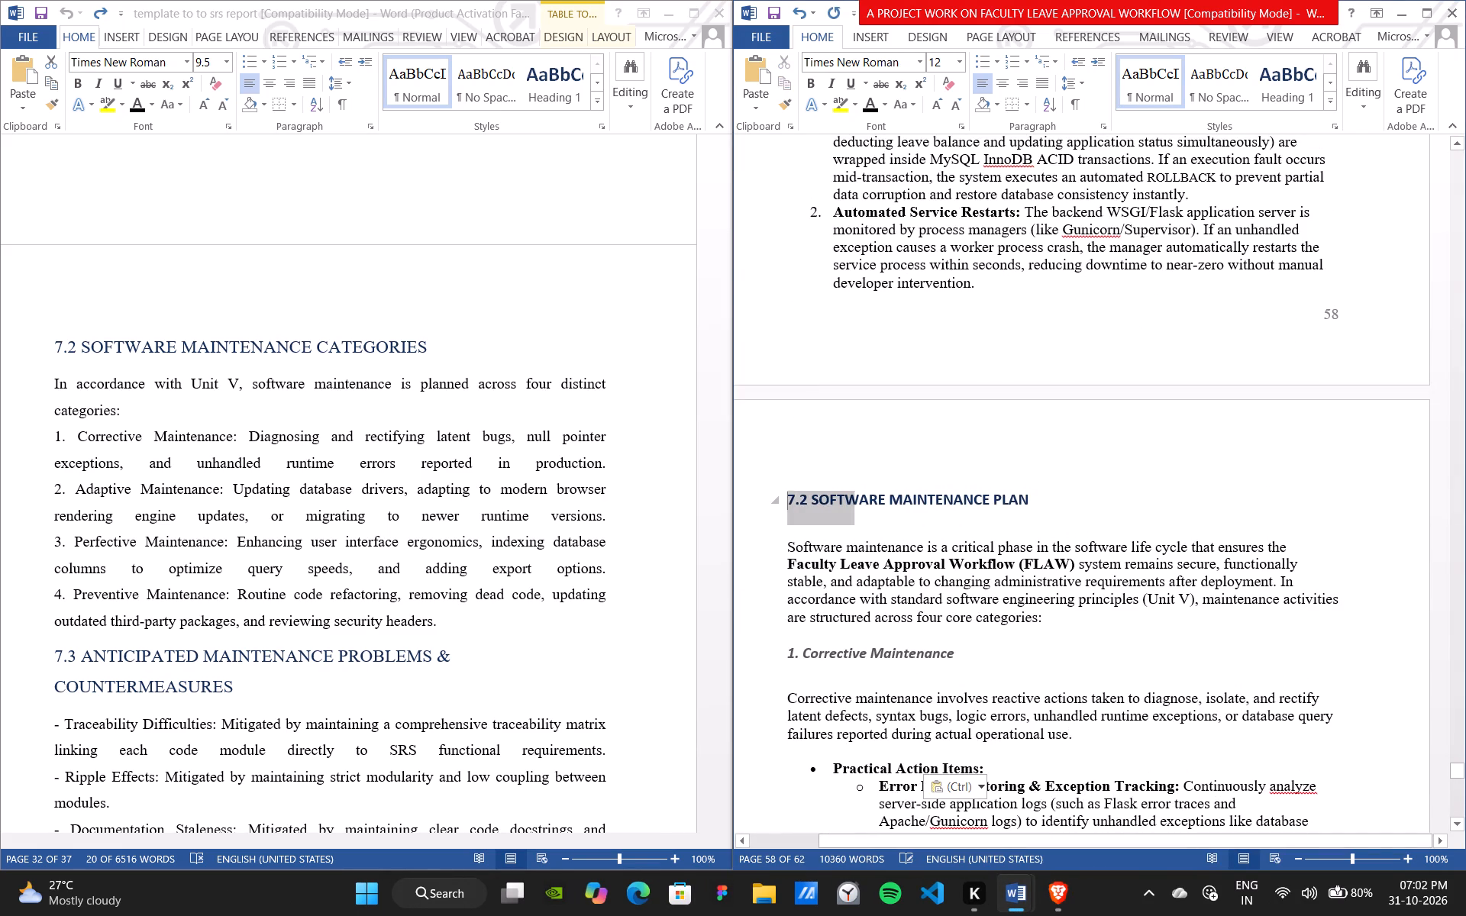
left_click_drag(859, 500, 1030, 508)
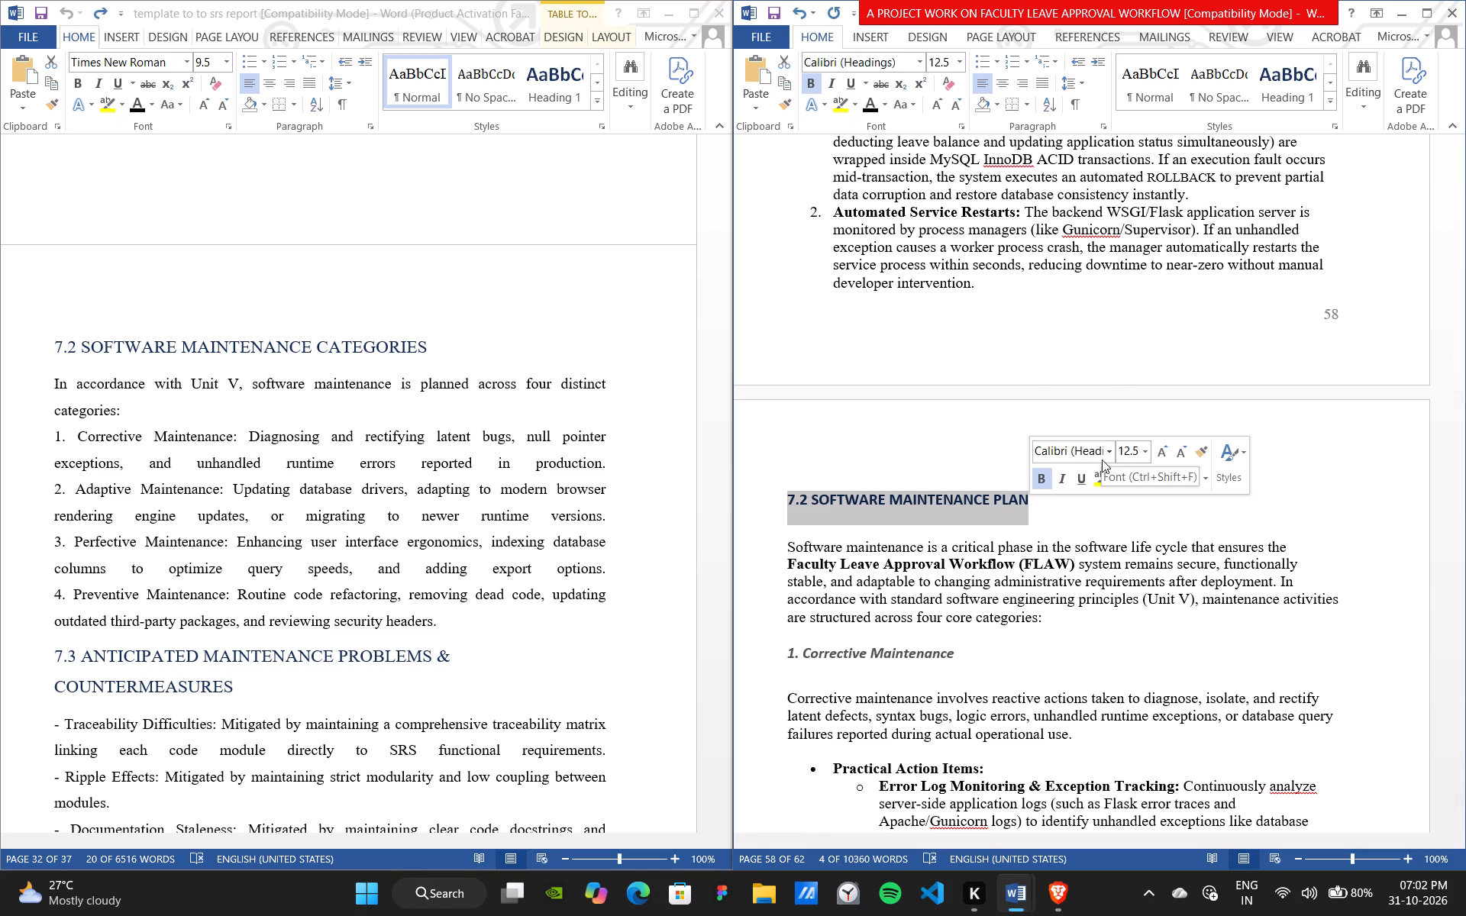
left_click(1111, 456)
left_click(1116, 92)
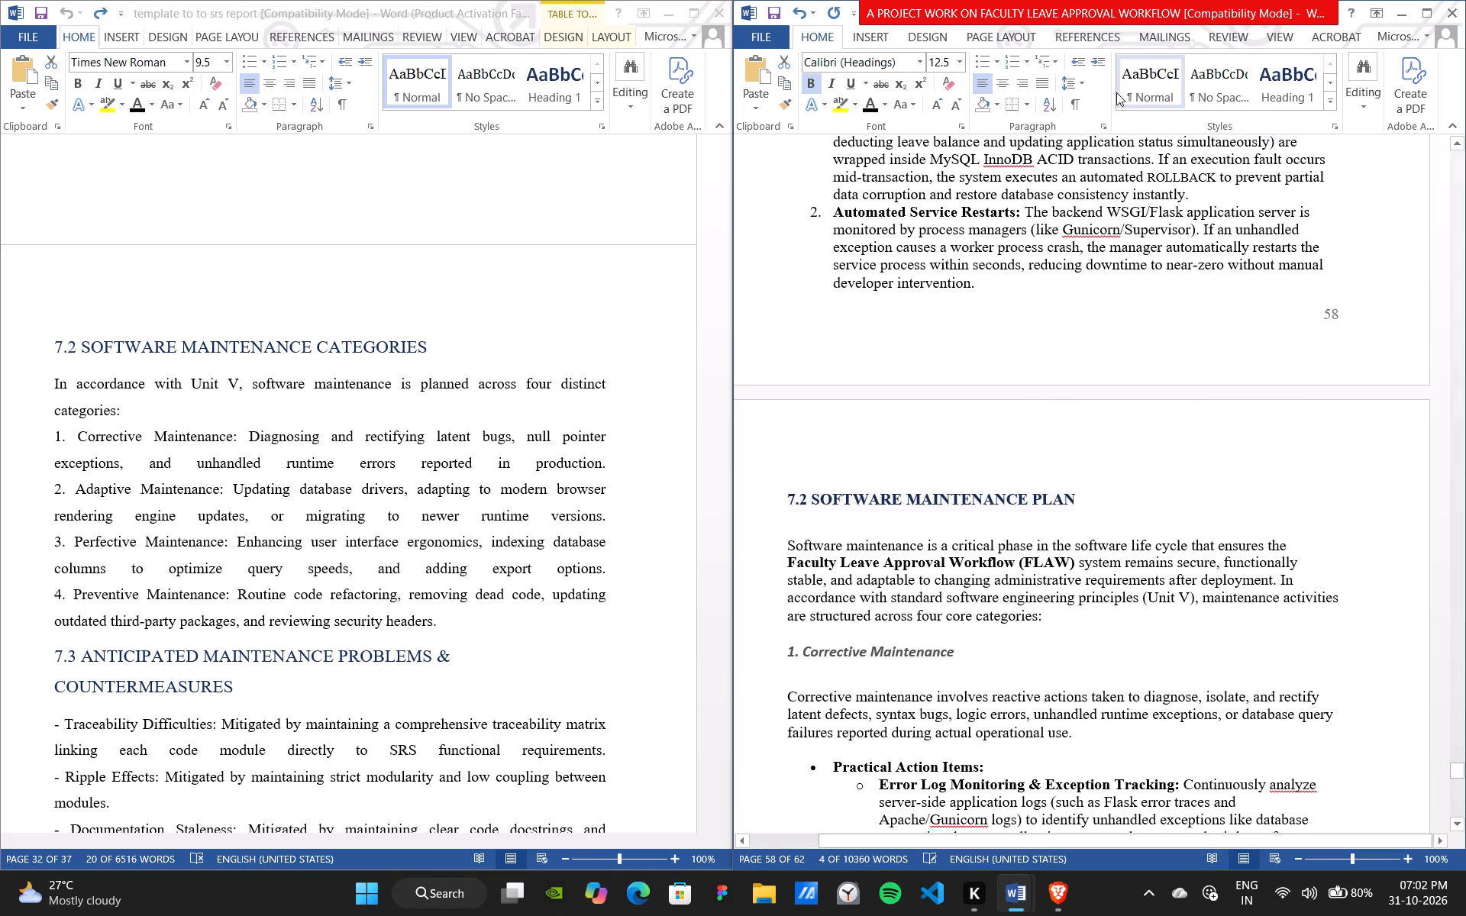
right_click(1061, 504)
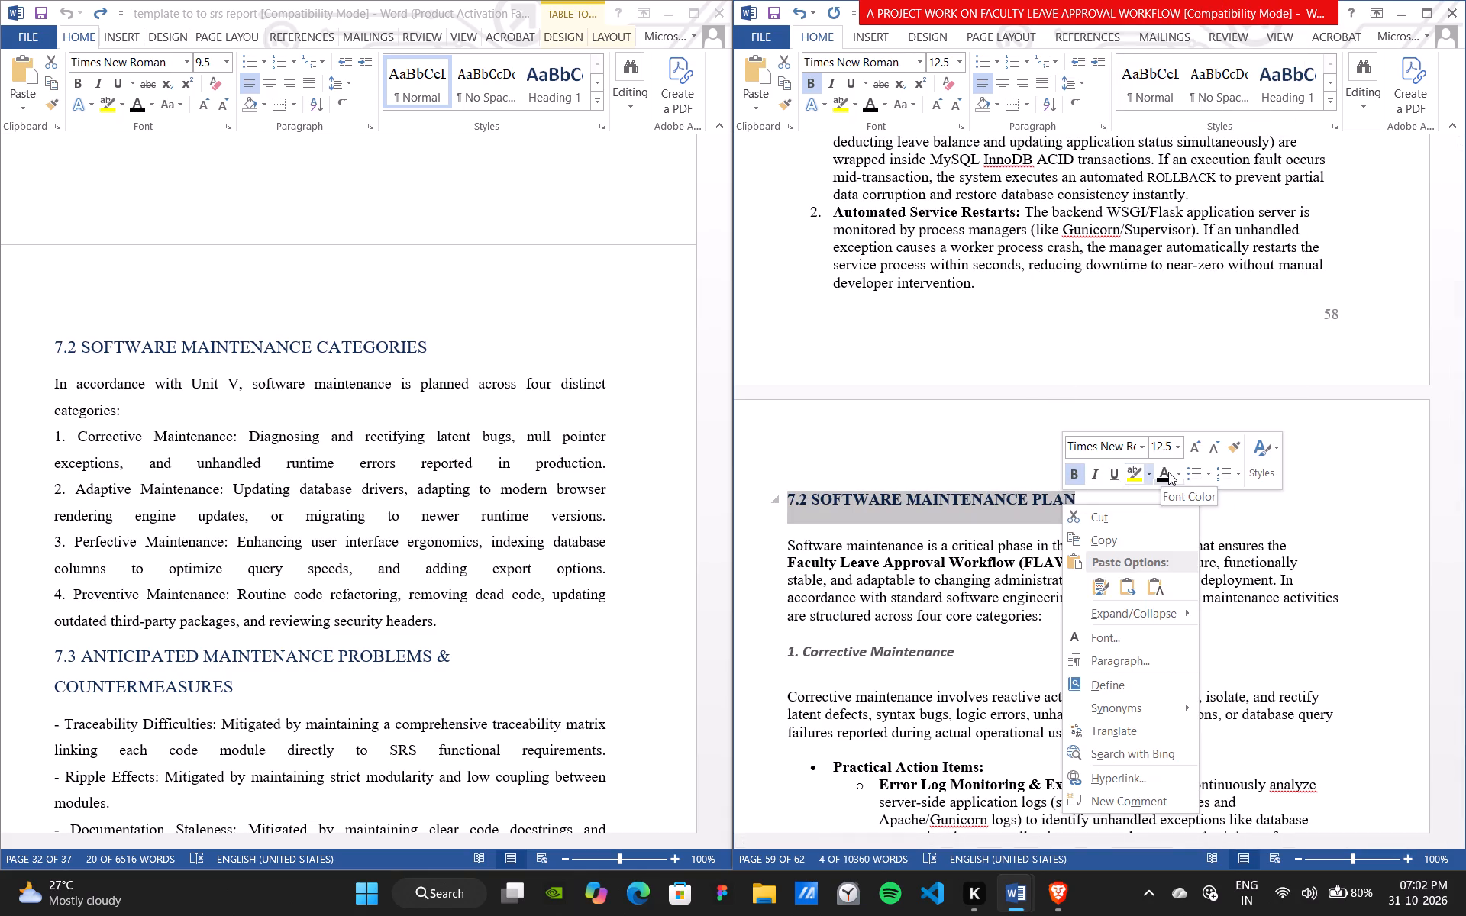
left_click(1077, 467)
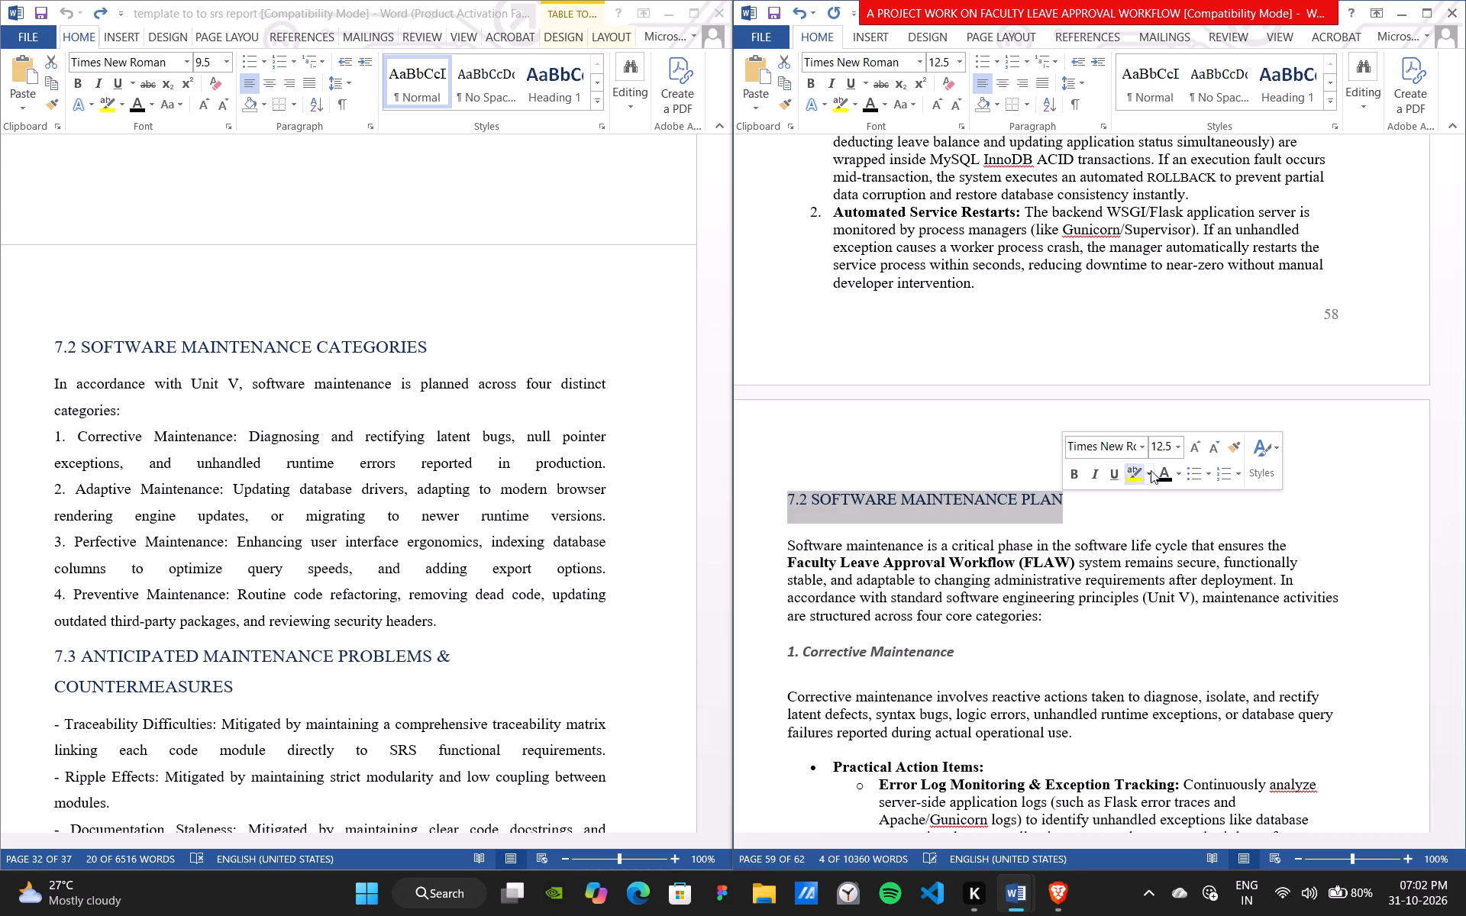
Set the report's 7.2 SOFTWARE MAINTENANCE PLAN heading to 14 pt with black text.
left_click(1179, 453)
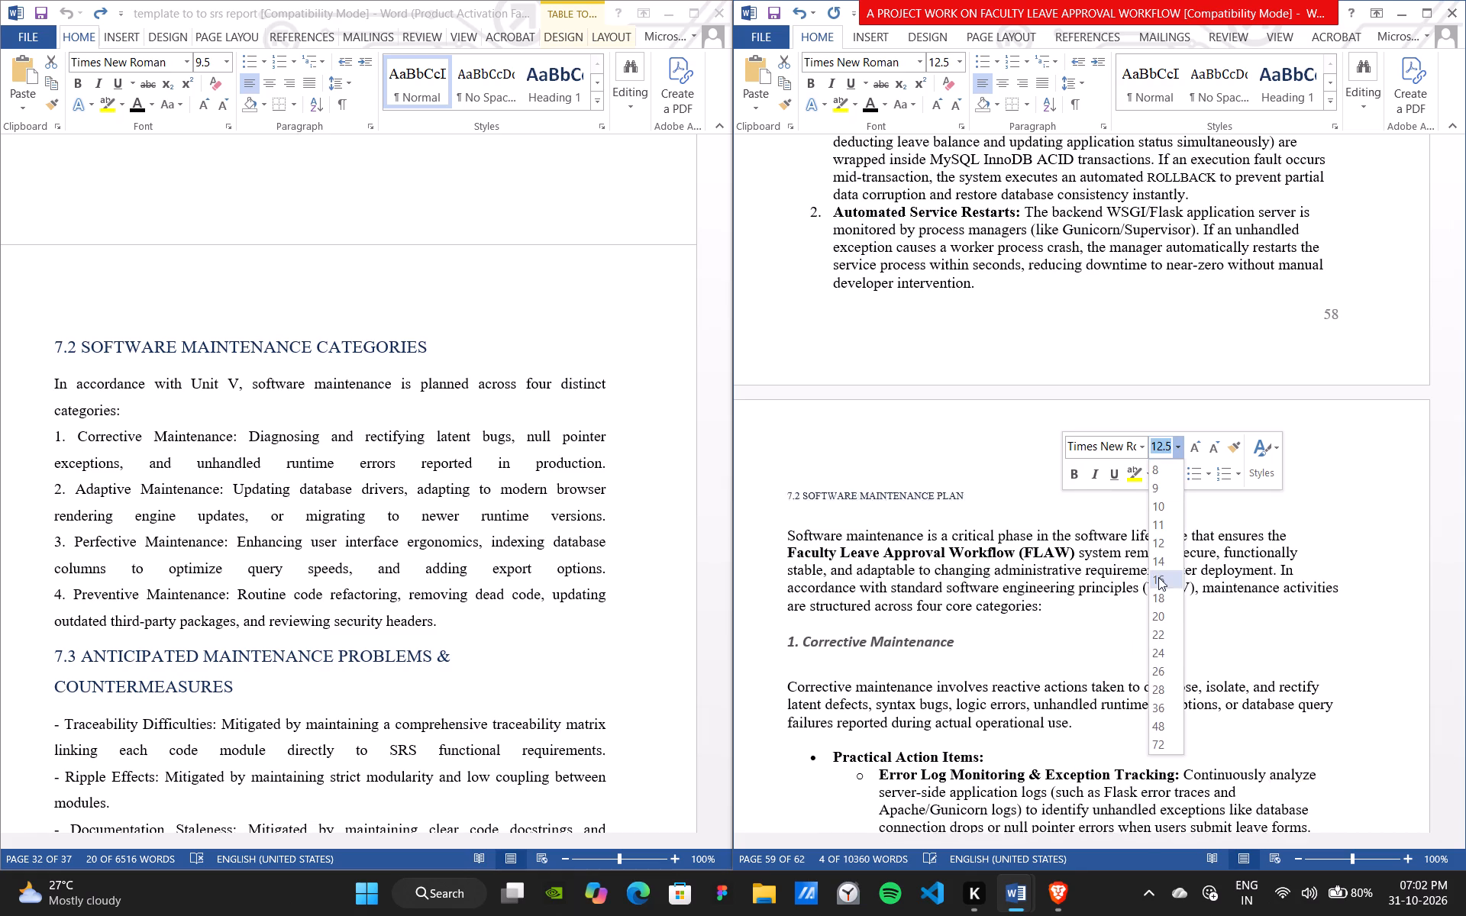
left_click(1158, 561)
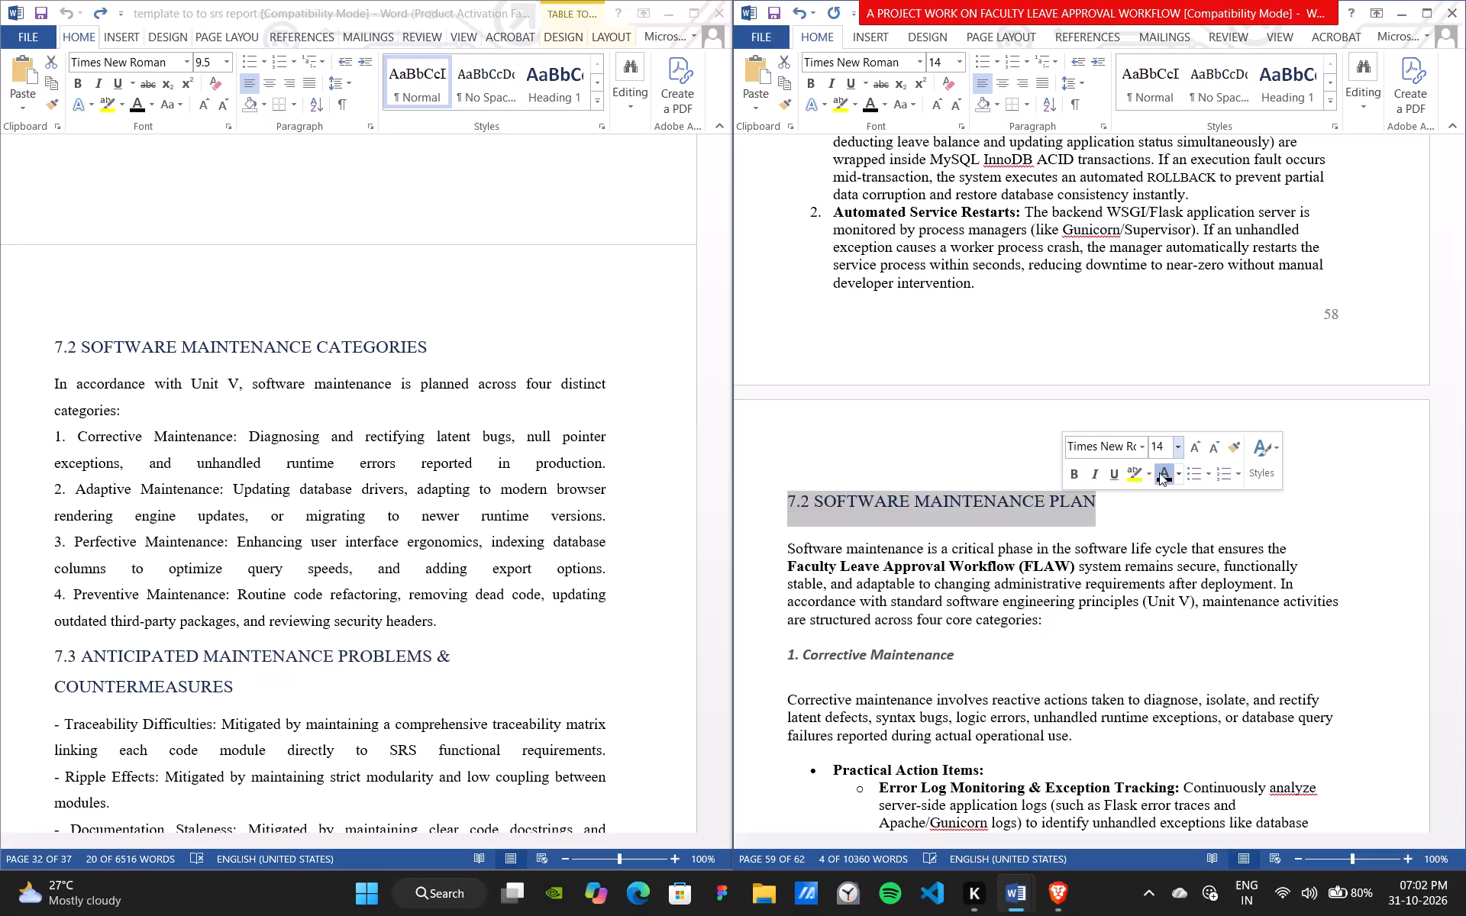
left_click(1159, 473)
Format the 1. Corrective Maintenance subheading as Times New Roman, 14 pt, black, without bold or italic.
scroll(964, 569, "down", 4)
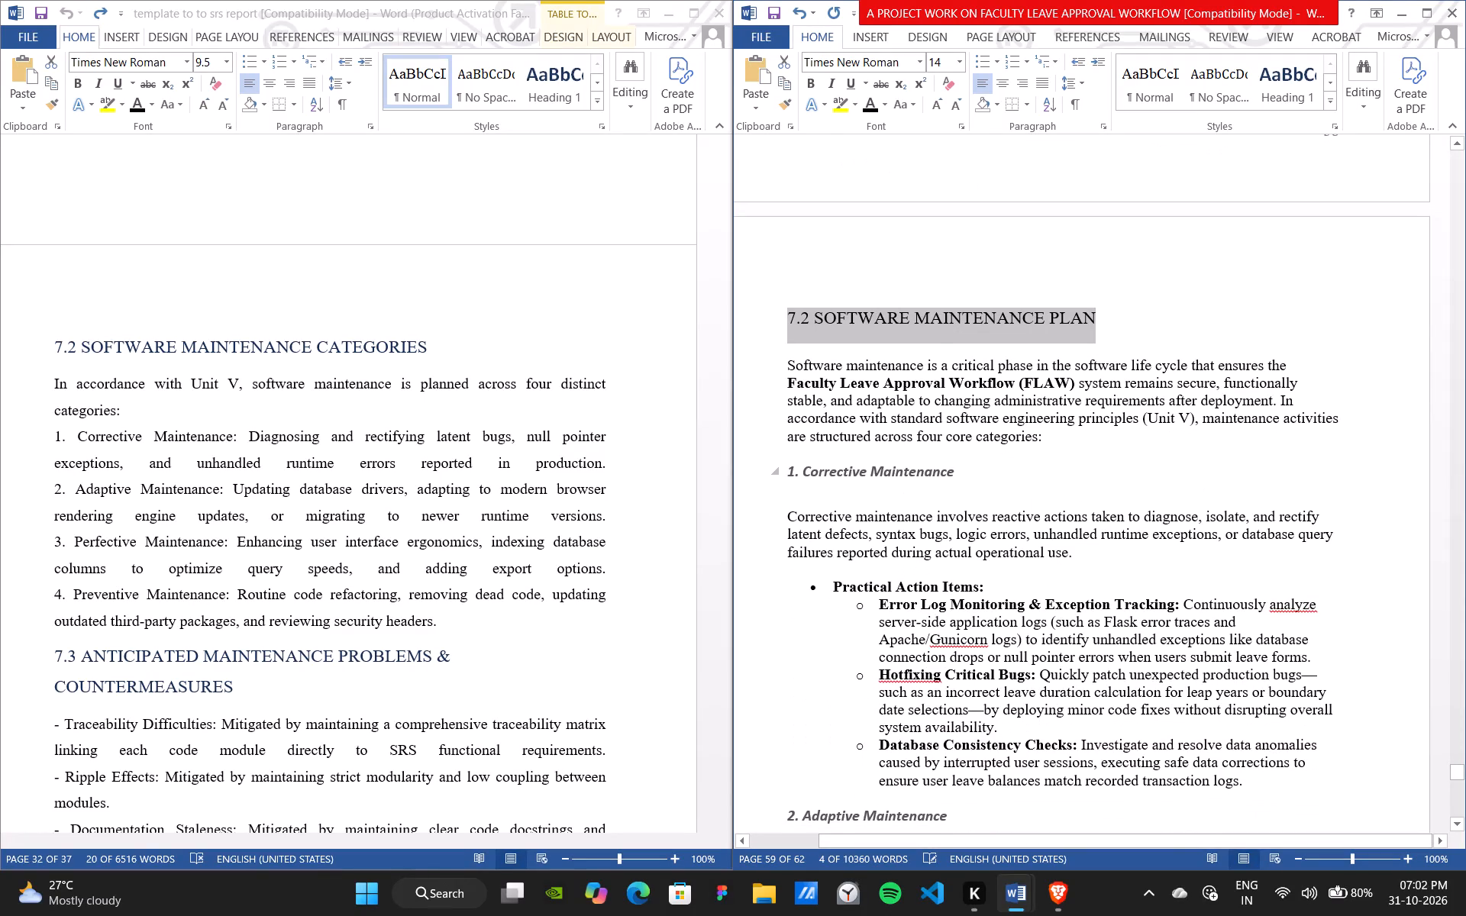
left_click_drag(790, 468, 905, 473)
left_click(924, 473)
left_click_drag(928, 473, 943, 473)
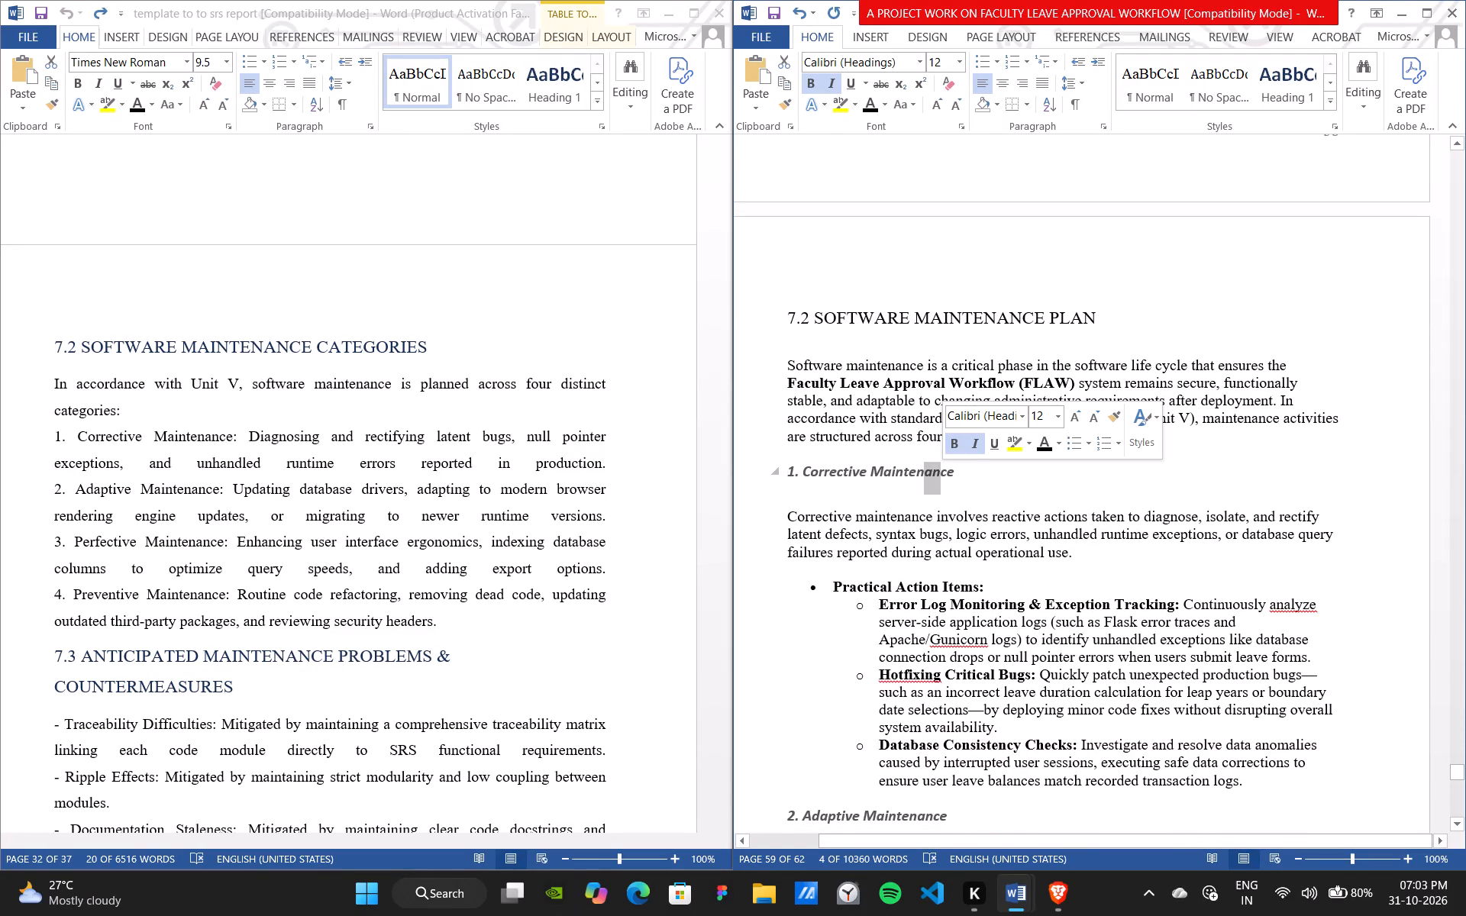
left_click_drag(959, 473, 792, 476)
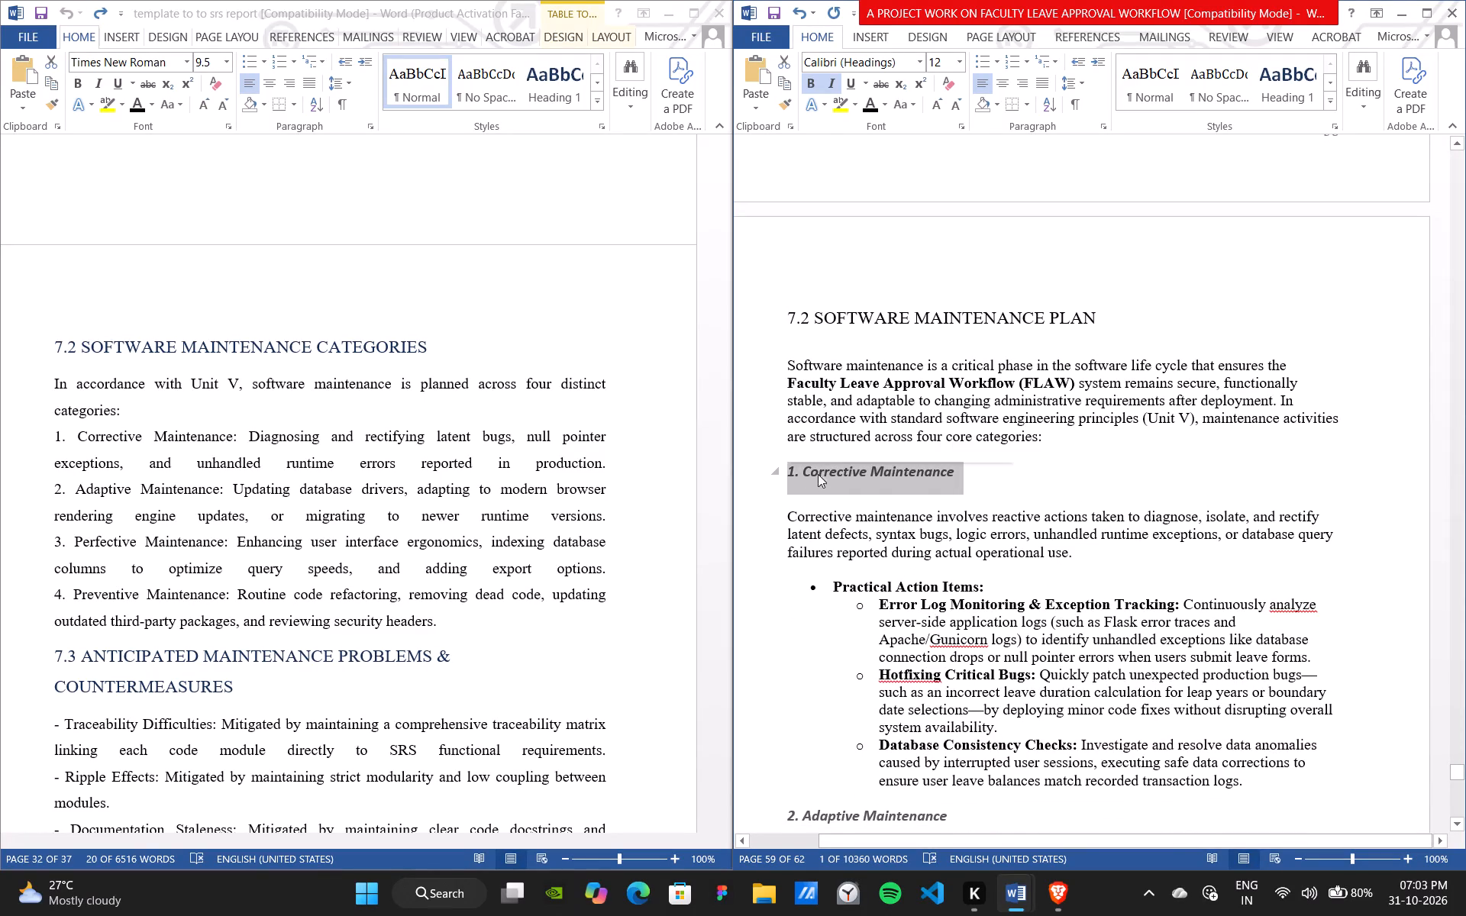
left_click(869, 414)
left_click(882, 528)
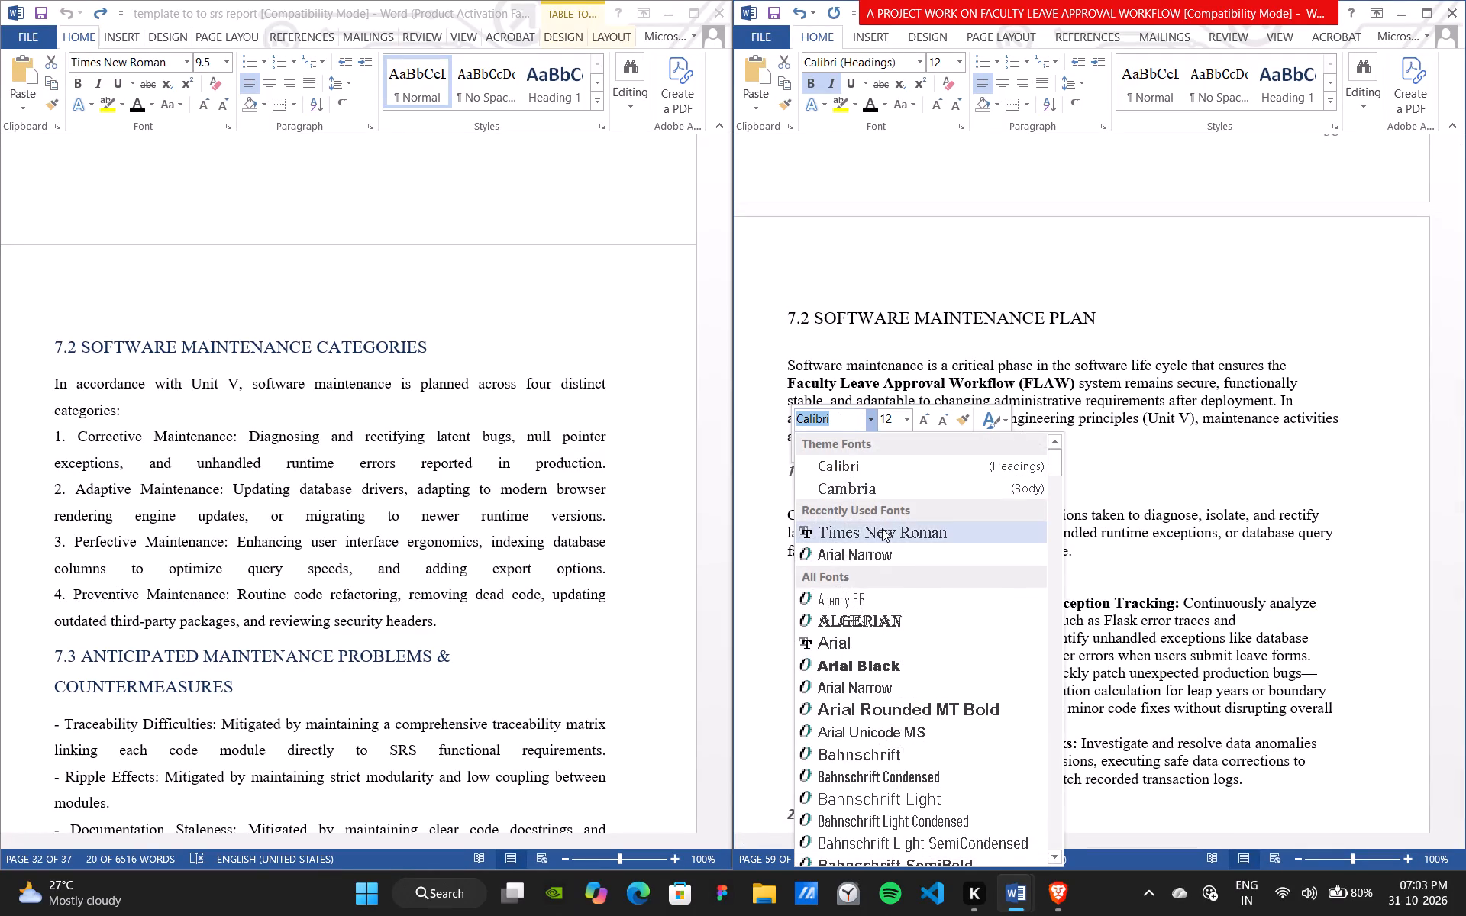
left_click(806, 446)
left_click(822, 441)
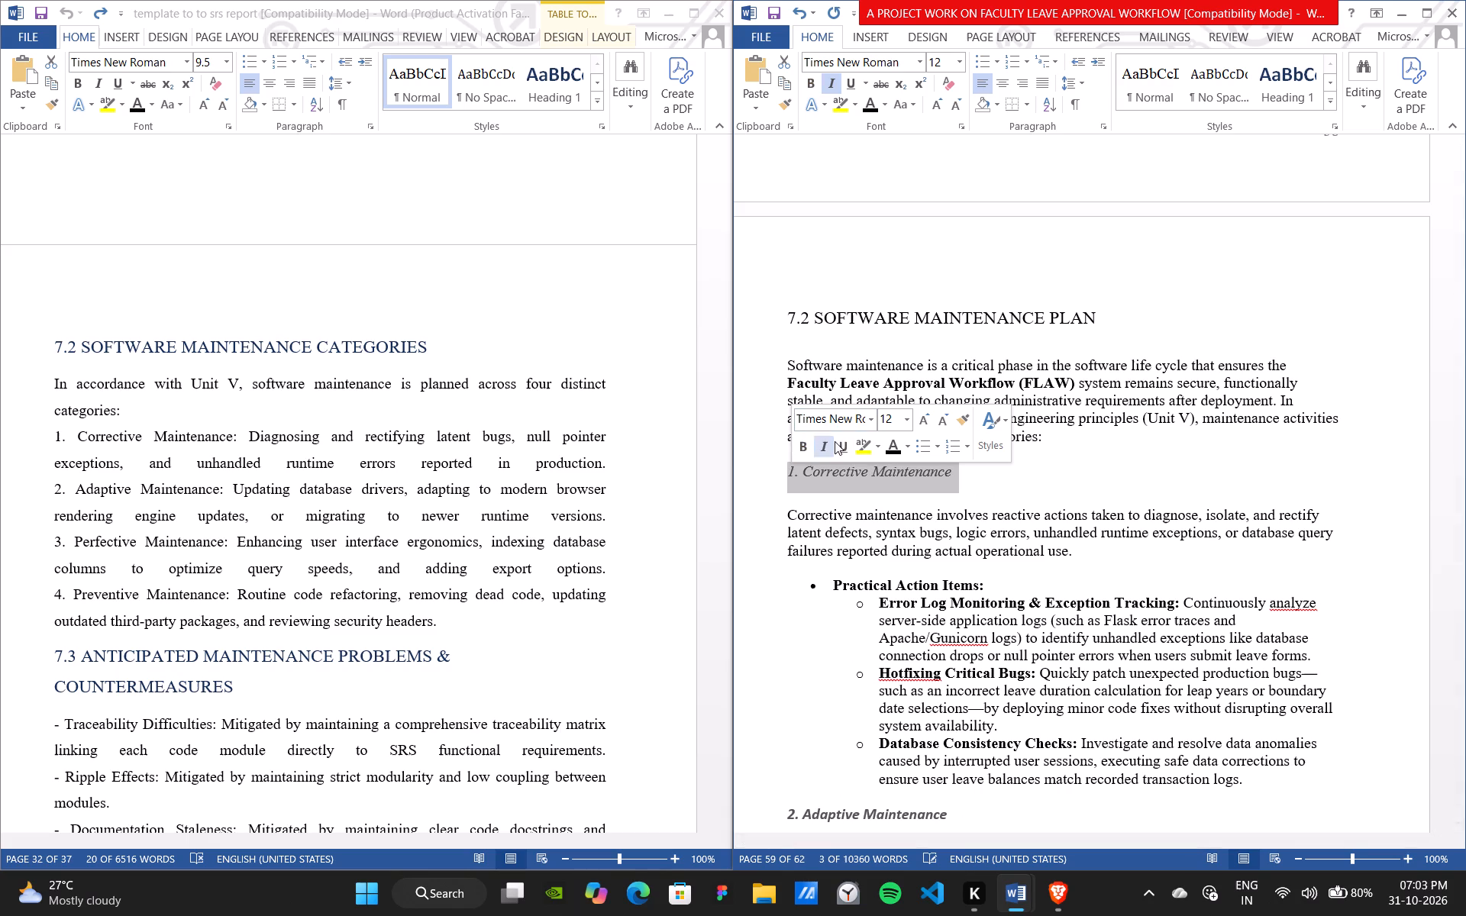
left_click(894, 449)
left_click(912, 422)
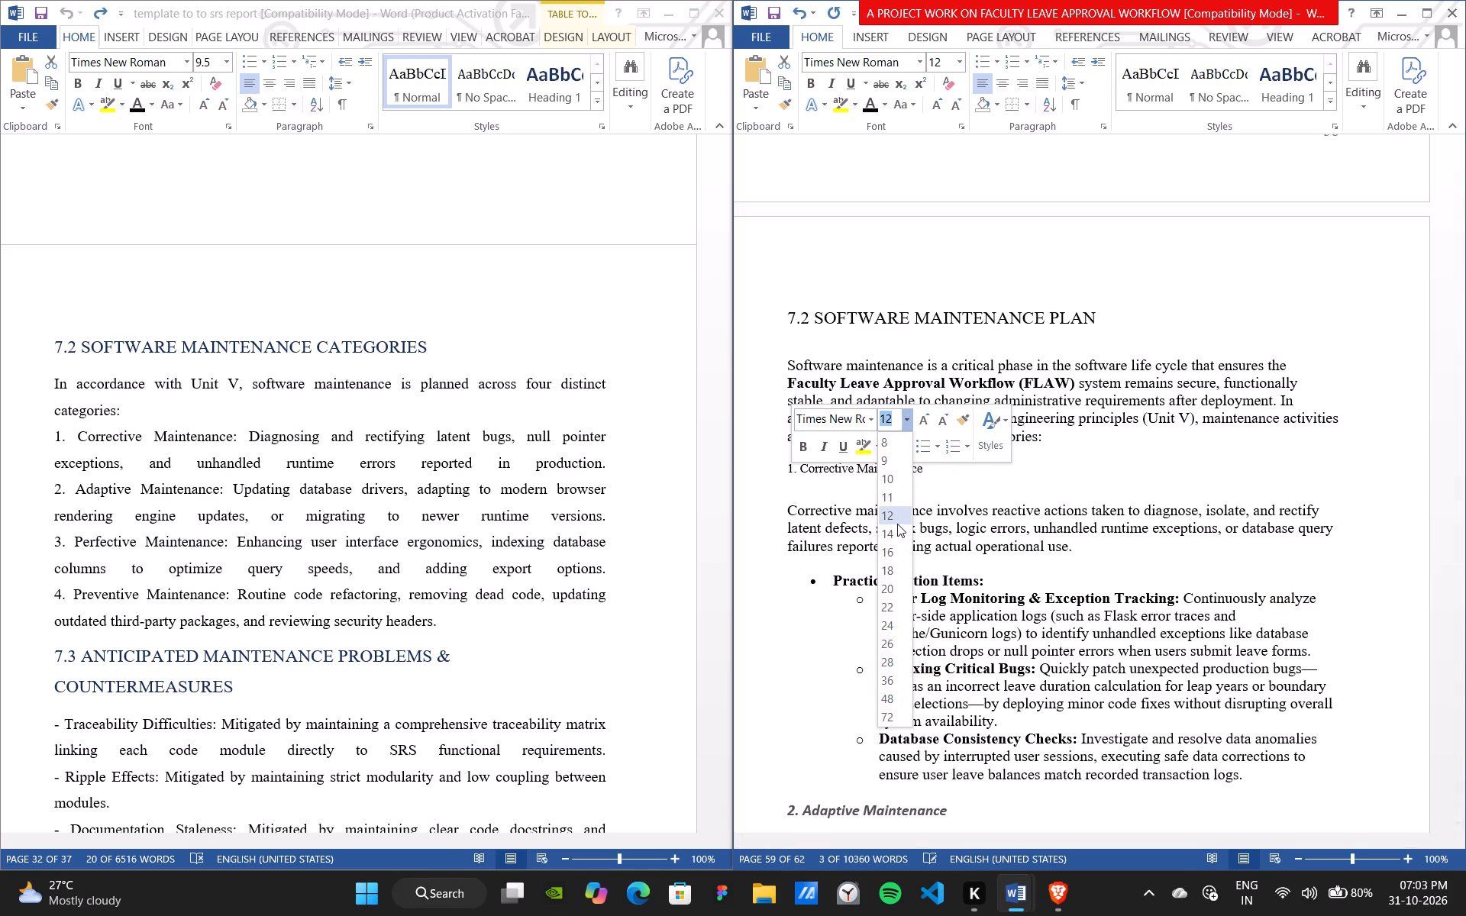
left_click(893, 531)
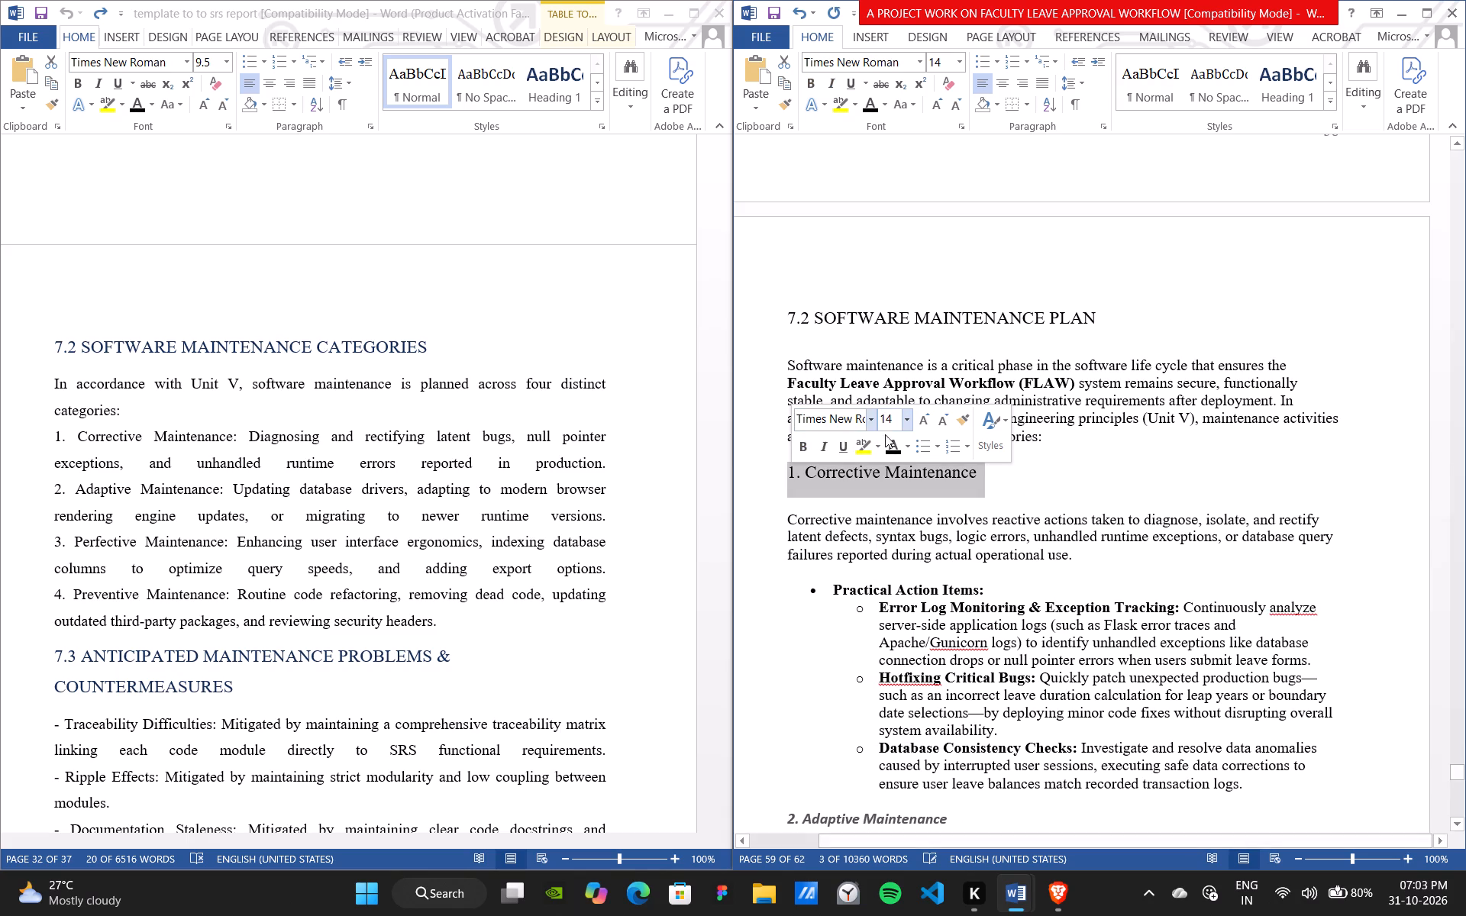
left_click(897, 452)
Format the 2. Adaptive Maintenance subheading as Times New Roman, 14 pt, black, without bold or italic.
scroll(1013, 544, "down", 5)
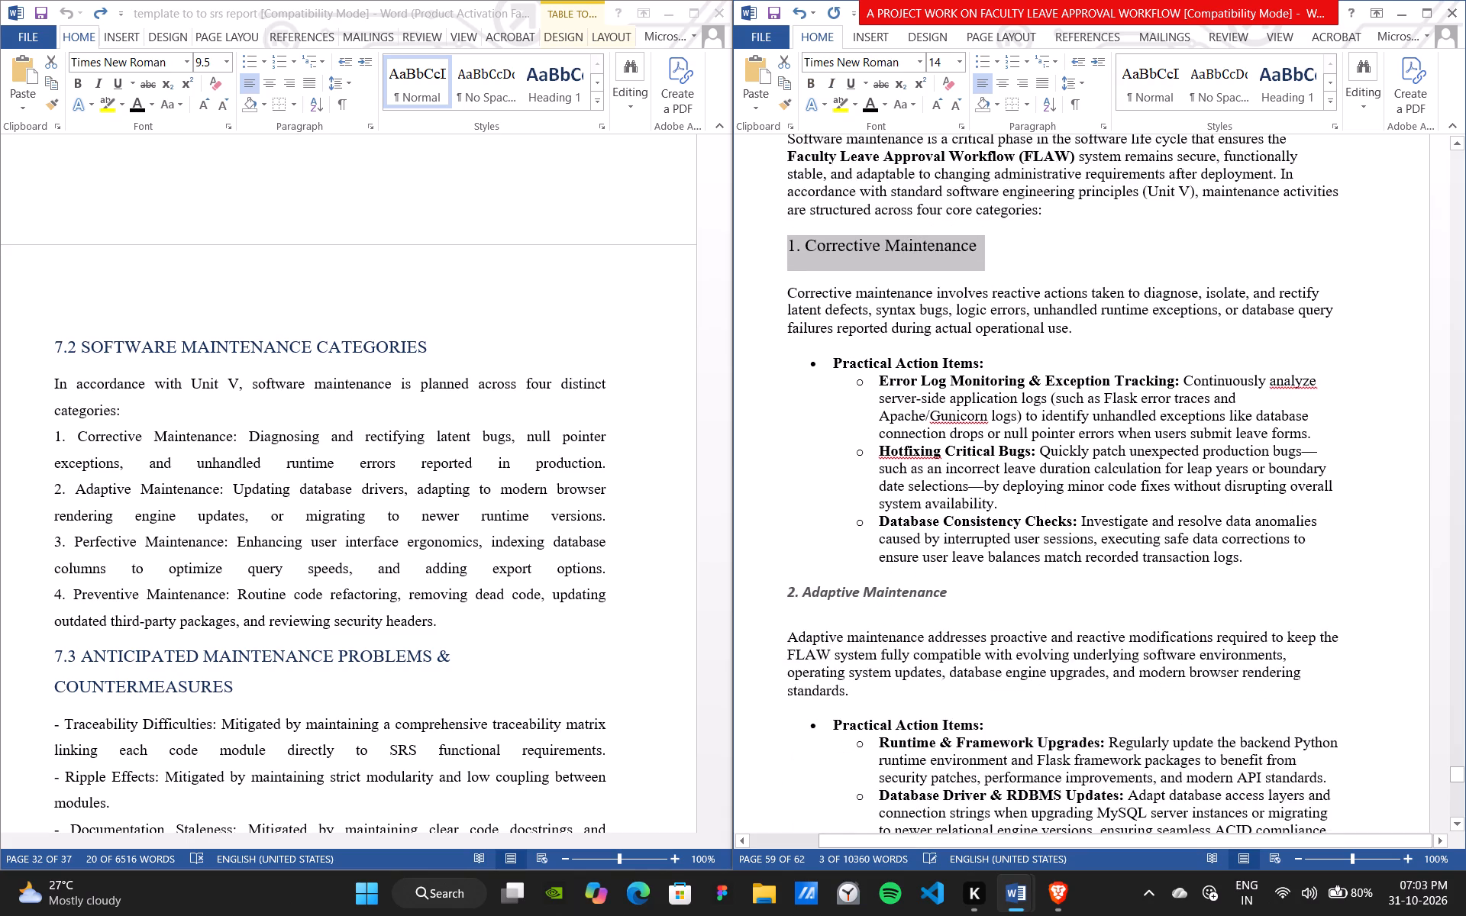
scroll(991, 555, "down", 4)
left_click_drag(786, 401, 911, 397)
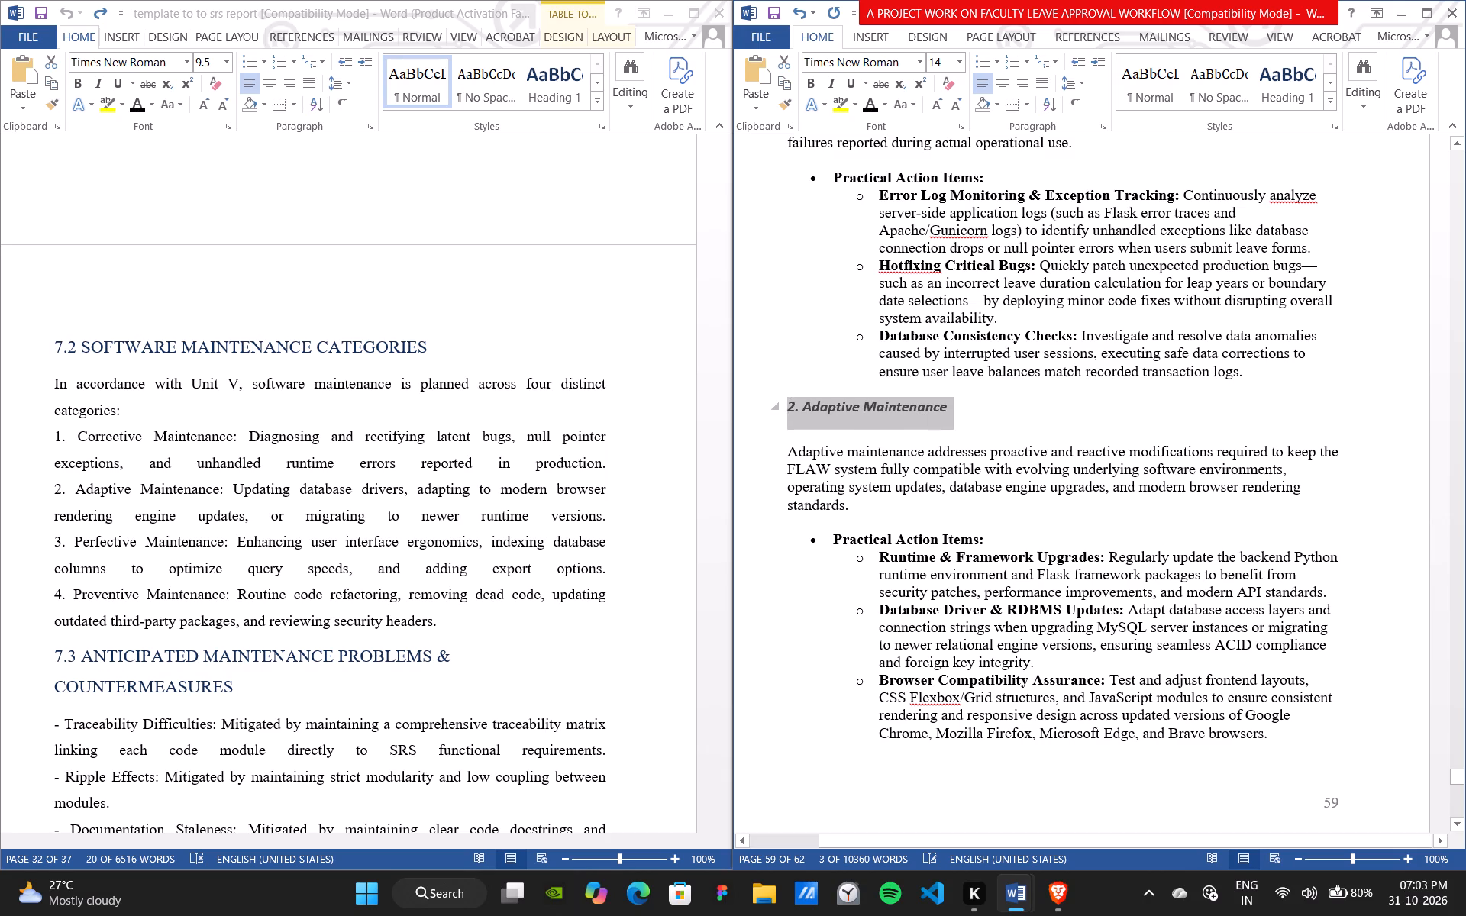
left_click_drag(911, 397, 932, 397)
left_click(1021, 336)
left_click(1013, 337)
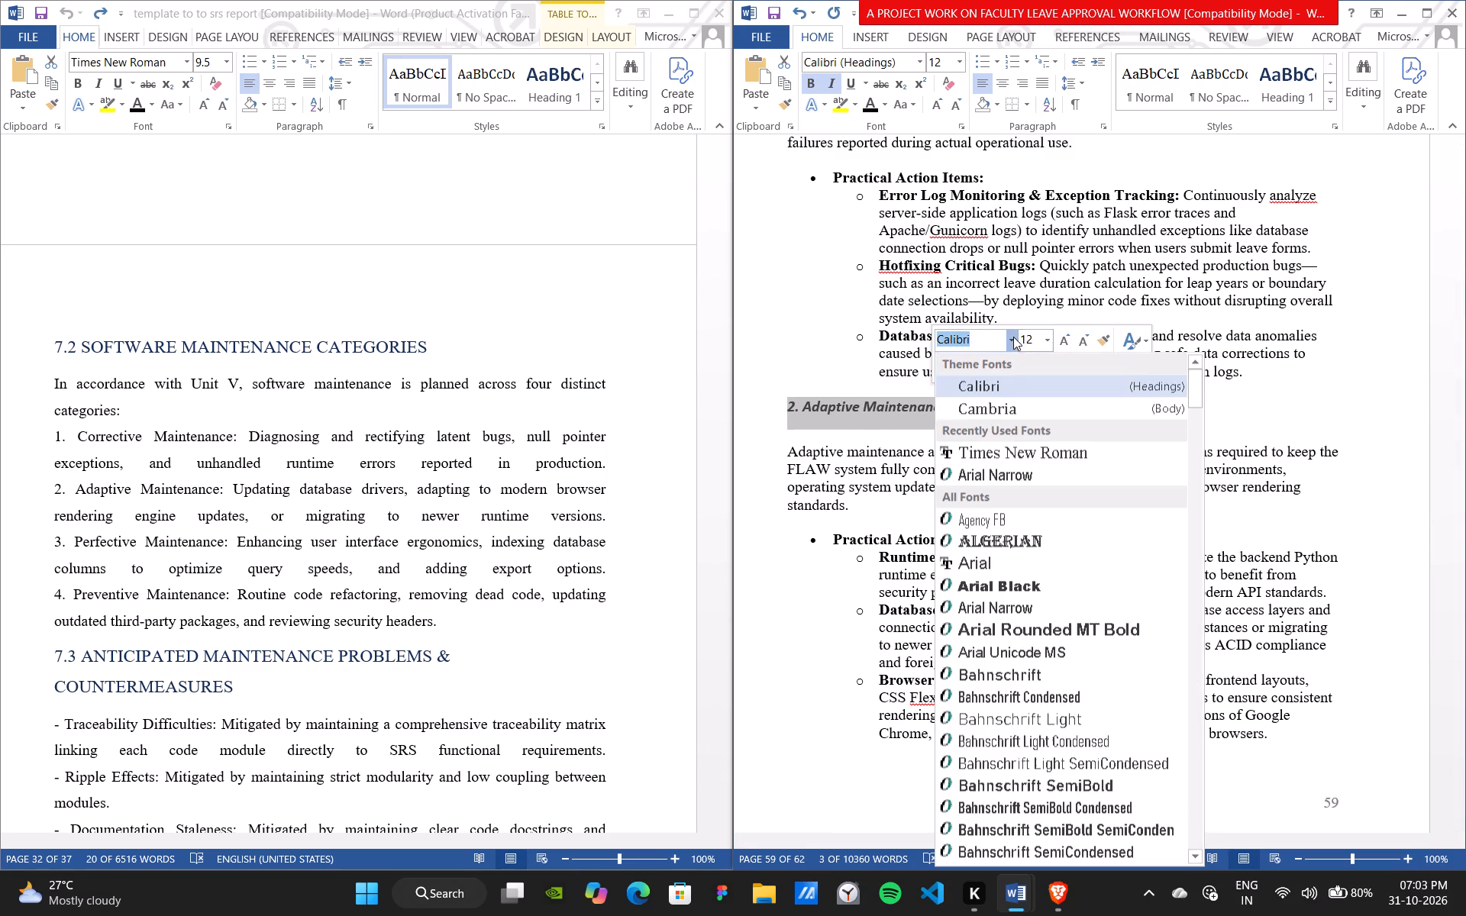
left_click(999, 447)
left_click(948, 366)
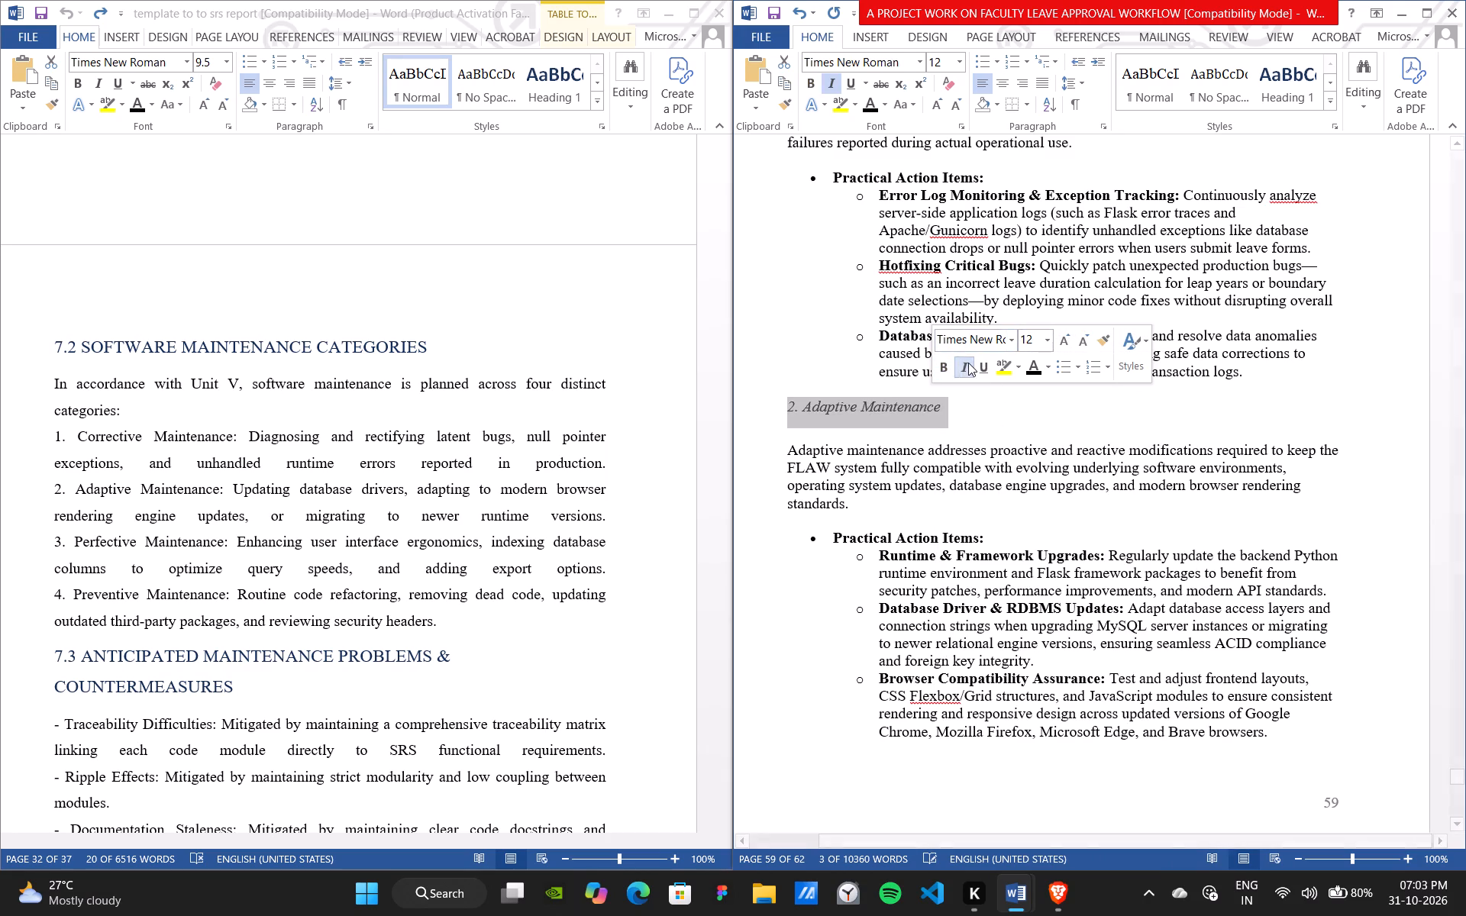
left_click(968, 363)
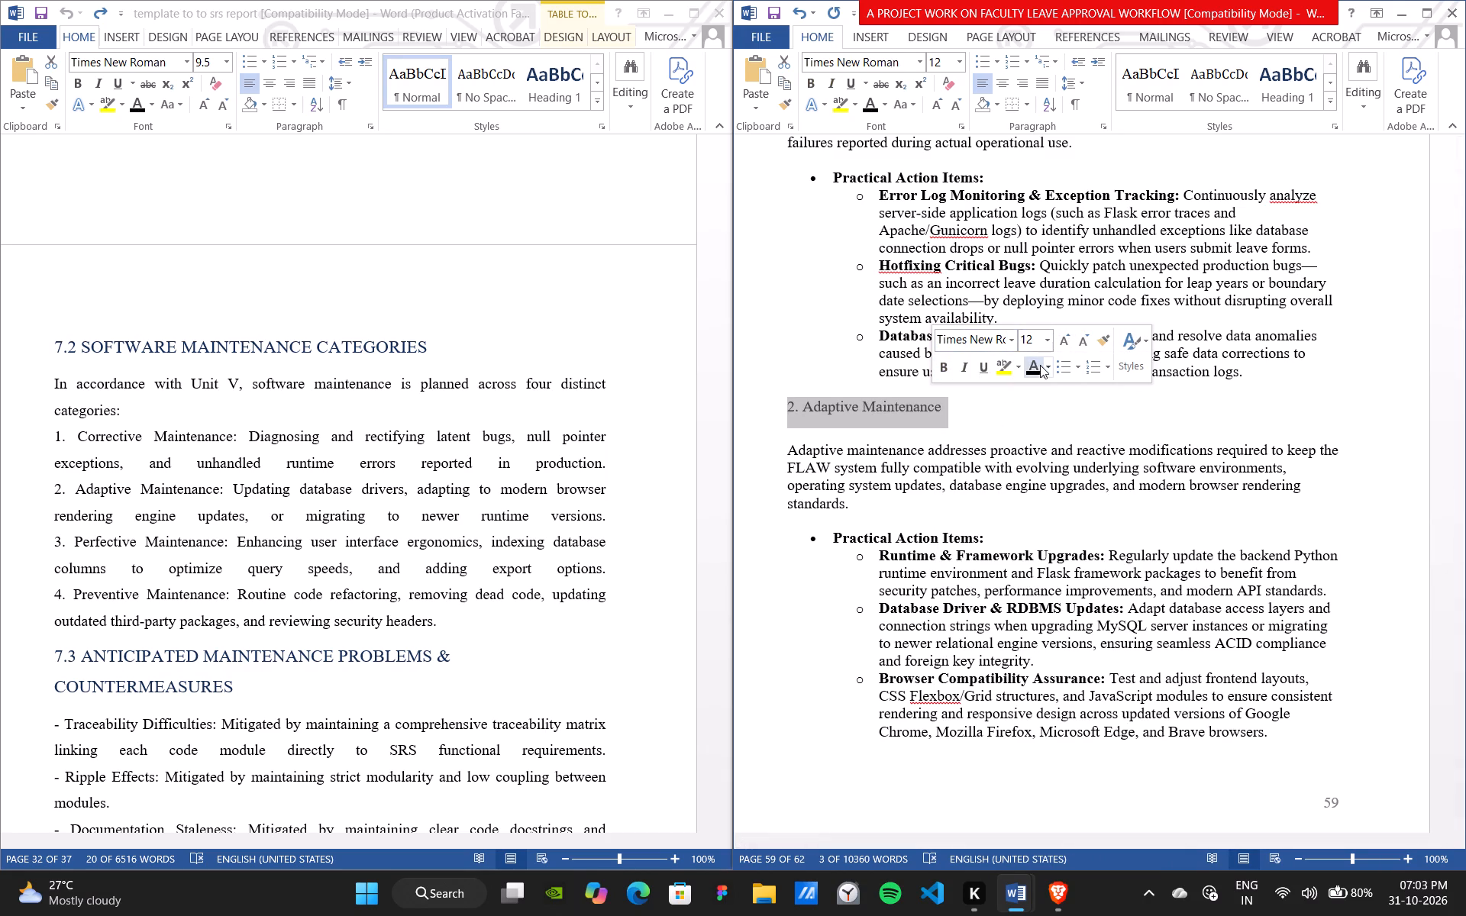
left_click(1031, 363)
left_click(1050, 329)
left_click(1032, 450)
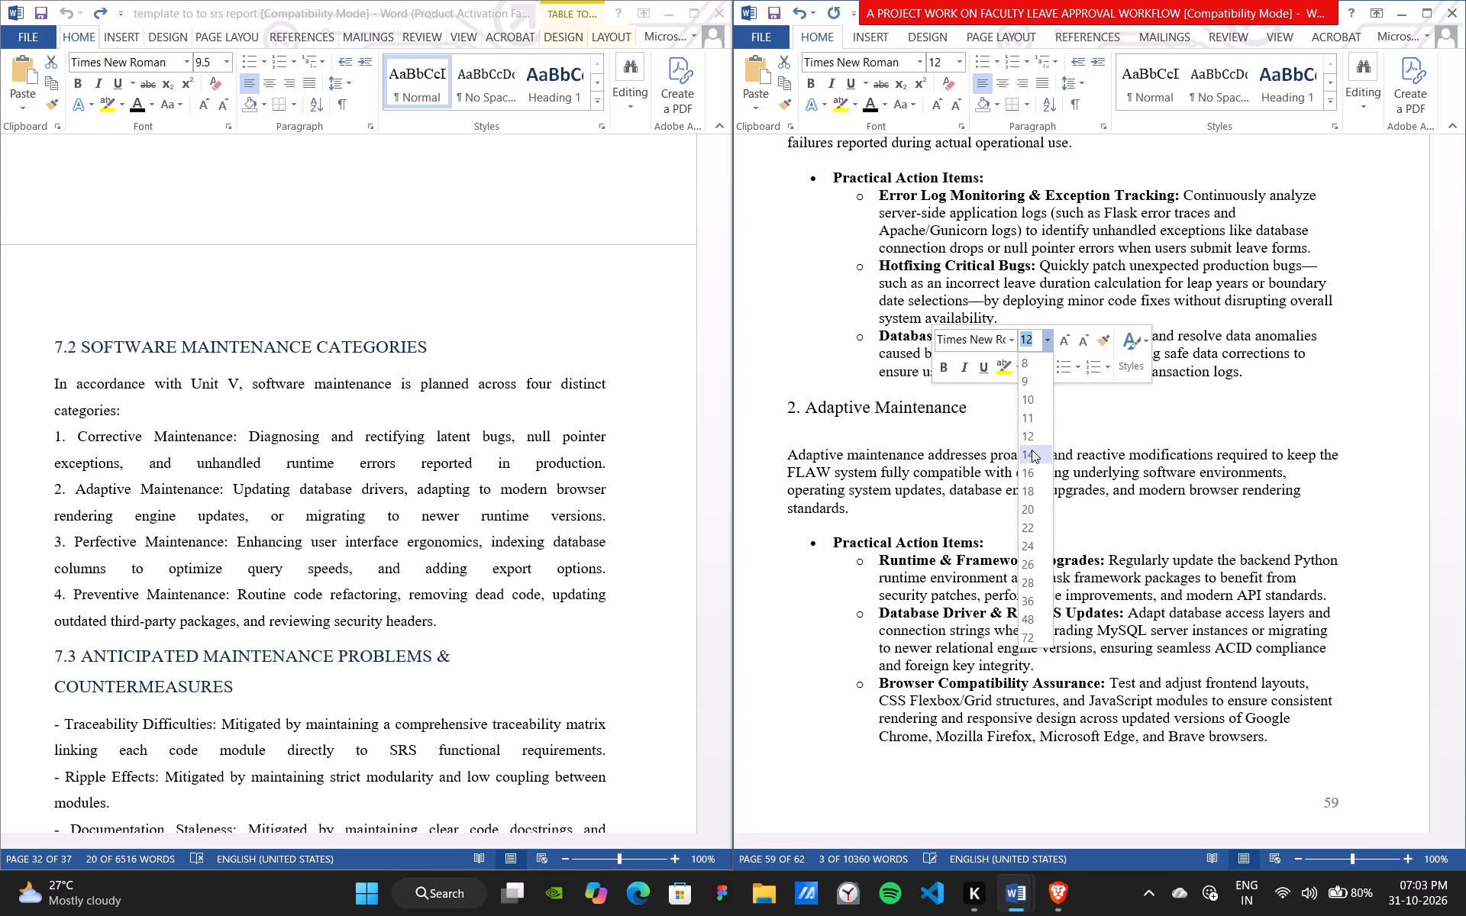
Format the 3. Perfective Maintenance subheading as Times New Roman, 14 pt, without bold or italic.
scroll(902, 578, "down", 14)
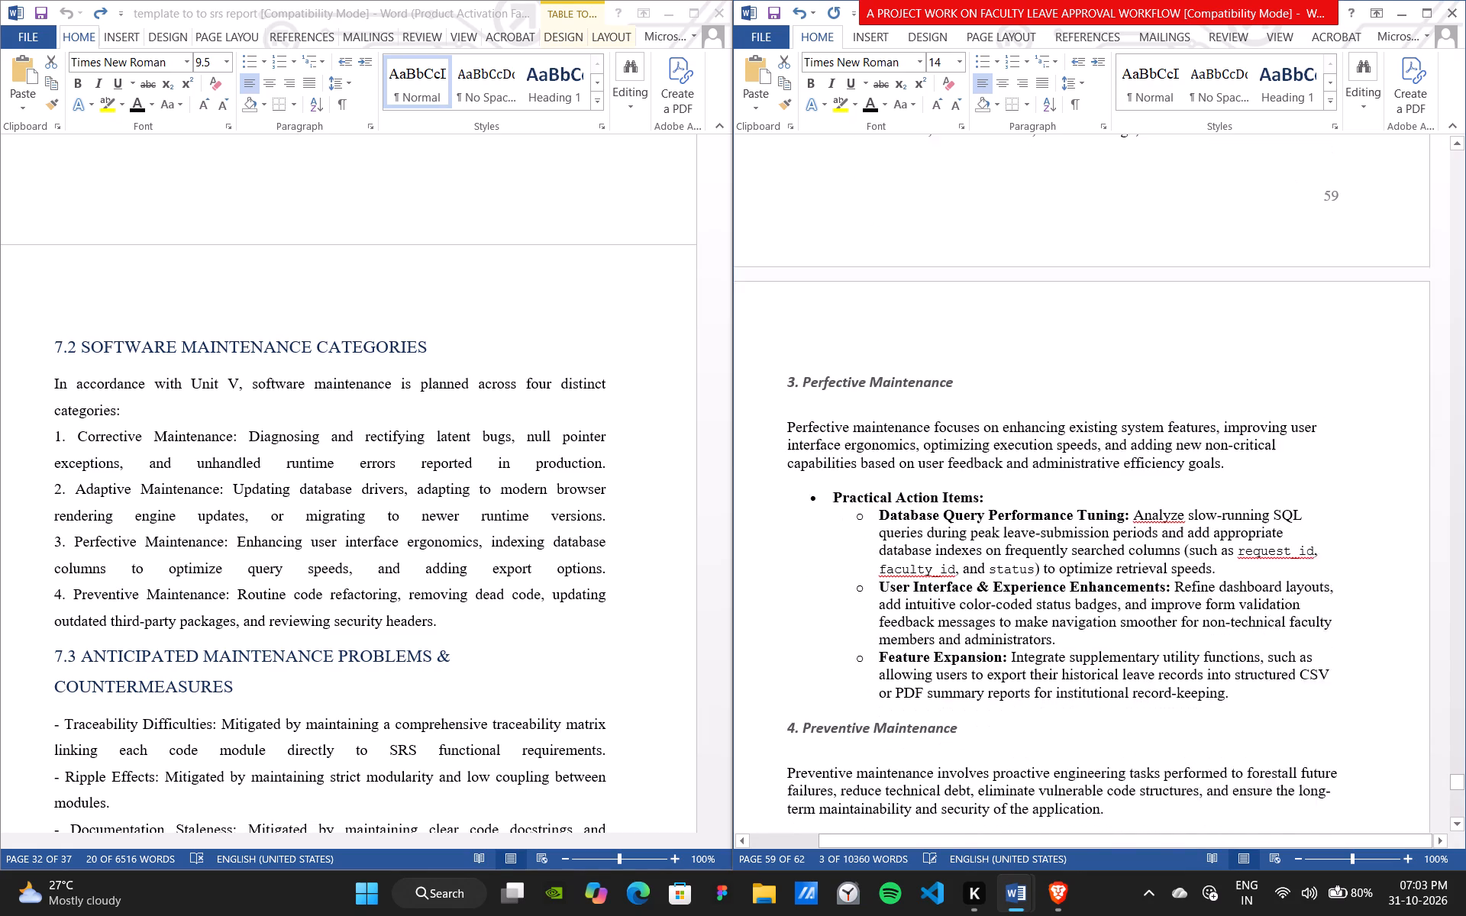
left_click_drag(786, 348, 904, 345)
left_click(912, 318)
left_click(934, 314)
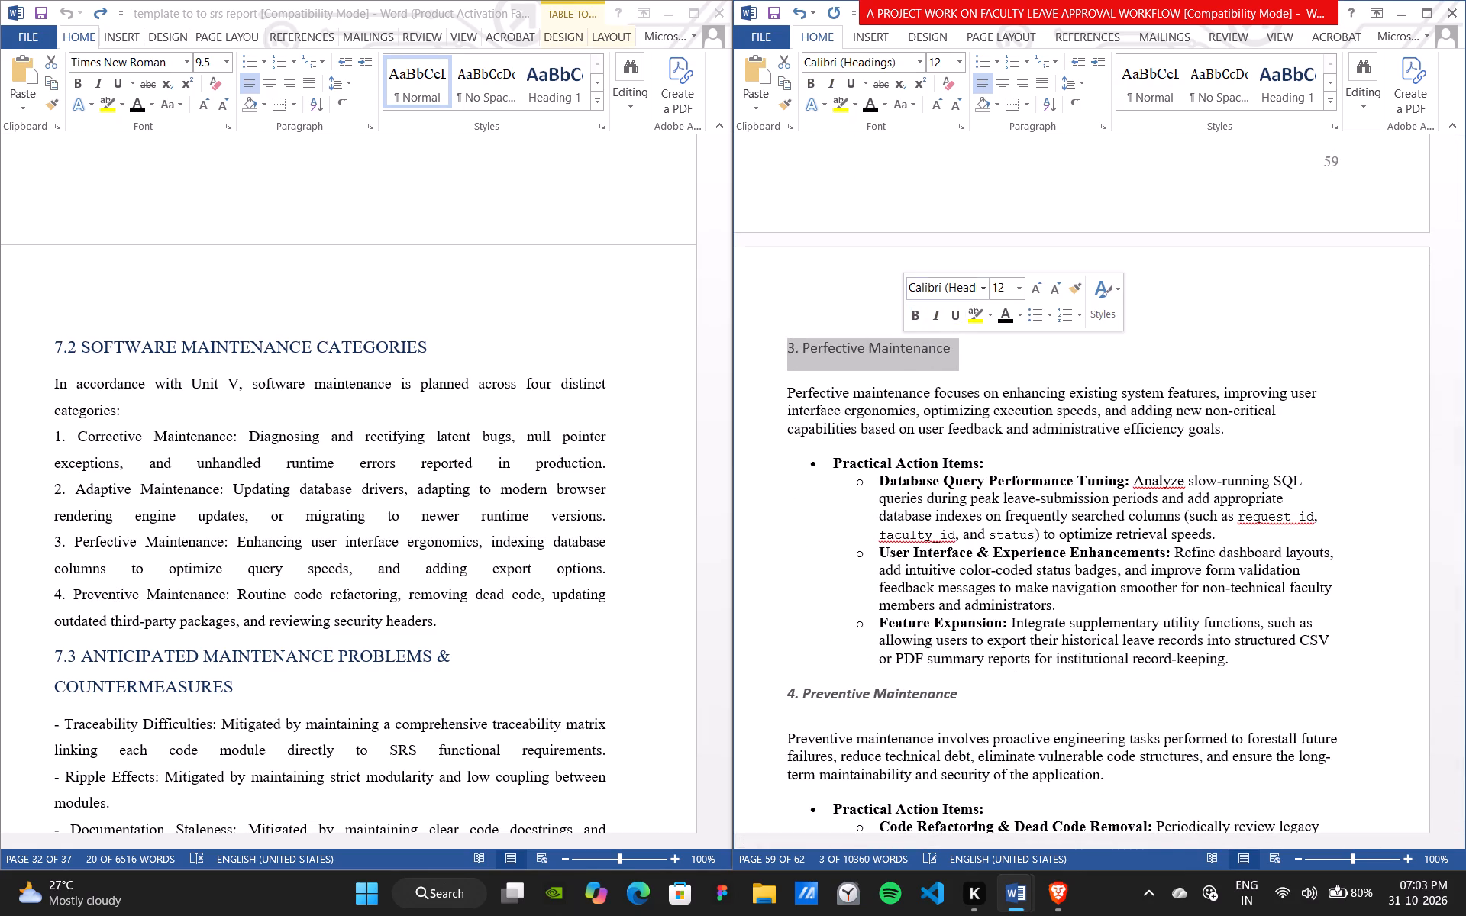
left_click(980, 284)
left_click(968, 410)
left_click(1016, 289)
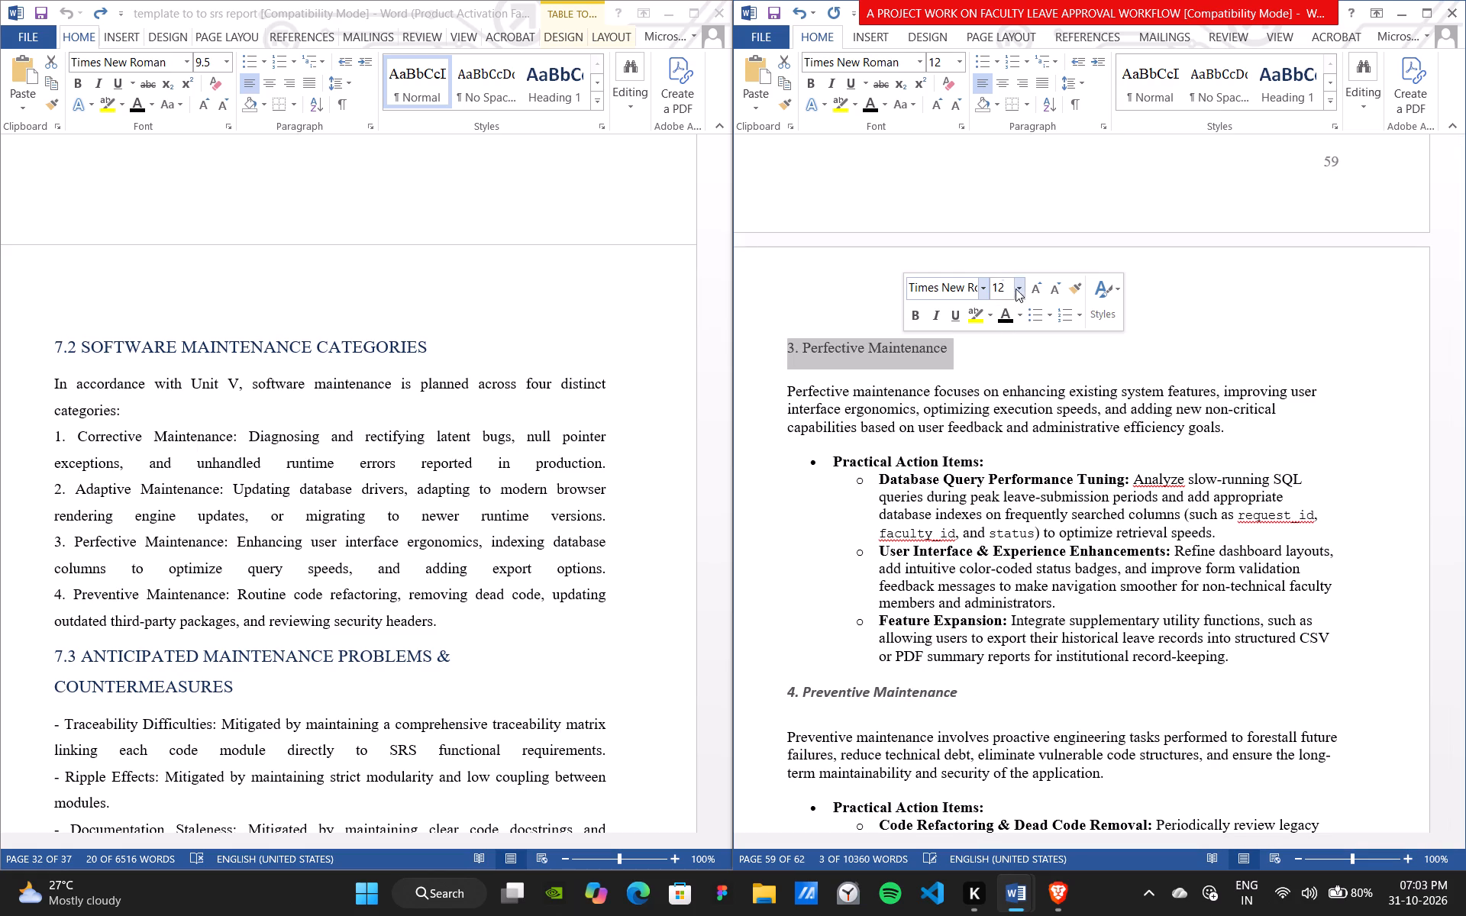
left_click(999, 408)
Format the 4. Preventive Maintenance subheading as Times New Roman, 14 pt, black, without bold or italic.
scroll(918, 582, "down", 6)
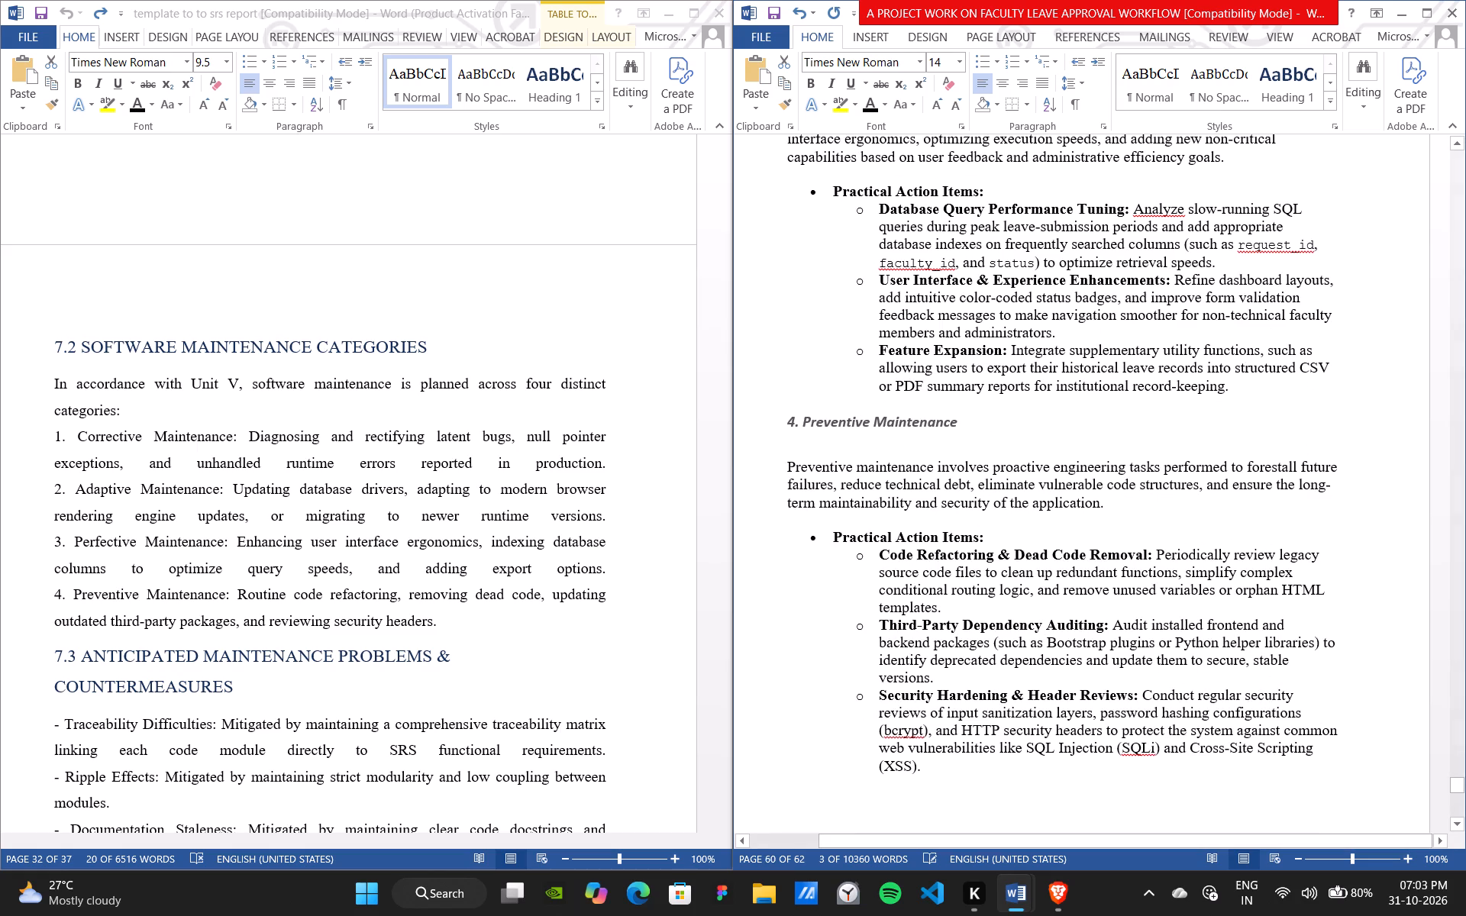
left_click_drag(791, 415, 952, 414)
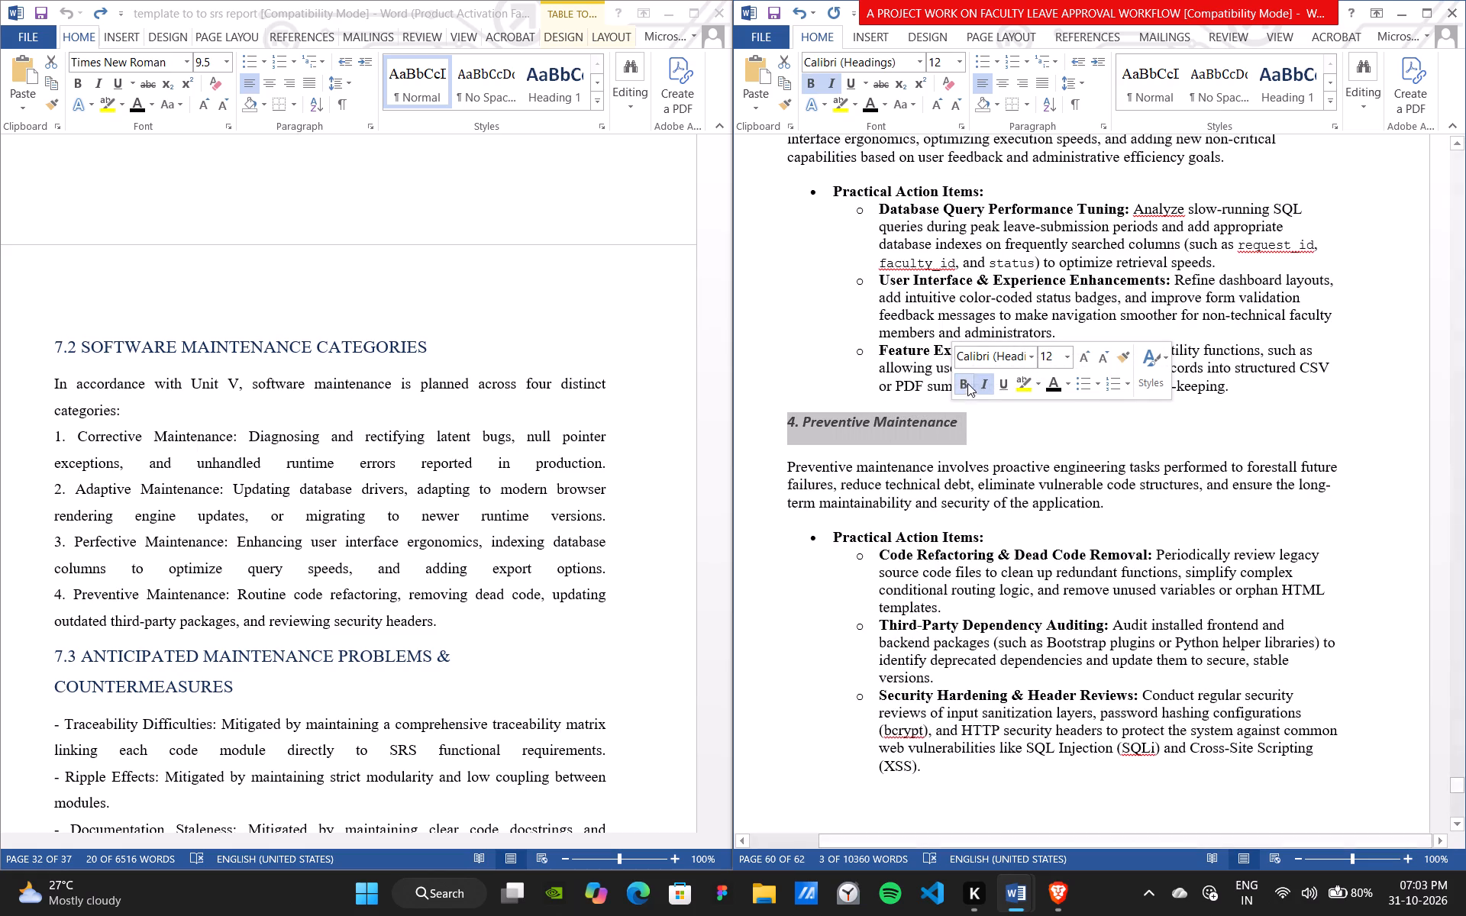
left_click(967, 376)
left_click(983, 379)
left_click(1033, 359)
left_click(1012, 466)
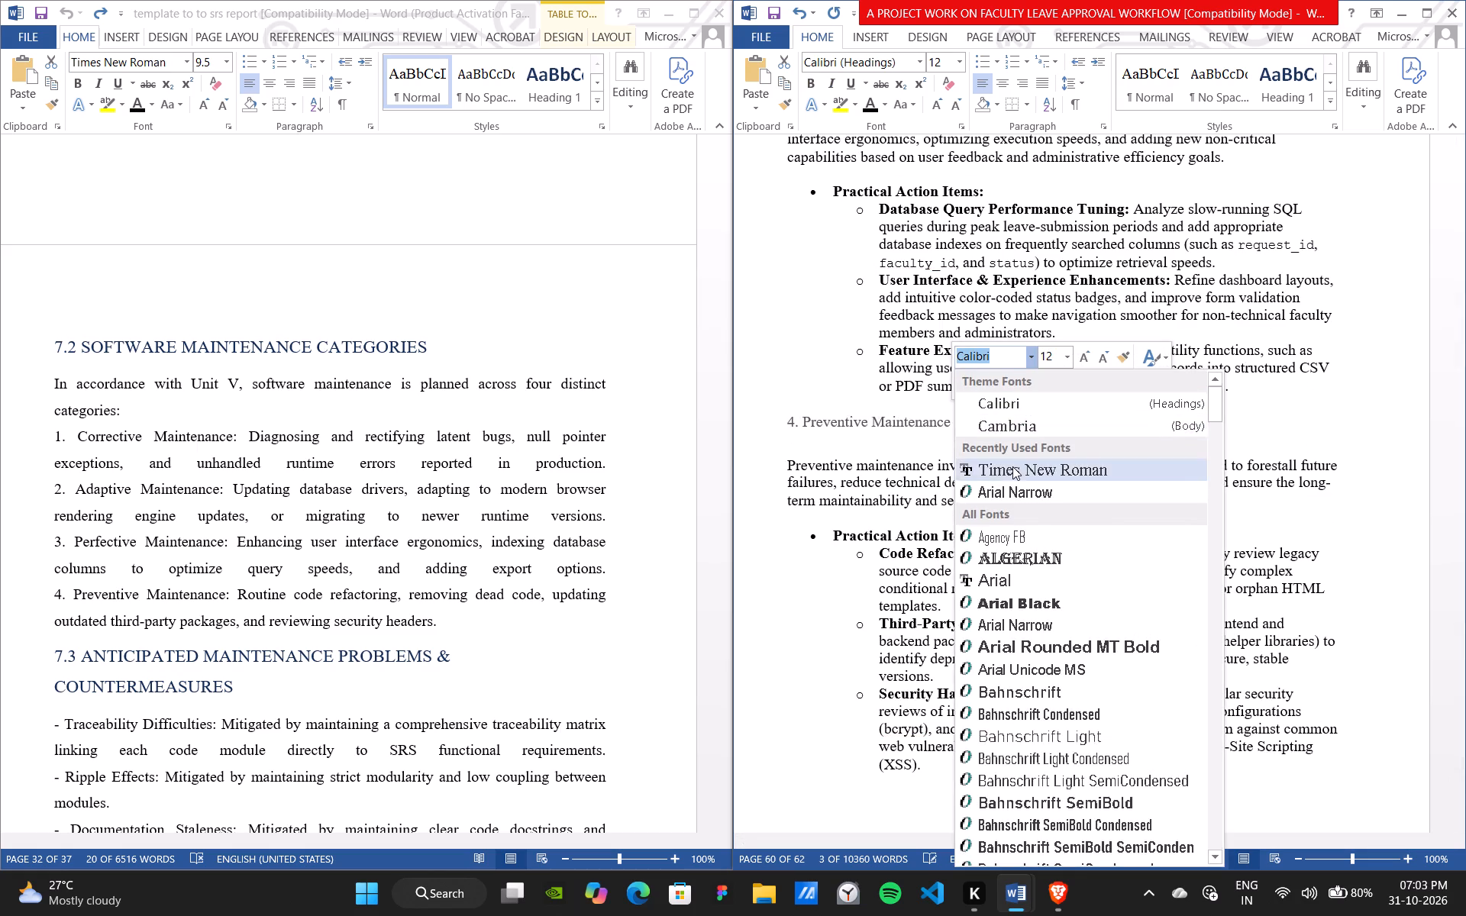
left_click(1067, 352)
left_click(1049, 468)
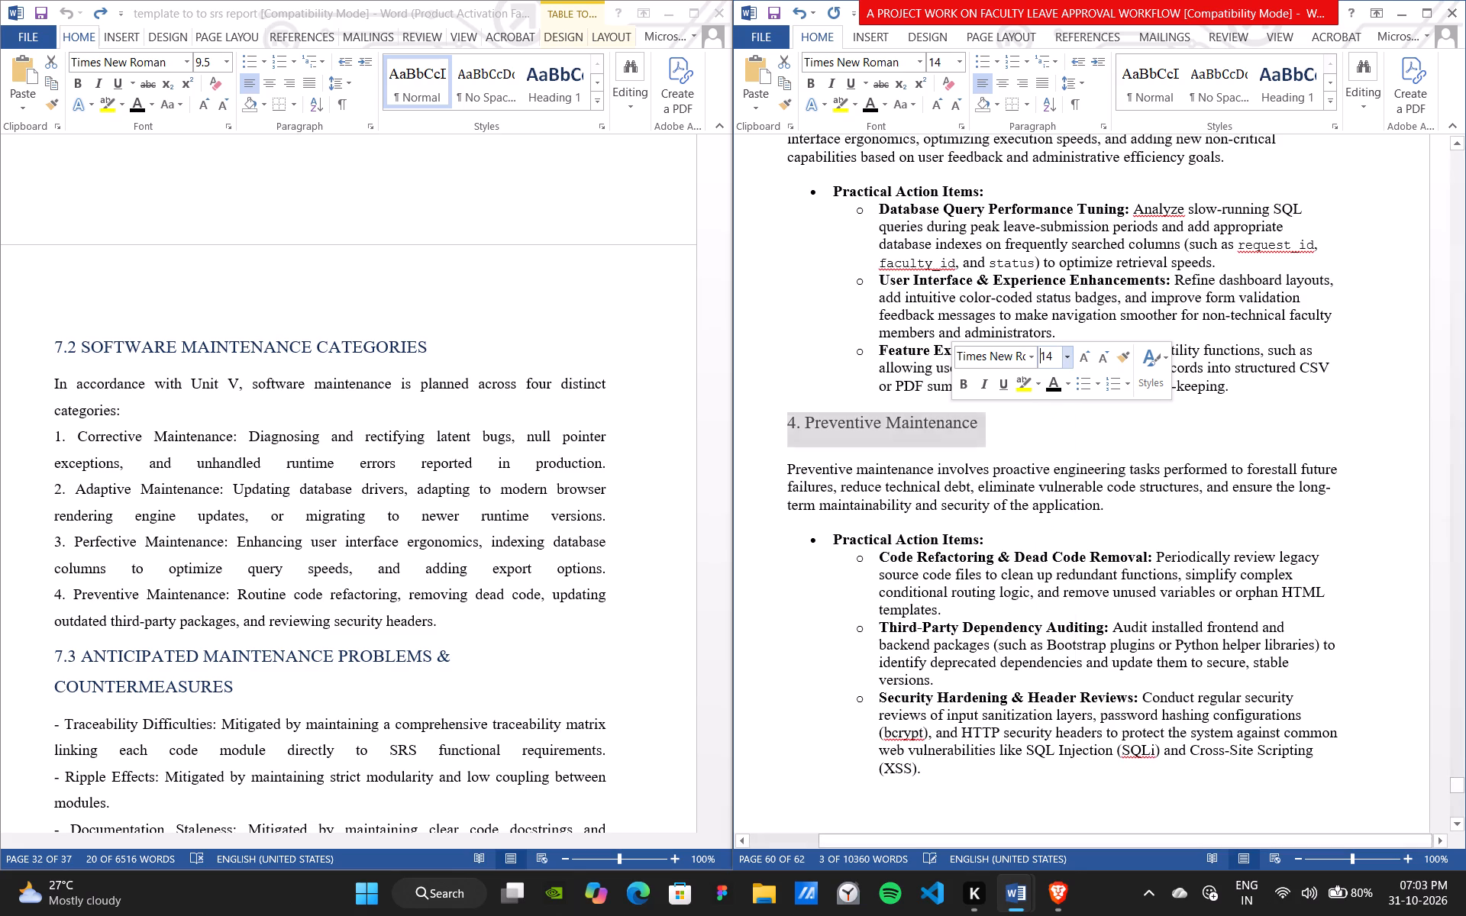
left_click(1050, 386)
Examine the end of the report's 7.2 text and the template's 7.3 Maintenance Problems guideline and sample section.
scroll(990, 508, "down", 10)
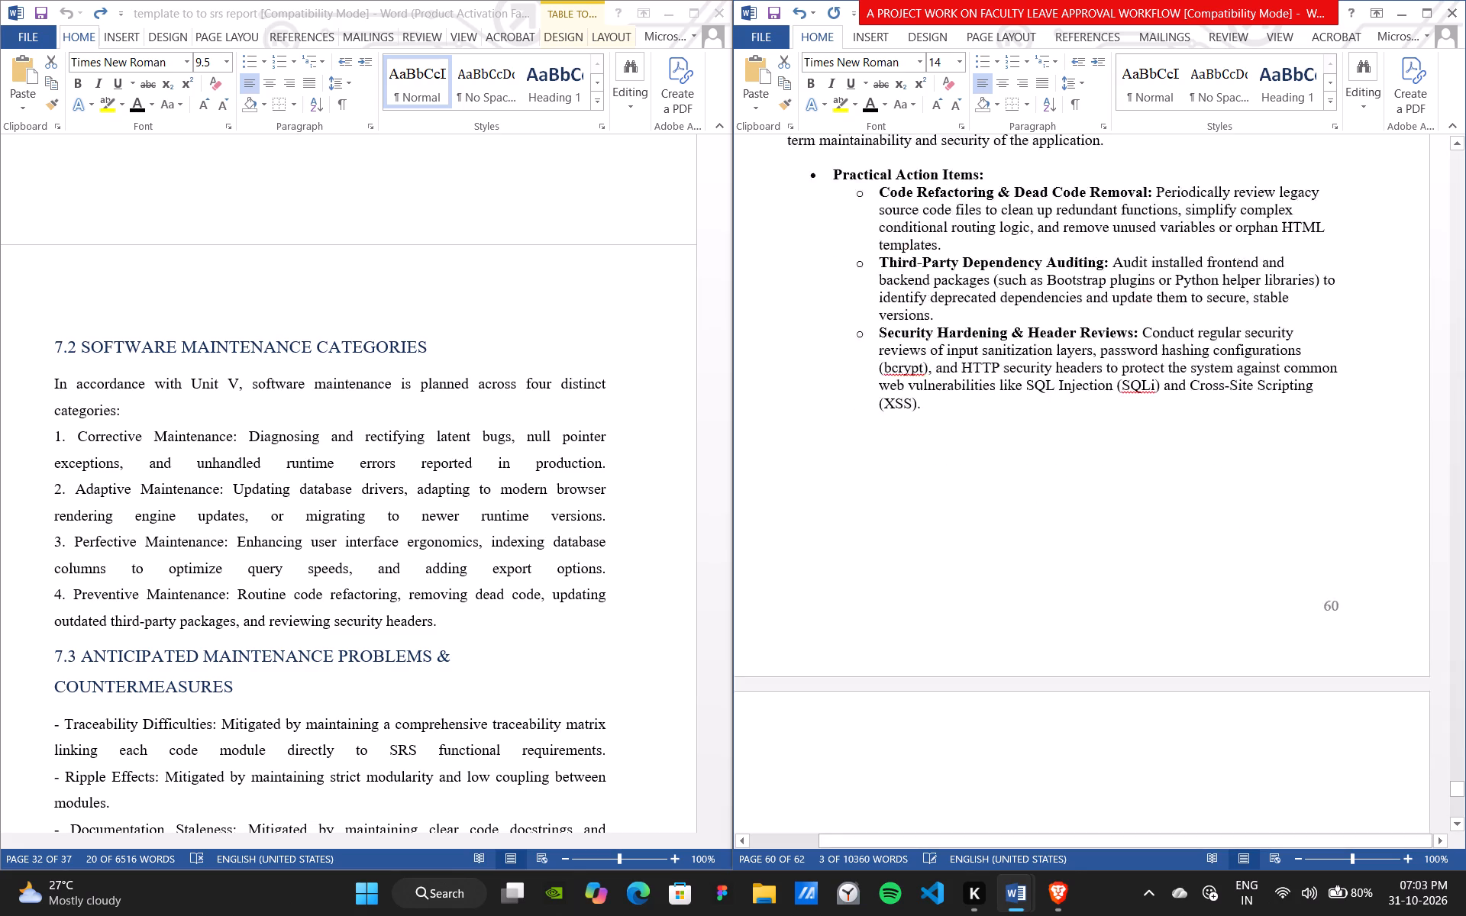
scroll(981, 512, "down", 13)
scroll(260, 504, "down", 9)
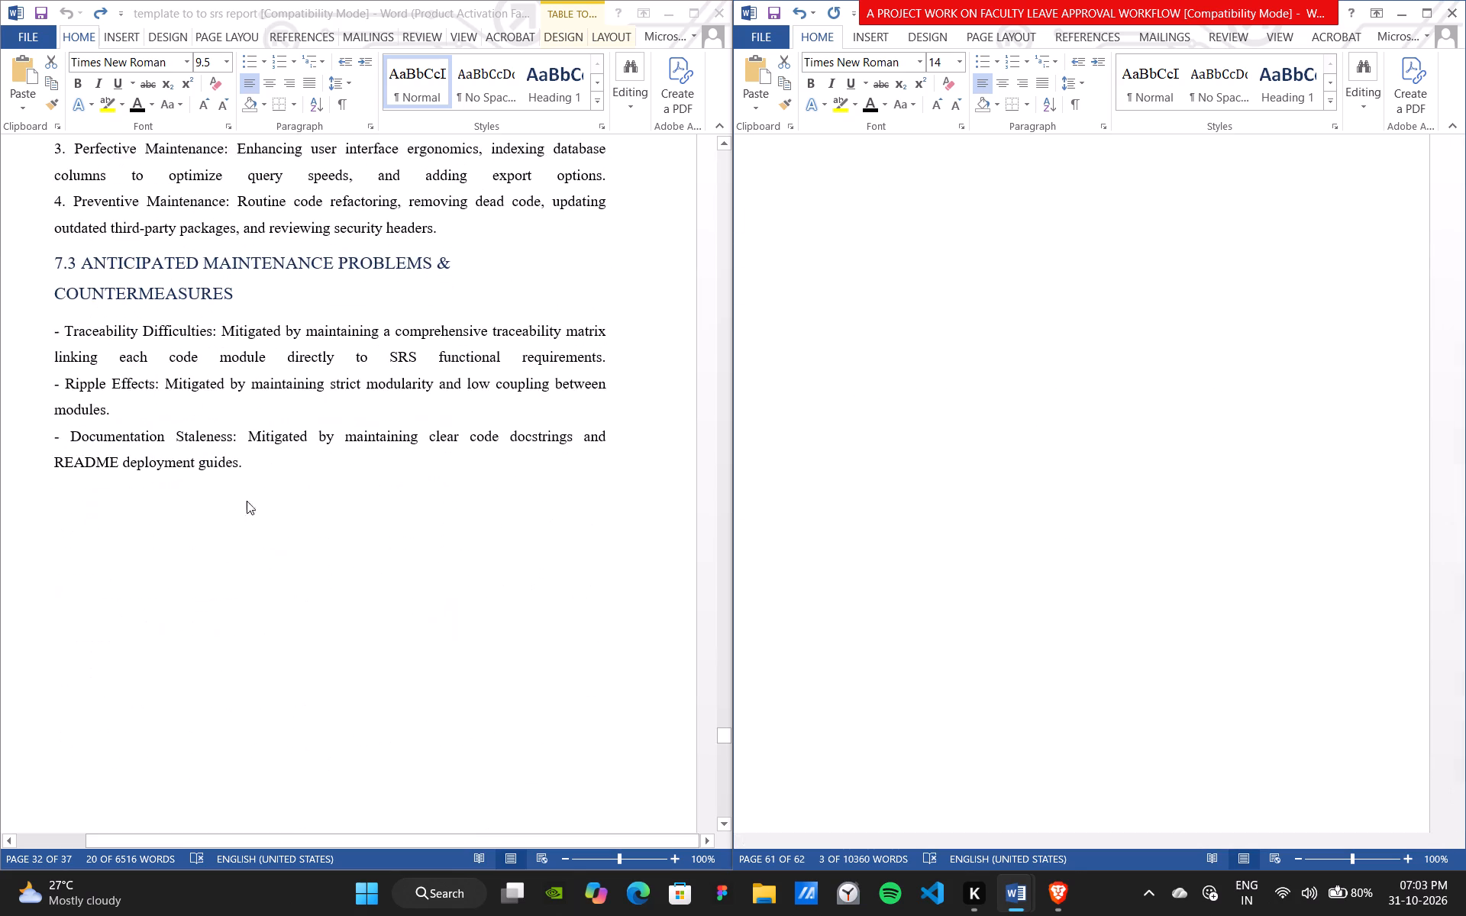
scroll(188, 349, "up", 12)
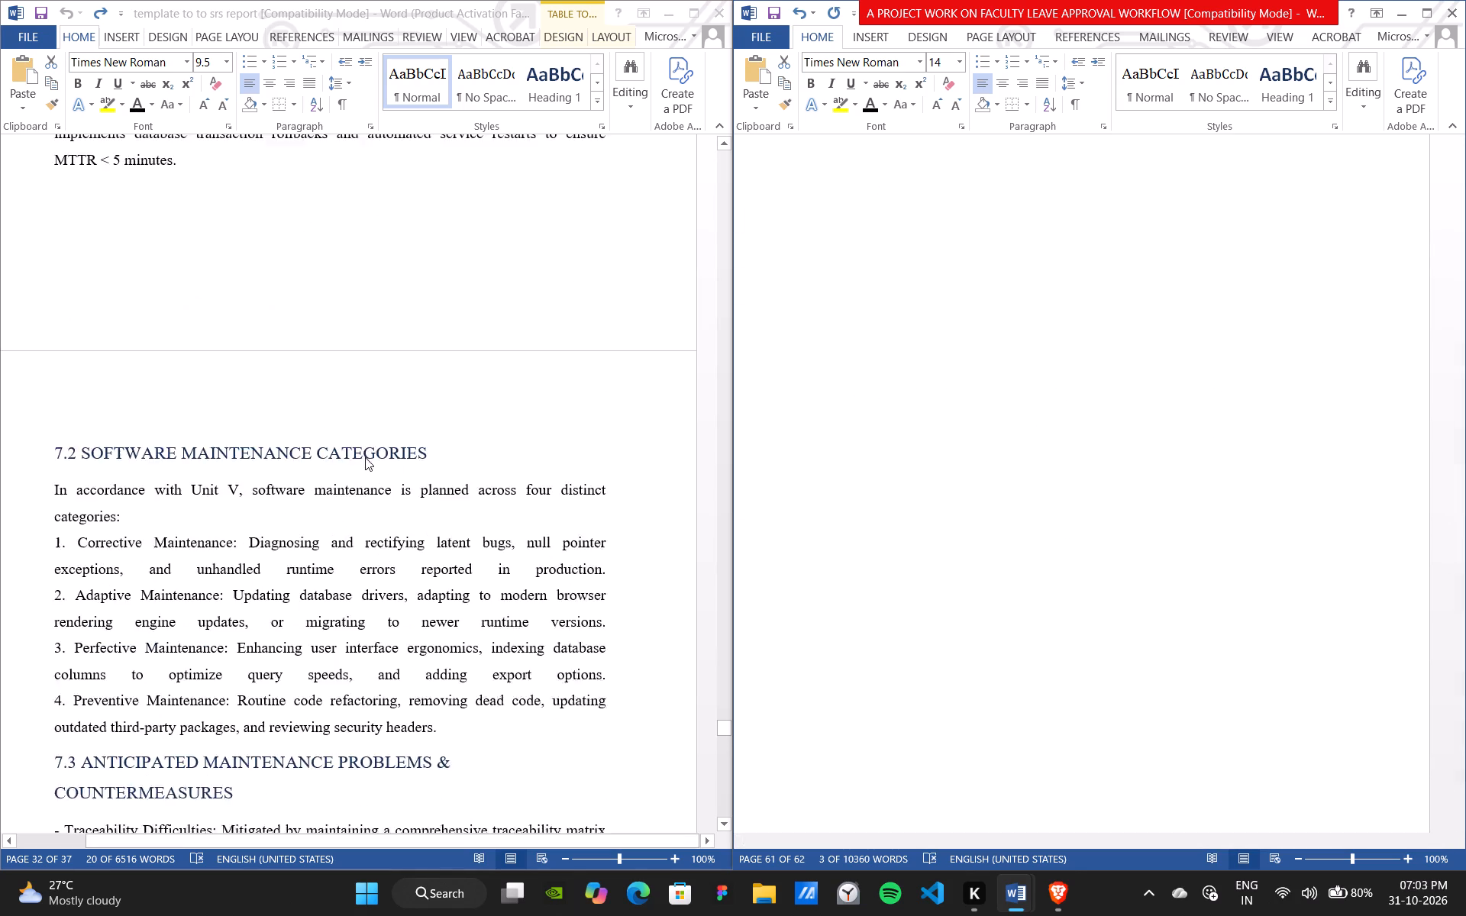
scroll(365, 457, "up", 16)
left_click(84, 386)
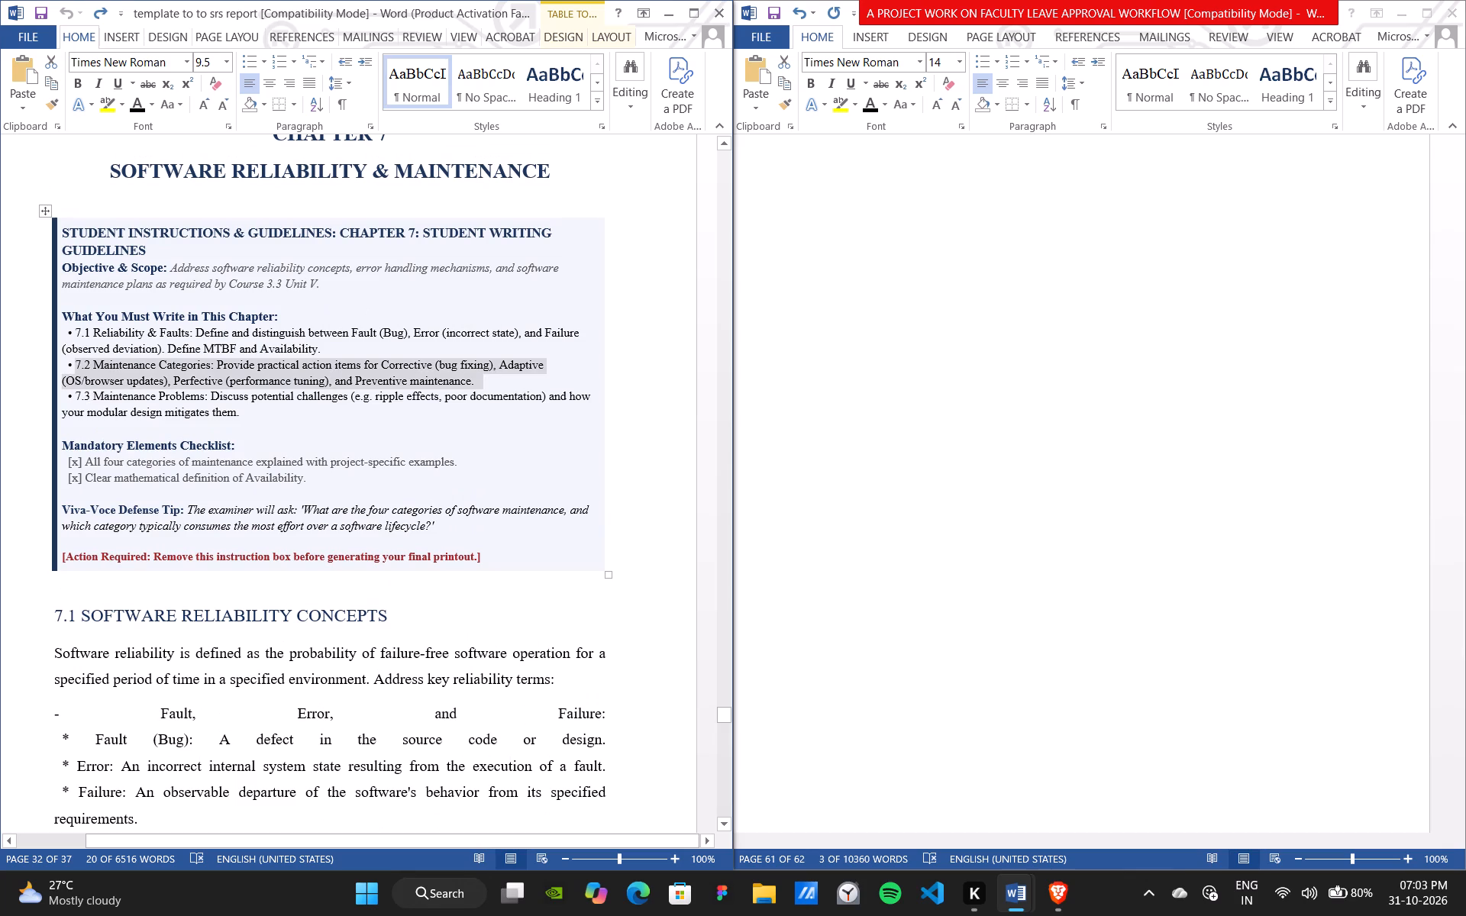
left_click_drag(75, 394, 168, 405)
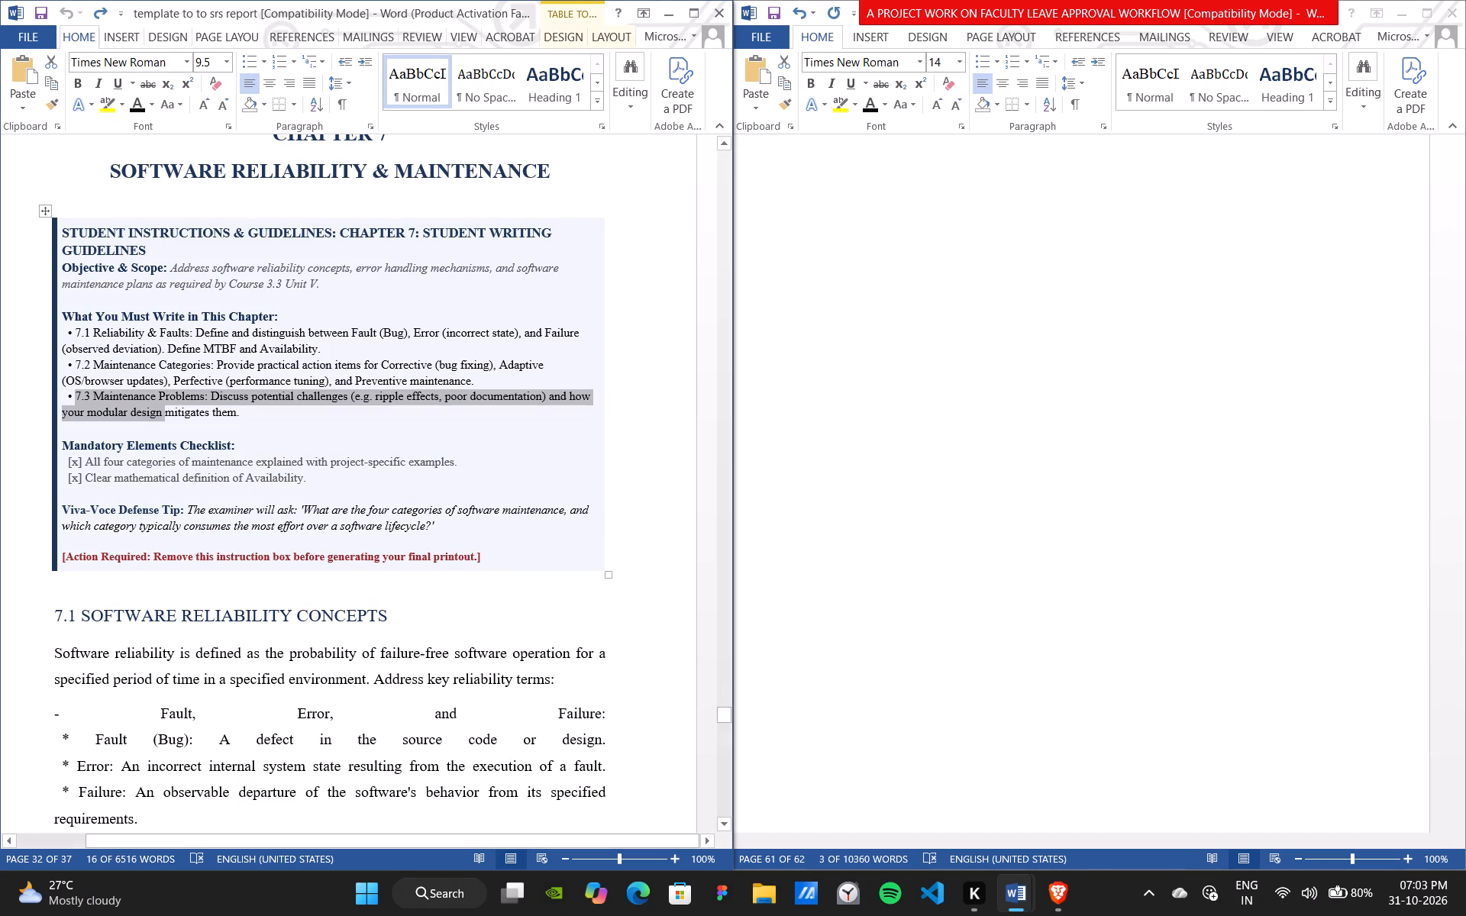
left_click(192, 410)
Change the font of request_id, faculty_id and status in the Database Query Performance Tuning item to Times New Roman.
scroll(820, 555, "up", 18)
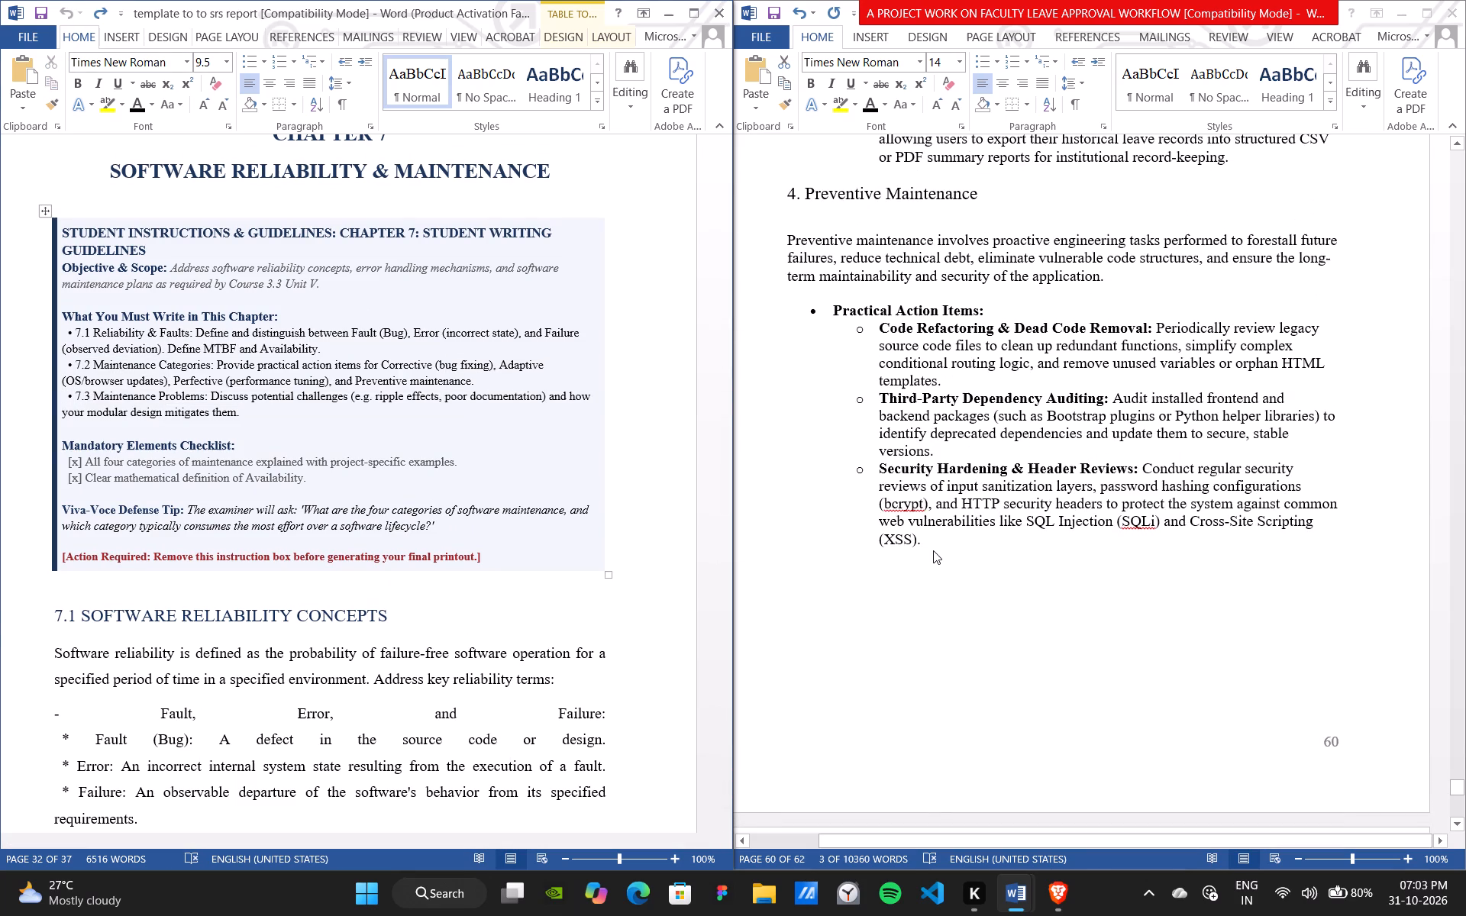
scroll(1067, 555, "up", 5)
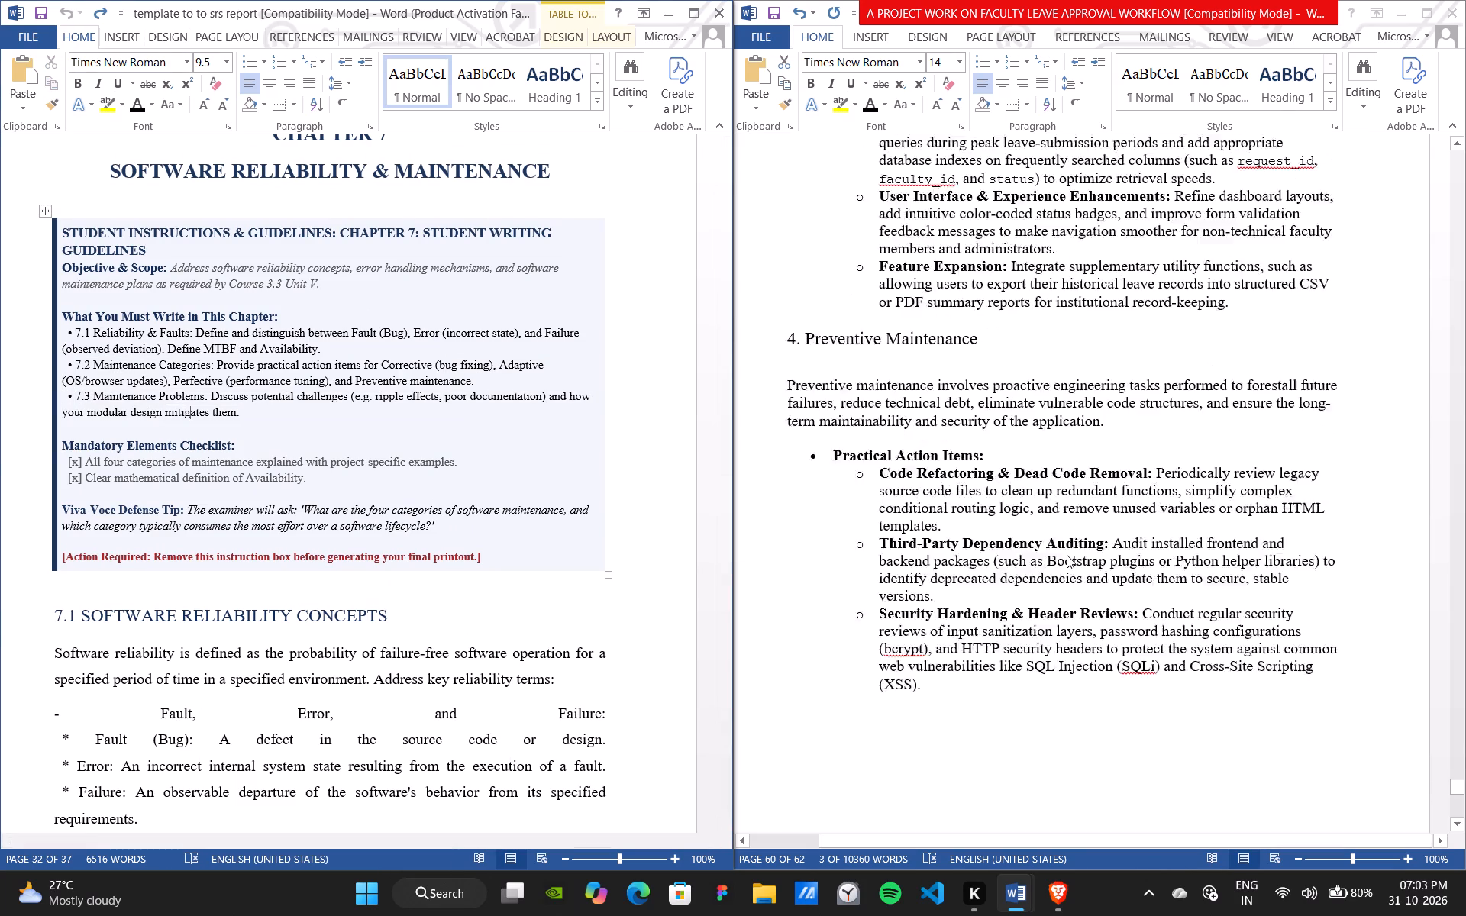
scroll(1067, 555, "up", 1)
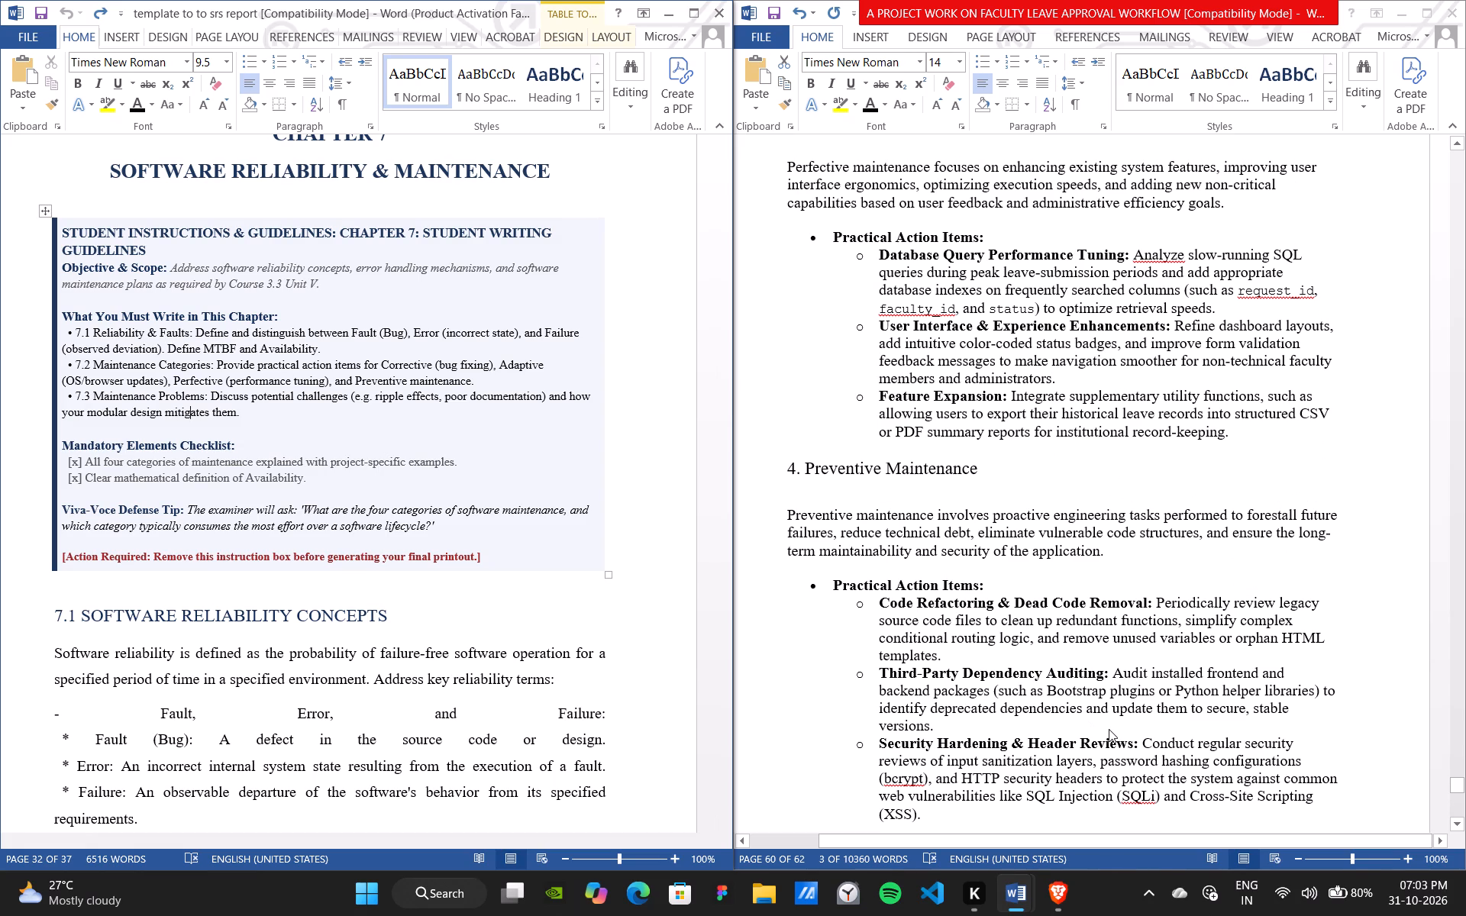
left_click(1237, 288)
left_click_drag(1241, 293, 1312, 291)
left_click(1320, 237)
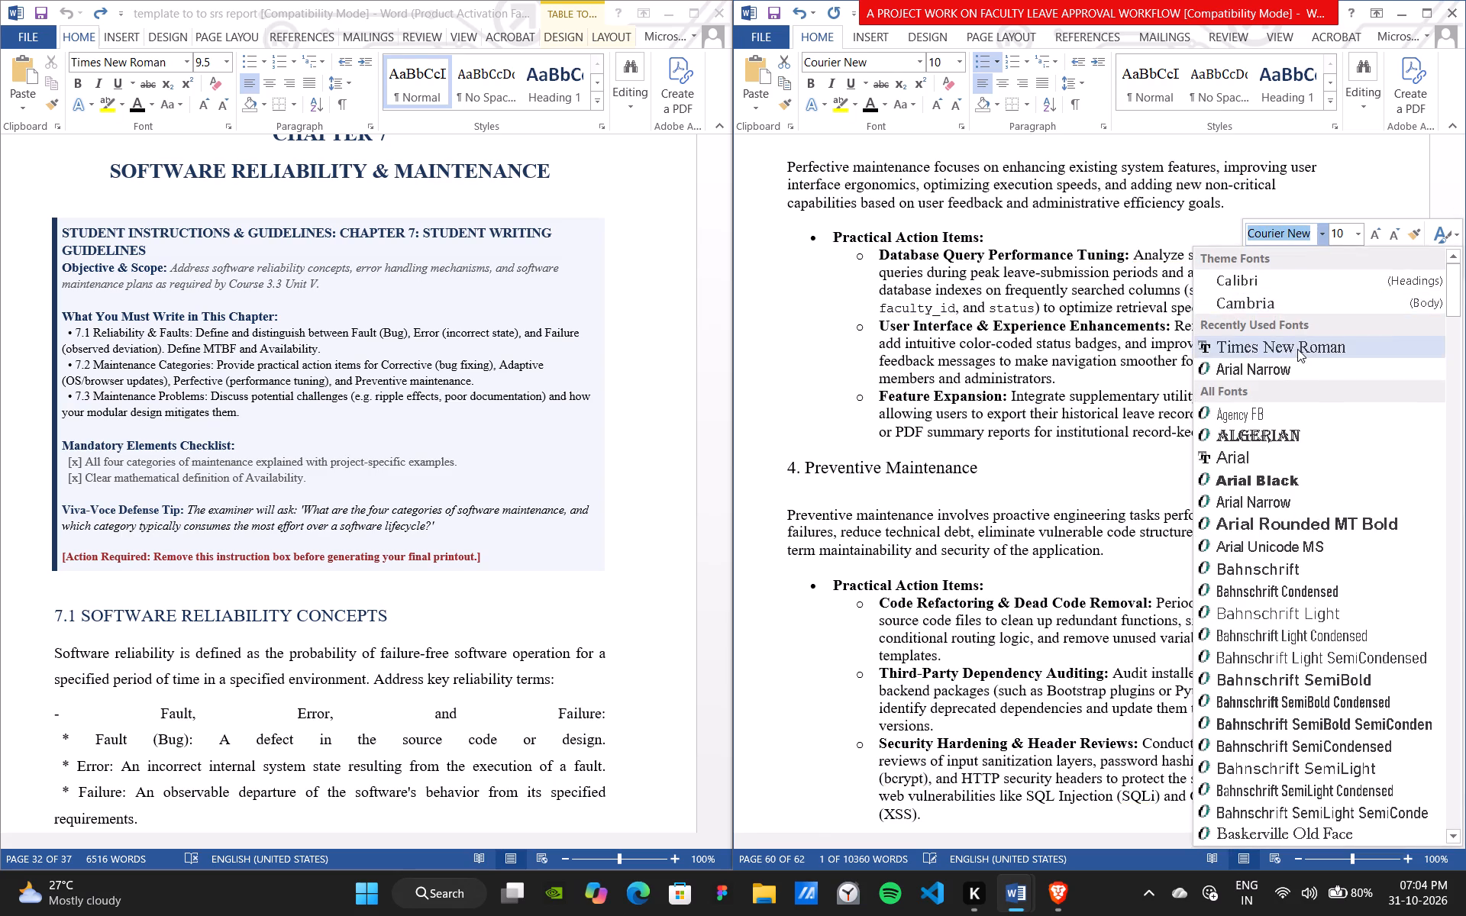
left_click(1297, 349)
left_click_drag(881, 311, 907, 309)
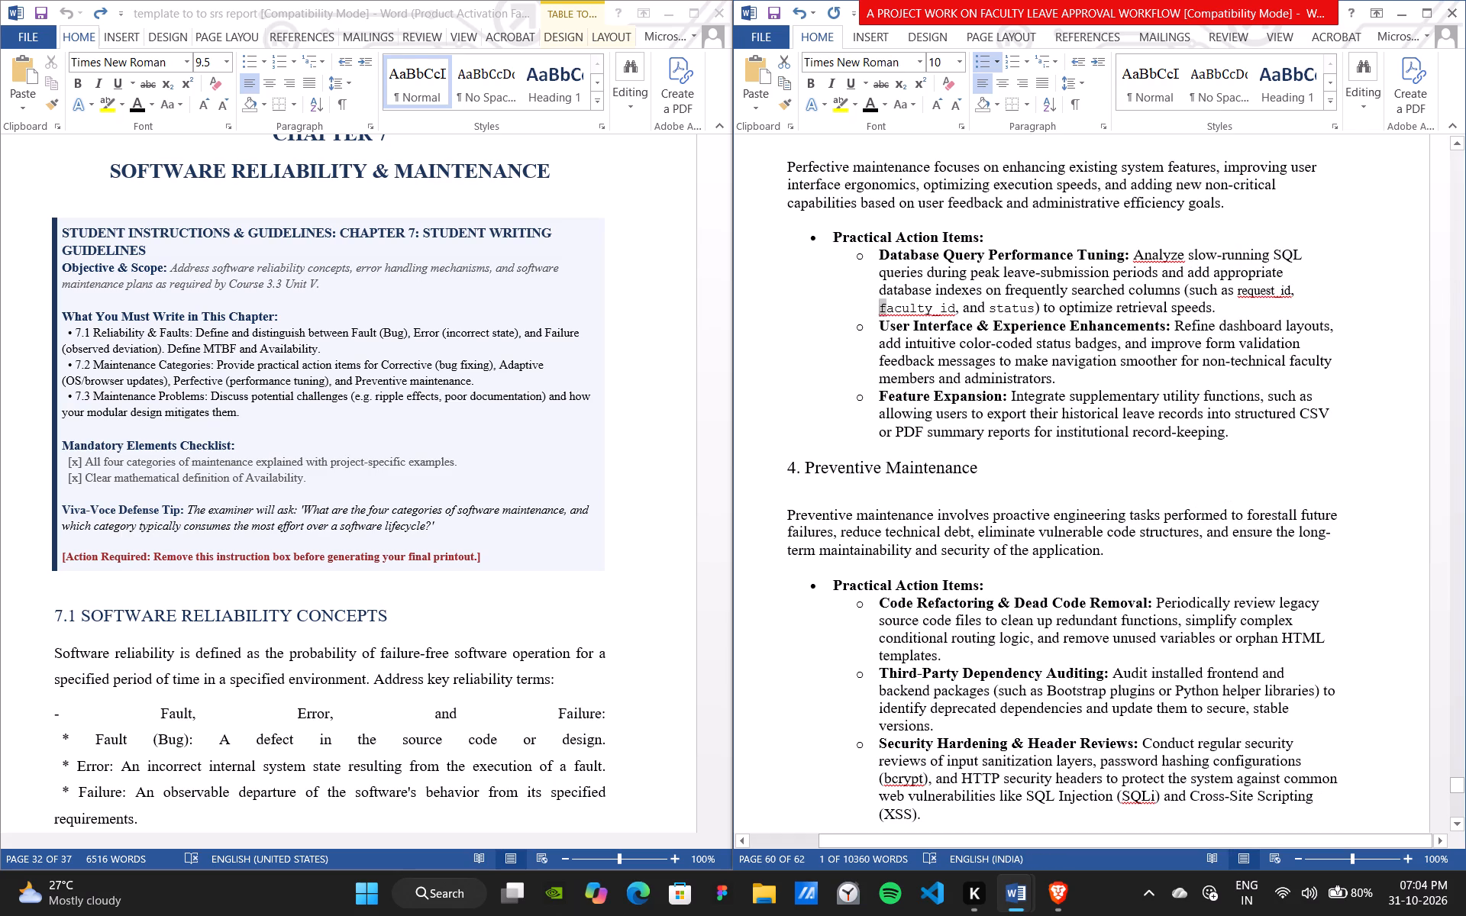
left_click_drag(907, 309, 951, 309)
left_click(1032, 254)
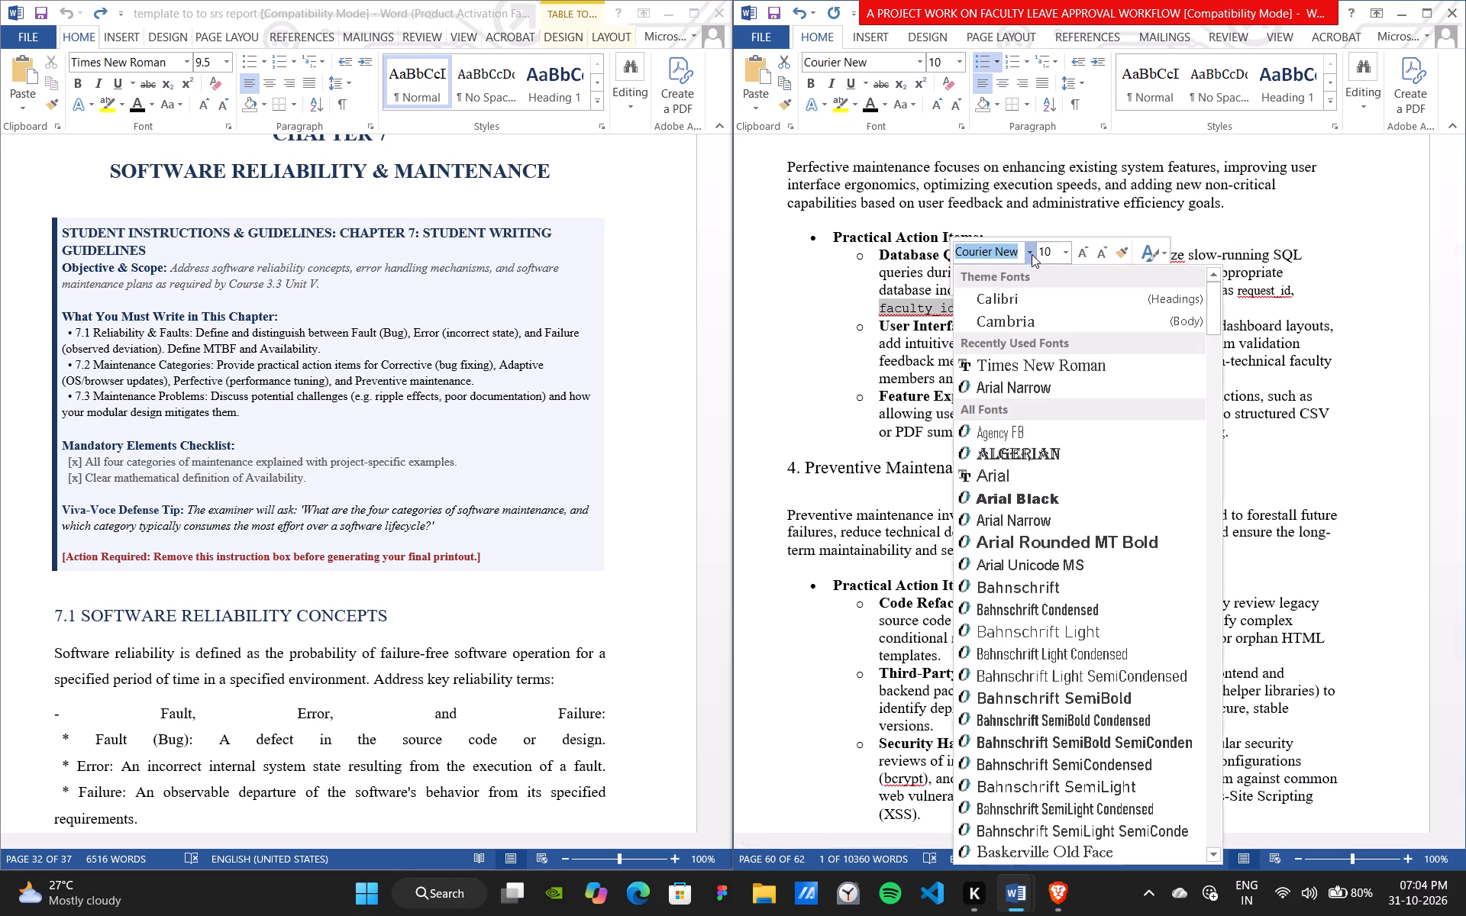
left_click(1048, 369)
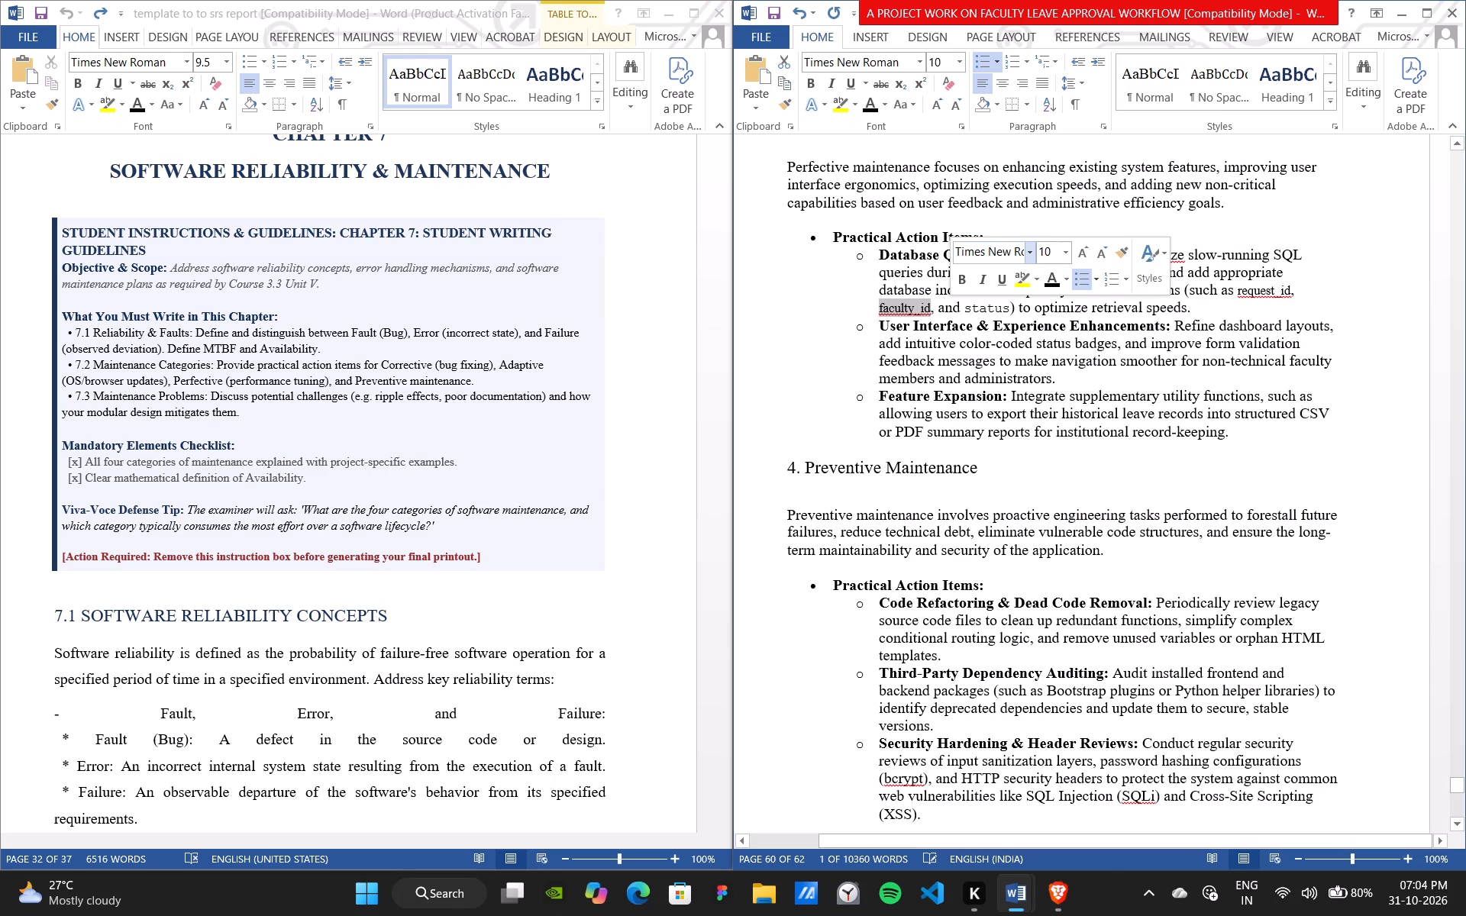
left_click_drag(965, 302, 1008, 307)
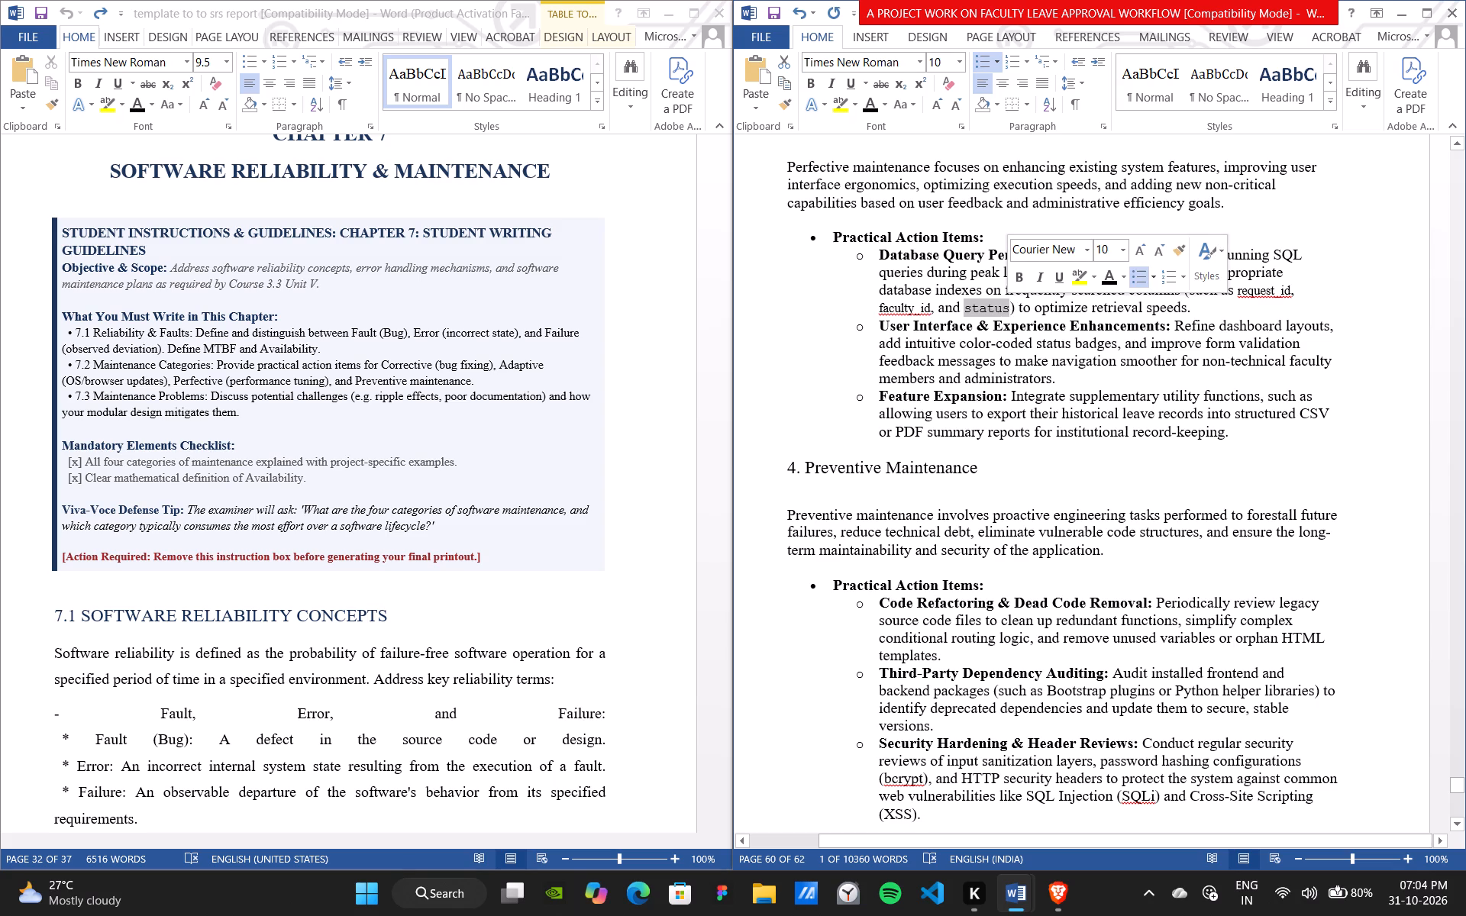
left_click(1077, 256)
left_click(1083, 253)
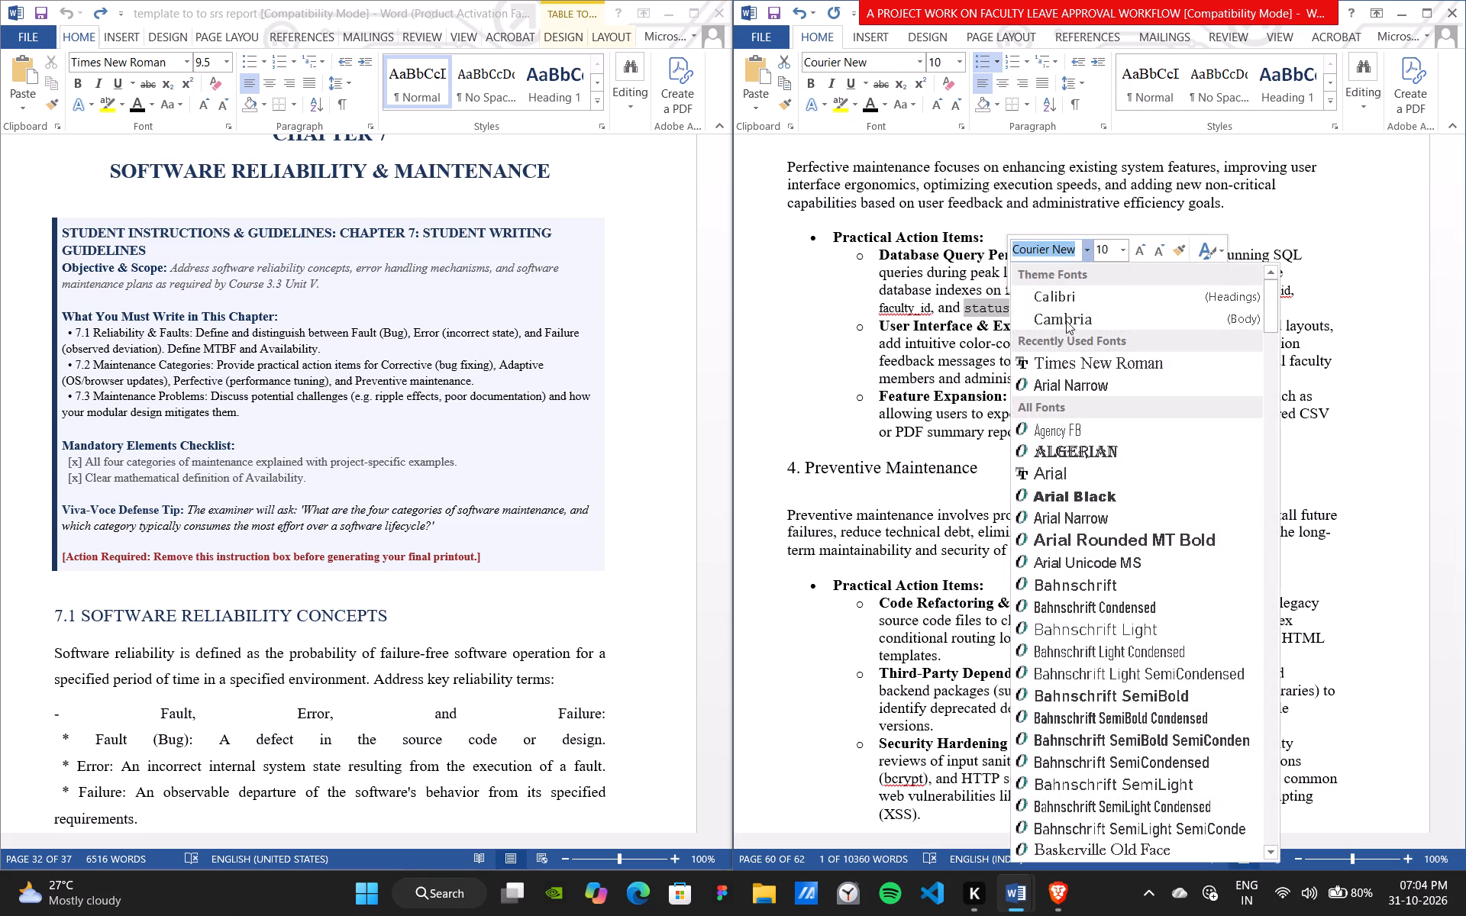
left_click(1065, 369)
left_click(1078, 366)
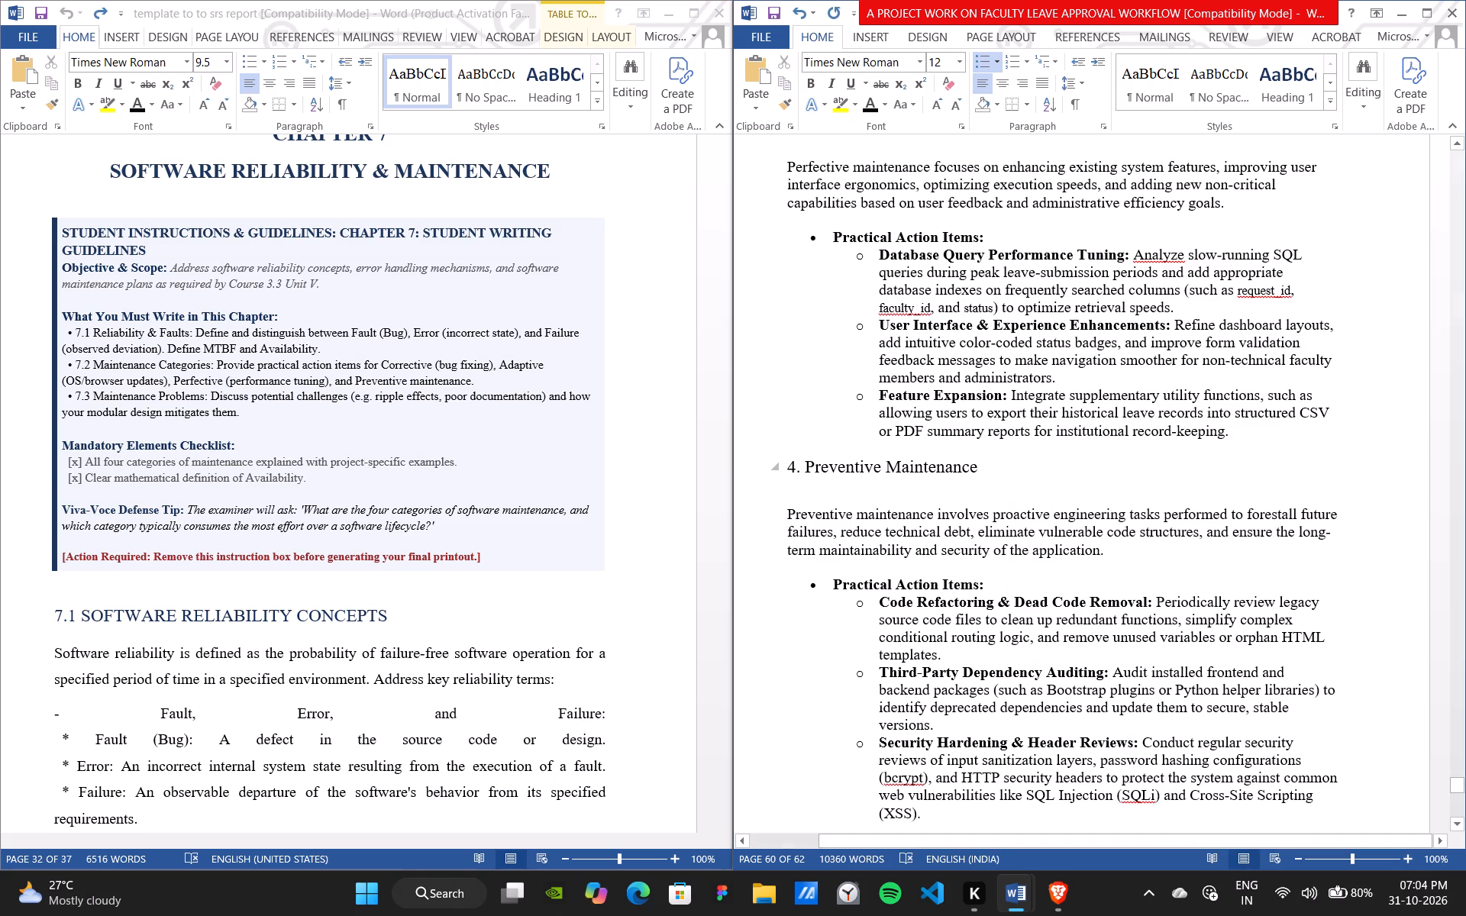
Set the "such as request_id, faculty_id, and status" text in the Database Query Performance Tuning item to 12 pt.
scroll(972, 585, "down", 2)
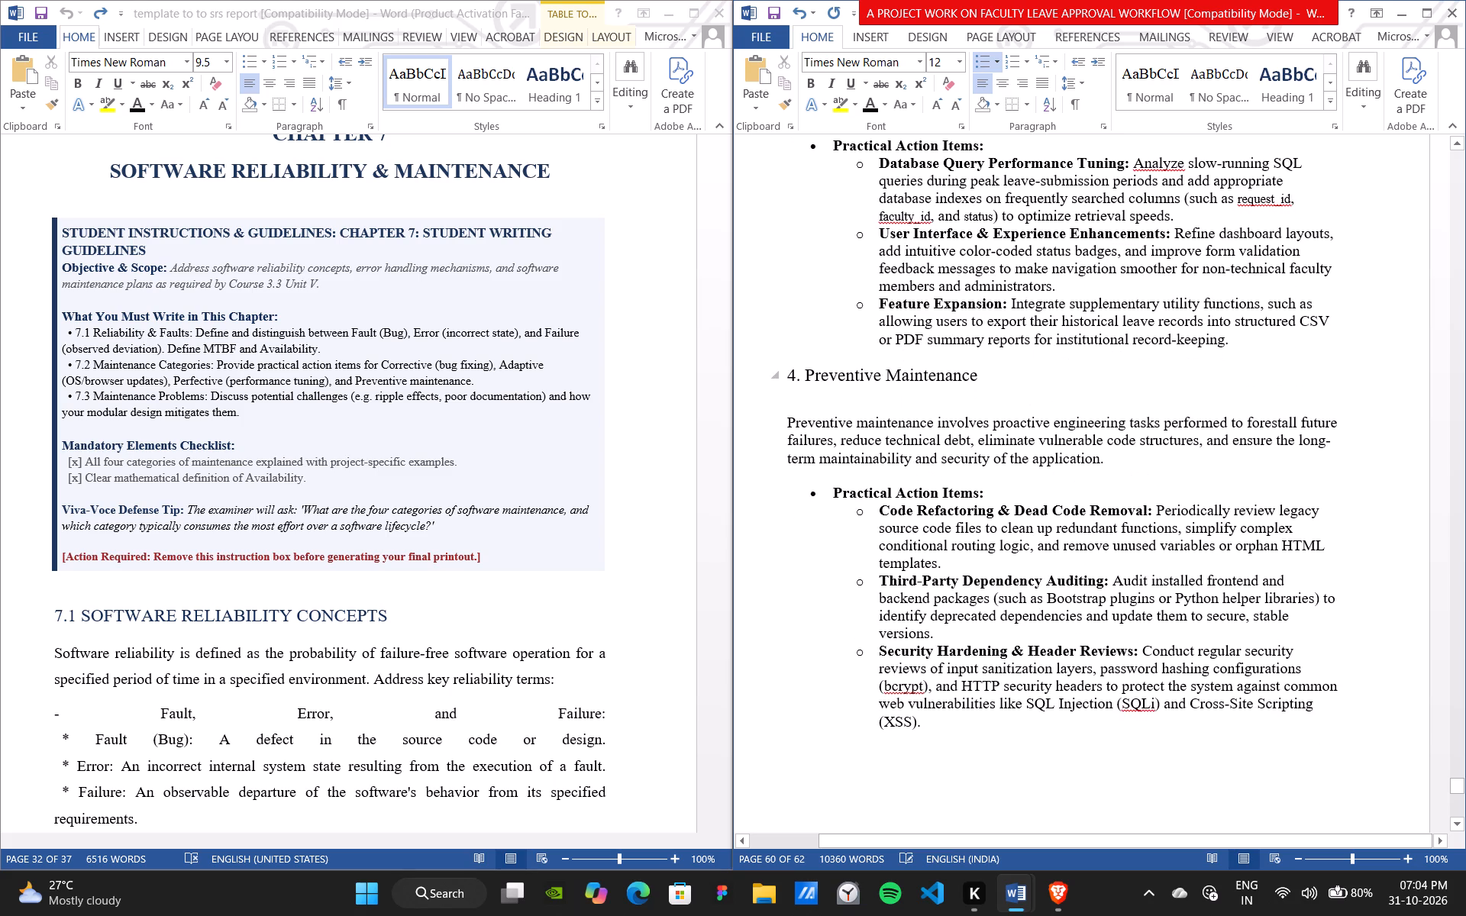
scroll(941, 446, "up", 4)
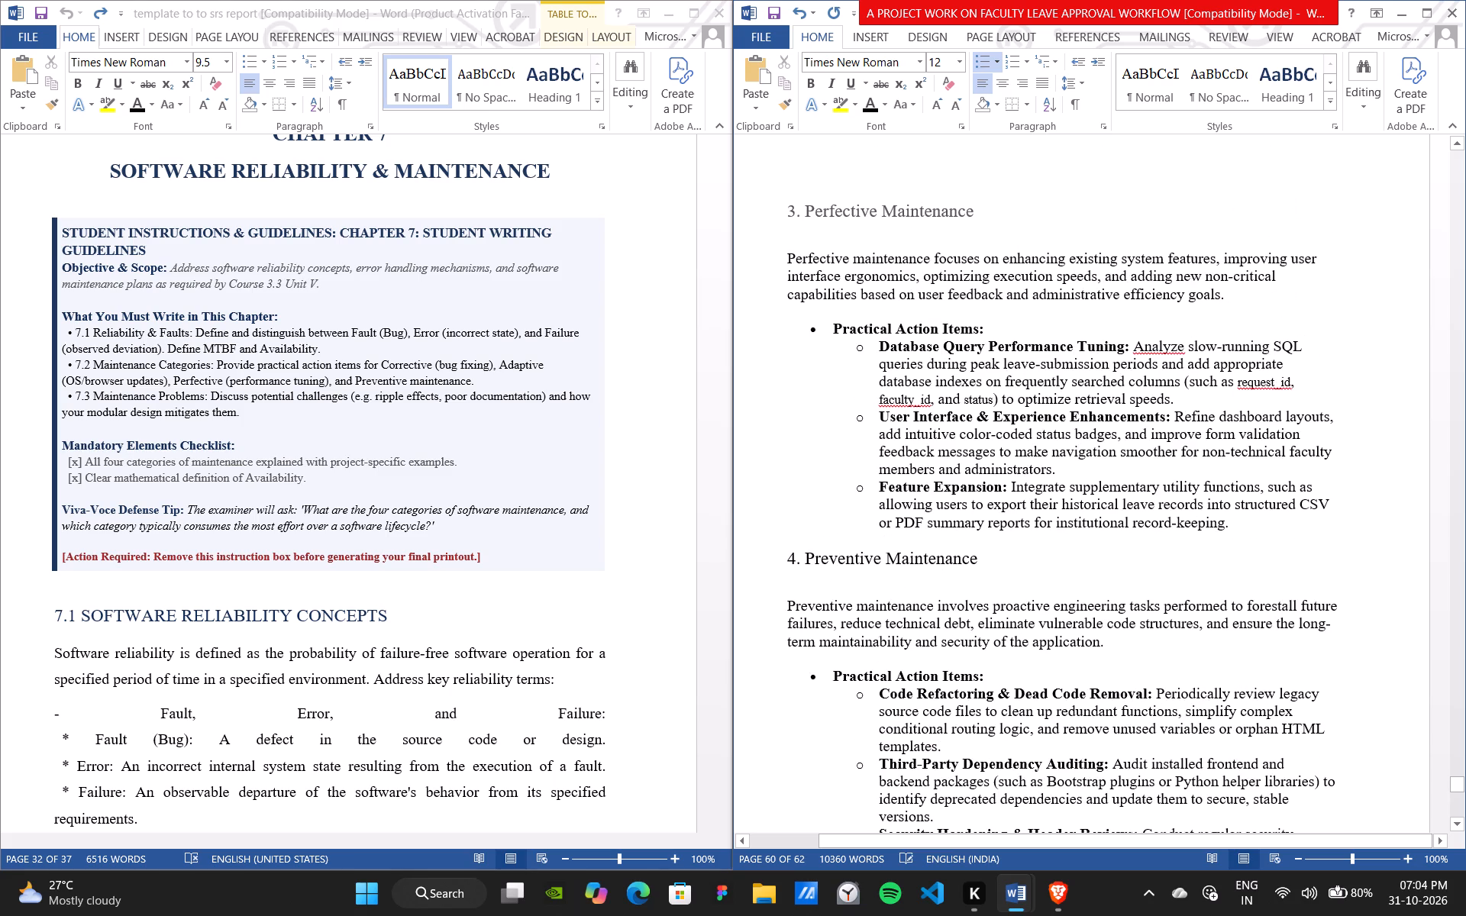
left_click_drag(1189, 374, 994, 402)
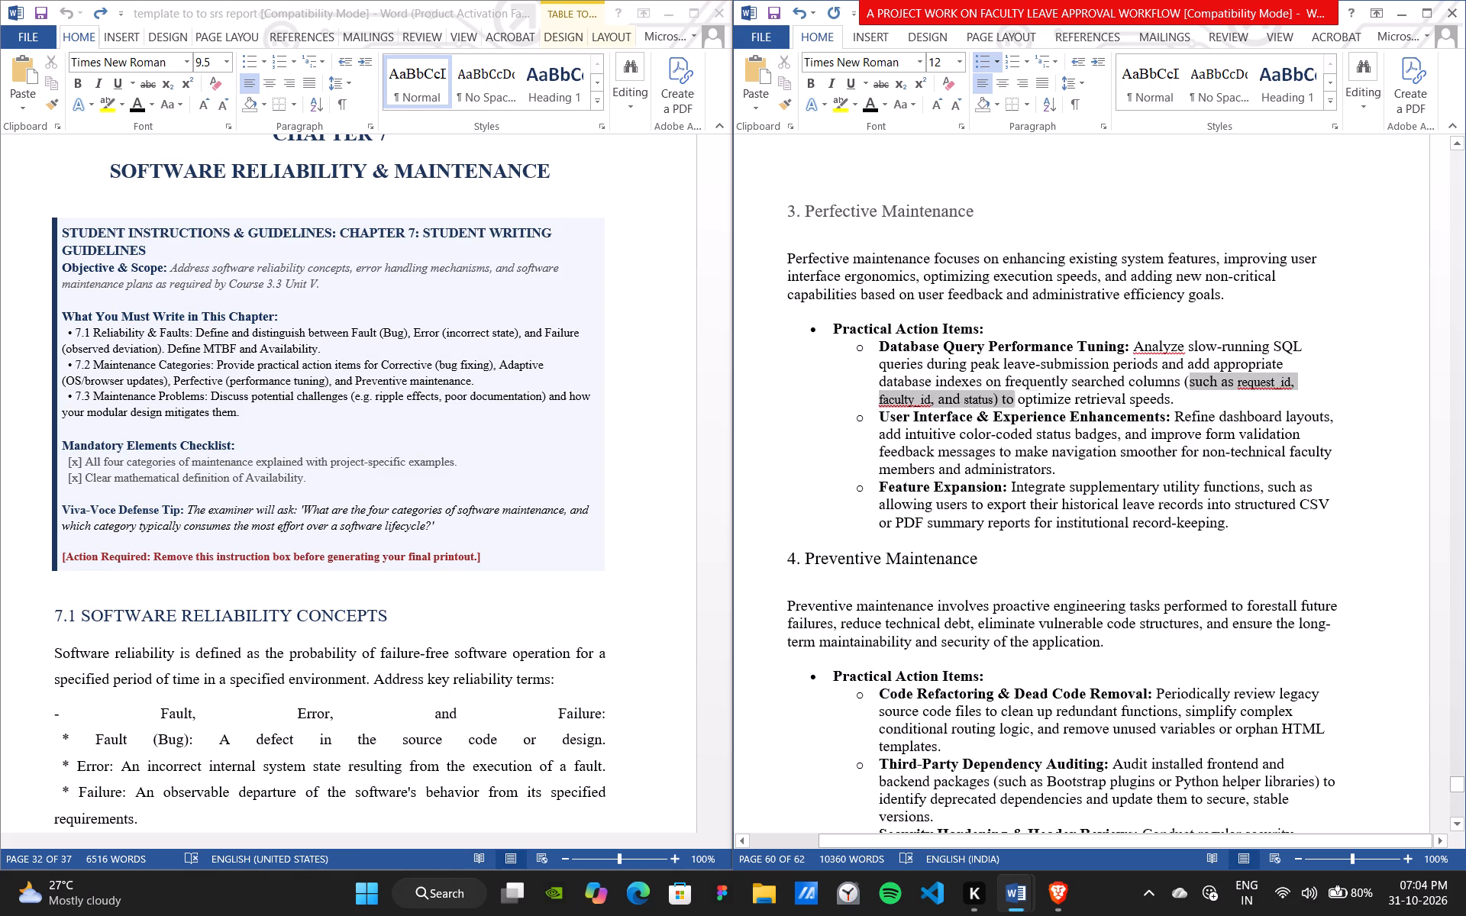
left_click_drag(994, 402, 993, 402)
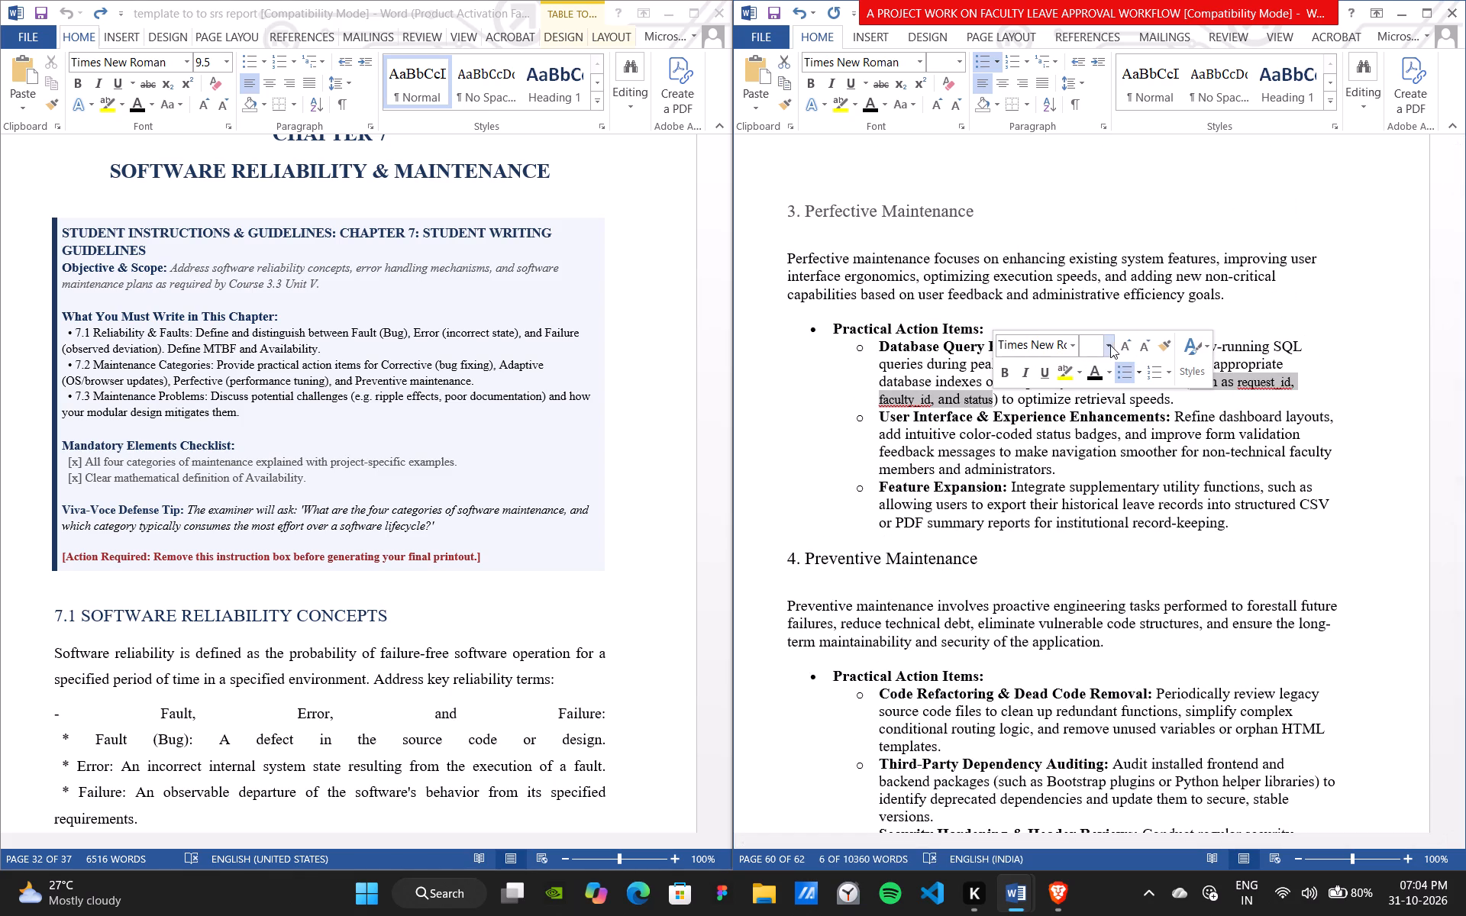
left_click(1109, 345)
left_click(1096, 440)
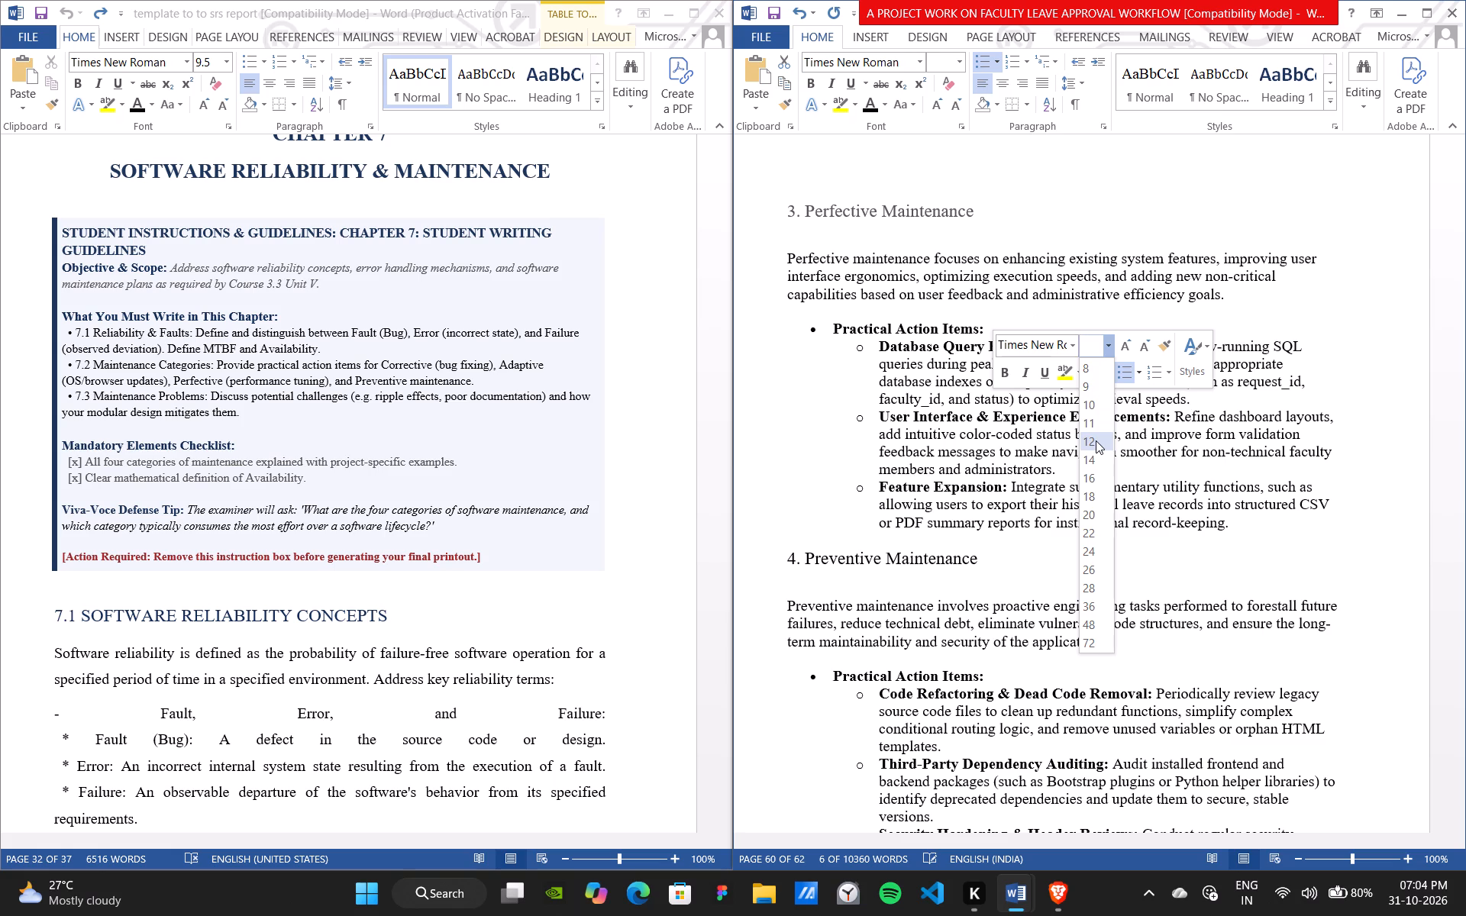
left_click(1007, 495)
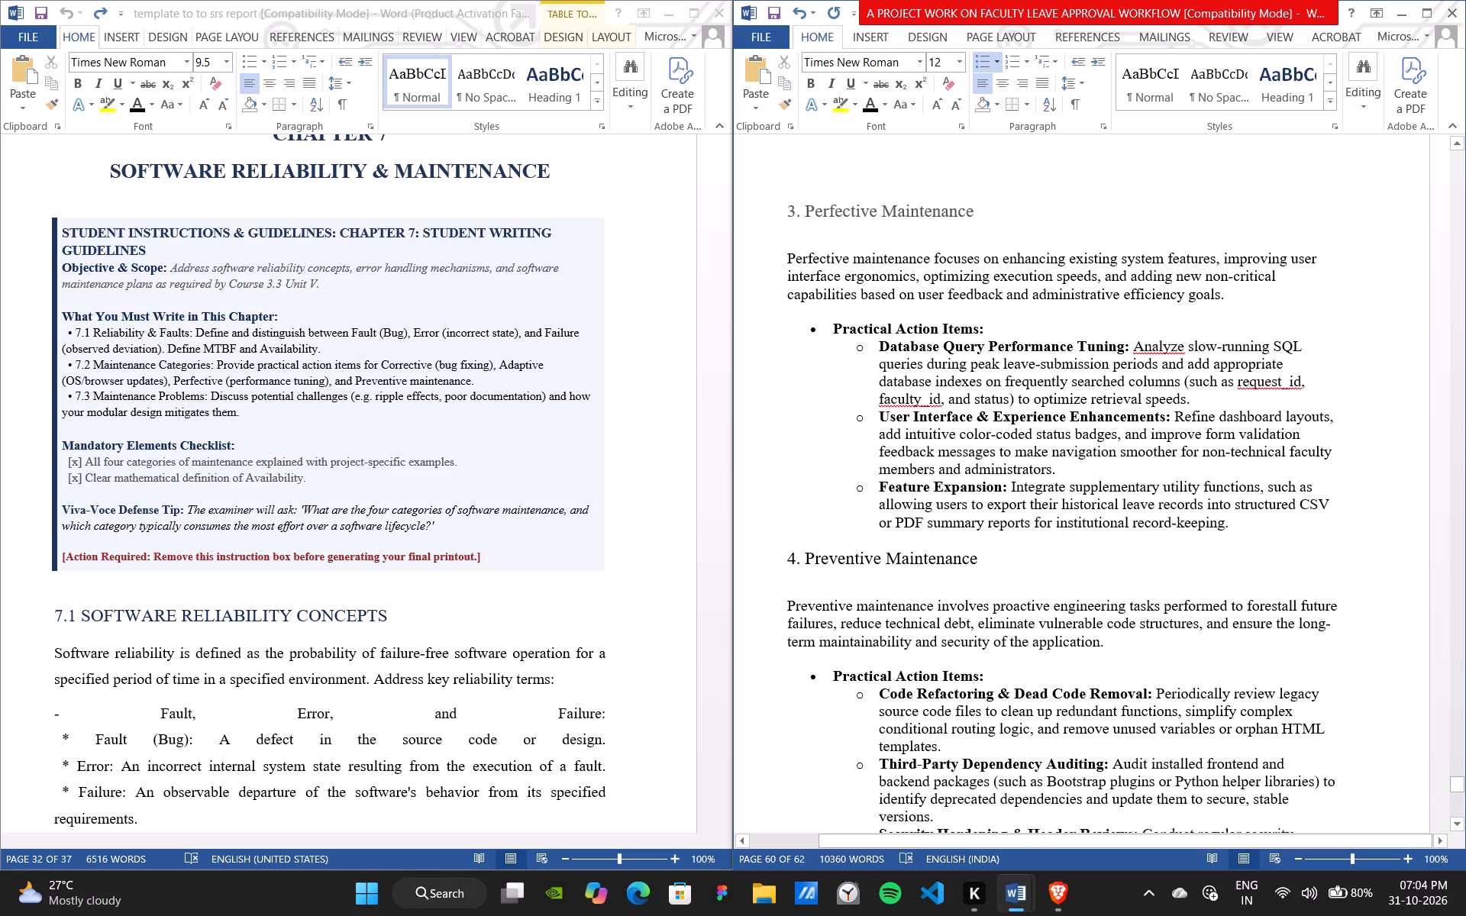
Left-align the empty paragraph at the start of the report's blank page after the 7.2 text.
scroll(1093, 539, "up", 1)
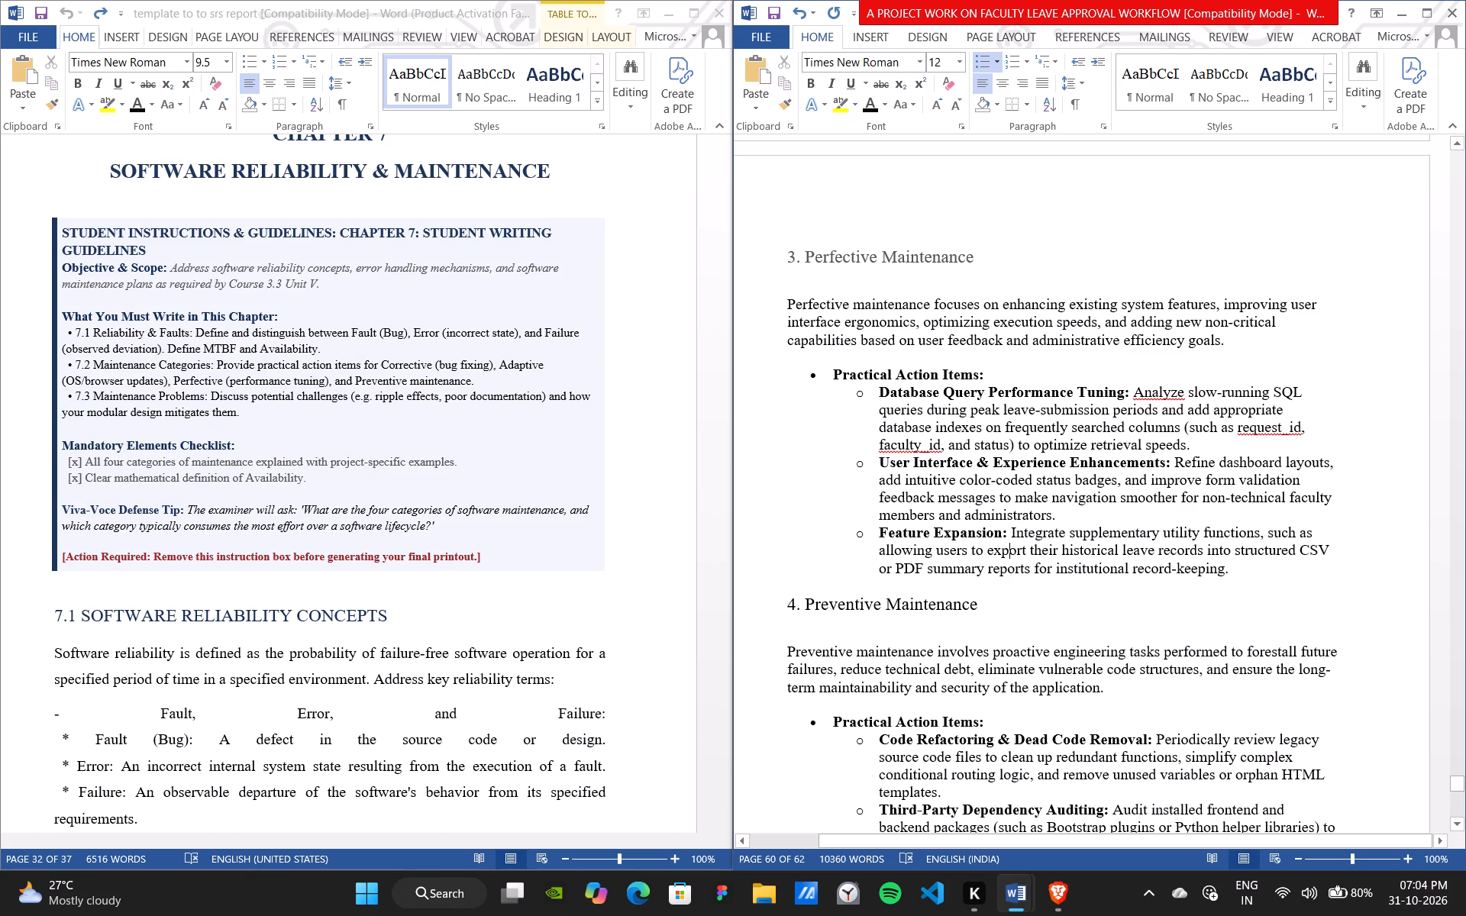
scroll(1093, 539, "down", 19)
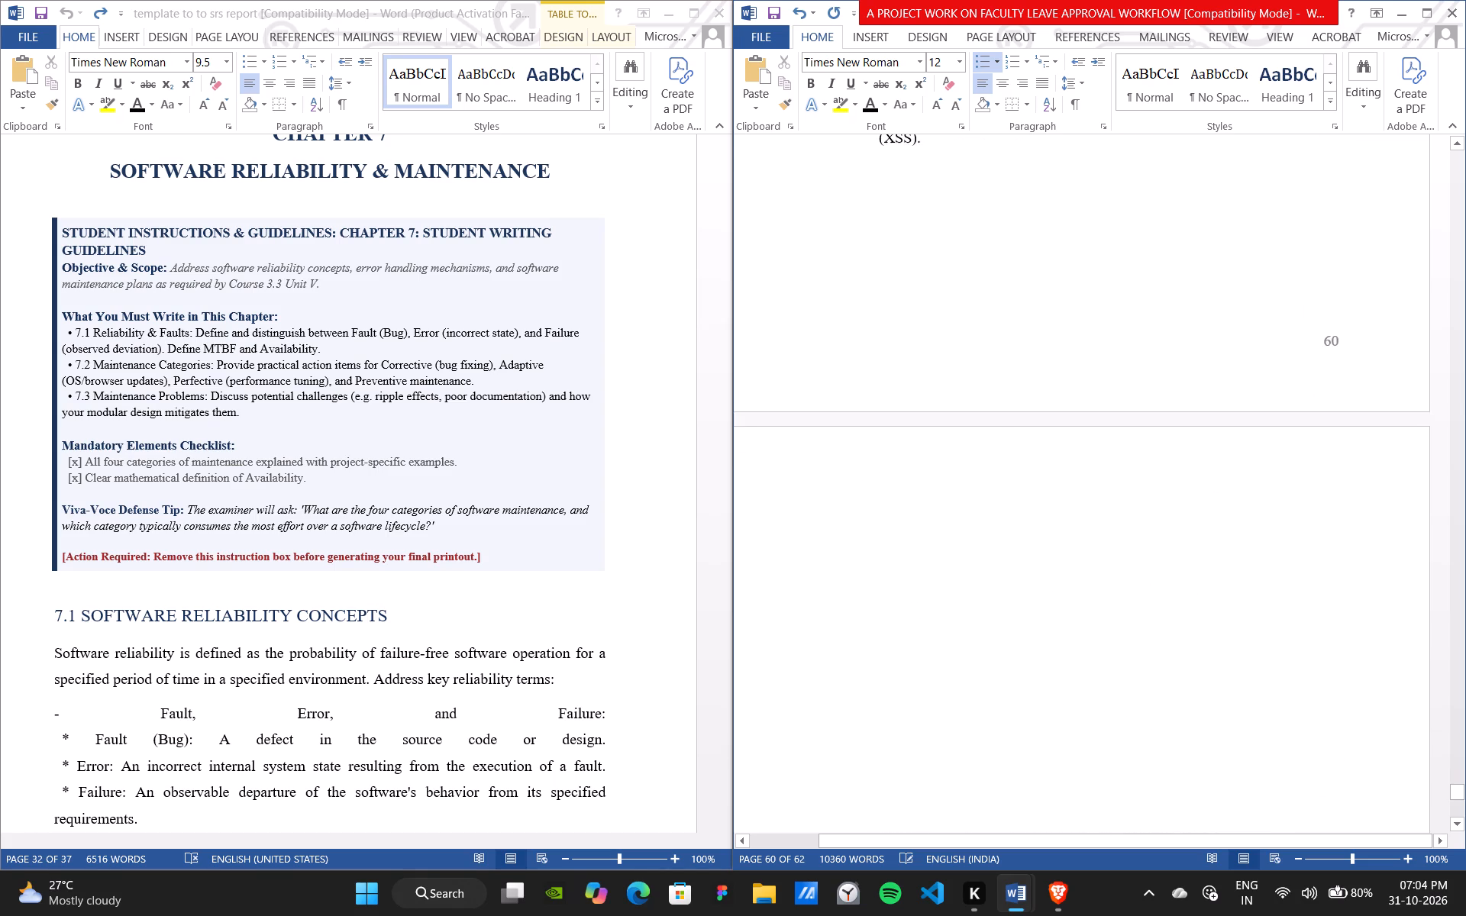
scroll(1093, 539, "down", 3)
left_click(875, 290)
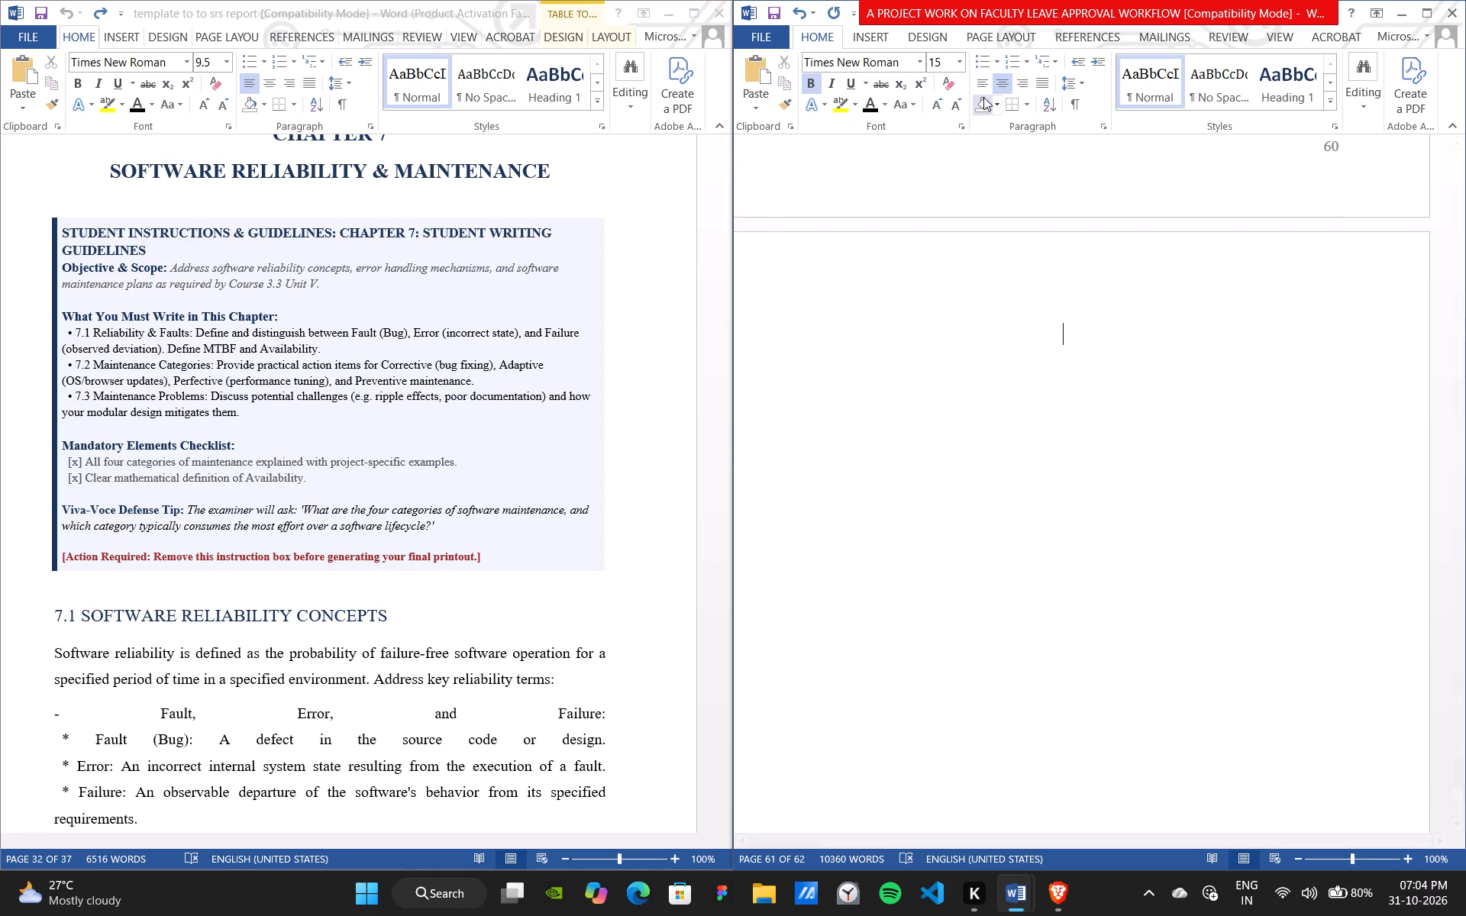
left_click(984, 79)
scroll(897, 469, "up", 9)
scroll(915, 477, "down", 6)
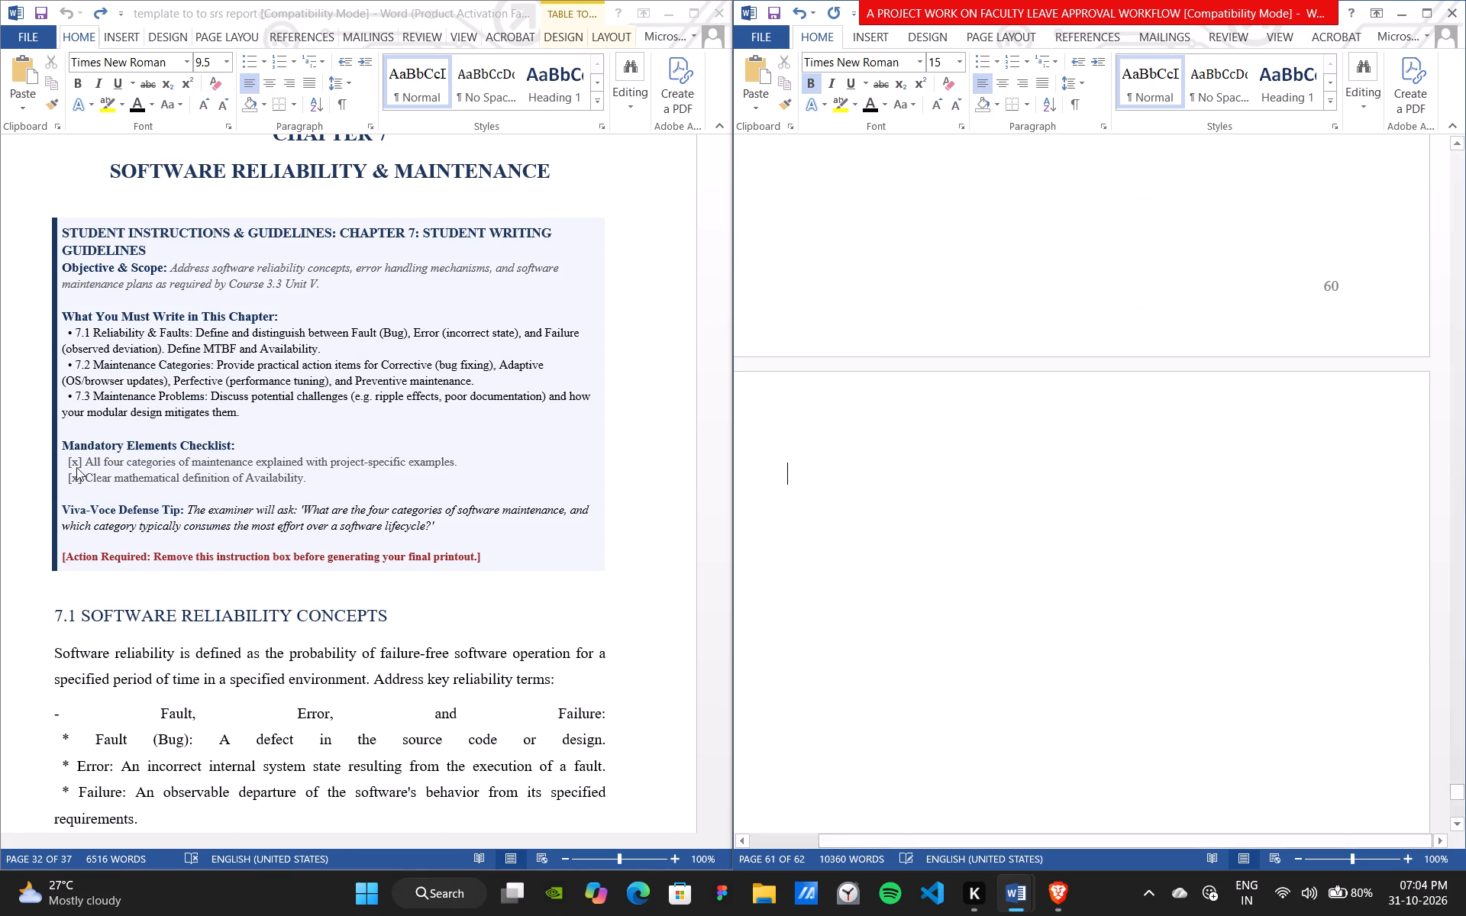
left_click(79, 374)
left_click(79, 398)
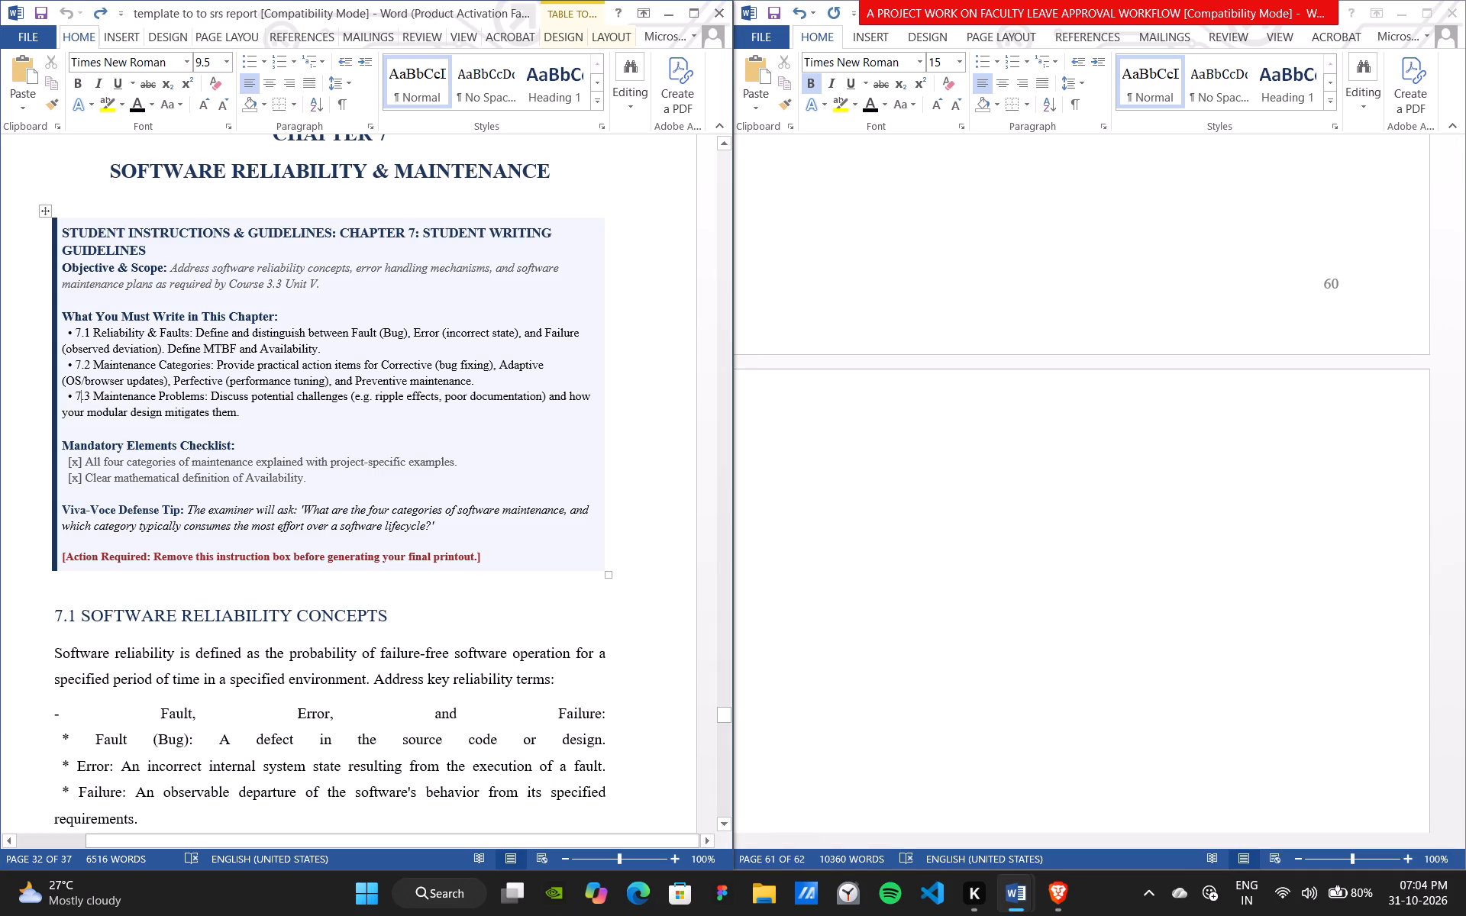
left_click_drag(76, 395, 236, 417)
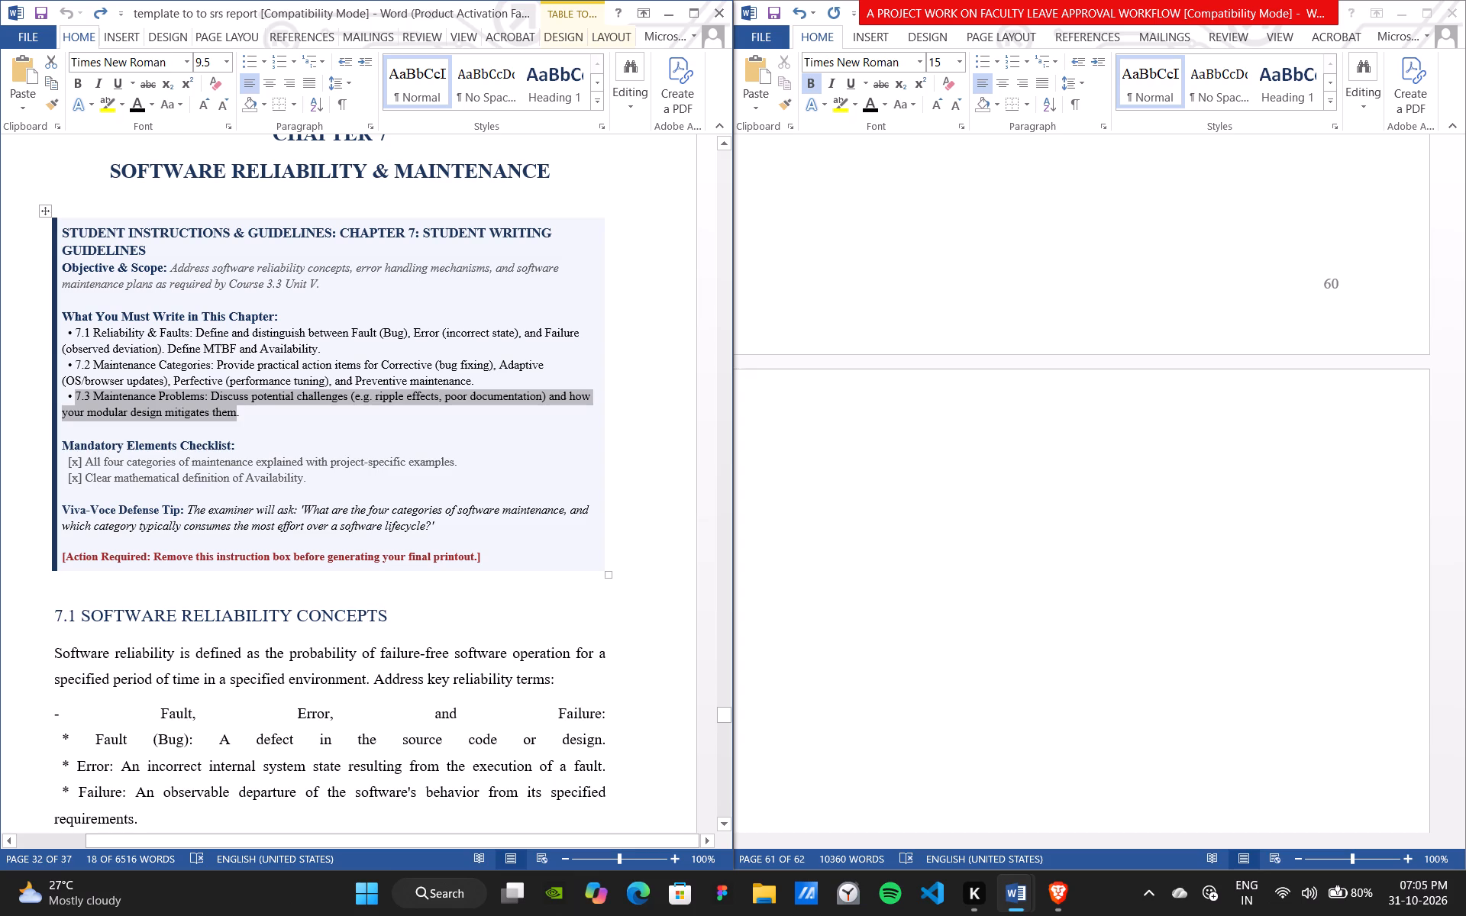
left_click(80, 404)
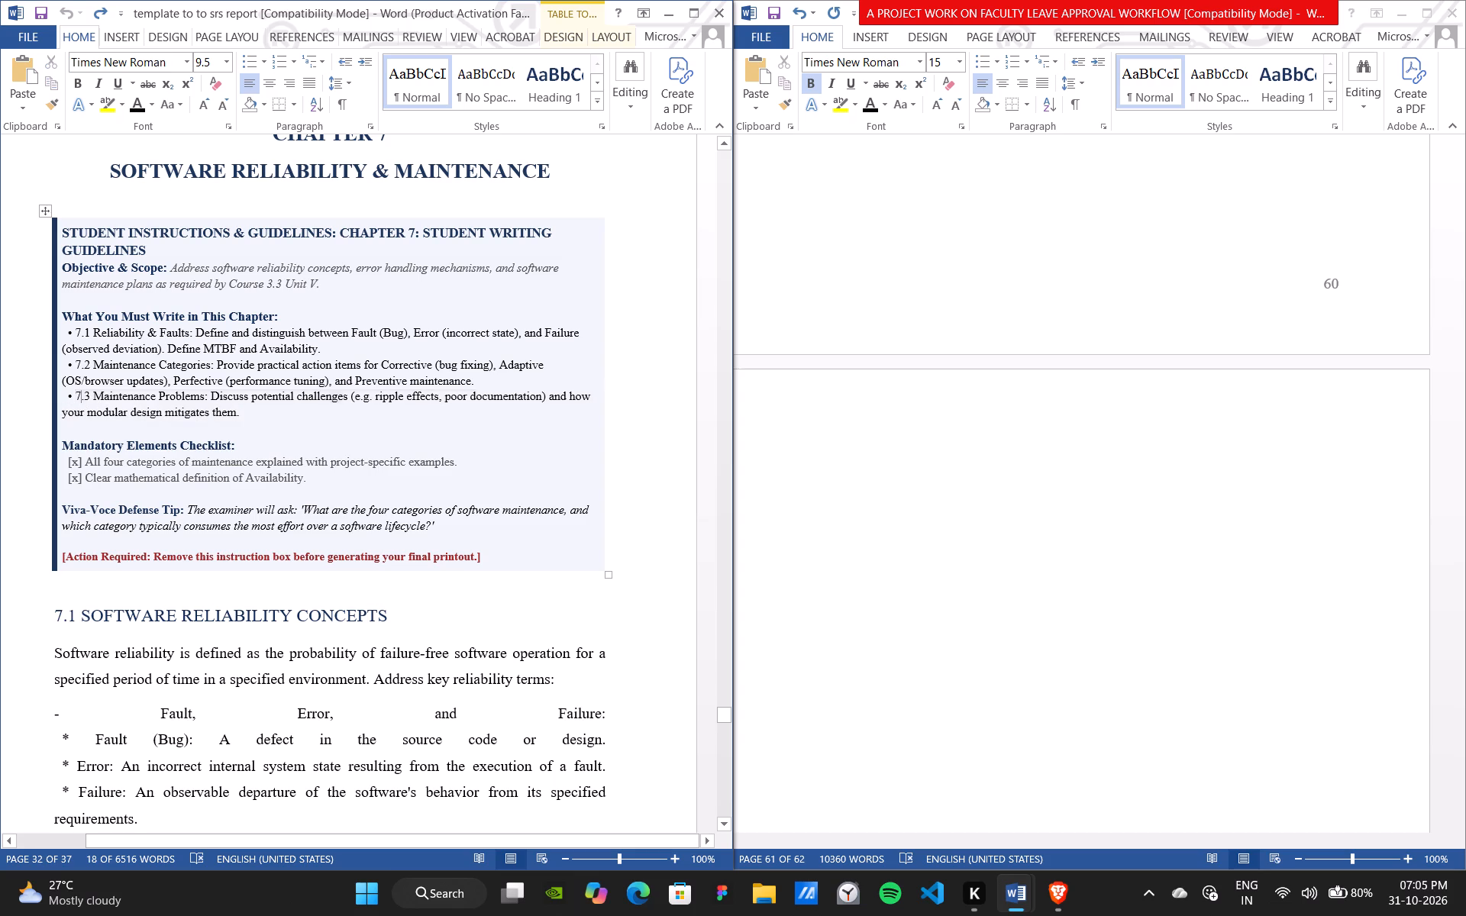
left_click_drag(76, 395, 207, 411)
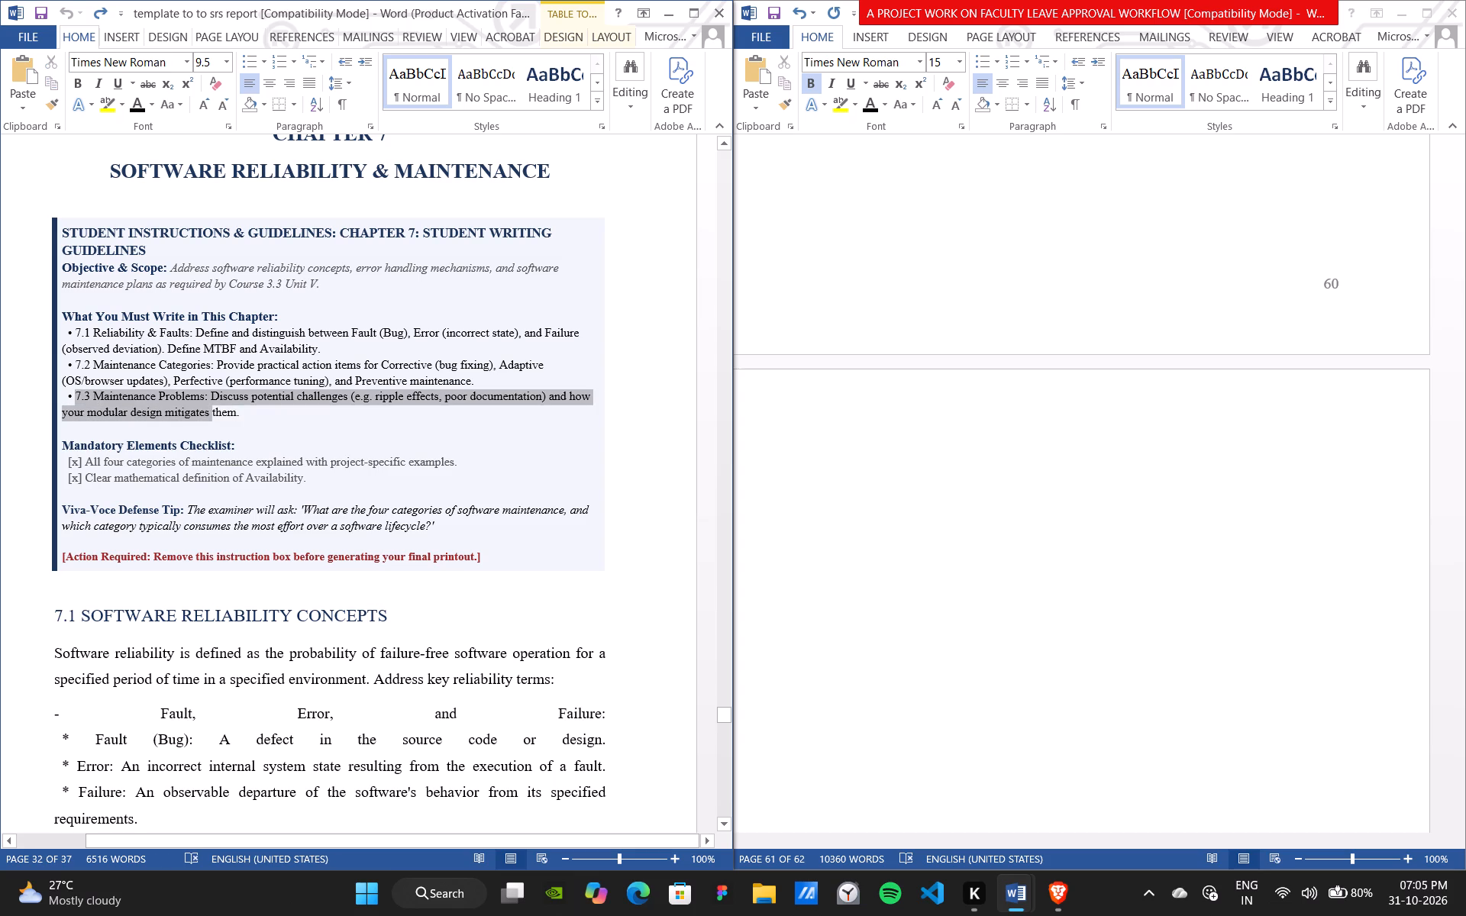
left_click_drag(207, 411, 237, 418)
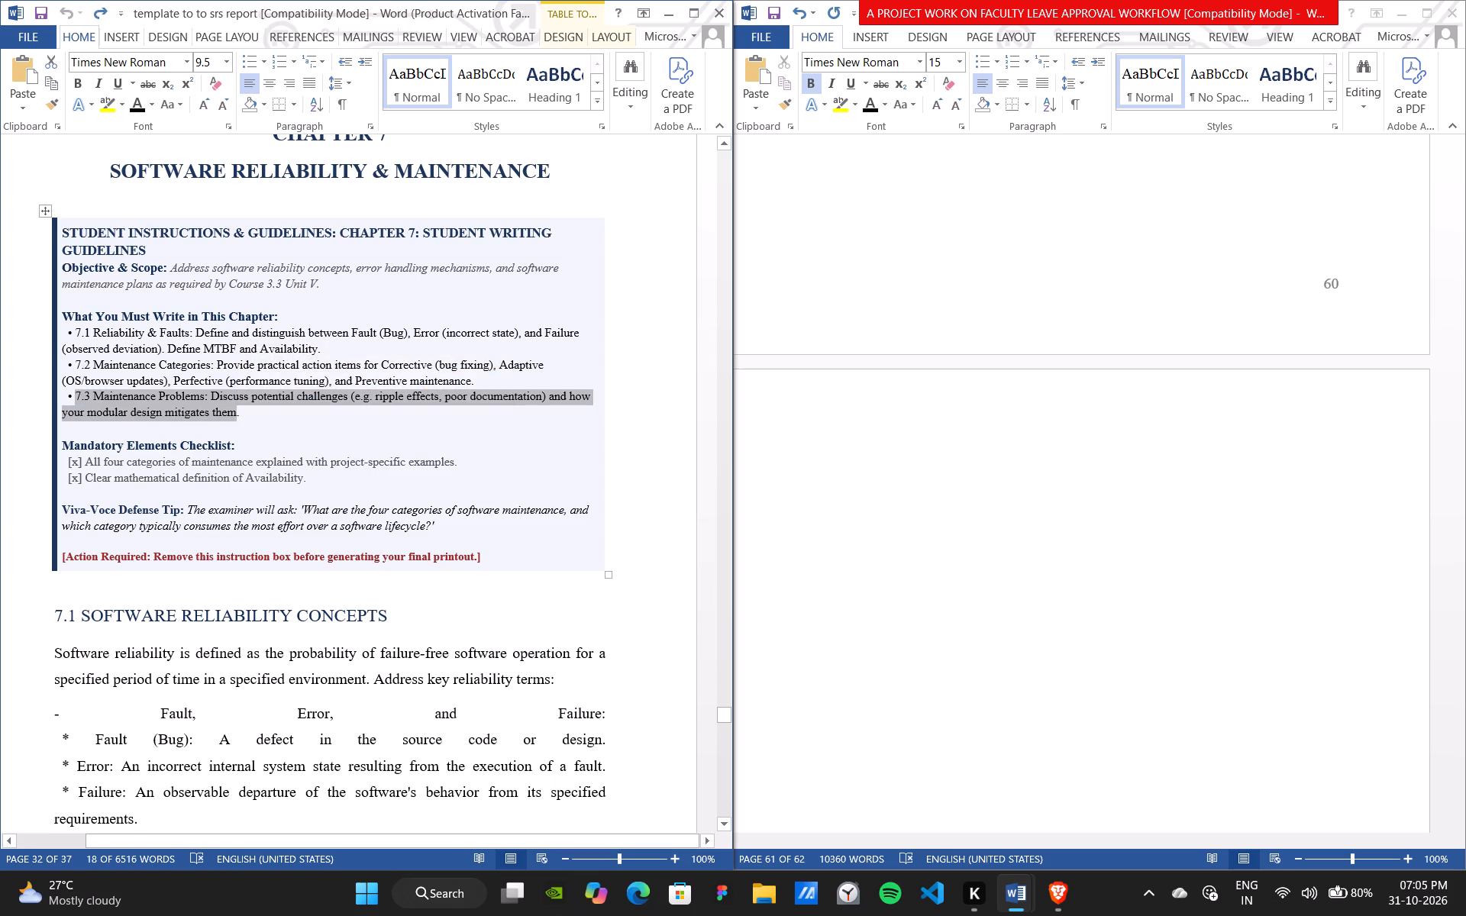
key("ctrl+c")
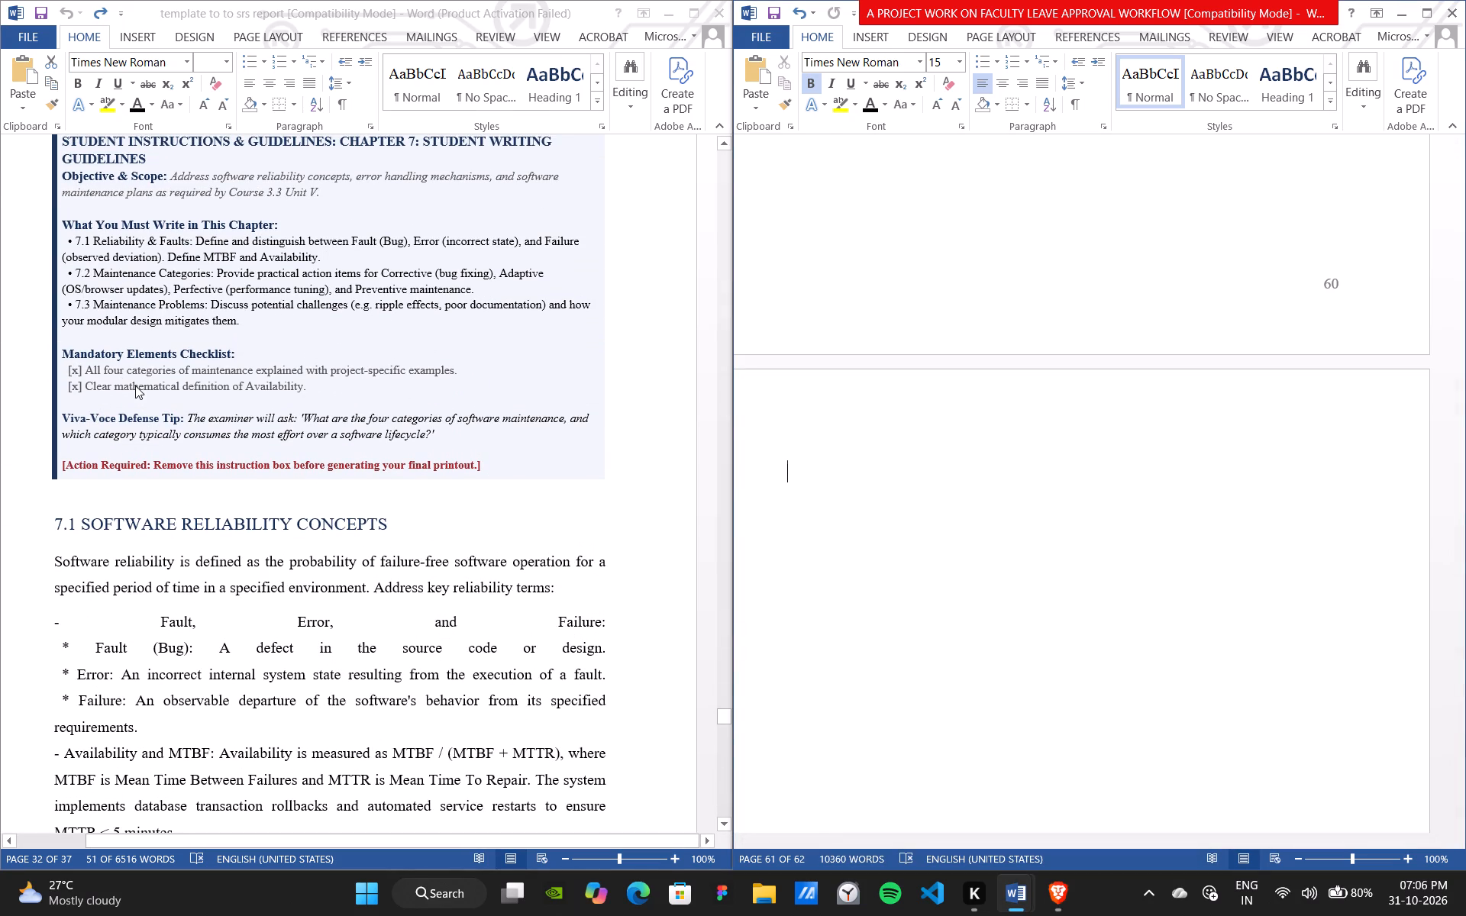
scroll(135, 385, "up", 1)
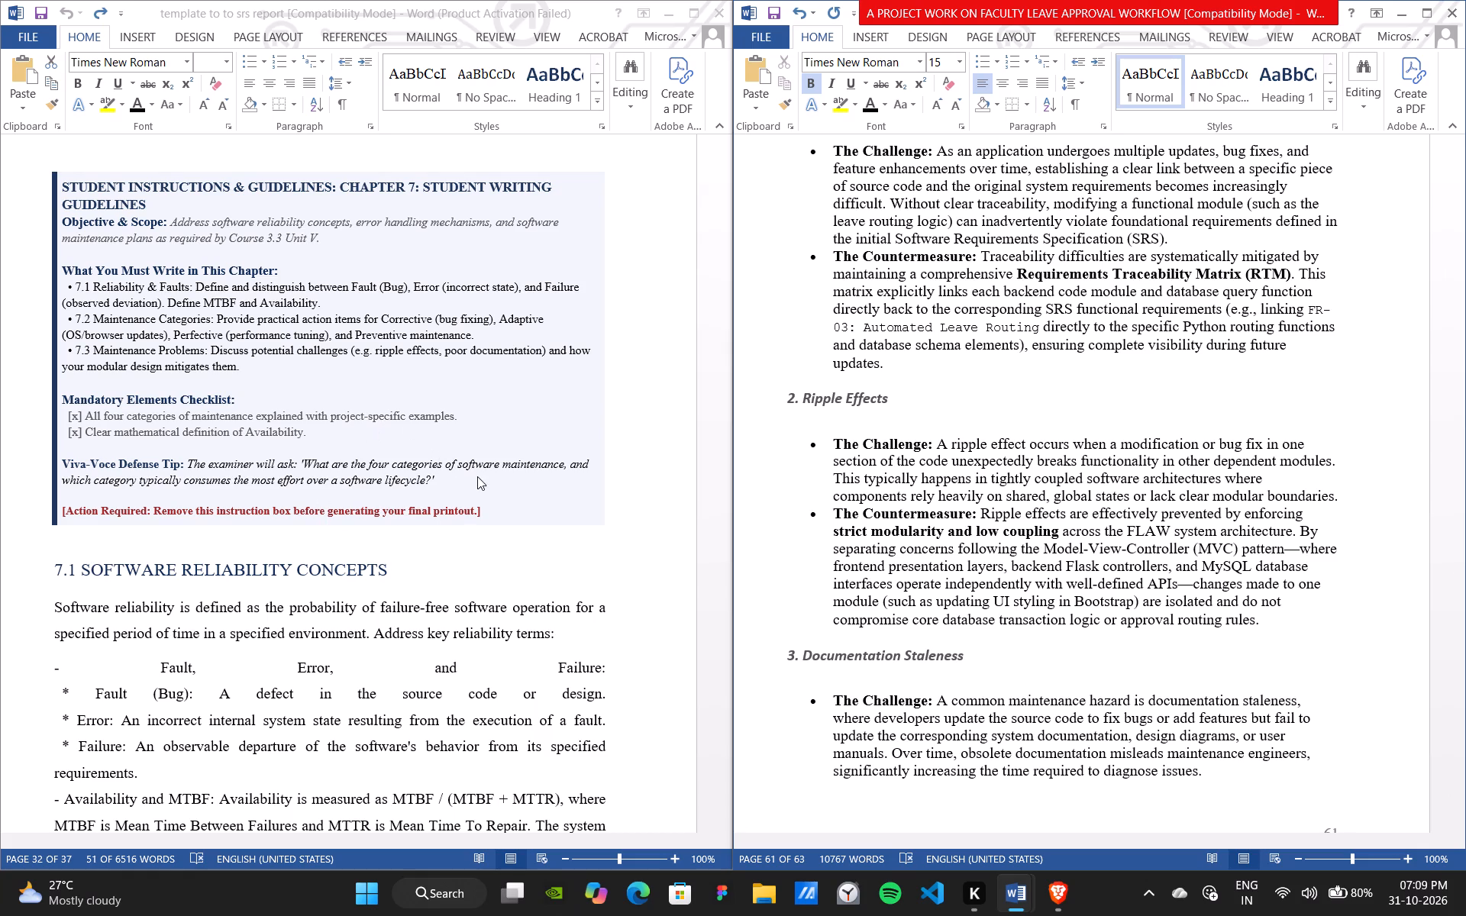
scroll(476, 526, "down", 5)
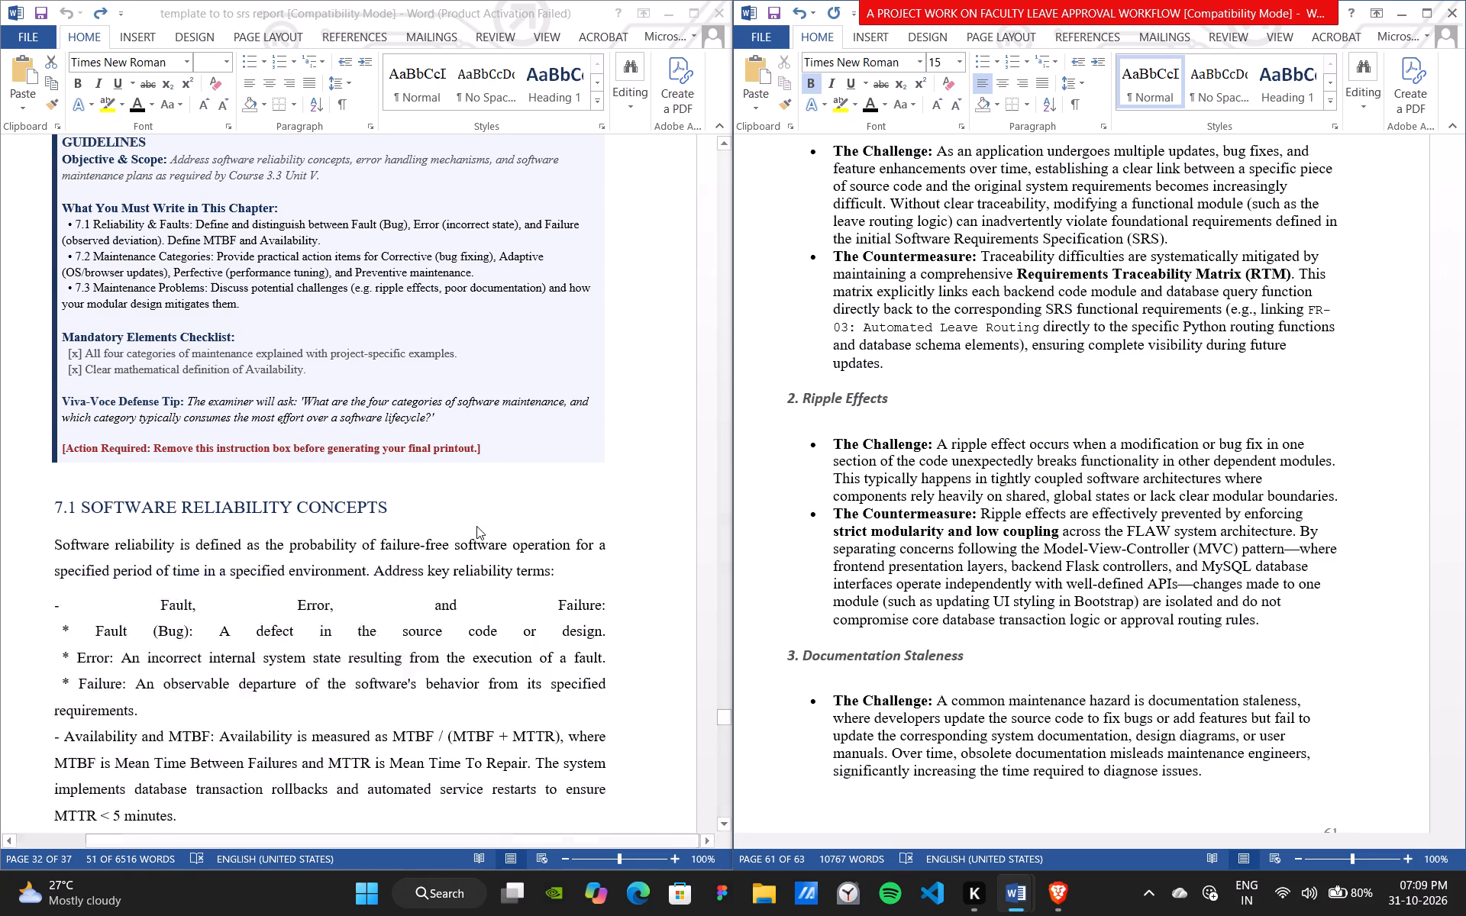
scroll(476, 526, "down", 19)
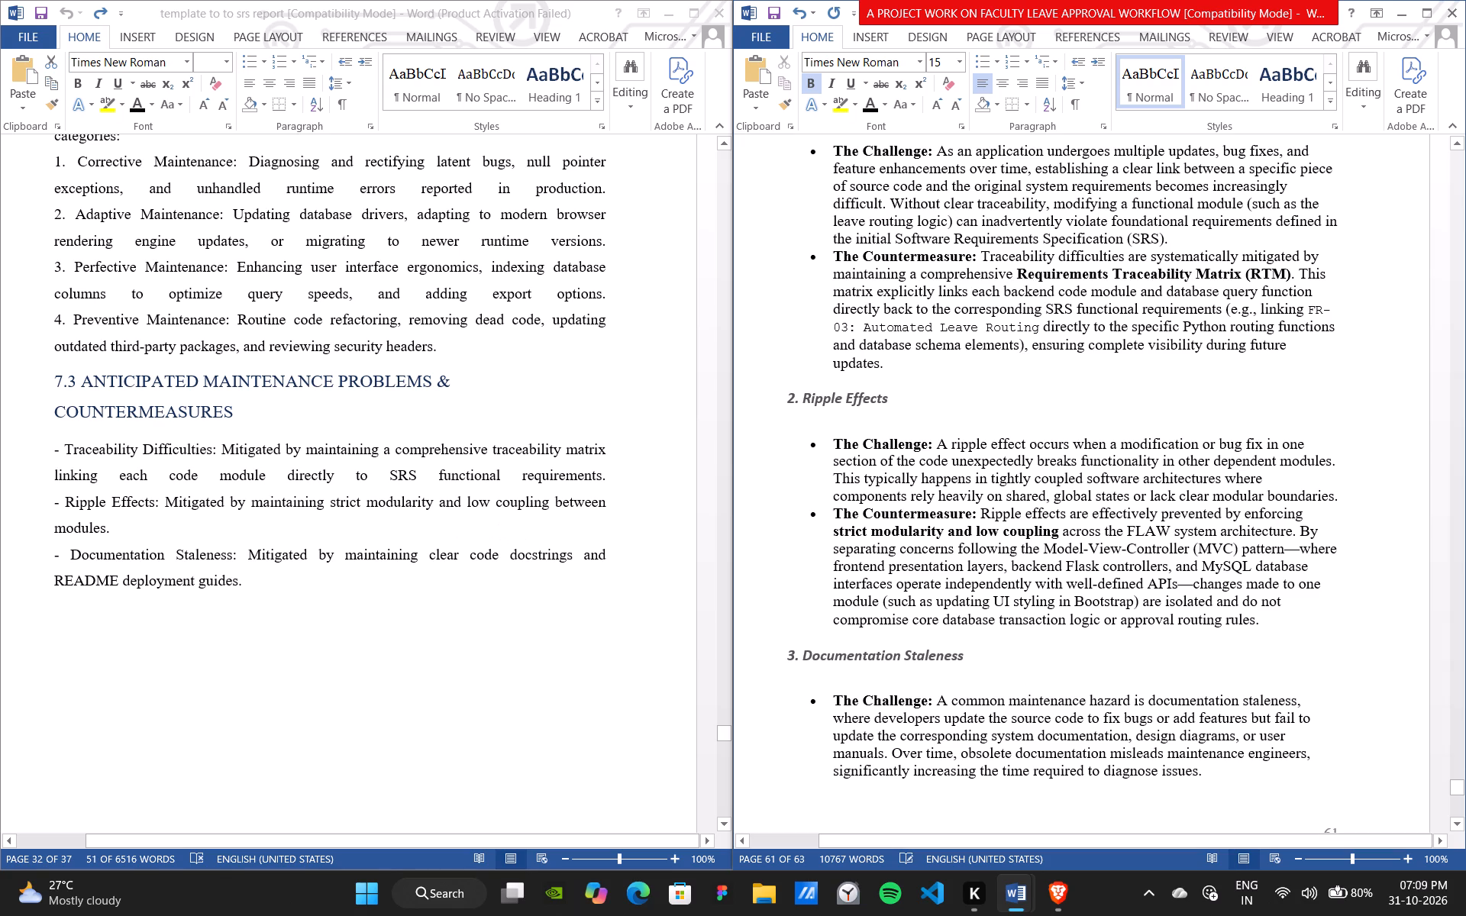
scroll(1231, 621, "up", 12)
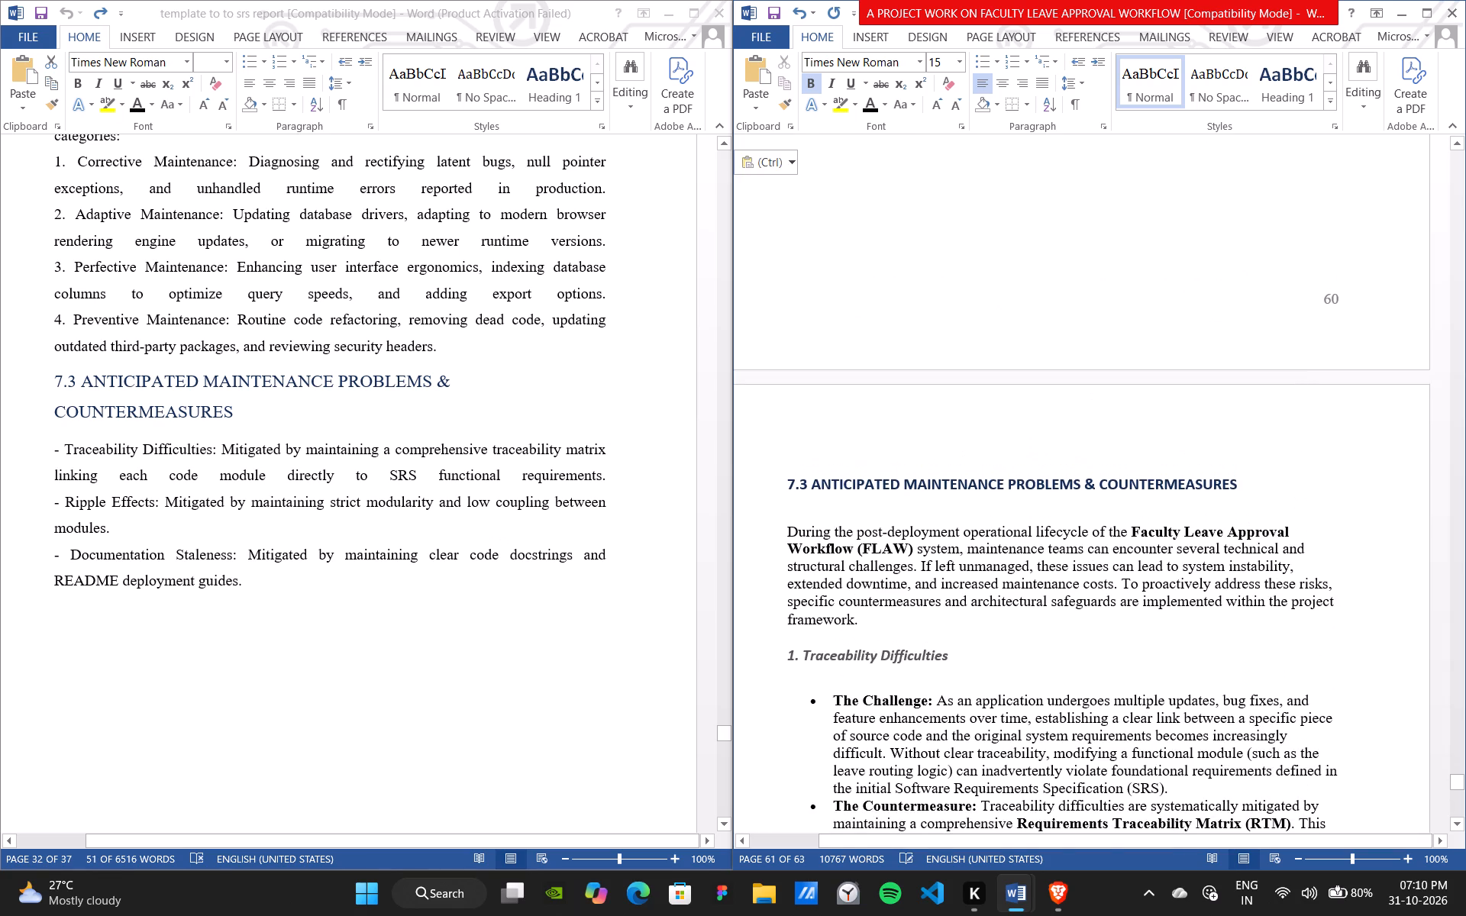
Format the heading "7.3 ANTICIPATED MAINTENANCE PROBLEMS & COUNTERMEASURES" as bold Times New Roman, size 14, in black.
scroll(790, 504, "down", 4)
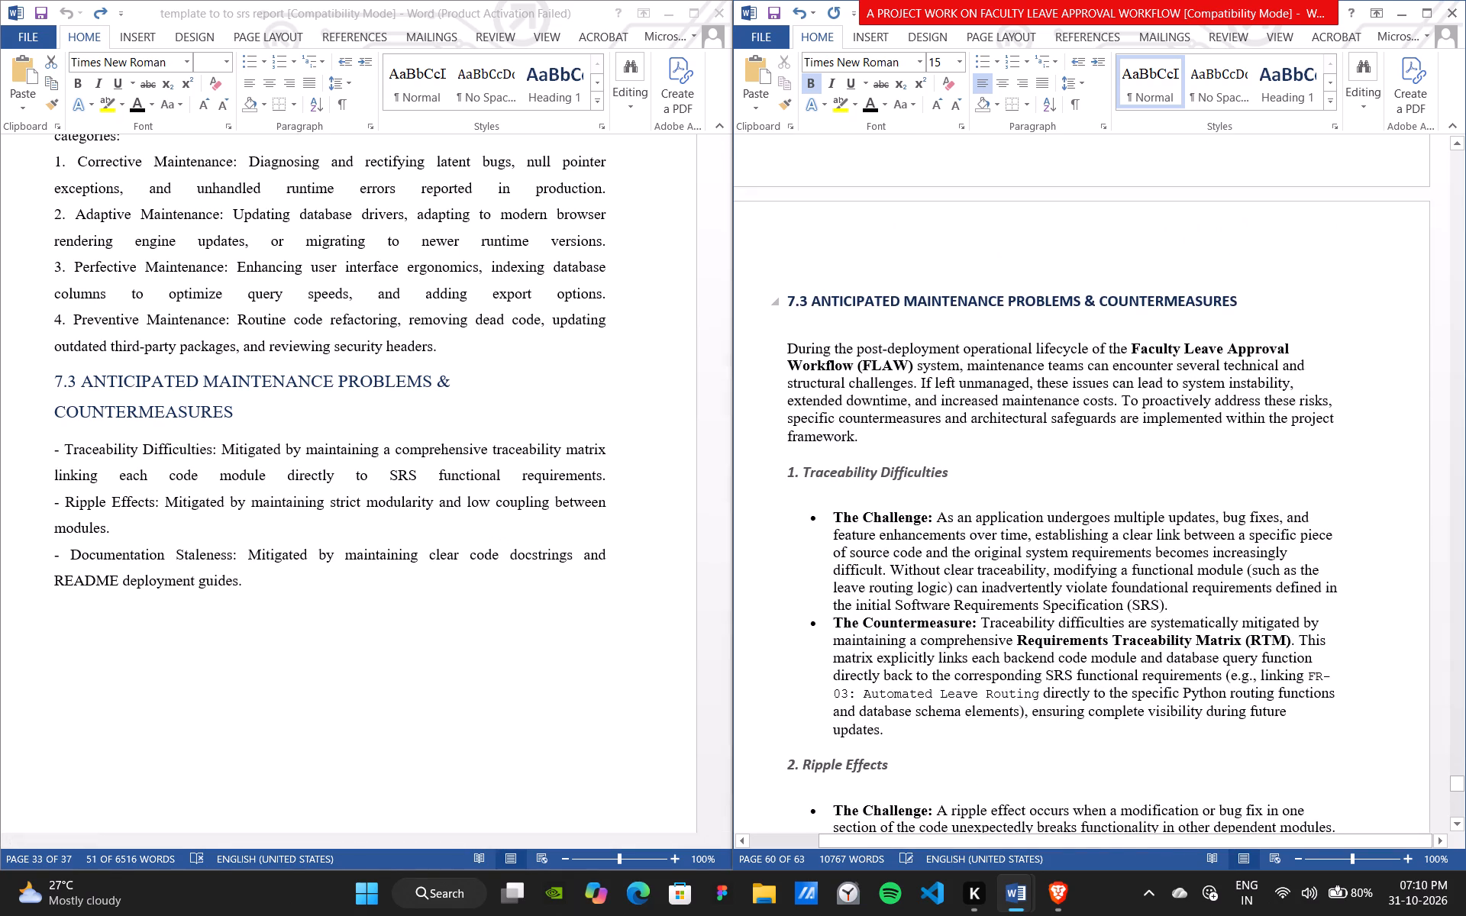
left_click_drag(788, 302, 1188, 301)
left_click(1267, 237)
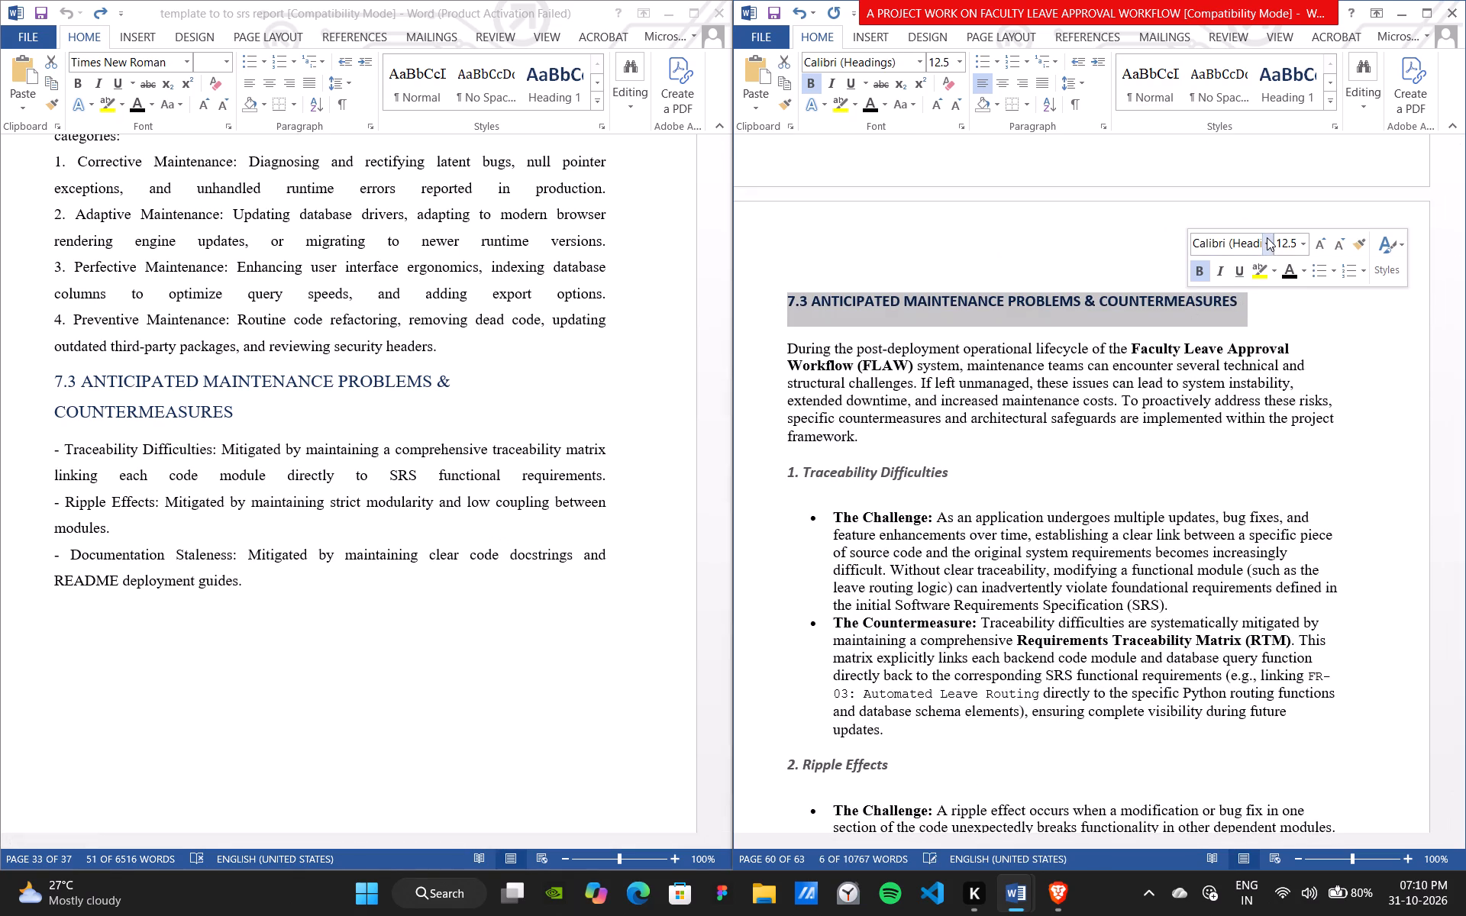
left_click(1255, 352)
left_click(1203, 266)
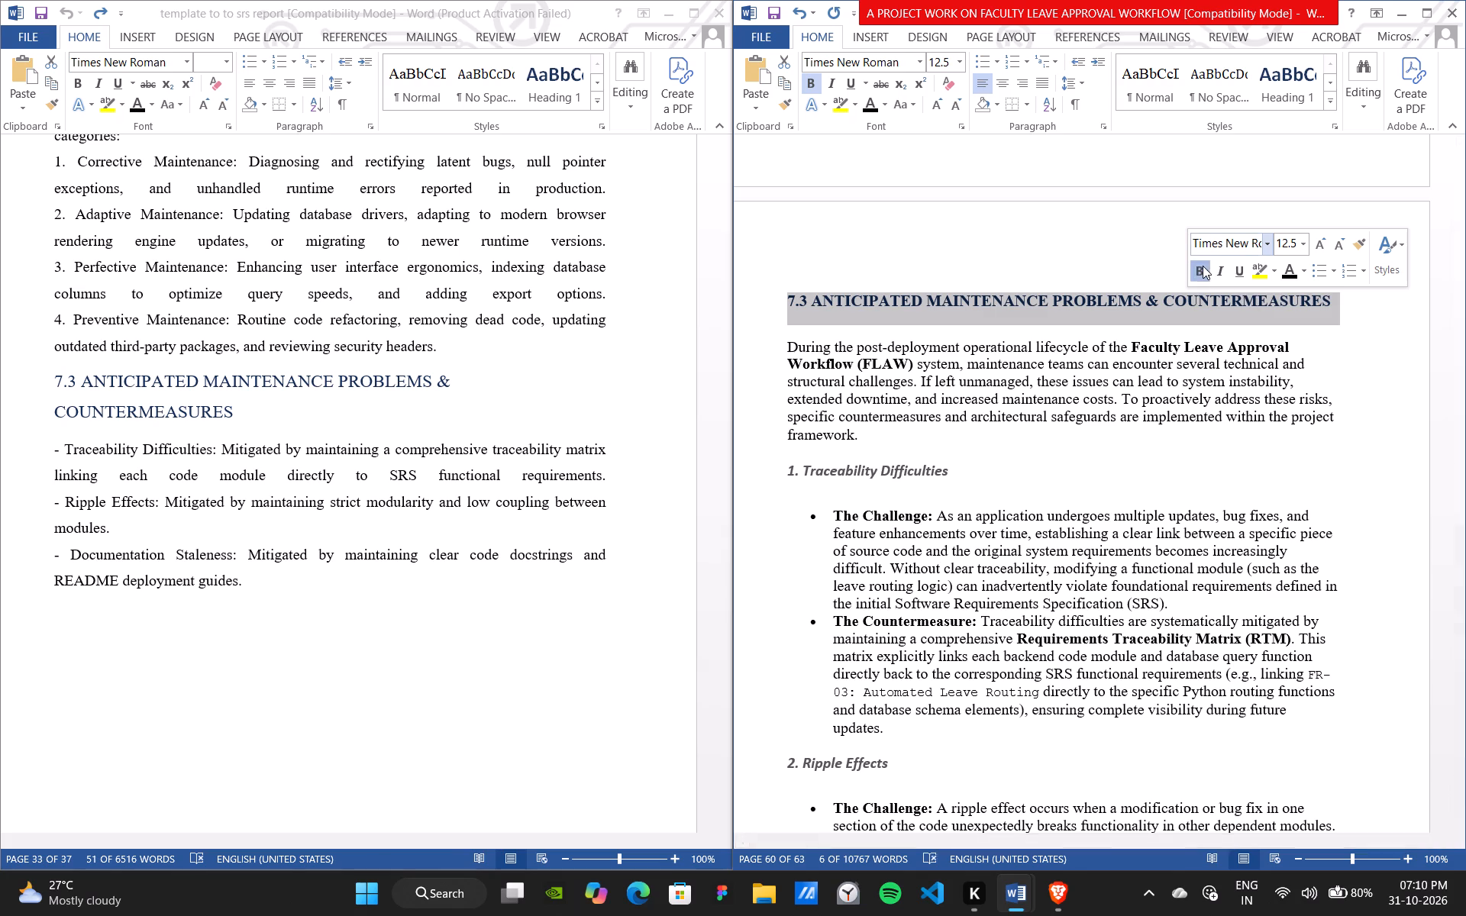
left_click(1203, 266)
left_click(1305, 244)
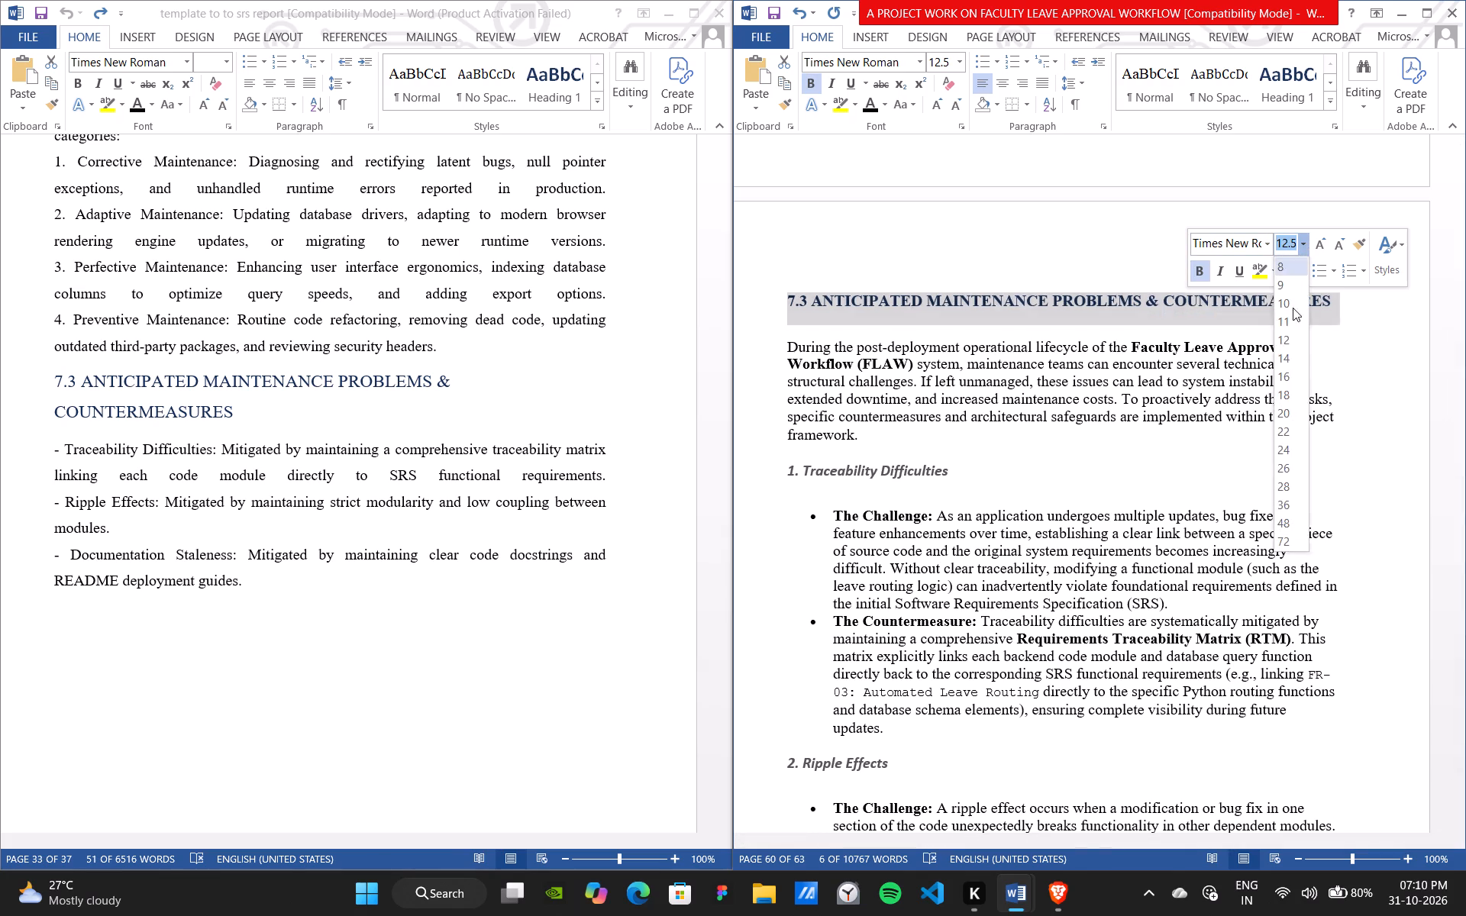
left_click(1284, 356)
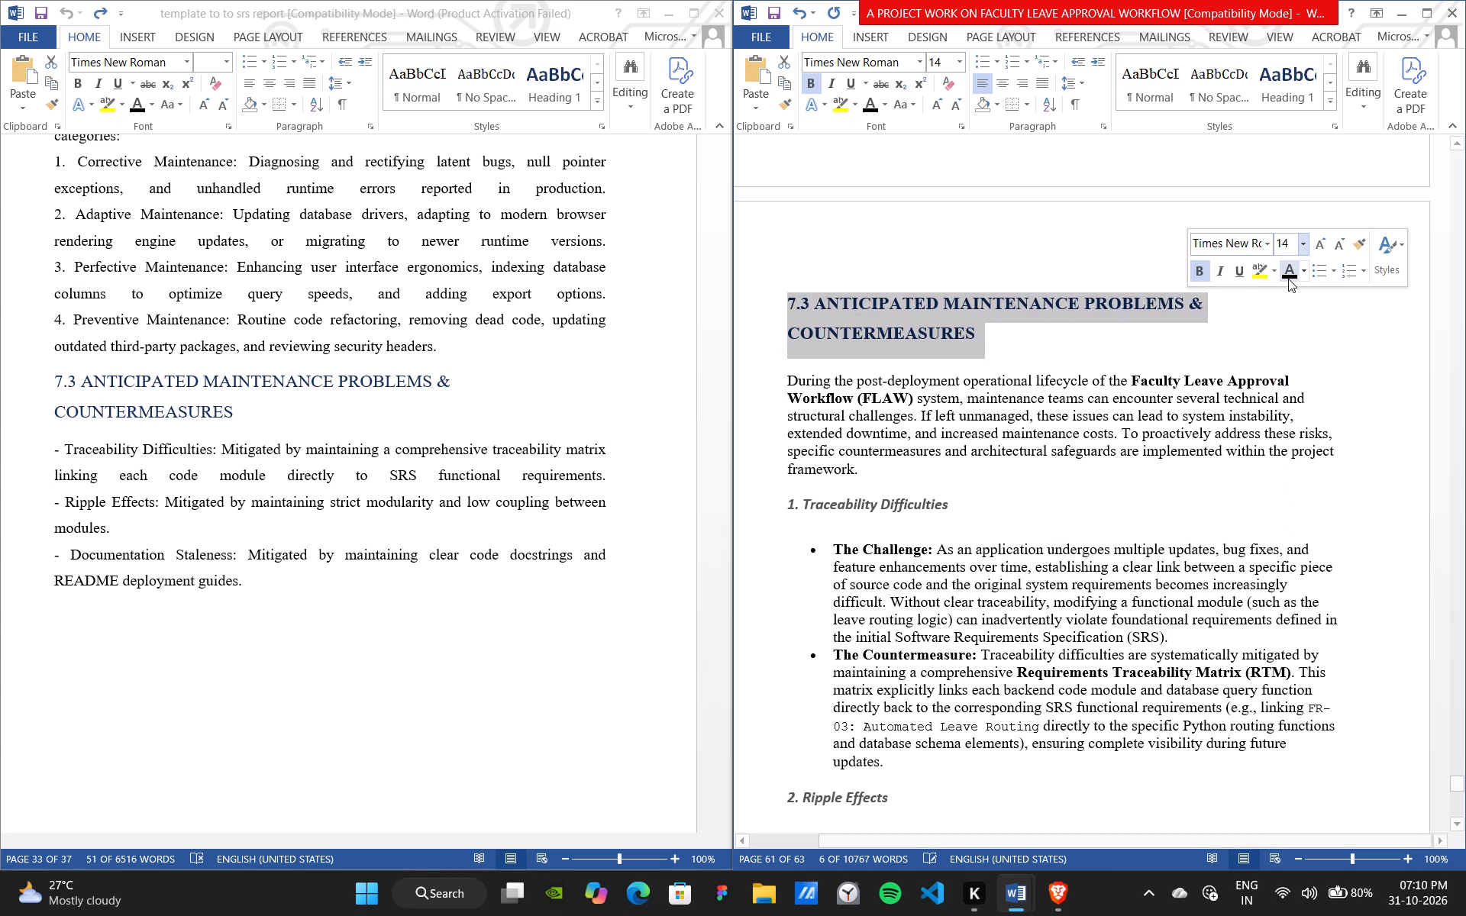
left_click(1288, 279)
Remove bold and italic from the "1. Traceability Difficulties" subheading and set it to black Times New Roman.
scroll(890, 593, "down", 1)
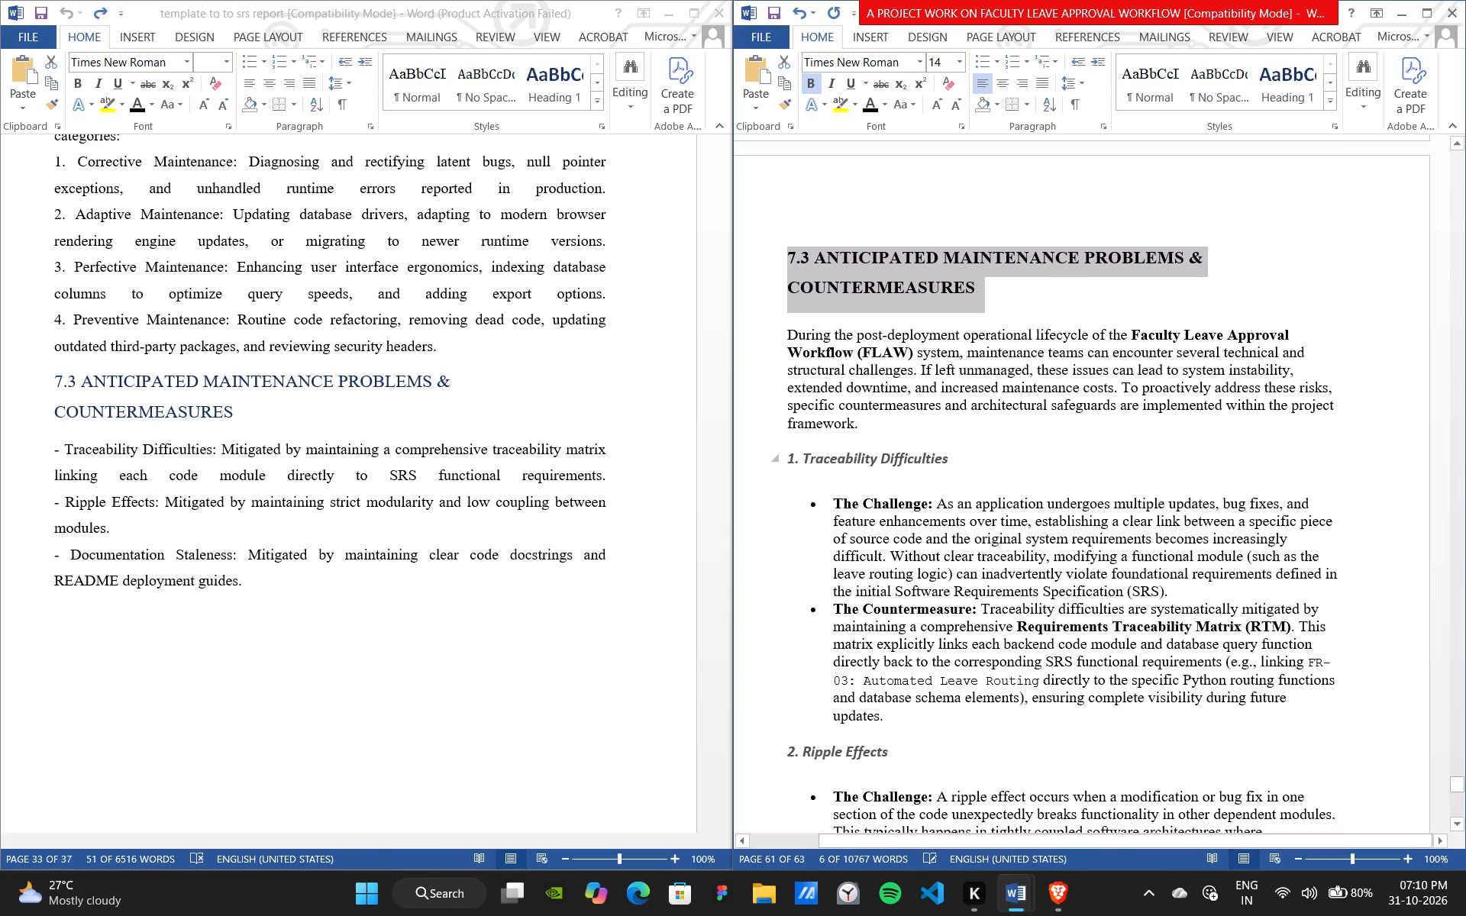
left_click_drag(790, 461, 948, 459)
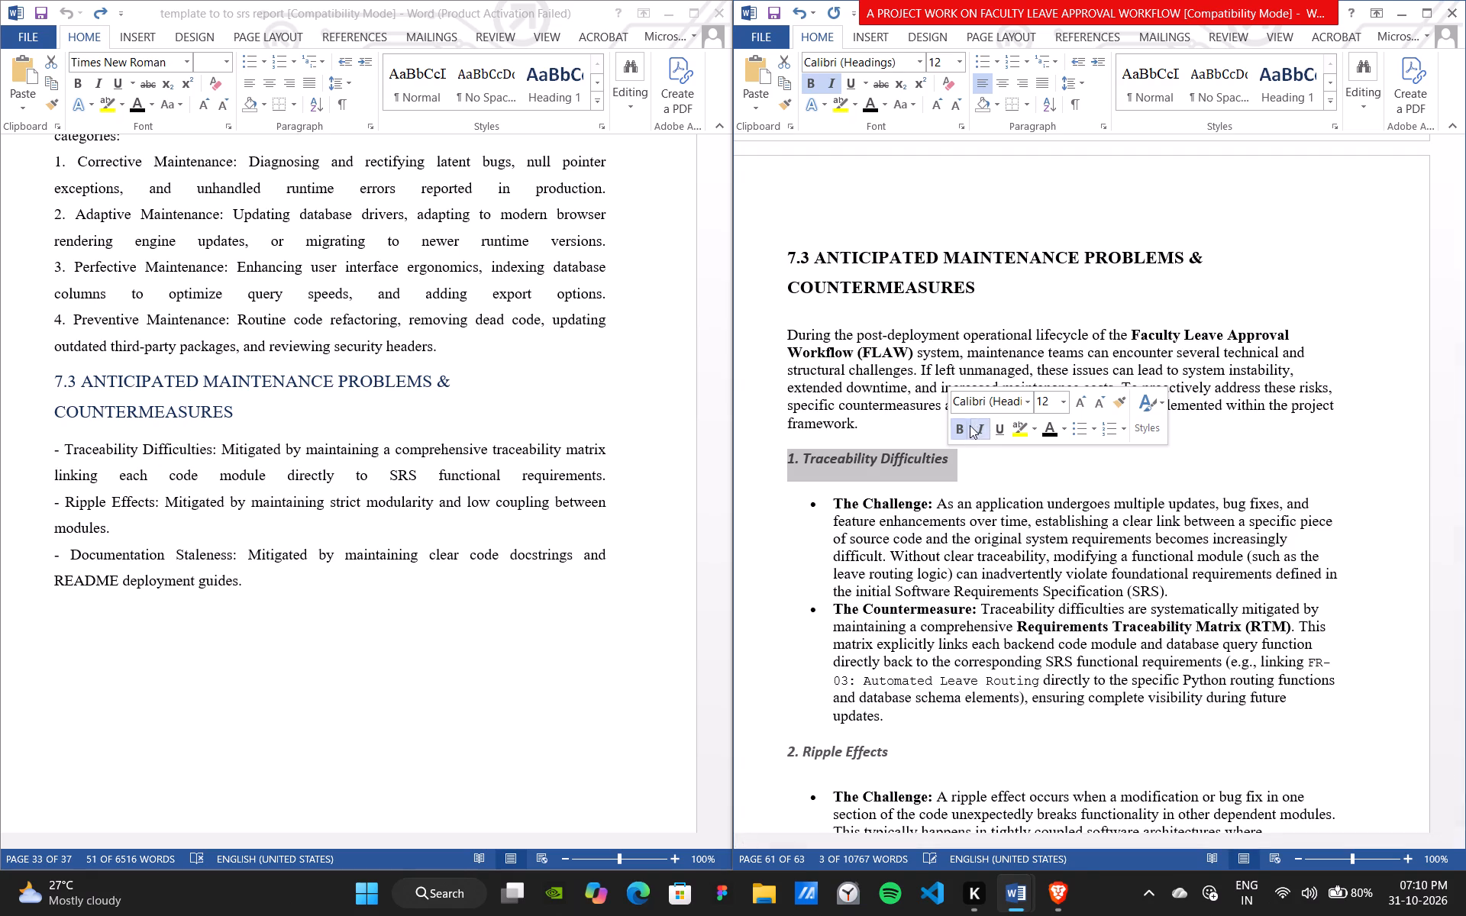
left_click(961, 429)
left_click(980, 429)
left_click(1022, 410)
left_click(1023, 409)
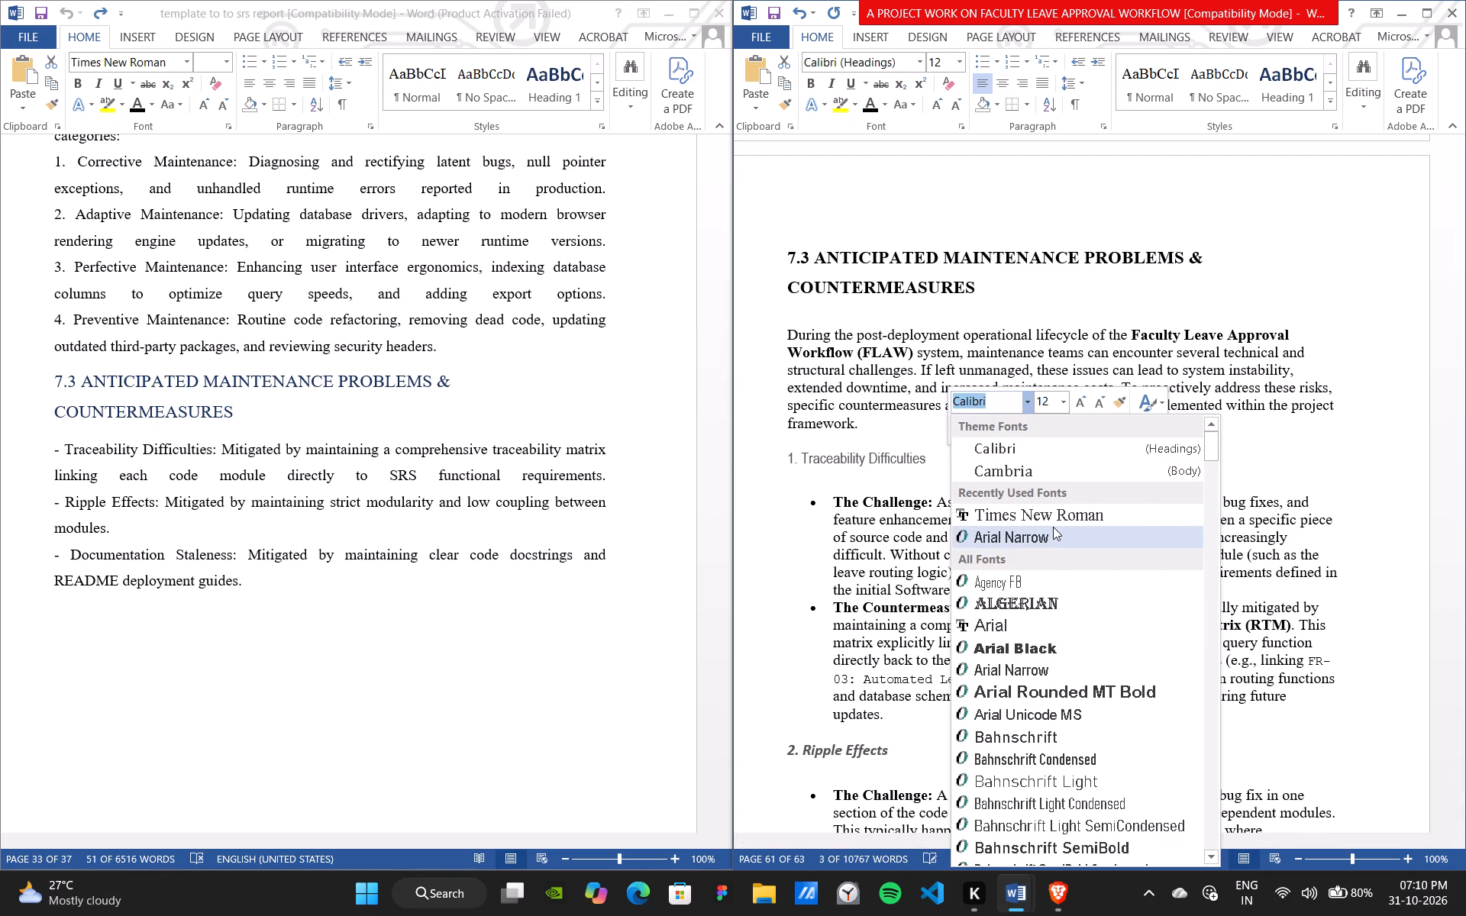
left_click(1053, 527)
left_click(1025, 399)
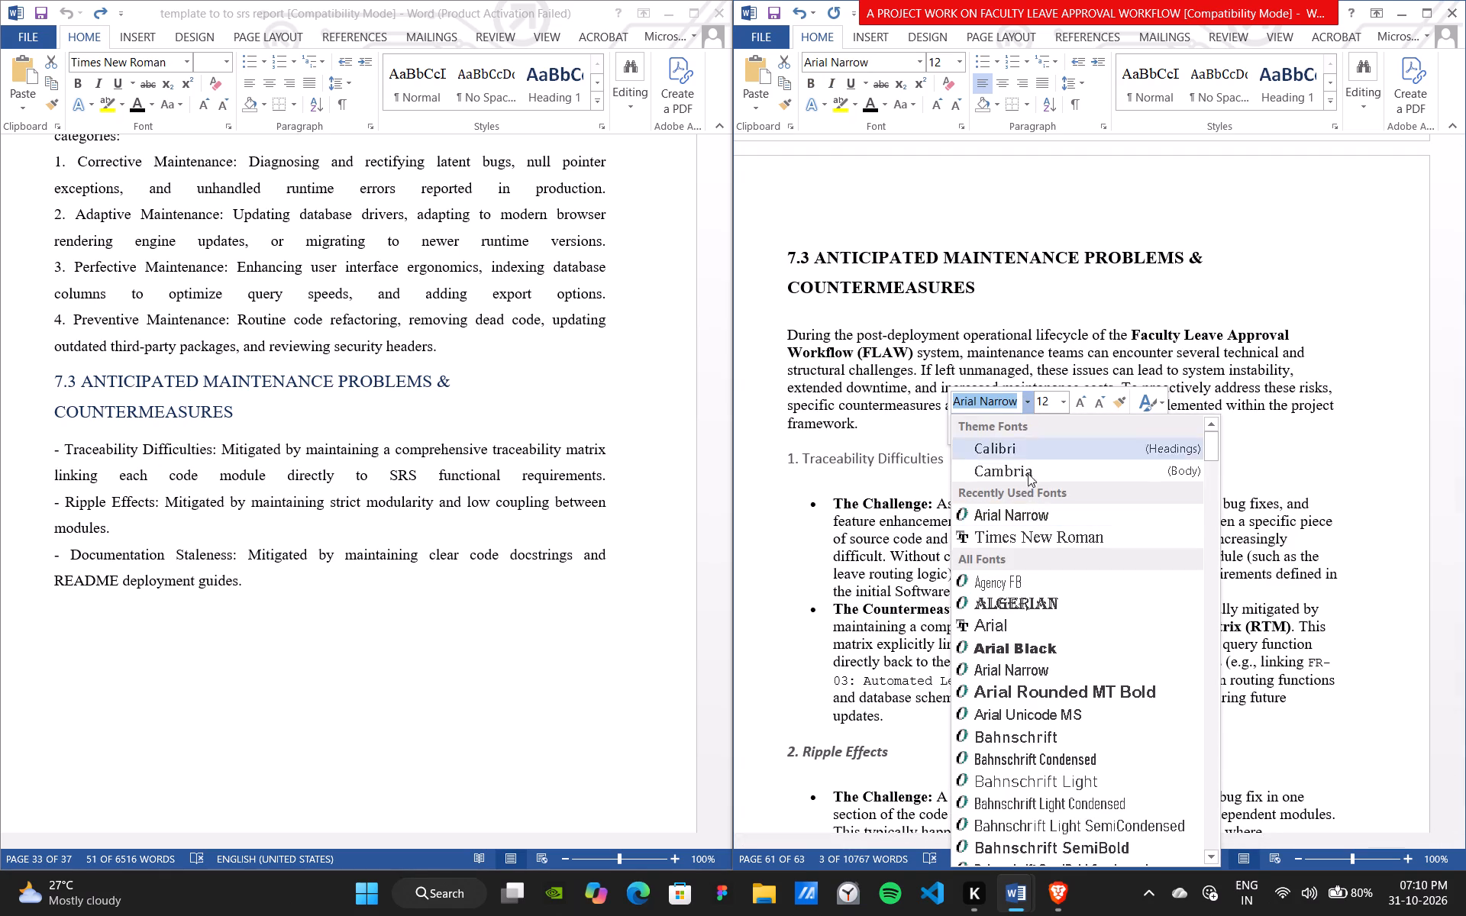
left_click(1047, 545)
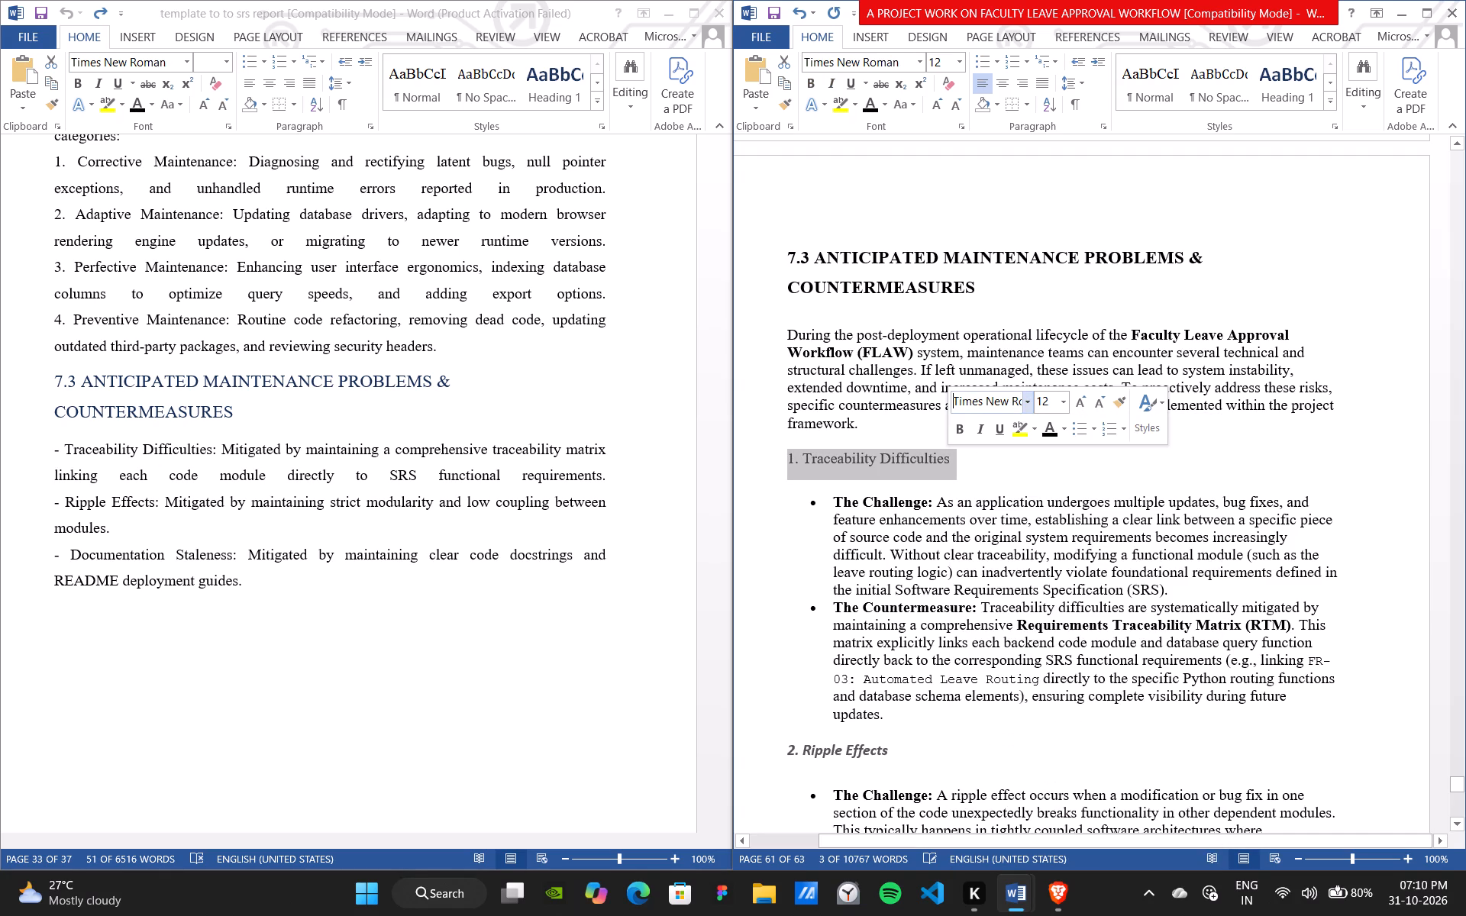
left_click(1048, 434)
Remove bold and italic from the "2. Ripple Effects" subheading and set it to black Times New Roman.
scroll(1025, 592, "down", 5)
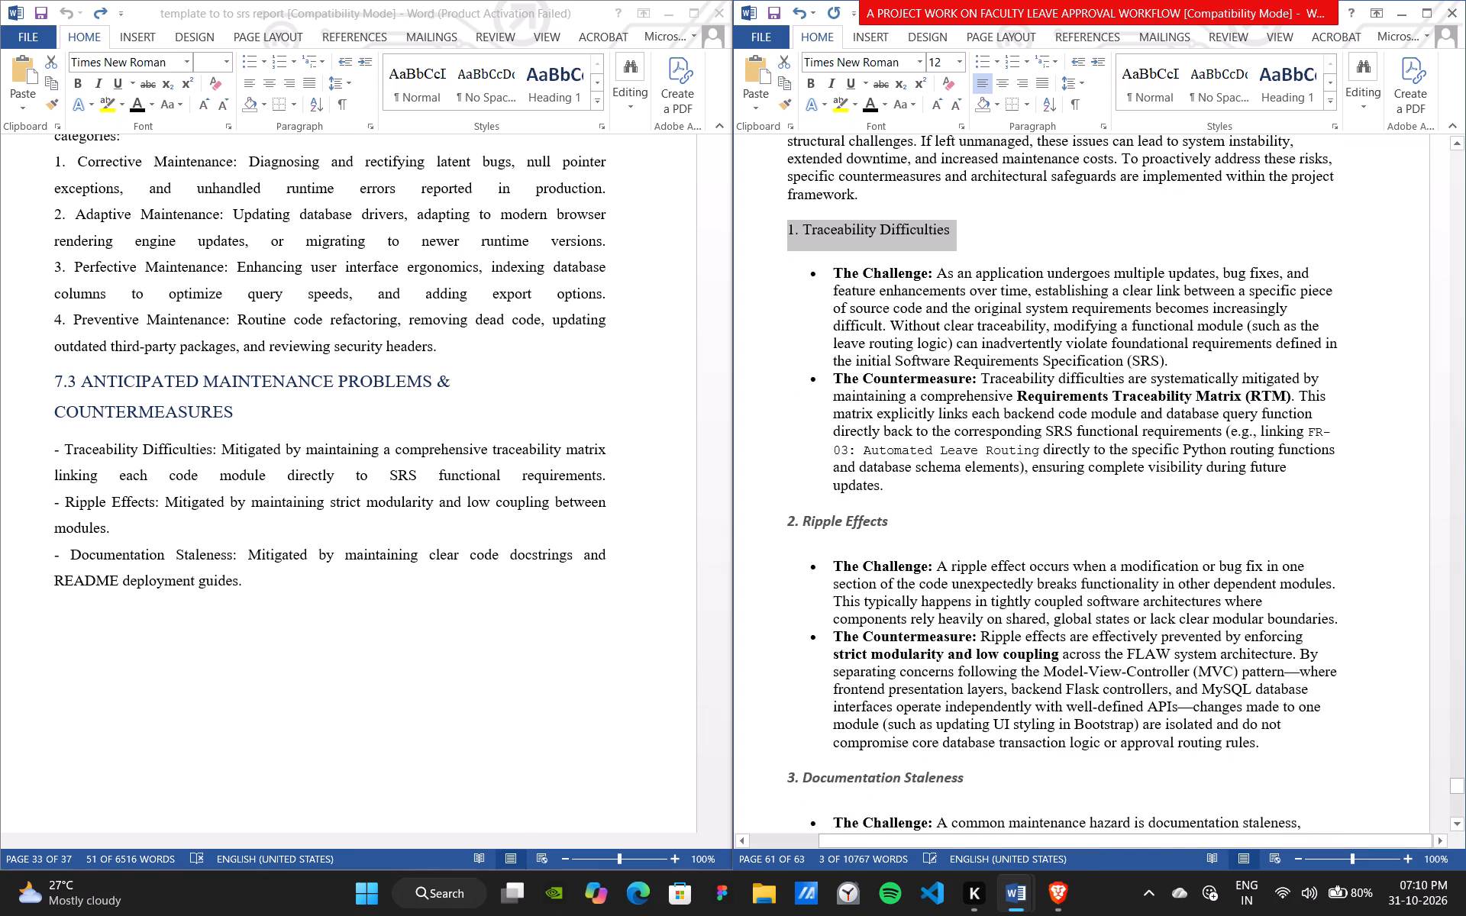
left_click_drag(792, 515, 870, 525)
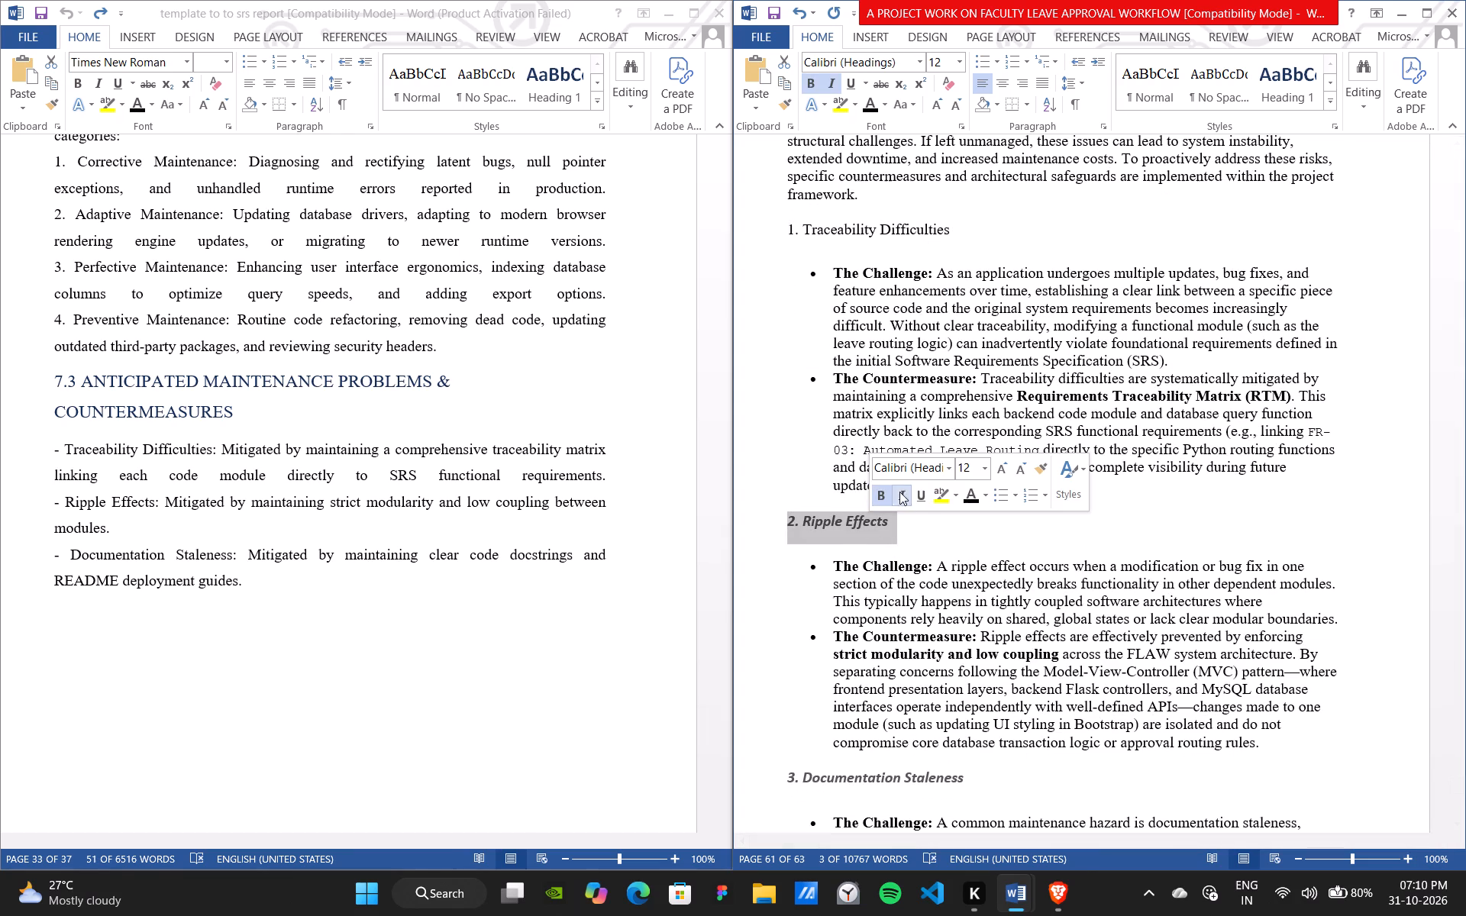
left_click(881, 492)
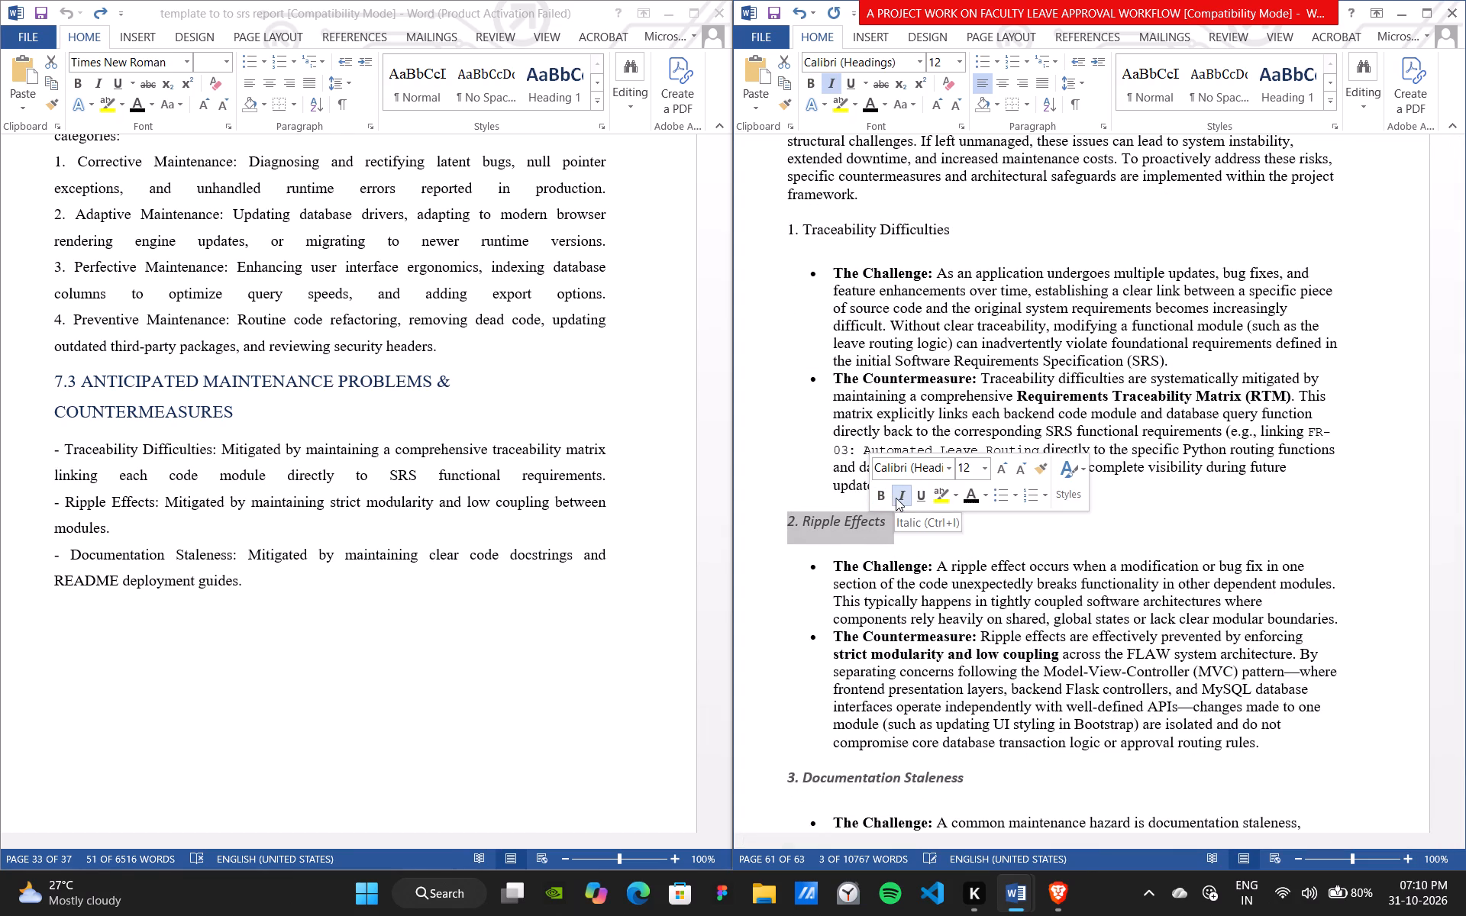
left_click(899, 498)
left_click(954, 466)
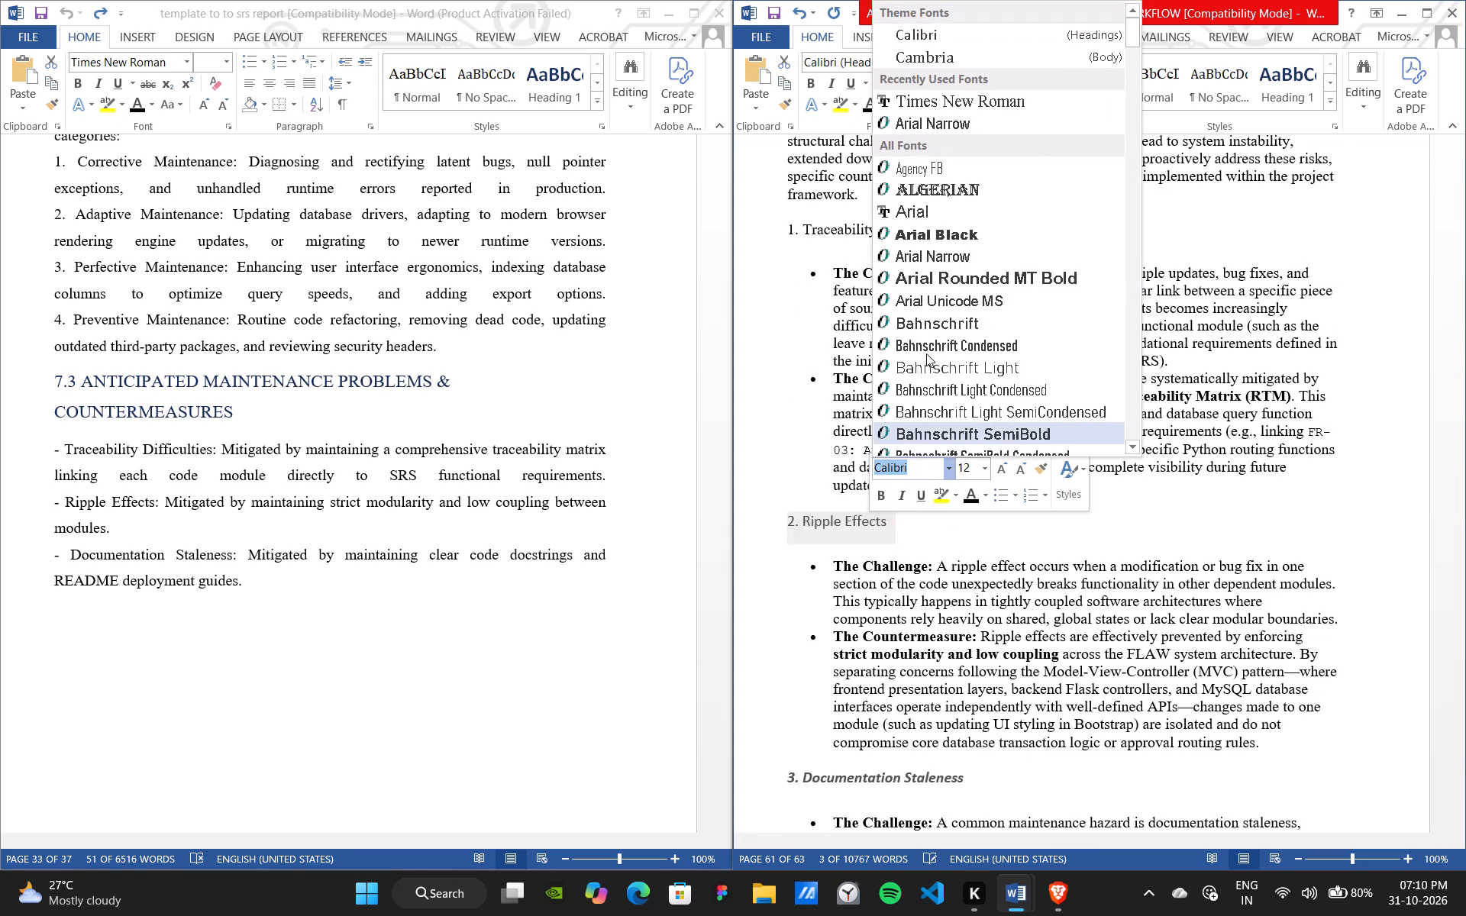
left_click(996, 92)
right_click(861, 530)
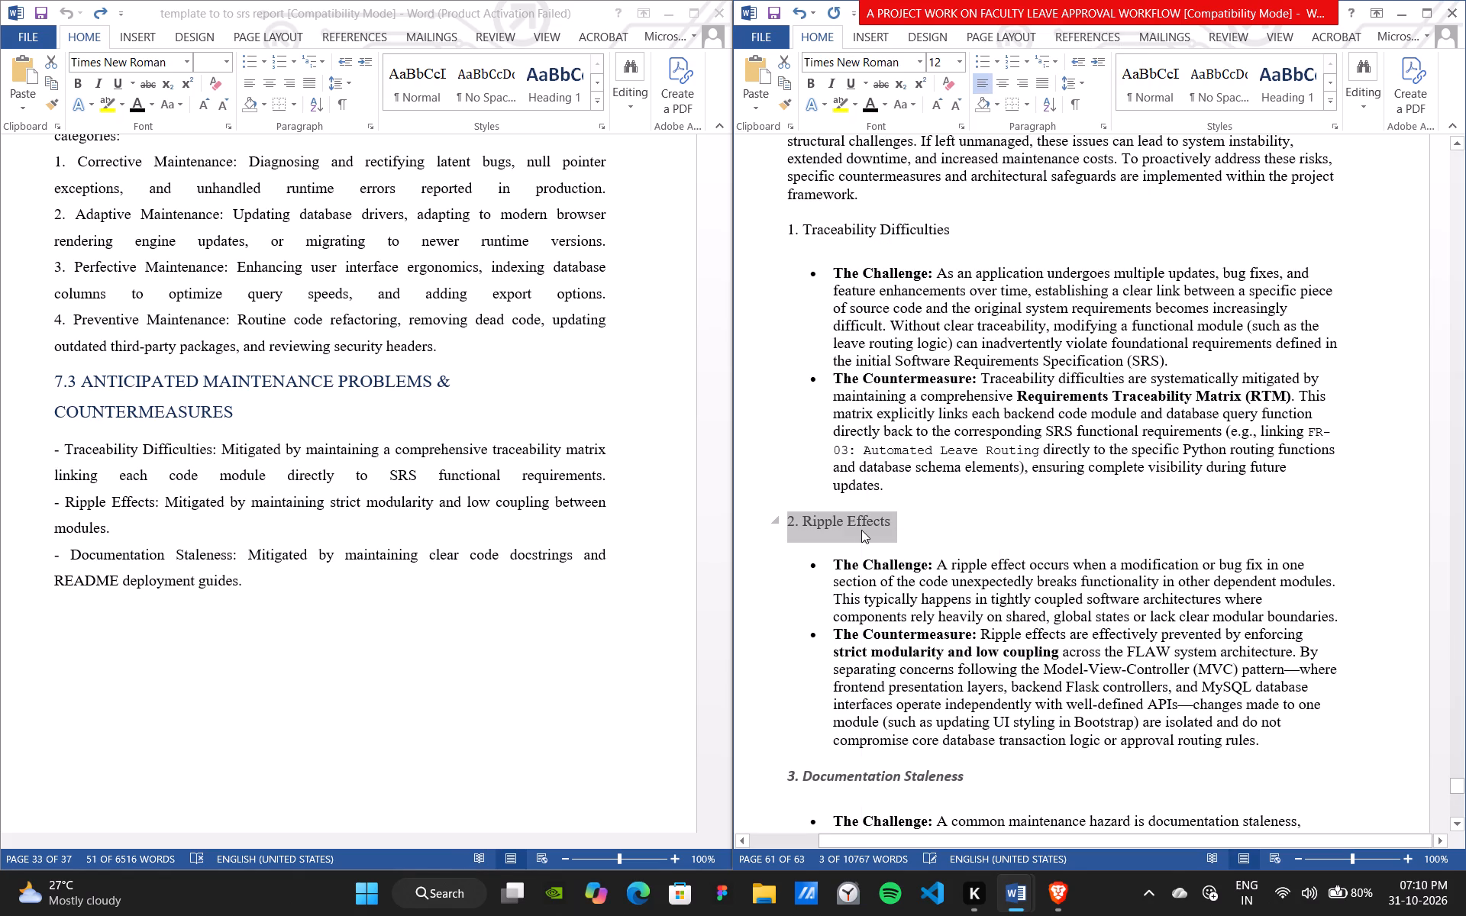
left_click(963, 506)
scroll(920, 632, "down", 7)
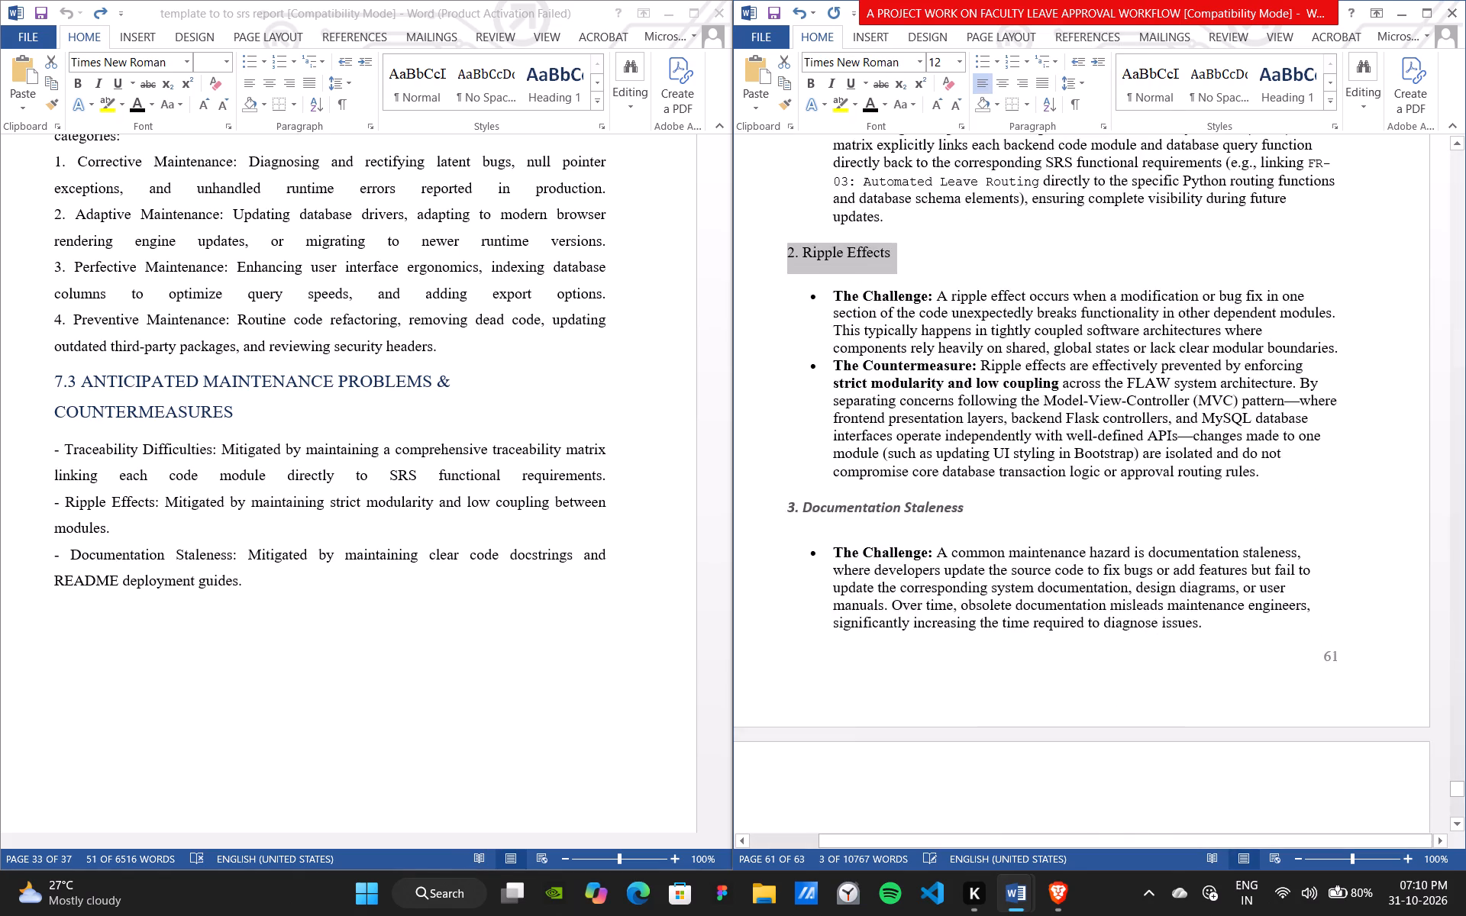
Remove bold and italic from the "3. Documentation Staleness" subheading and set it to black Times New Roman.
scroll(922, 634, "down", 3)
left_click_drag(791, 314, 910, 310)
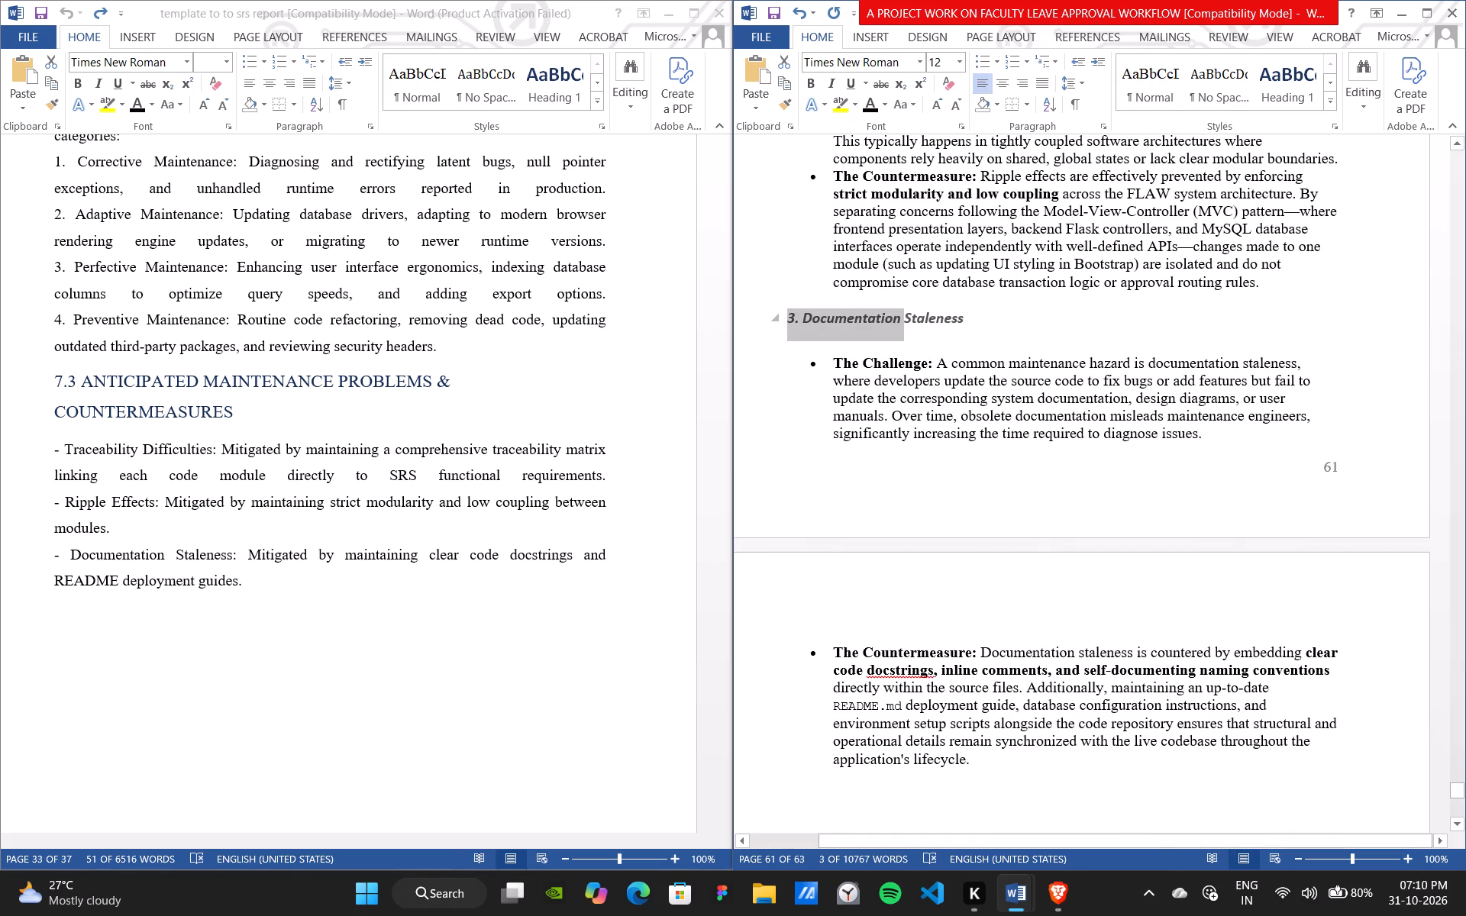
left_click_drag(910, 310, 946, 310)
left_click(950, 285)
left_click(974, 284)
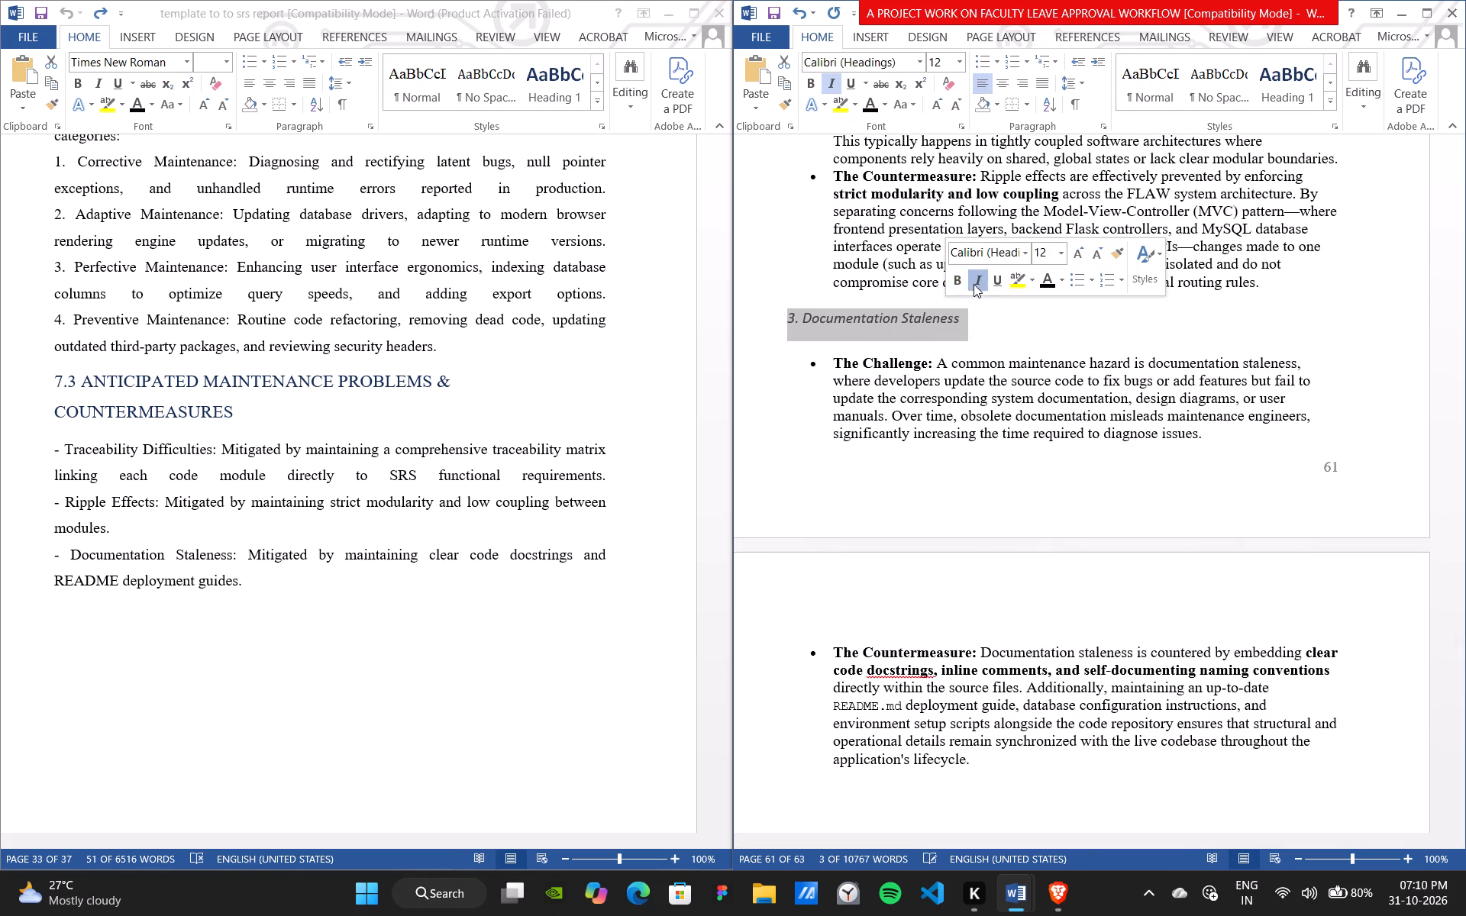
left_click(1021, 257)
left_click(1032, 358)
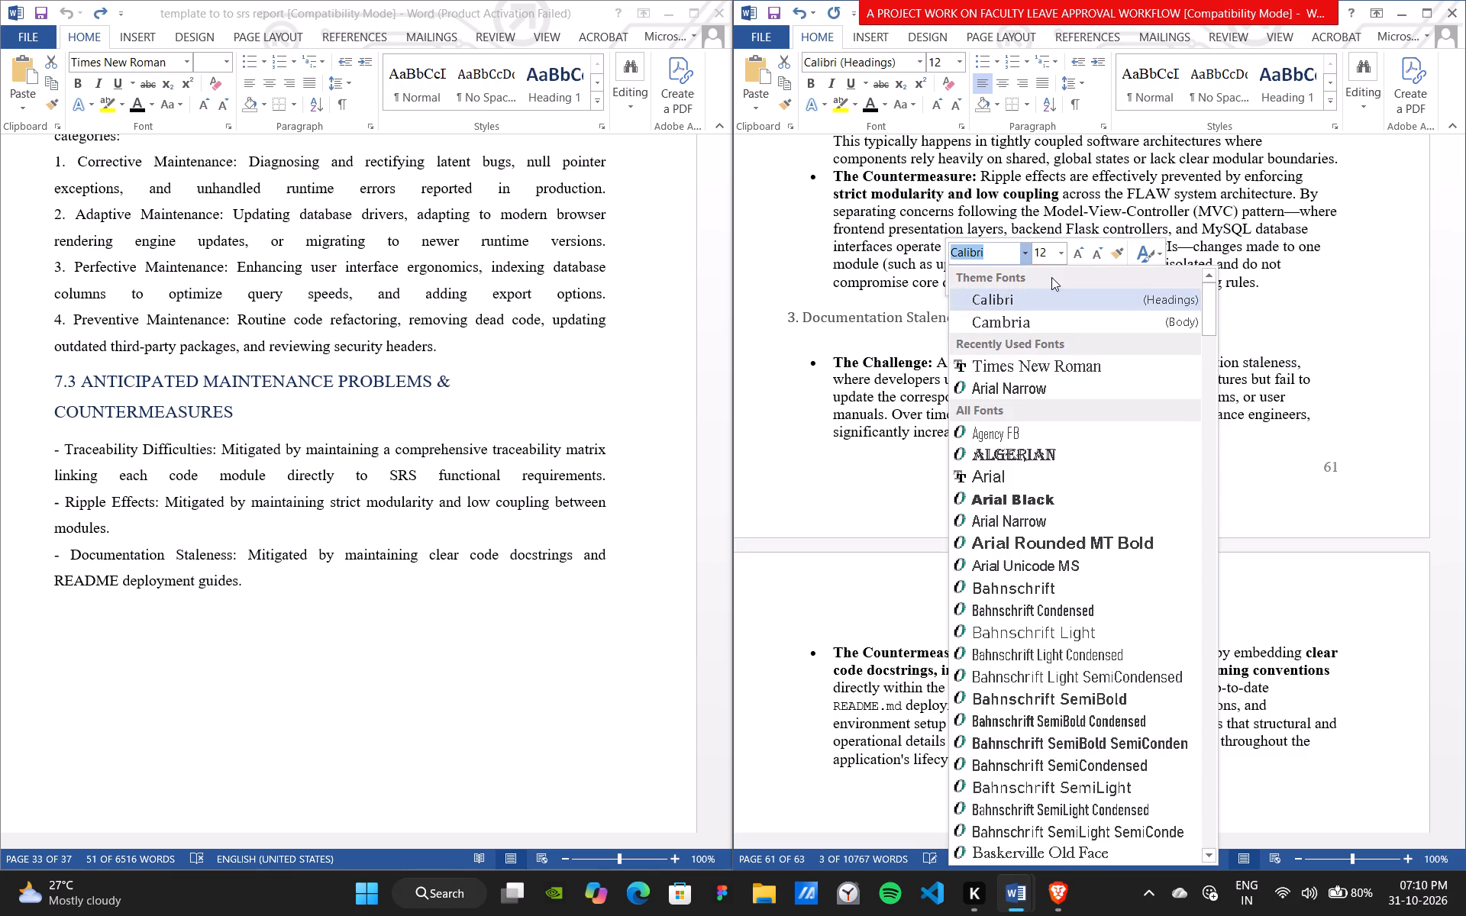
left_click(1061, 255)
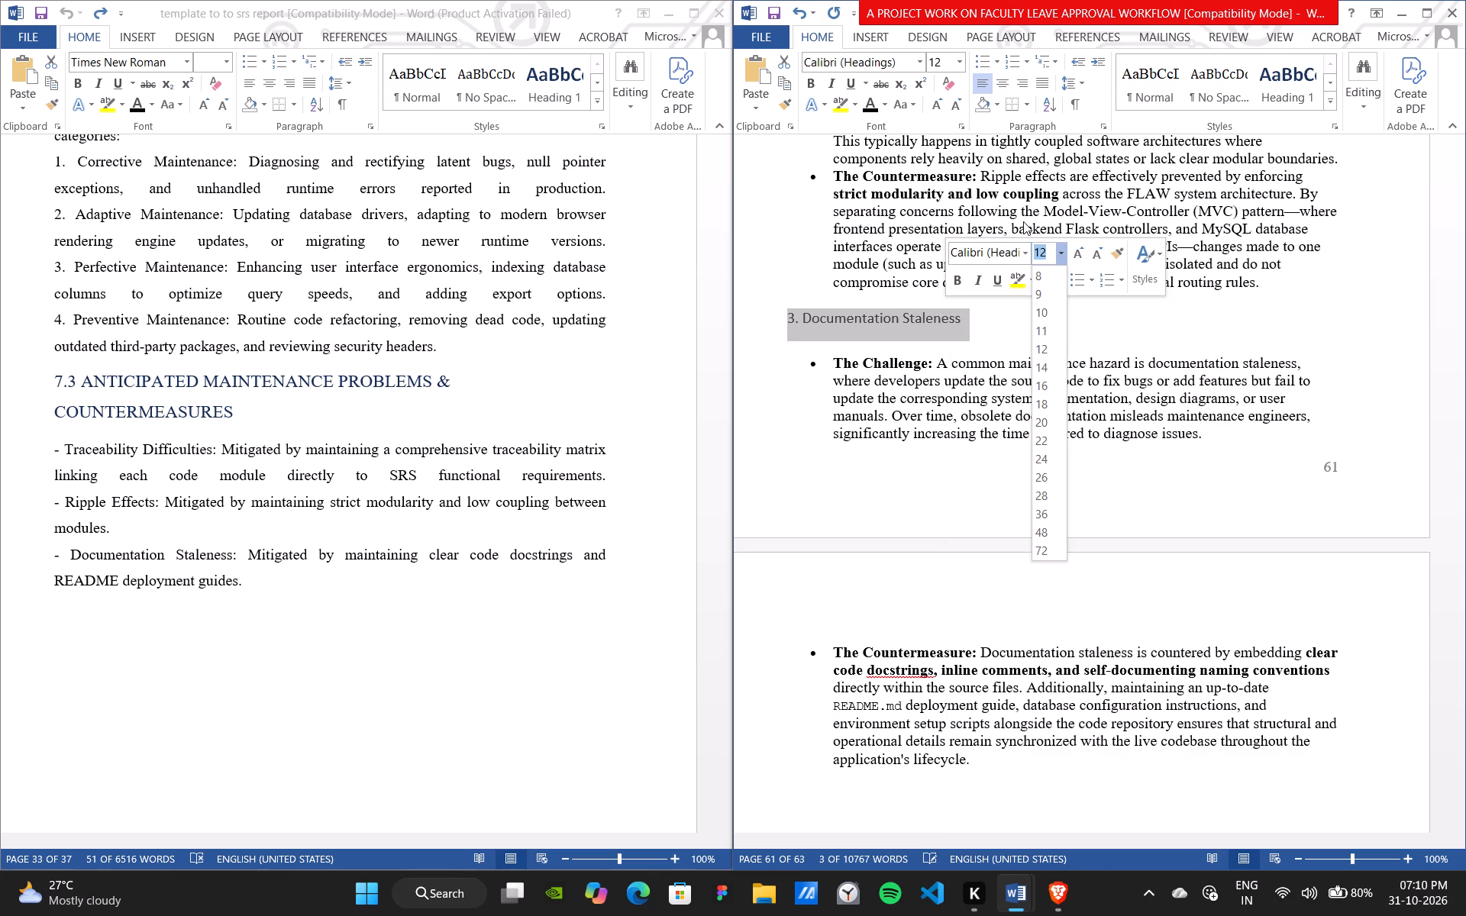
left_click(1021, 246)
left_click(1025, 362)
scroll(965, 551, "down", 6)
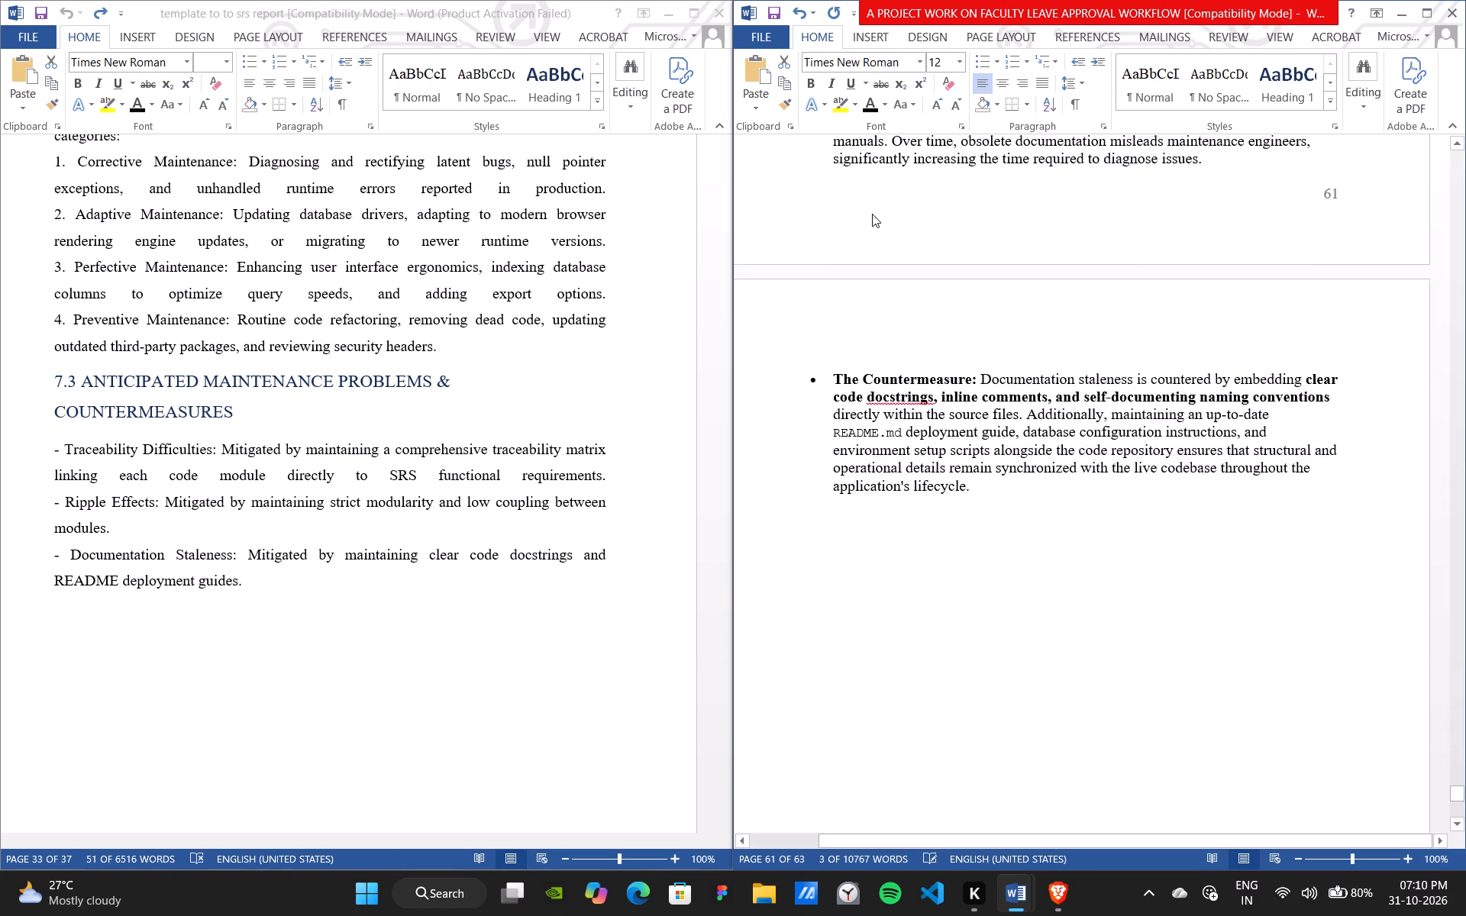
scroll(878, 214, "up", 5)
right_click(924, 265)
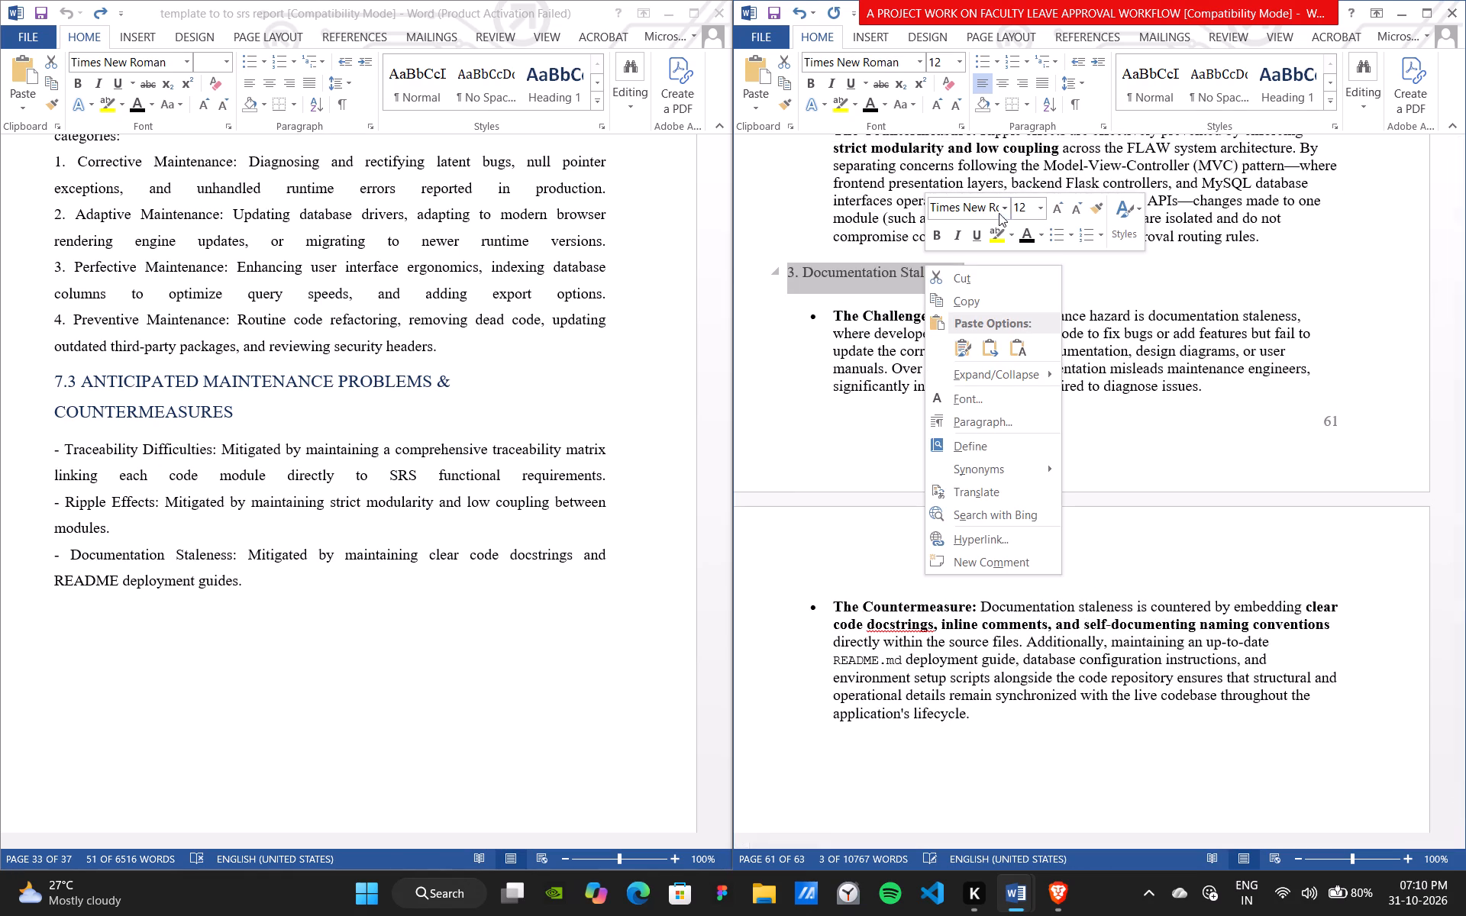
left_click(1027, 234)
scroll(959, 482, "down", 6)
scroll(896, 486, "down", 4)
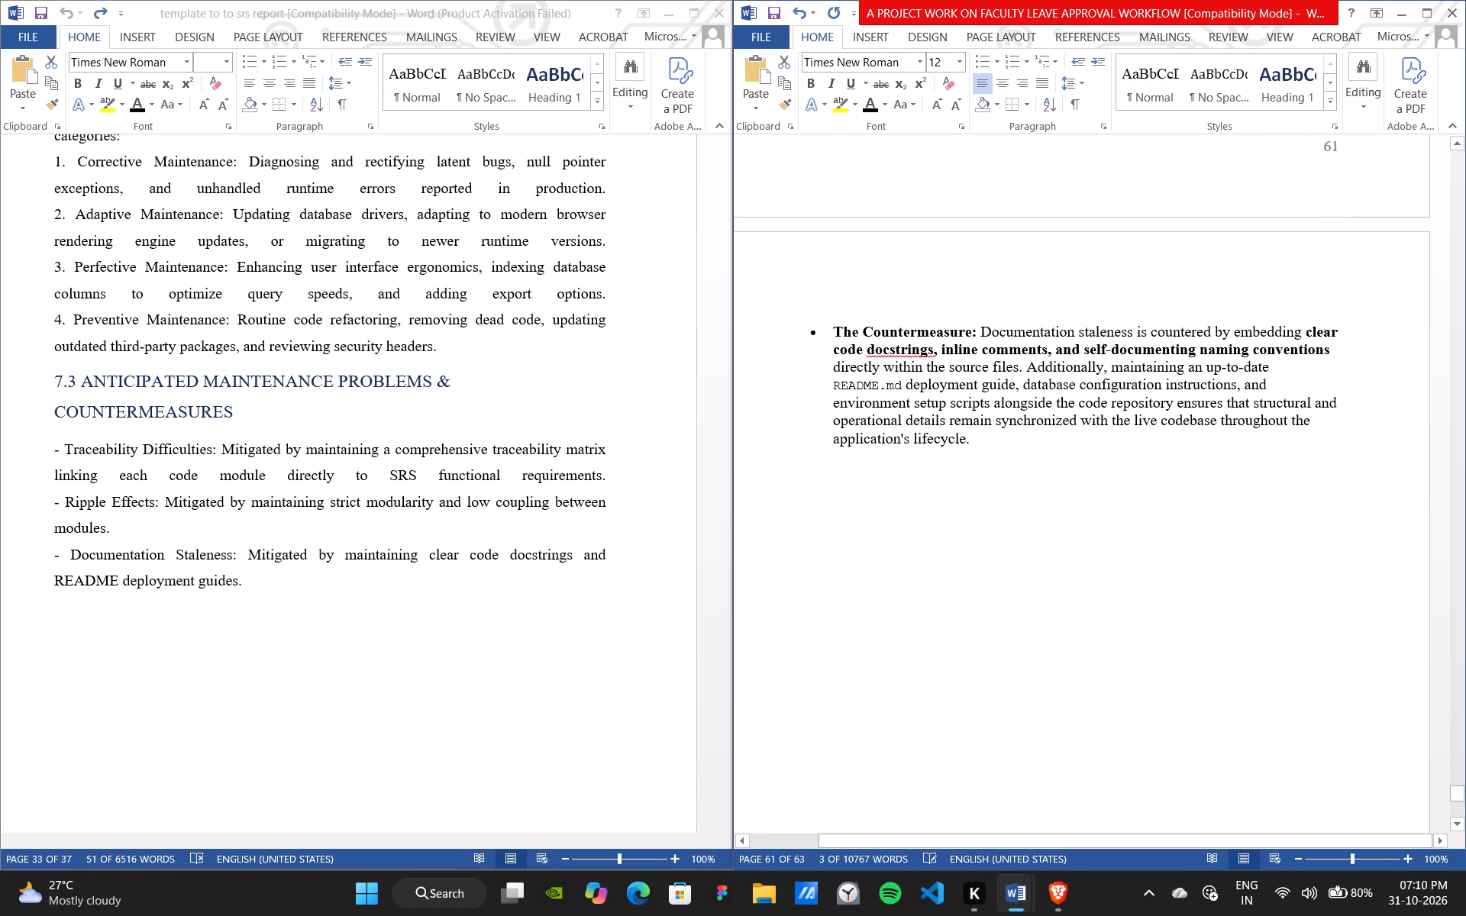
scroll(896, 492, "down", 2)
scroll(287, 512, "down", 13)
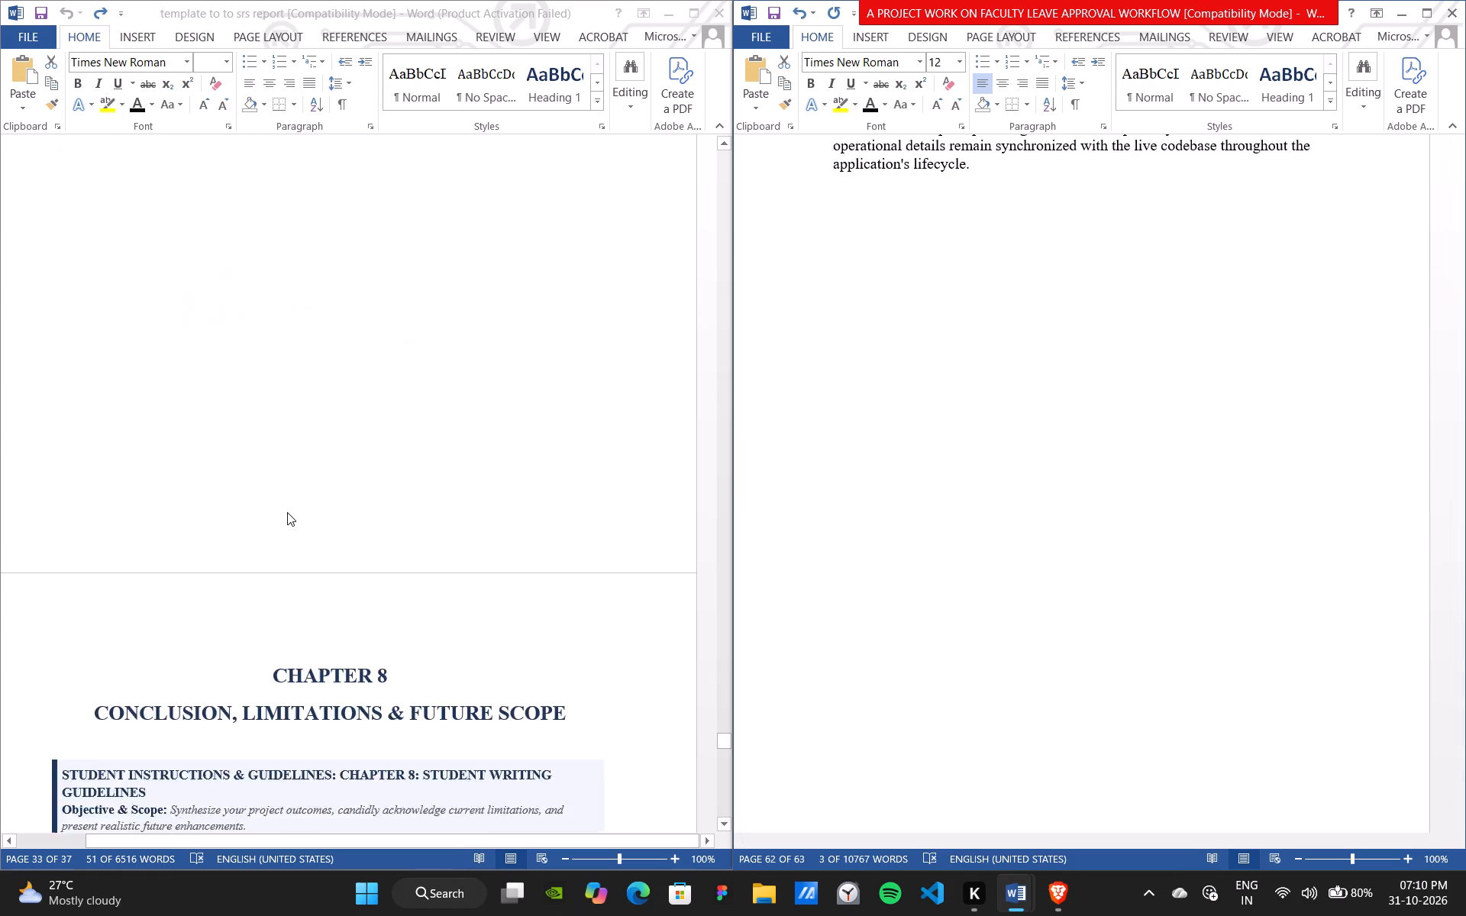
scroll(287, 512, "up", 20)
scroll(287, 512, "up", 11)
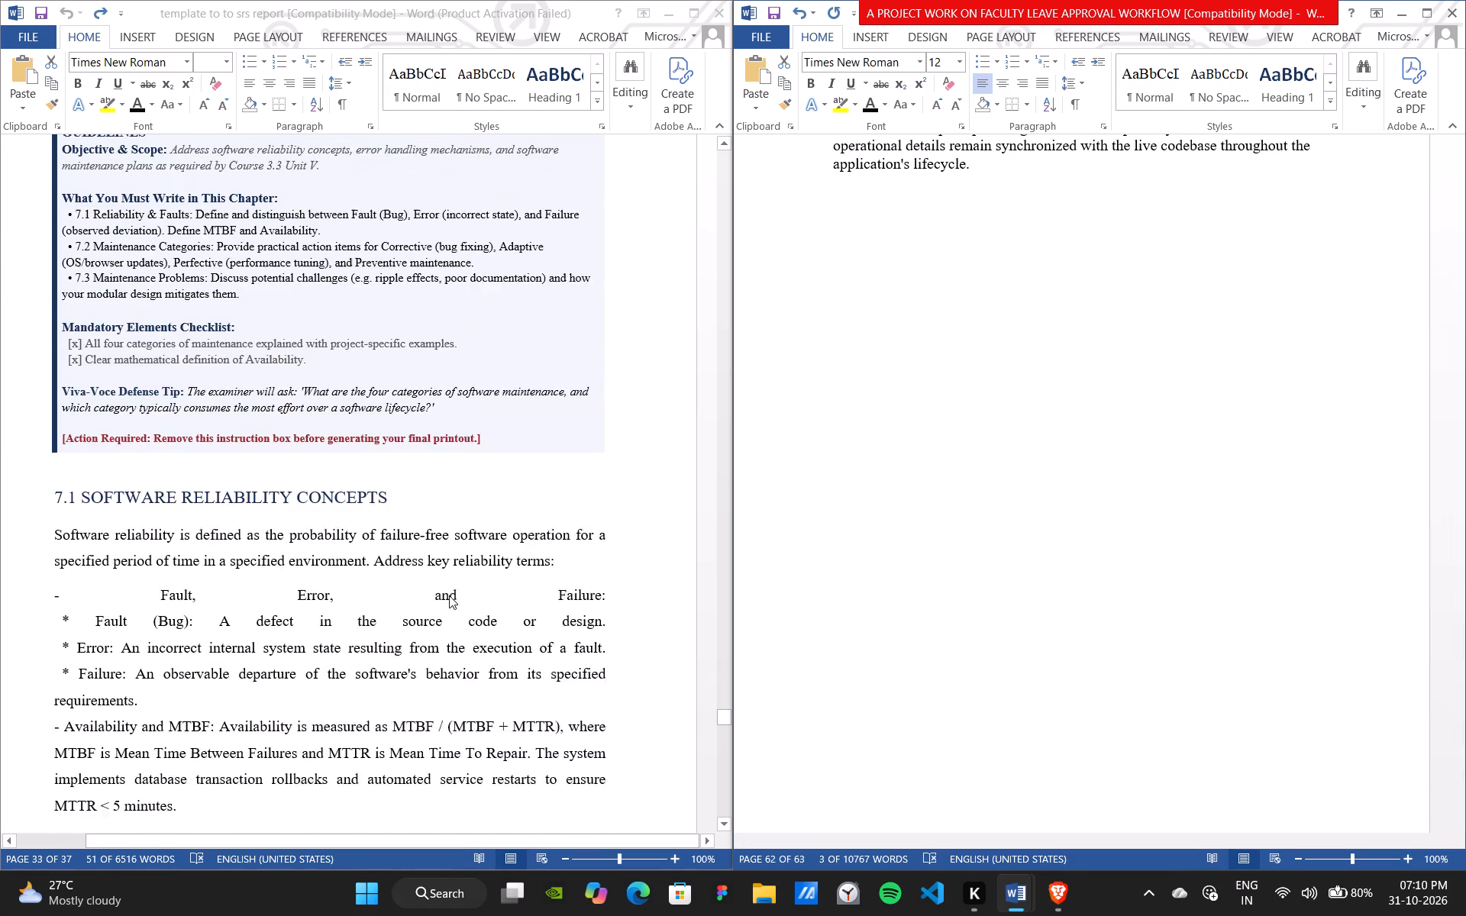
scroll(449, 595, "up", 7)
key("shift+super+s")
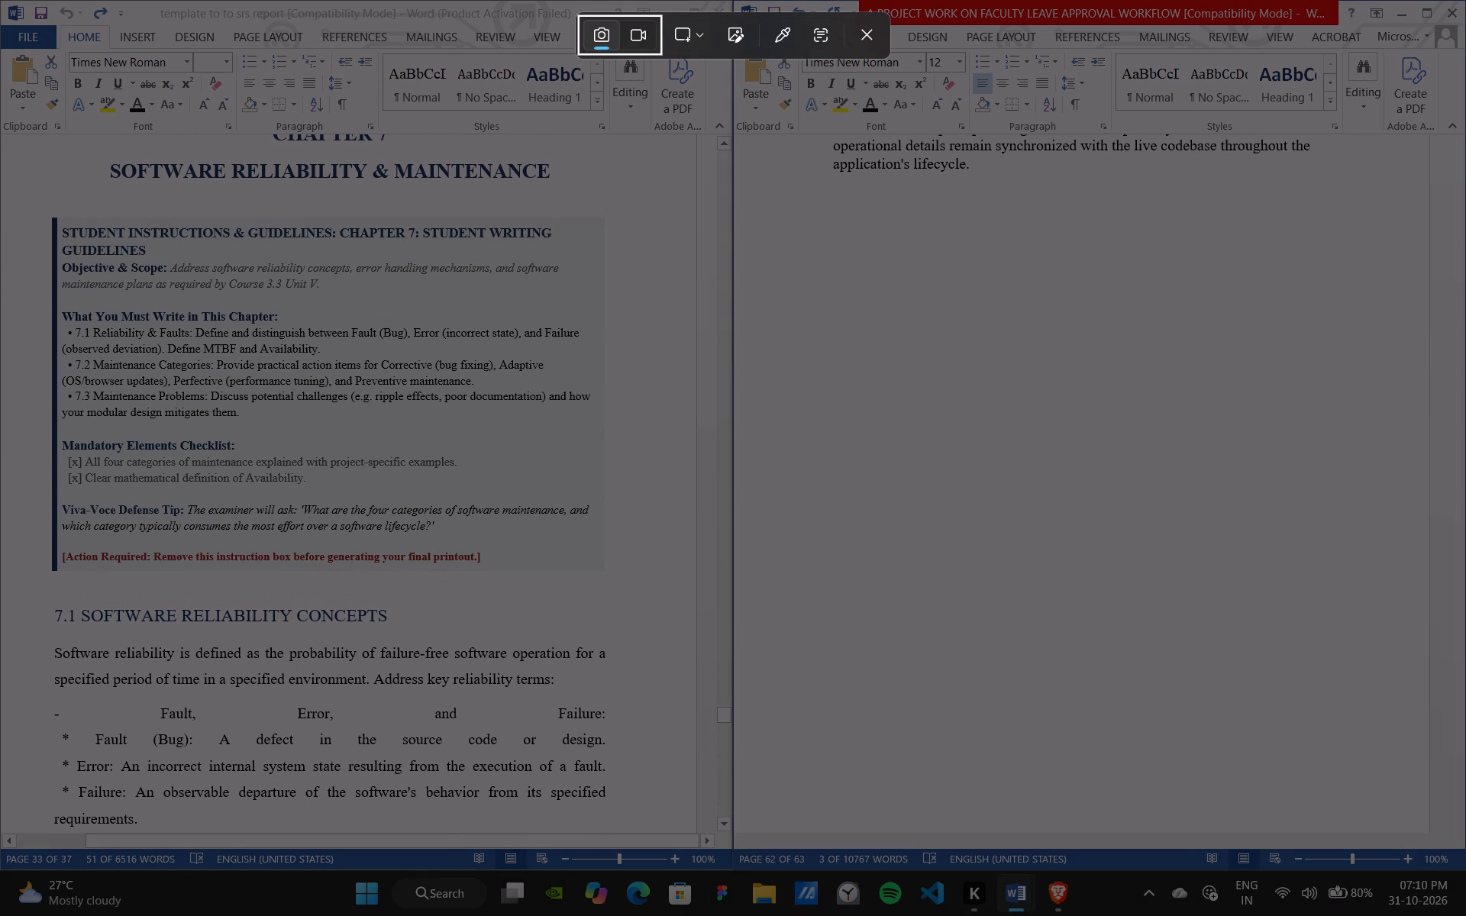
left_click_drag(53, 216, 322, 513)
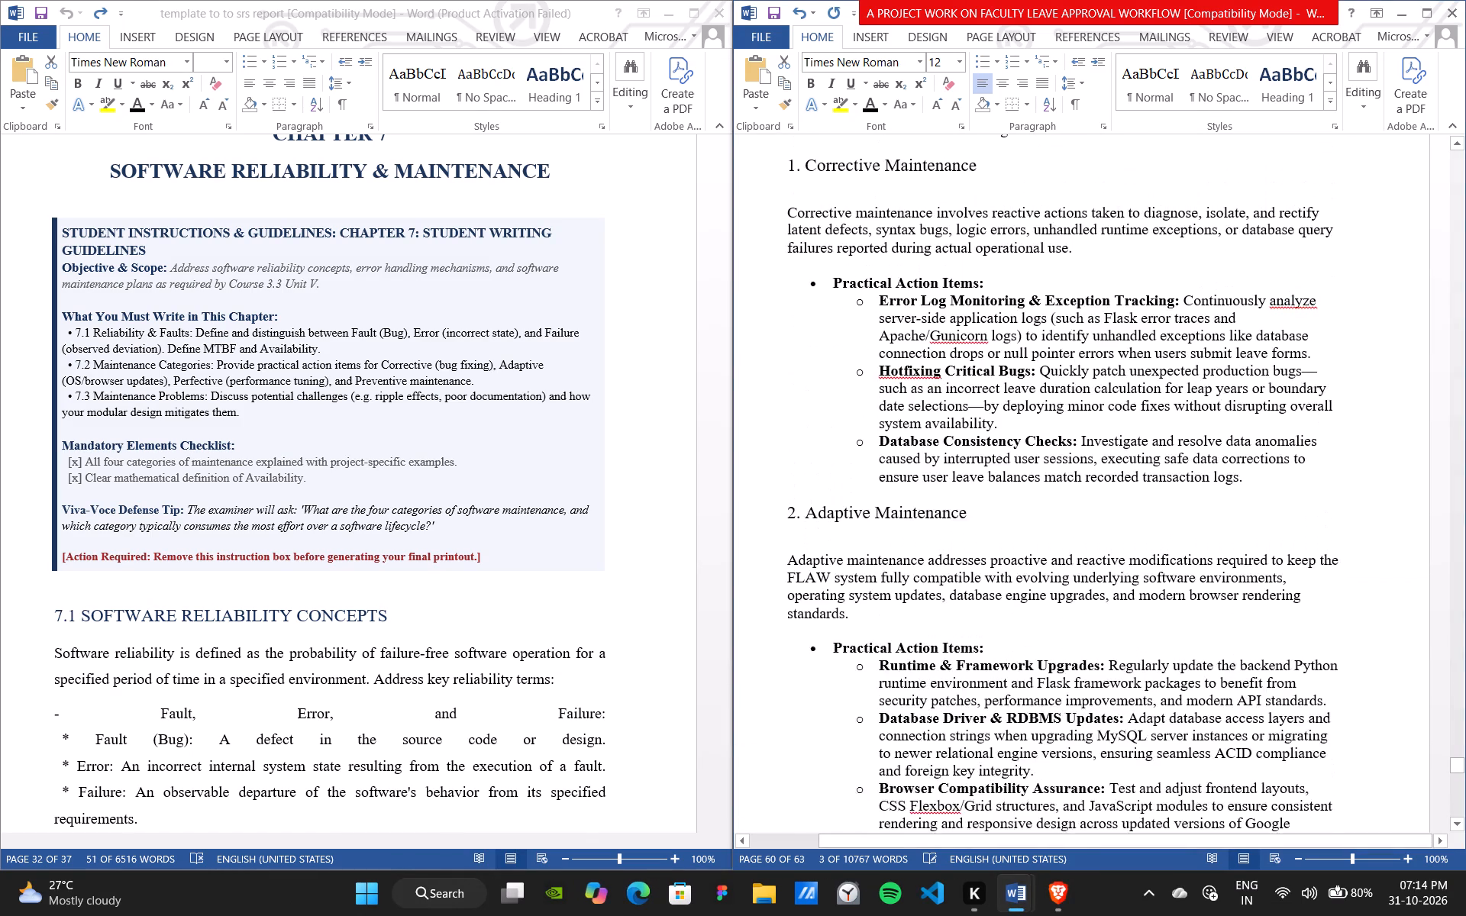
scroll(957, 508, "up", 5)
scroll(957, 508, "down", 20)
scroll(957, 508, "down", 2)
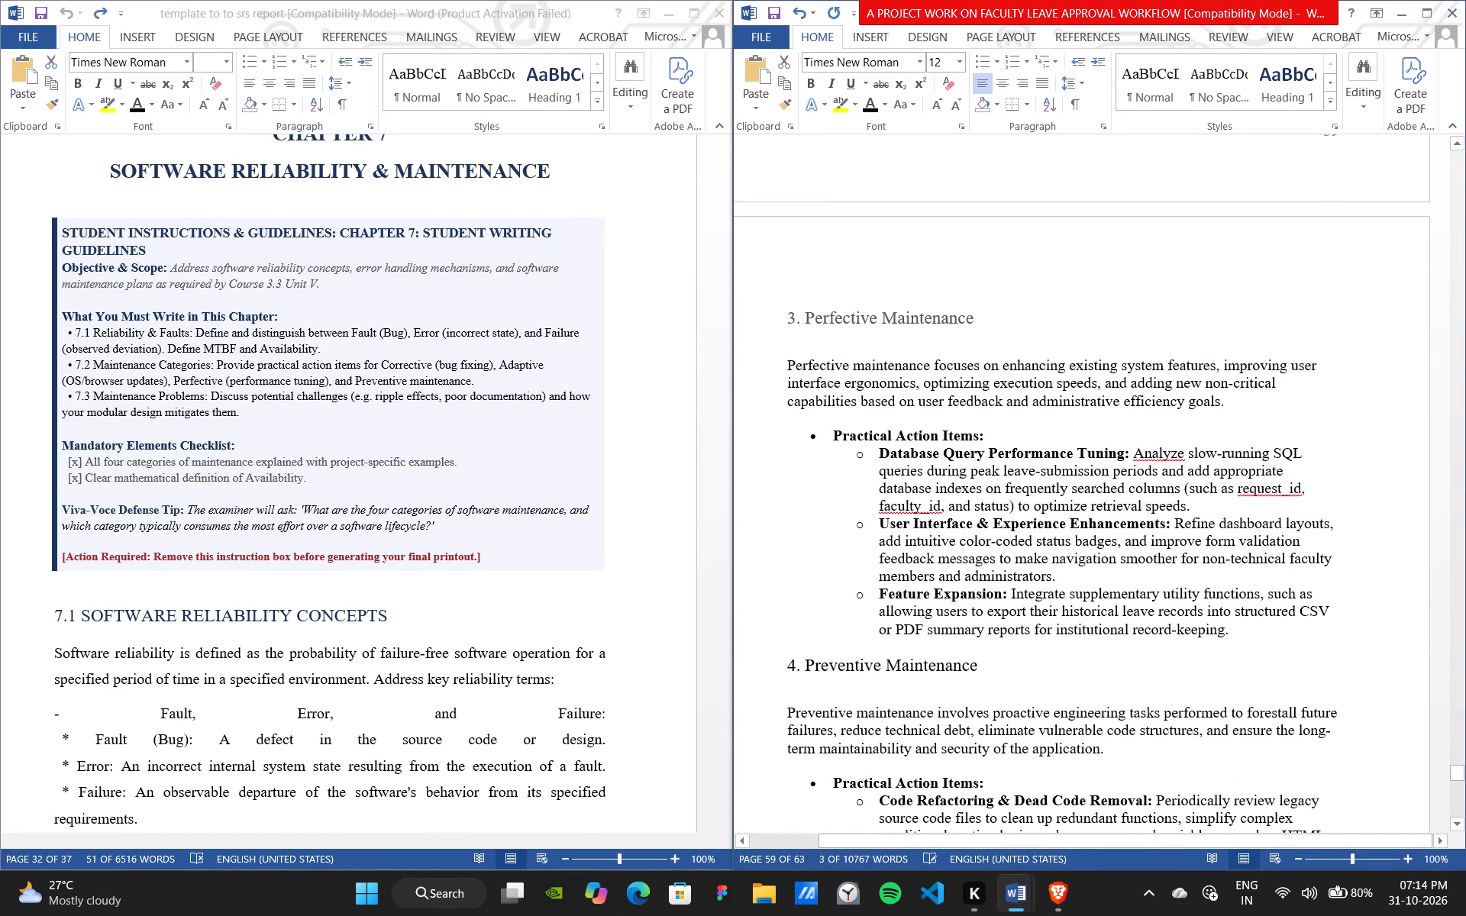
scroll(959, 513, "down", 14)
left_click(950, 424)
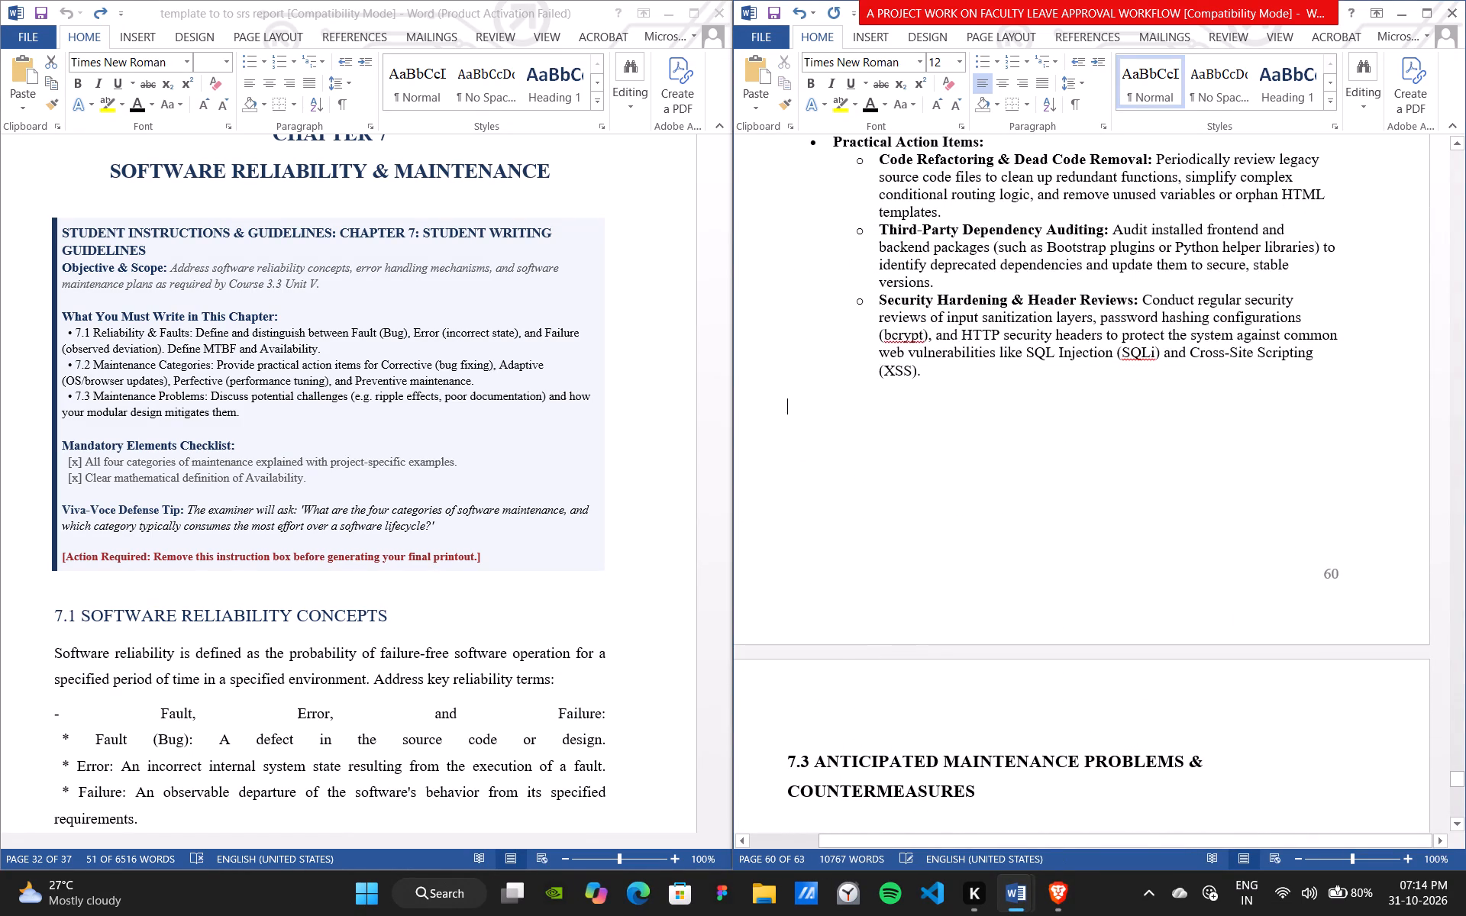
key("ctrl+v")
Renumber the pasted "MAINTENANCE CATEGORIES & PROJECT-SPECIFIC EXAMPLES" heading as 7.2.1.
scroll(950, 424, "up", 8)
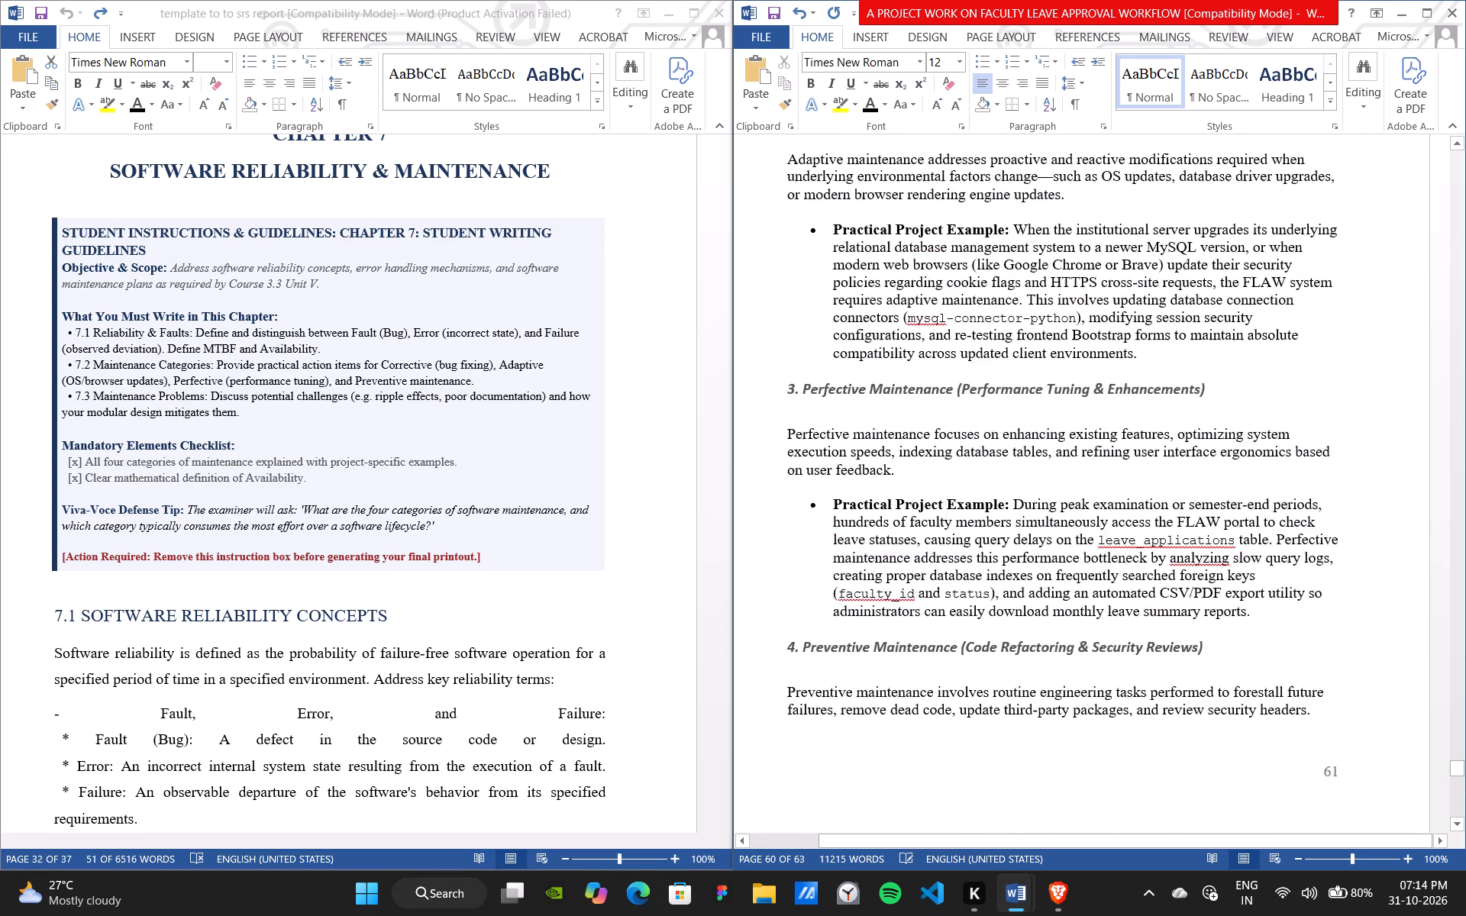
scroll(980, 482, "up", 5)
scroll(917, 457, "up", 12)
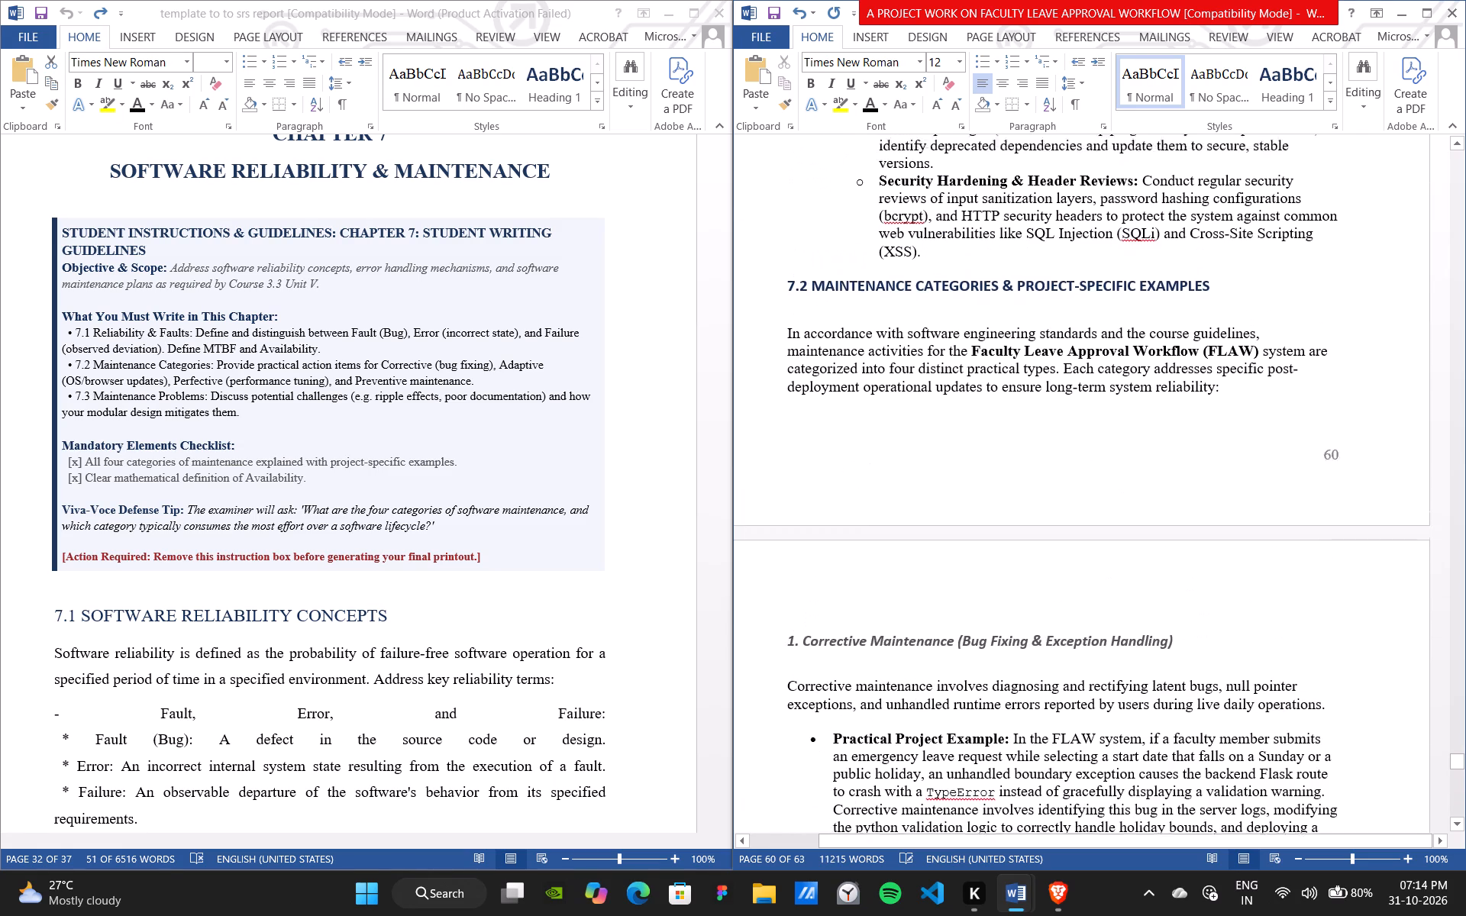
left_click(806, 366)
type(".1")
Format the 7.2.1 heading as non-bold, black Times New Roman at 14 pt.
left_click_drag(789, 360, 797, 363)
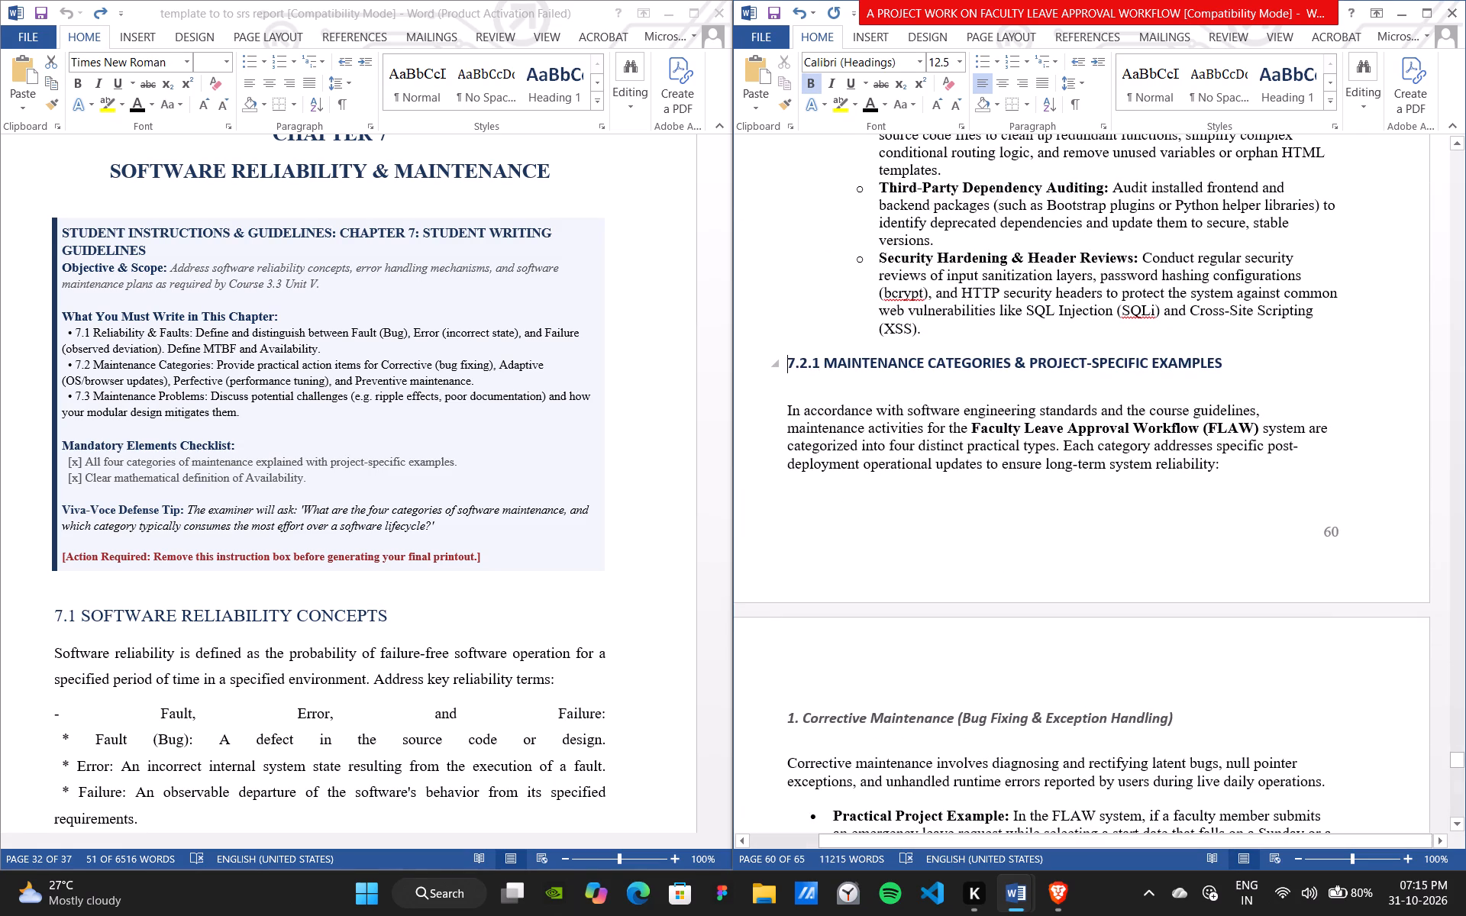
left_click_drag(797, 363, 1214, 371)
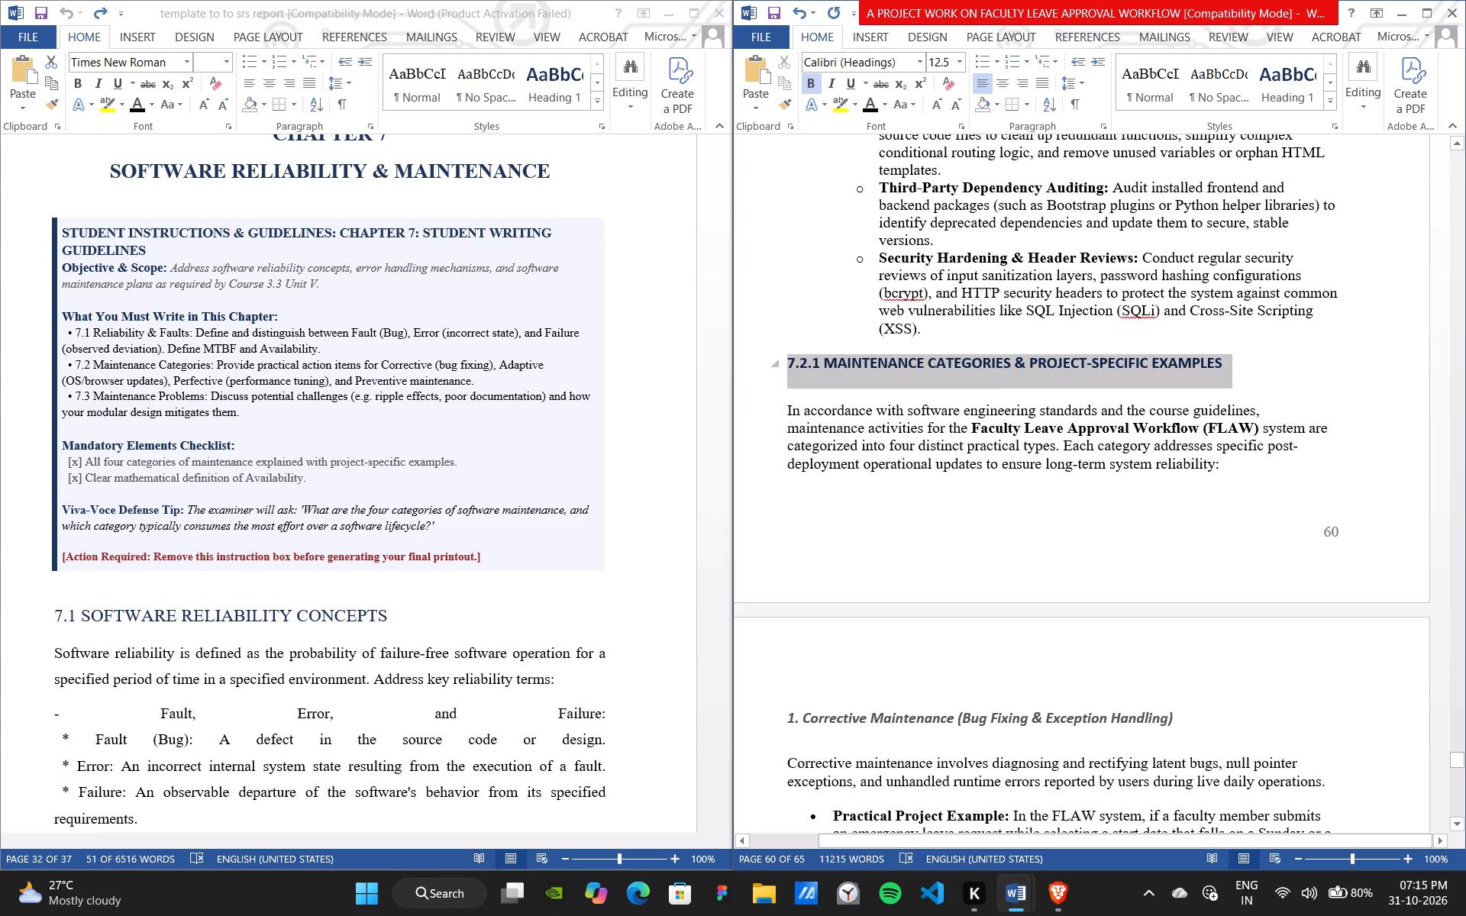
left_click_drag(1214, 371, 1216, 379)
left_click_drag(1216, 379, 1219, 375)
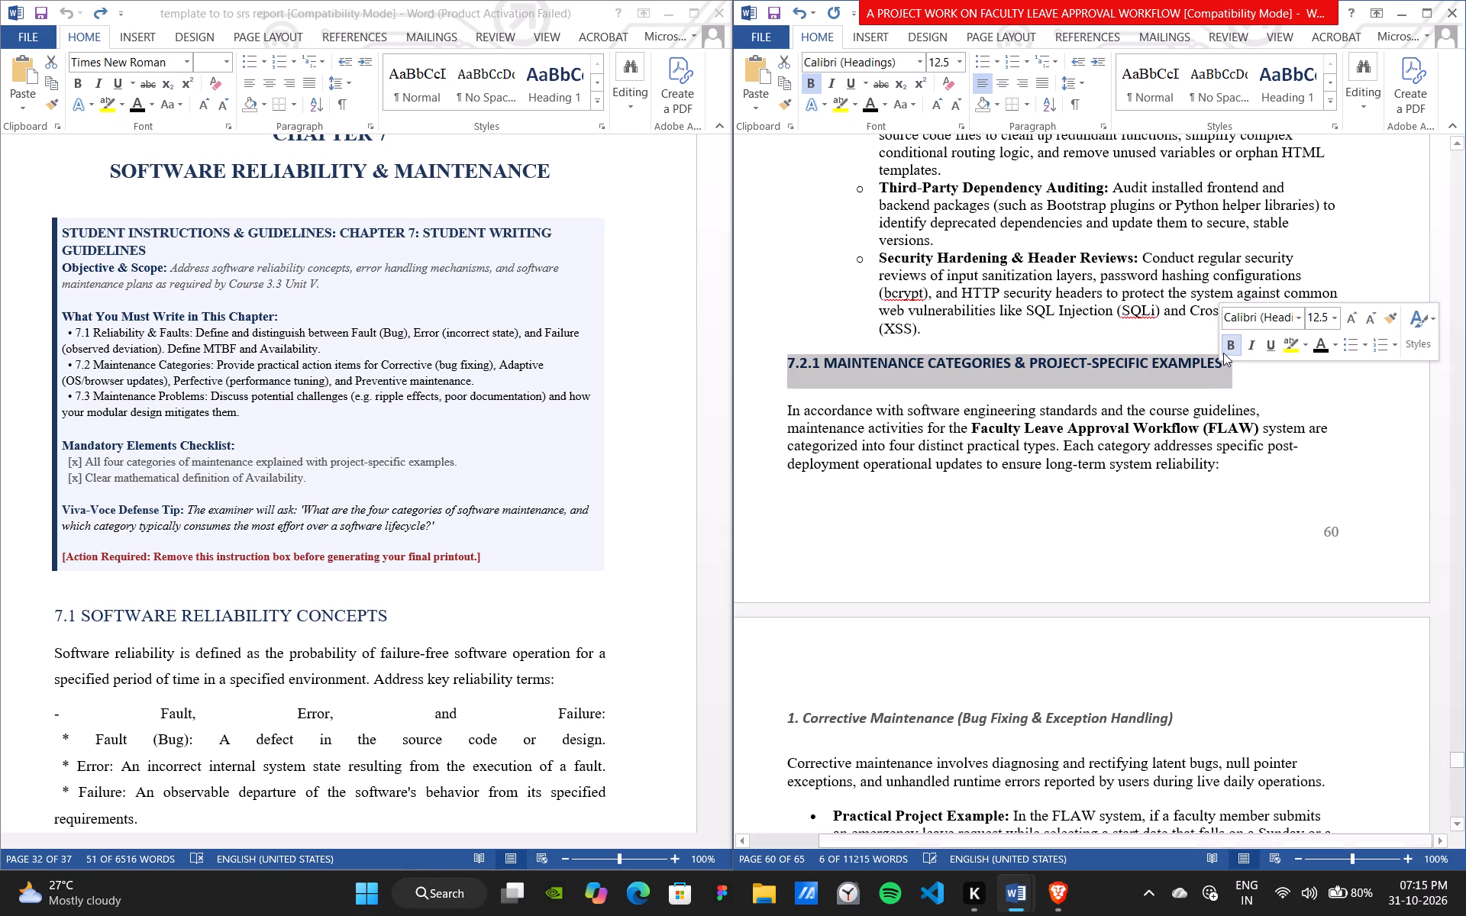
left_click(1232, 346)
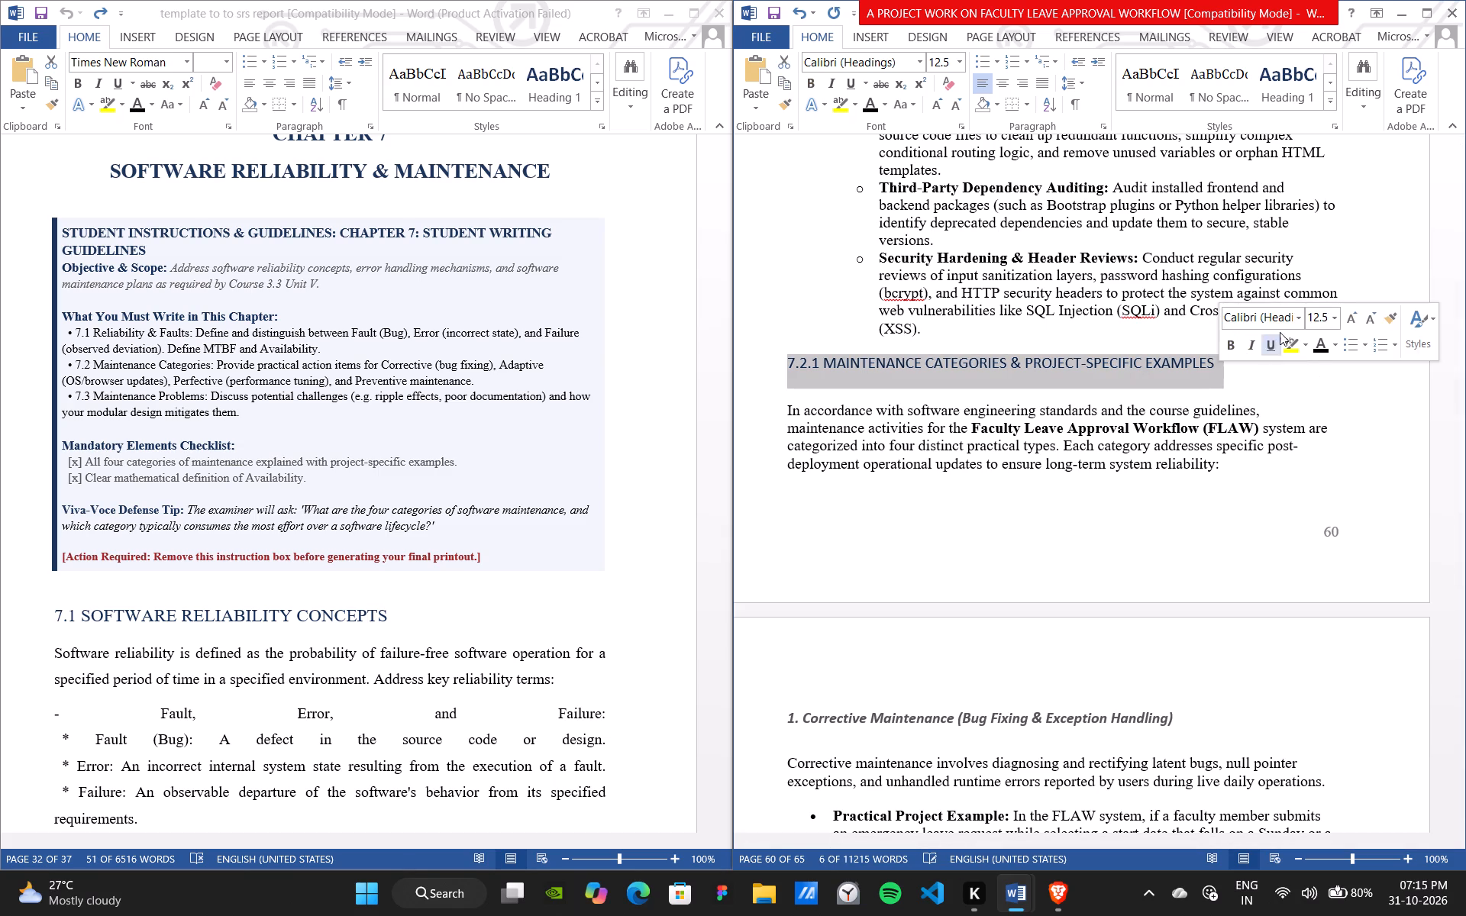
left_click(1300, 321)
left_click(1281, 434)
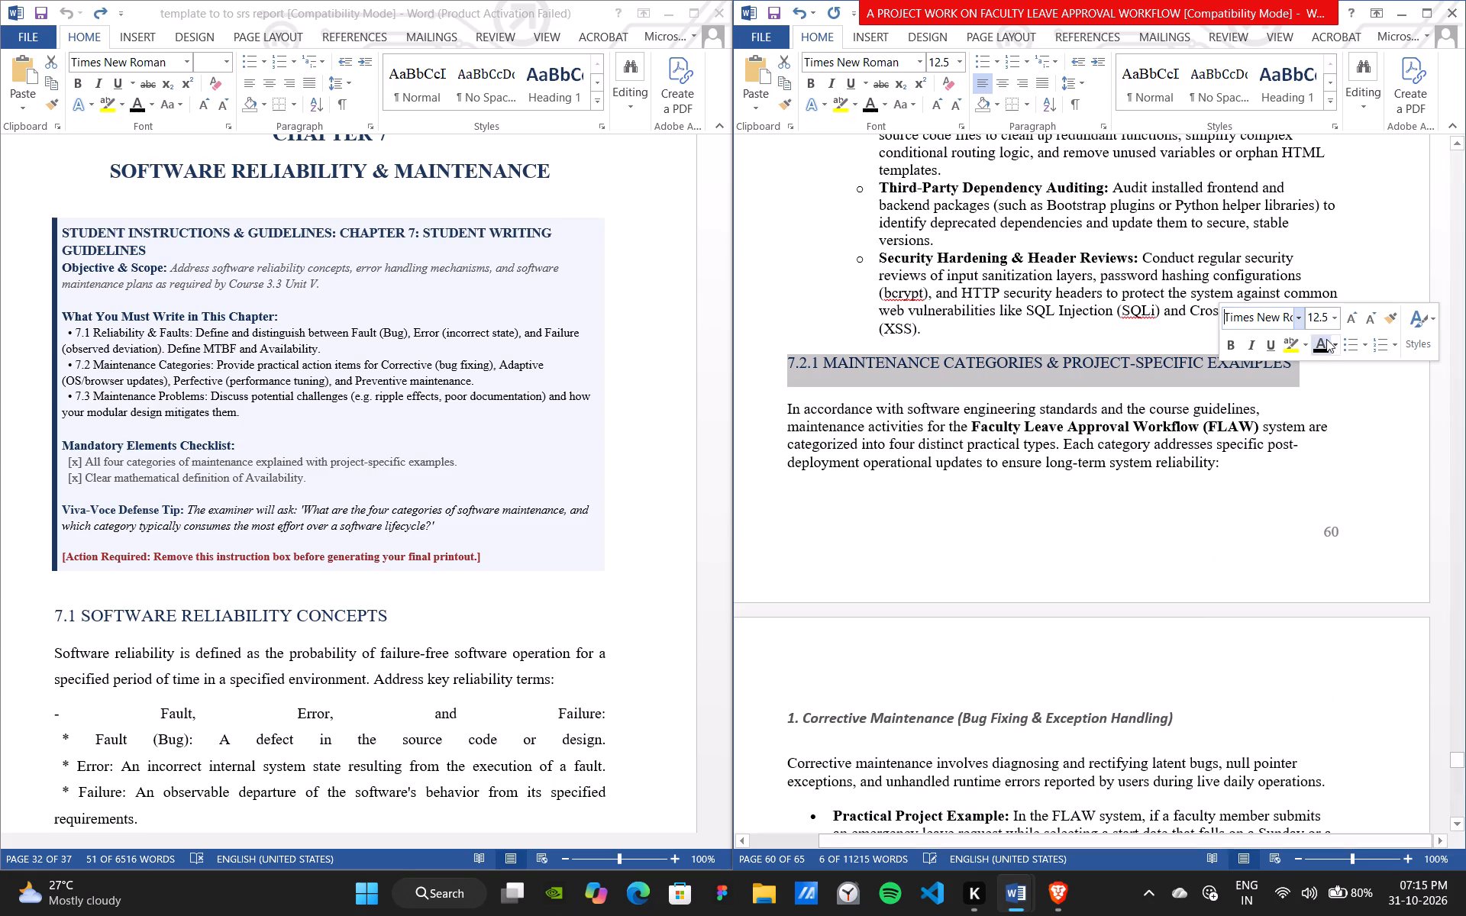
left_click(1333, 313)
left_click(1316, 432)
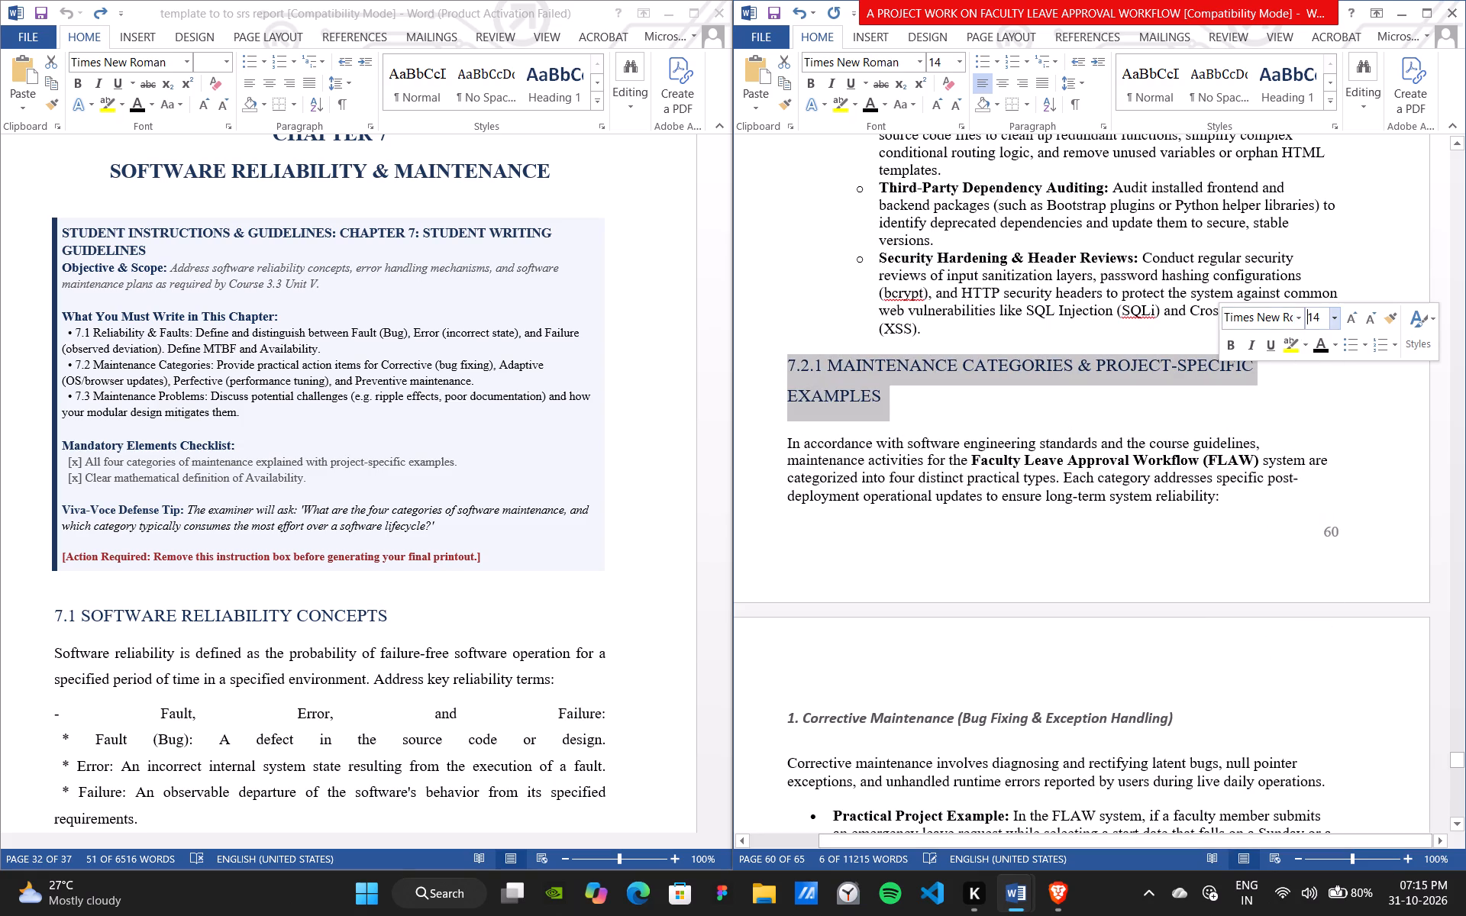
left_click(1313, 343)
Review section 7.2 from the Software Maintenance Plan heading through the four categories to the 7.2.1 heading.
scroll(1006, 443, "up", 6)
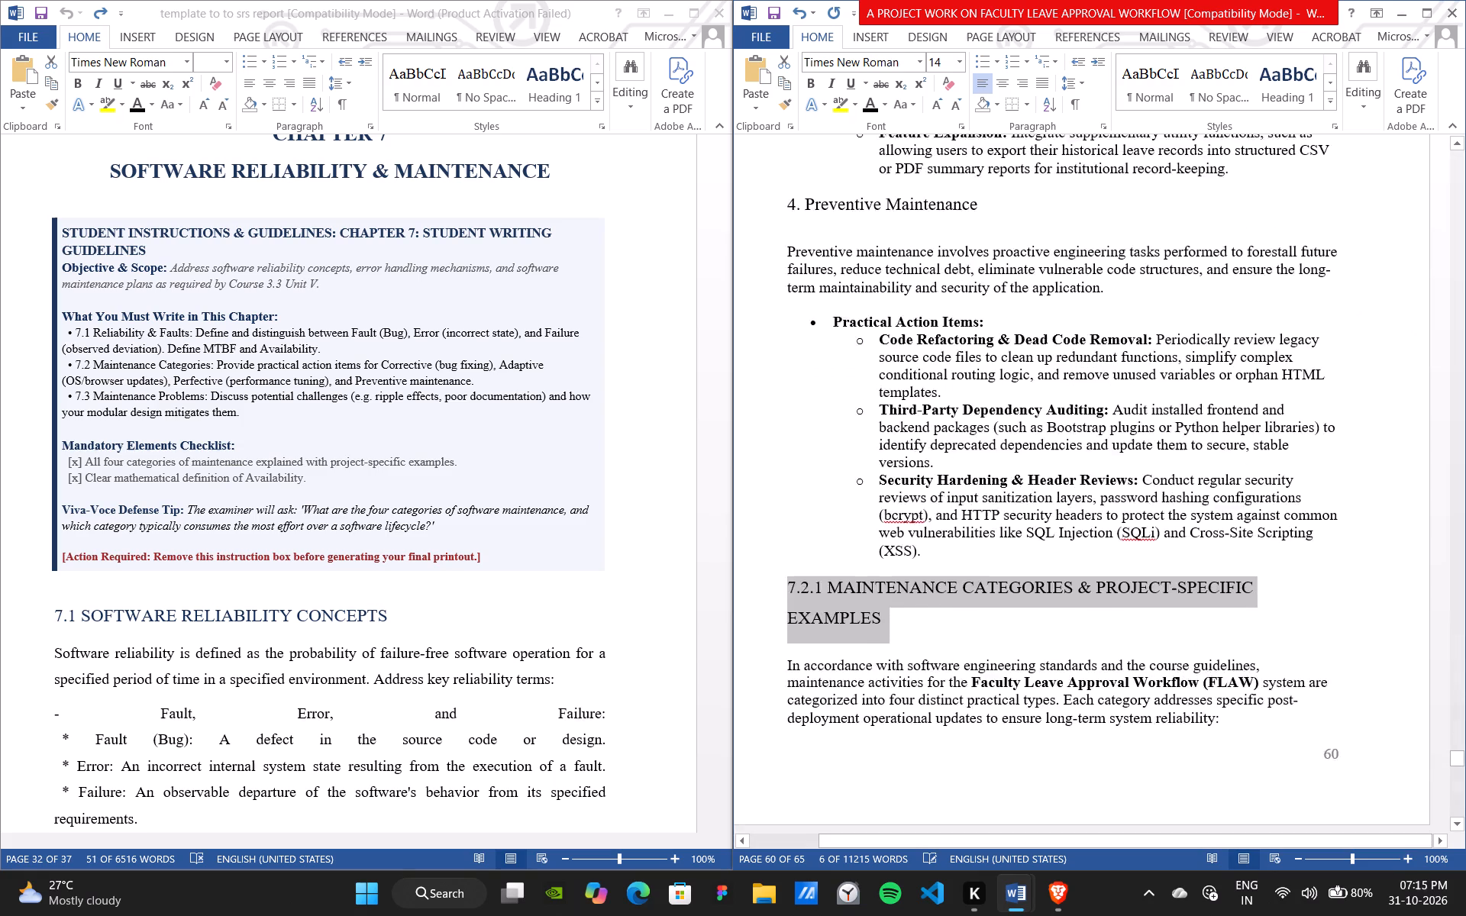
scroll(1020, 451, "up", 12)
scroll(1020, 451, "up", 19)
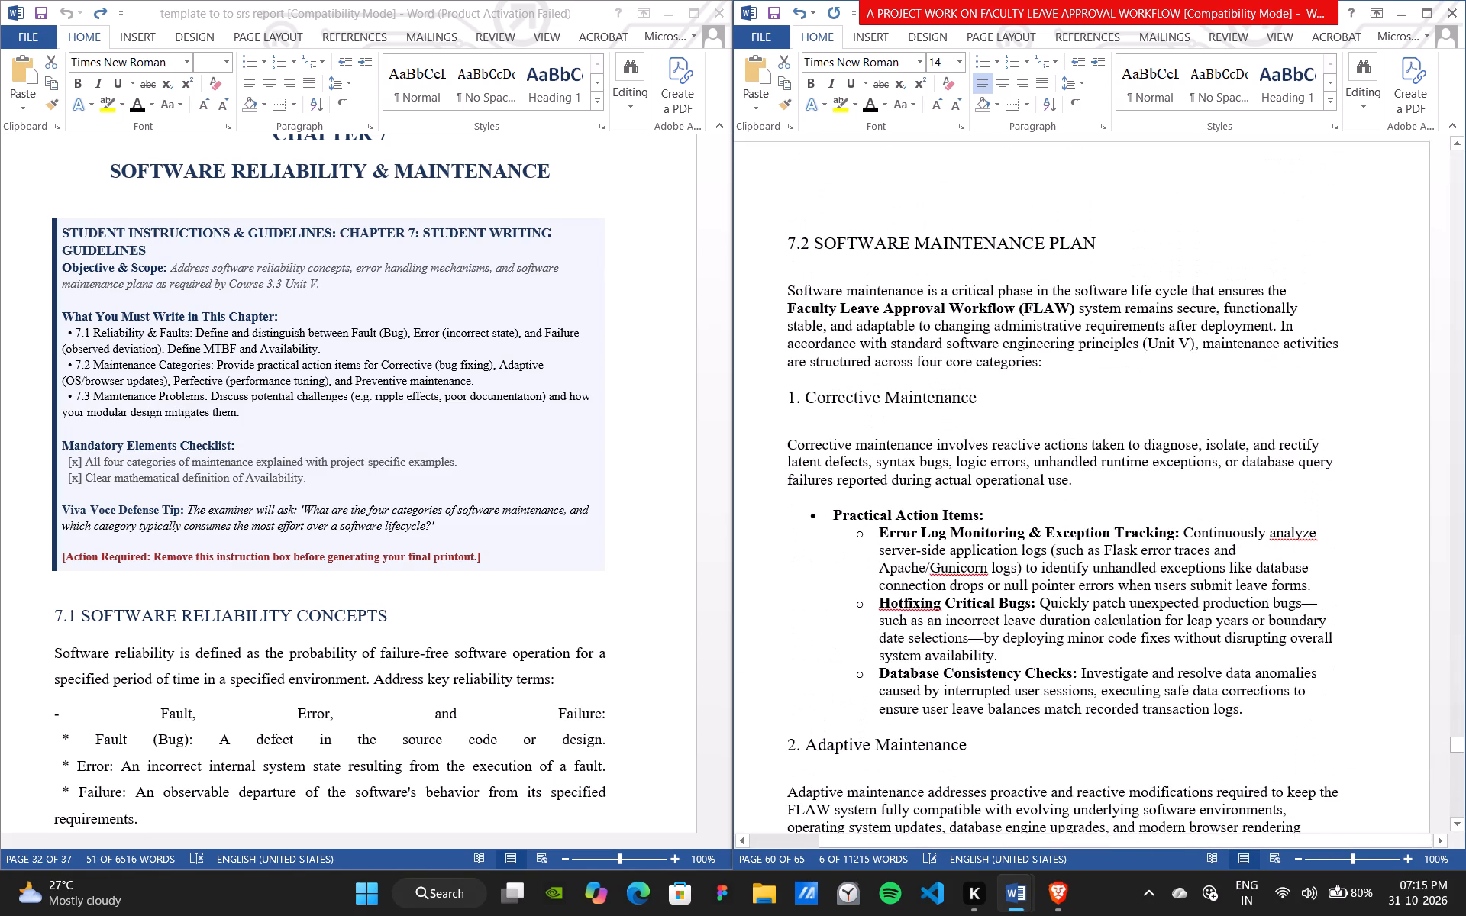
scroll(1038, 489, "down", 20)
scroll(1038, 489, "down", 7)
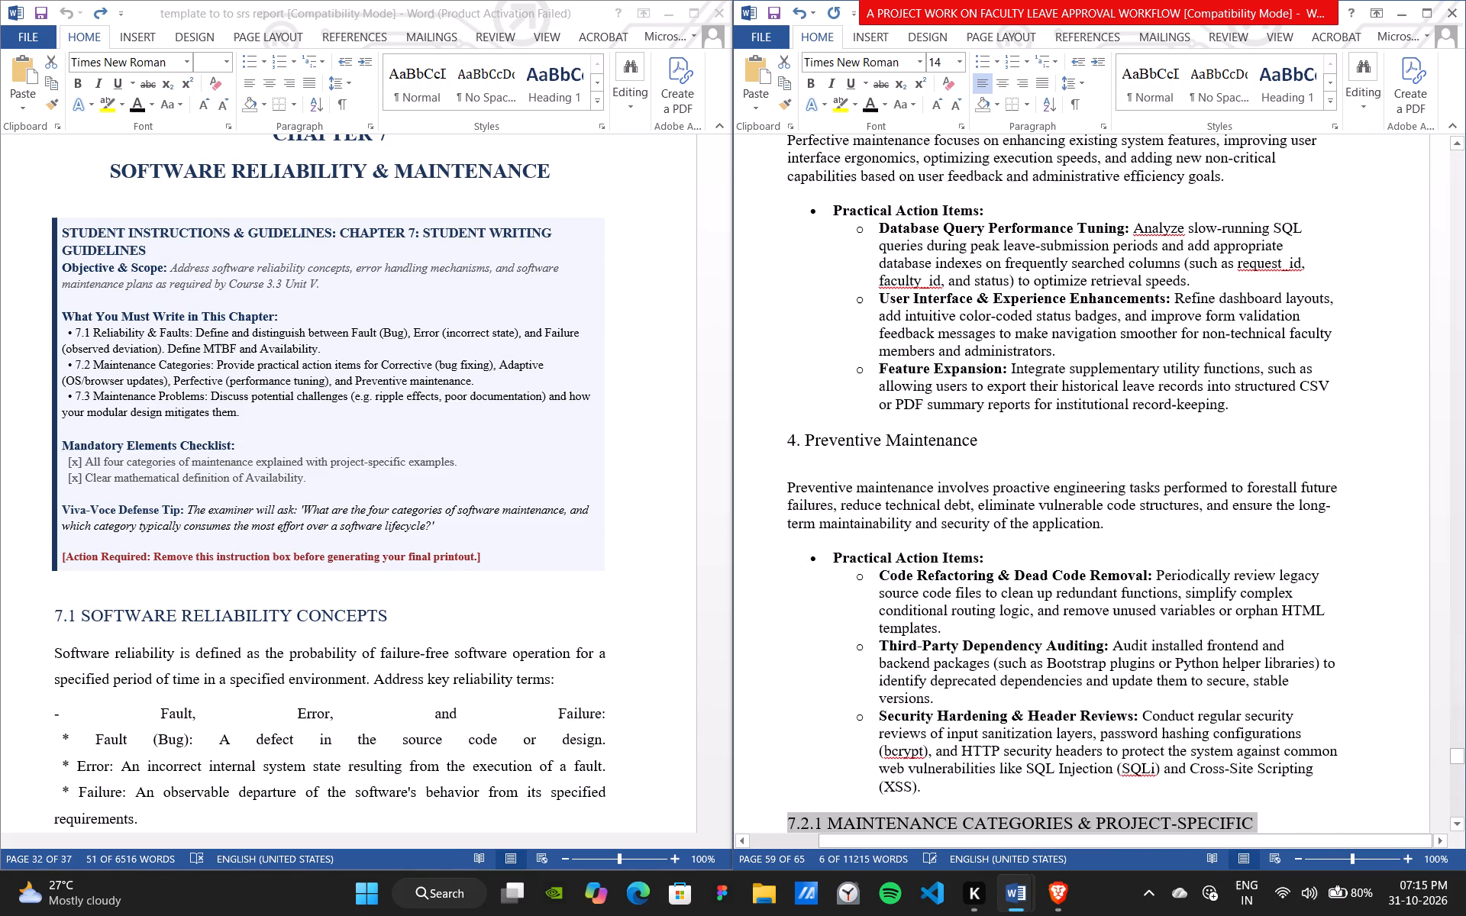
scroll(1038, 495, "down", 6)
scroll(1038, 495, "up", 5)
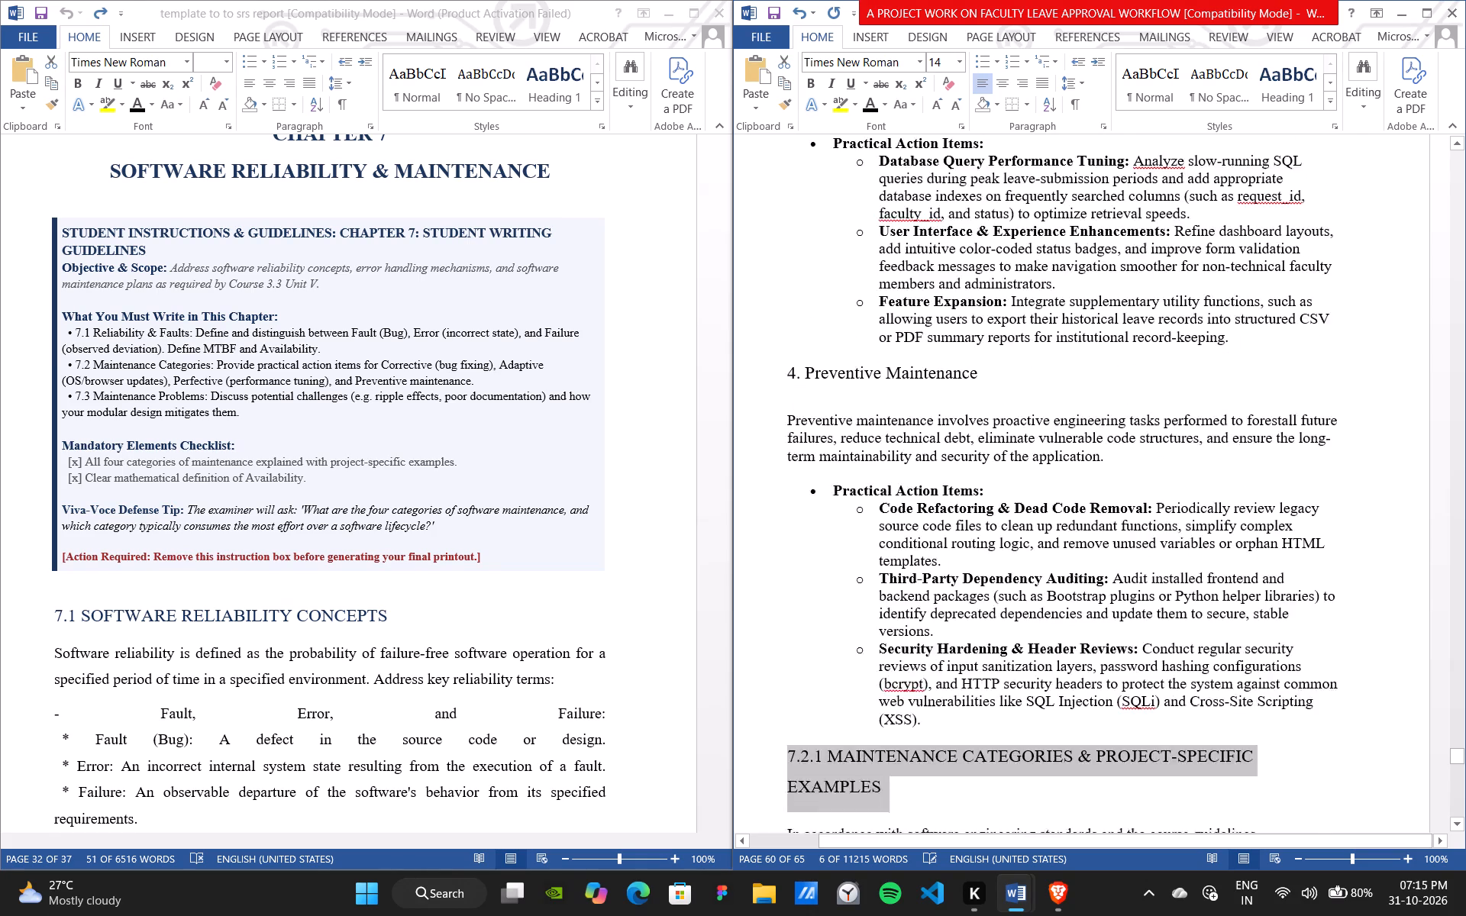
scroll(1038, 495, "up", 20)
scroll(1038, 495, "up", 7)
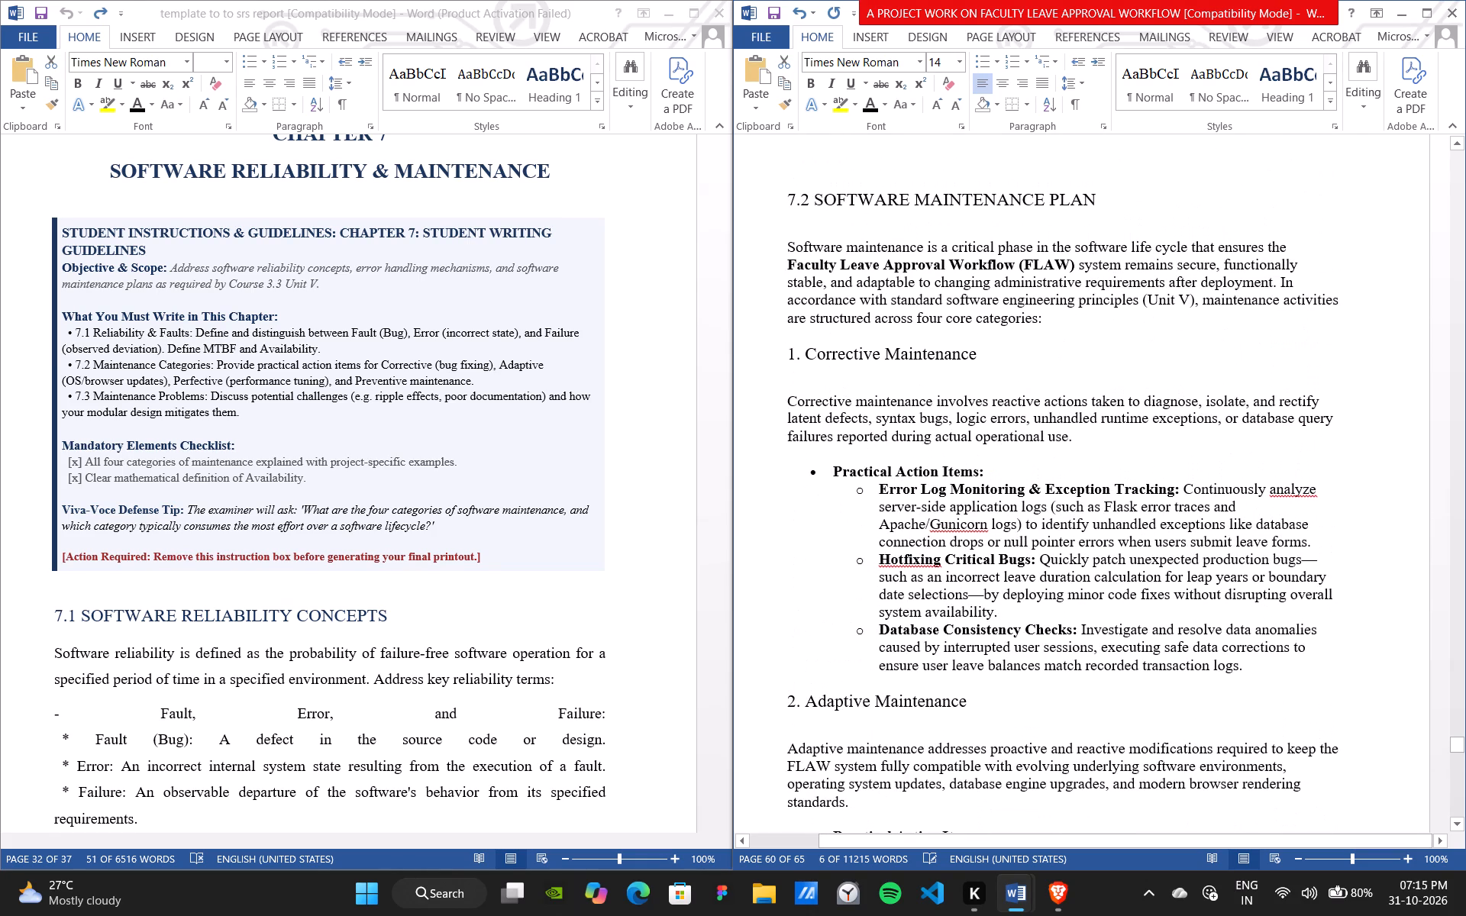
scroll(1002, 542, "down", 20)
scroll(1002, 542, "down", 2)
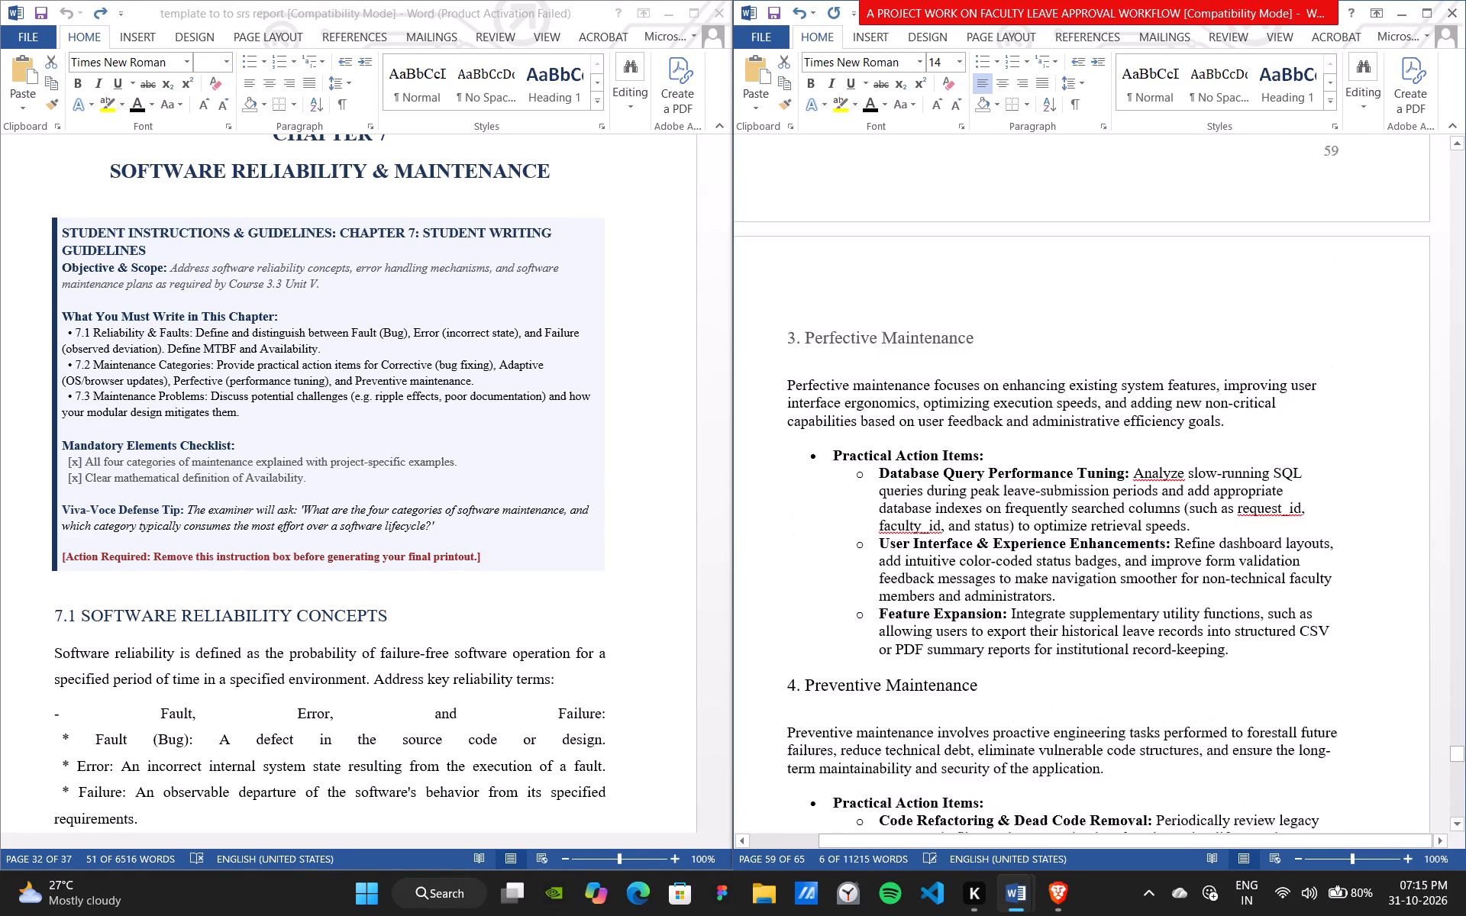
scroll(977, 615, "down", 13)
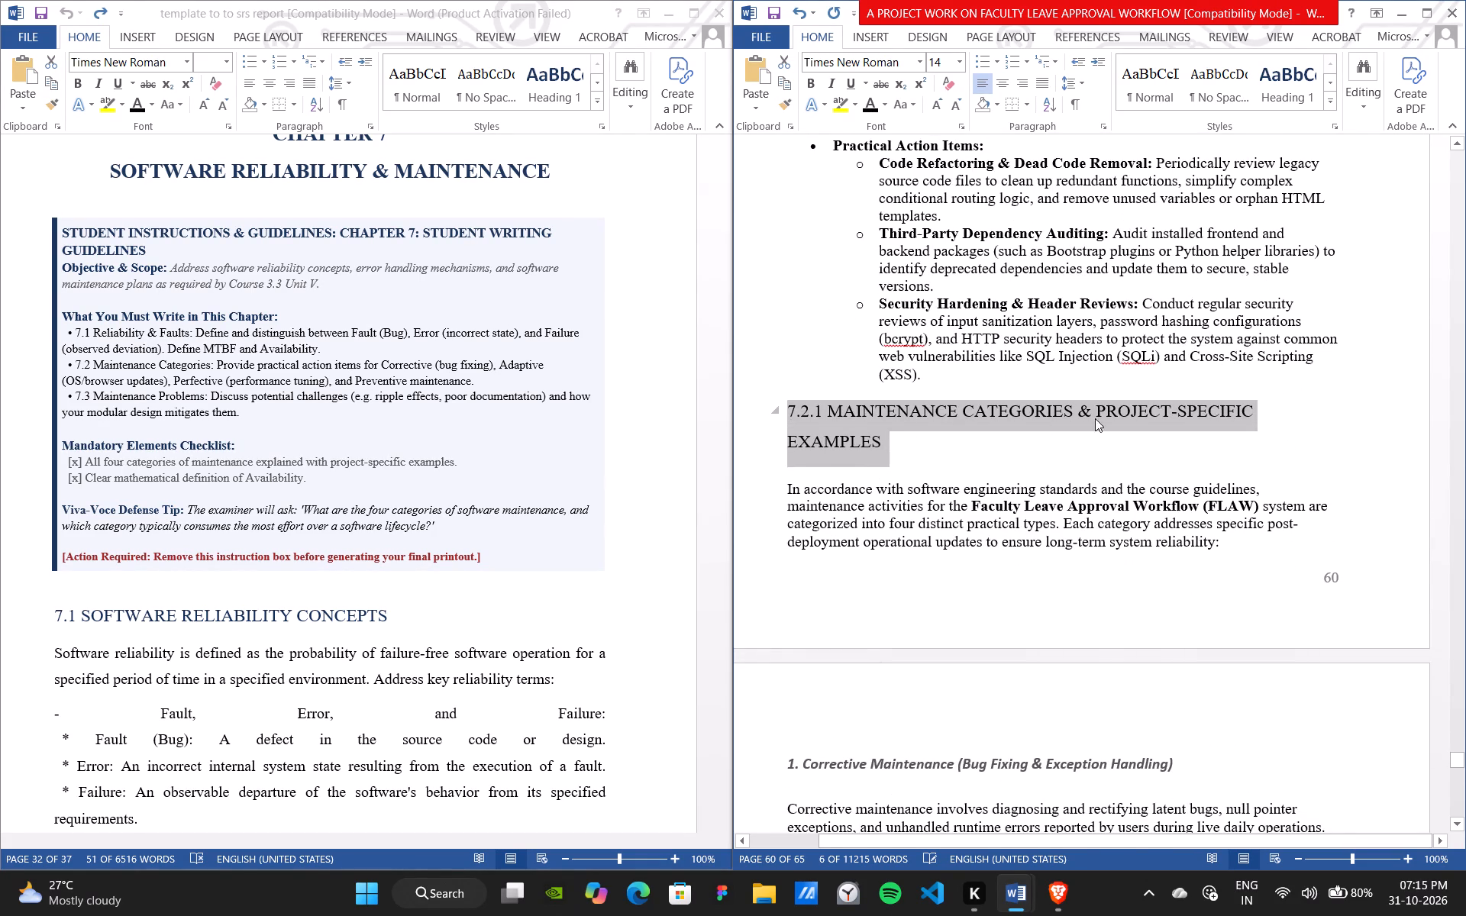
Format the heading "1. Corrective Maintenance (Bug Fixing & Exception Handling)" in black Times New Roman without bold or italic.
left_click(890, 457)
scroll(957, 617, "down", 7)
scroll(933, 609, "up", 3)
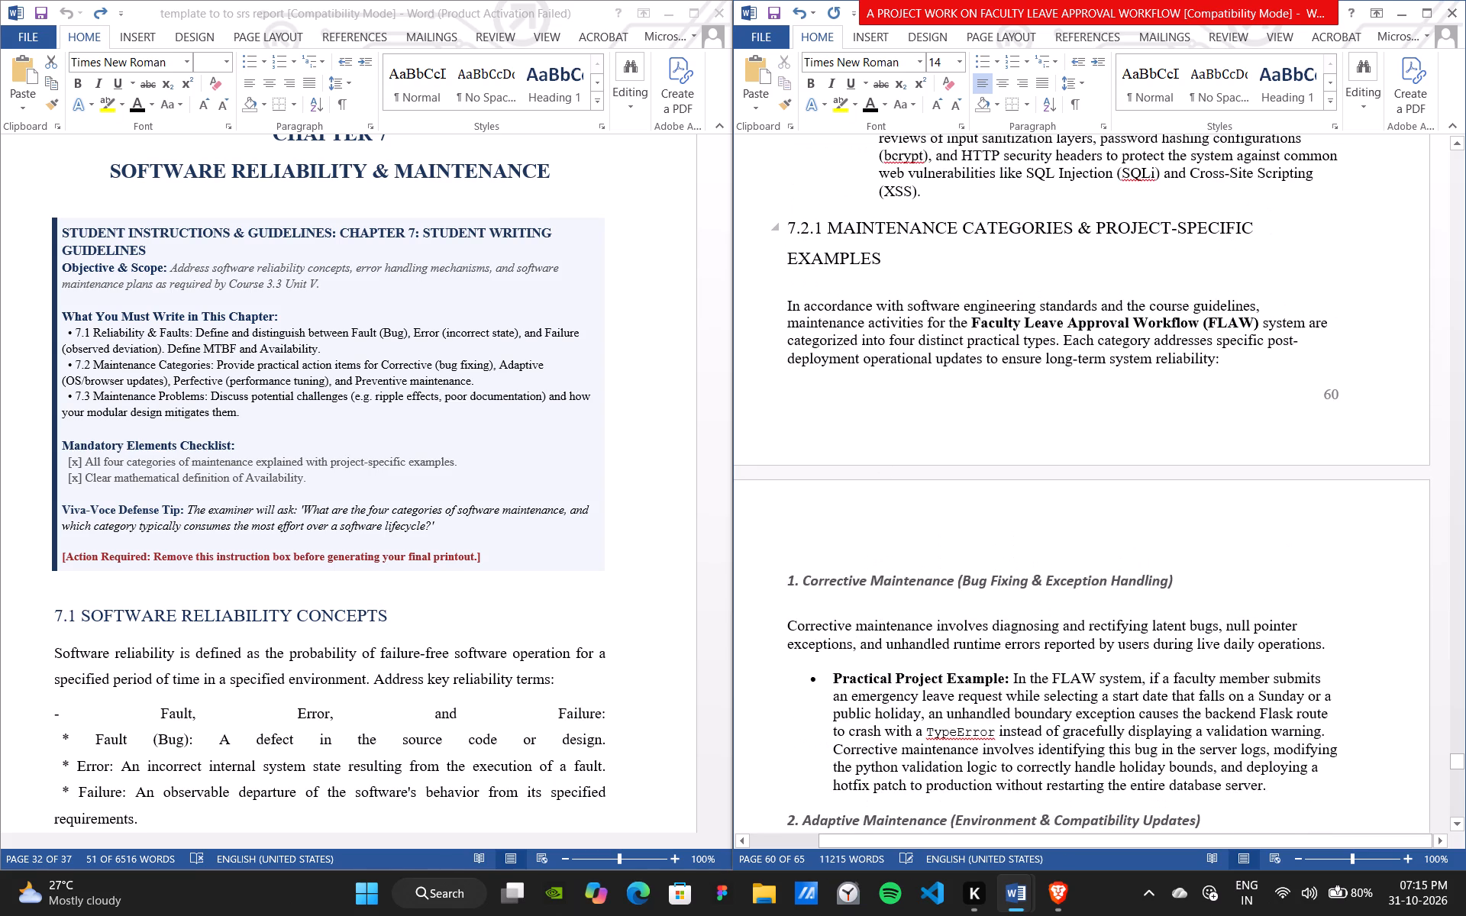
scroll(996, 466, "down", 5)
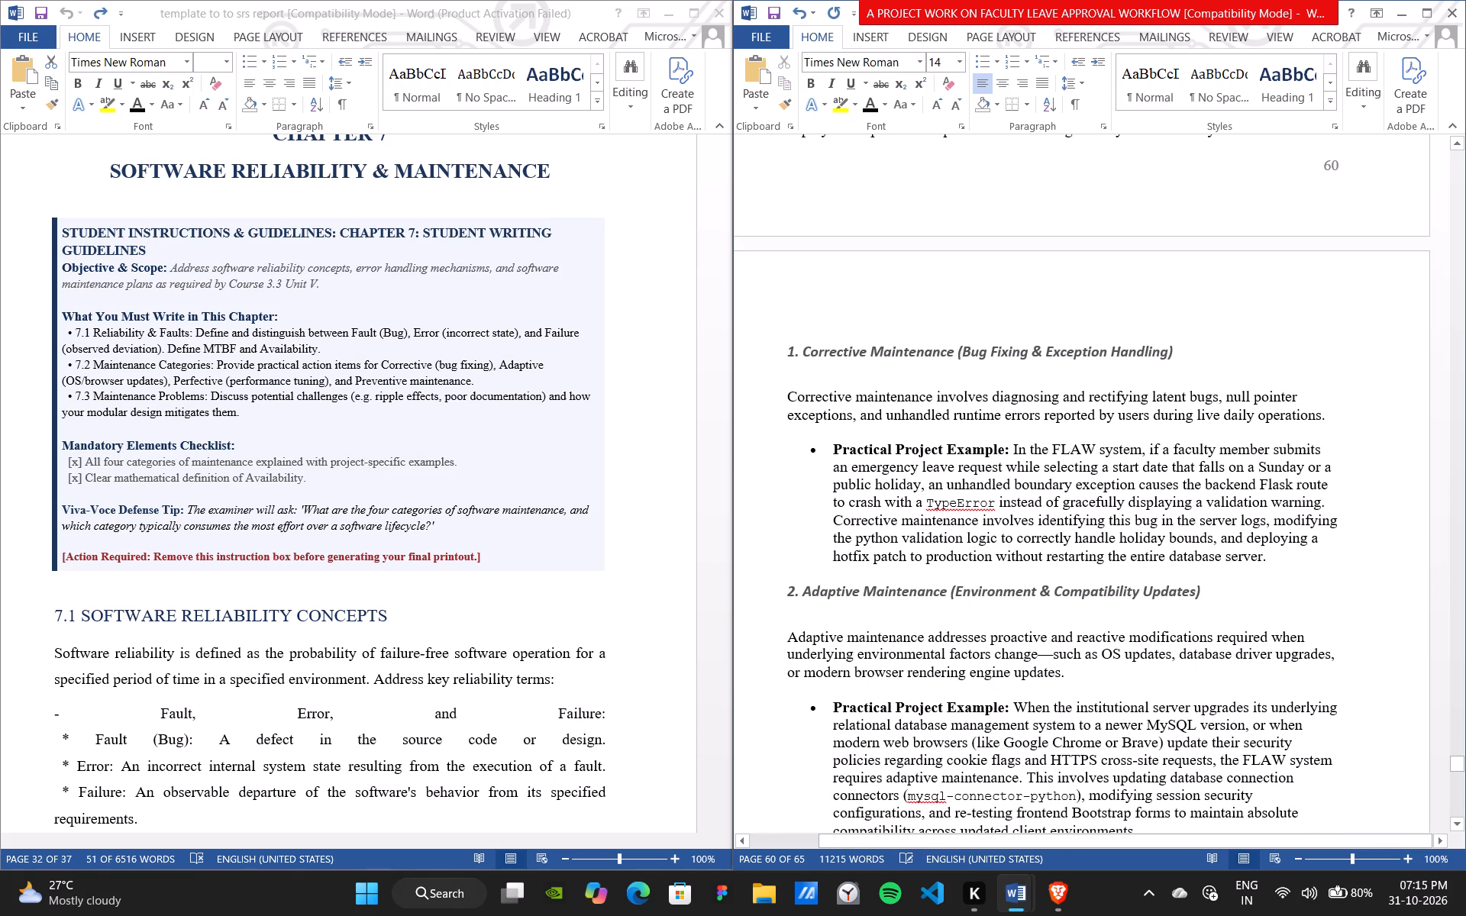
left_click_drag(792, 347, 1174, 353)
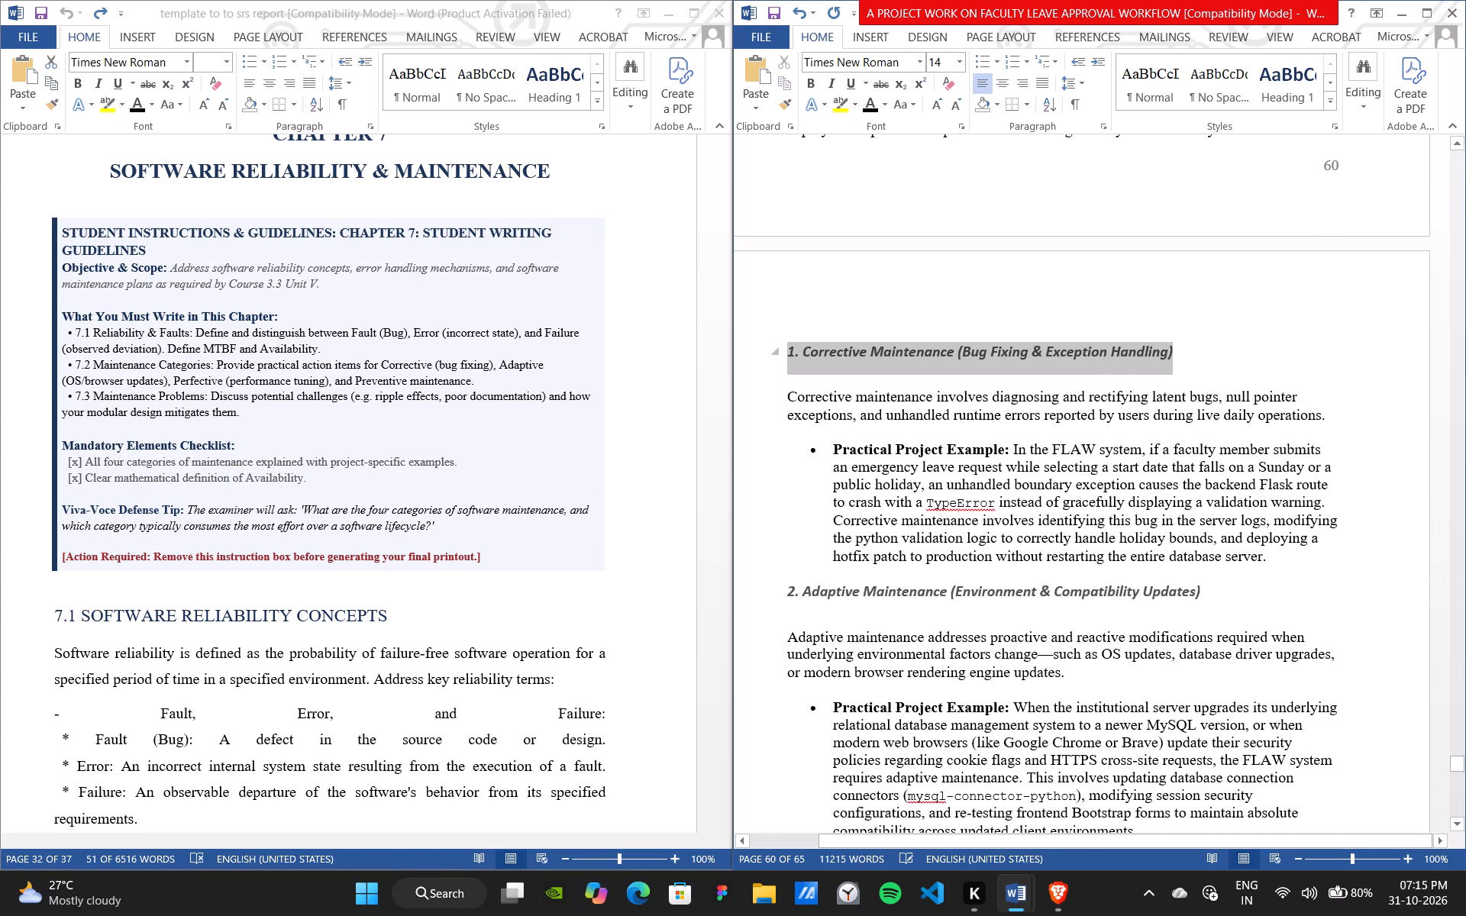
left_click_drag(1174, 353, 1174, 353)
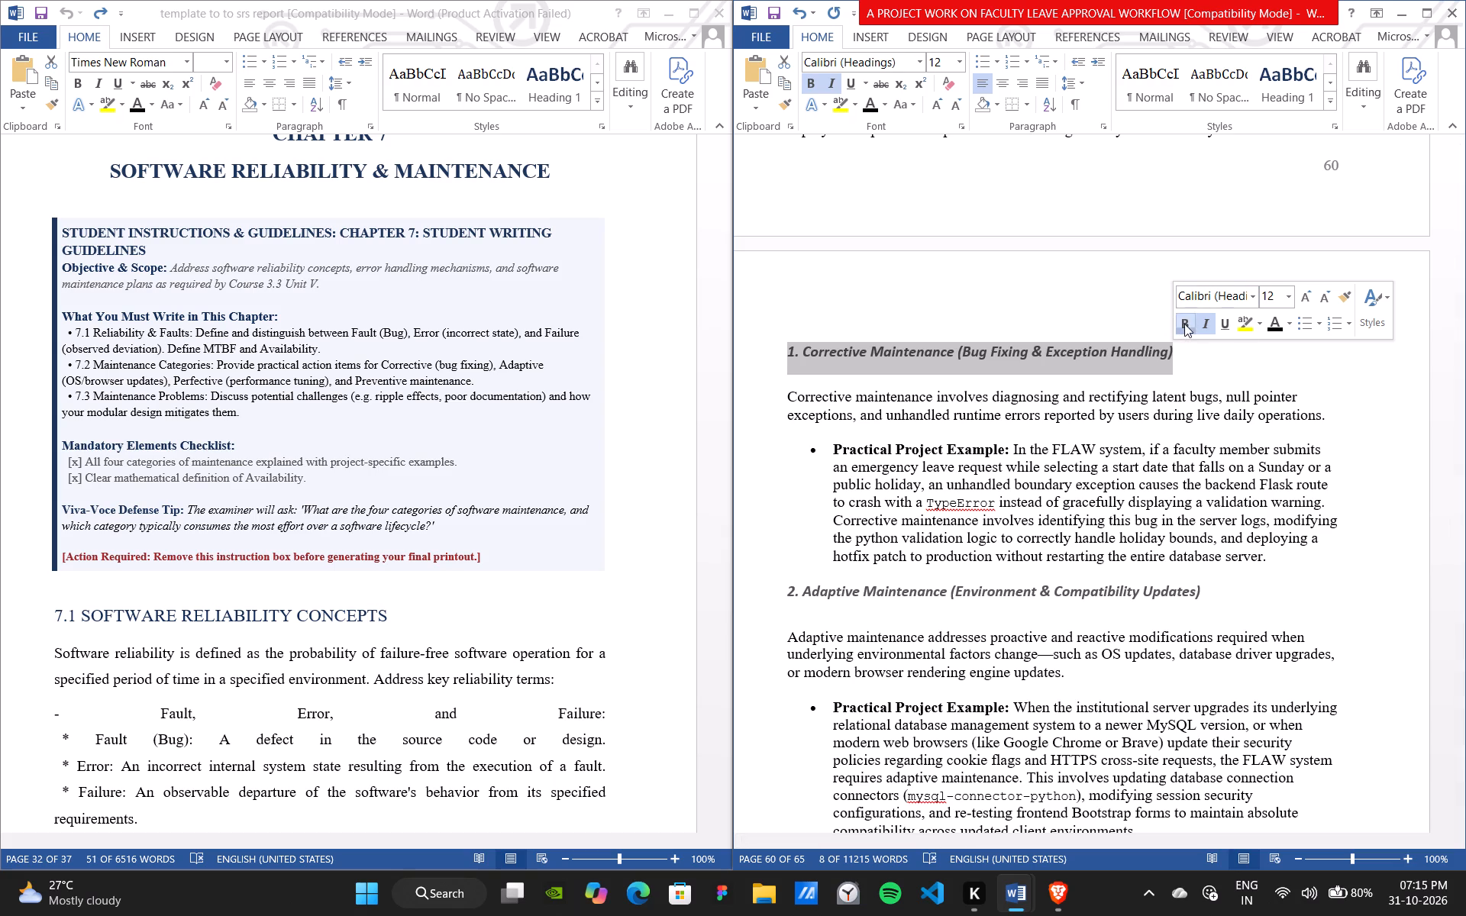
left_click(1184, 324)
left_click(1211, 333)
left_click(1255, 301)
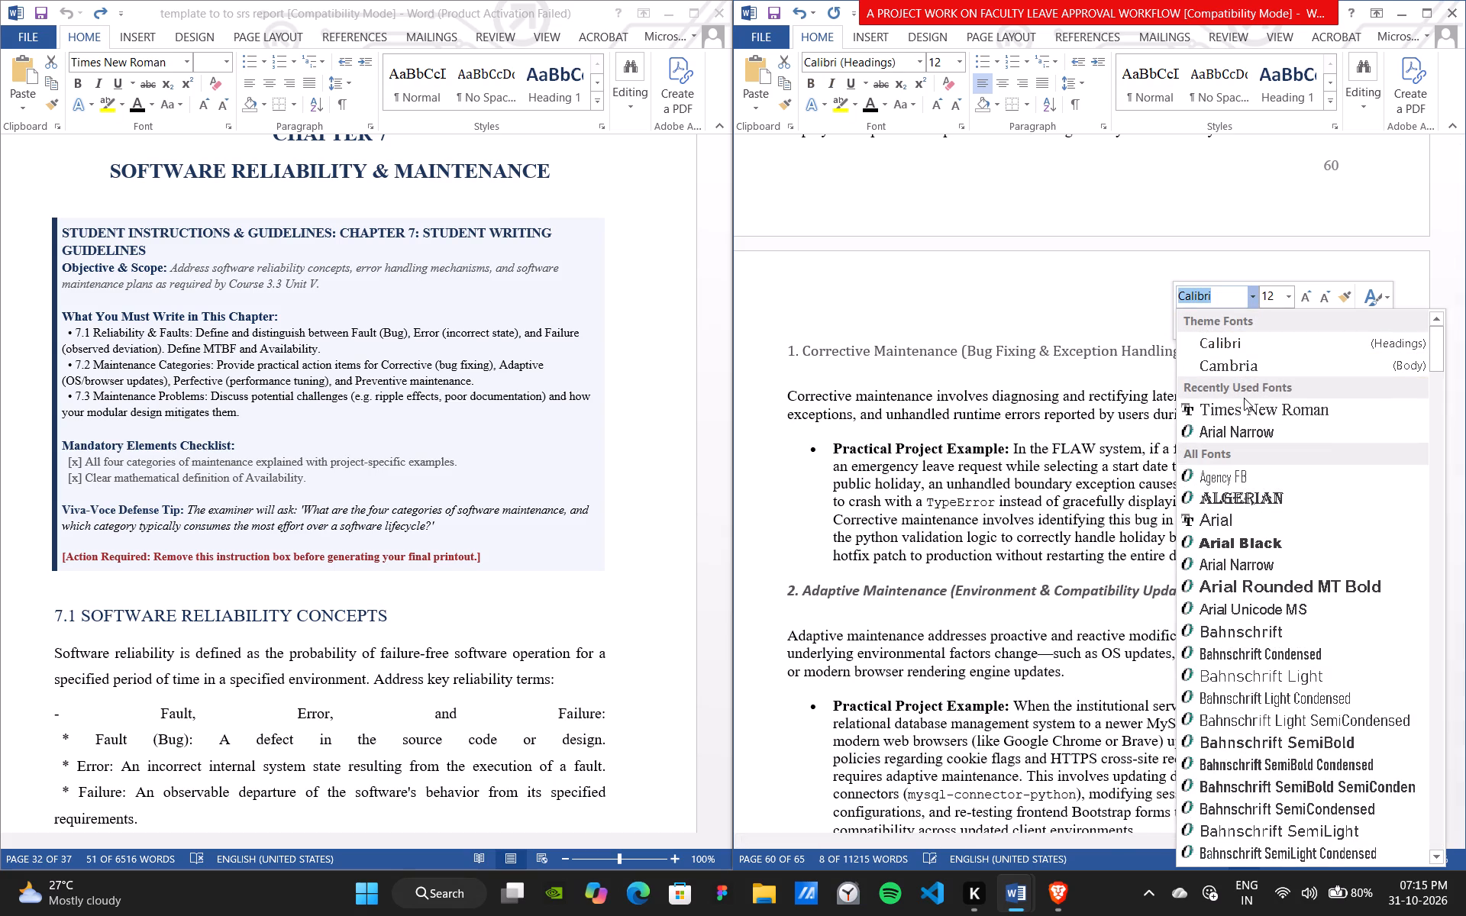
left_click(1245, 406)
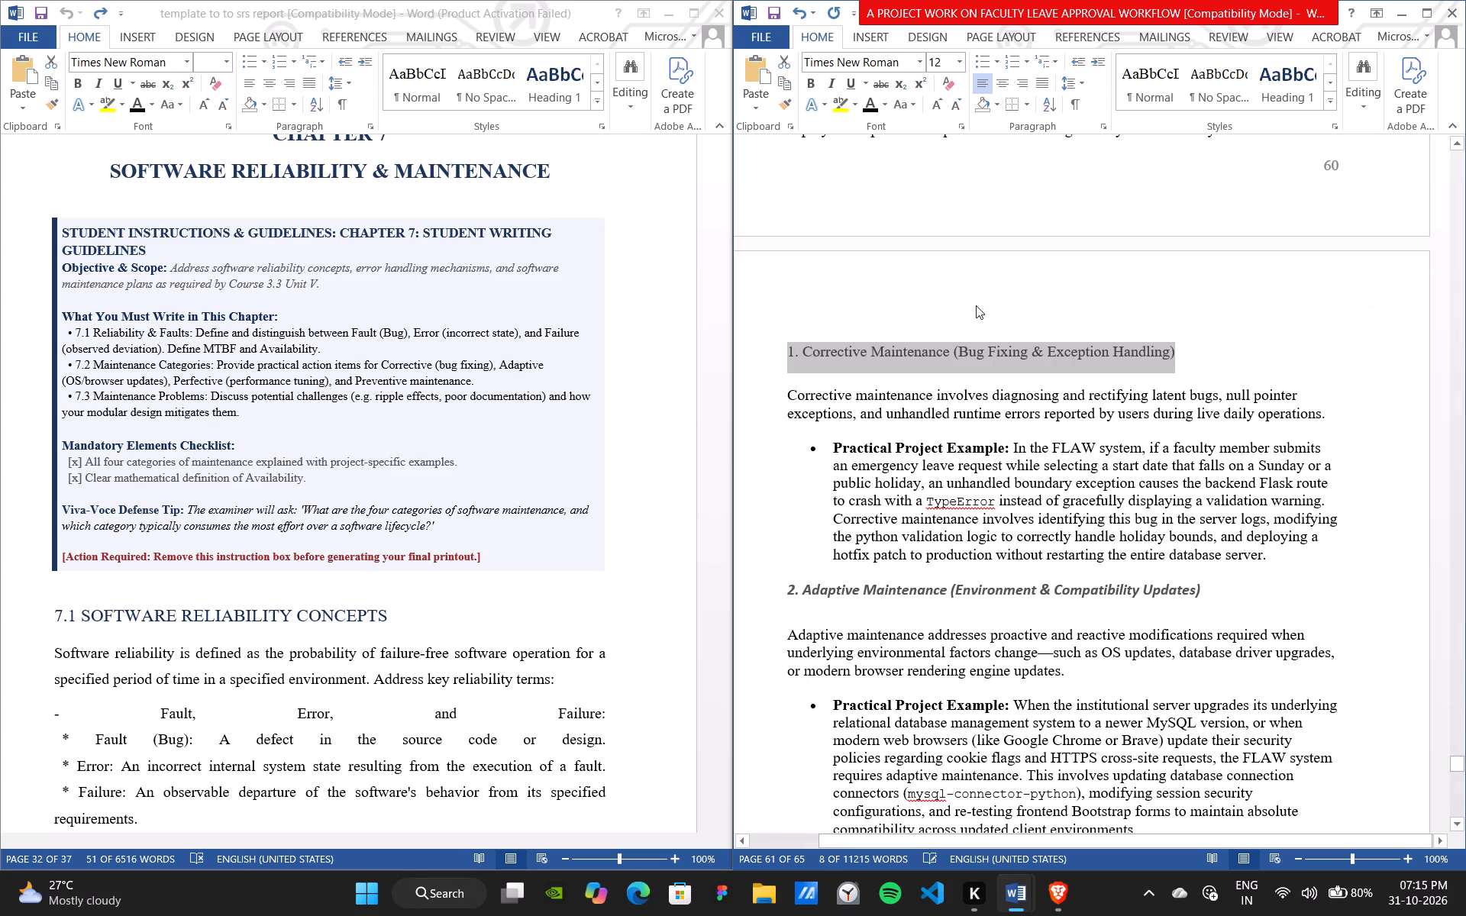
right_click(1067, 349)
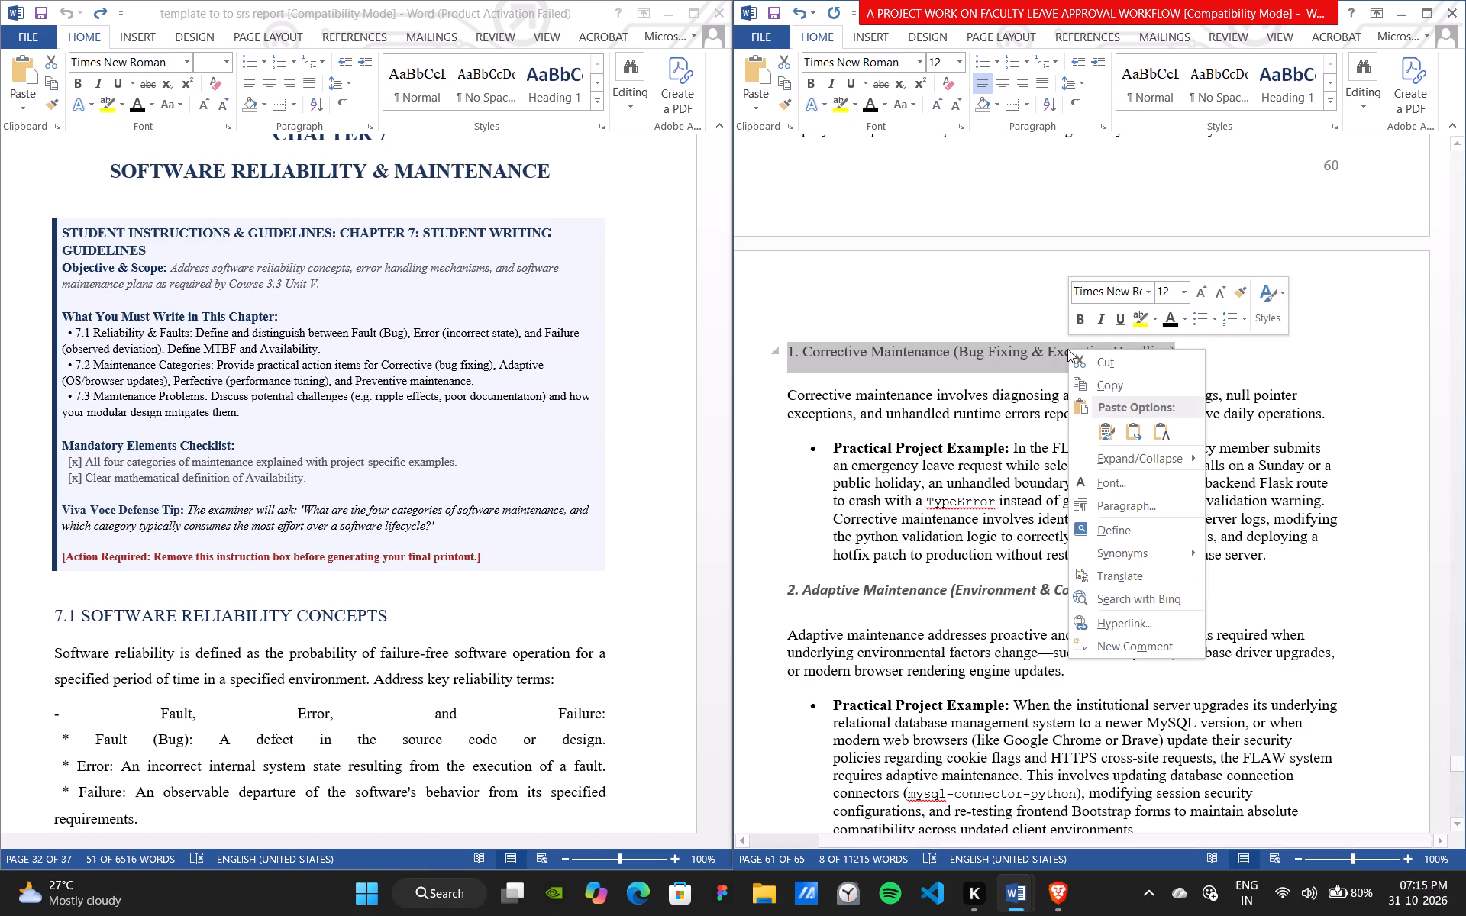
left_click(1149, 288)
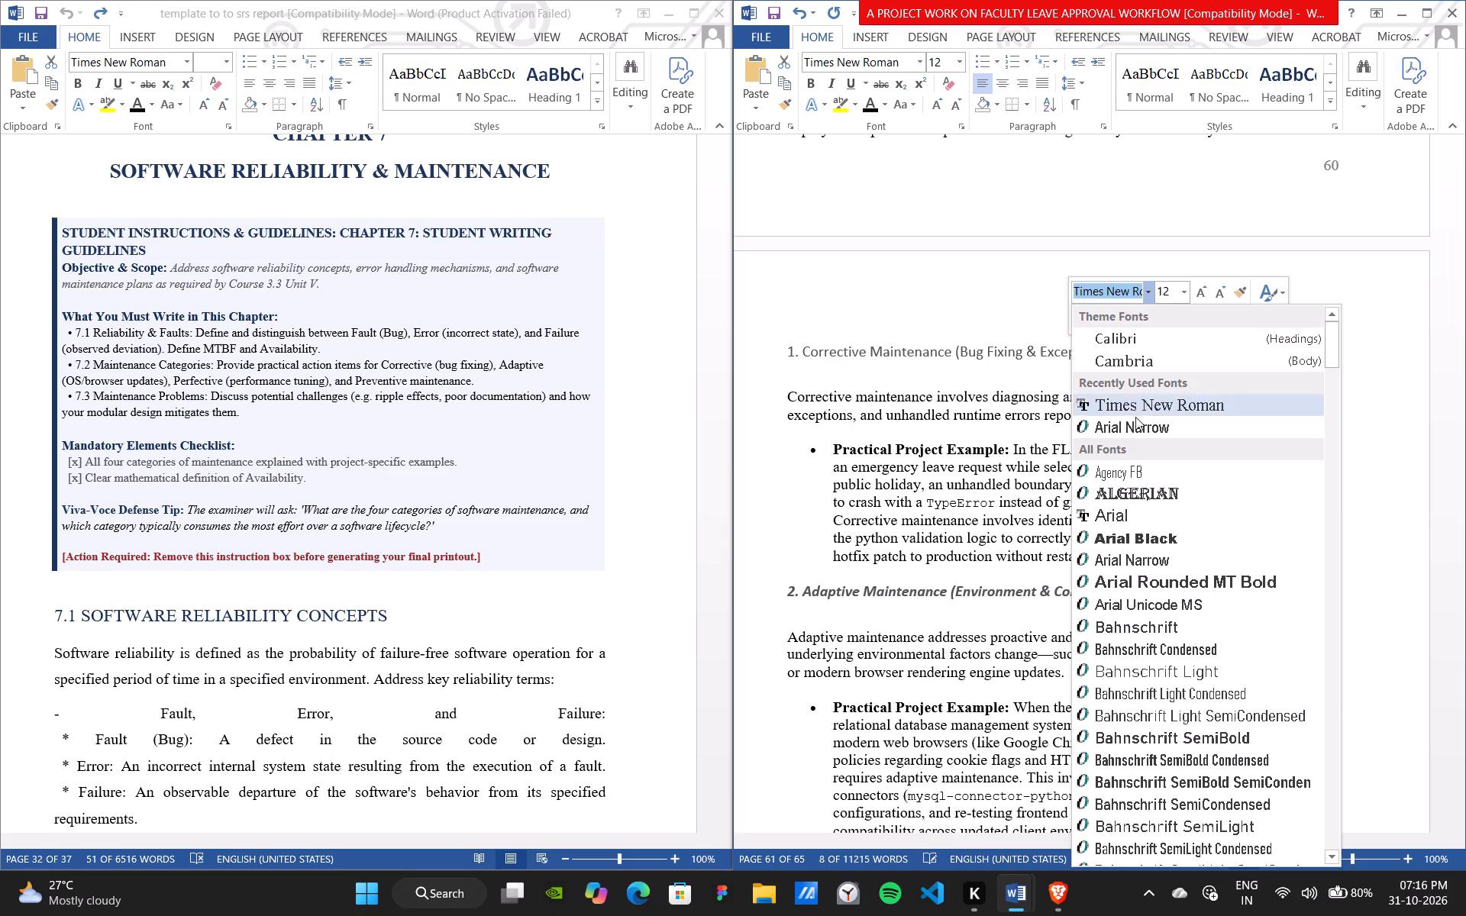
left_click(1133, 403)
left_click(1167, 321)
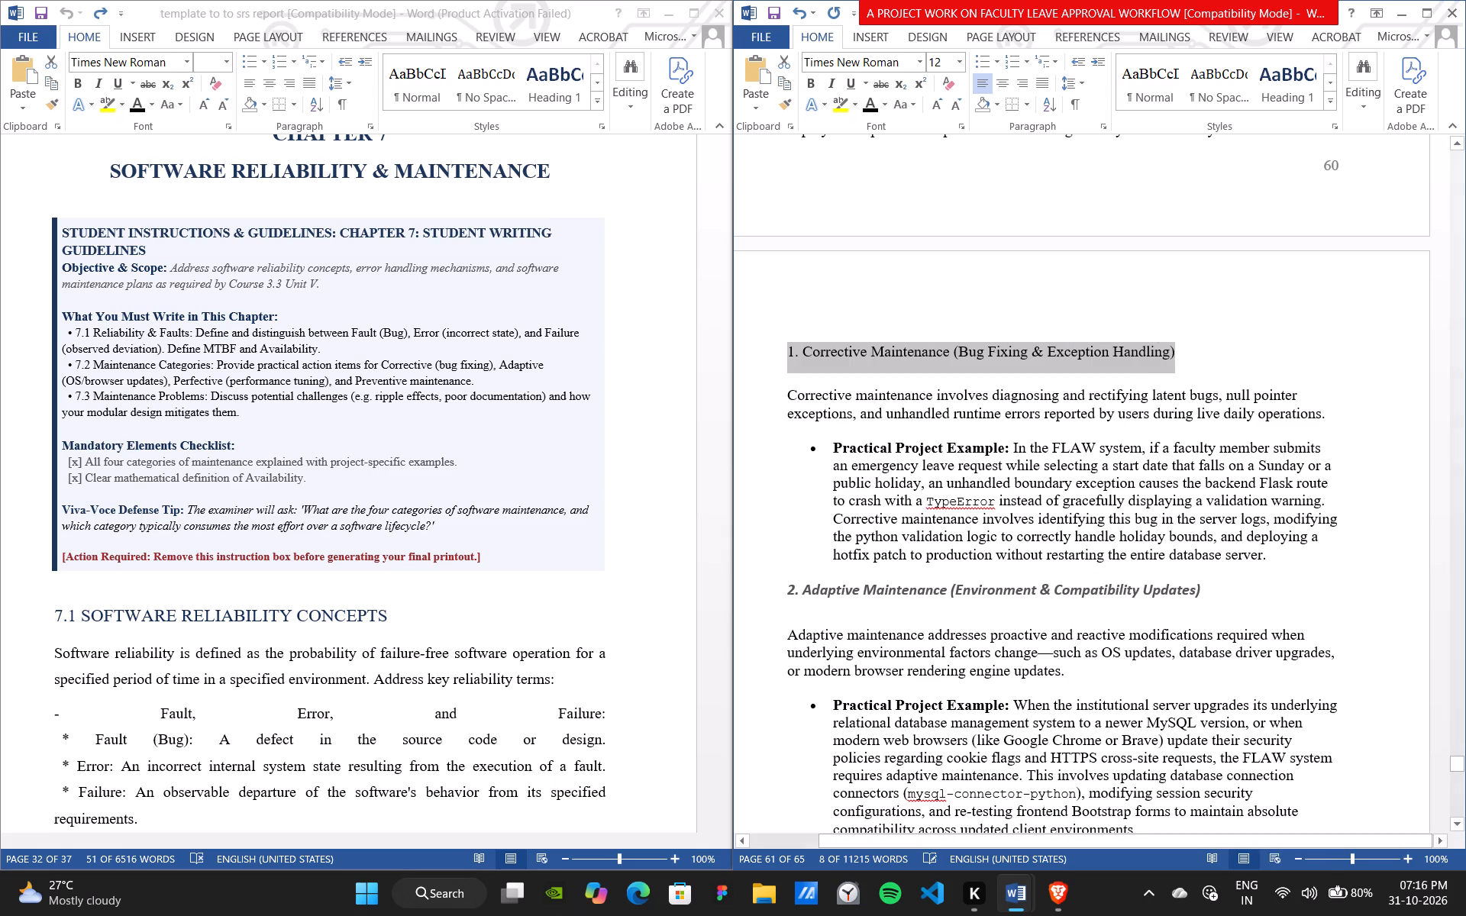
left_click(889, 550)
Format the heading "2. Adaptive Maintenance (Environment & Compatibility Updates)" in black Times New Roman without bold.
left_click_drag(785, 596, 877, 597)
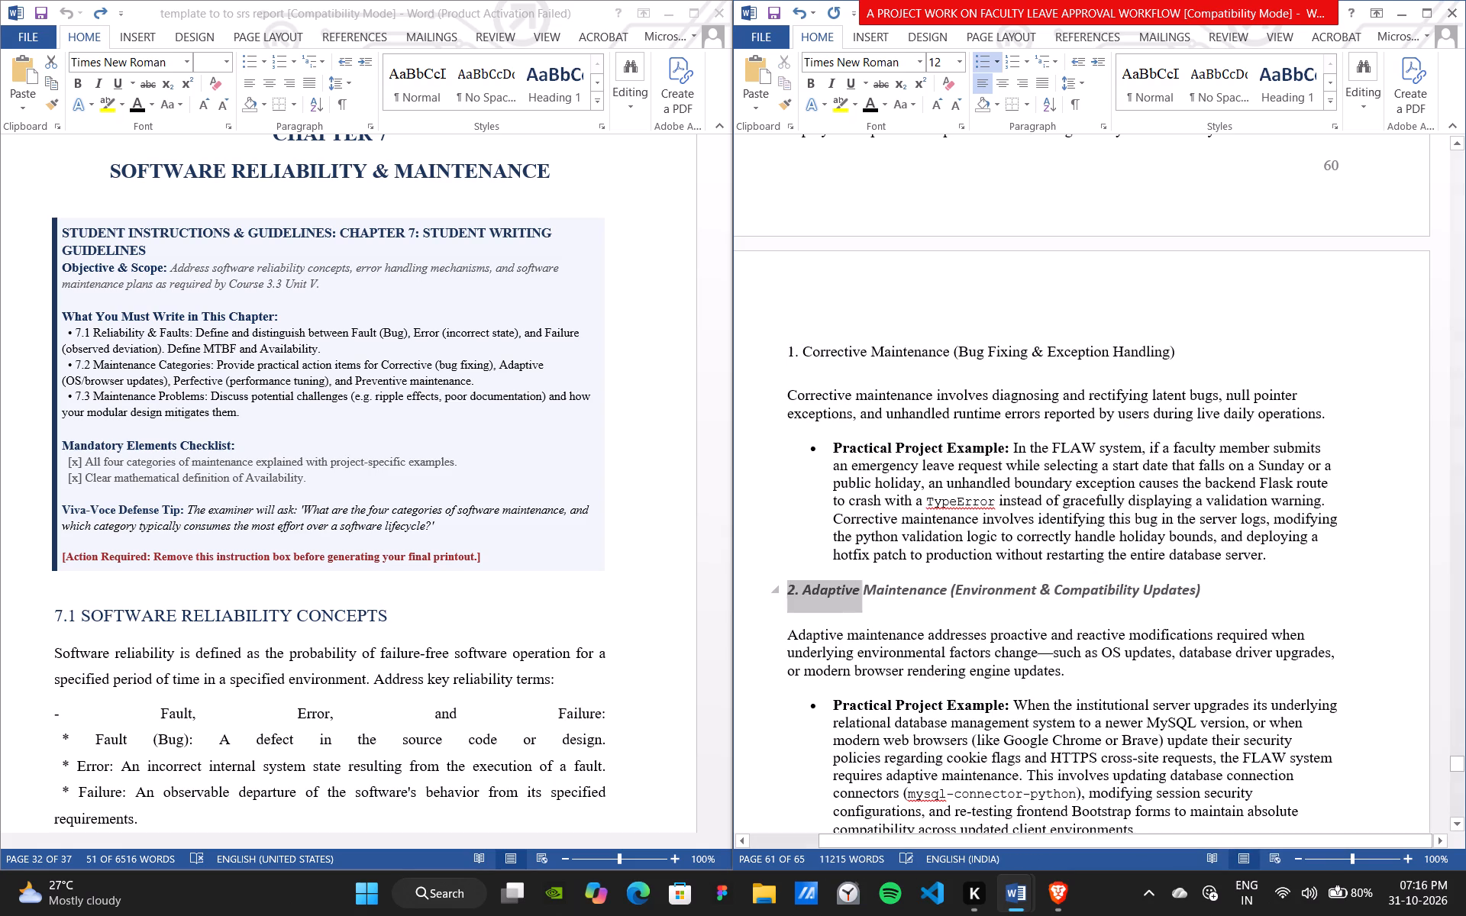
left_click_drag(877, 597, 1180, 598)
left_click(1183, 599)
left_click_drag(1188, 599, 1198, 599)
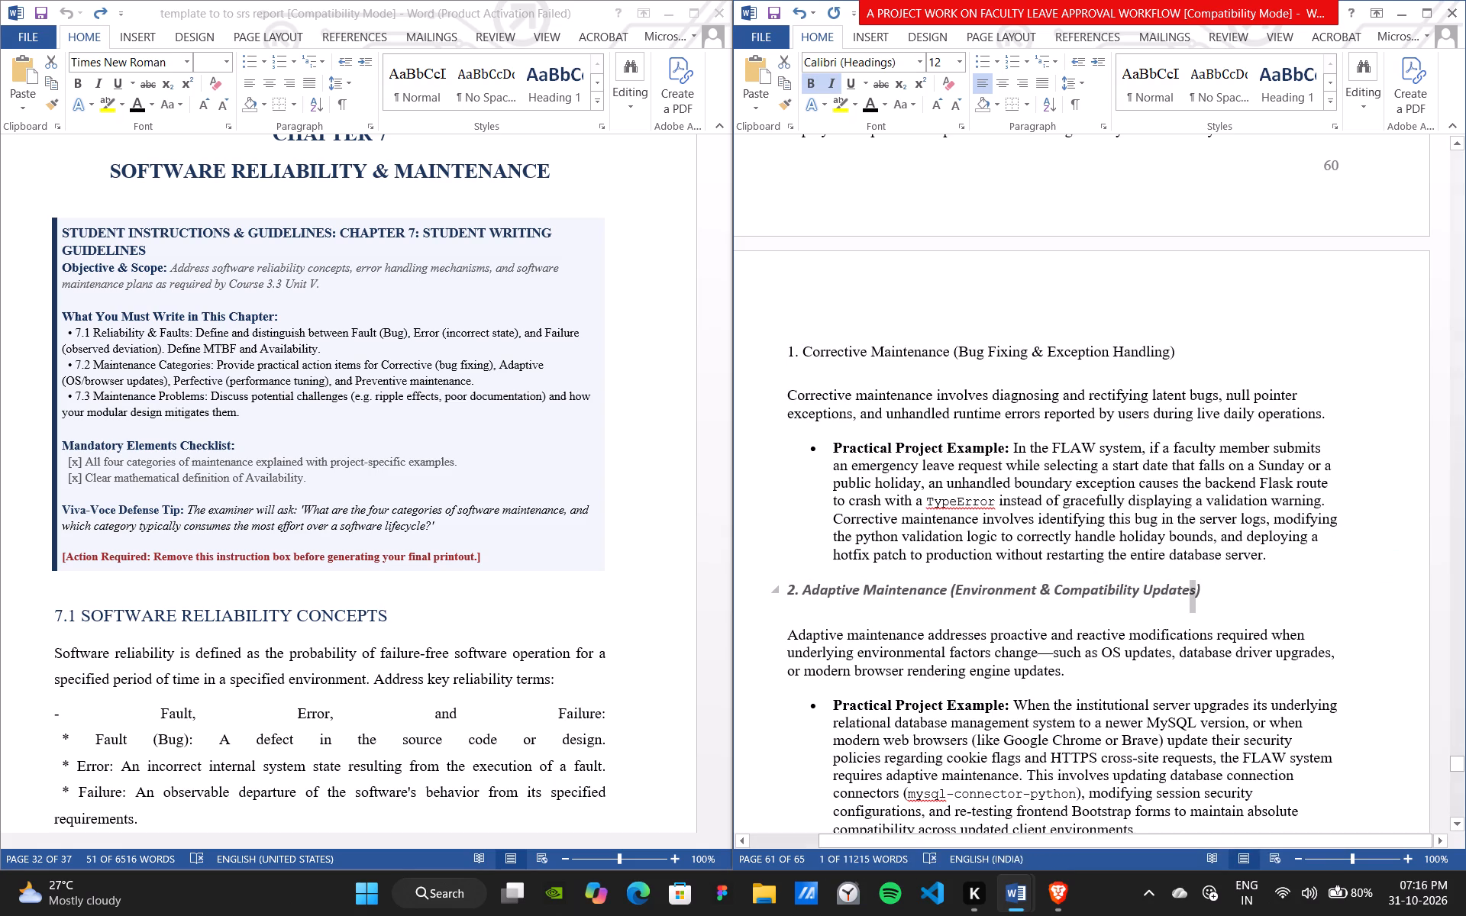
left_click_drag(791, 589, 1125, 583)
left_click_drag(1143, 583, 1190, 583)
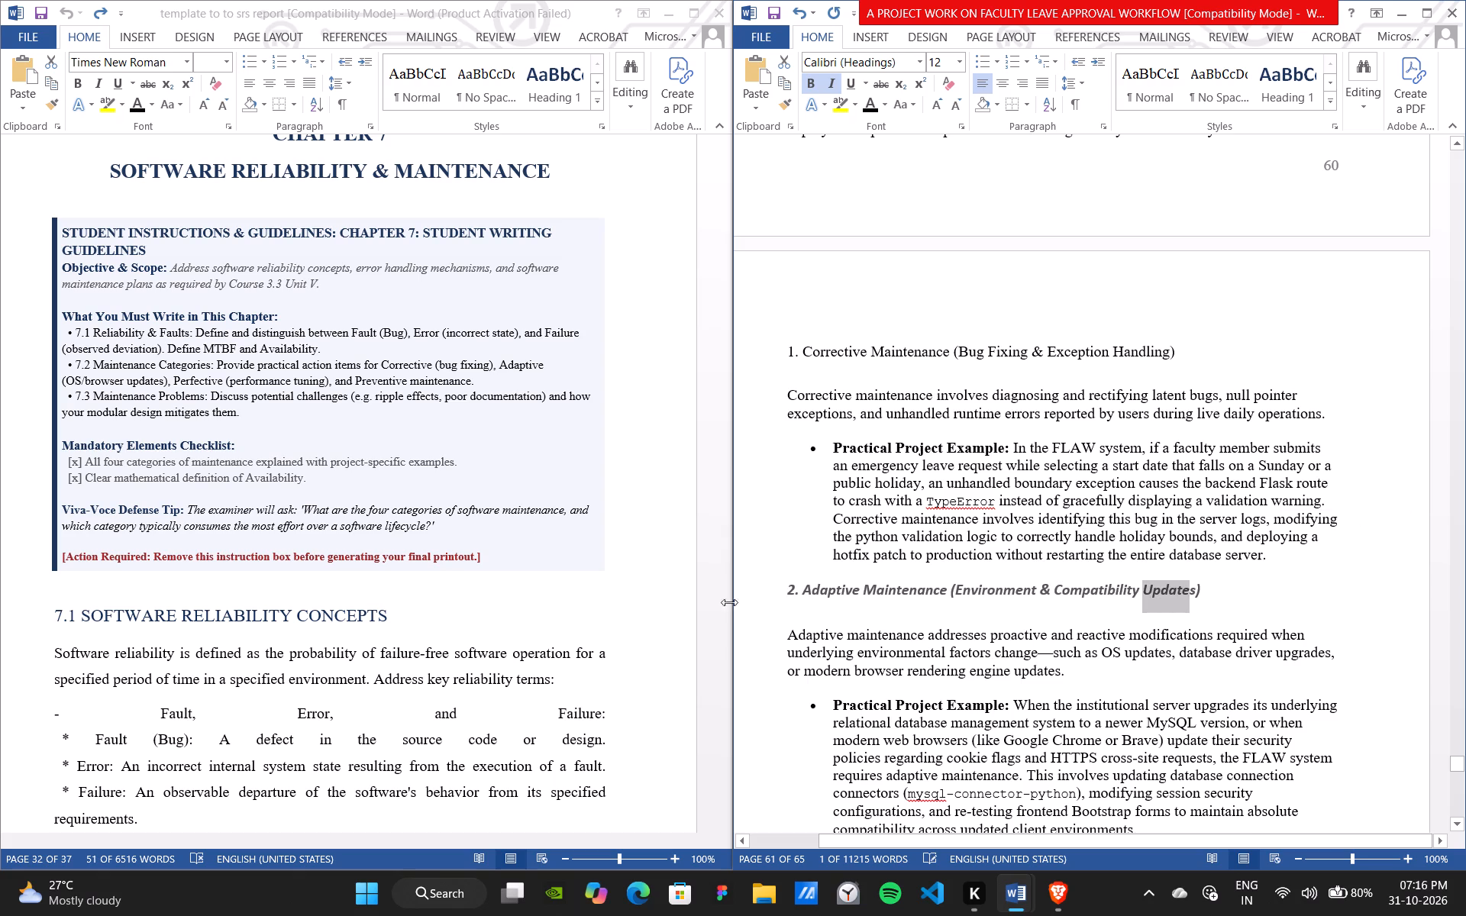
left_click_drag(790, 589, 1197, 589)
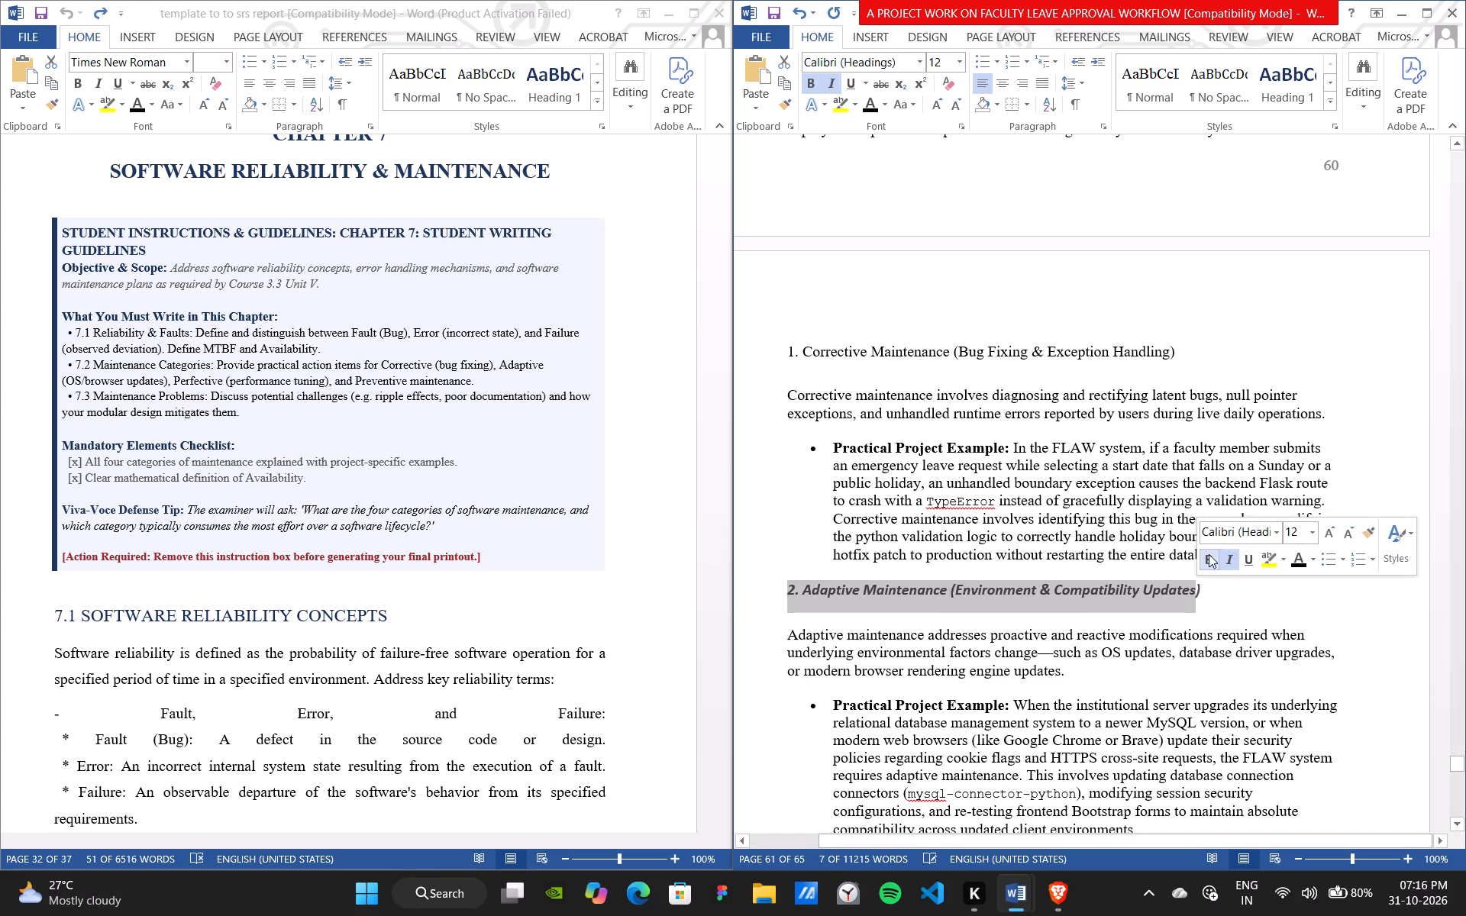
left_click(1271, 536)
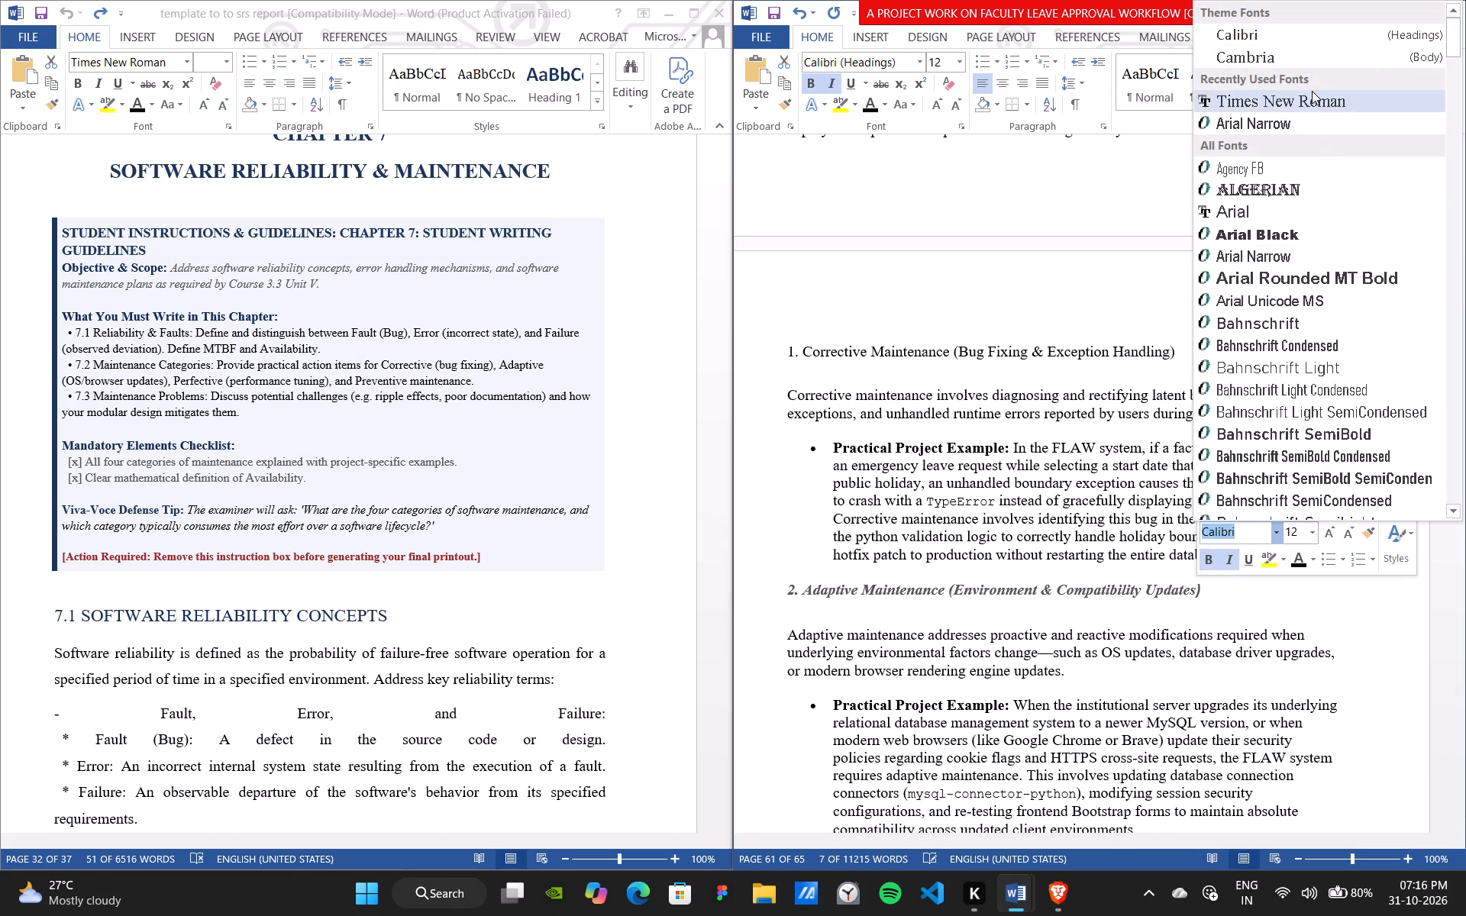
left_click(1315, 96)
right_click(1179, 597)
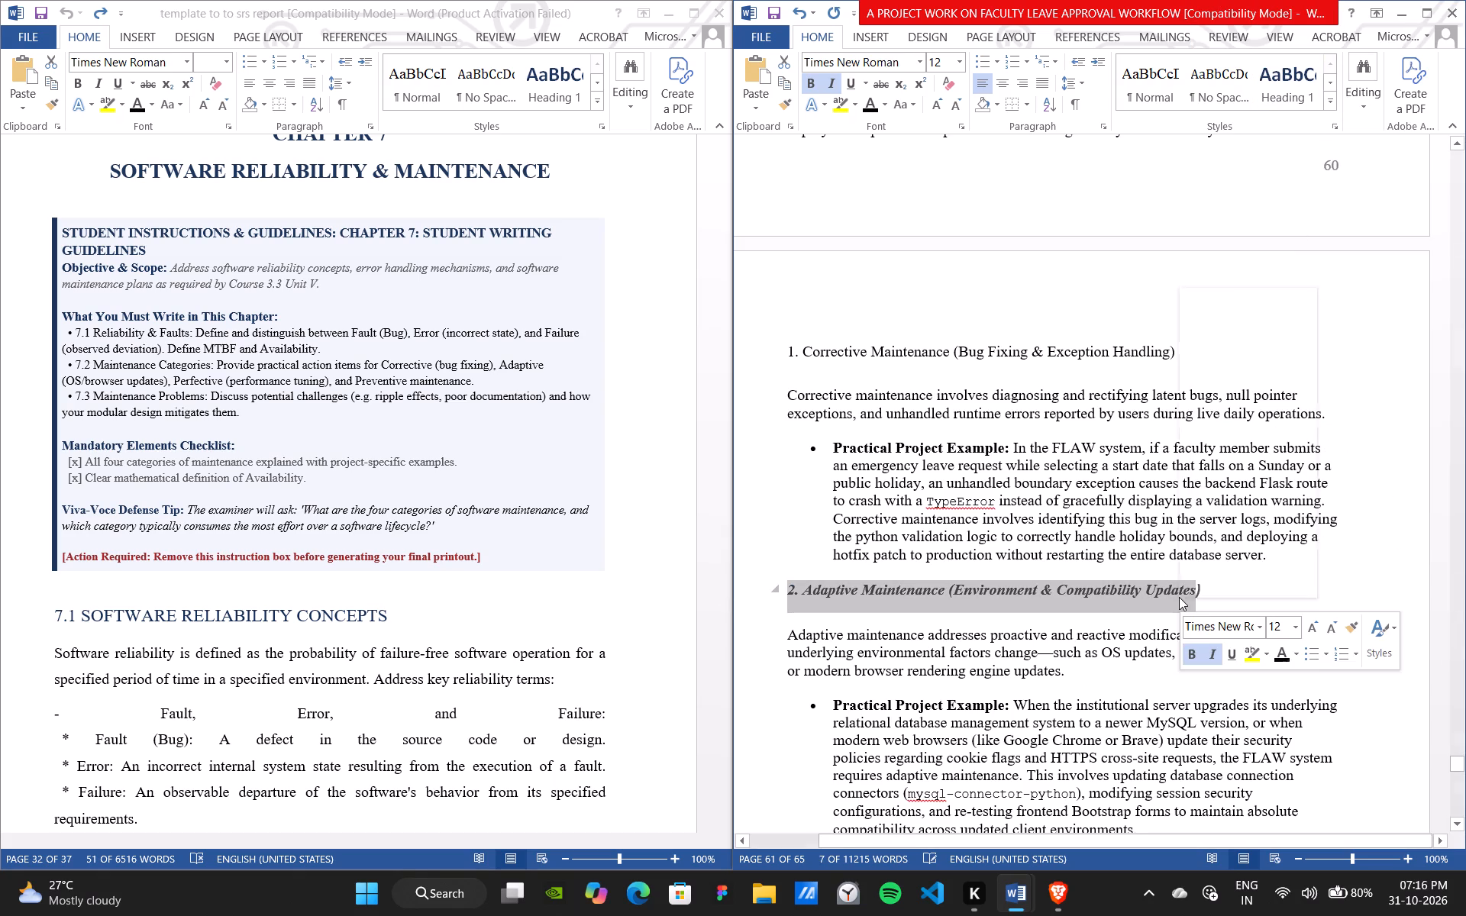
left_click(1200, 652)
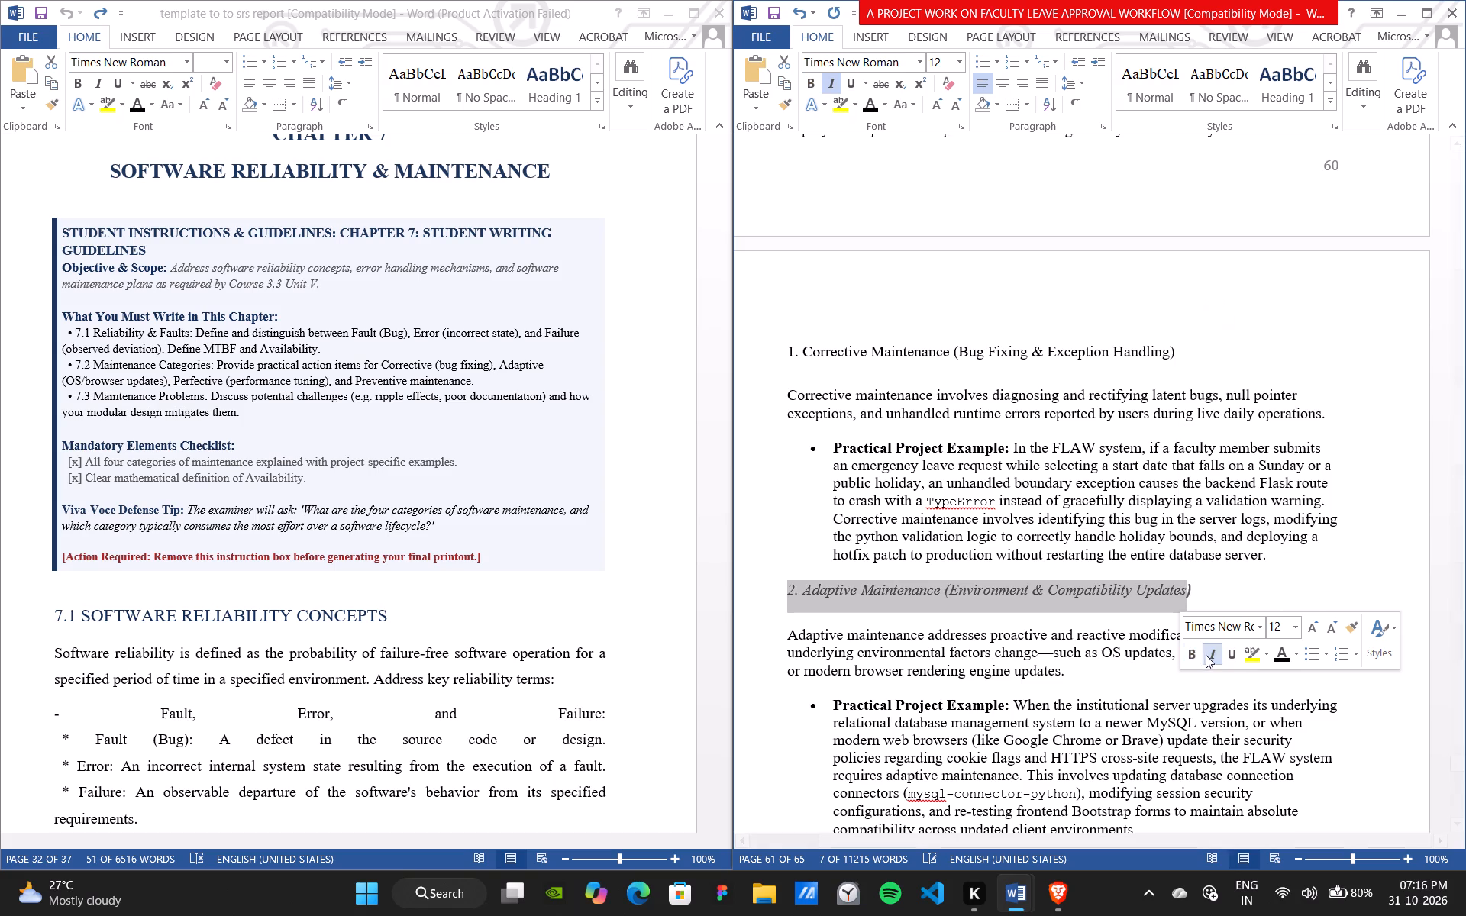
left_click(1209, 656)
left_click(1218, 653)
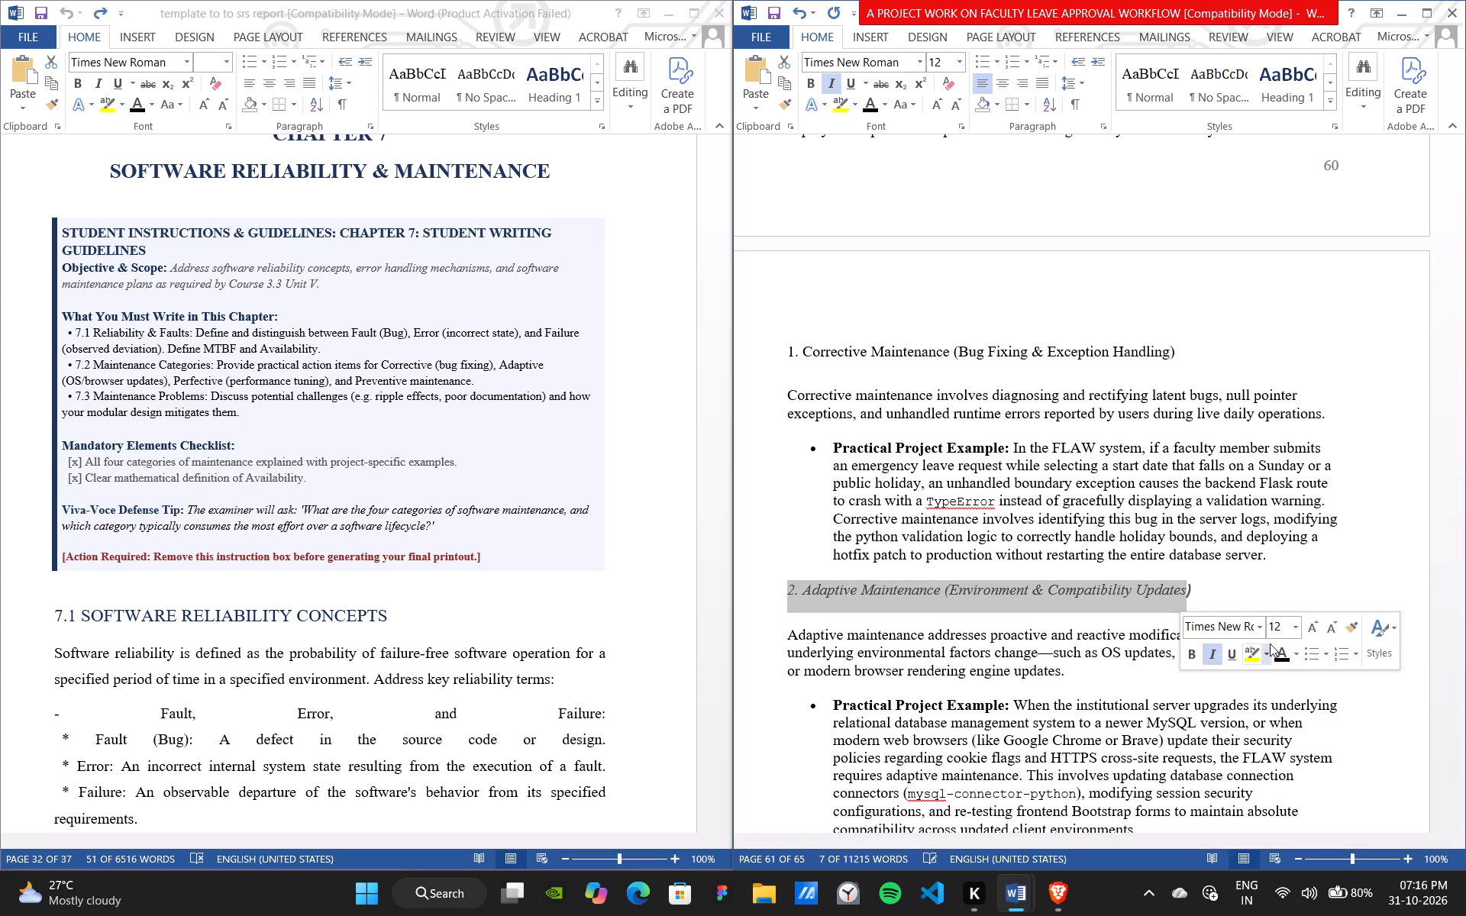
left_click(1278, 656)
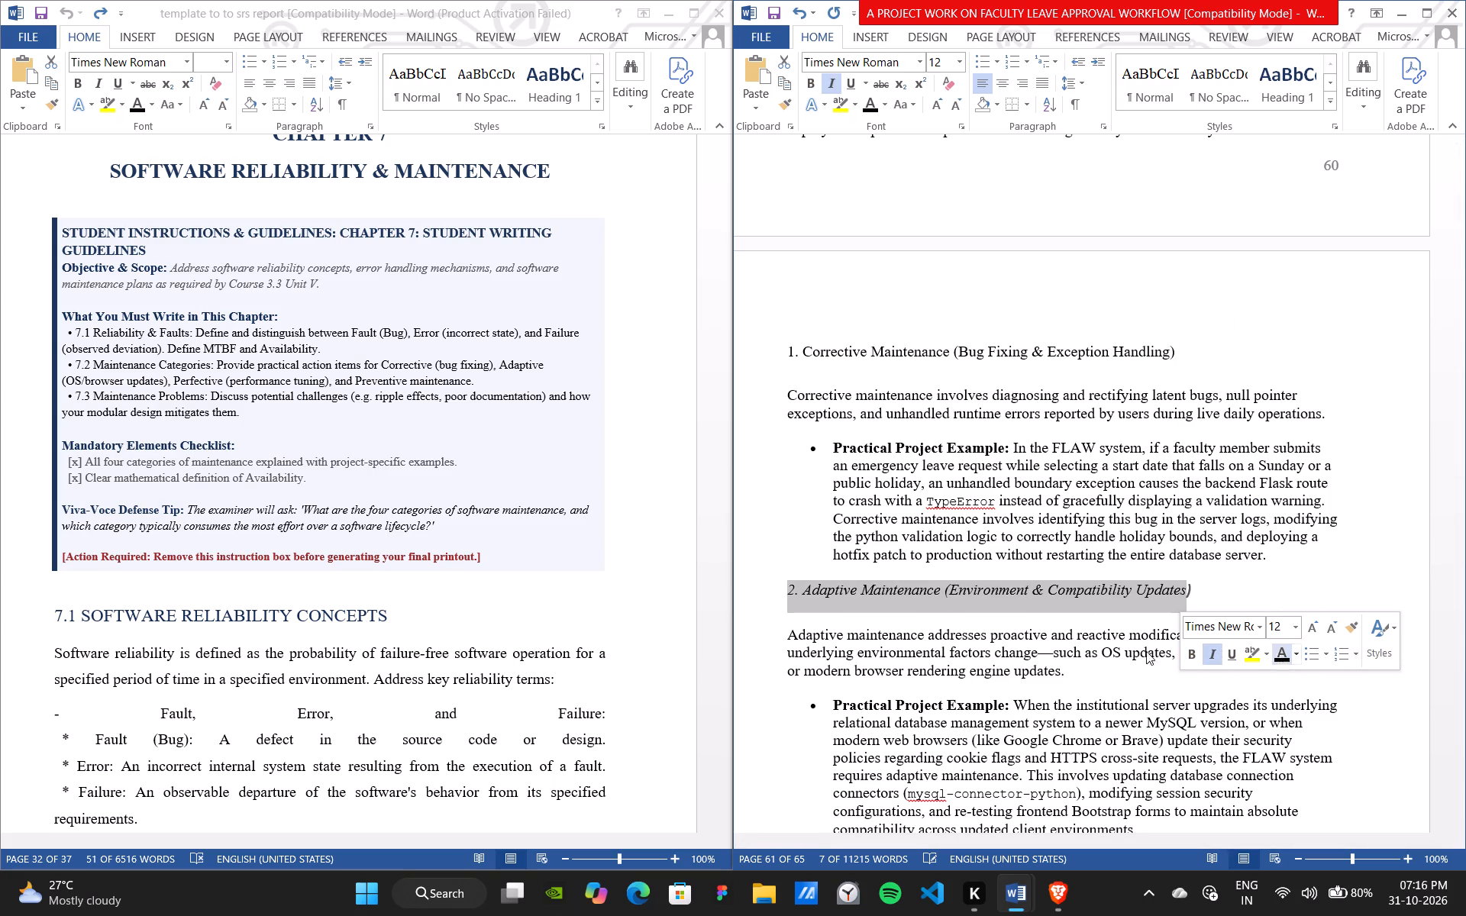
left_click(999, 628)
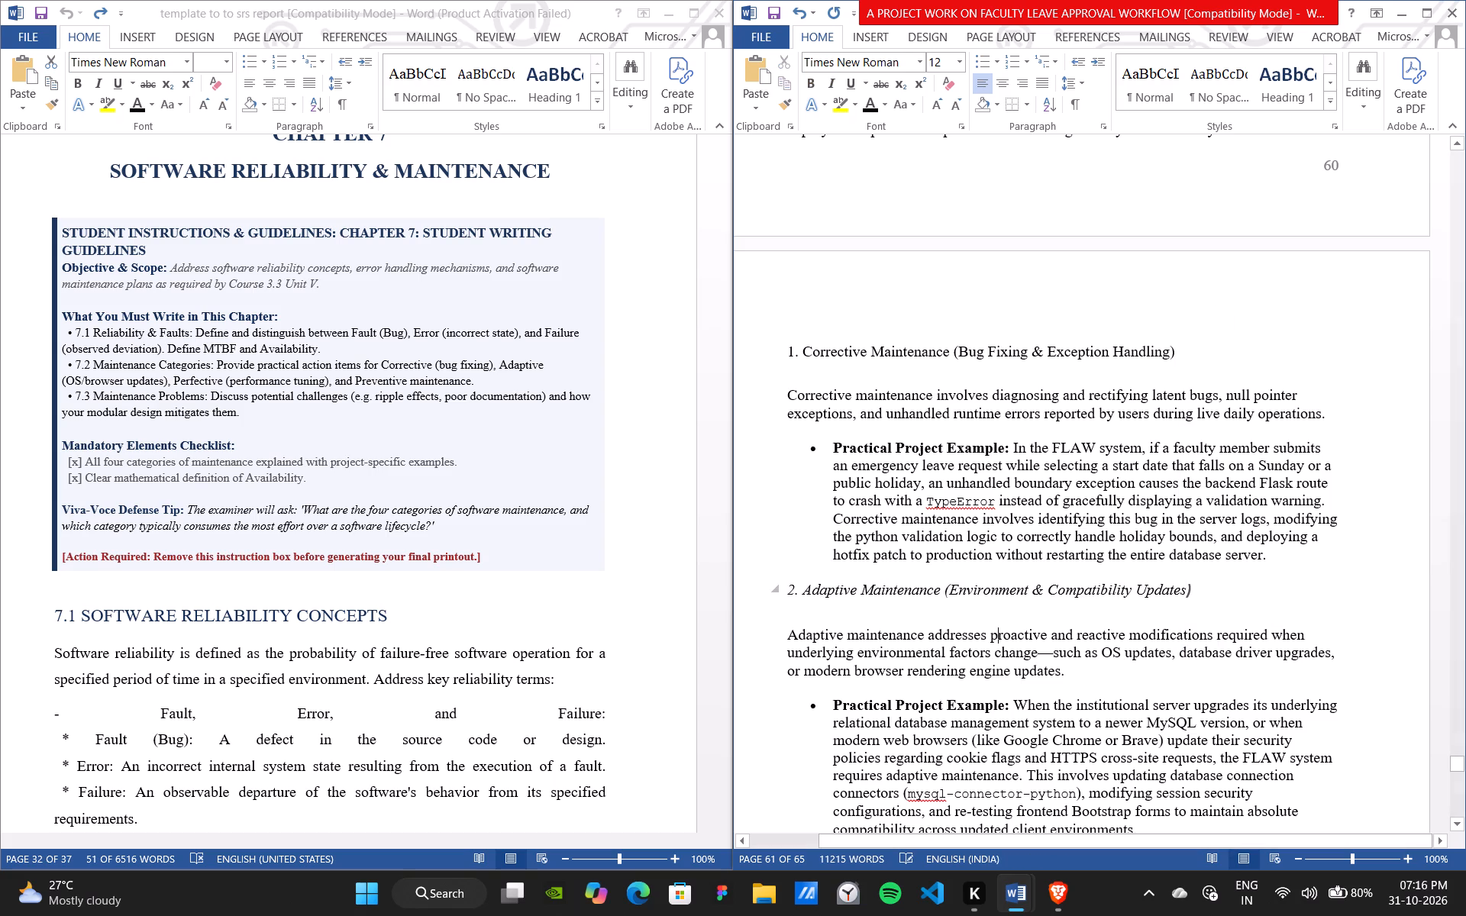
Remove the italics from the entire Adaptive Maintenance heading, applying Times New Roman and black through its closing parenthesis.
left_click_drag(791, 585, 1193, 587)
double_click(1193, 587)
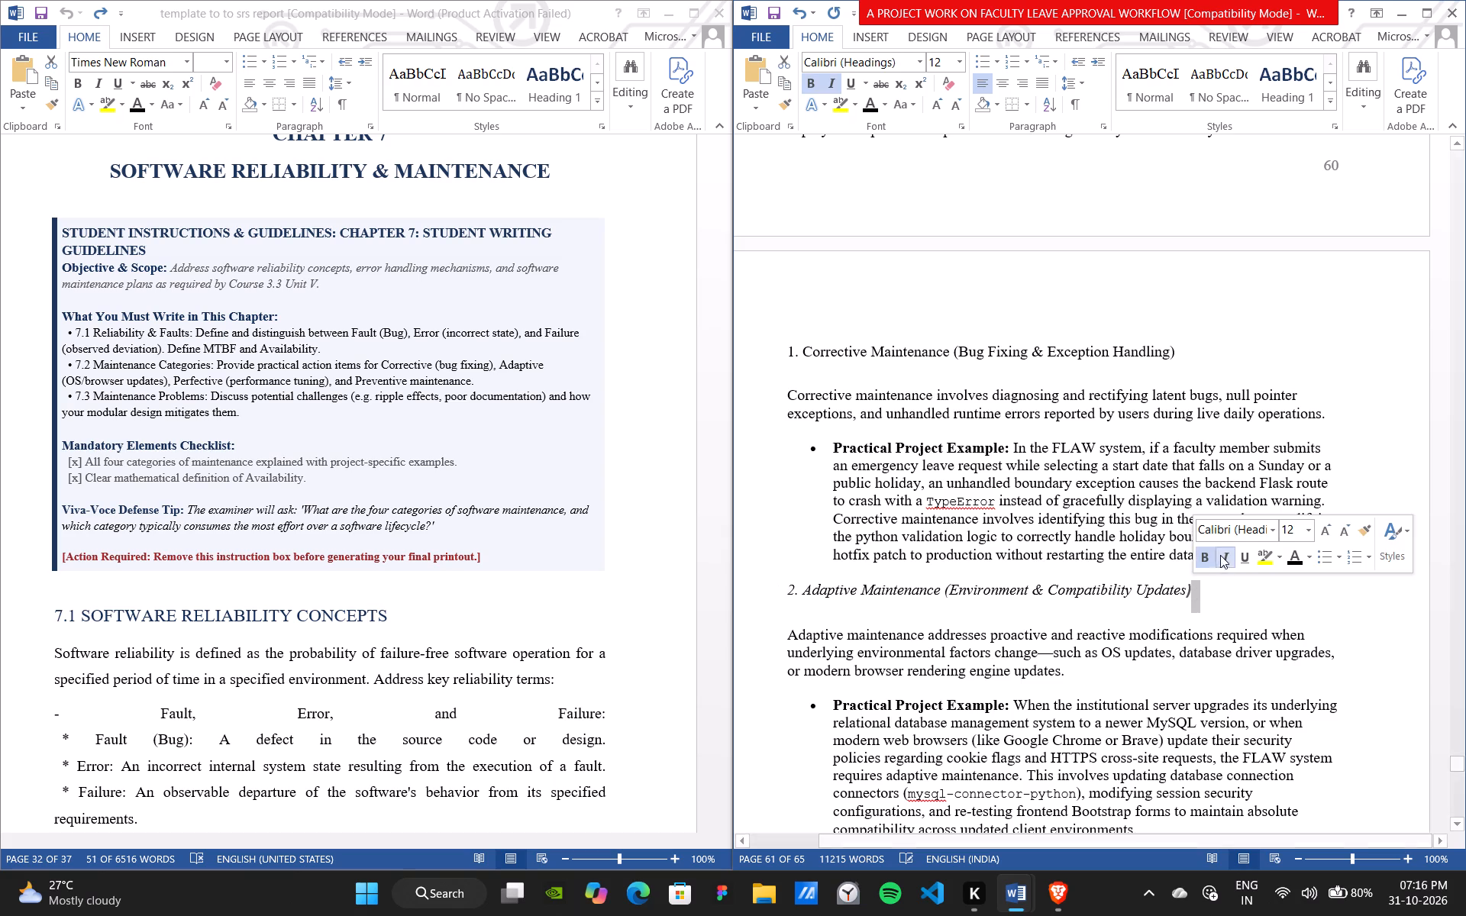
left_click(1200, 553)
left_click(1193, 599)
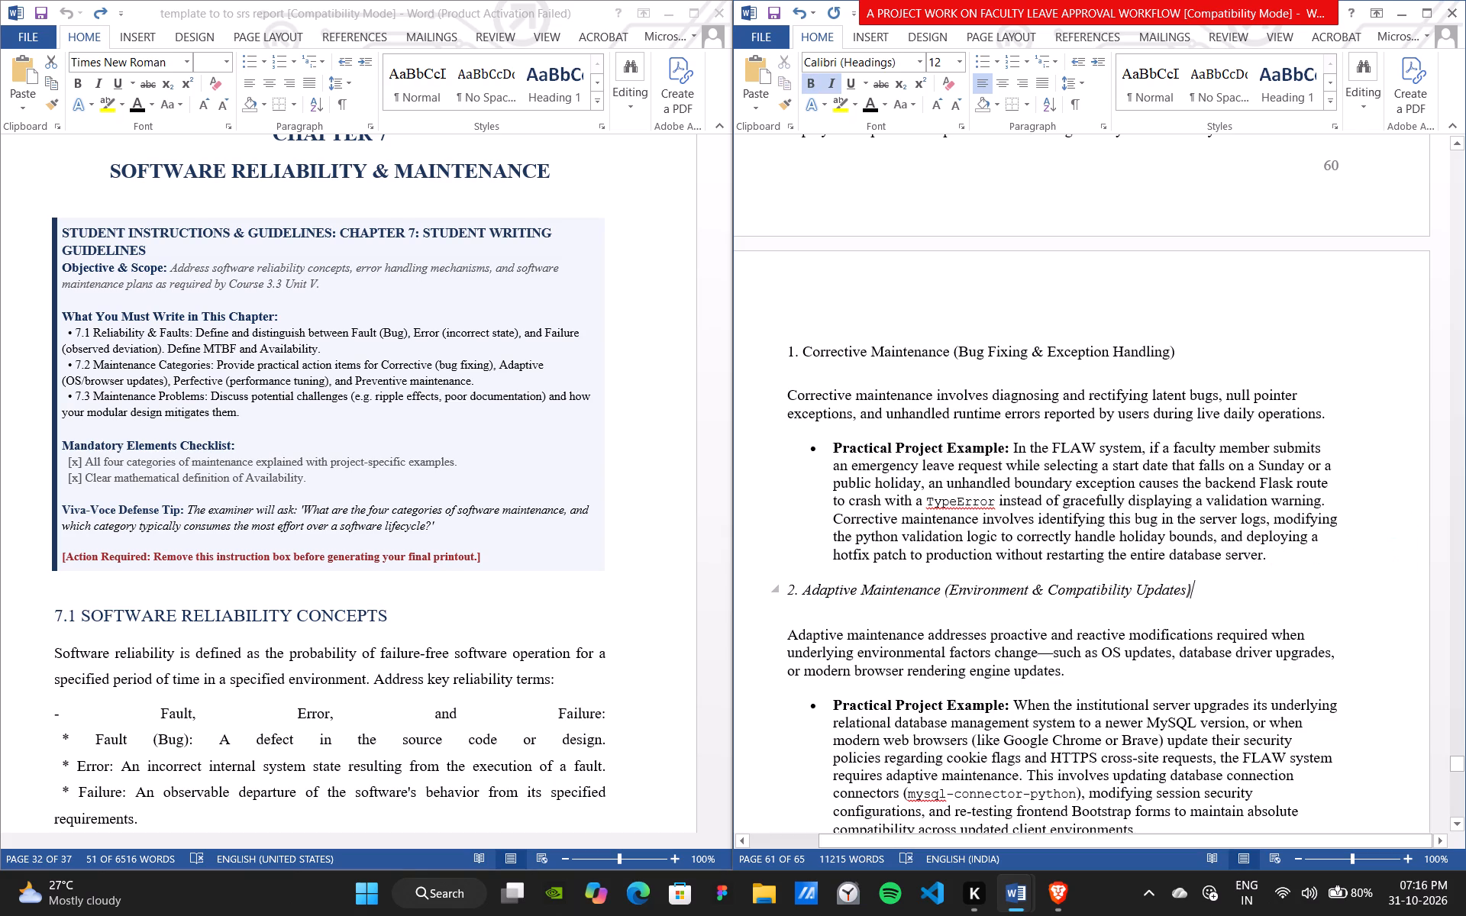
left_click_drag(1188, 593, 776, 614)
scroll(842, 626, "down", 7)
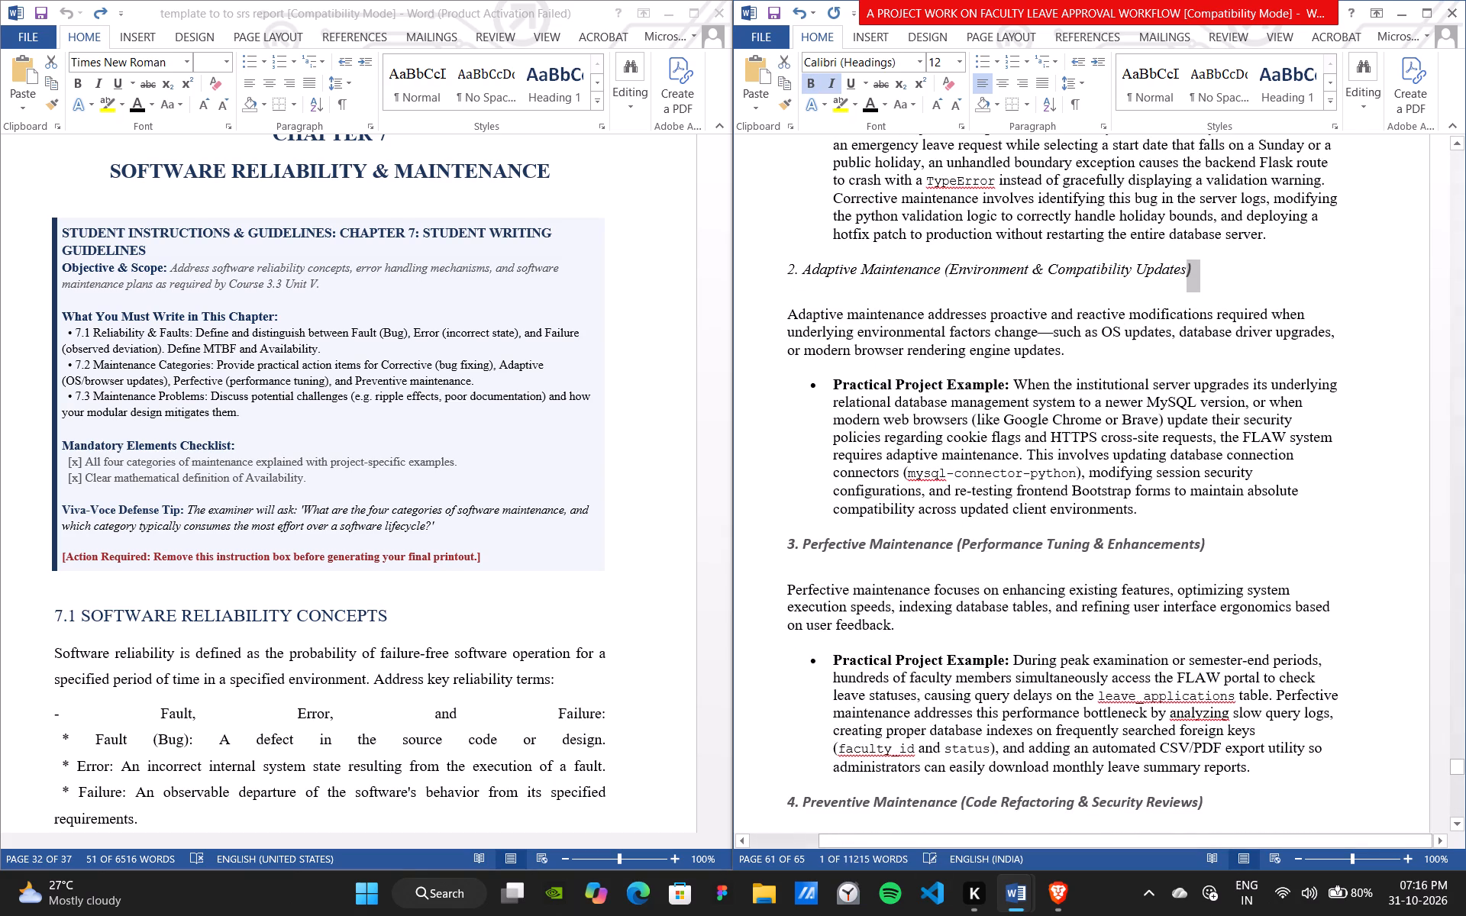
left_click(797, 276)
left_click_drag(806, 268, 814, 268)
left_click_drag(788, 264, 819, 273)
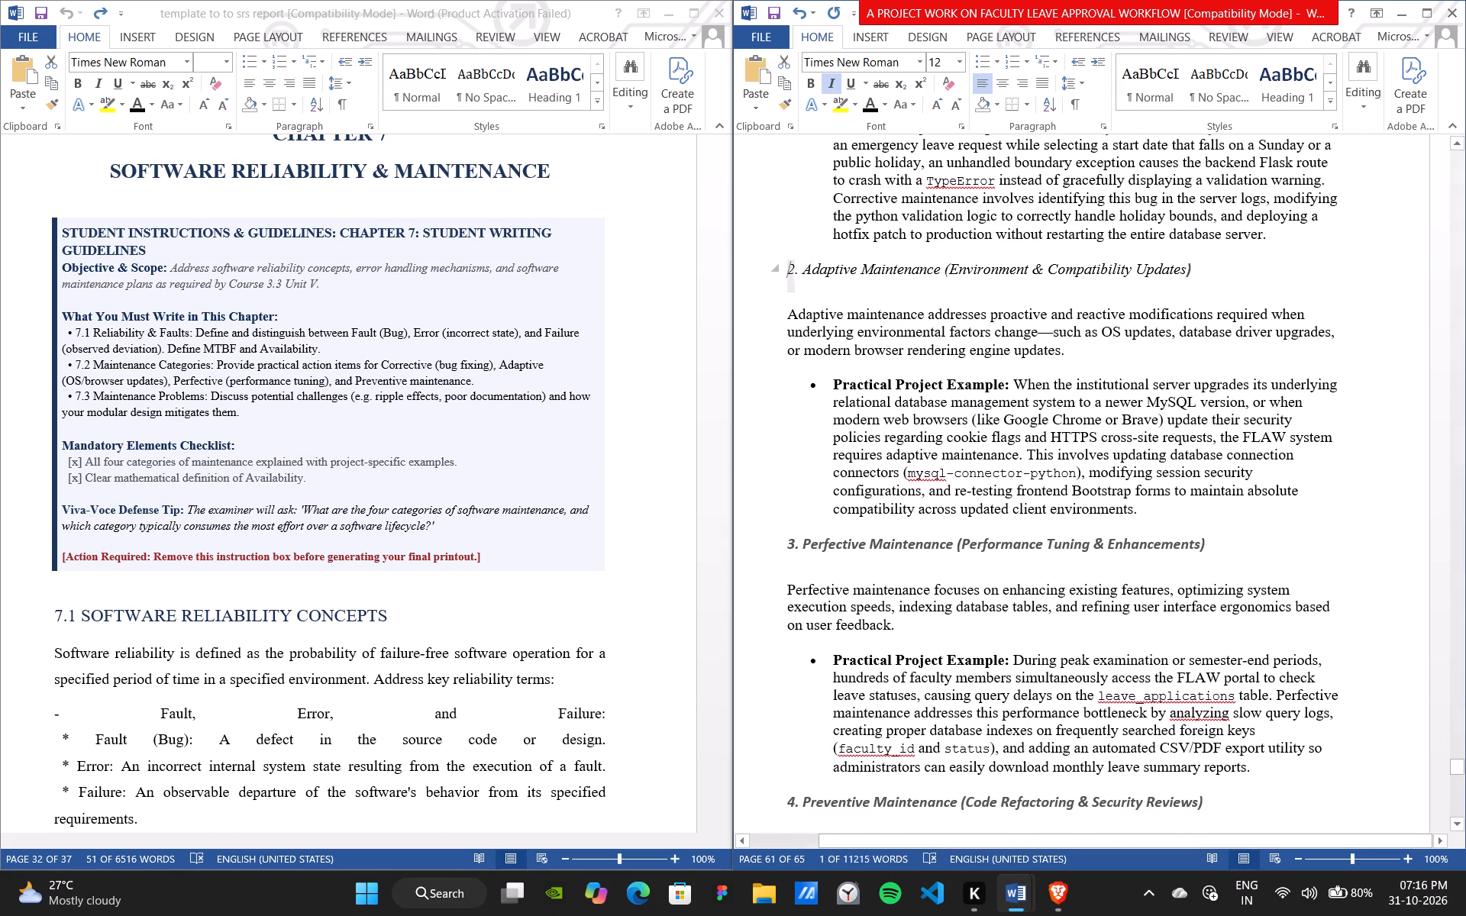
left_click_drag(819, 273, 1193, 284)
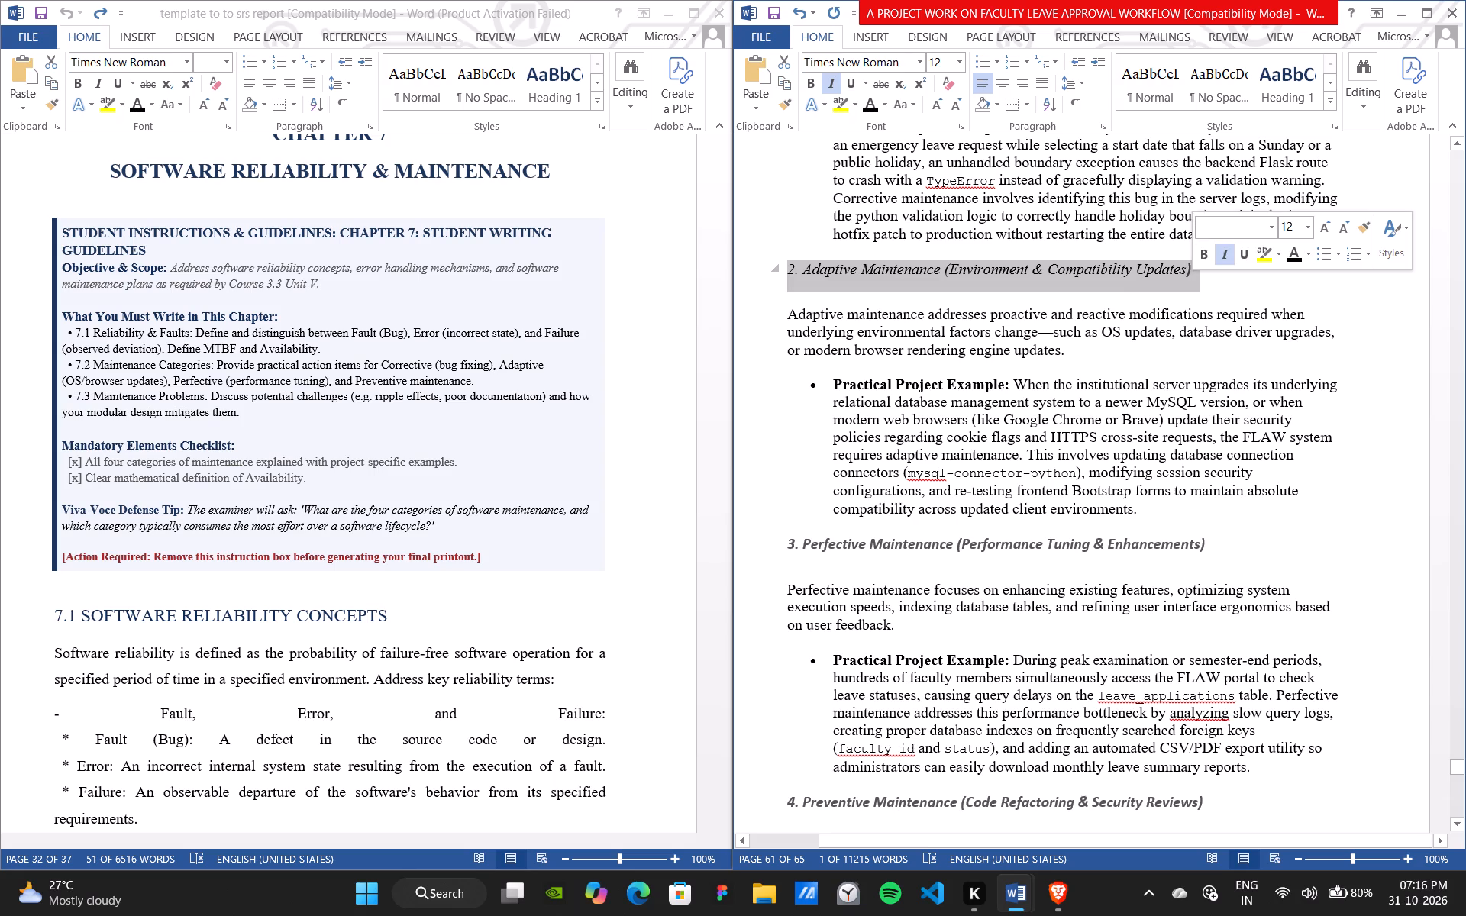
left_click(1274, 230)
left_click(1246, 342)
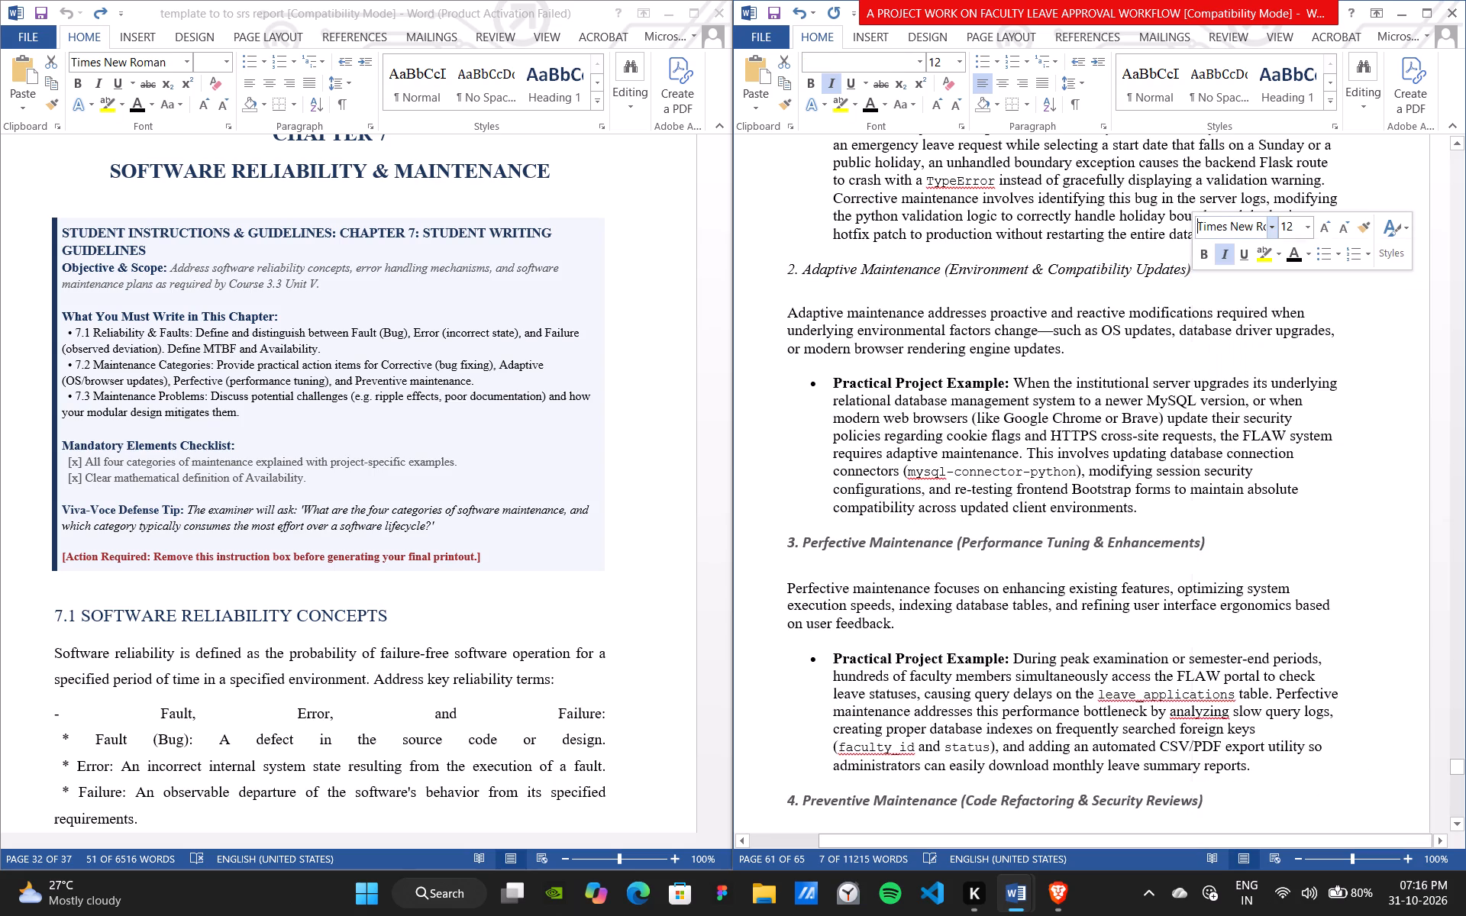
left_click(1223, 254)
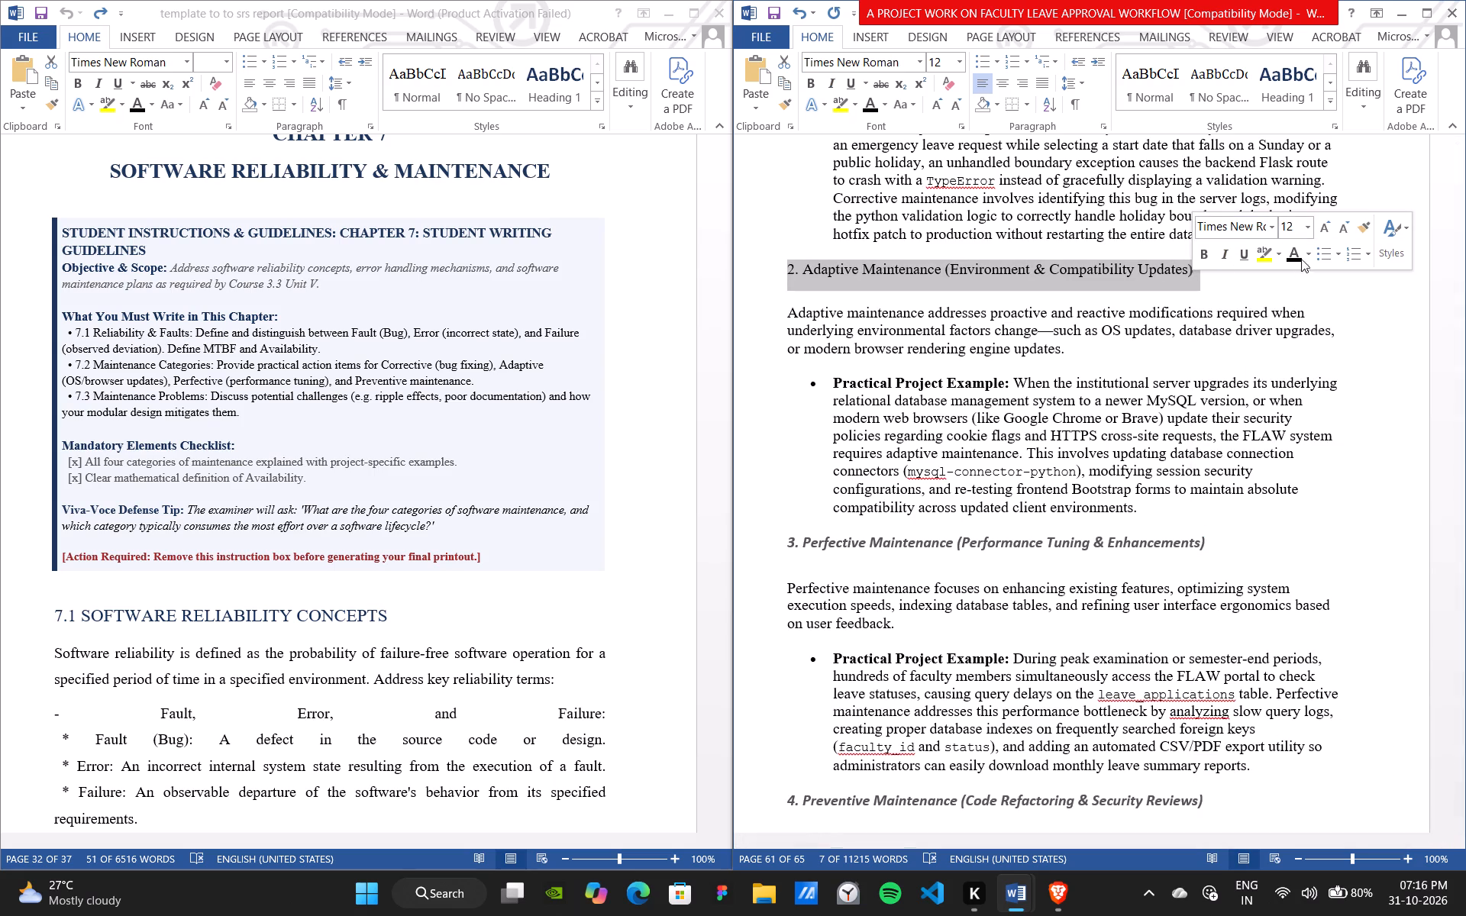
left_click(1288, 251)
Format the heading "3. Perfective Maintenance (Performance Tuning & Enhancements)" in black Times New Roman without bold or italic.
scroll(838, 414, "down", 4)
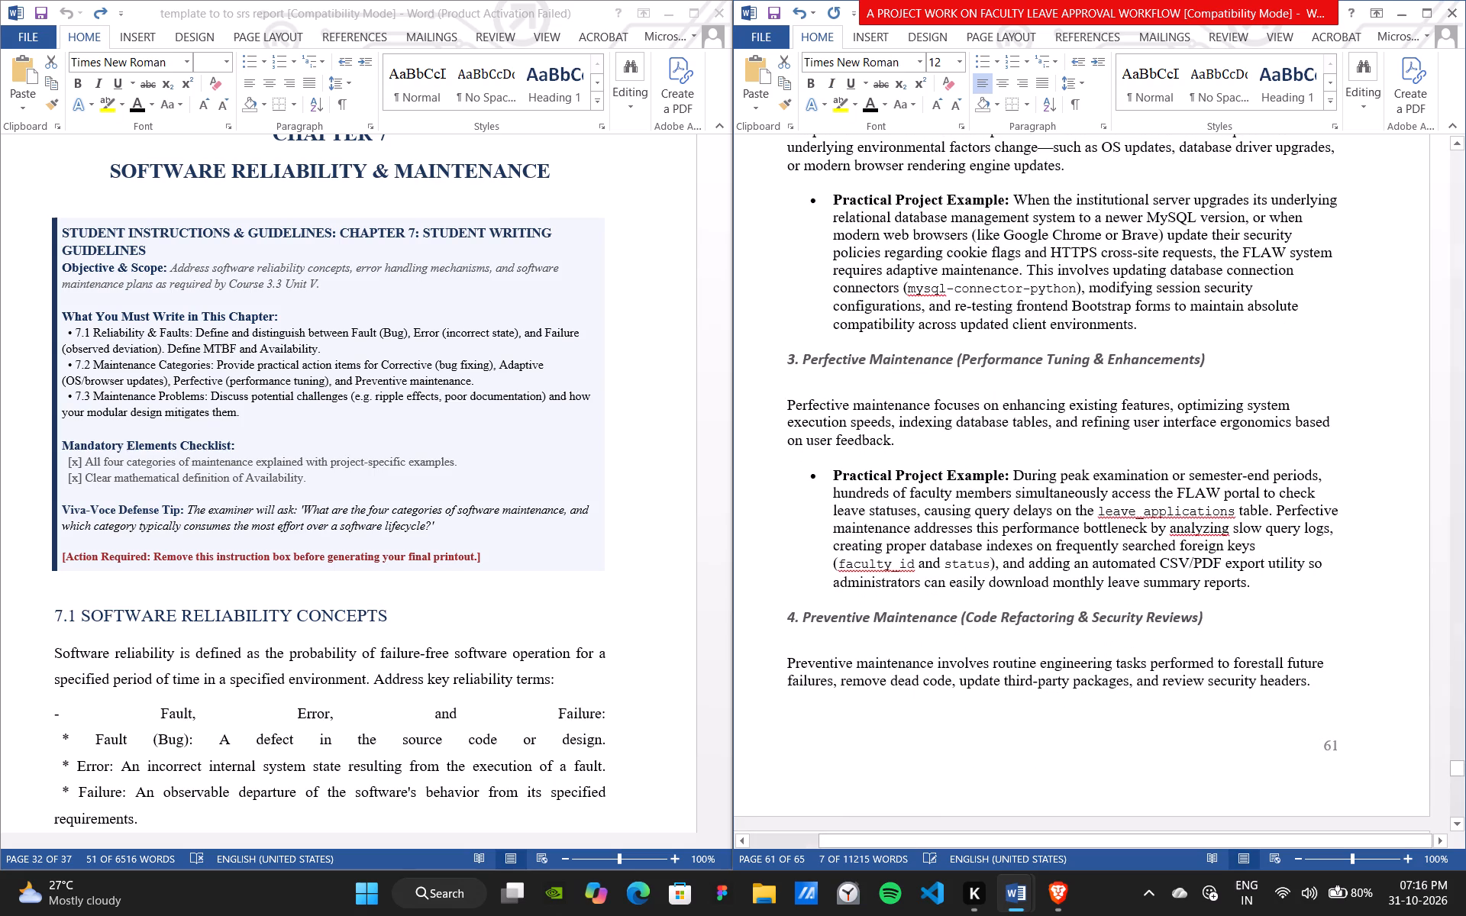
left_click_drag(787, 356, 1208, 372)
left_click(1217, 342)
left_click(1243, 338)
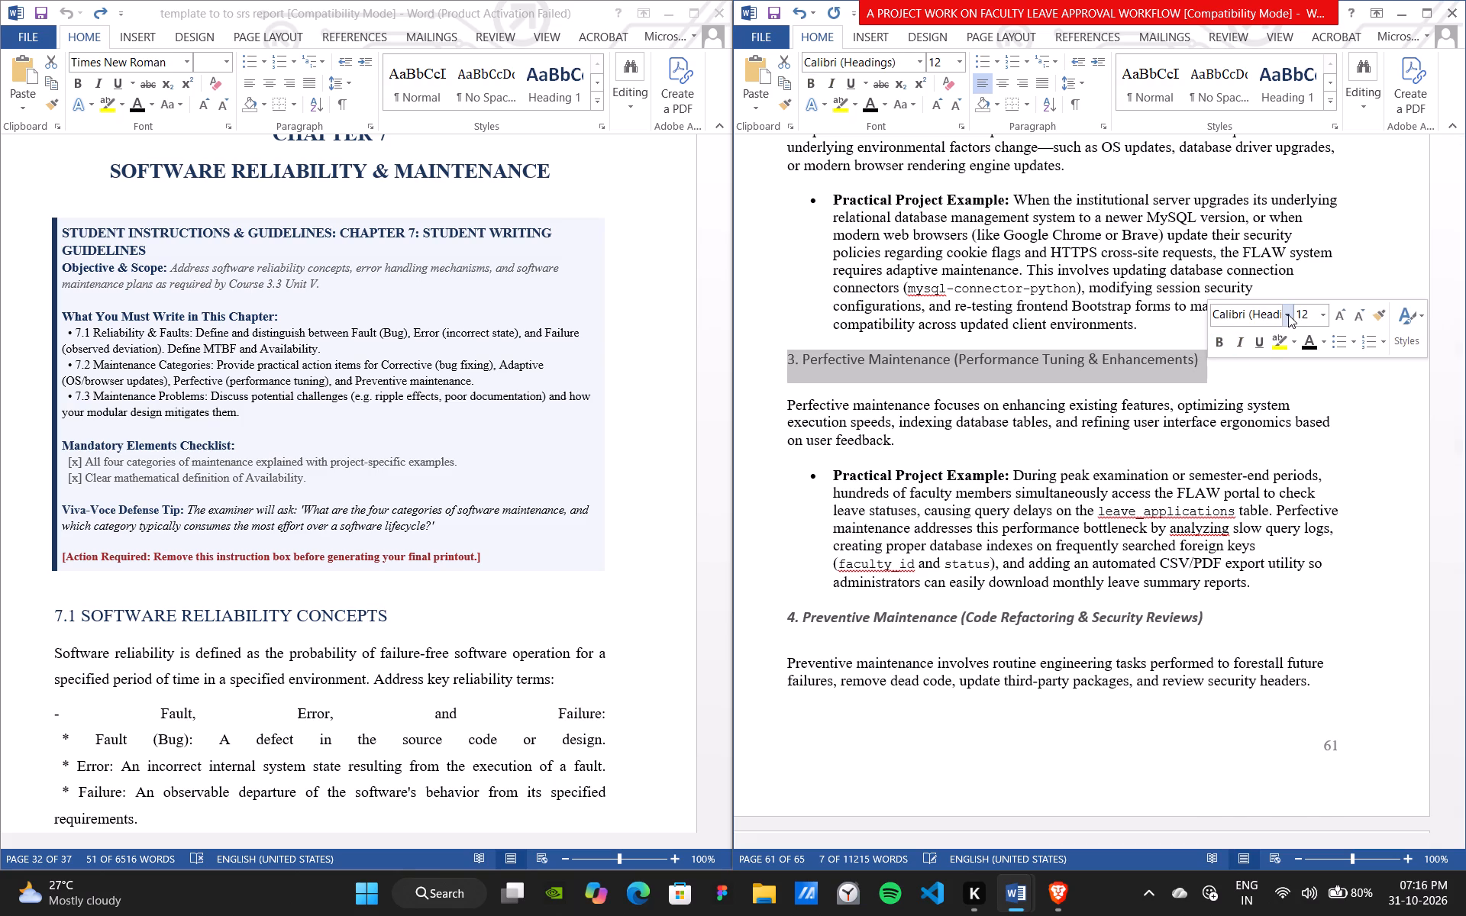
left_click(1288, 314)
left_click(1249, 424)
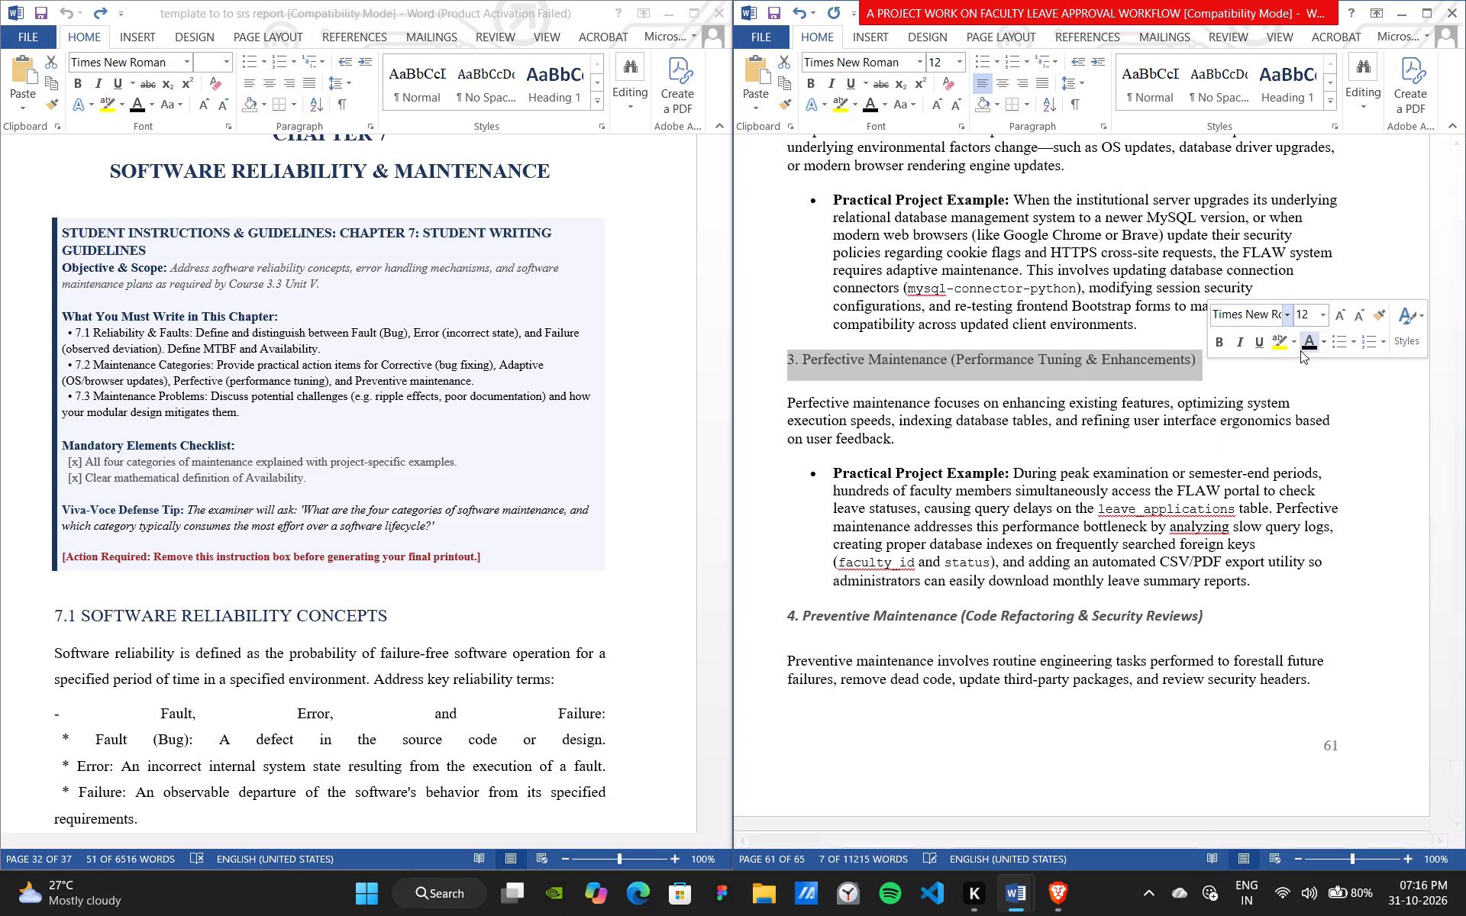
left_click(1309, 342)
Format the heading "4. Preventive Maintenance (Code Refactoring & Security Reviews)" in black Times New Roman without bold or italic.
scroll(911, 524, "down", 6)
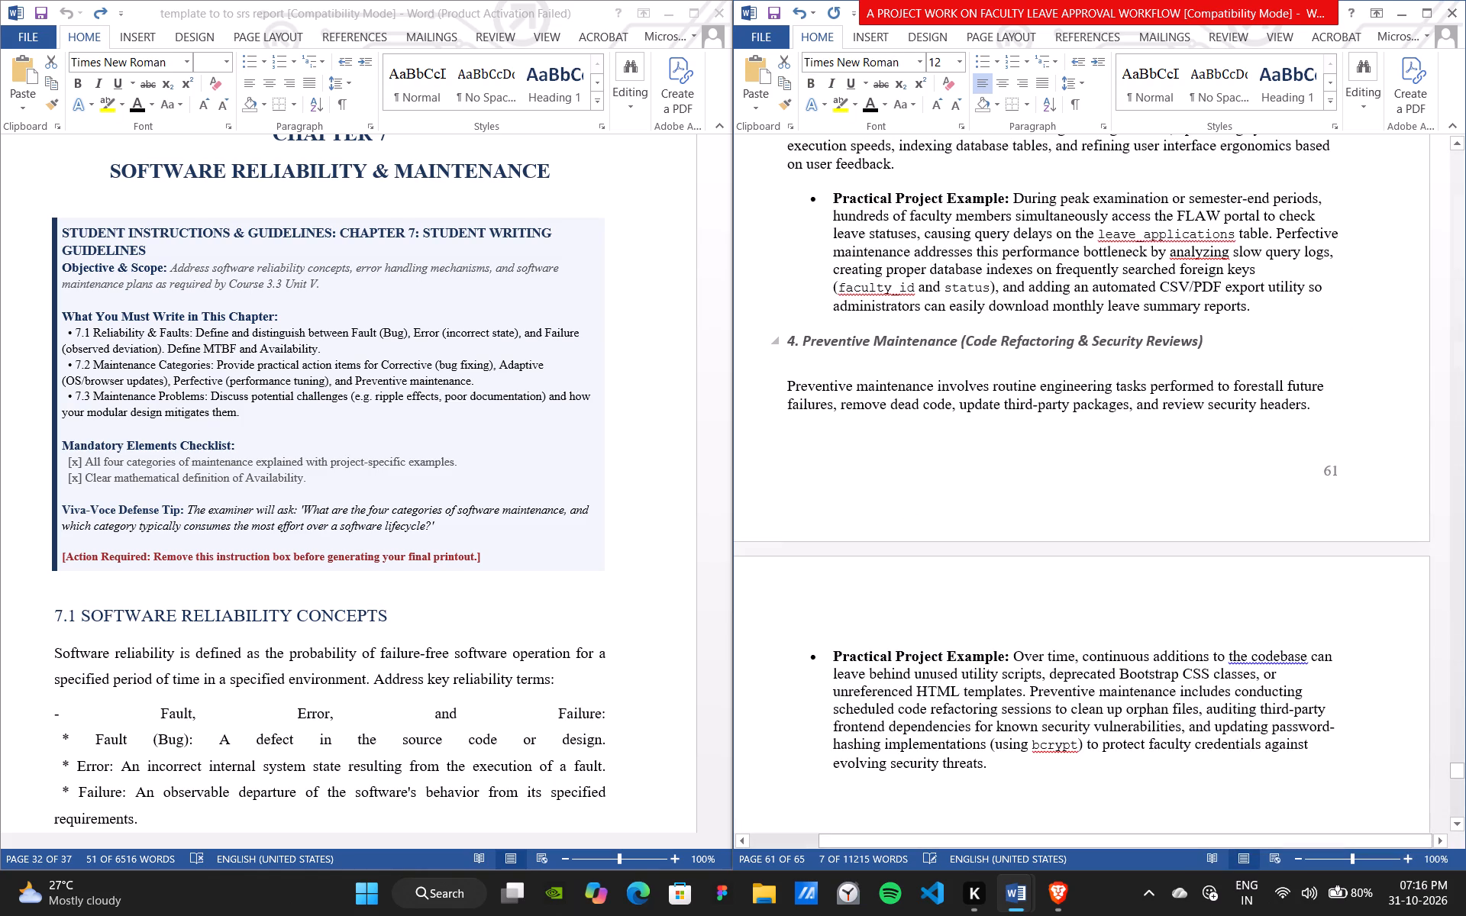
left_click_drag(793, 340, 1205, 340)
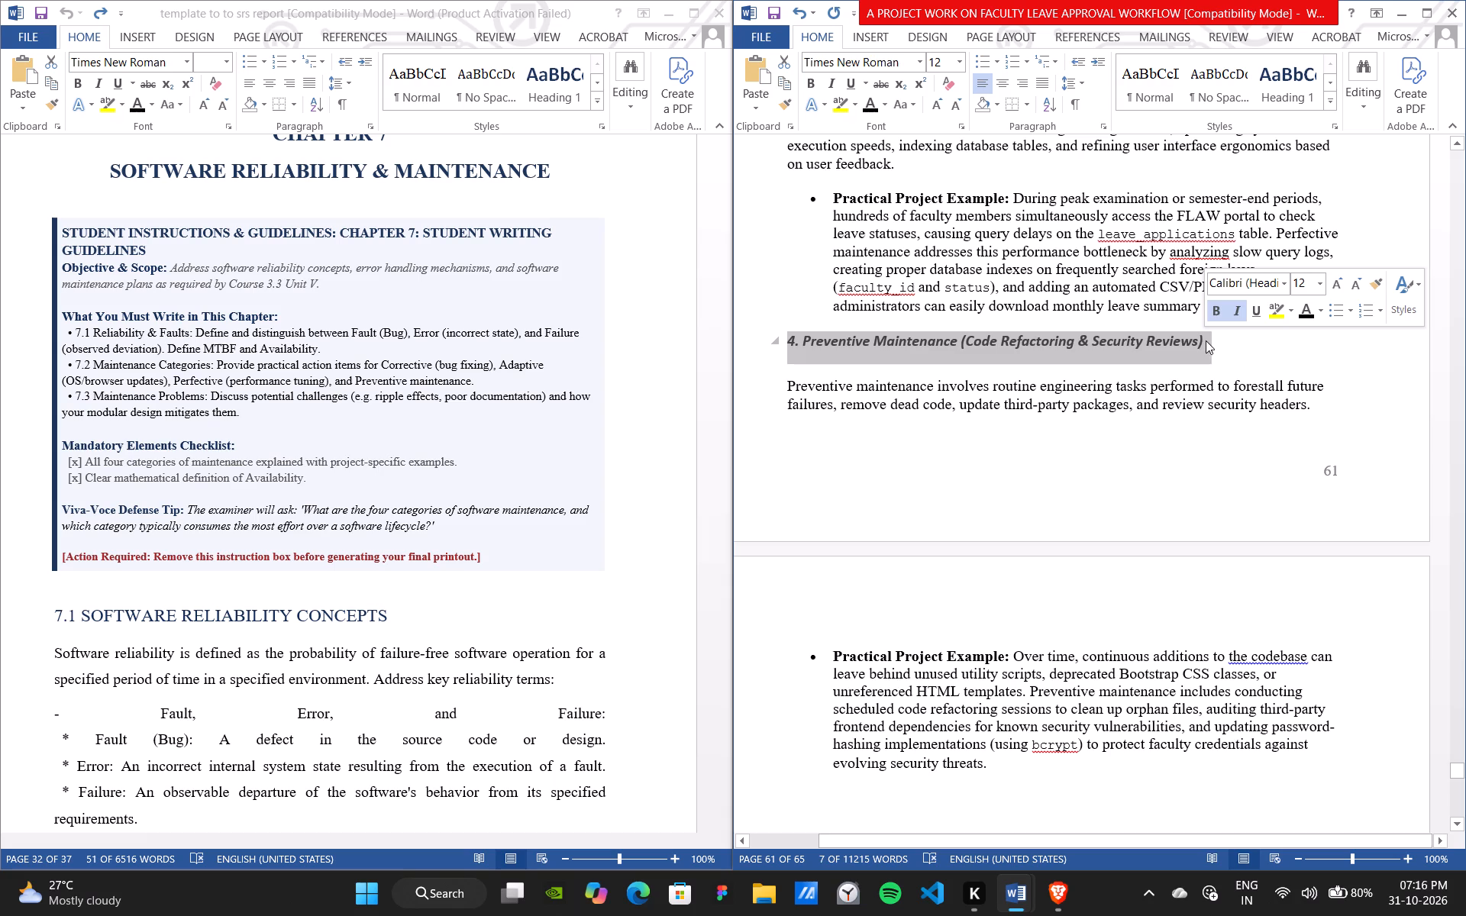
left_click(1216, 306)
left_click(1236, 310)
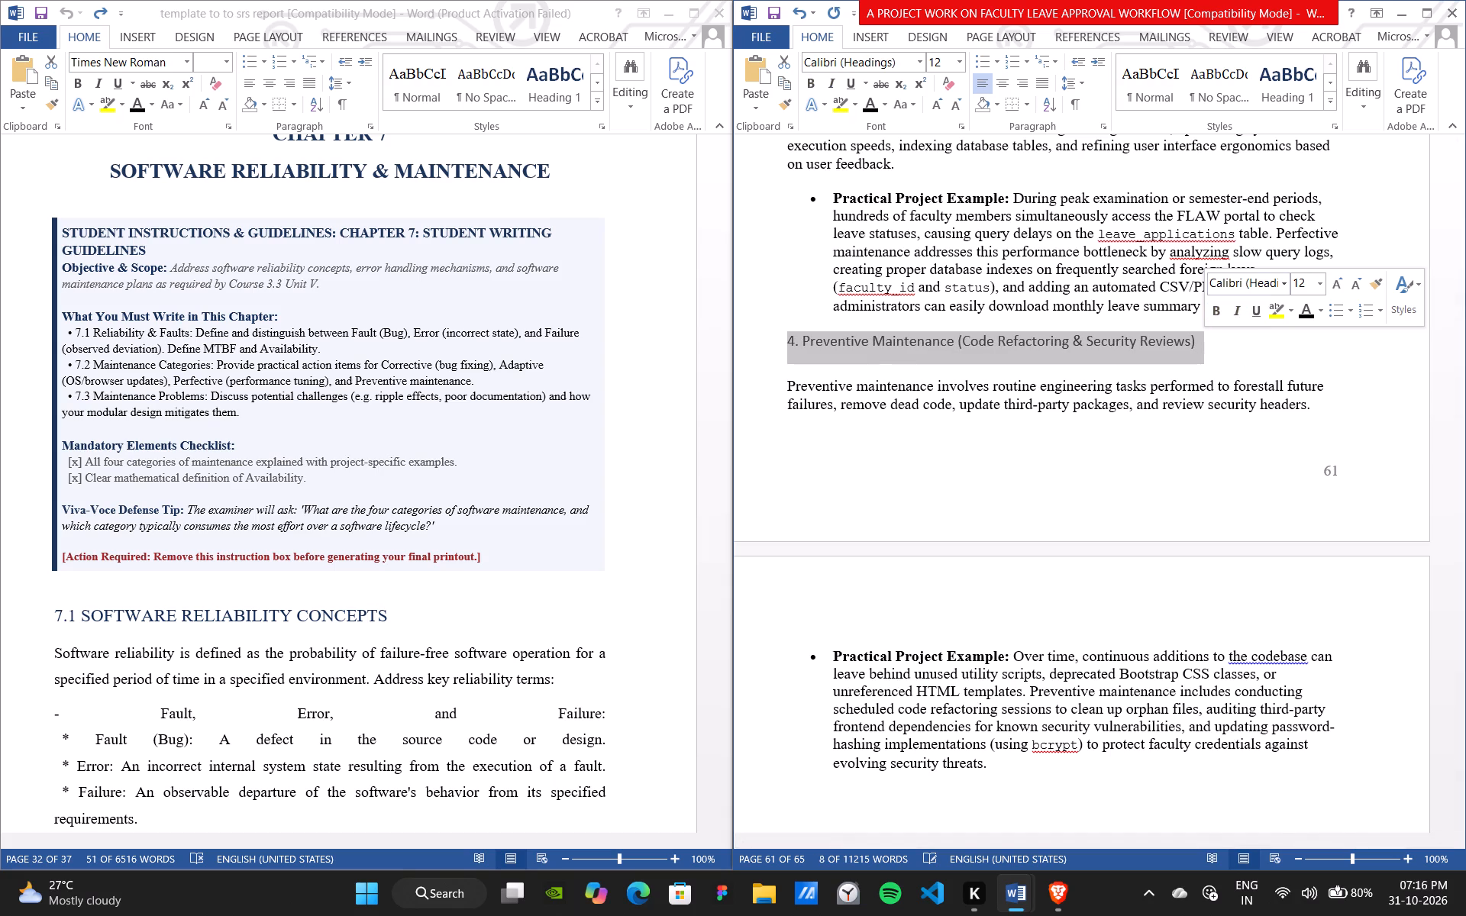
left_click(1279, 286)
left_click(1258, 392)
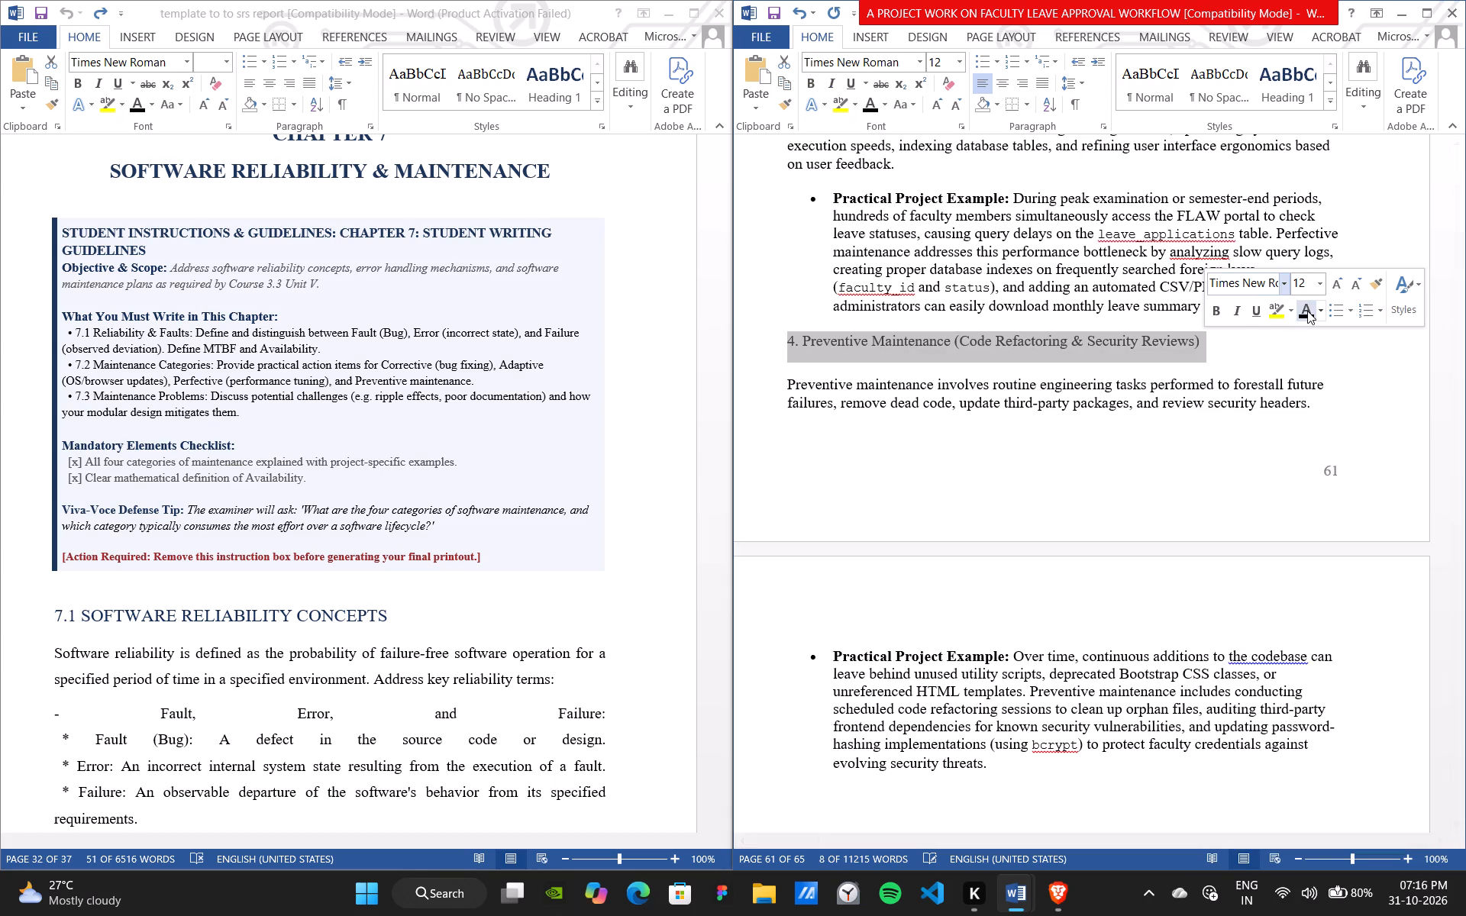
left_click(1307, 311)
Delete the extra blank lines above the heading "7.3 ANTICIPATED MAINTENANCE PROBLEMS & COUNTERMEASURES".
scroll(1032, 518, "down", 13)
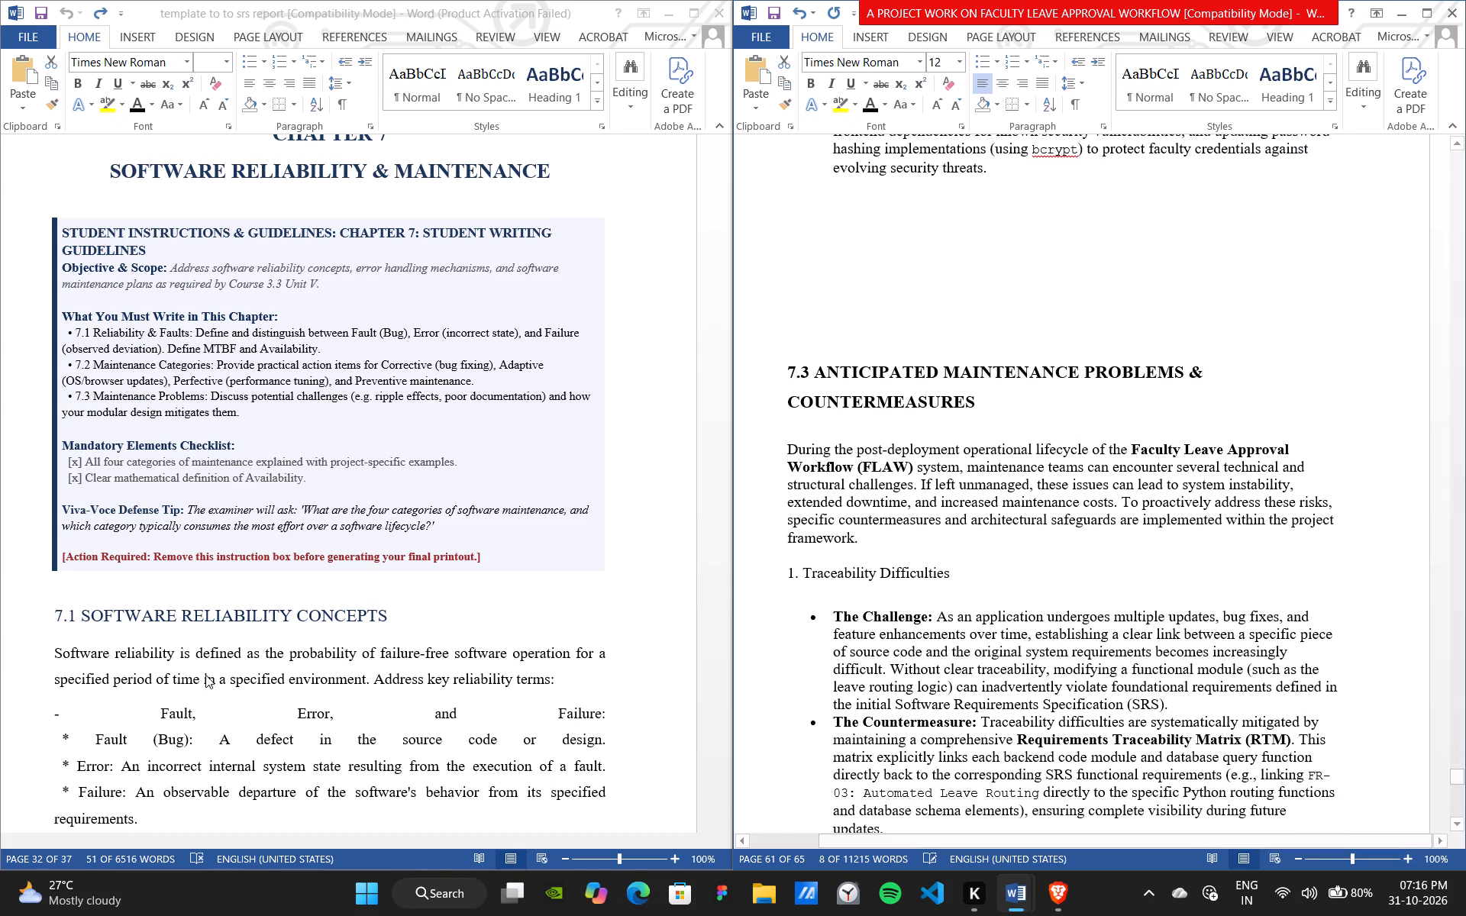
left_click(789, 369)
key("BackSpace")
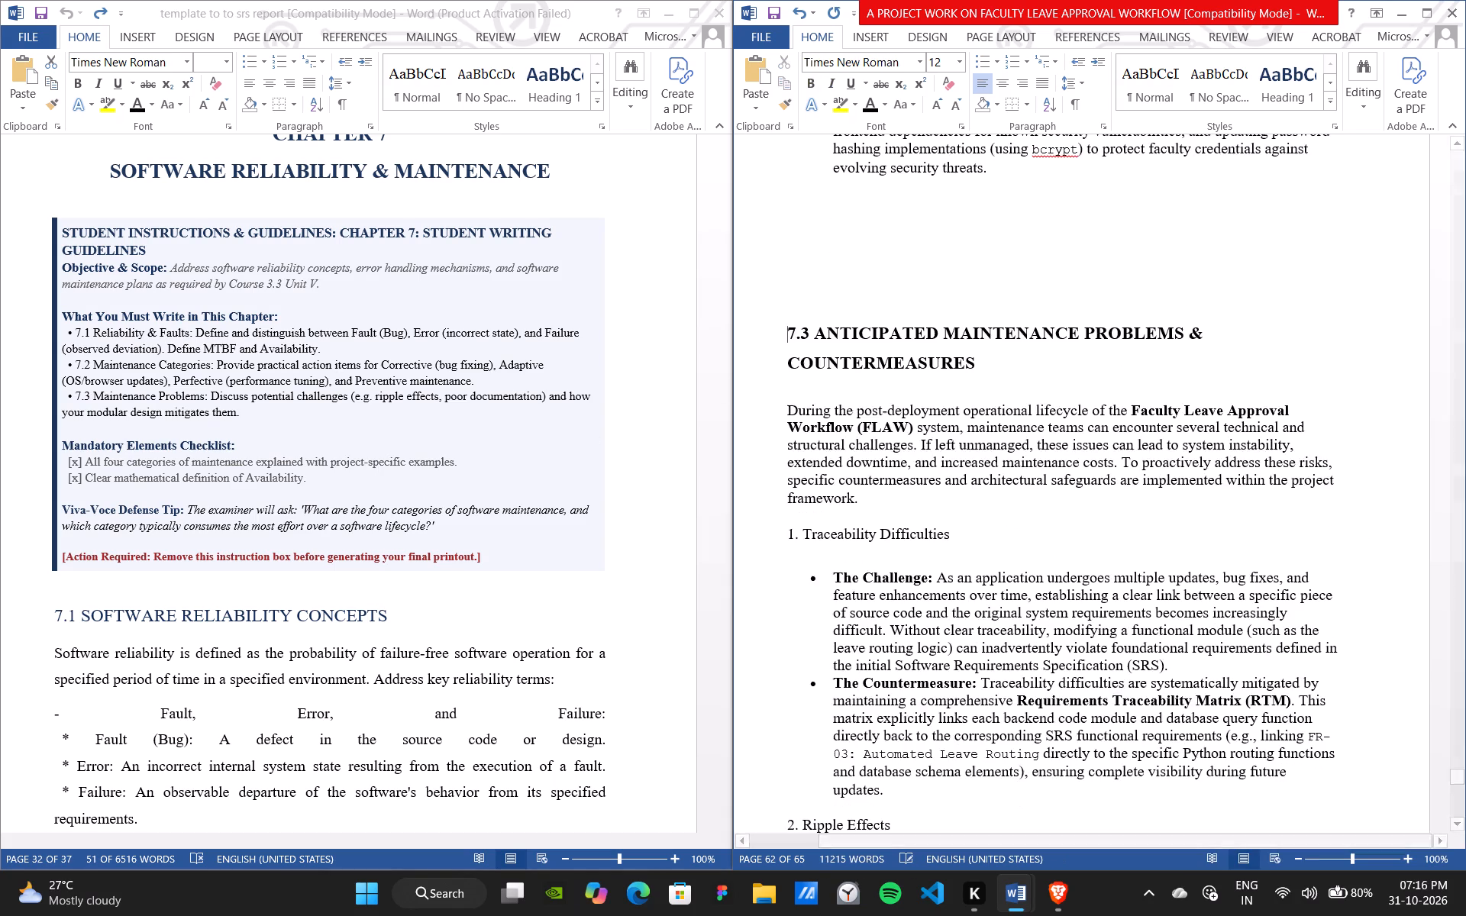
key("BackSpace")
key("BackSpace")
Set "using bcrypt" in the Preventive Maintenance project example to Times New Roman at 12 pt.
scroll(945, 459, "down", 3)
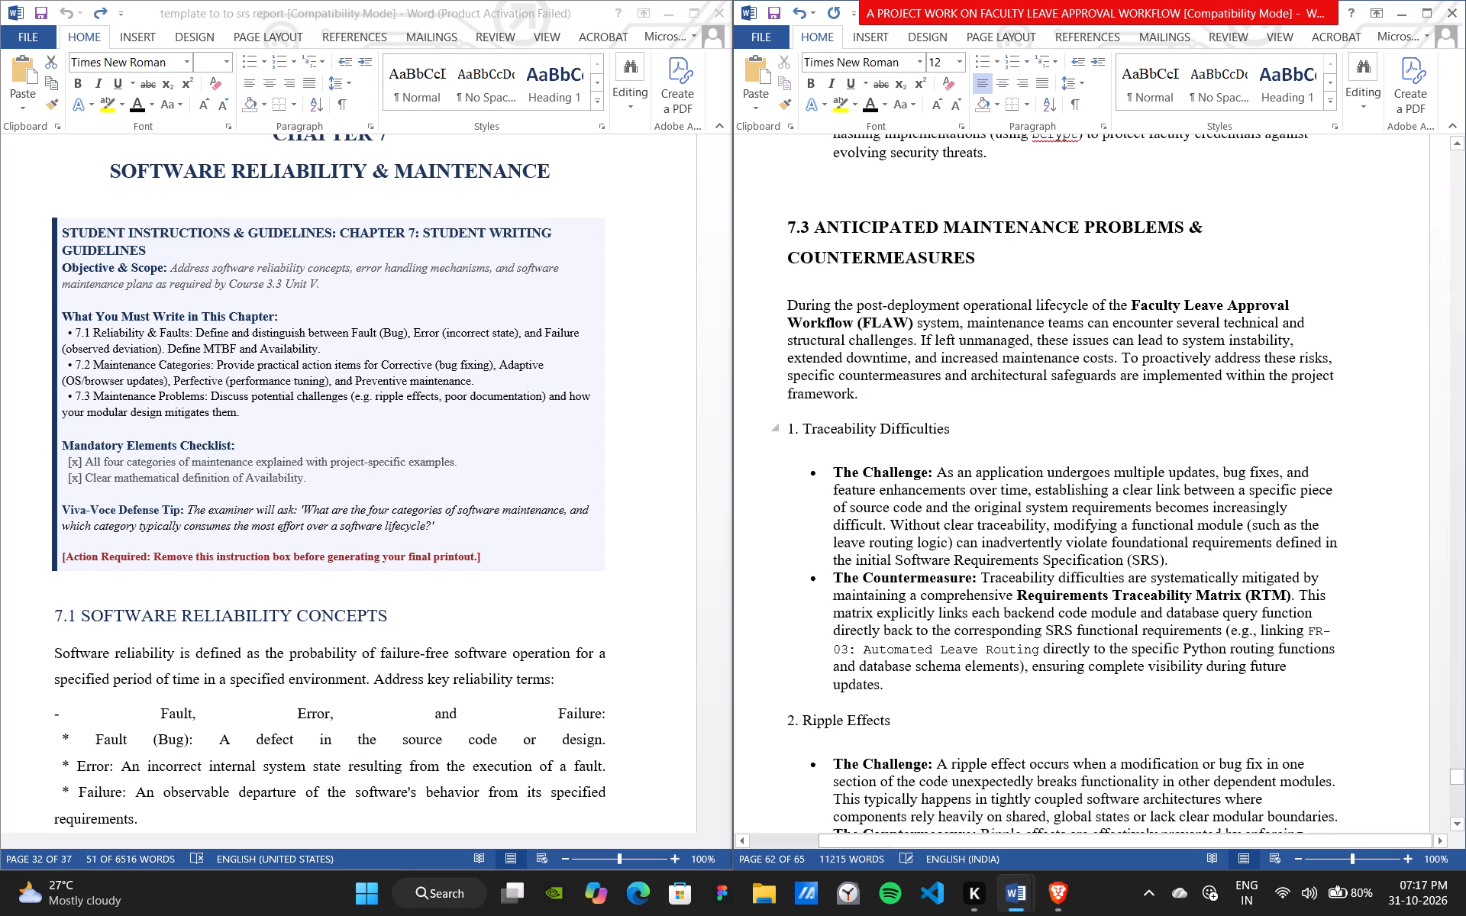
scroll(951, 469, "down", 3)
scroll(1022, 534, "up", 13)
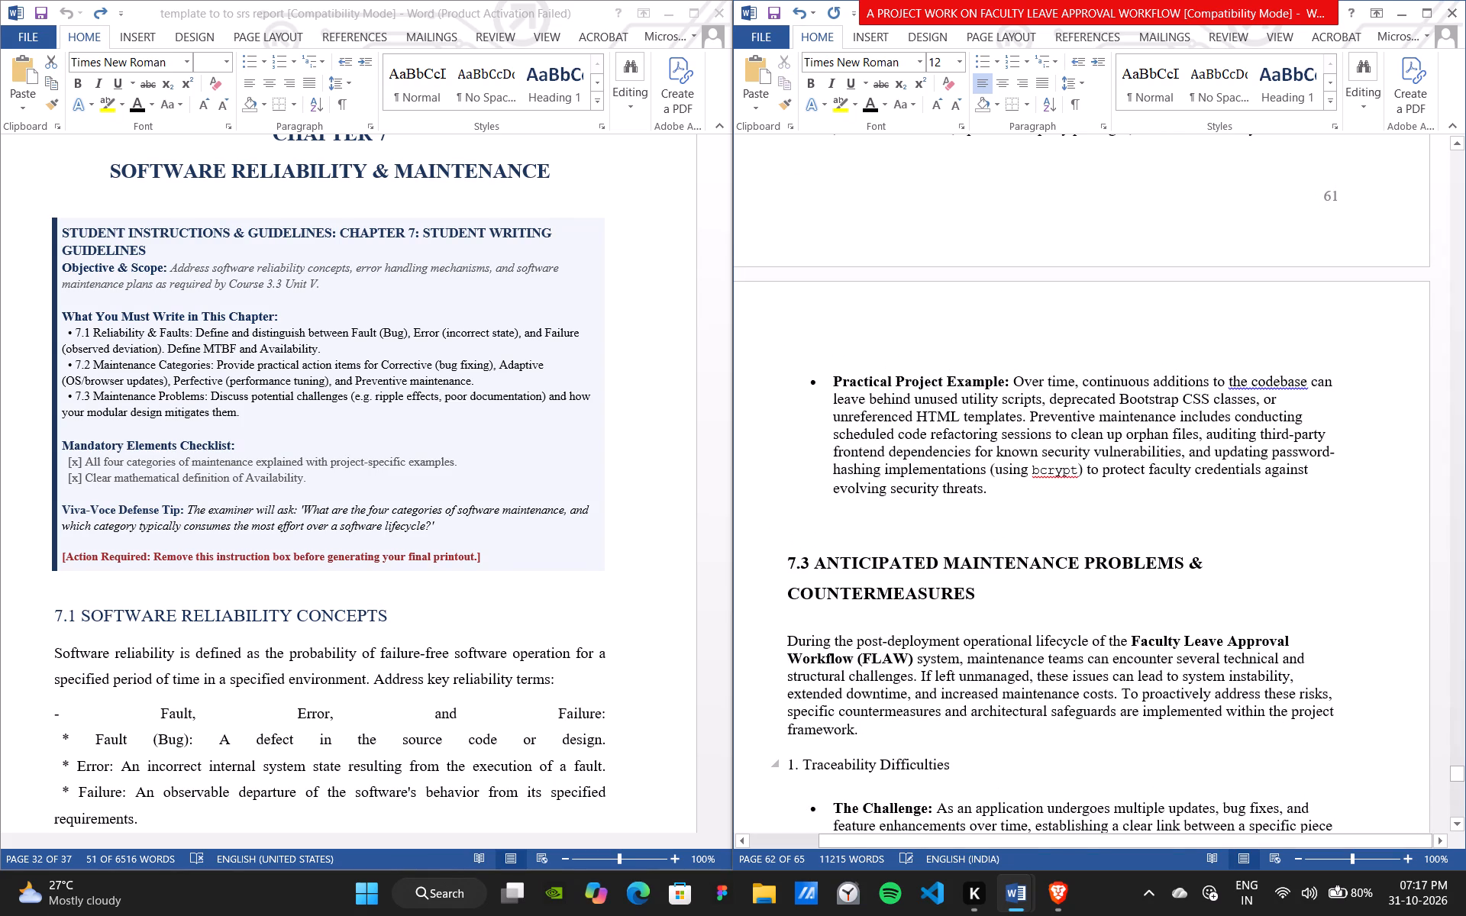
left_click_drag(1029, 471, 1080, 475)
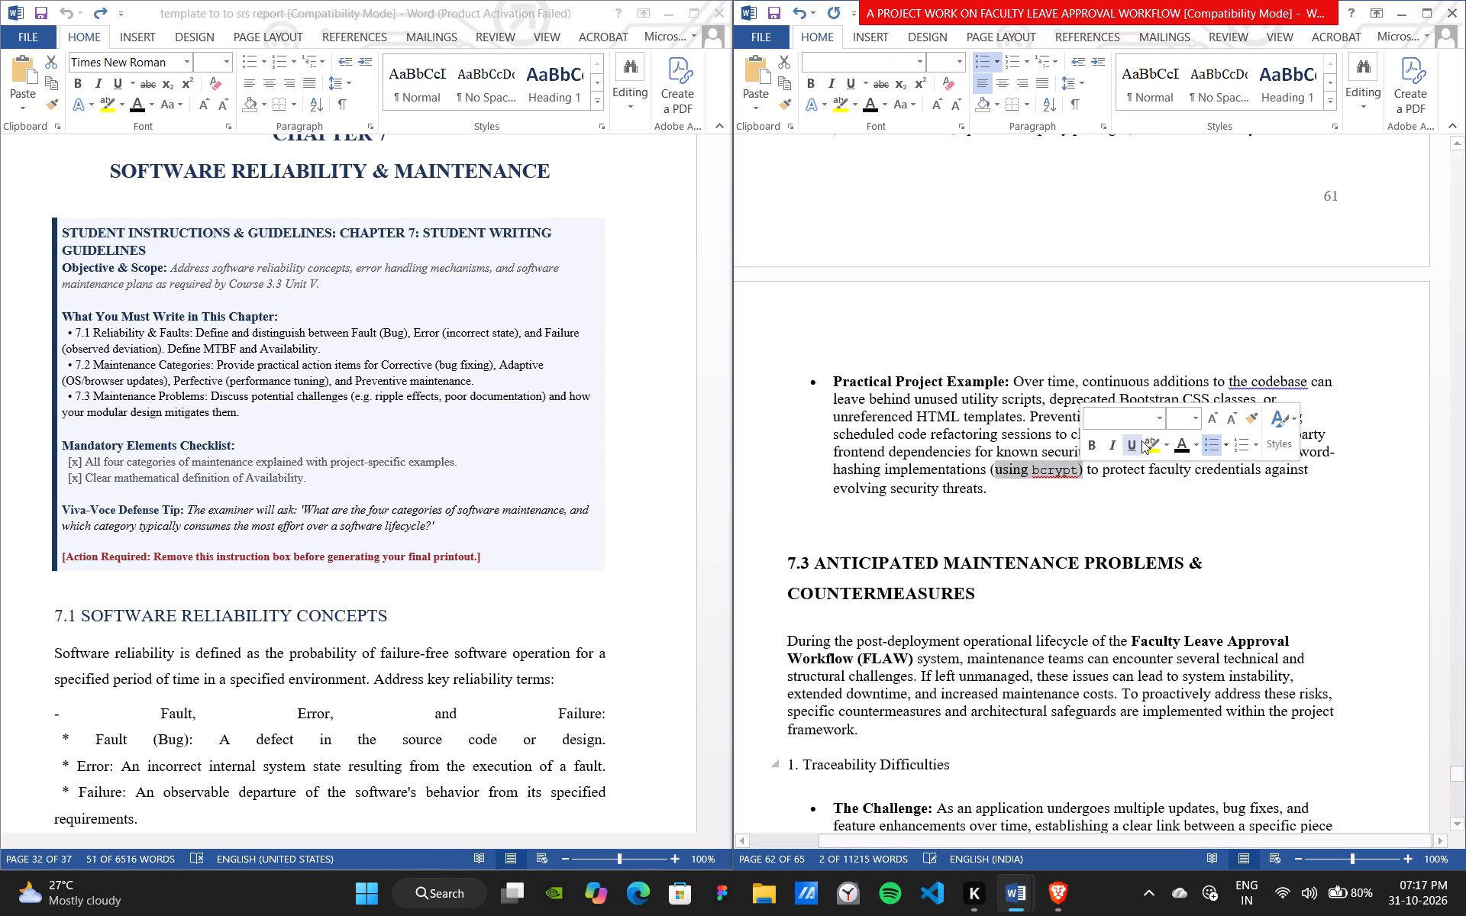
left_click(1154, 414)
left_click(1154, 414)
left_click(1167, 421)
double_click(1167, 421)
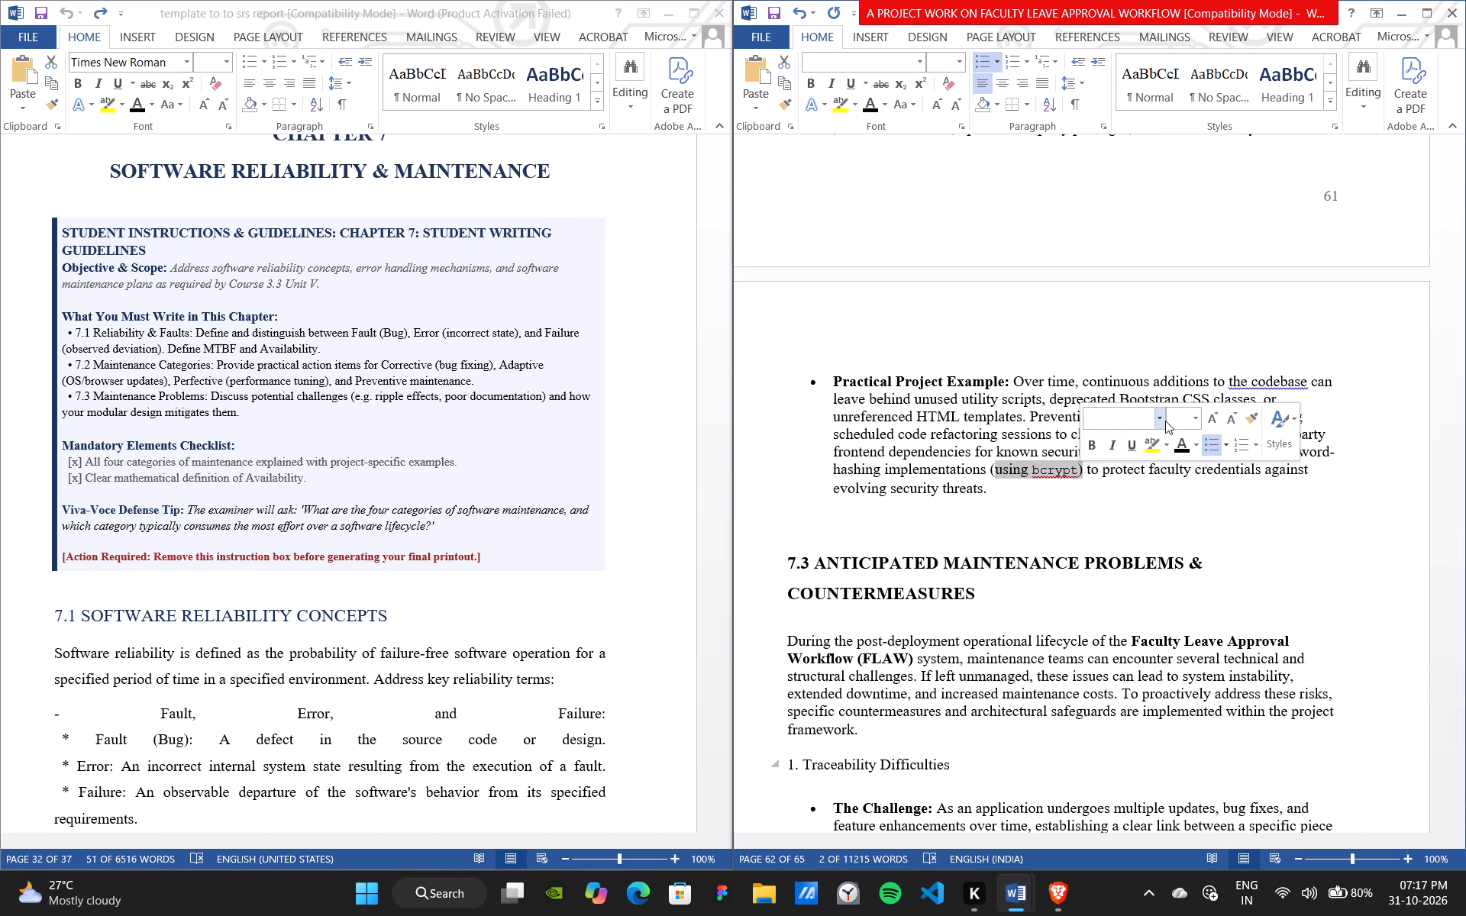
left_click(1171, 532)
left_click(1196, 423)
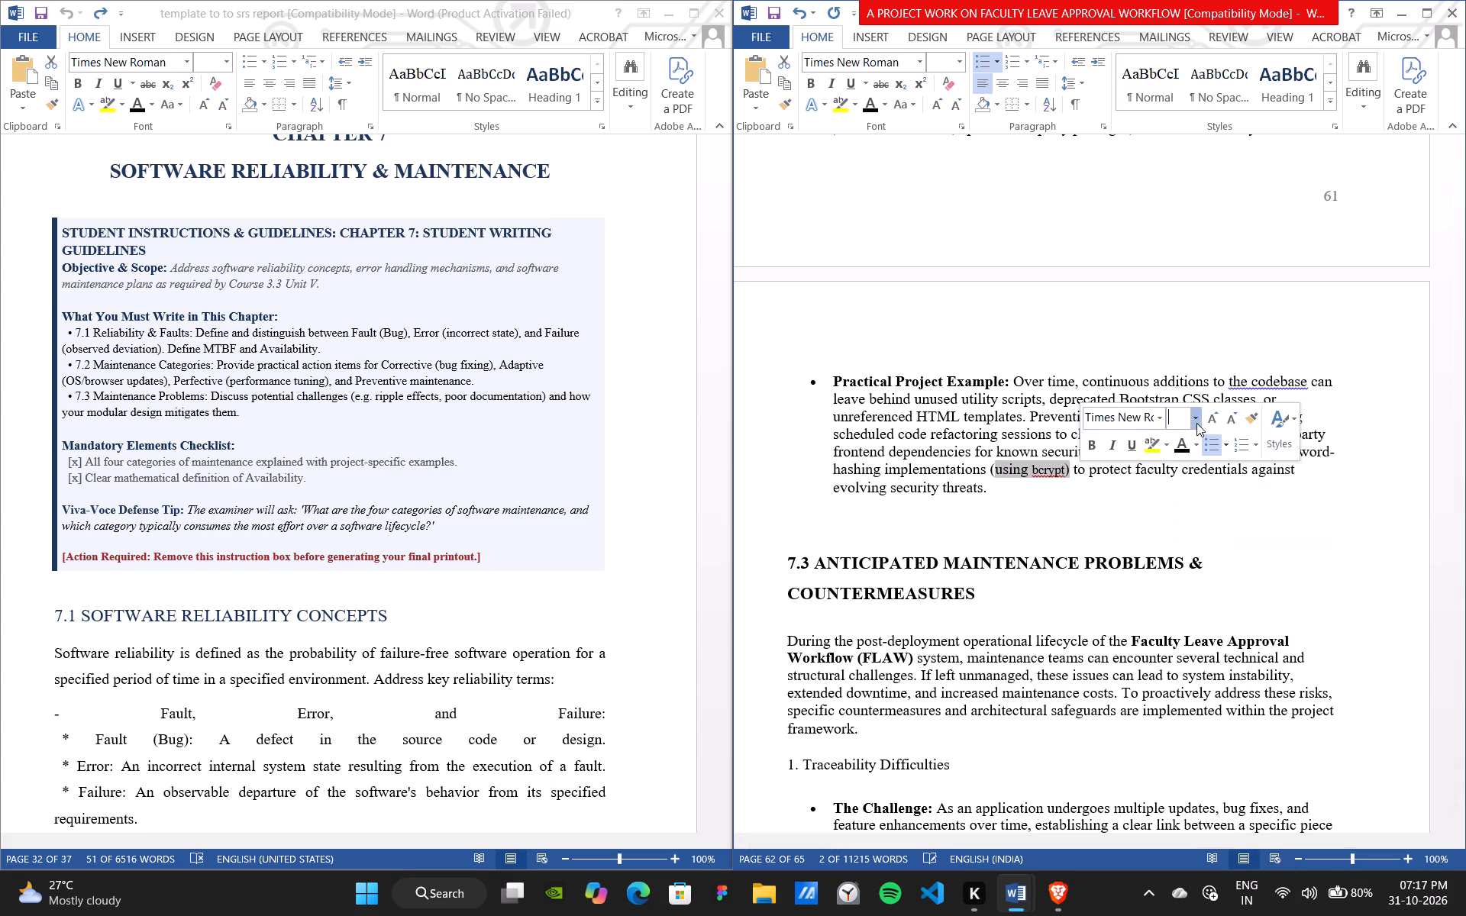
left_click(1186, 514)
left_click(1018, 522)
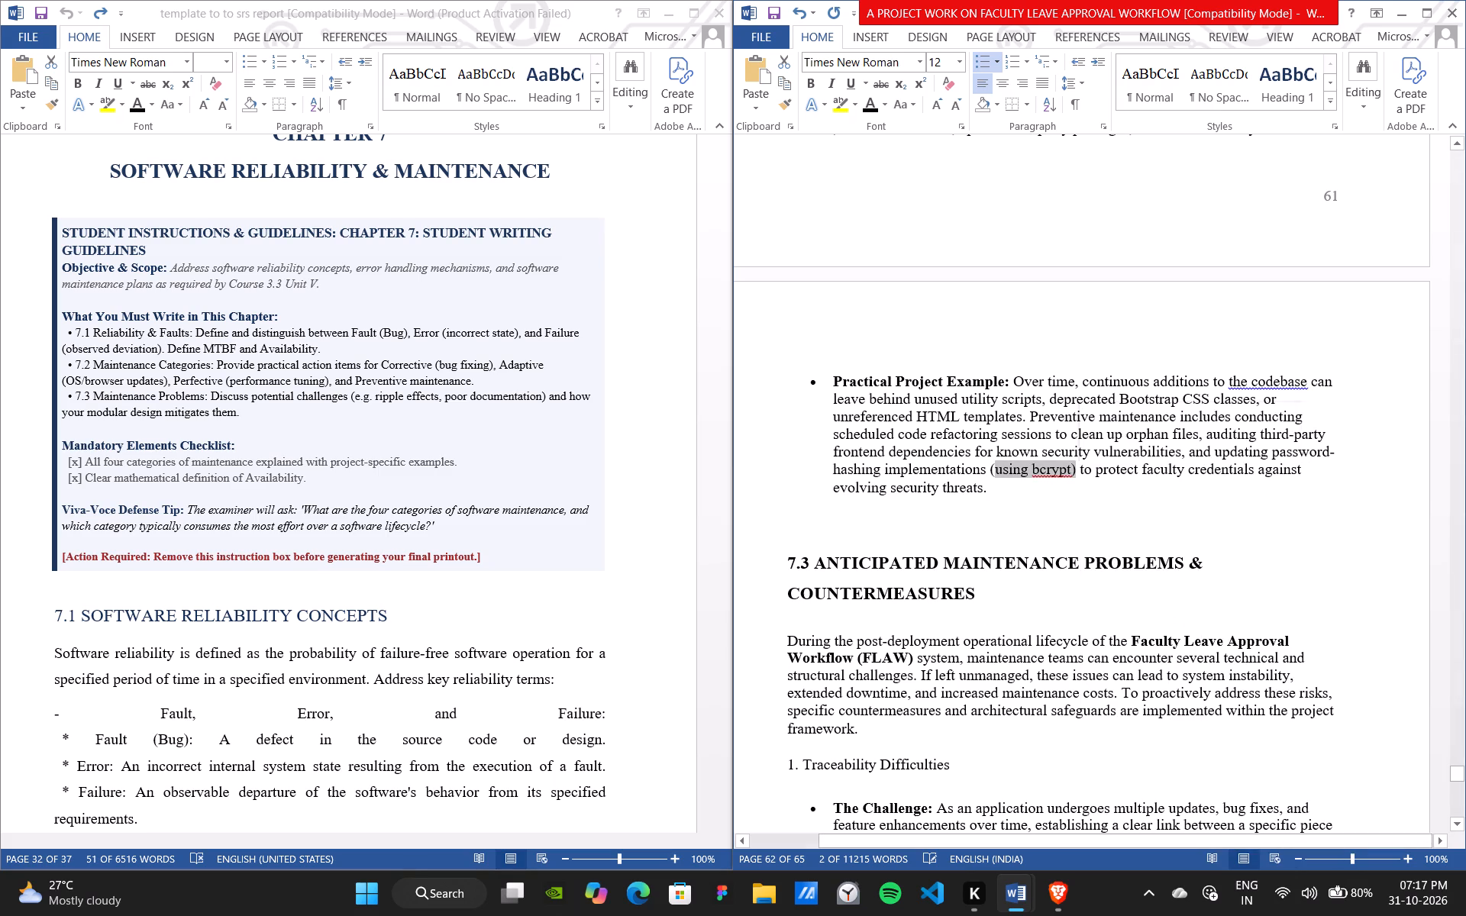
Set leave_applications, faculty_id and status in the Perfective Maintenance project example to Times New Roman at 12 pt.
scroll(1217, 440, "up", 7)
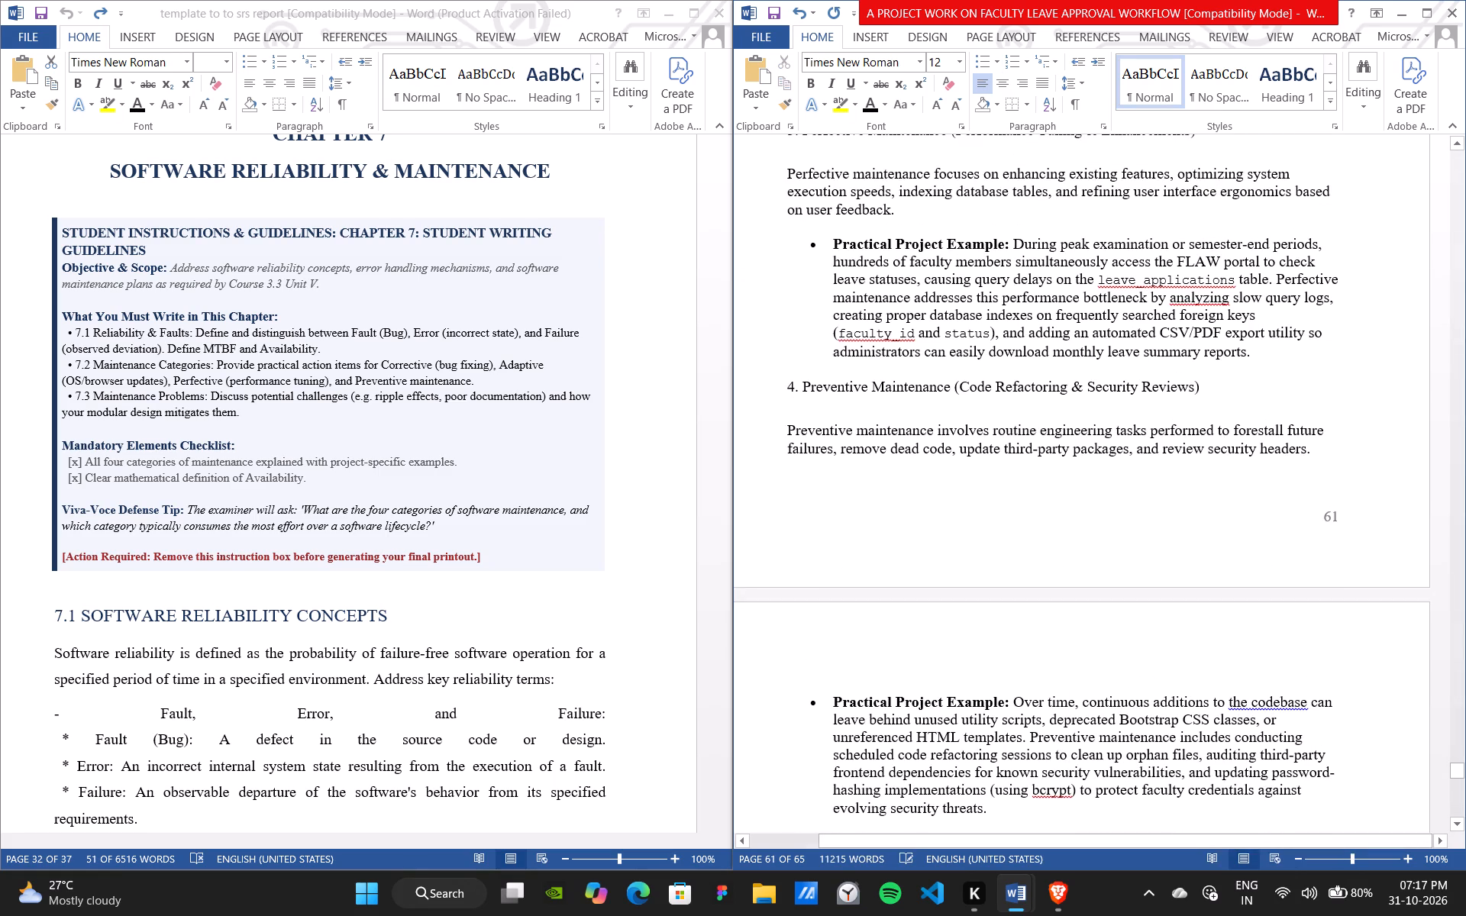
left_click_drag(1101, 277, 1219, 281)
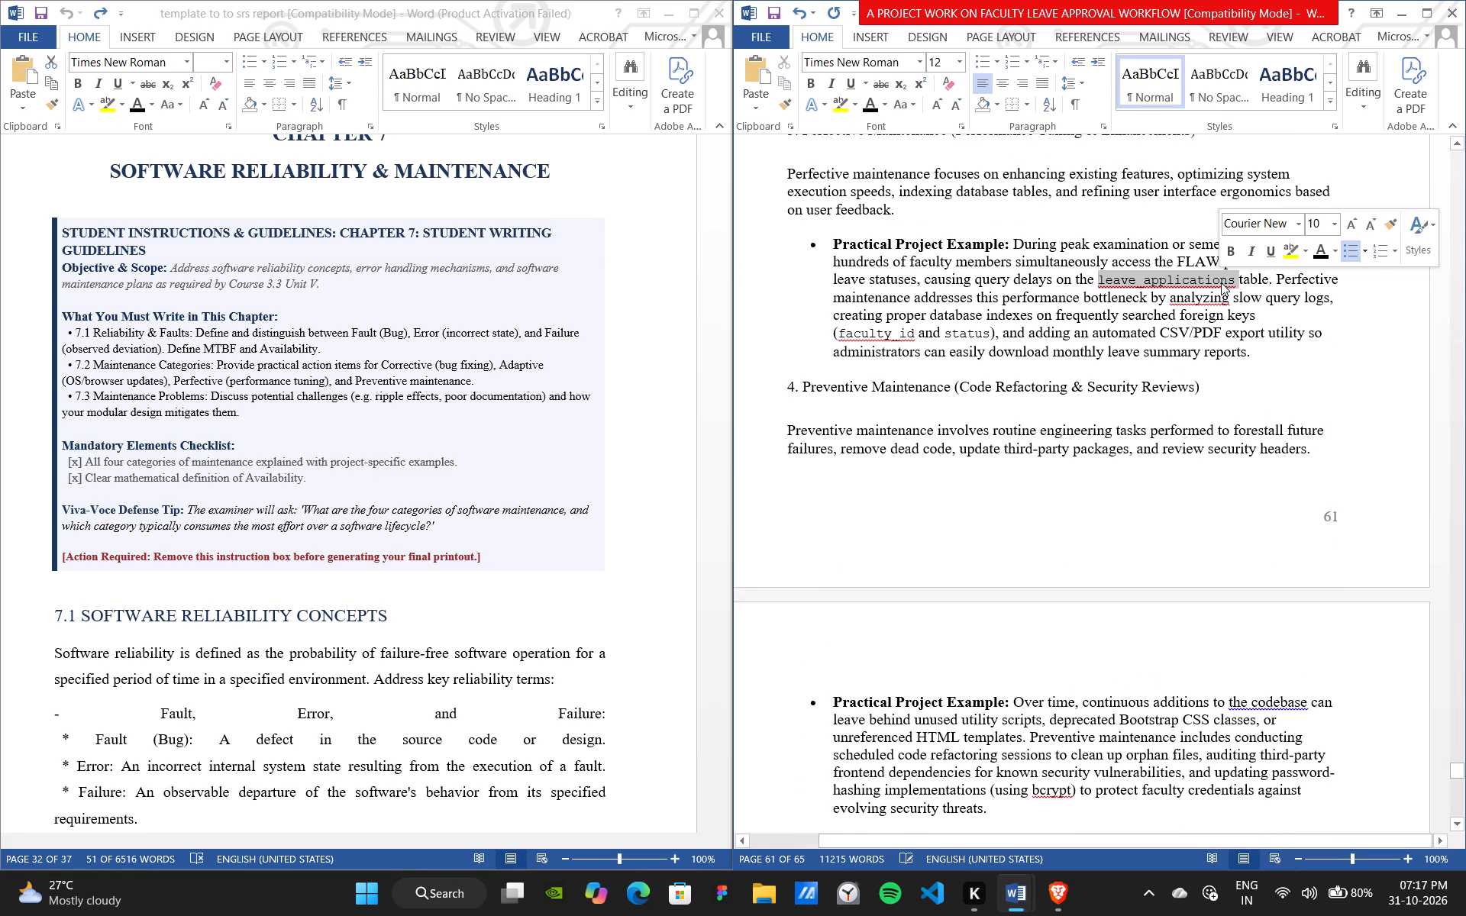
left_click(1297, 222)
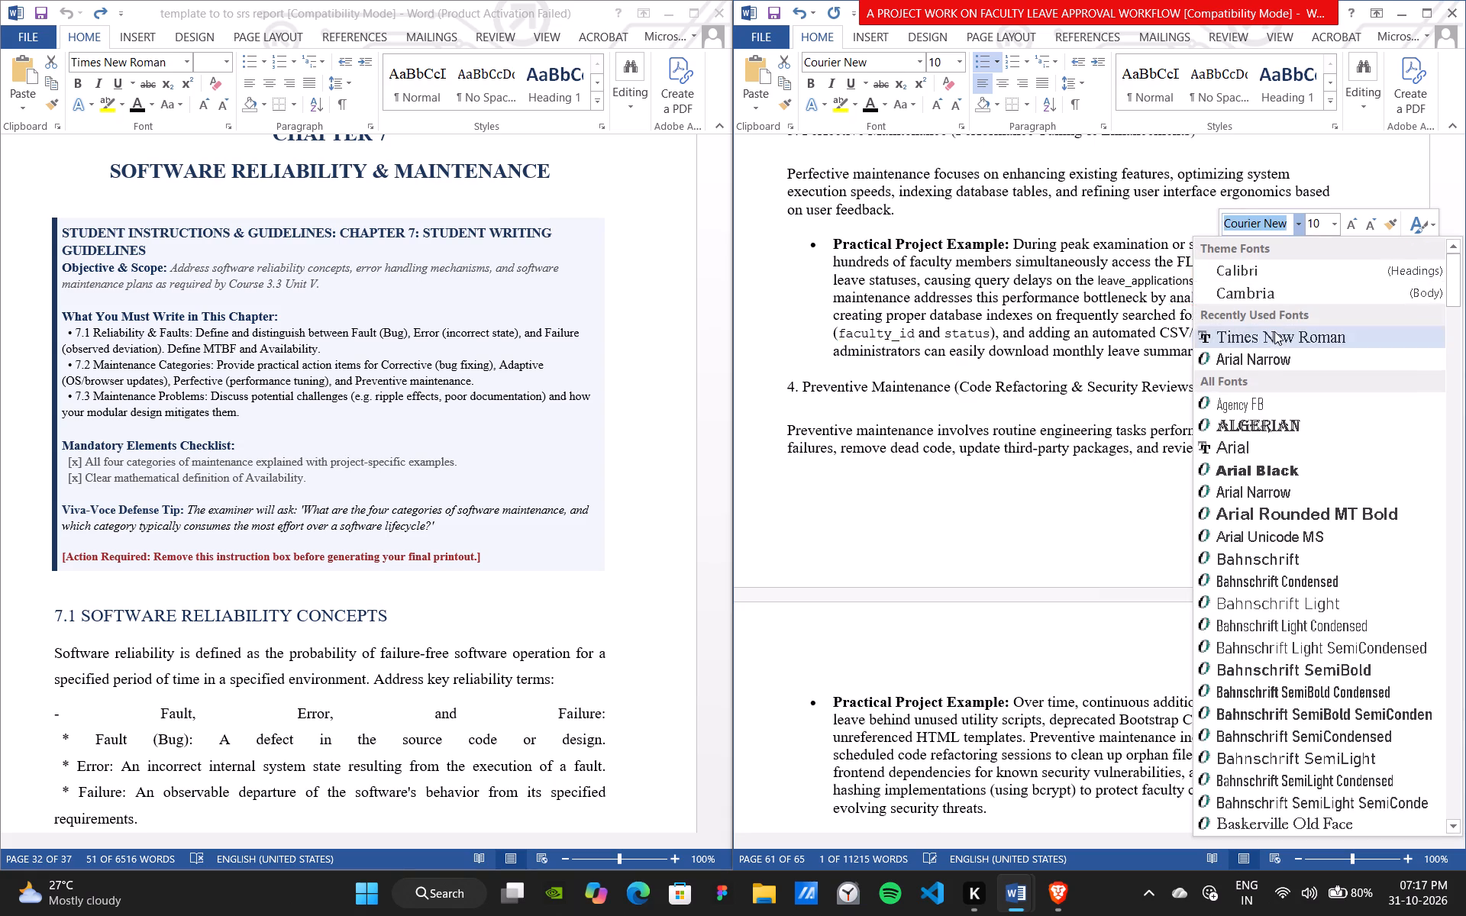
left_click(1274, 335)
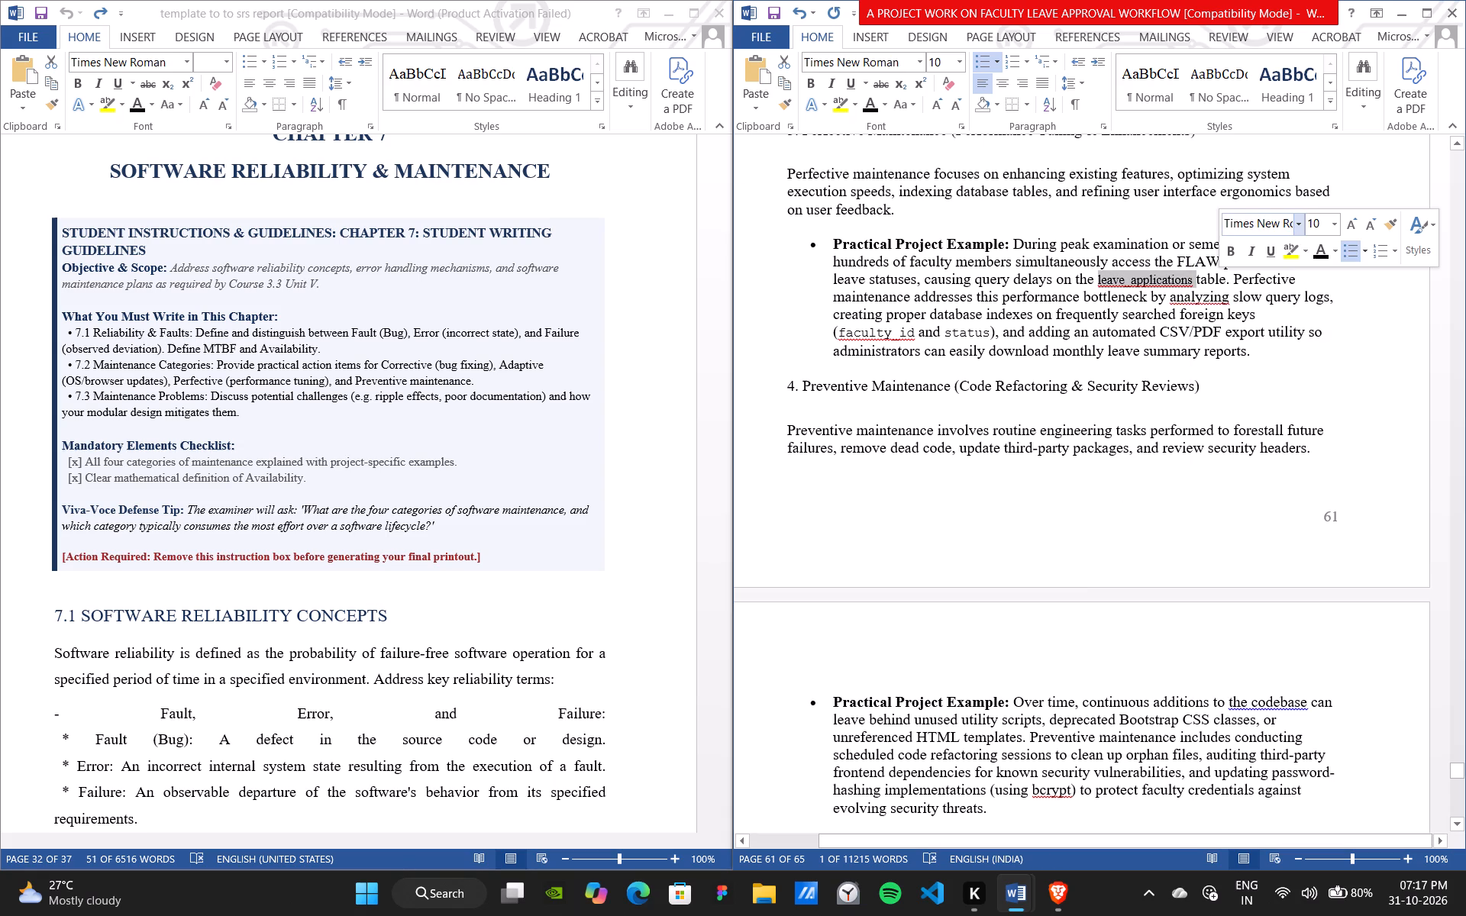
left_click_drag(837, 336, 983, 340)
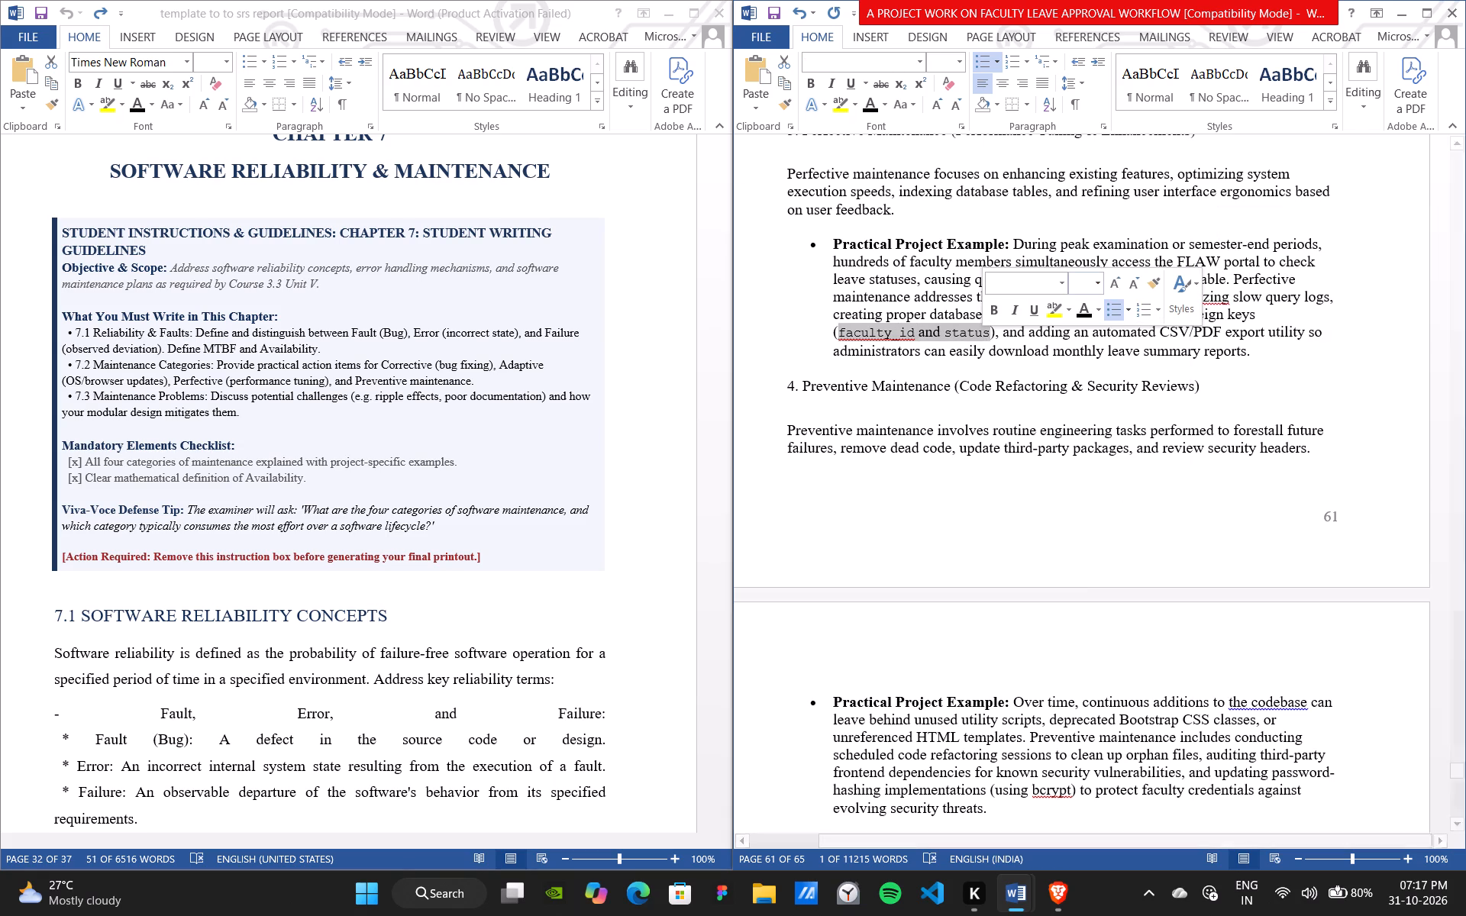
left_click(1059, 286)
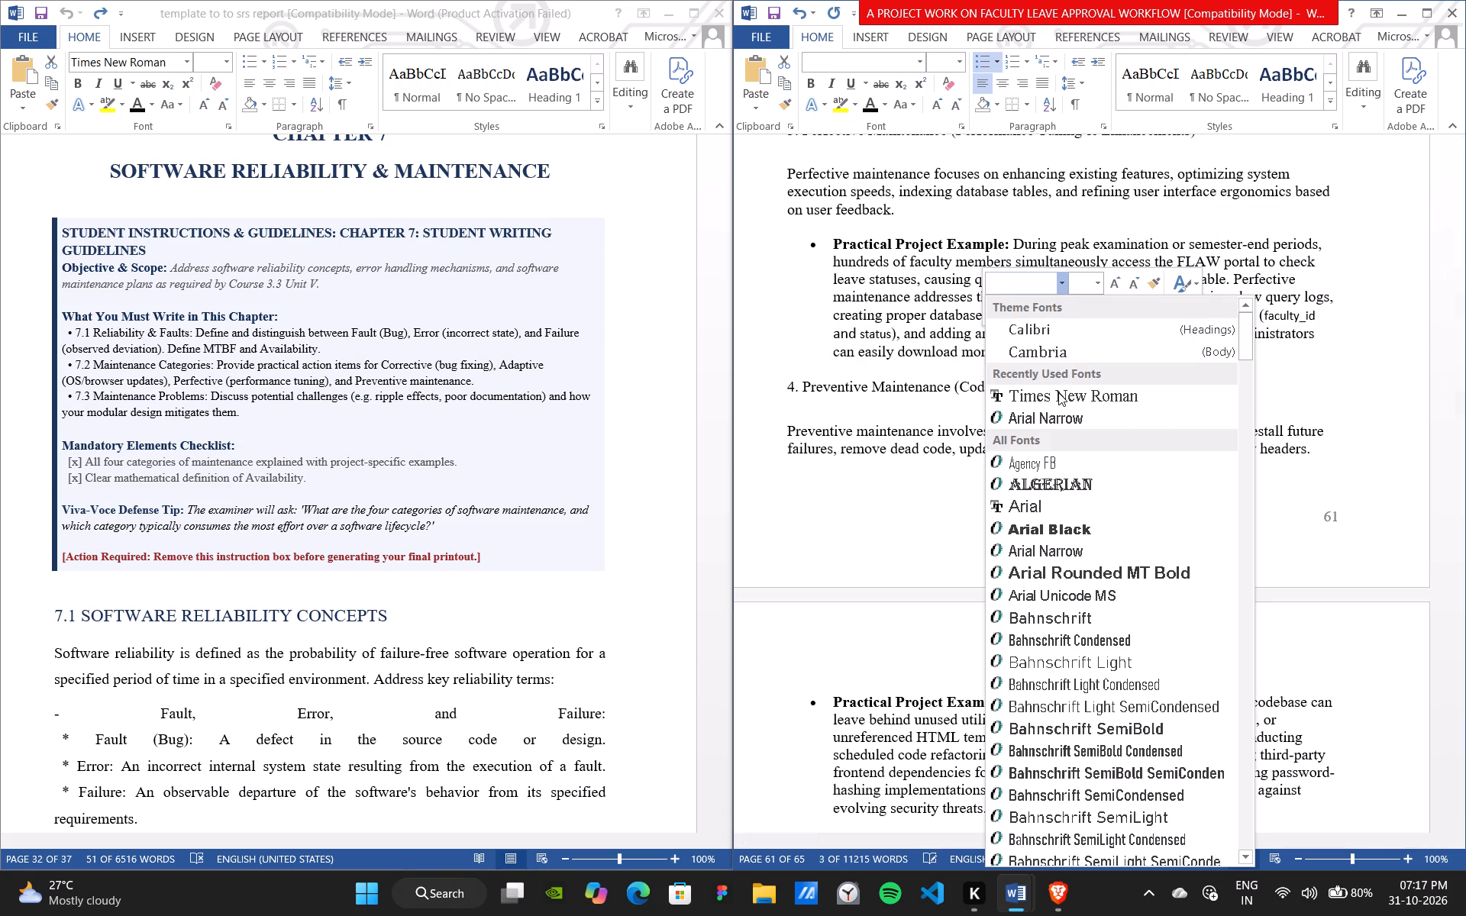
left_click(1058, 393)
left_click(1098, 280)
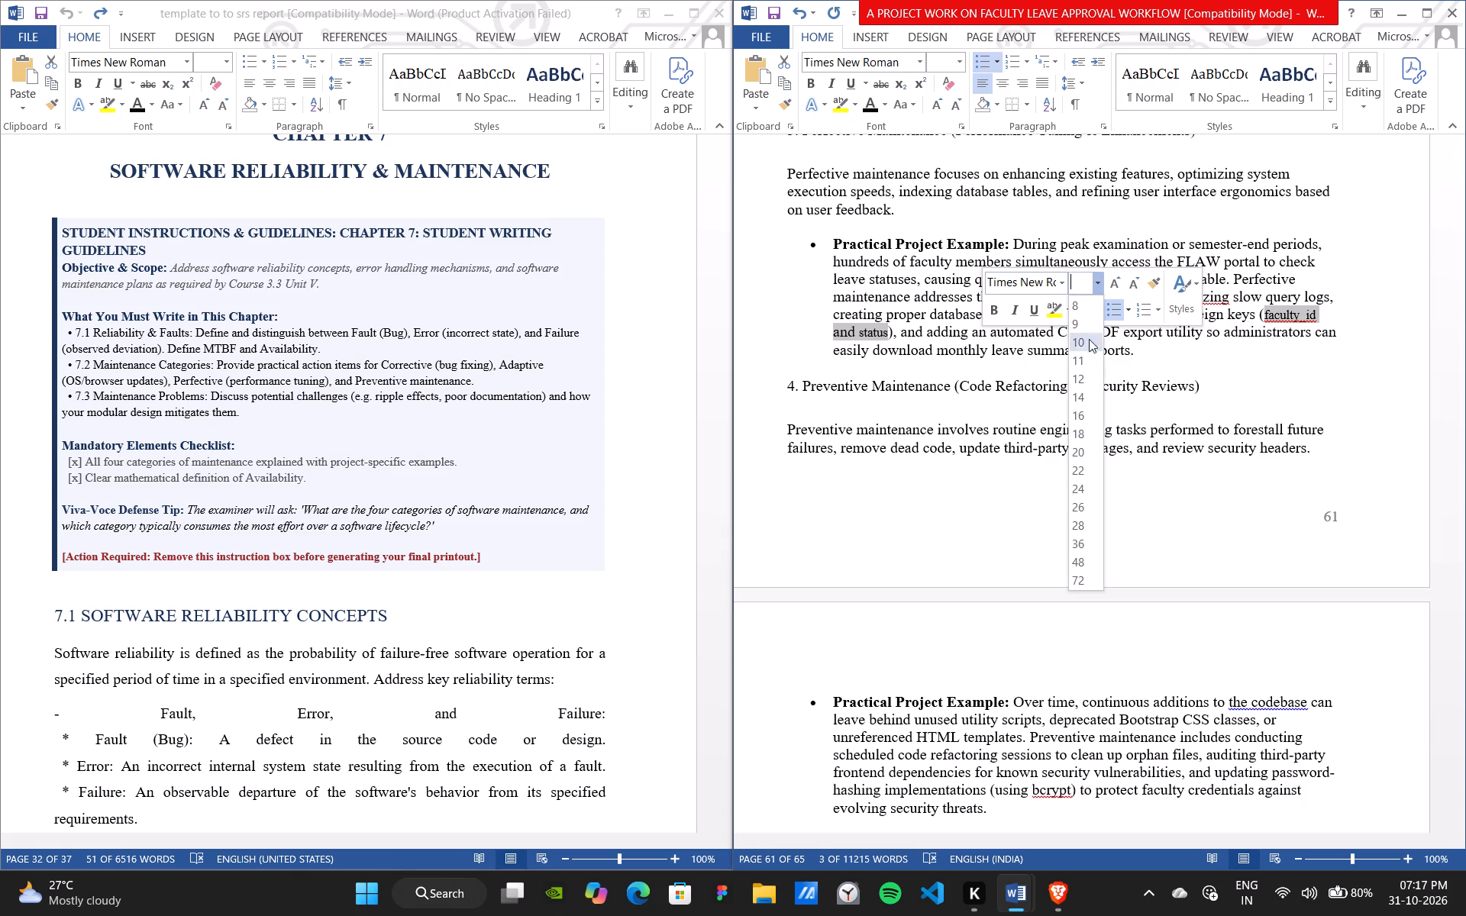
left_click(1078, 384)
left_click(1208, 364)
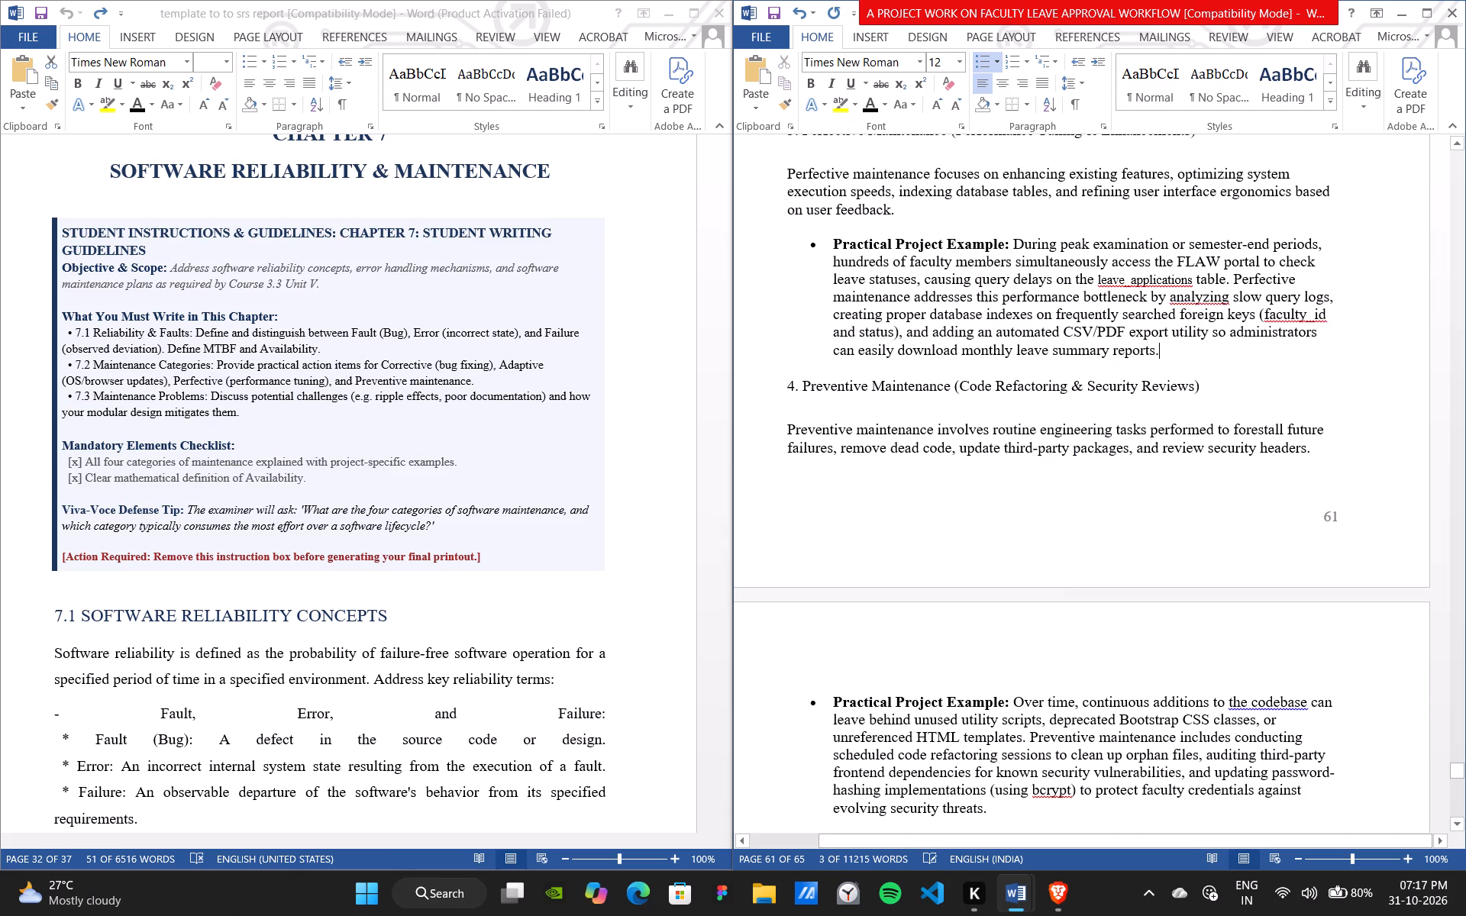
left_click_drag(1097, 278, 1179, 282)
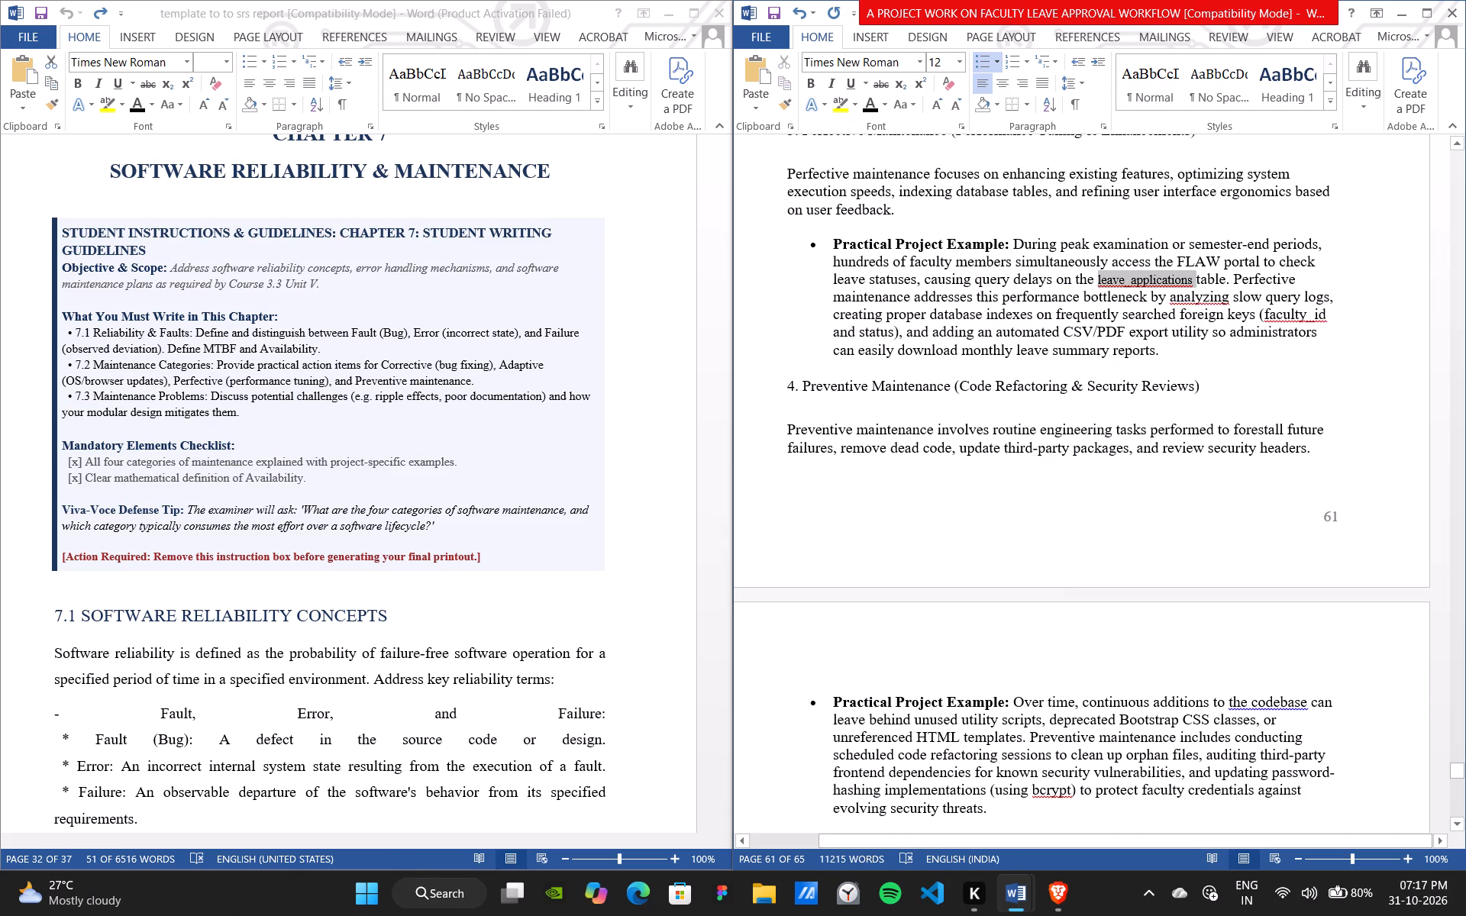
left_click_drag(1179, 282, 1180, 282)
left_click(1294, 225)
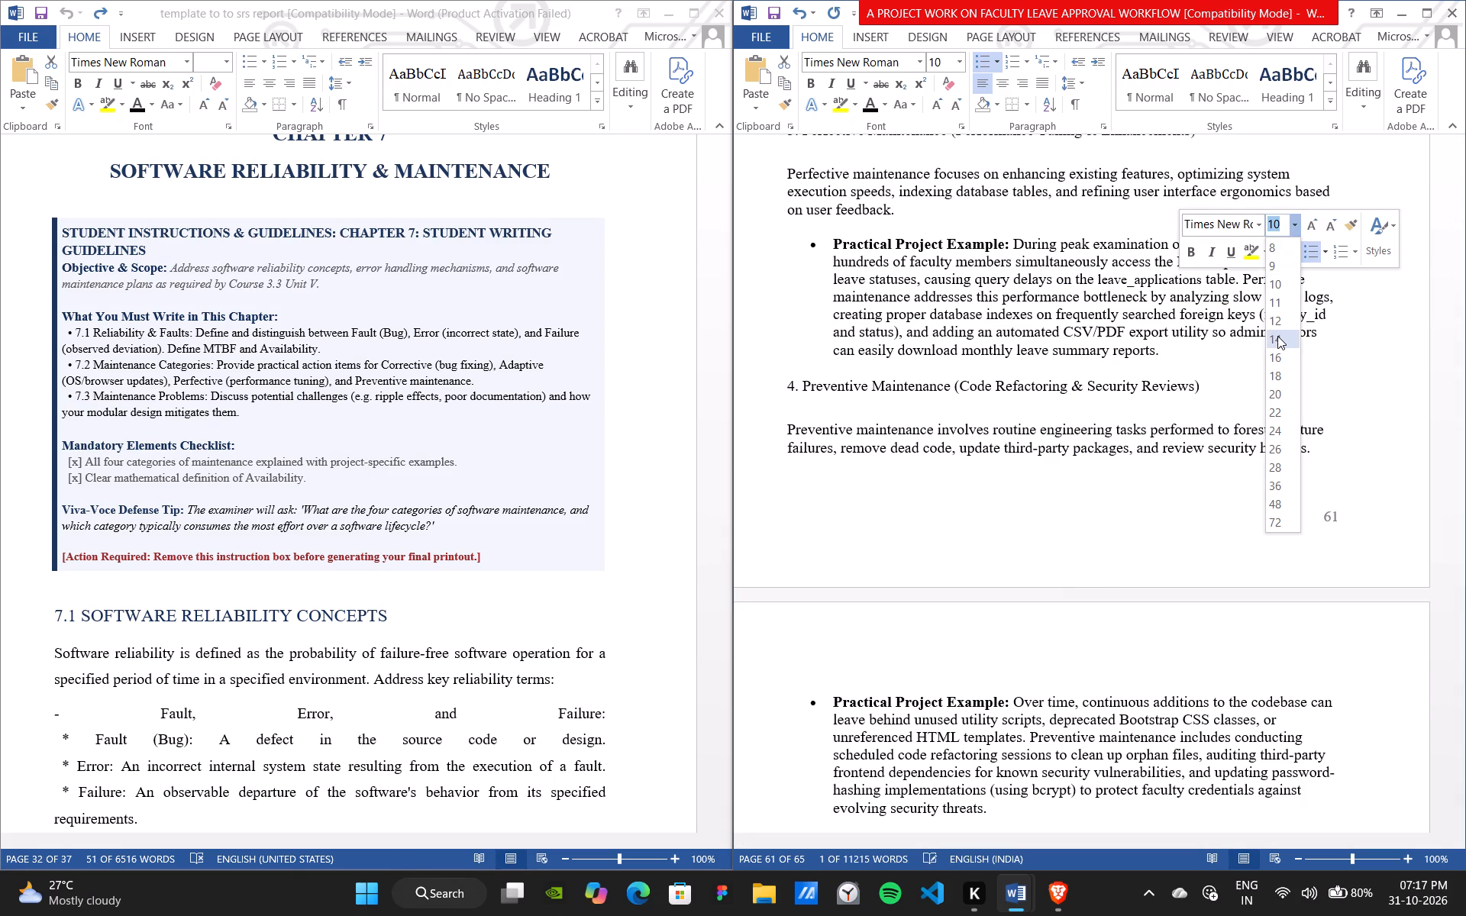
left_click(1277, 321)
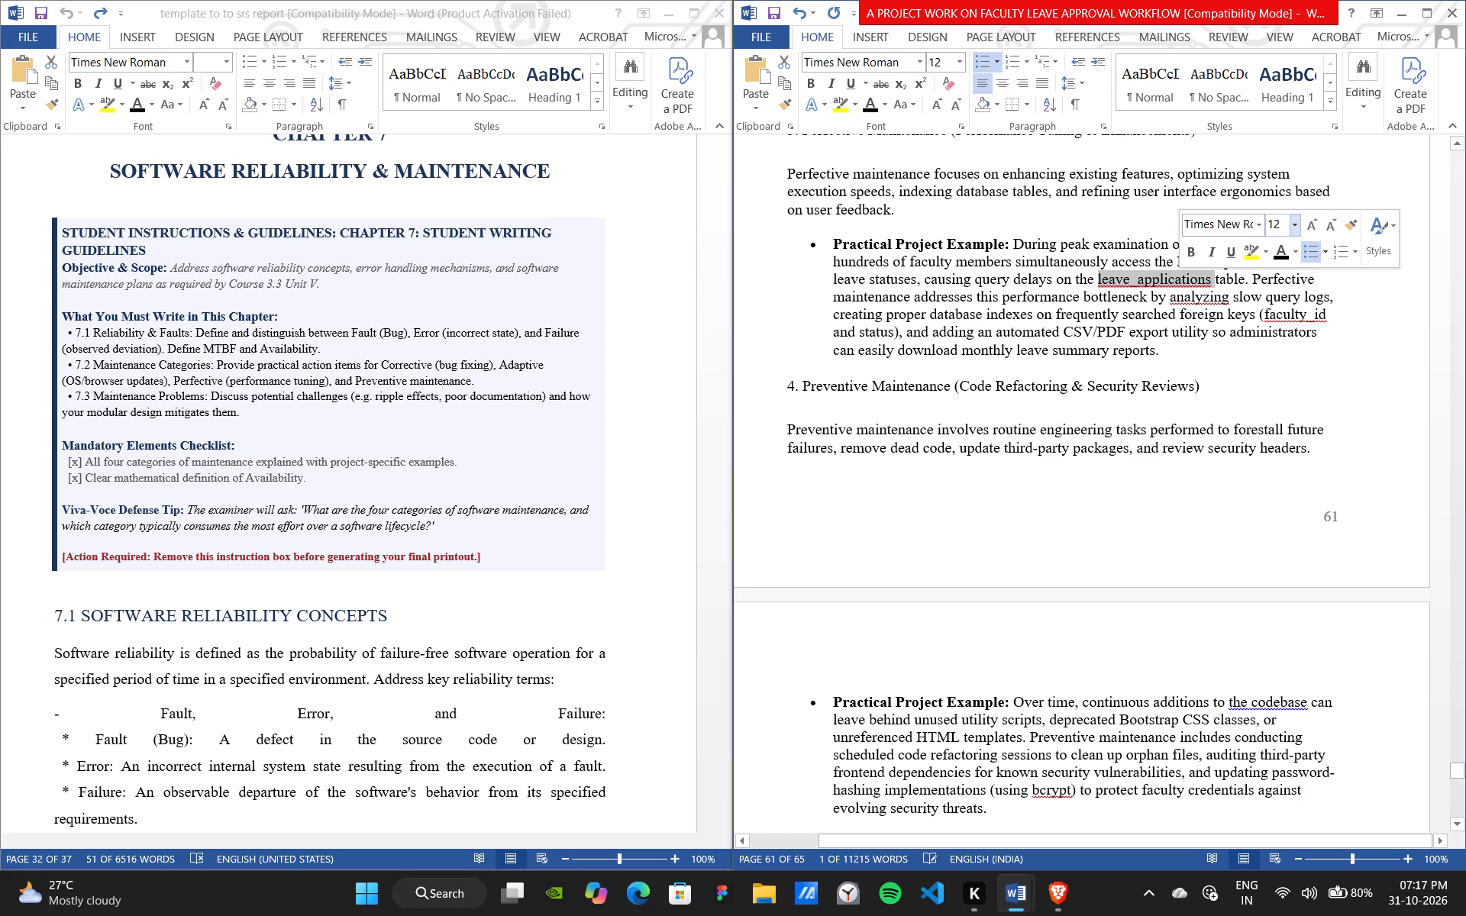
left_click(1001, 351)
Set "mysql-connector-python" in the Adaptive Maintenance project example to Times New Roman at 12 pt.
scroll(1062, 385, "up", 5)
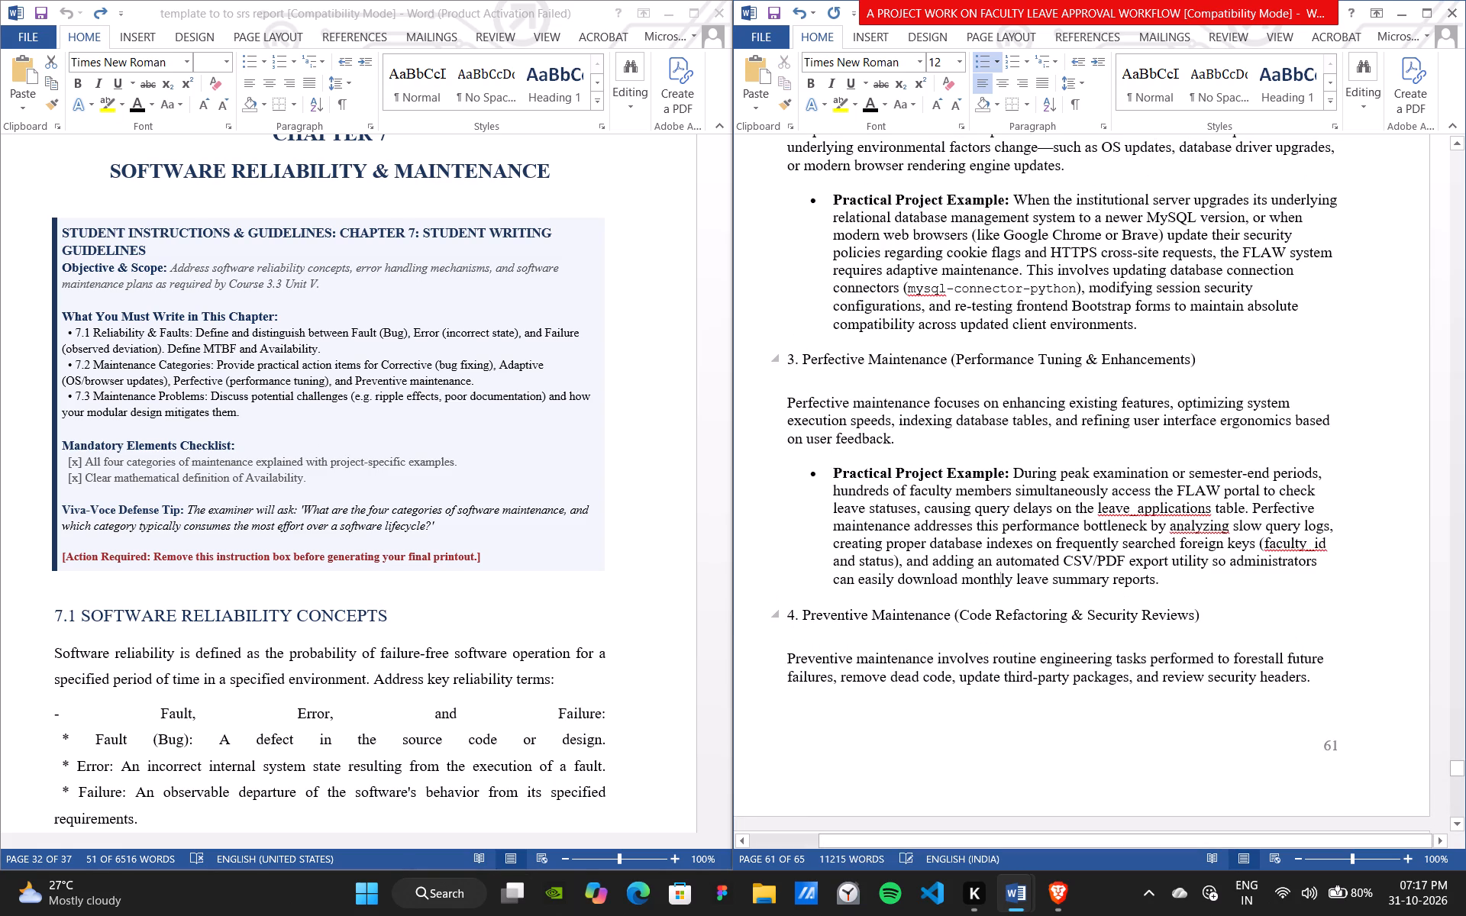
left_click_drag(909, 285, 1074, 280)
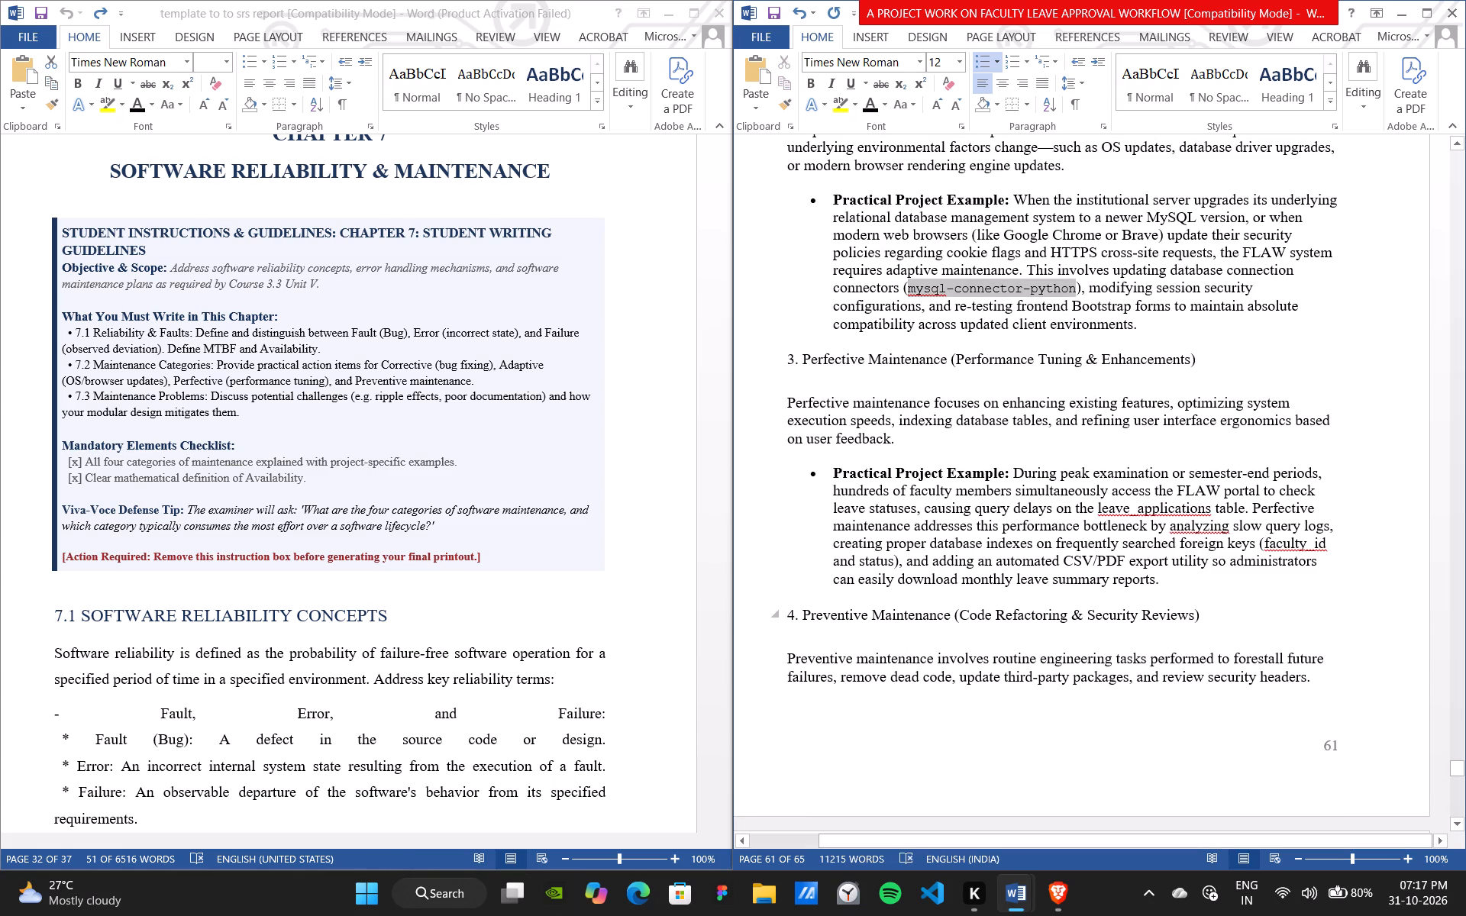
left_click_drag(1074, 280, 1074, 281)
left_click(1192, 220)
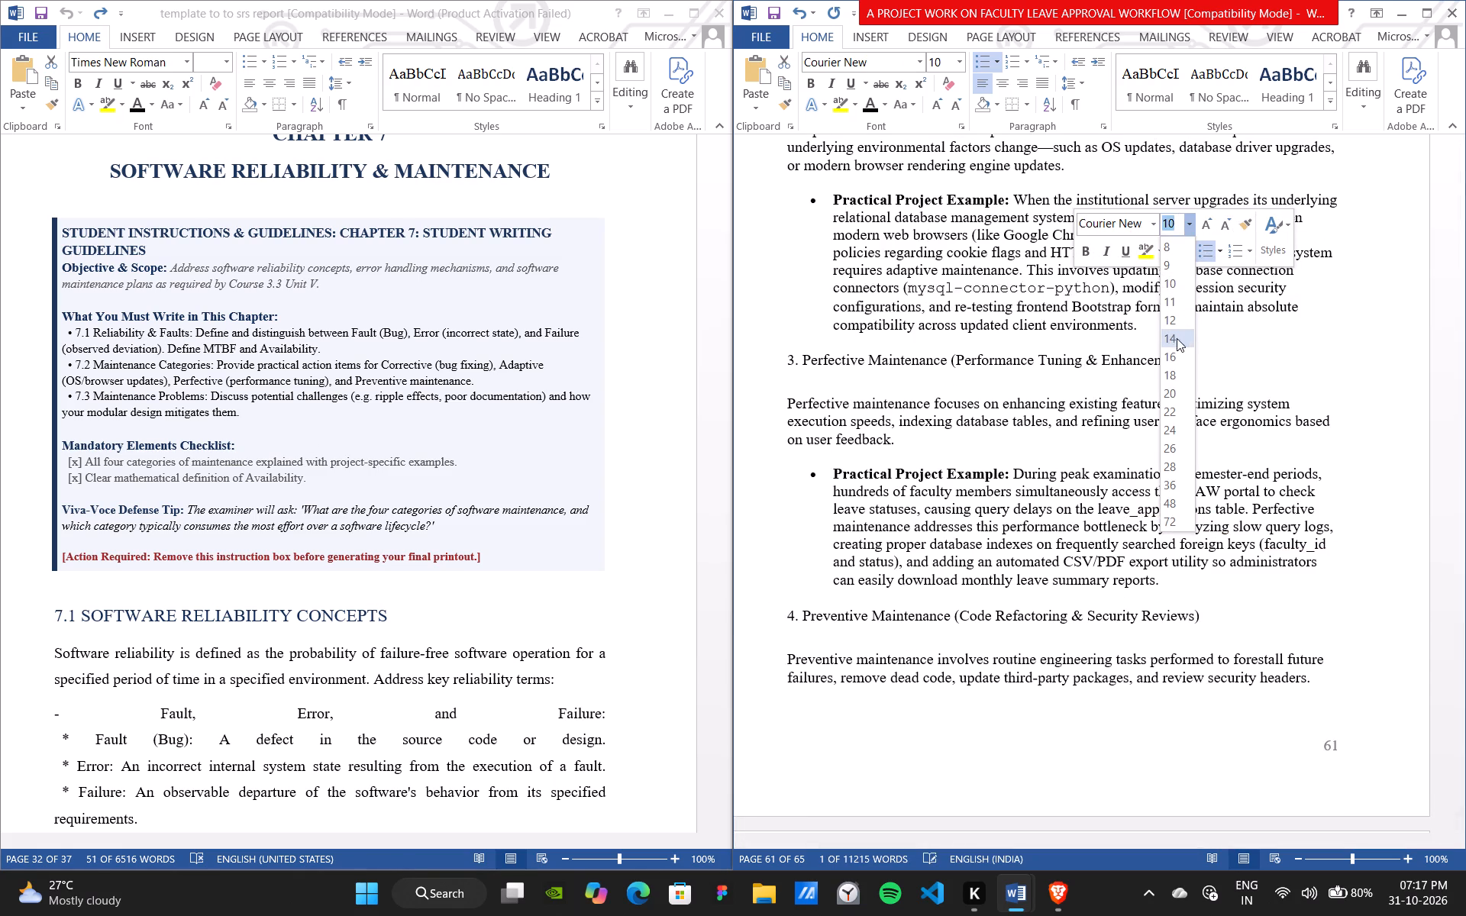
left_click(1180, 322)
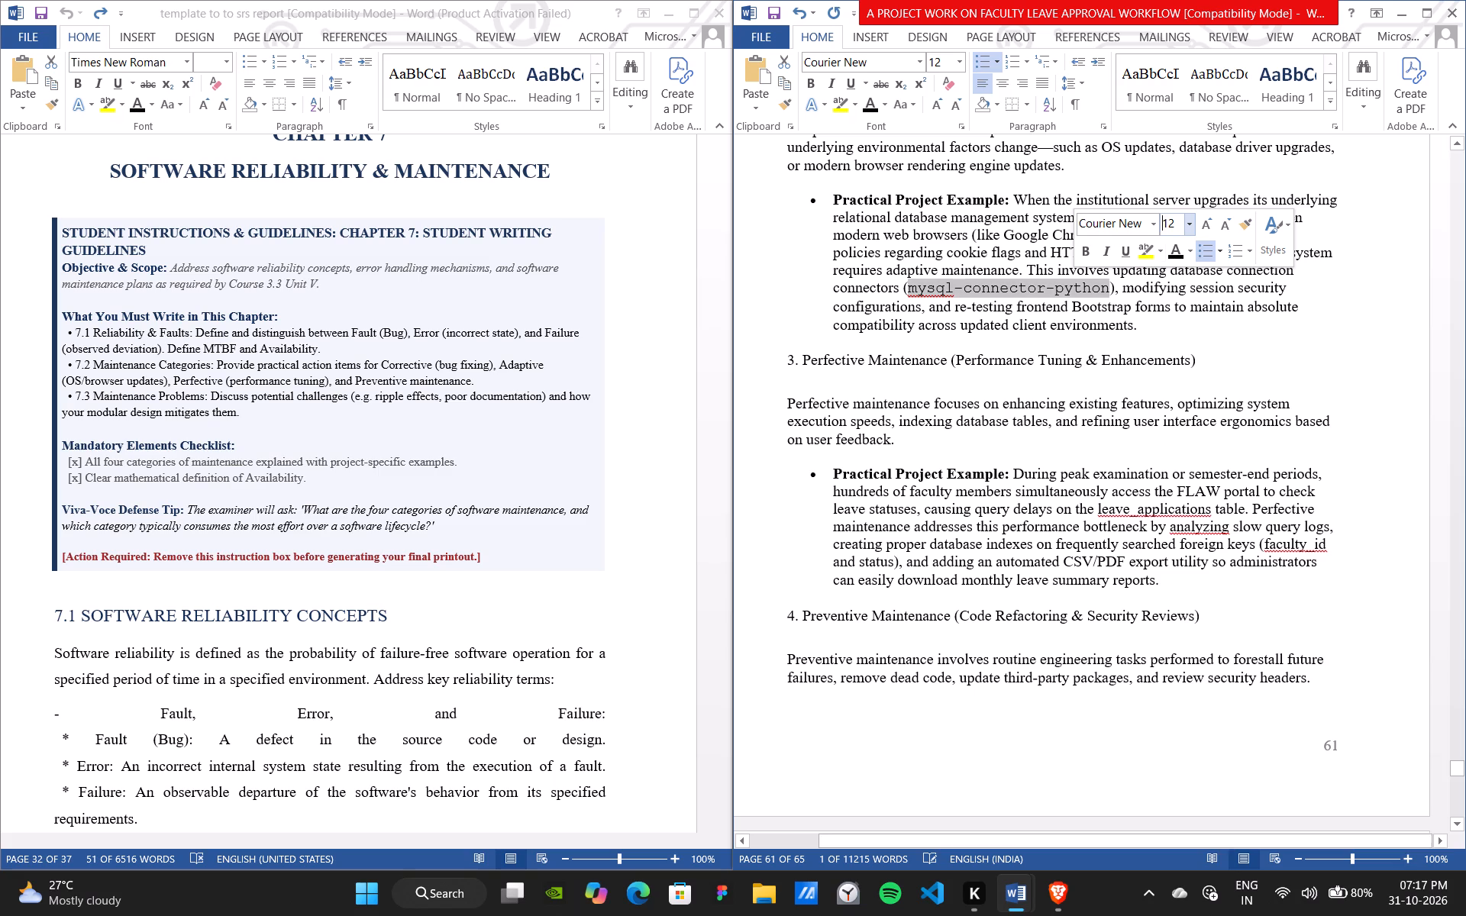
left_click(1153, 227)
left_click(1174, 327)
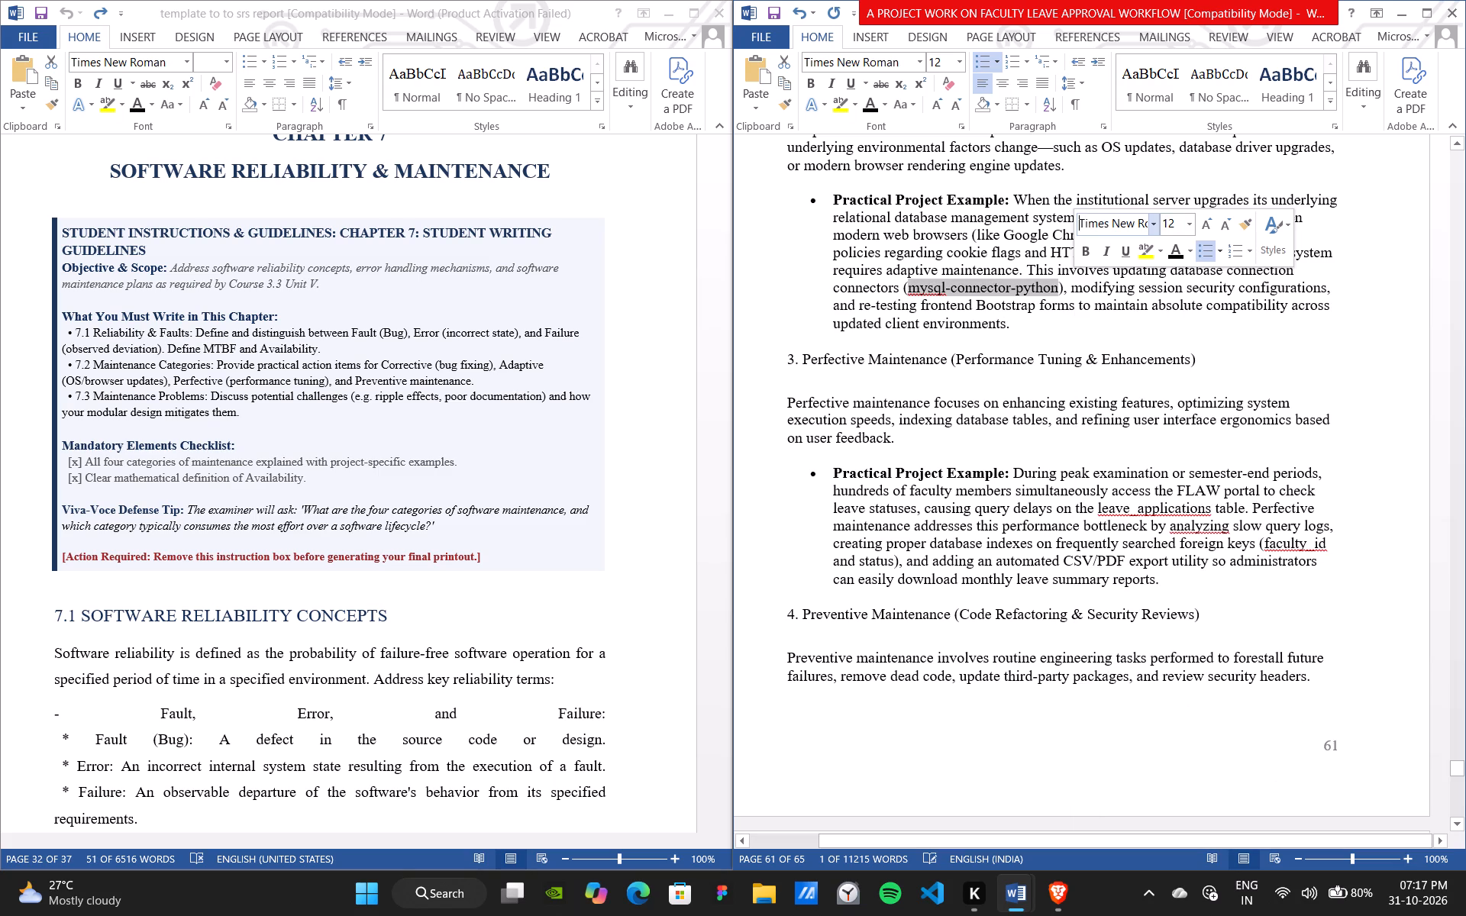
left_click(1034, 364)
Set "TypeError" in the Corrective Maintenance project example to Times New Roman at 12 pt.
scroll(1080, 433, "up", 5)
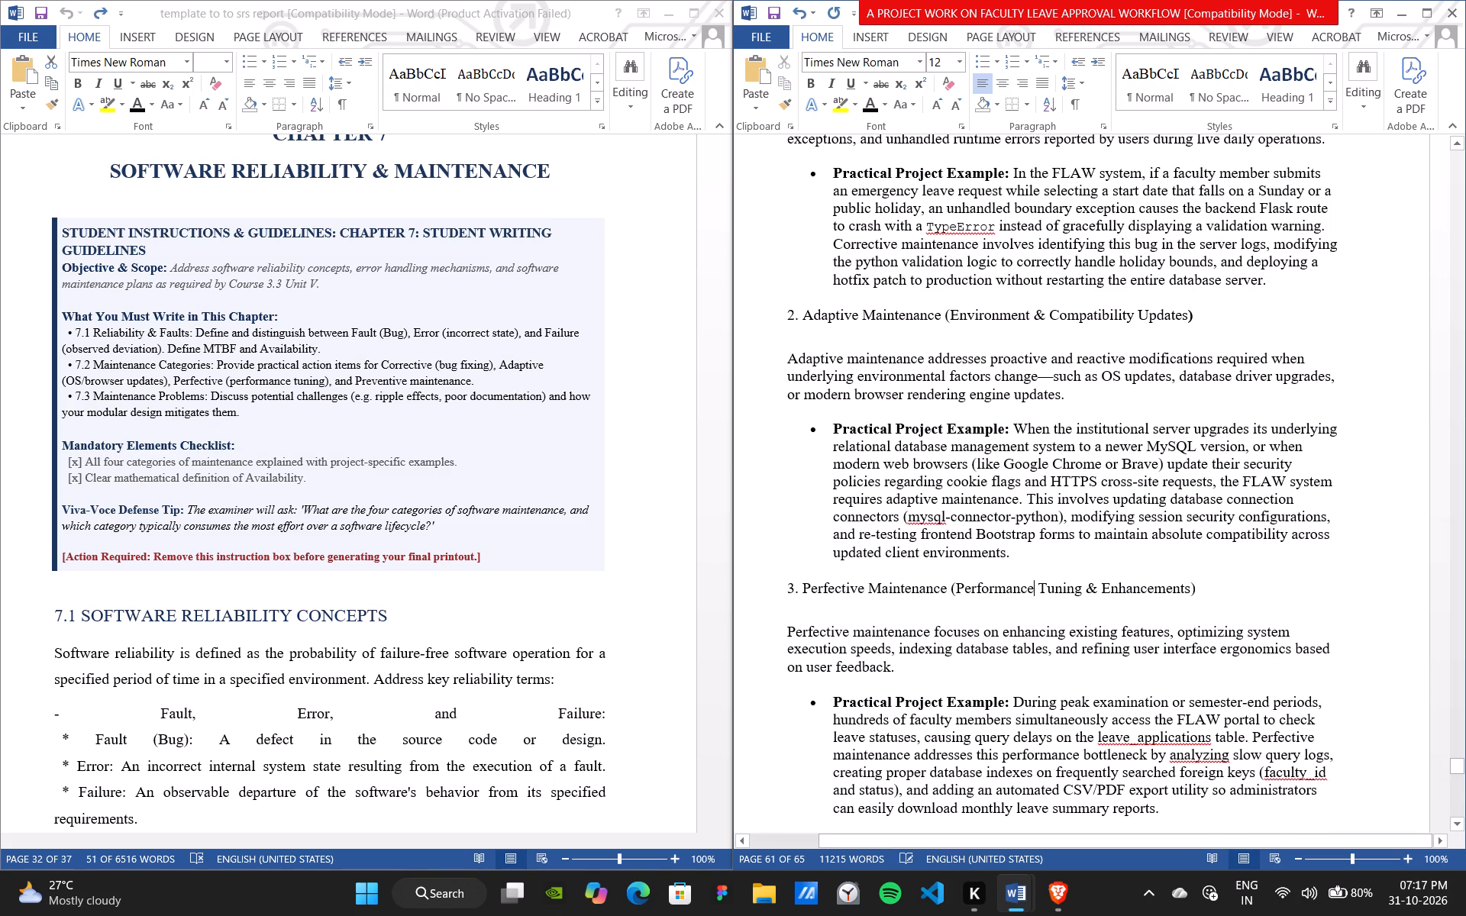
scroll(1030, 407, "up", 4)
left_click_drag(925, 408, 996, 414)
left_click(1074, 361)
left_click(1084, 468)
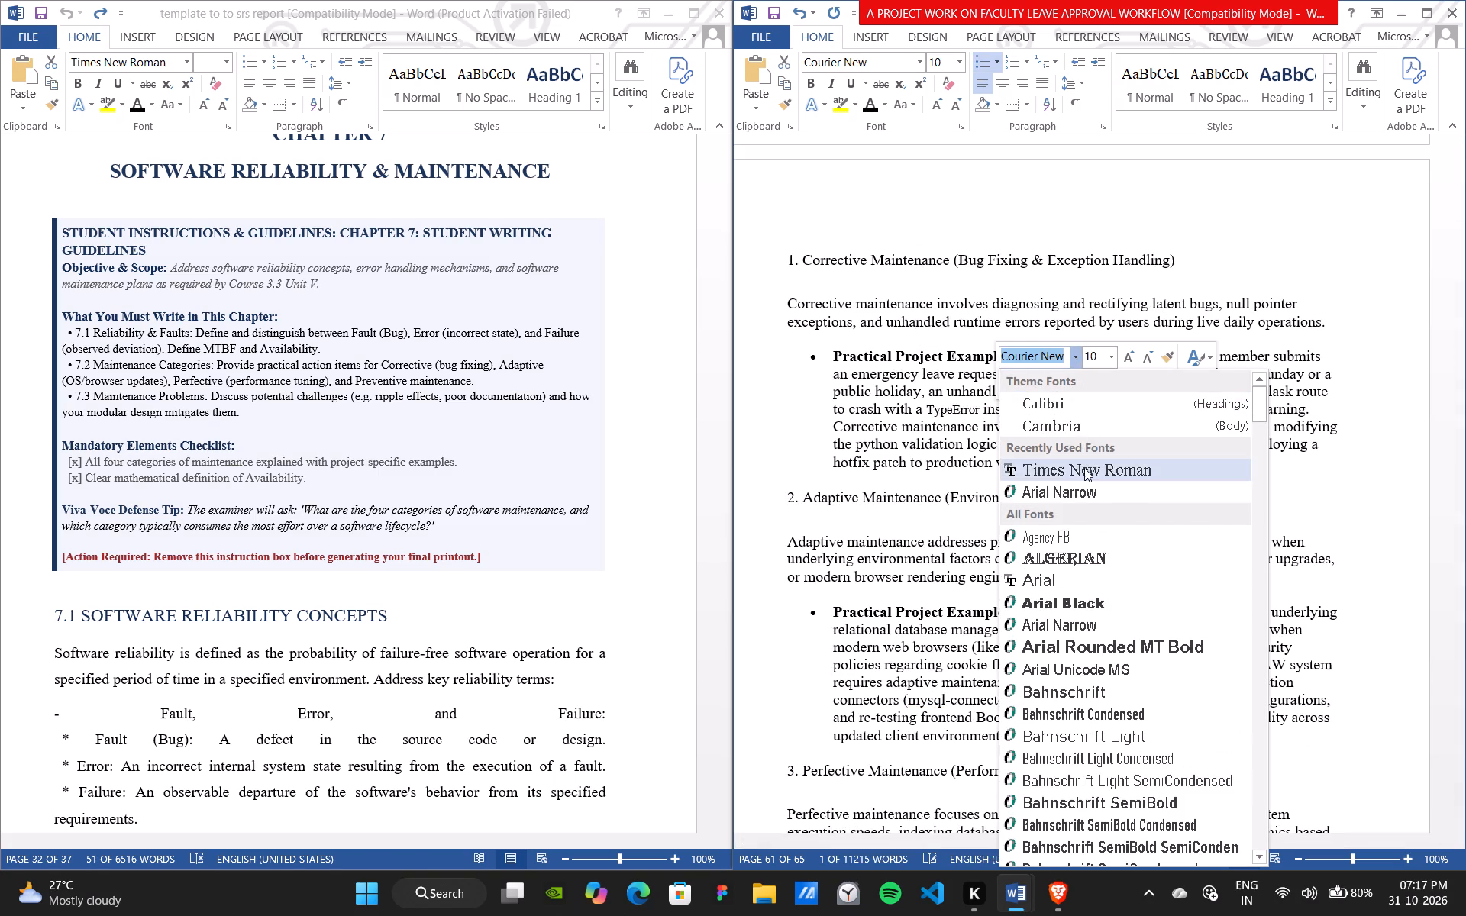
left_click(1112, 360)
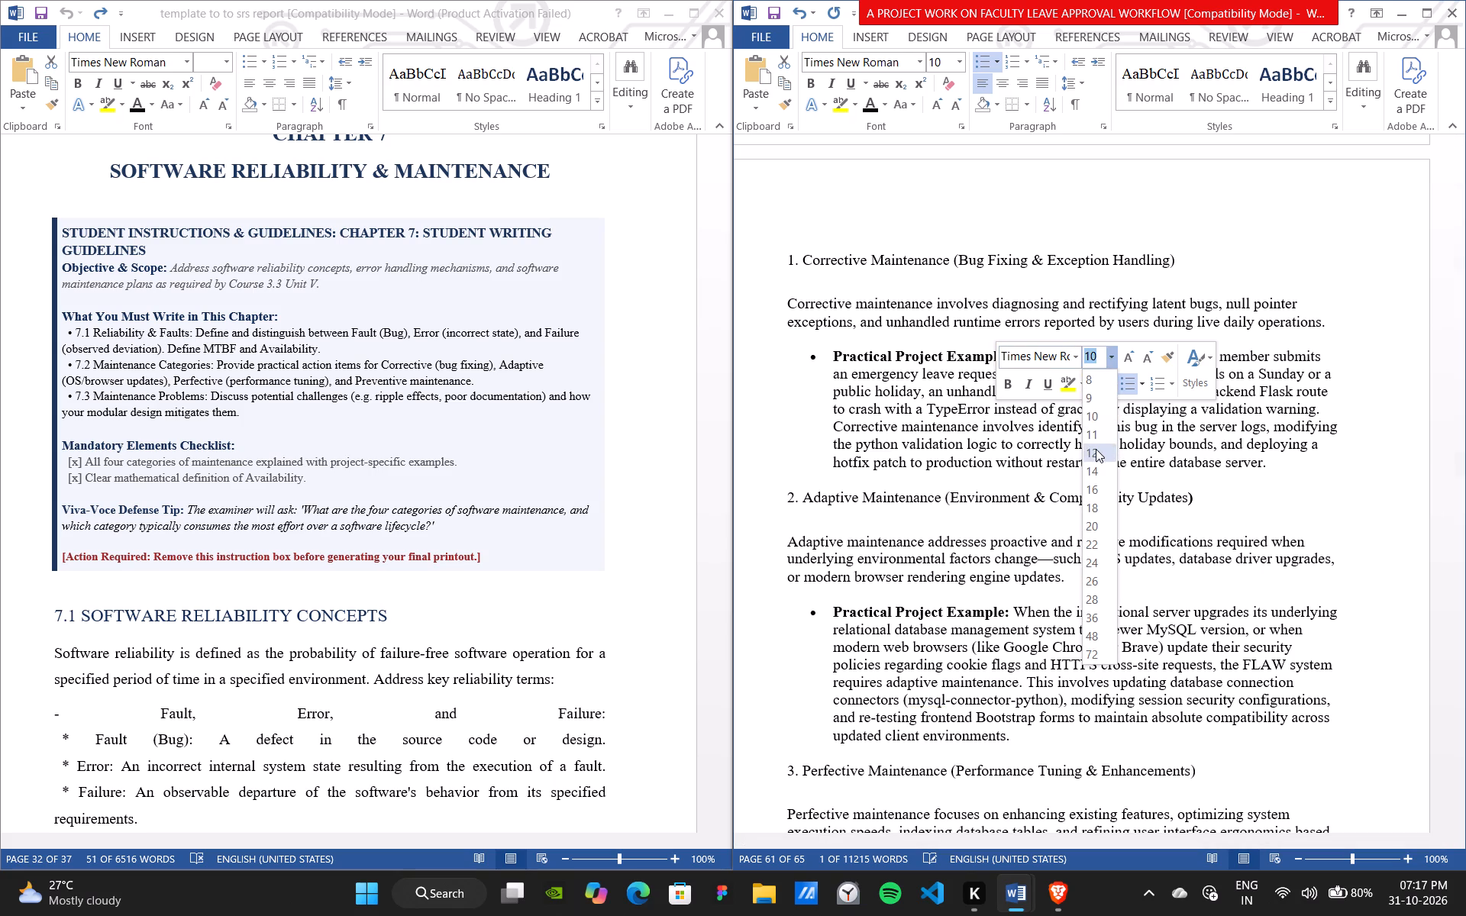
left_click(1096, 449)
left_click(1073, 456)
Review the formatting of sections 7.2.1 and 7.3 through to the end of the Documentation Staleness text.
scroll(973, 469, "up", 10)
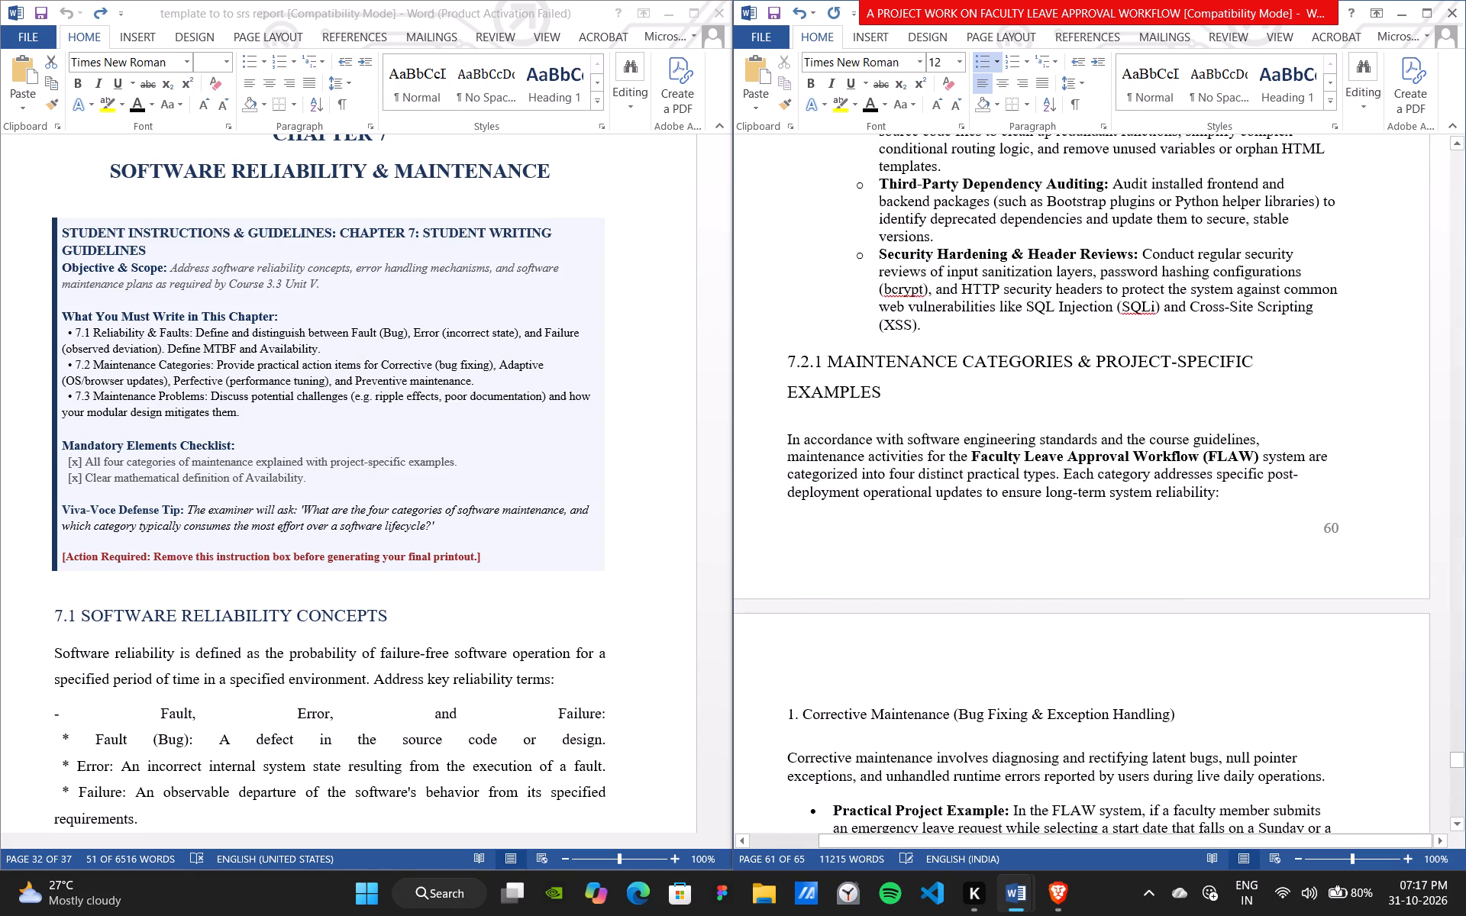
scroll(950, 457, "down", 11)
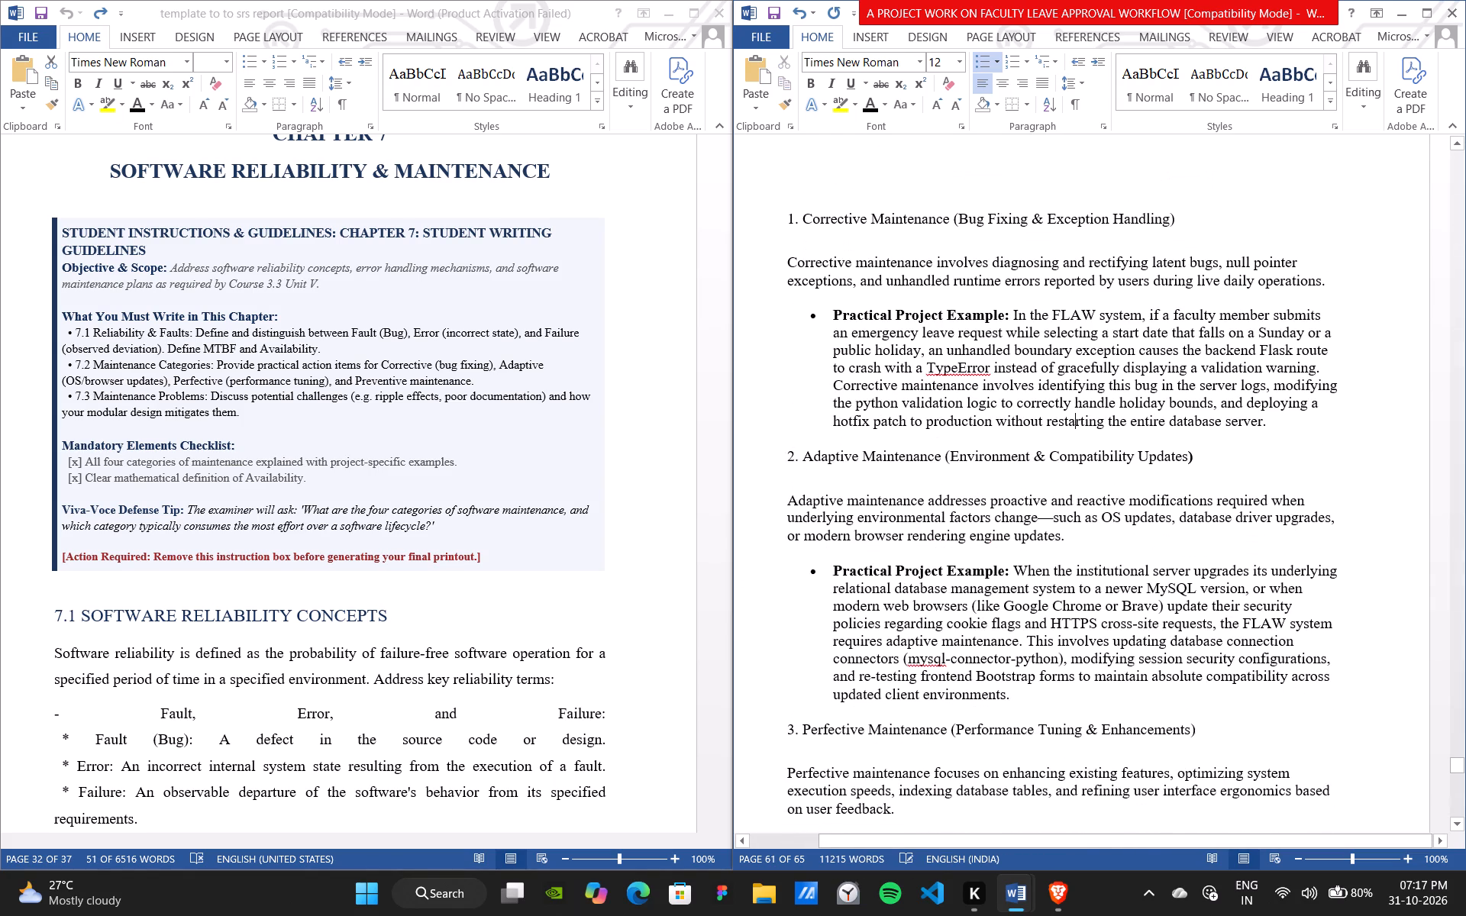
scroll(959, 463, "down", 13)
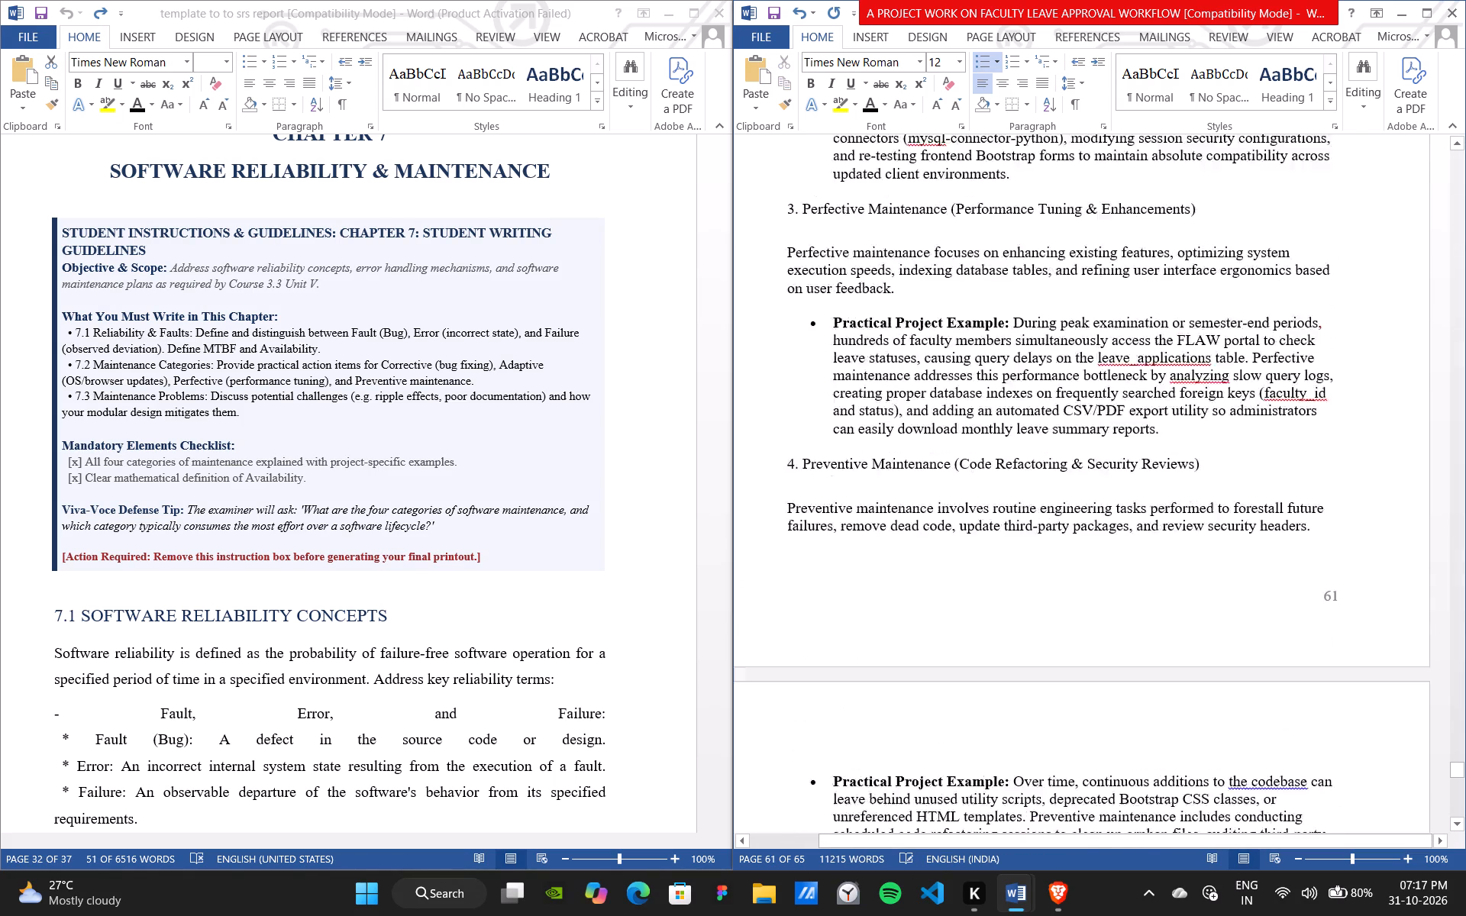
scroll(955, 482, "down", 14)
scroll(930, 506, "down", 8)
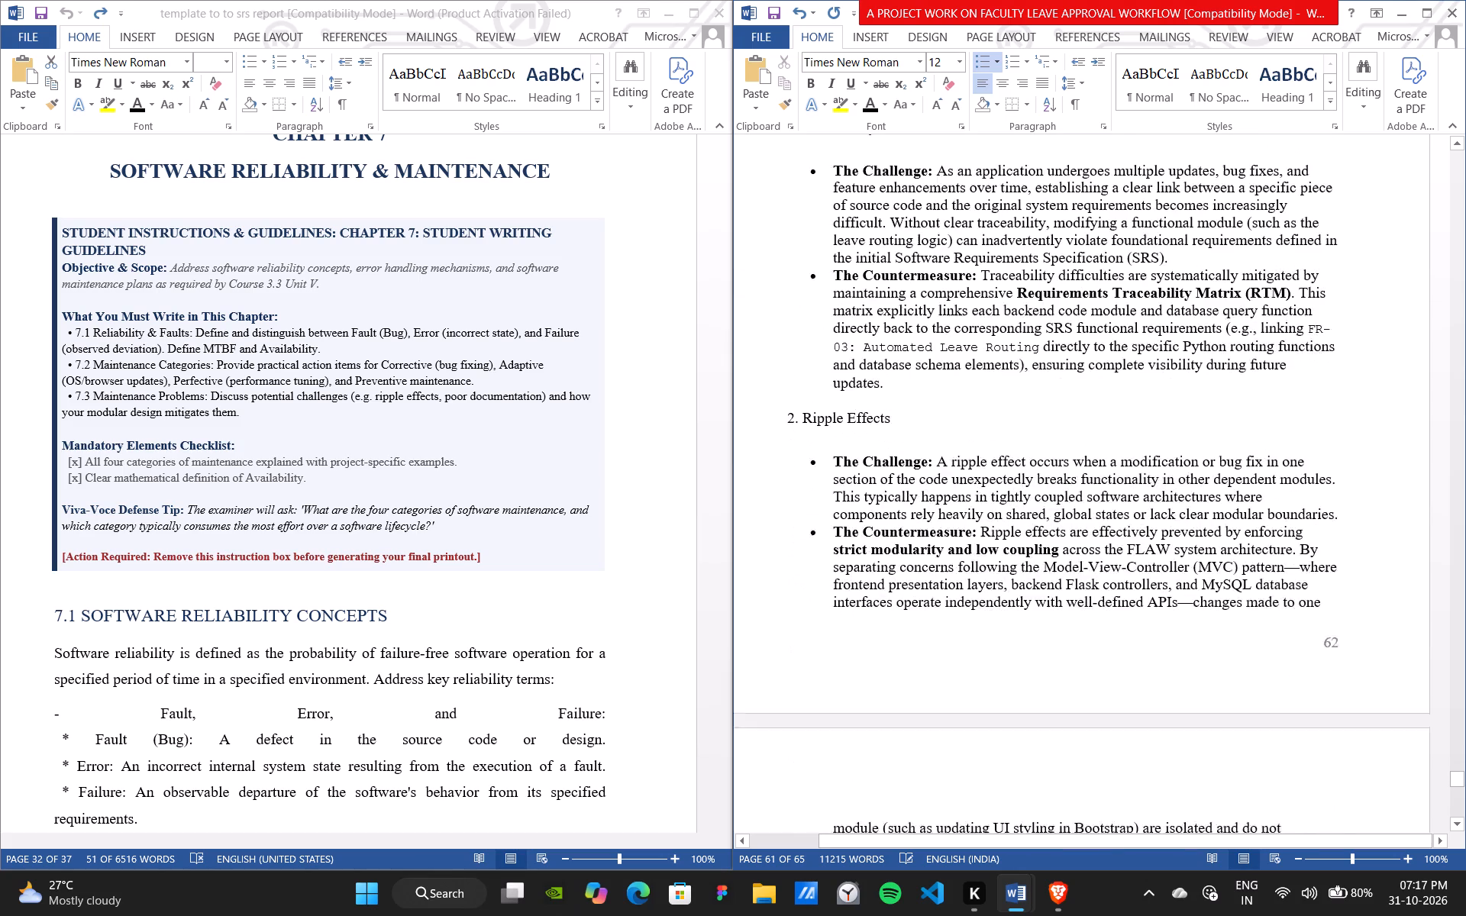
scroll(928, 507, "down", 15)
scroll(928, 507, "down", 6)
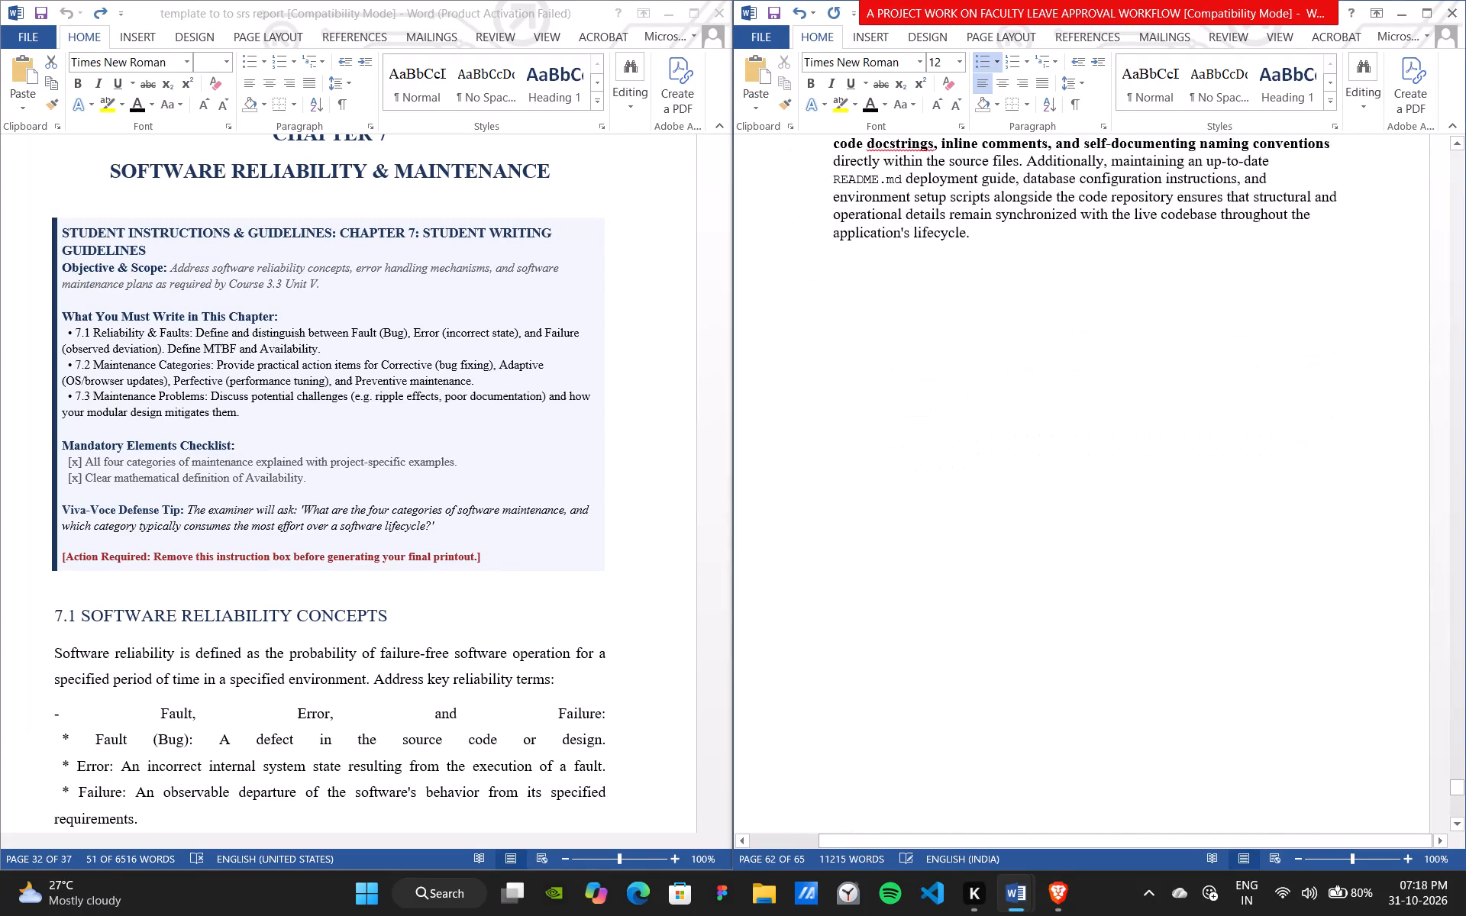
scroll(928, 507, "down", 1)
Add an unbulleted blank line after the Documentation Staleness countermeasure at the end of section 7.3.
scroll(928, 507, "up", 5)
left_click(1004, 298)
key("Return")
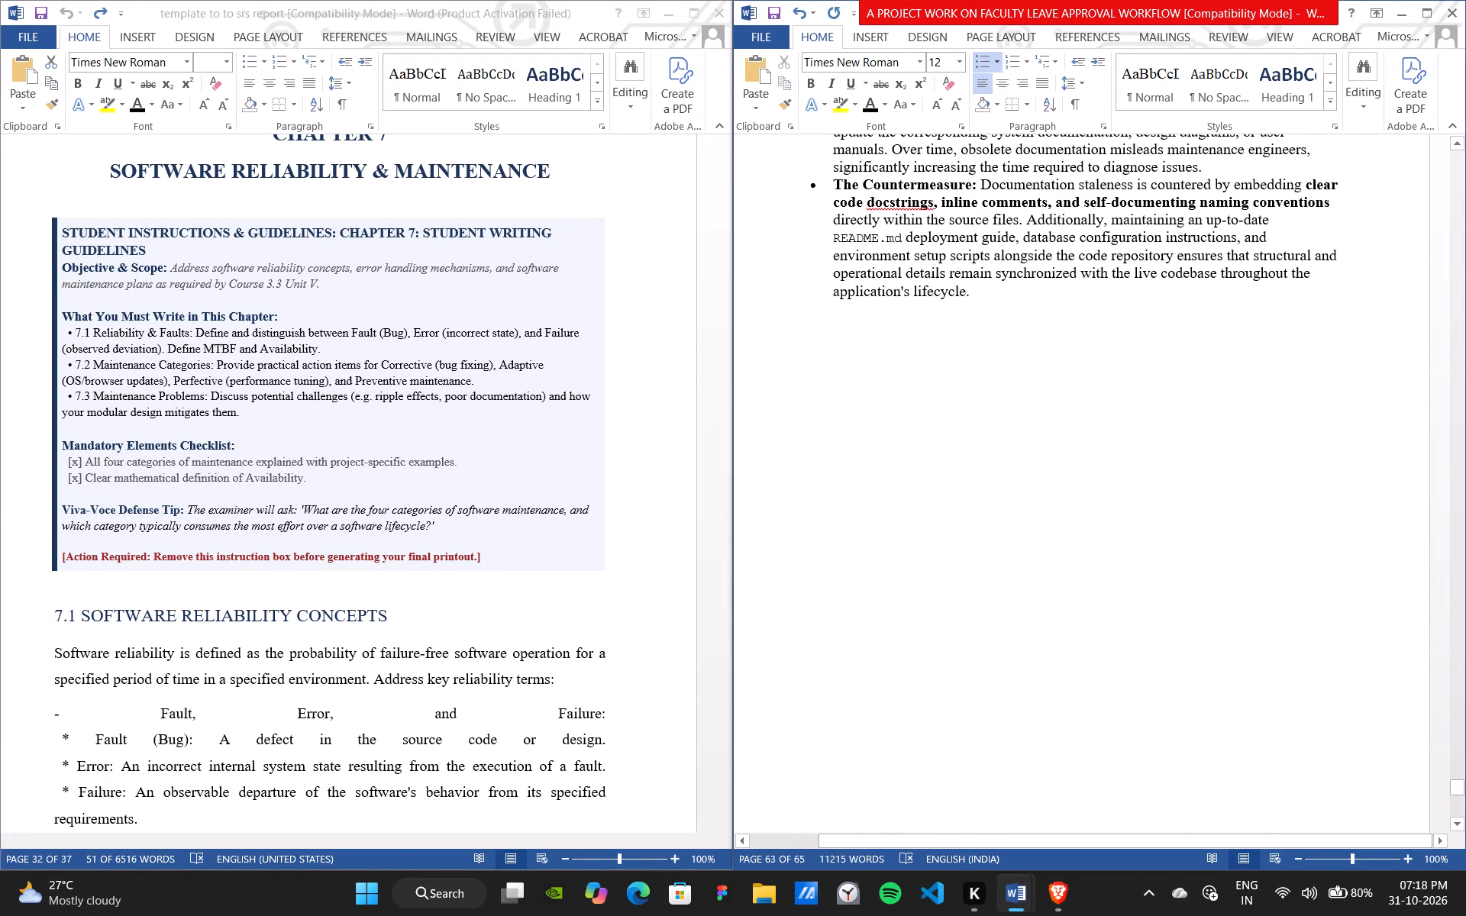
key("Return")
scroll(934, 266, "down", 1)
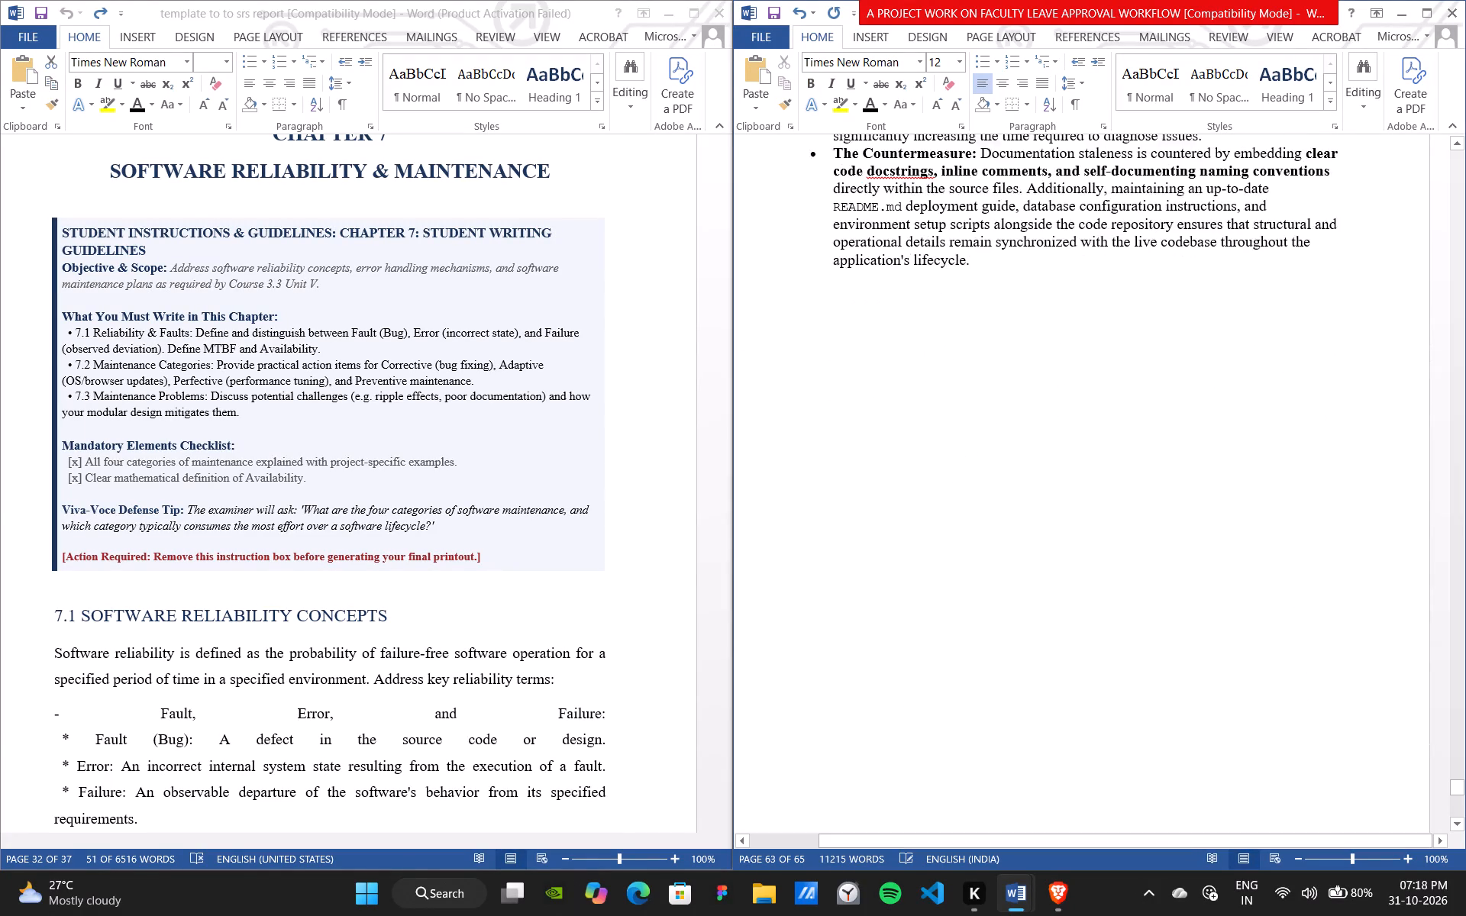
scroll(1022, 411, "up", 5)
scroll(184, 702, "down", 20)
scroll(186, 705, "down", 1)
scroll(186, 705, "up", 20)
scroll(186, 705, "up", 1)
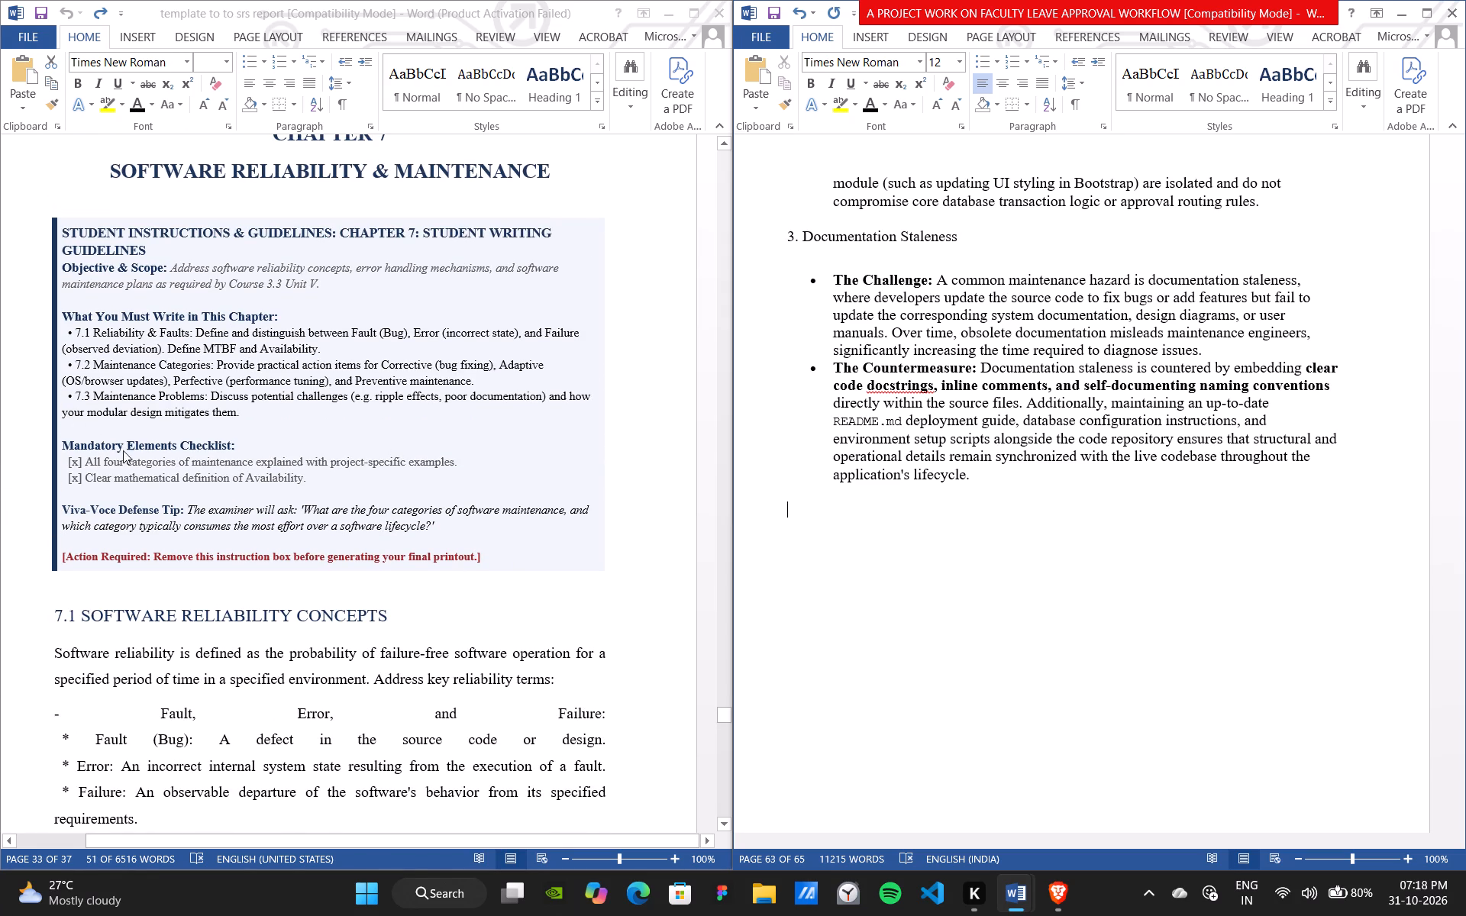
left_click(297, 479)
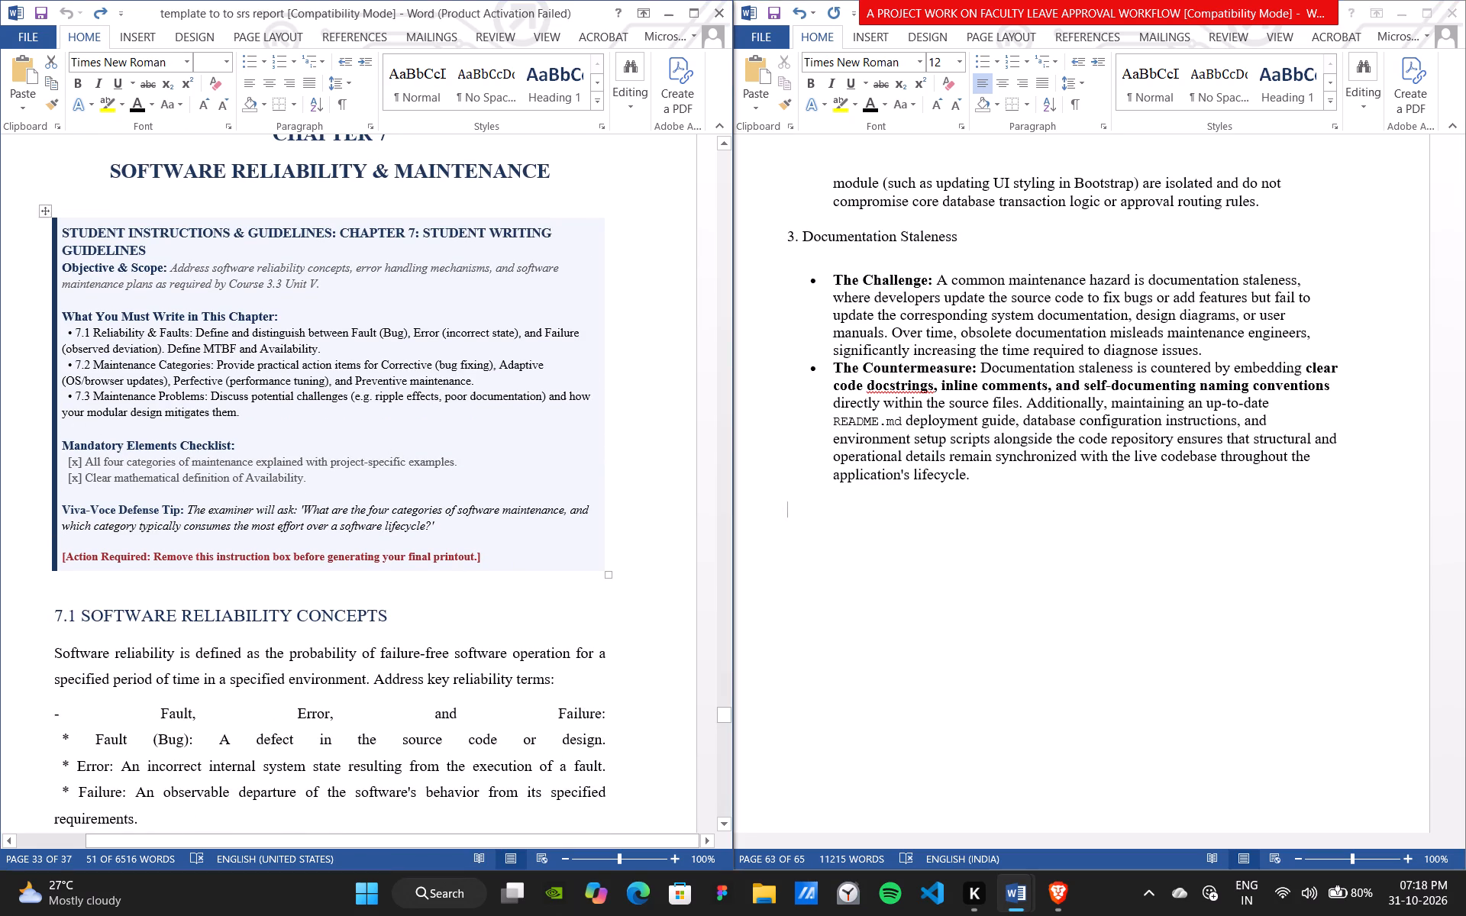
left_click_drag(306, 482, 70, 476)
left_click(108, 487)
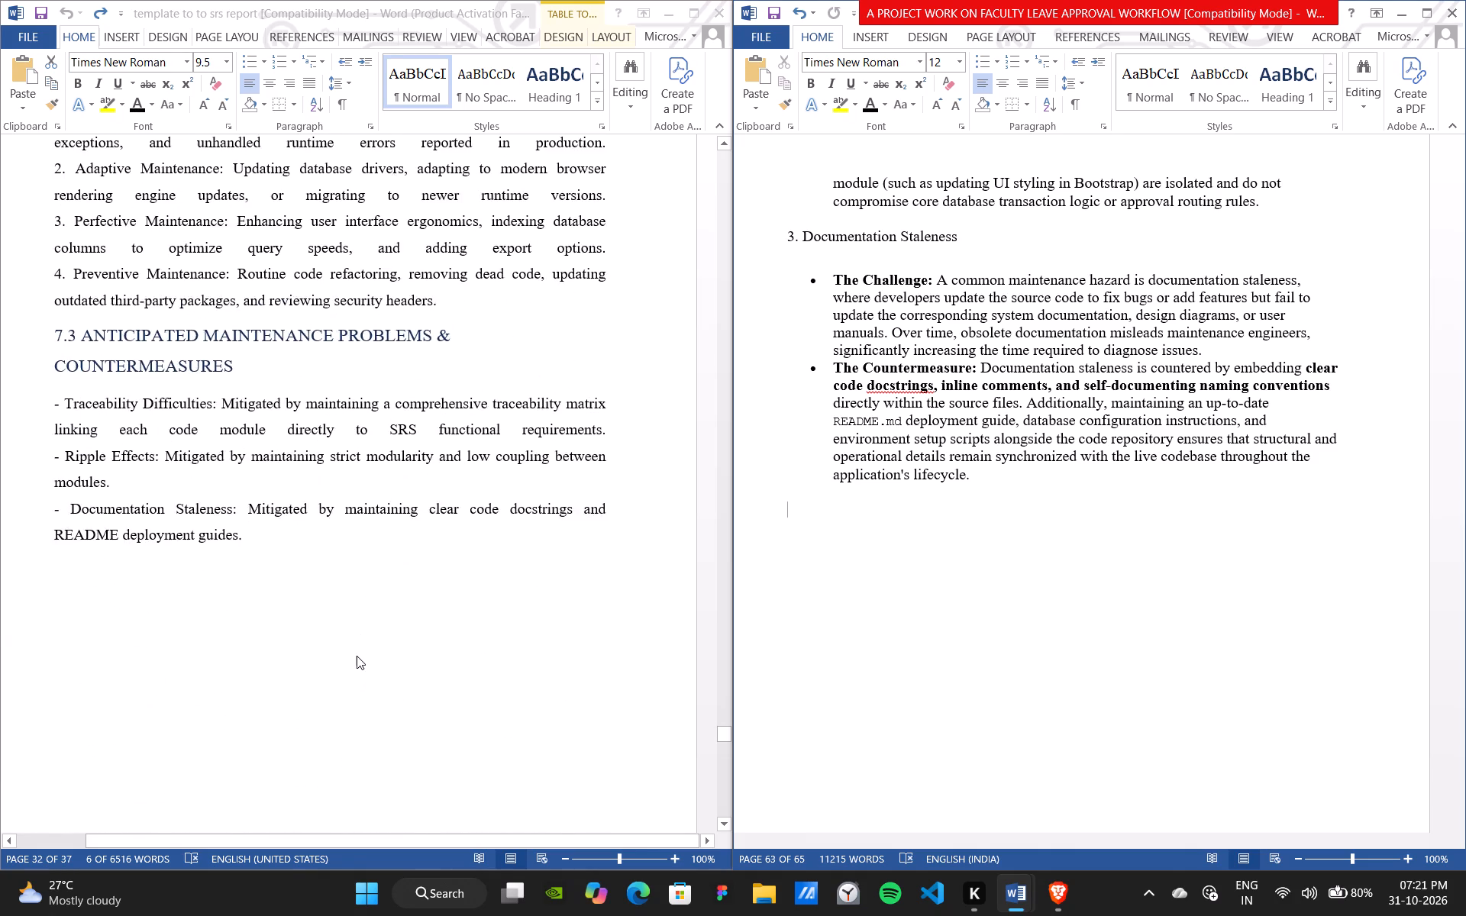
scroll(357, 656, "down", 17)
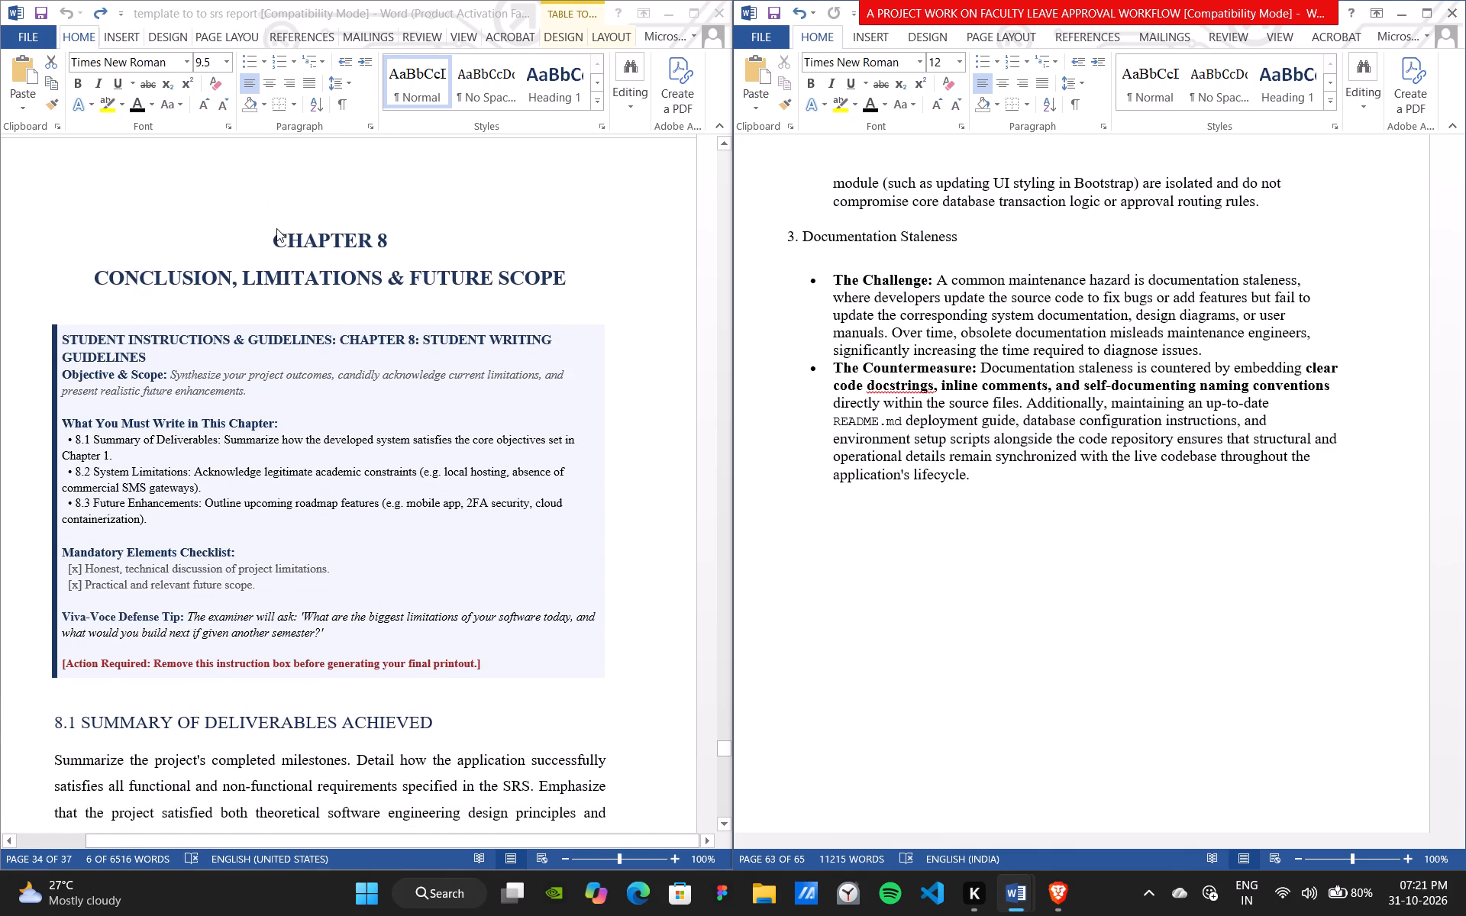
left_click(276, 228)
left_click_drag(274, 242, 573, 280)
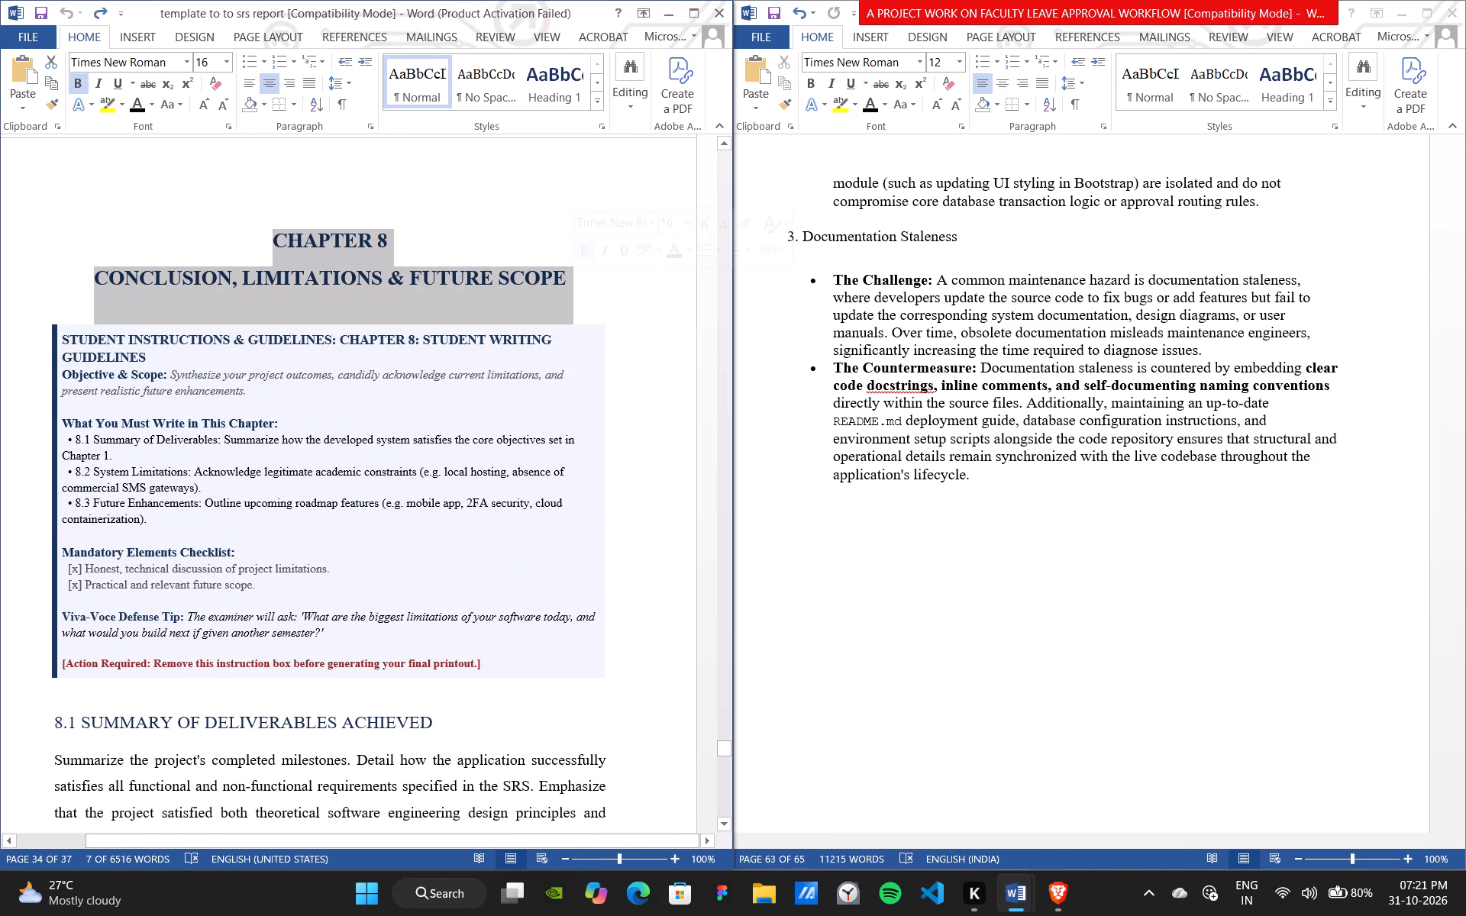
key("ctrl+c")
scroll(719, 428, "down", 20)
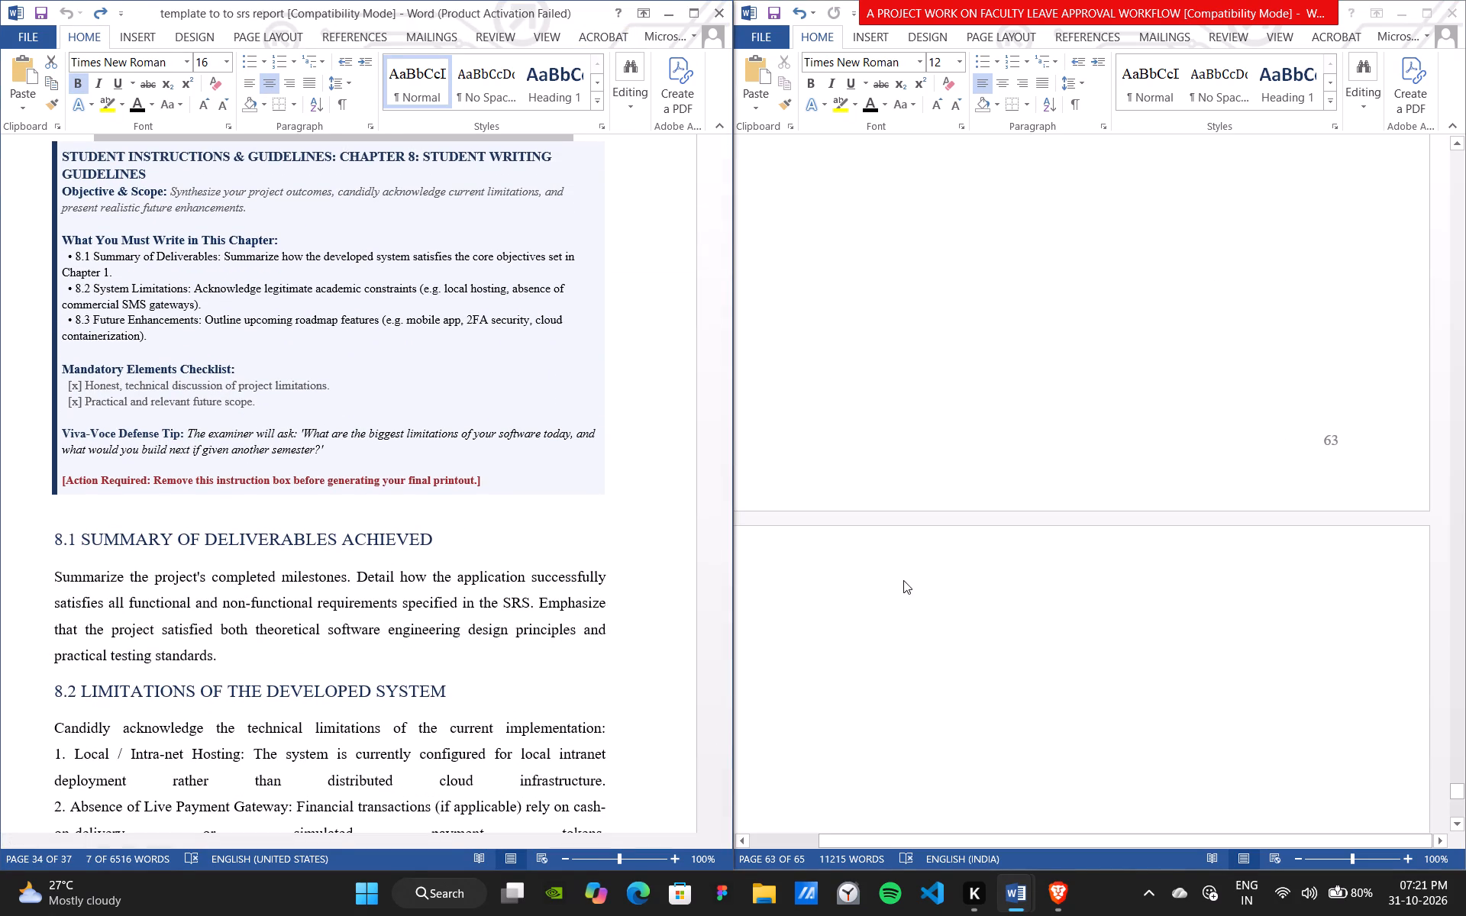
left_click(903, 580)
left_click(1048, 616)
key("ctrl+v")
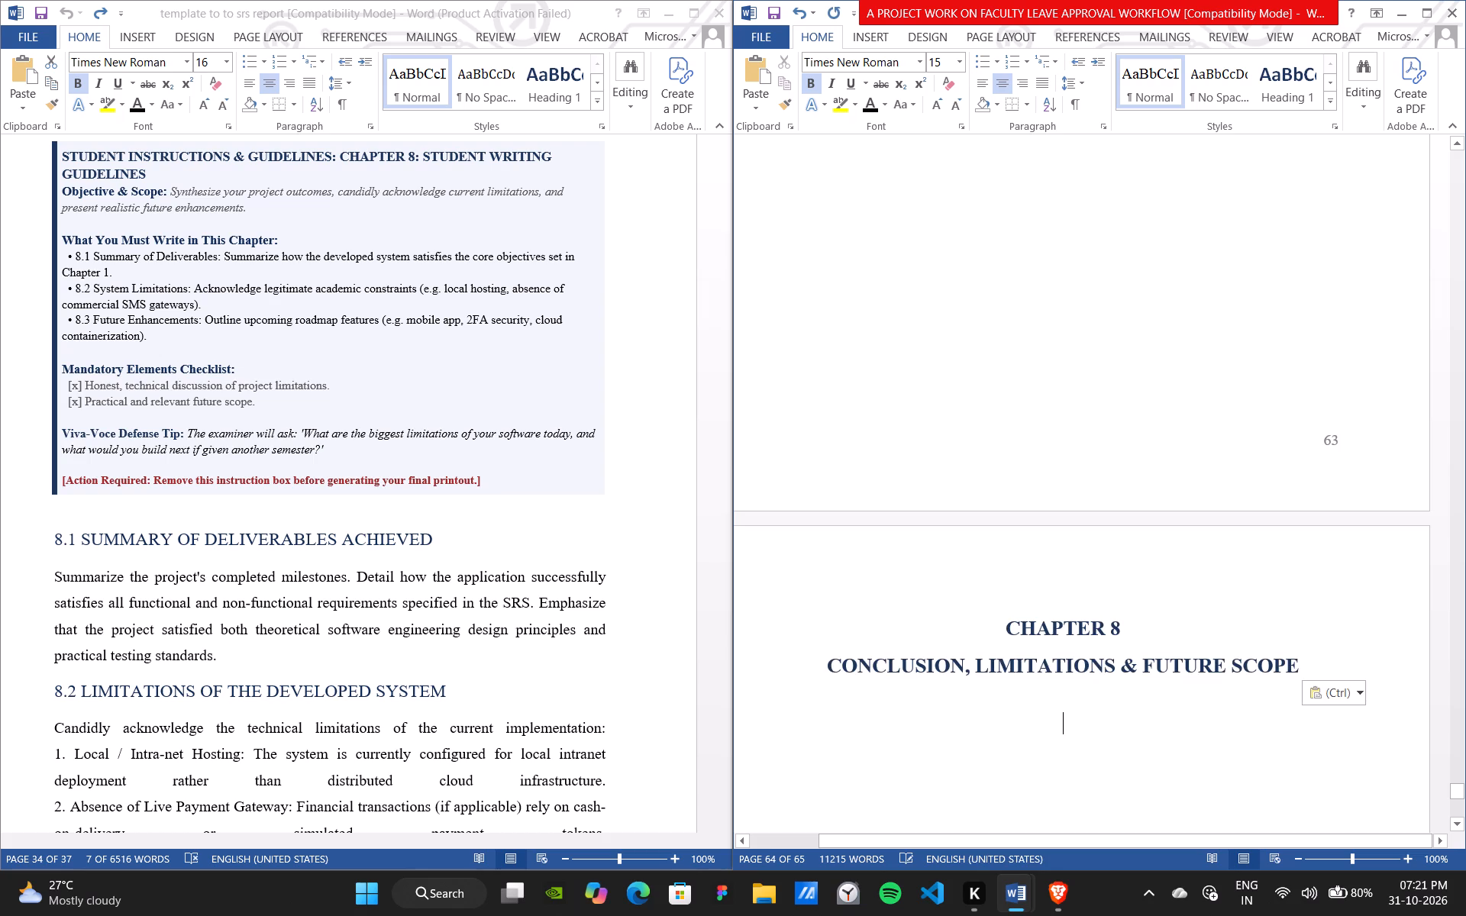
Change the report's two-line Chapter 8 heading to black text, keeping it bold.
scroll(1035, 546, "down", 5)
left_click_drag(1006, 395, 1216, 431)
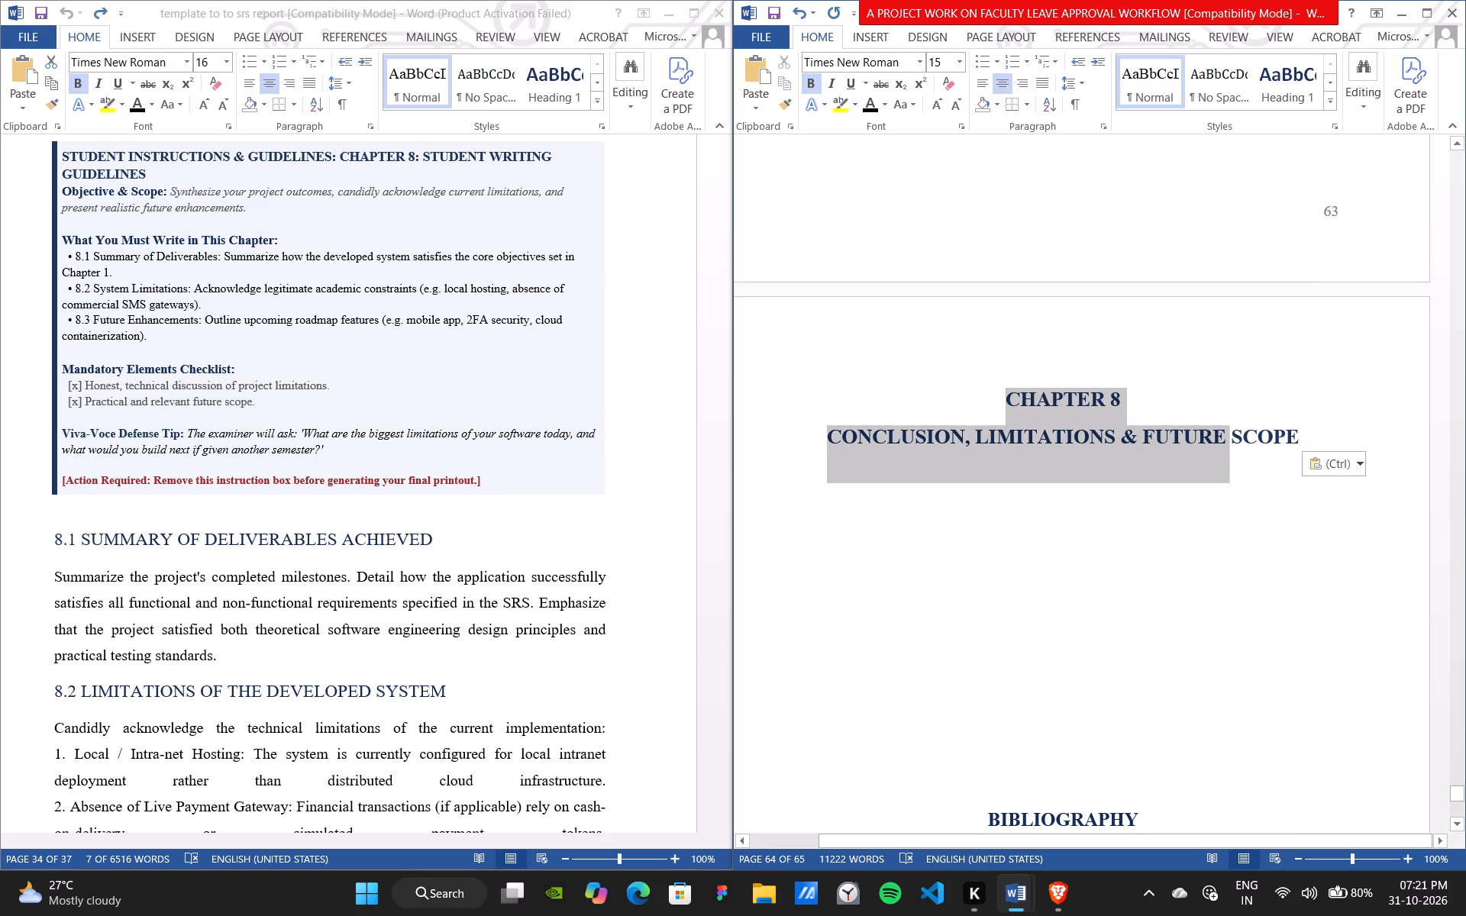
left_click_drag(1216, 431, 1288, 441)
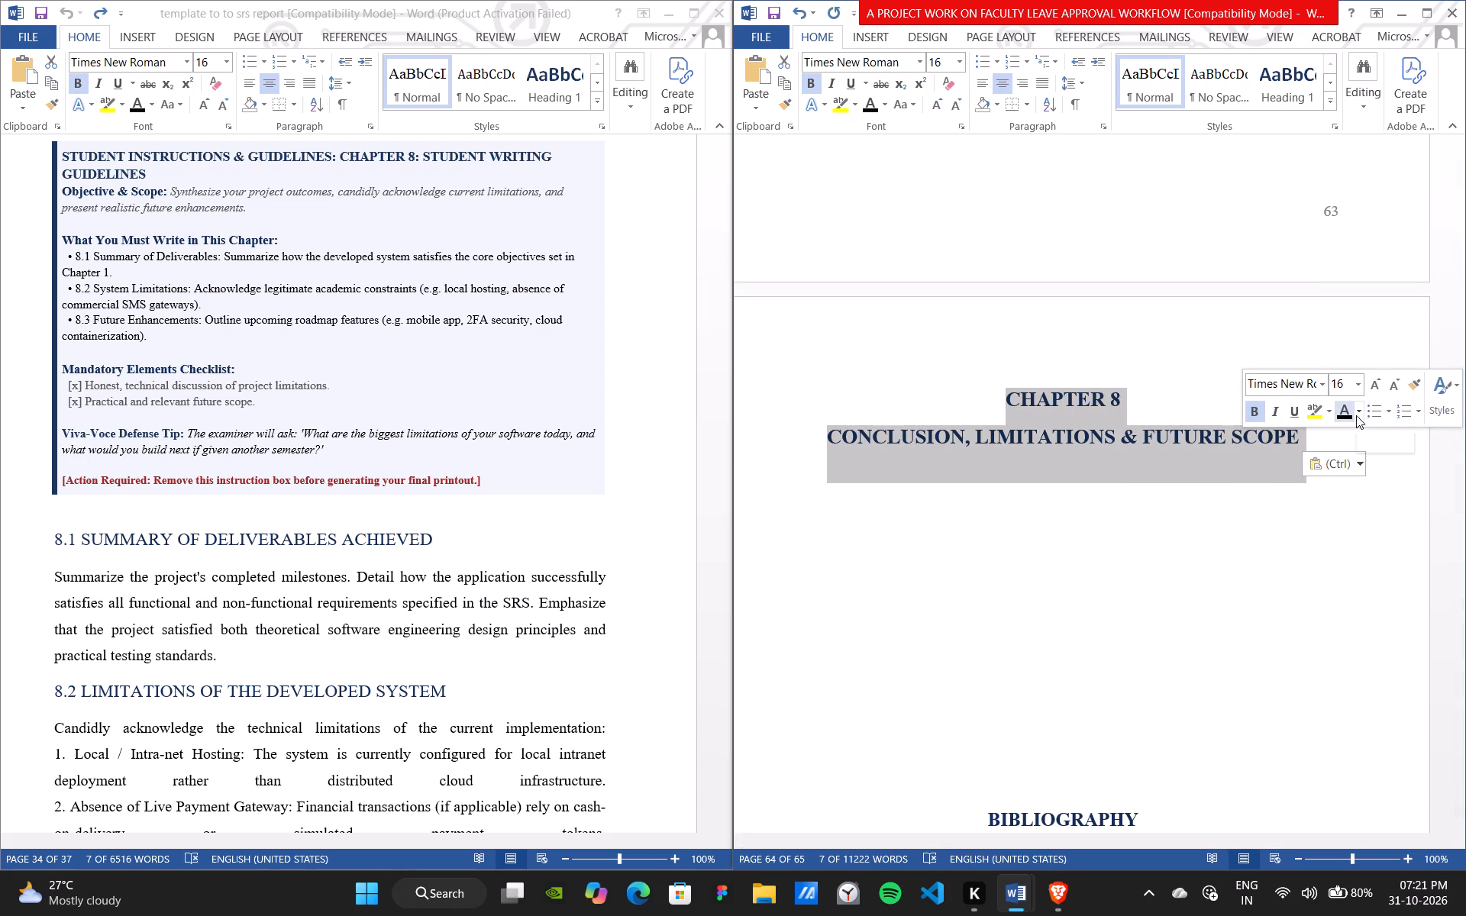
left_click(1343, 408)
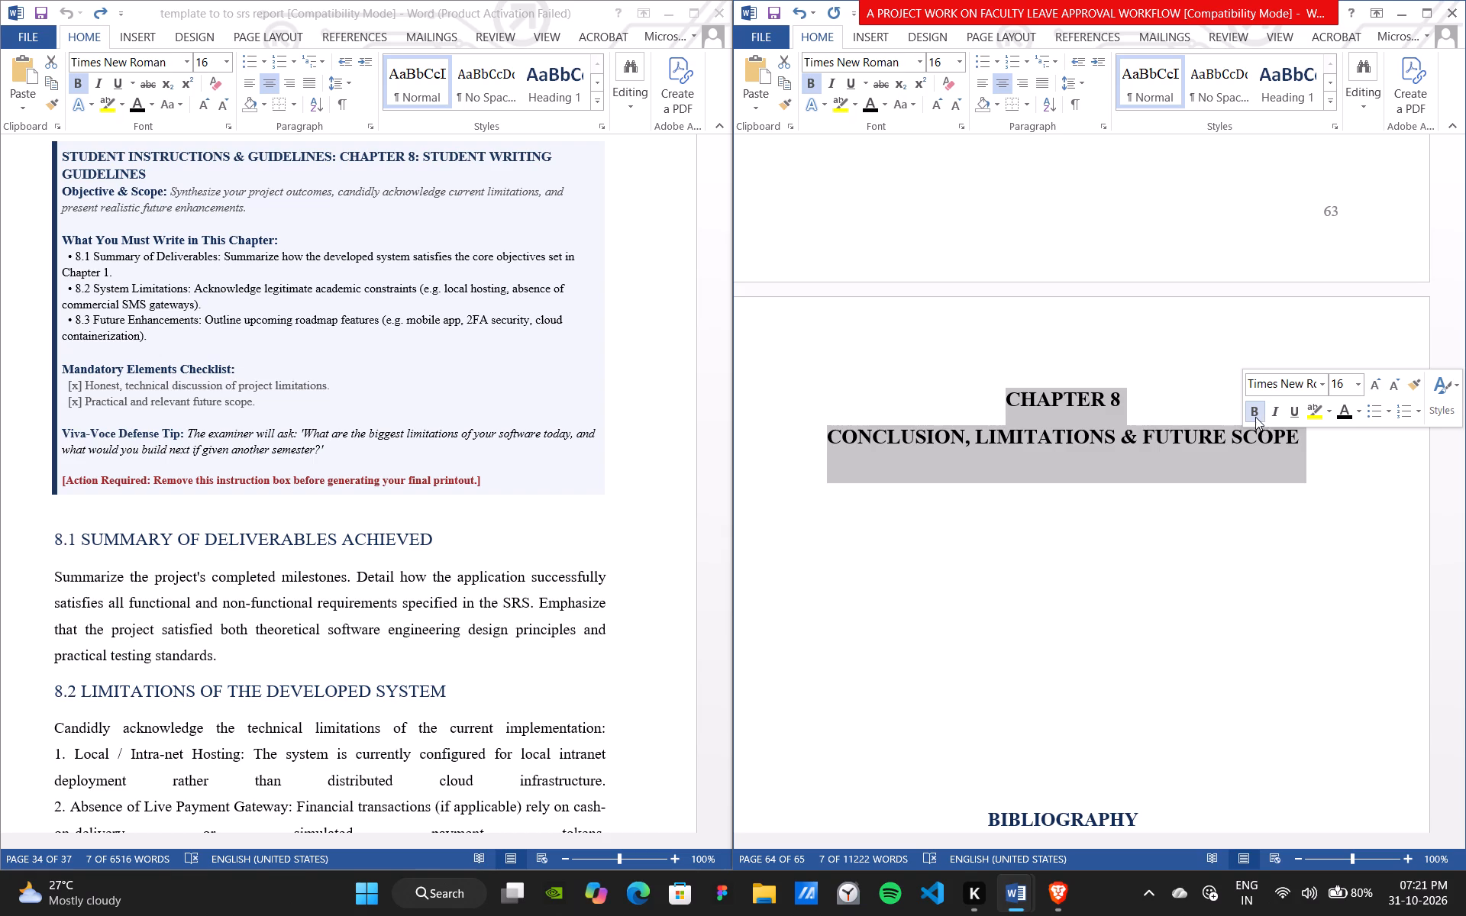
left_click(1255, 417)
left_click(1255, 417)
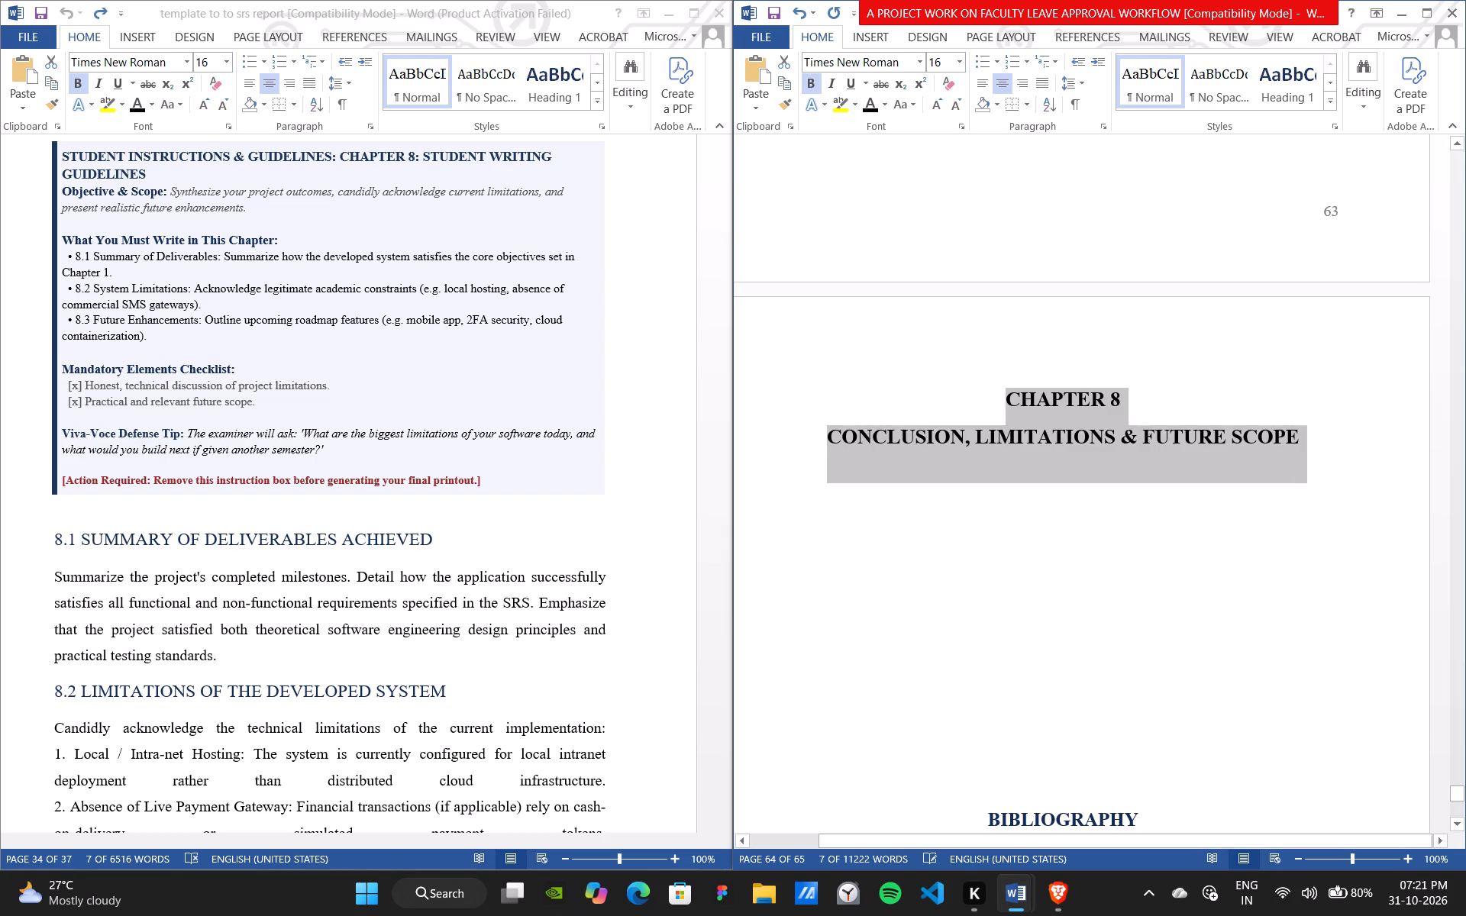
Look back through Chapter 7 of the report to its opening heading and check that heading's font size and formatting.
left_click(917, 502)
scroll(1025, 526, "down", 6)
scroll(1028, 527, "up", 18)
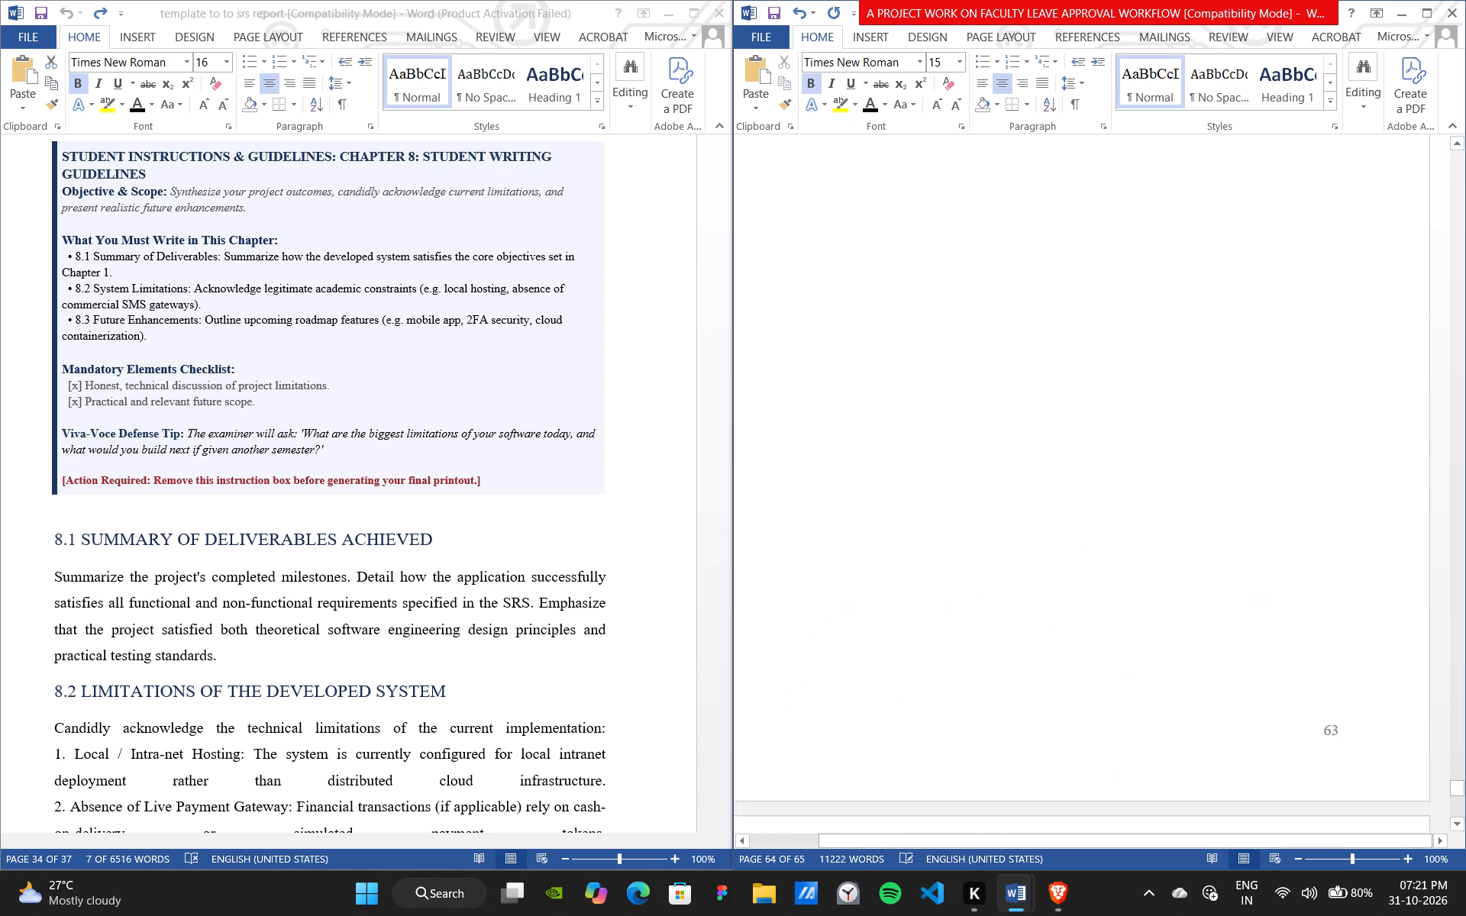
scroll(1028, 527, "up", 20)
scroll(1028, 527, "up", 18)
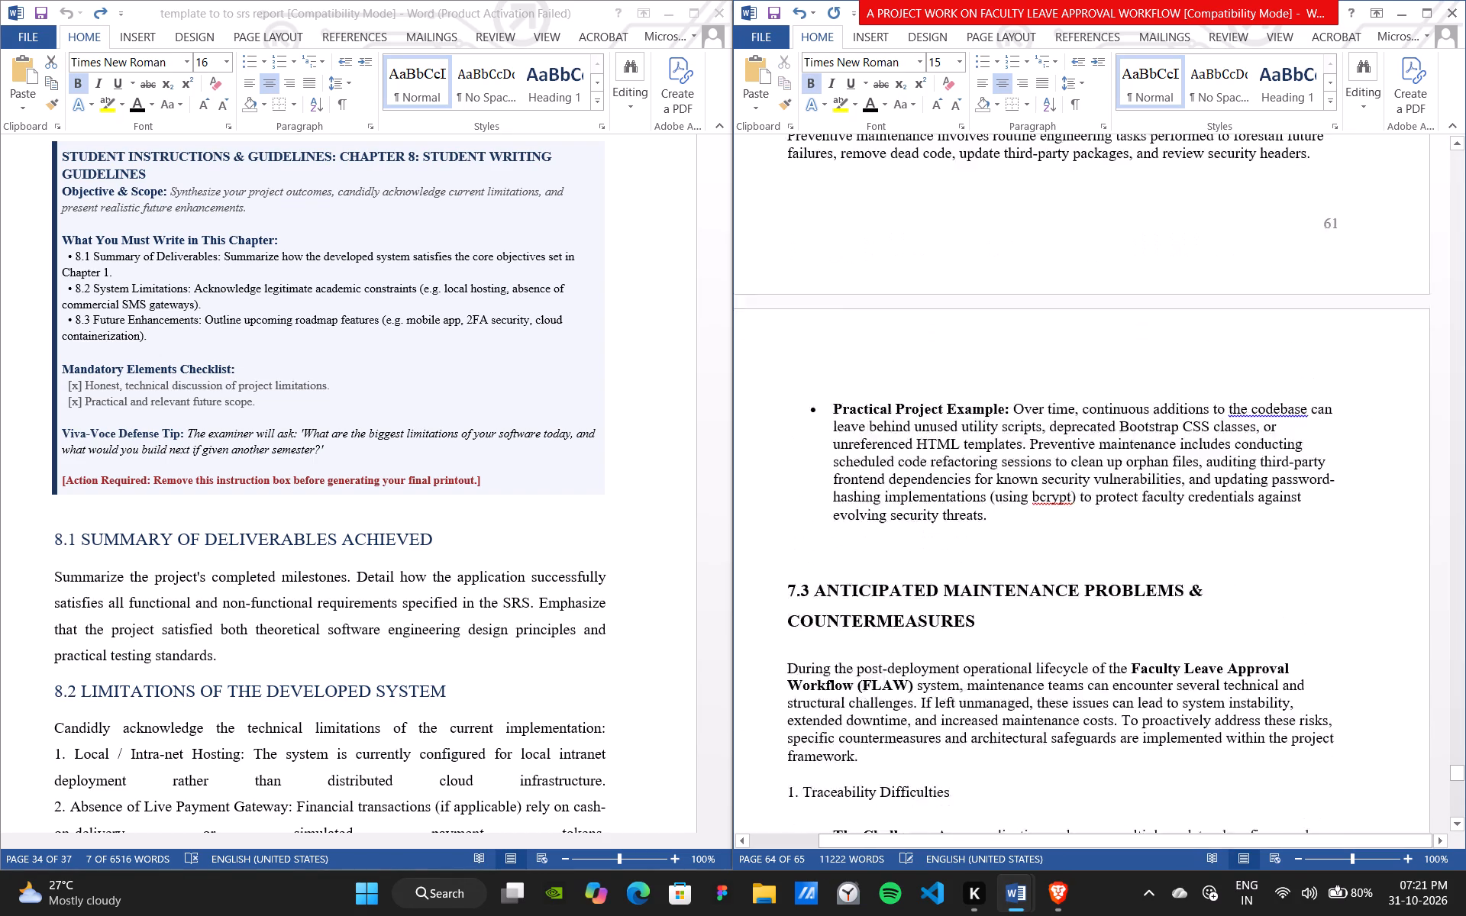
scroll(1043, 533, "up", 5)
scroll(1043, 533, "up", 20)
scroll(1043, 533, "up", 1)
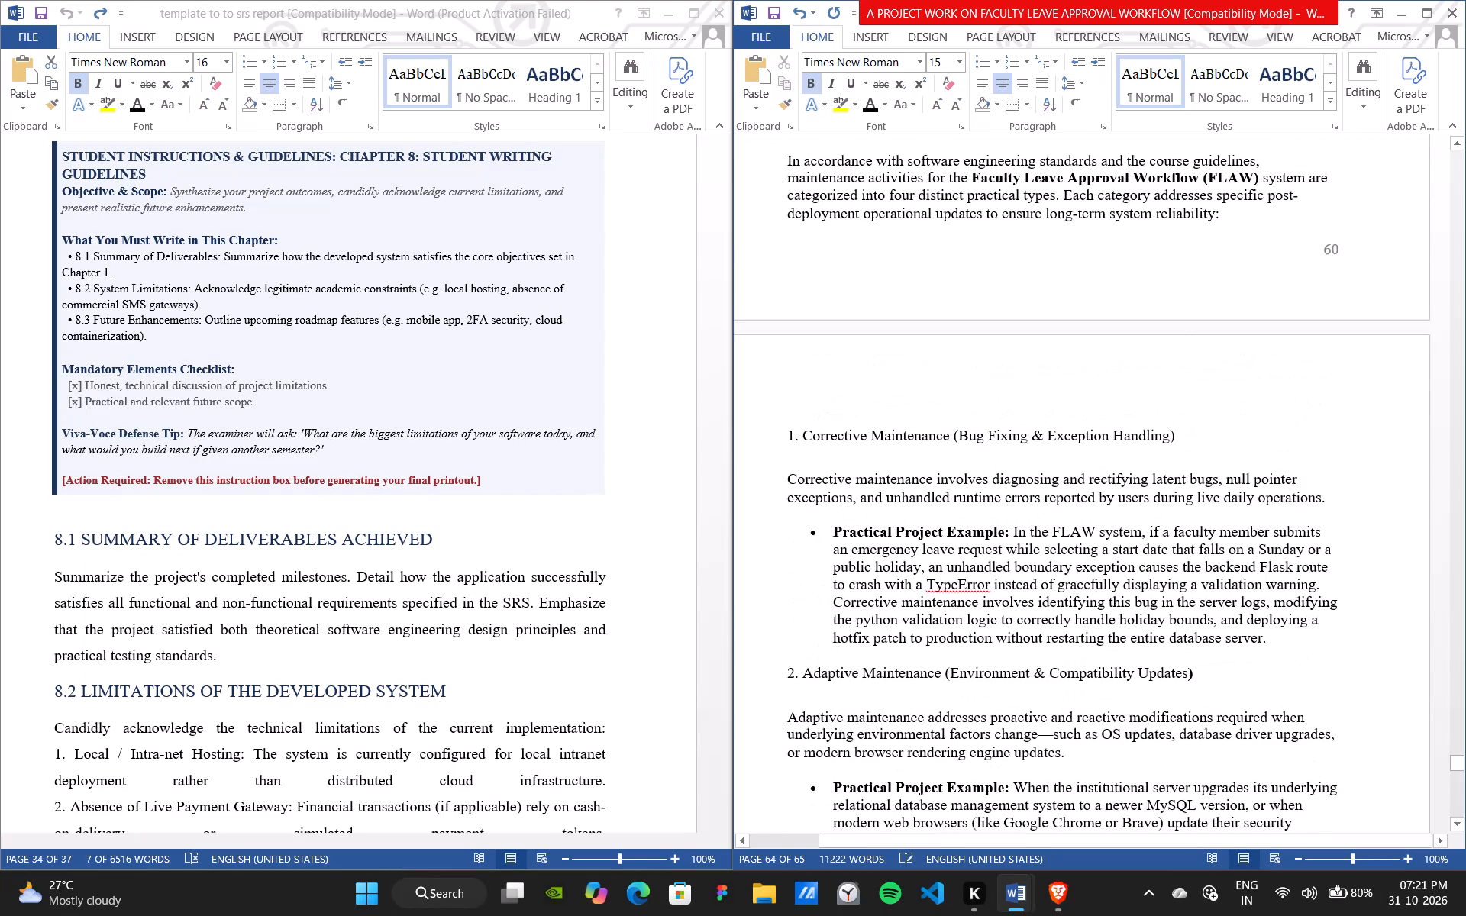
scroll(1047, 543, "up", 12)
scroll(1038, 561, "up", 13)
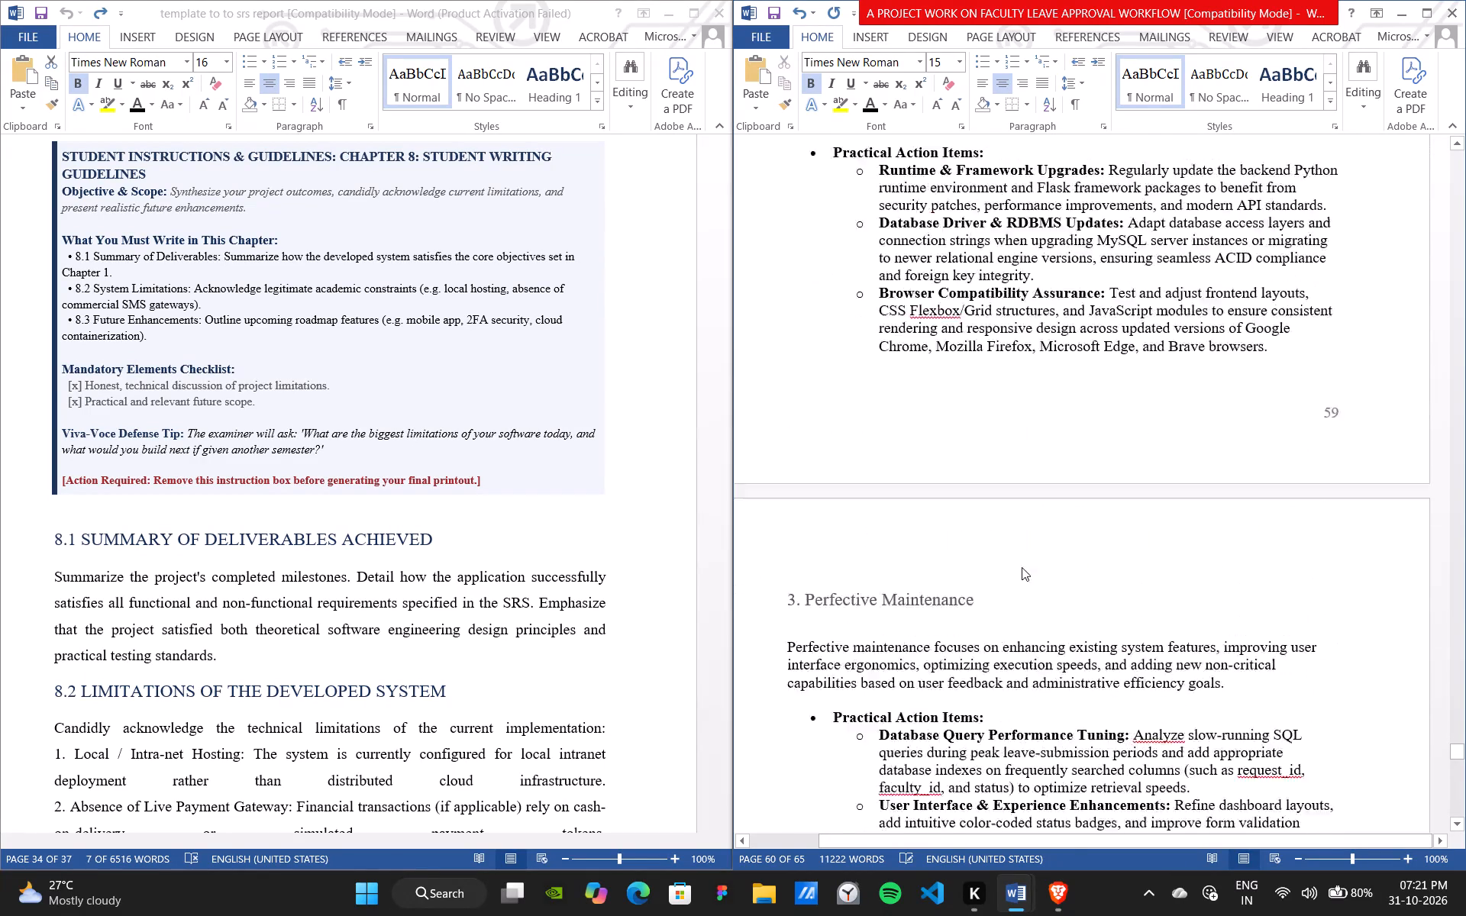
scroll(1022, 567, "up", 20)
scroll(1022, 567, "up", 3)
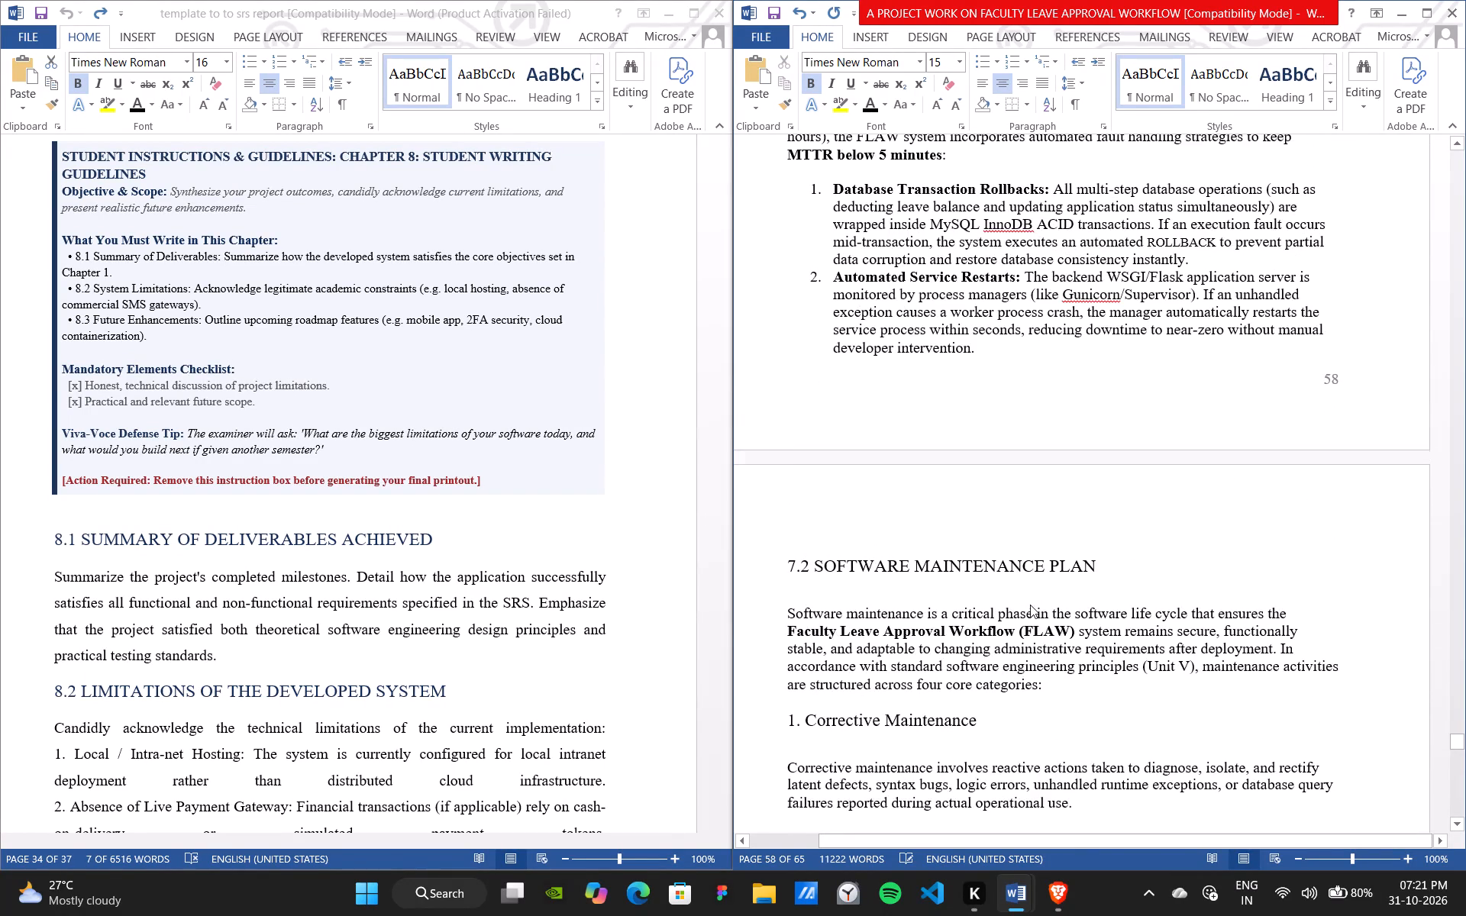
scroll(1030, 605, "up", 13)
scroll(1034, 607, "up", 14)
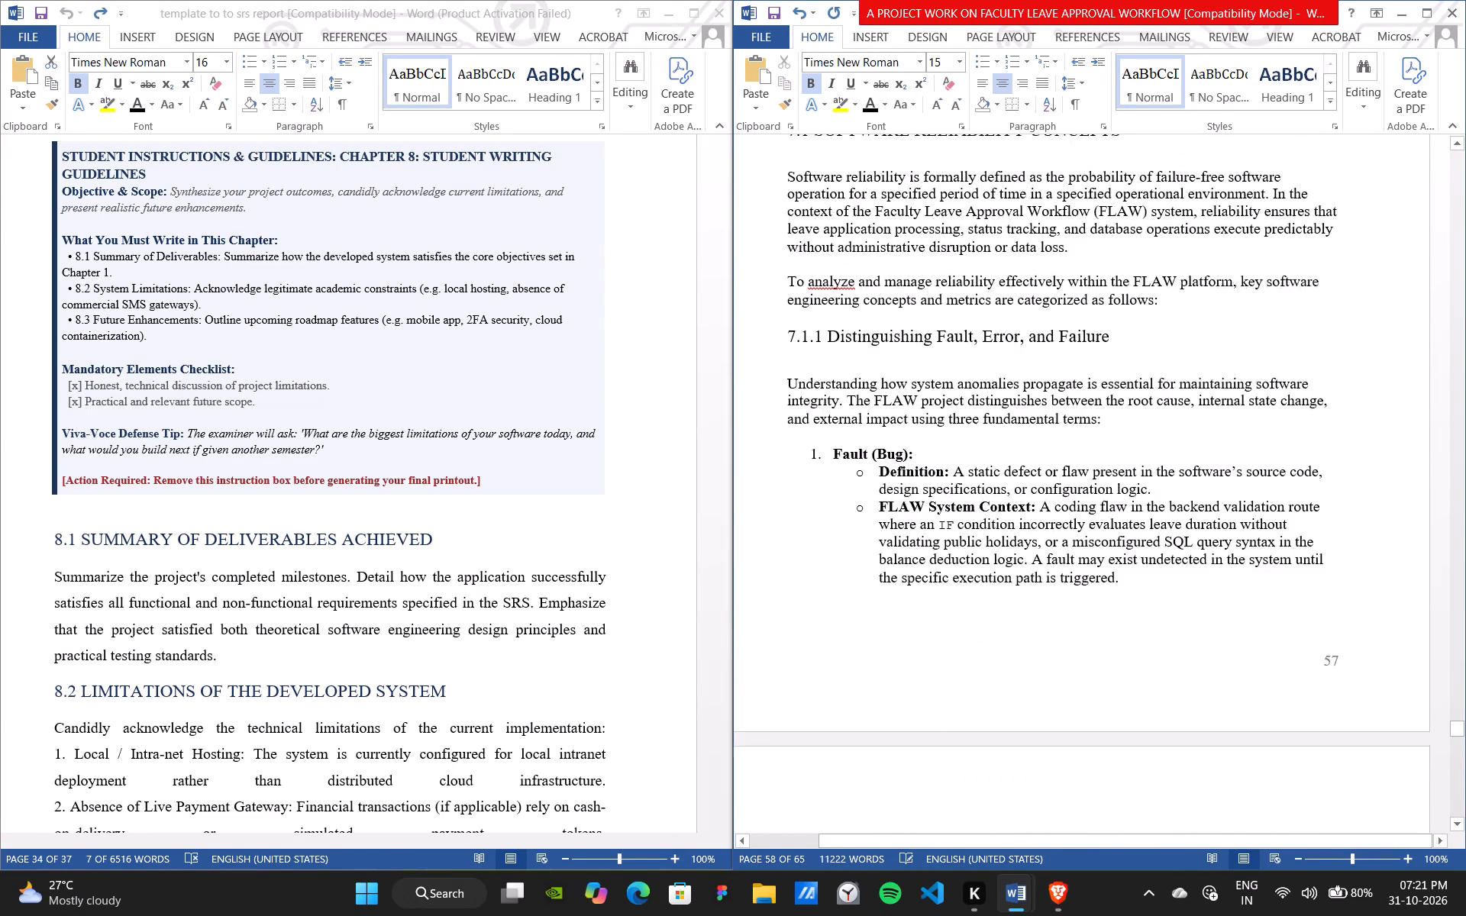
scroll(1034, 607, "up", 20)
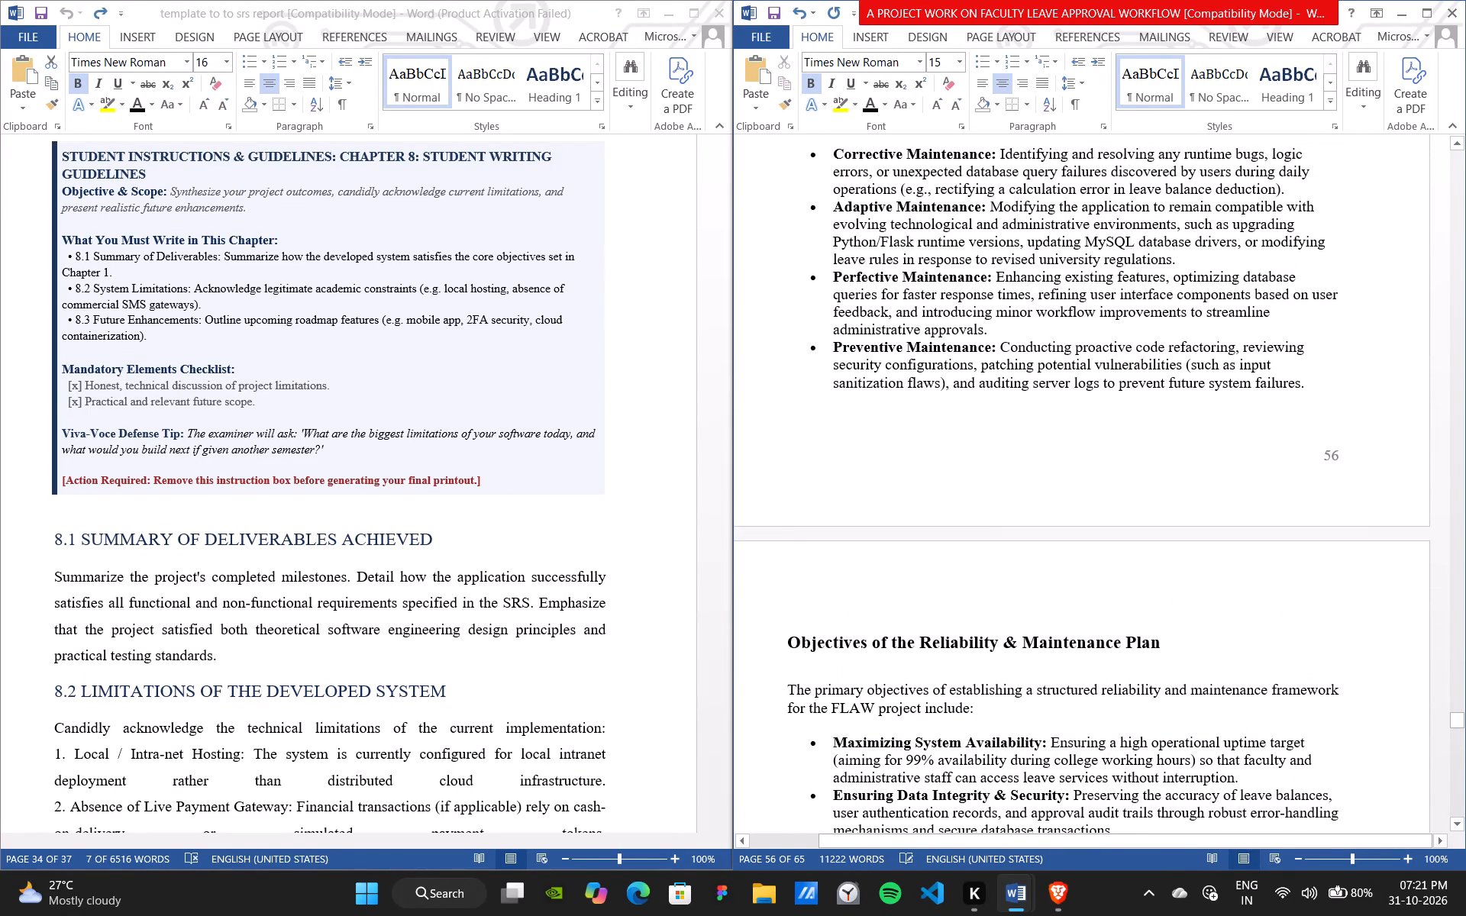
scroll(1034, 607, "up", 20)
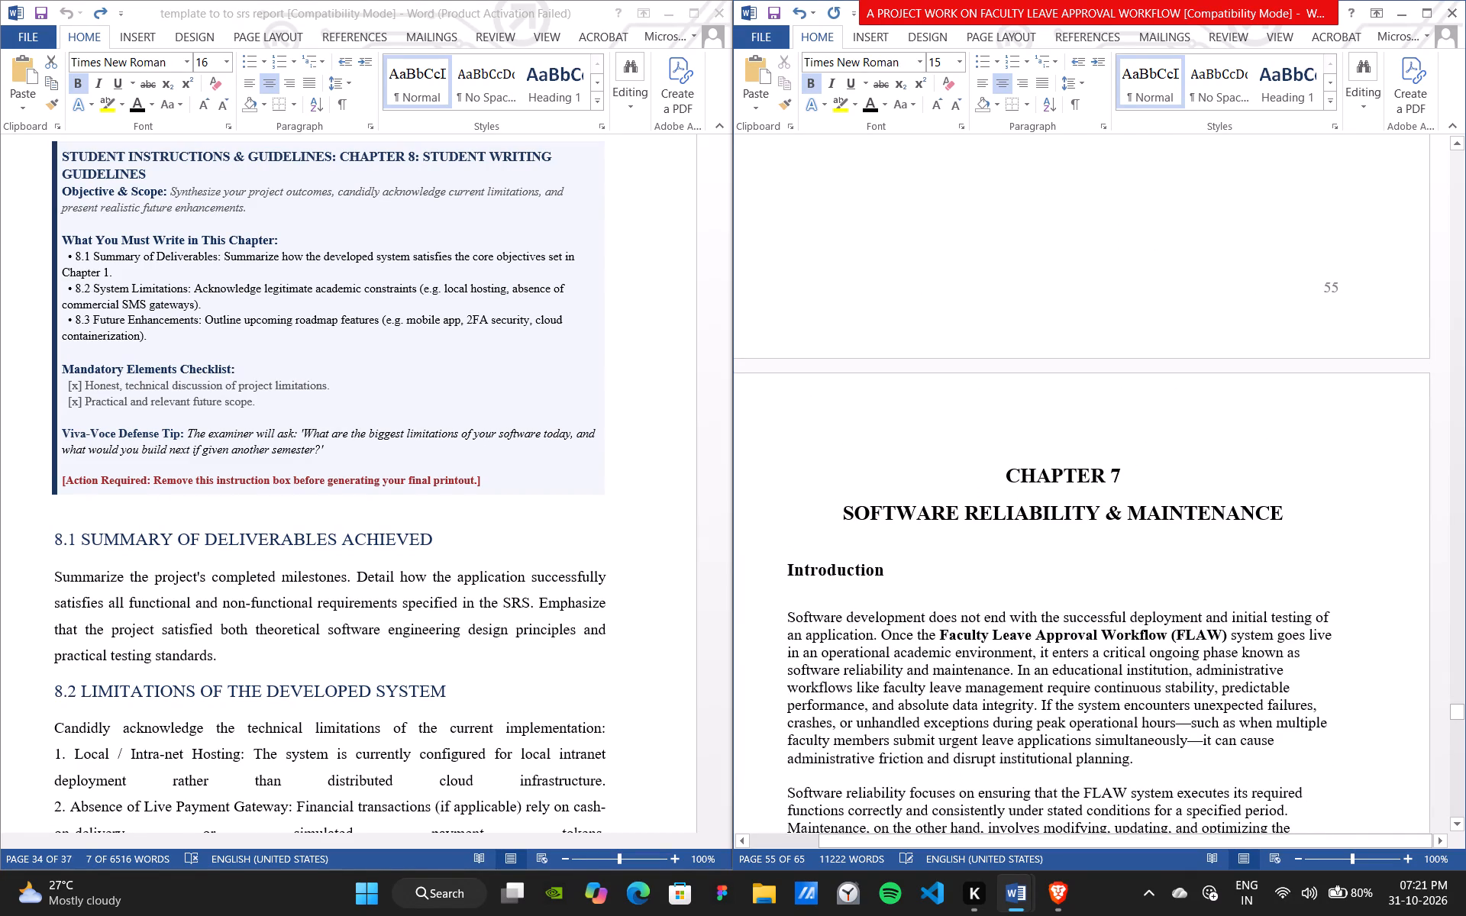
left_click(1067, 463)
scroll(1085, 607, "down", 18)
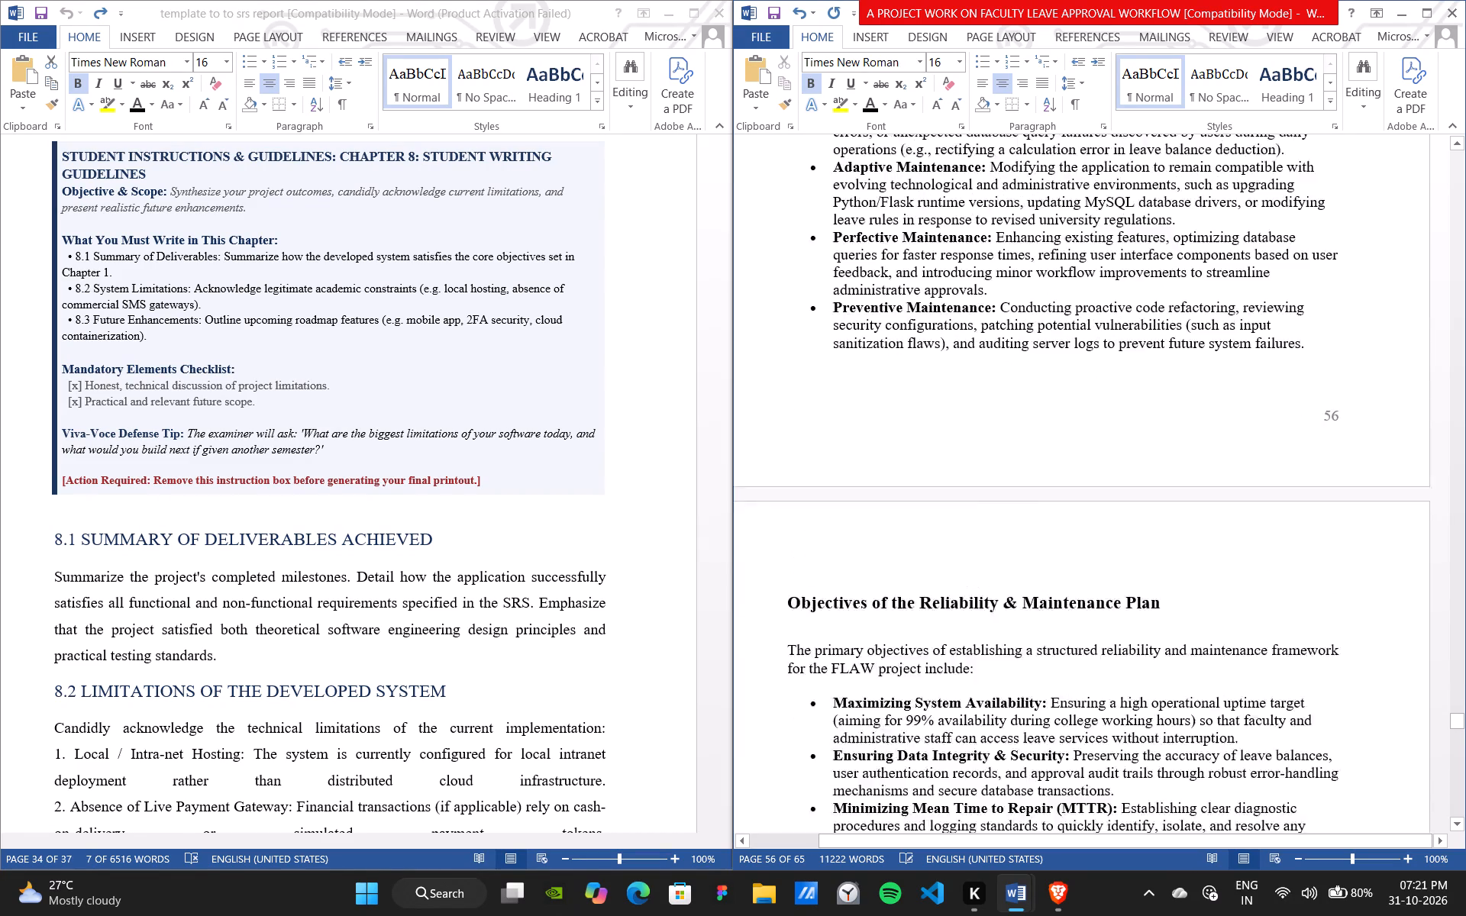
Add blank lines above the report's BIBLIOGRAPHY heading until it moves off the Chapter 8 page onto the following page.
scroll(1084, 626, "down", 20)
scroll(1084, 626, "down", 20)
scroll(1084, 626, "down", 12)
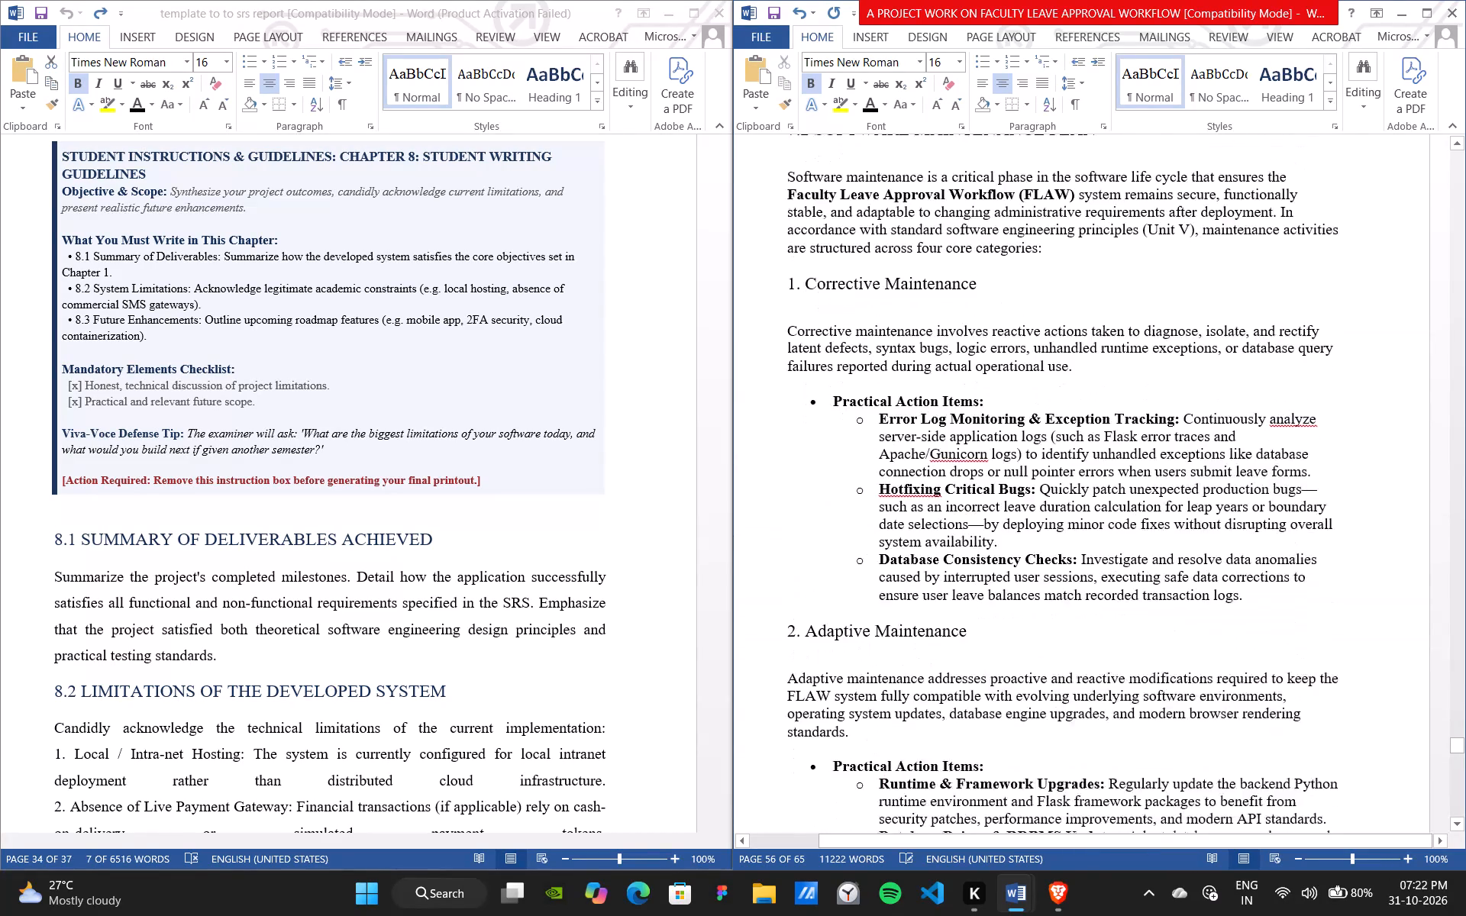
scroll(1065, 672, "down", 20)
scroll(1065, 672, "down", 20)
scroll(1065, 672, "down", 12)
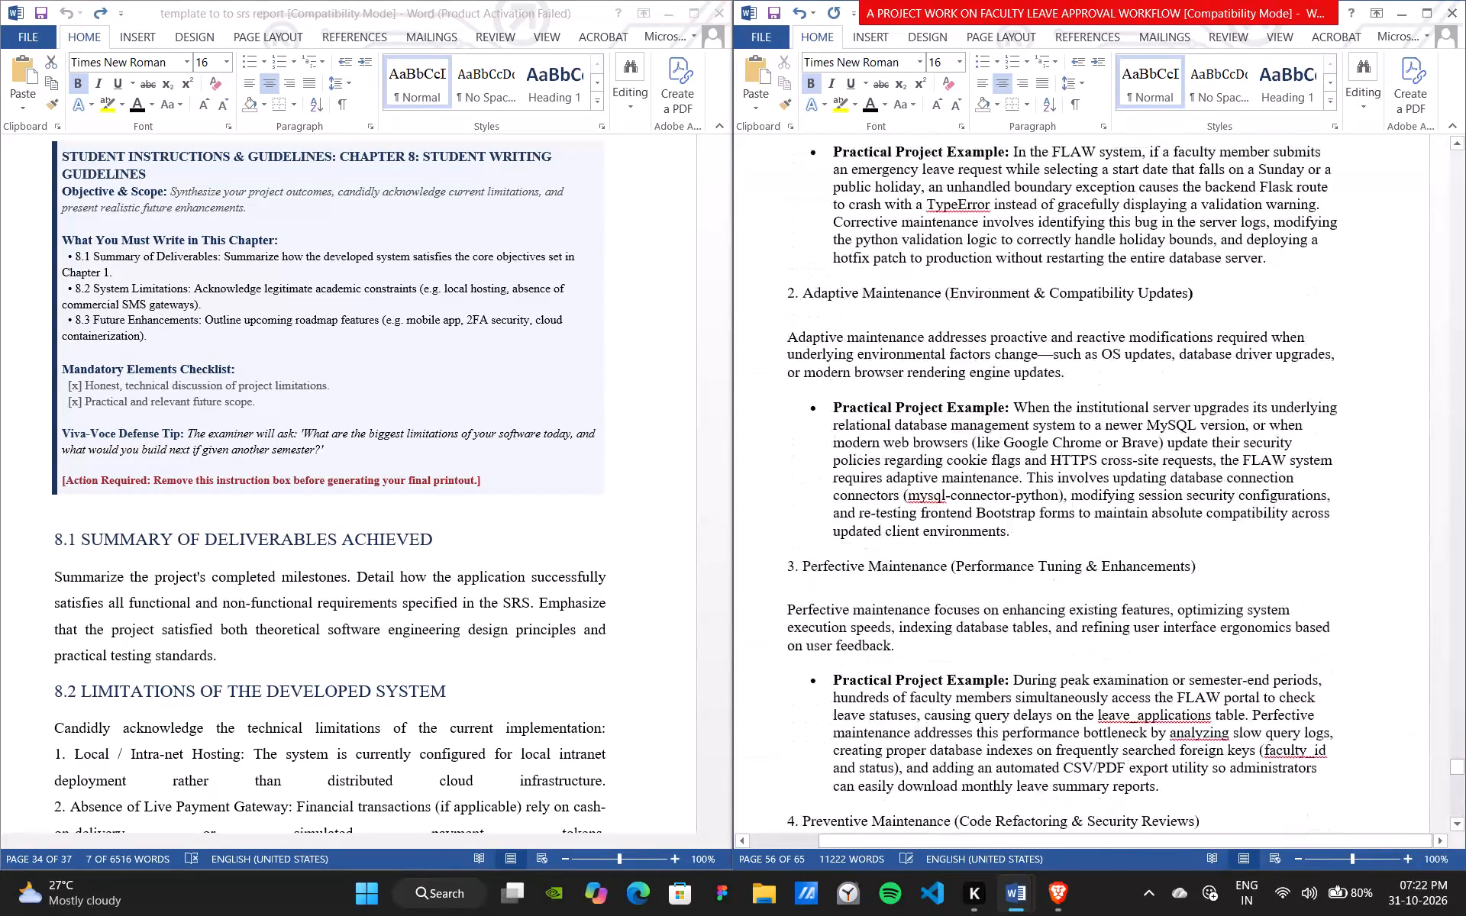
scroll(1061, 653, "down", 20)
scroll(1061, 653, "down", 20)
scroll(1061, 653, "down", 12)
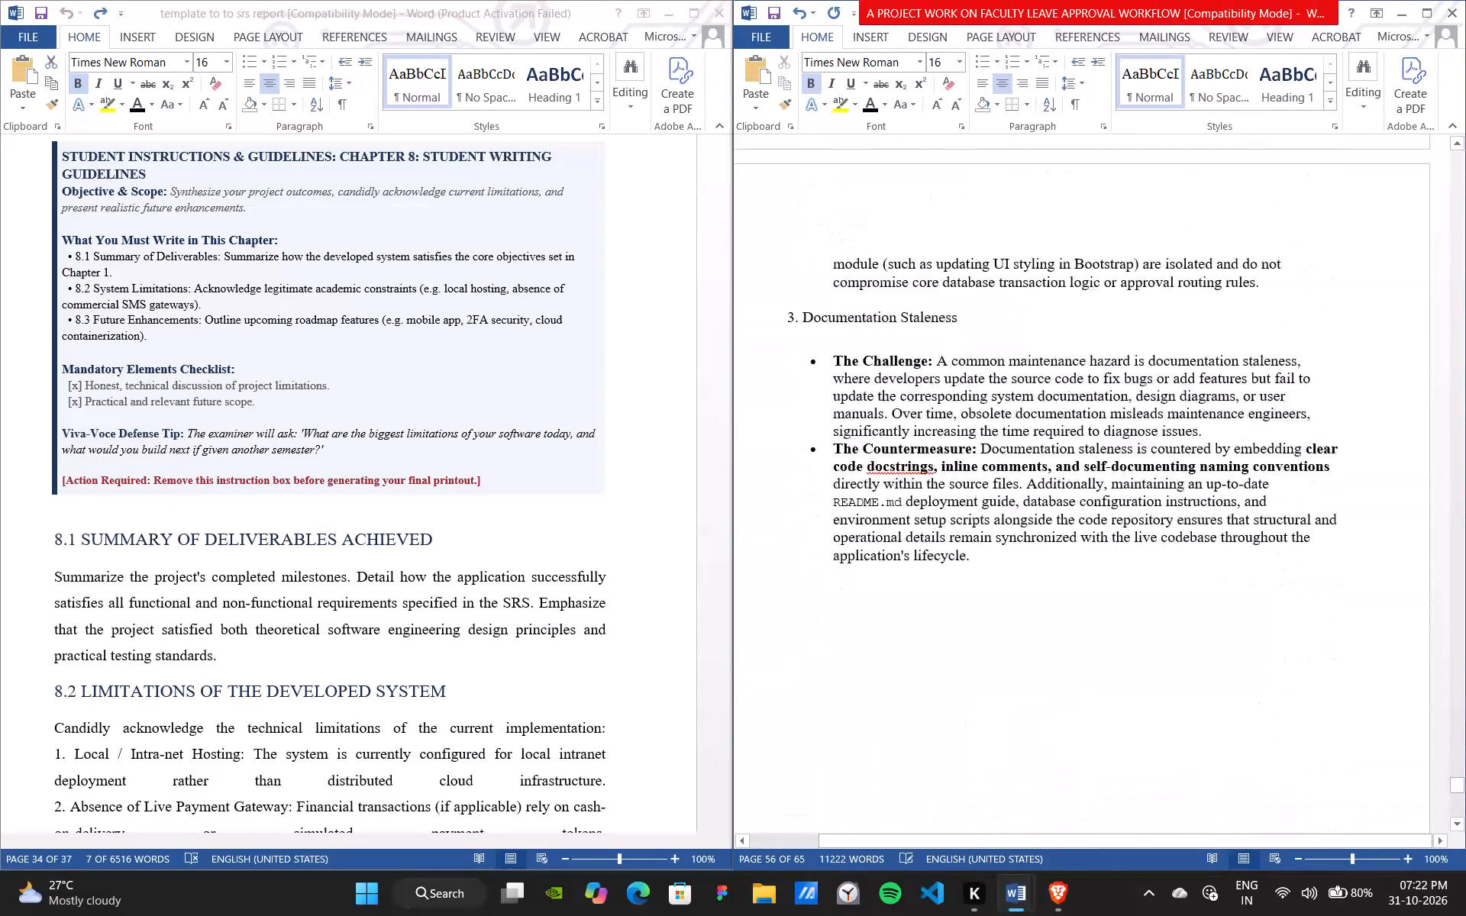
scroll(1010, 651, "down", 13)
scroll(1013, 646, "up", 10)
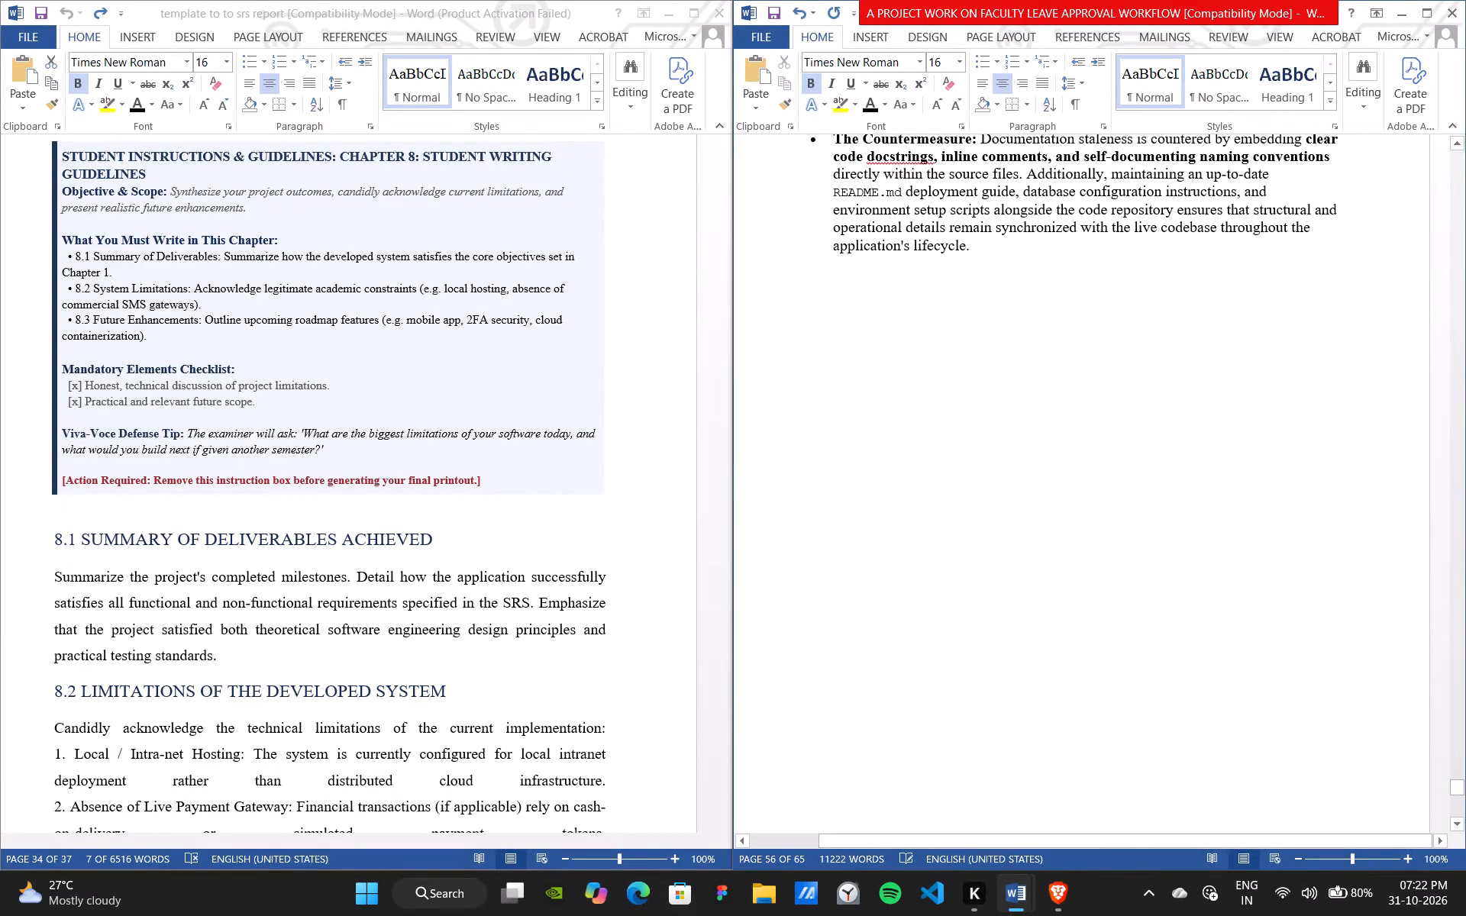
scroll(1013, 646, "down", 19)
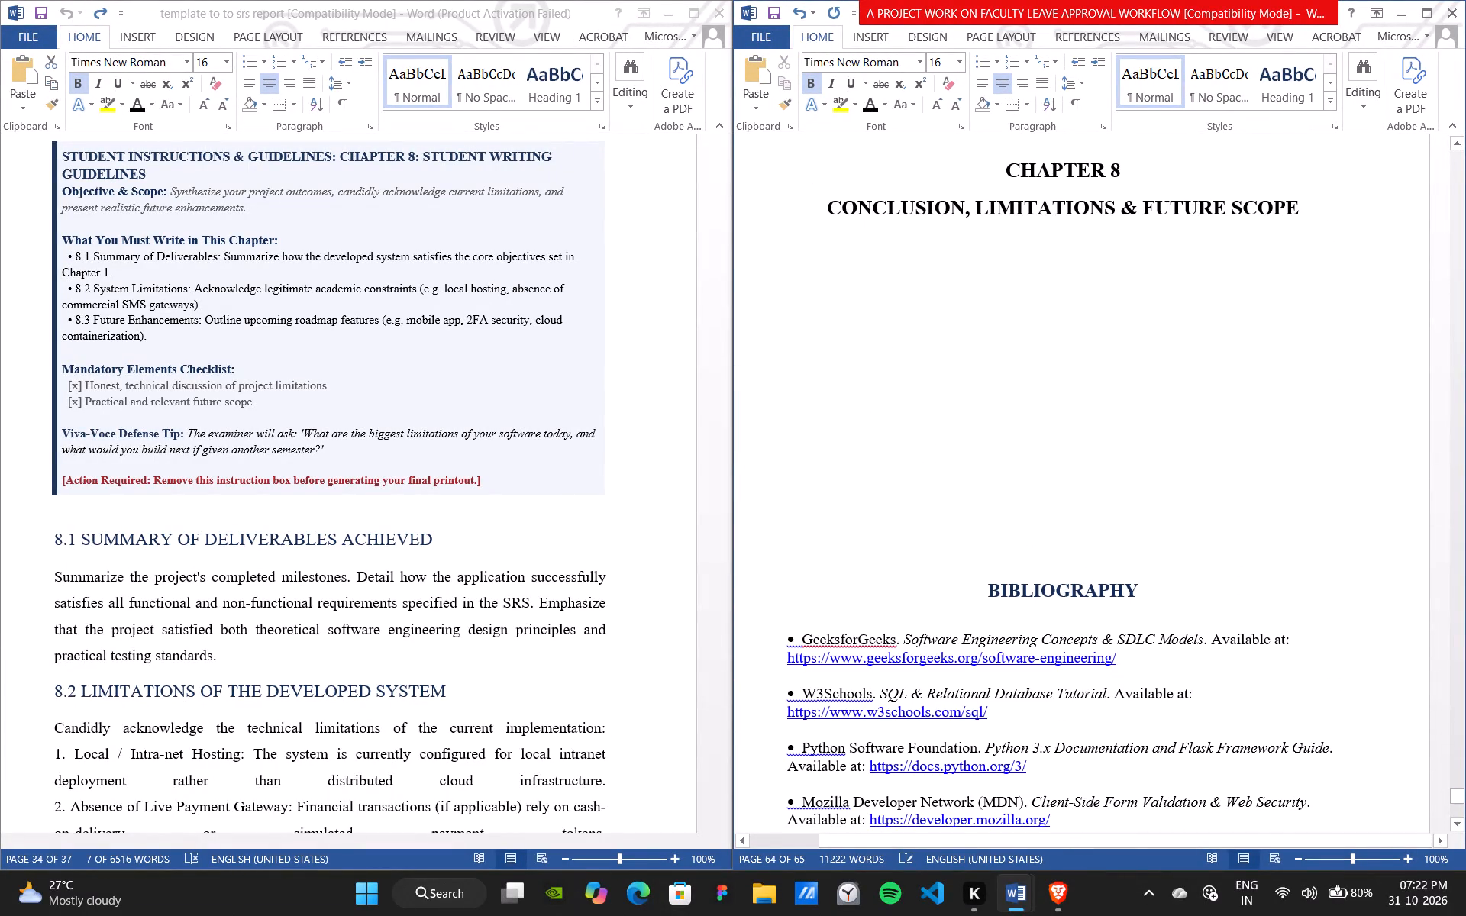
left_click(977, 575)
key("Return")
key("Return")
key("Return")
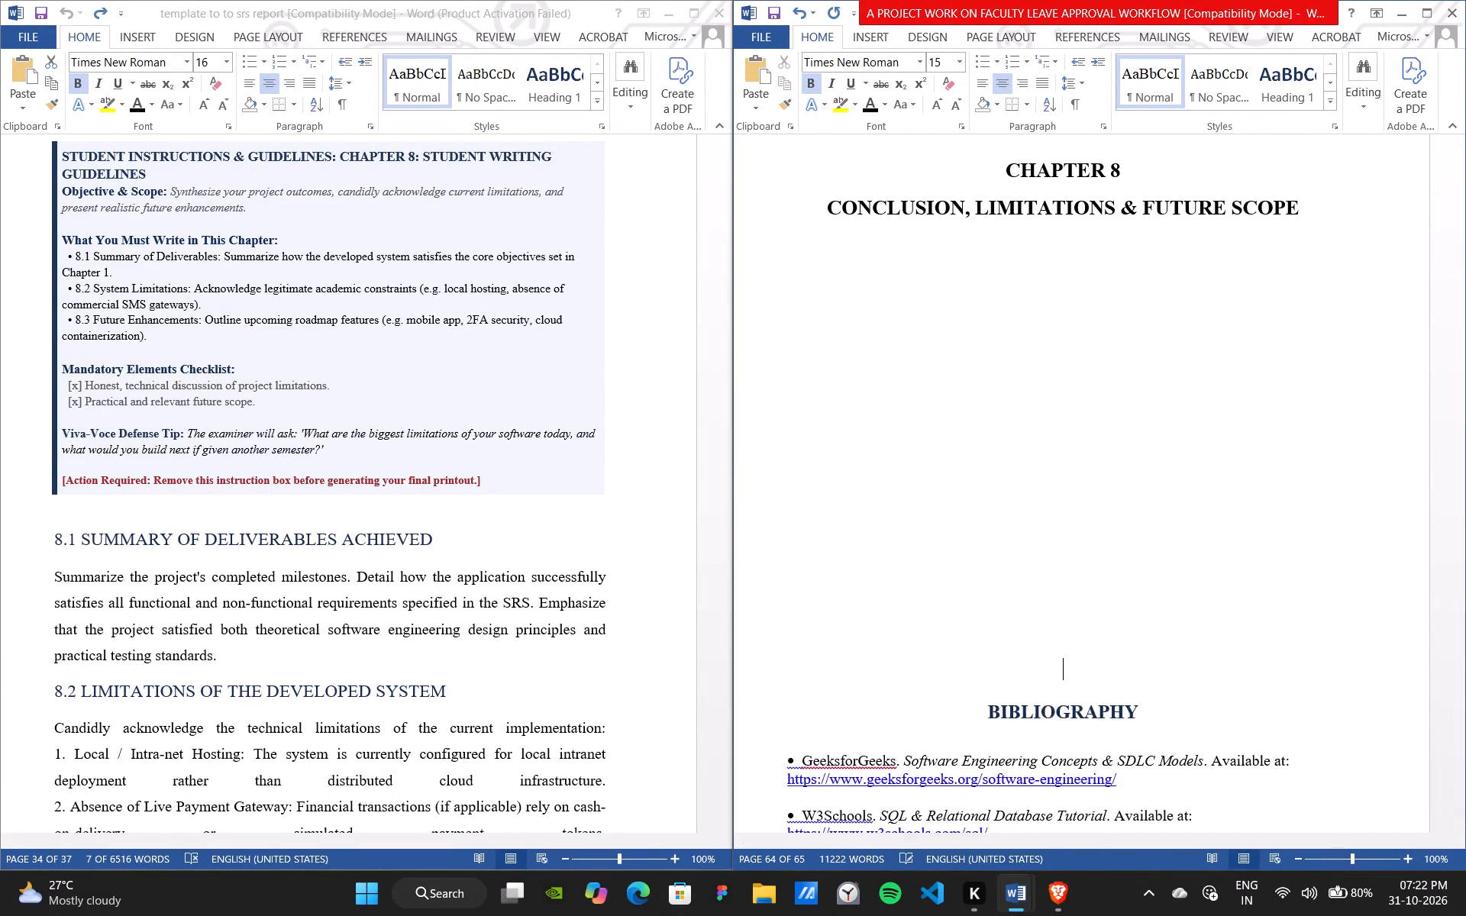
key("Return")
scroll(981, 575, "down", 10)
key("Return")
key("Return")
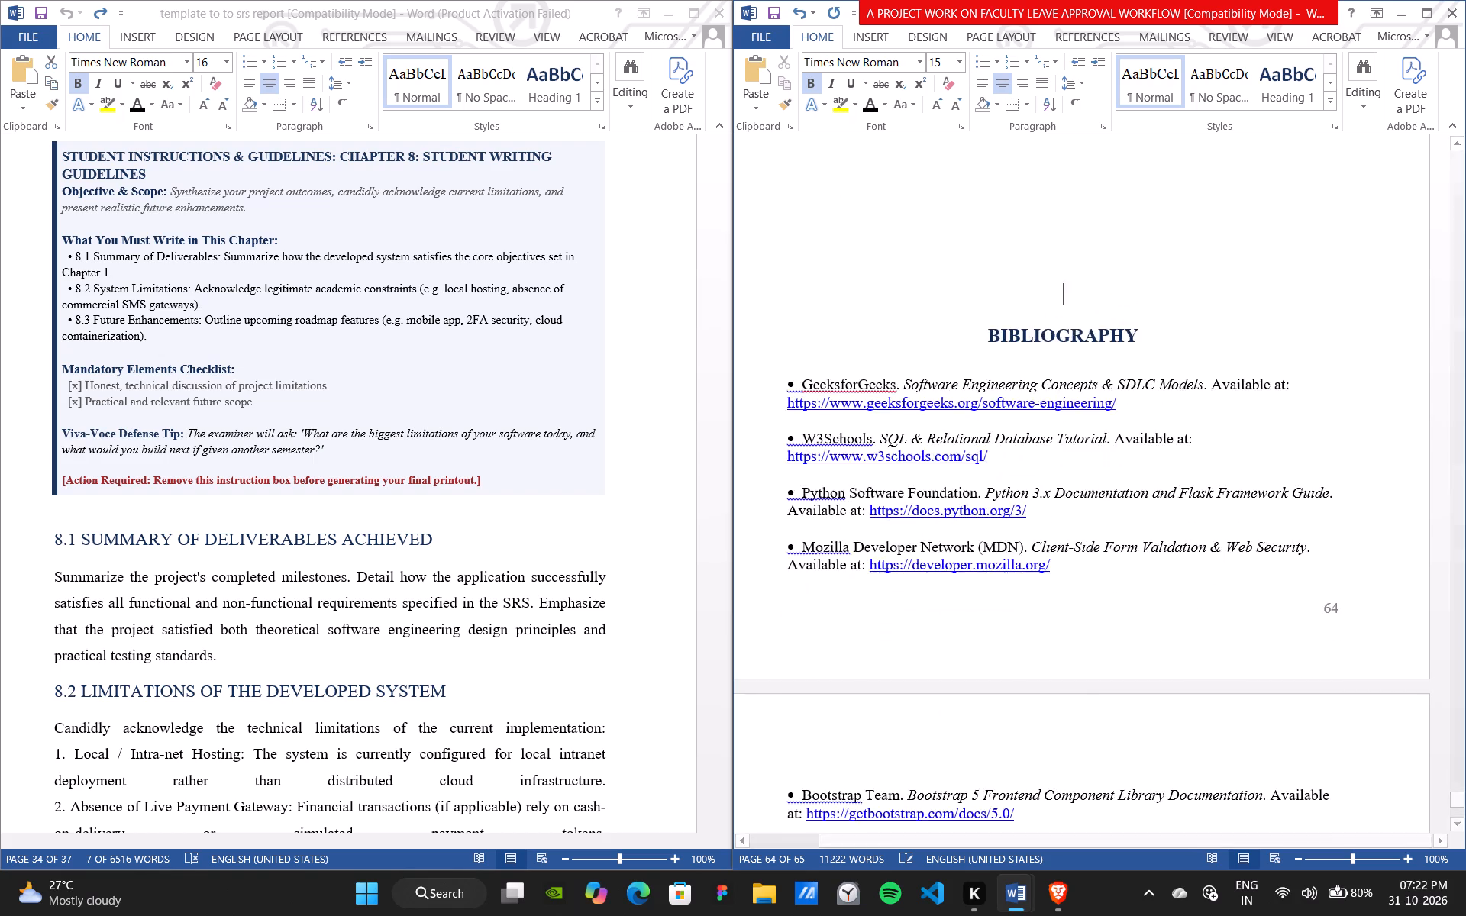
key("Return")
key("Return")
key("Return")
key("Return")
key("Return")
key("Return")
scroll(999, 561, "up", 3)
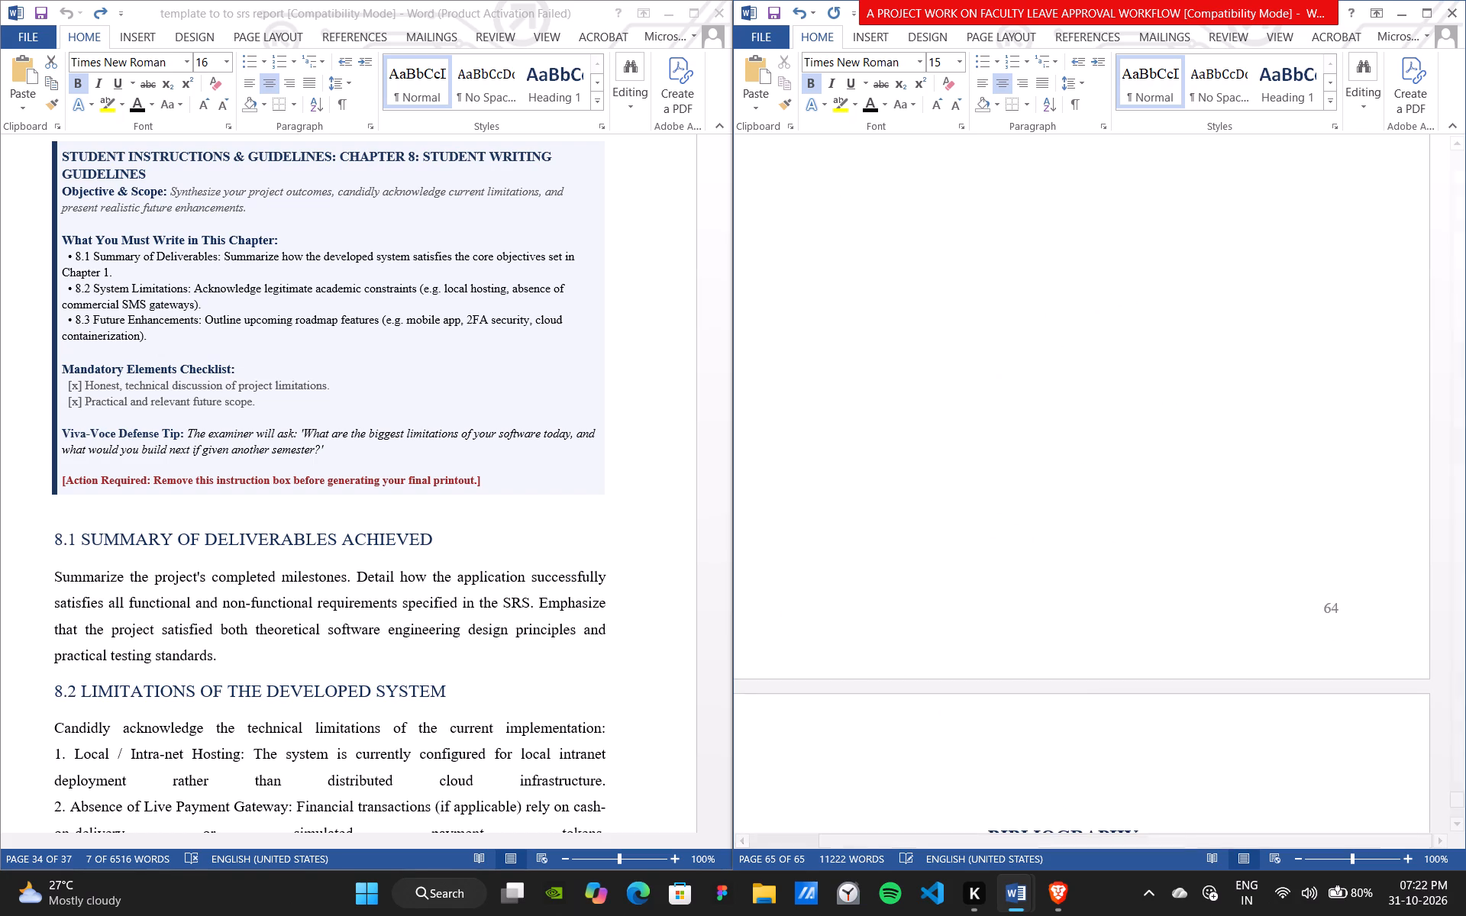
Left-align the empty line below the report's "CONCLUSION, LIMITATIONS & FUTURE SCOPE" heading.
scroll(1024, 542, "up", 12)
left_click(1194, 485)
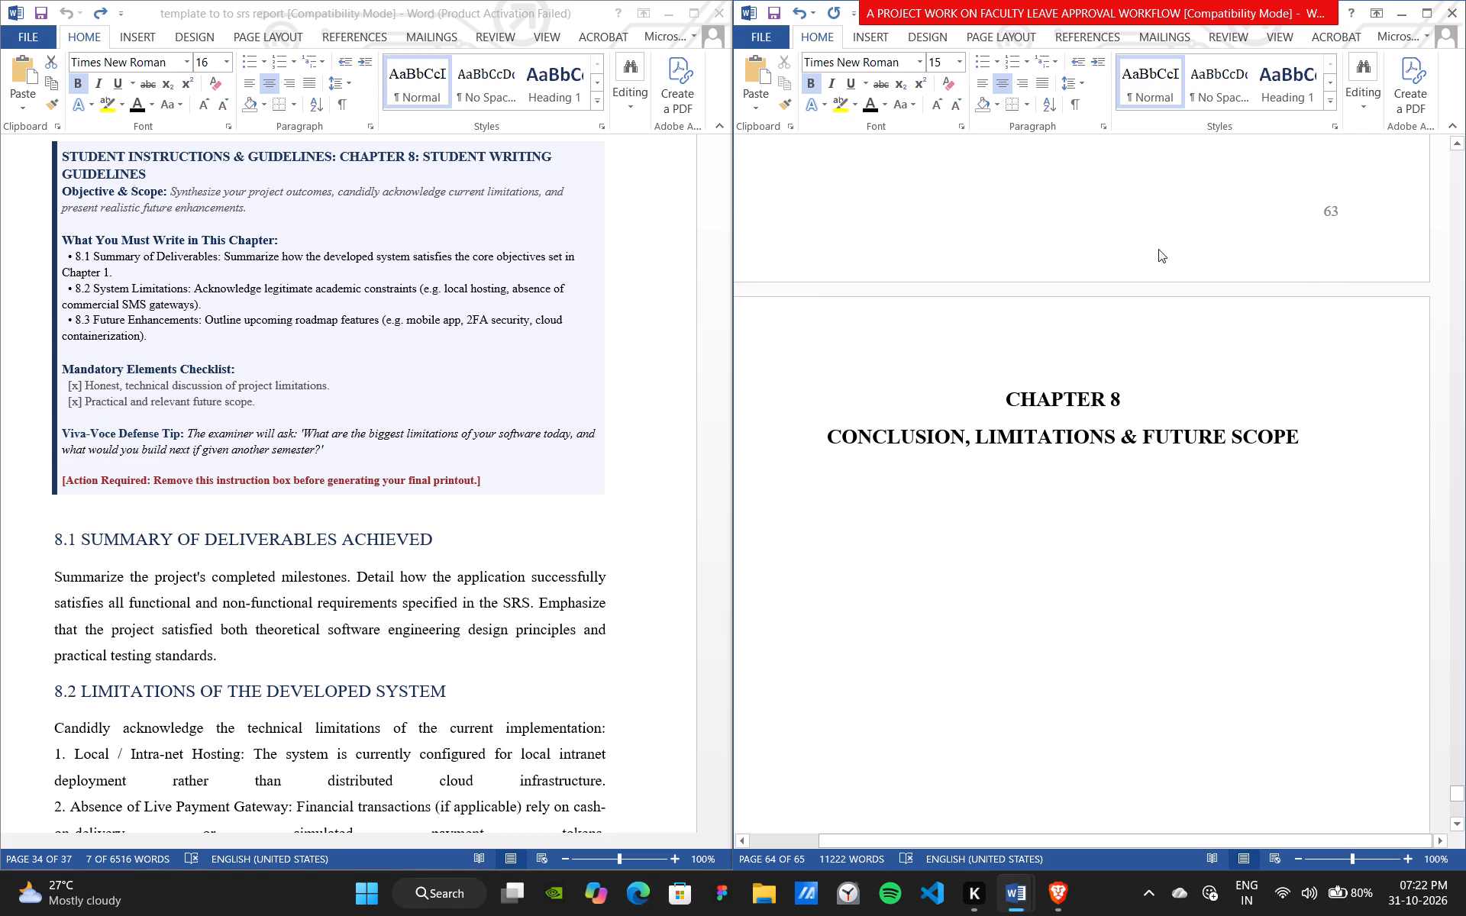
left_click(983, 85)
scroll(513, 566, "down", 3)
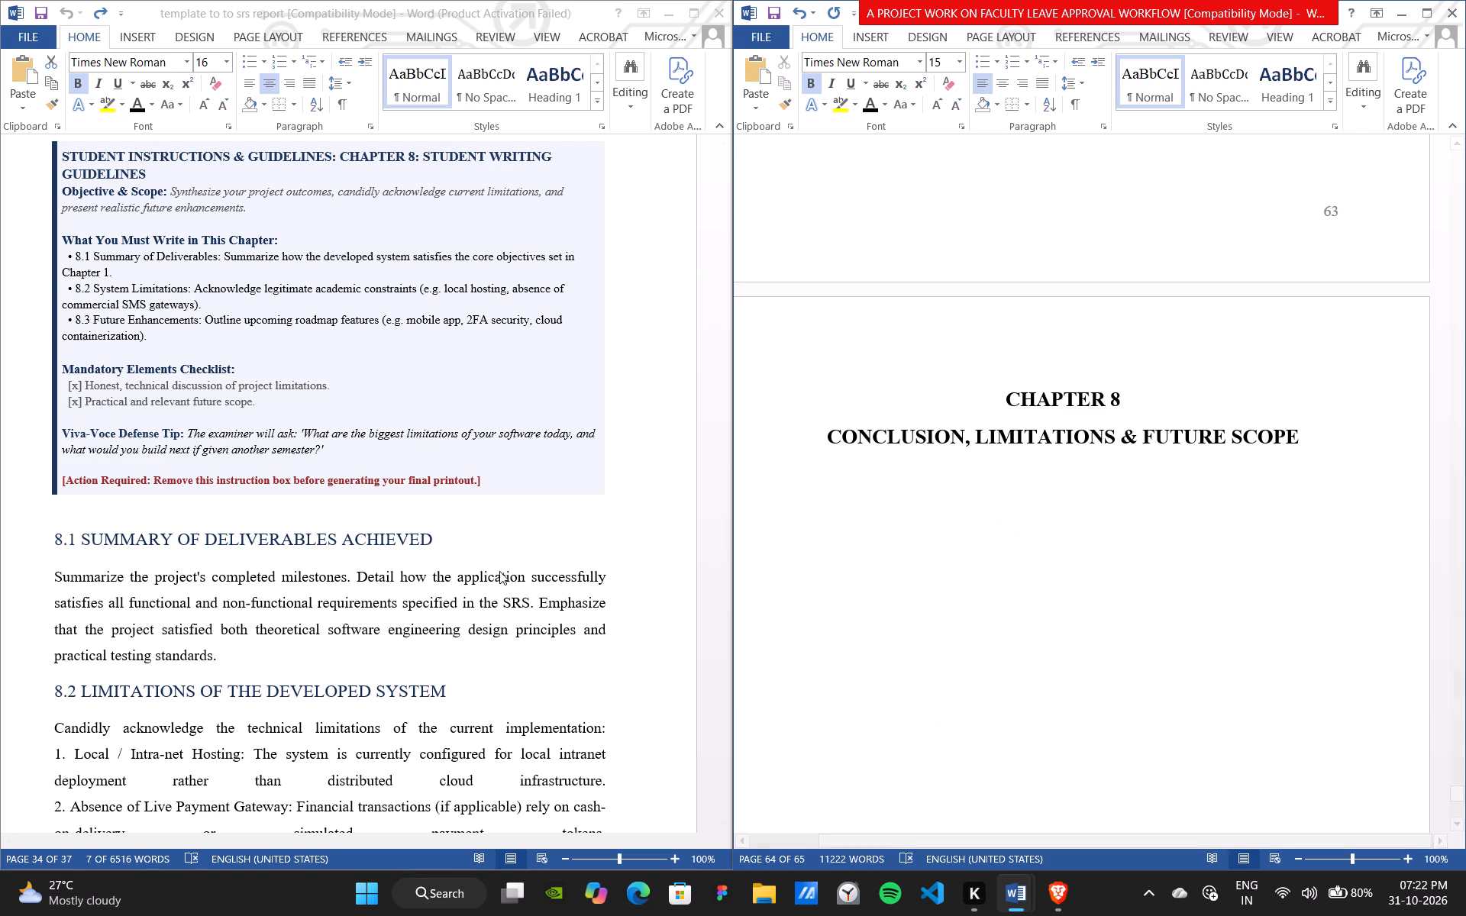
scroll(499, 571, "down", 2)
scroll(127, 373, "up", 7)
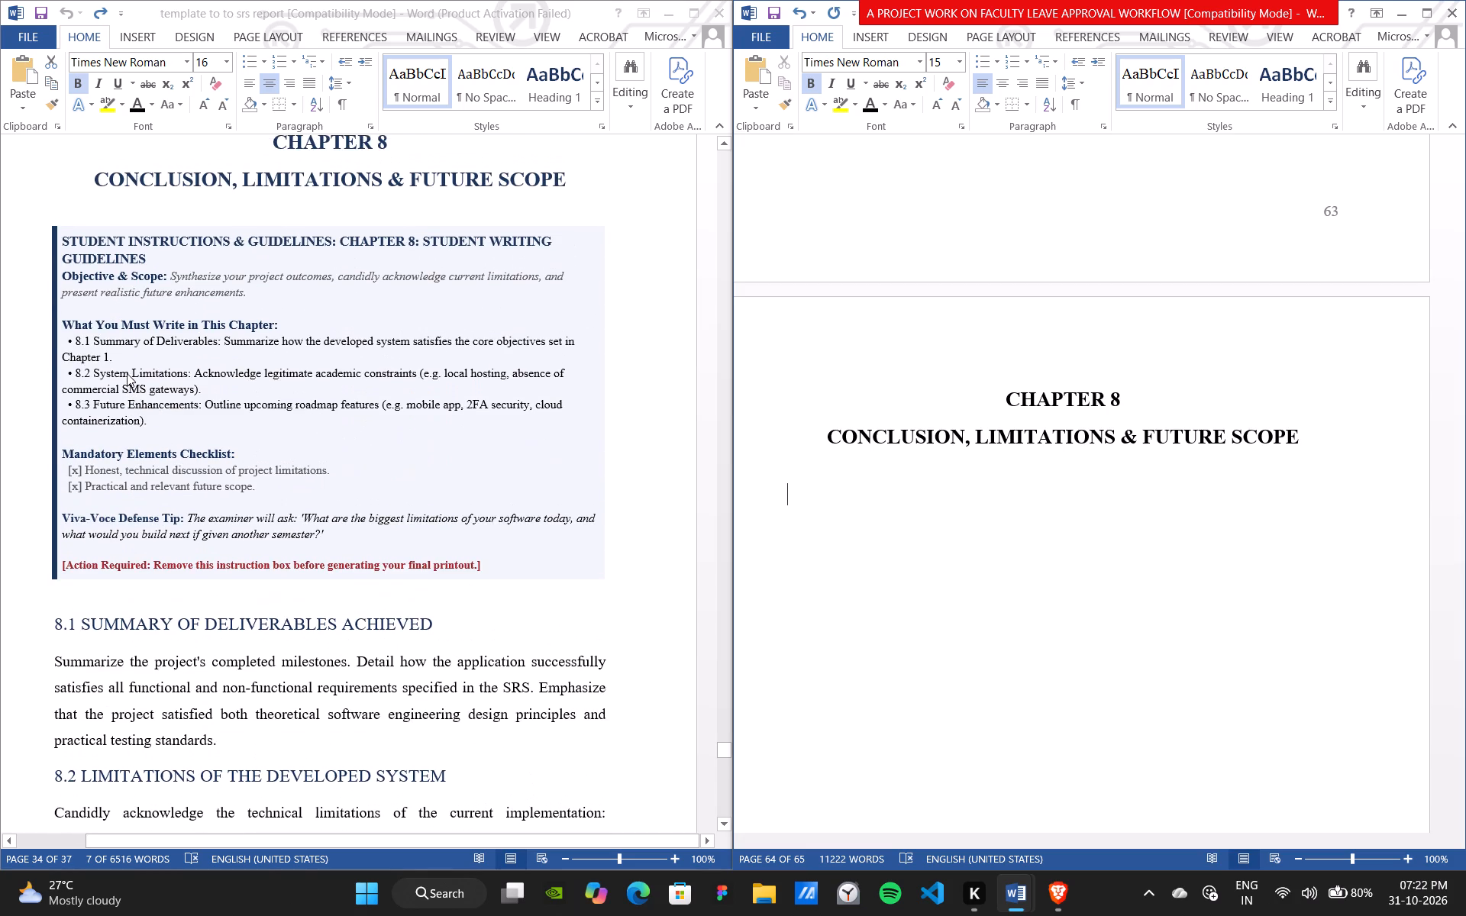
left_click(184, 281)
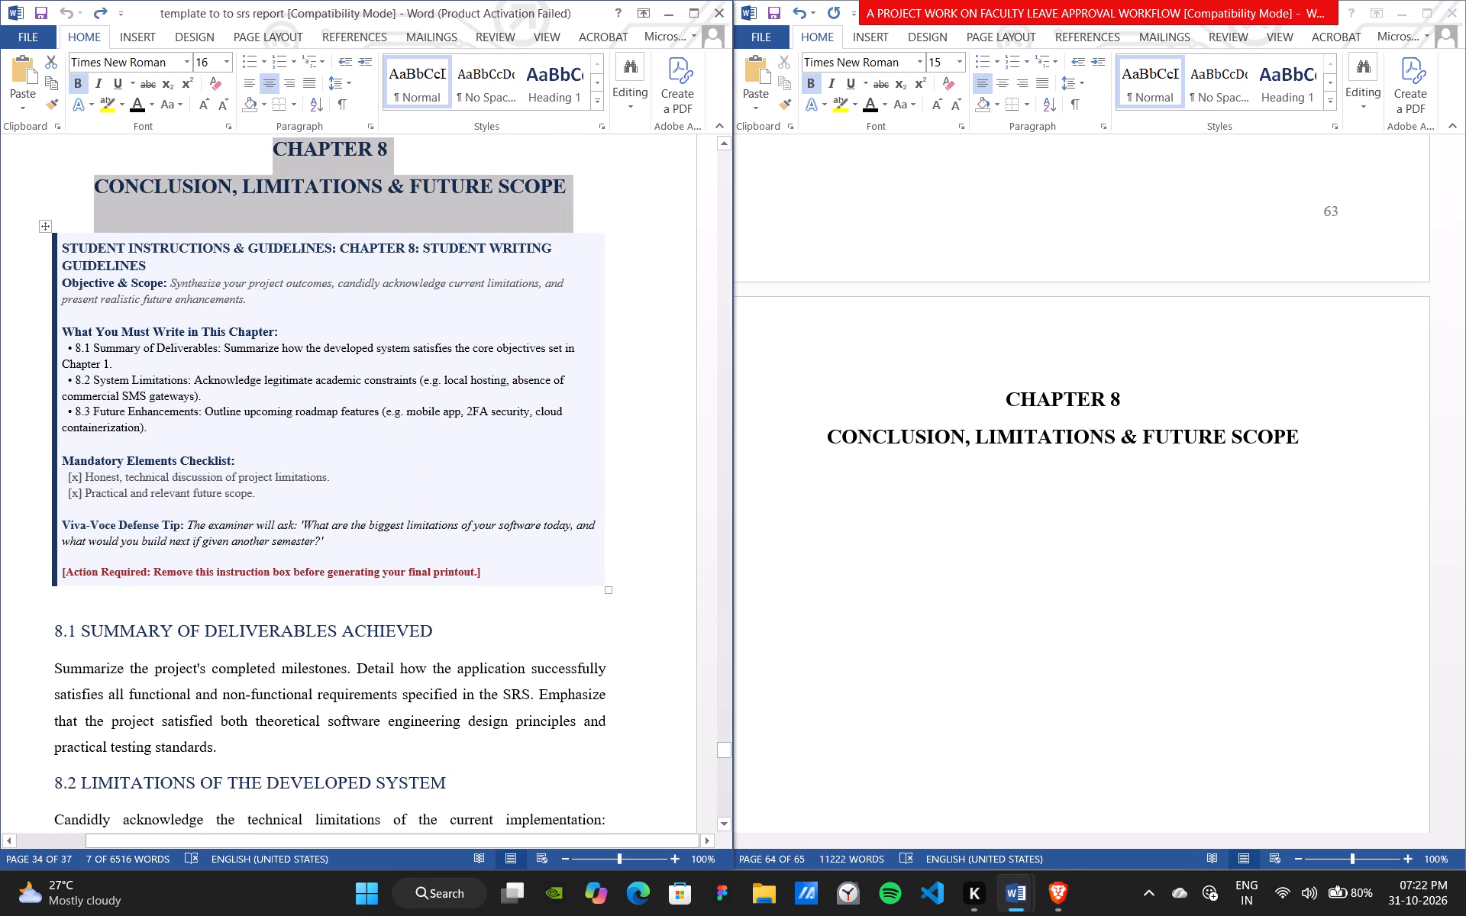
left_click(140, 297)
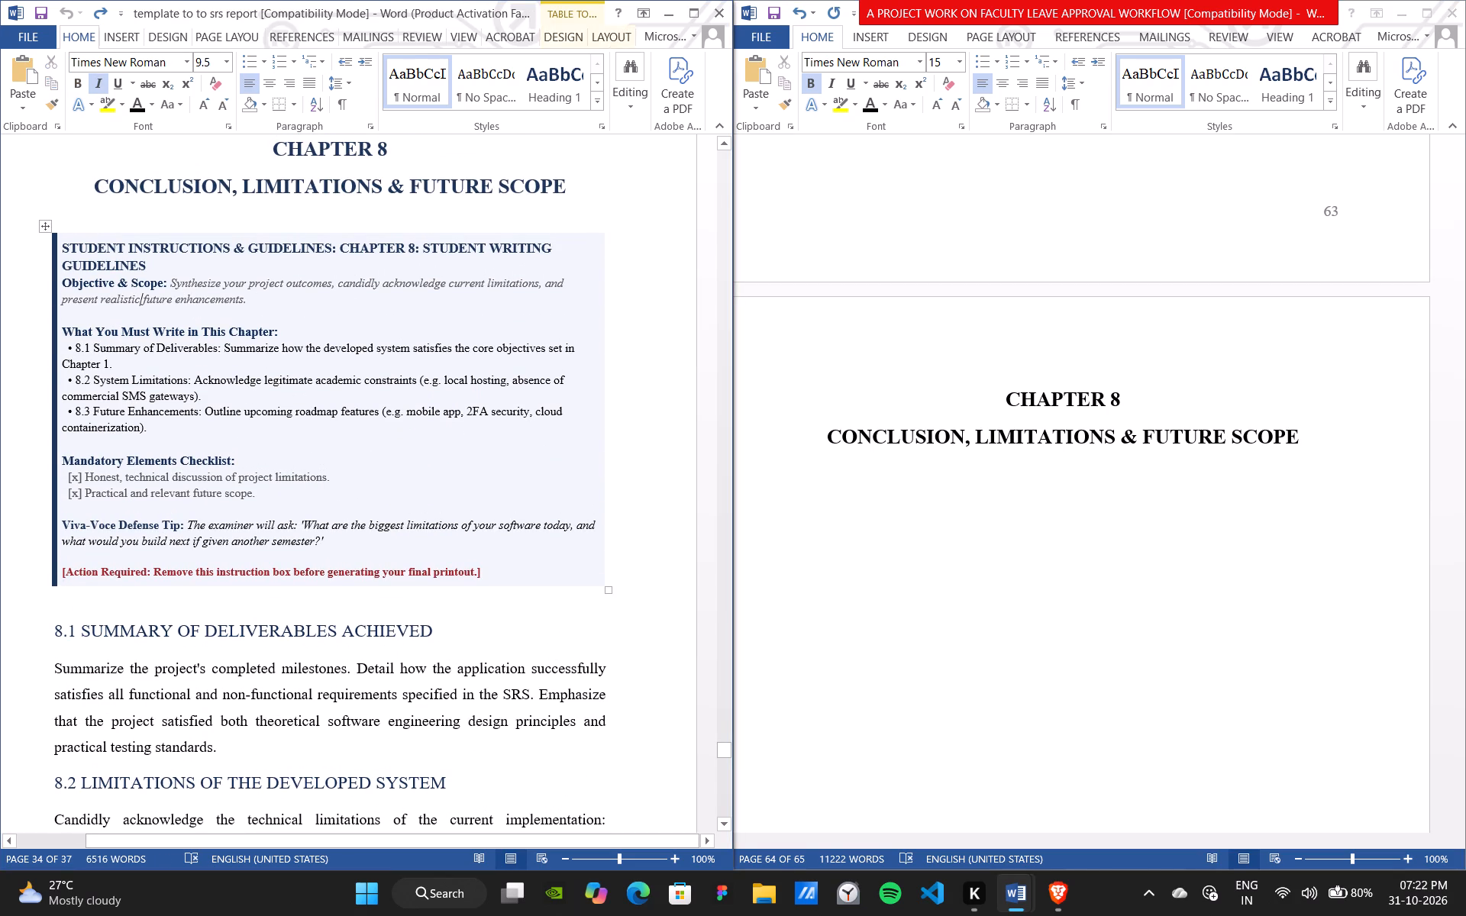
left_click_drag(64, 283, 173, 296)
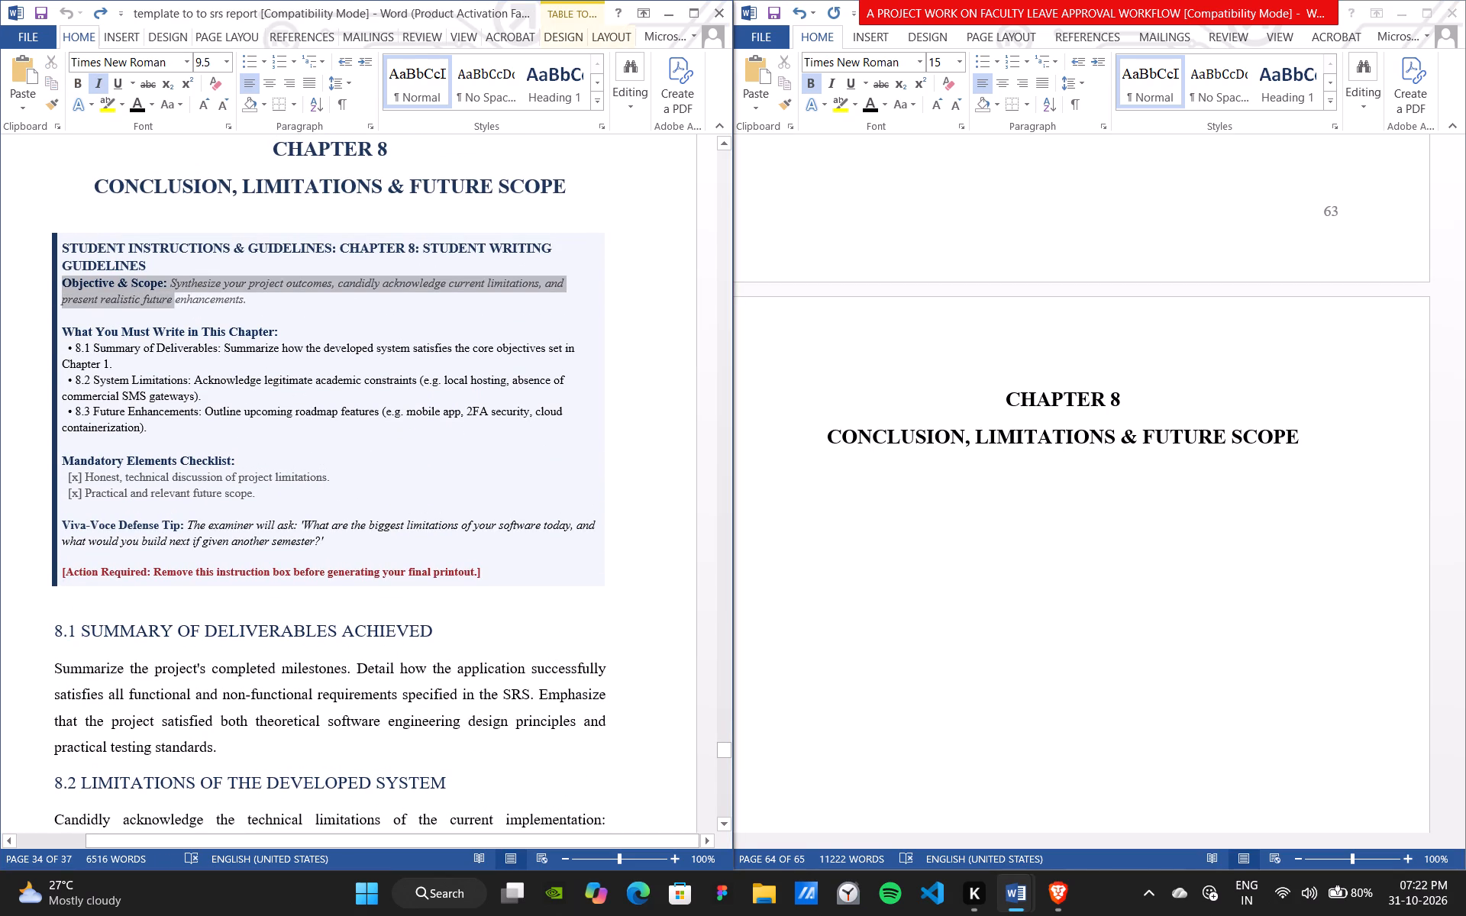
left_click_drag(173, 296, 234, 297)
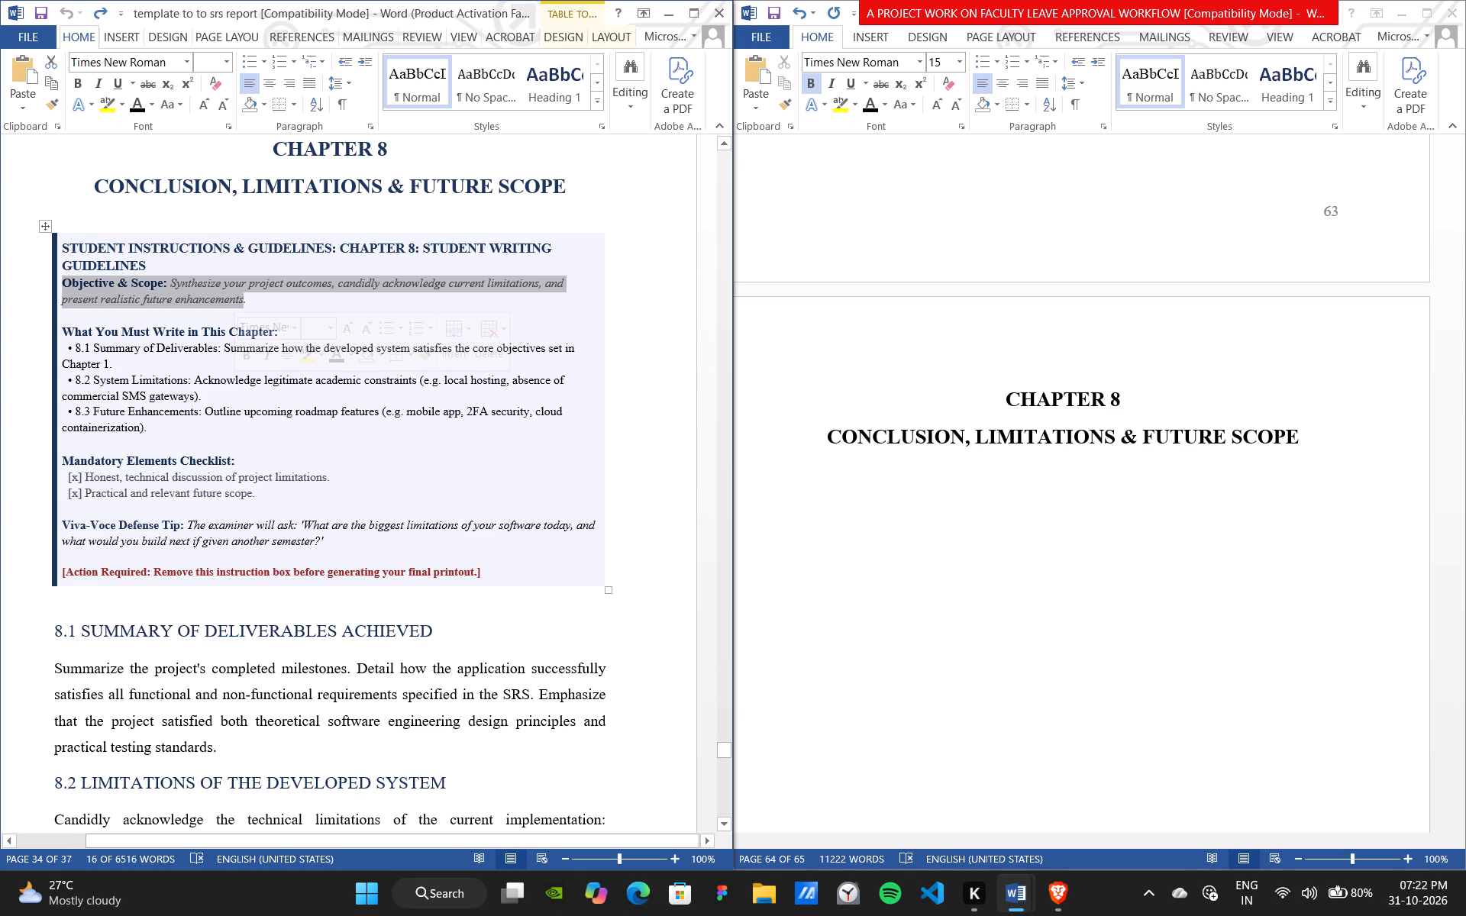
key("ctrl+c")
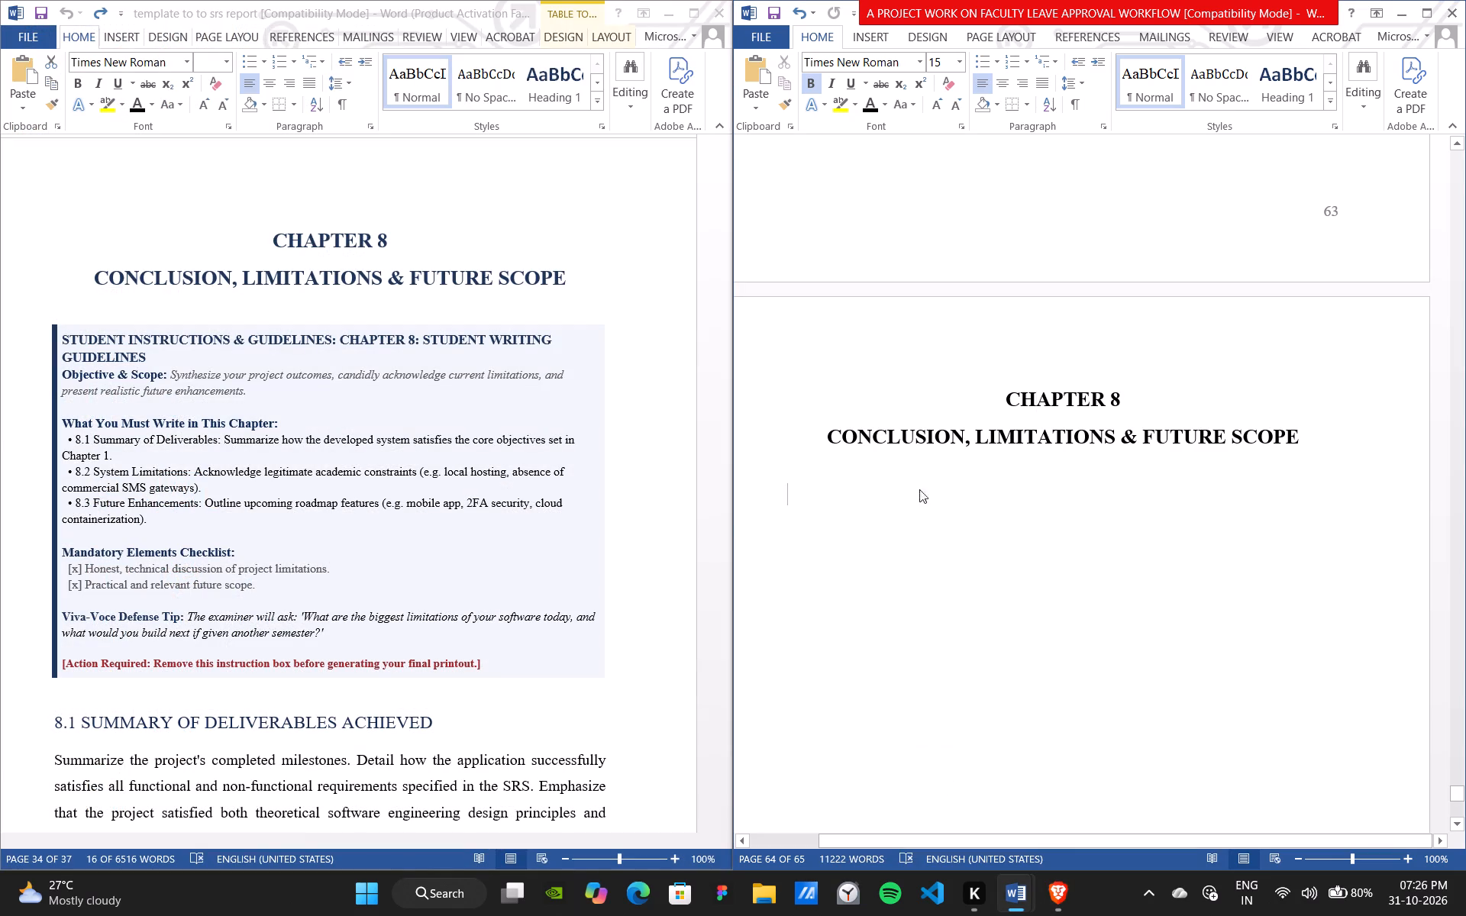
Change the font of the pasted "Introduction" heading under the Chapter 8 title to Times New Roman.
scroll(930, 548, "up", 9)
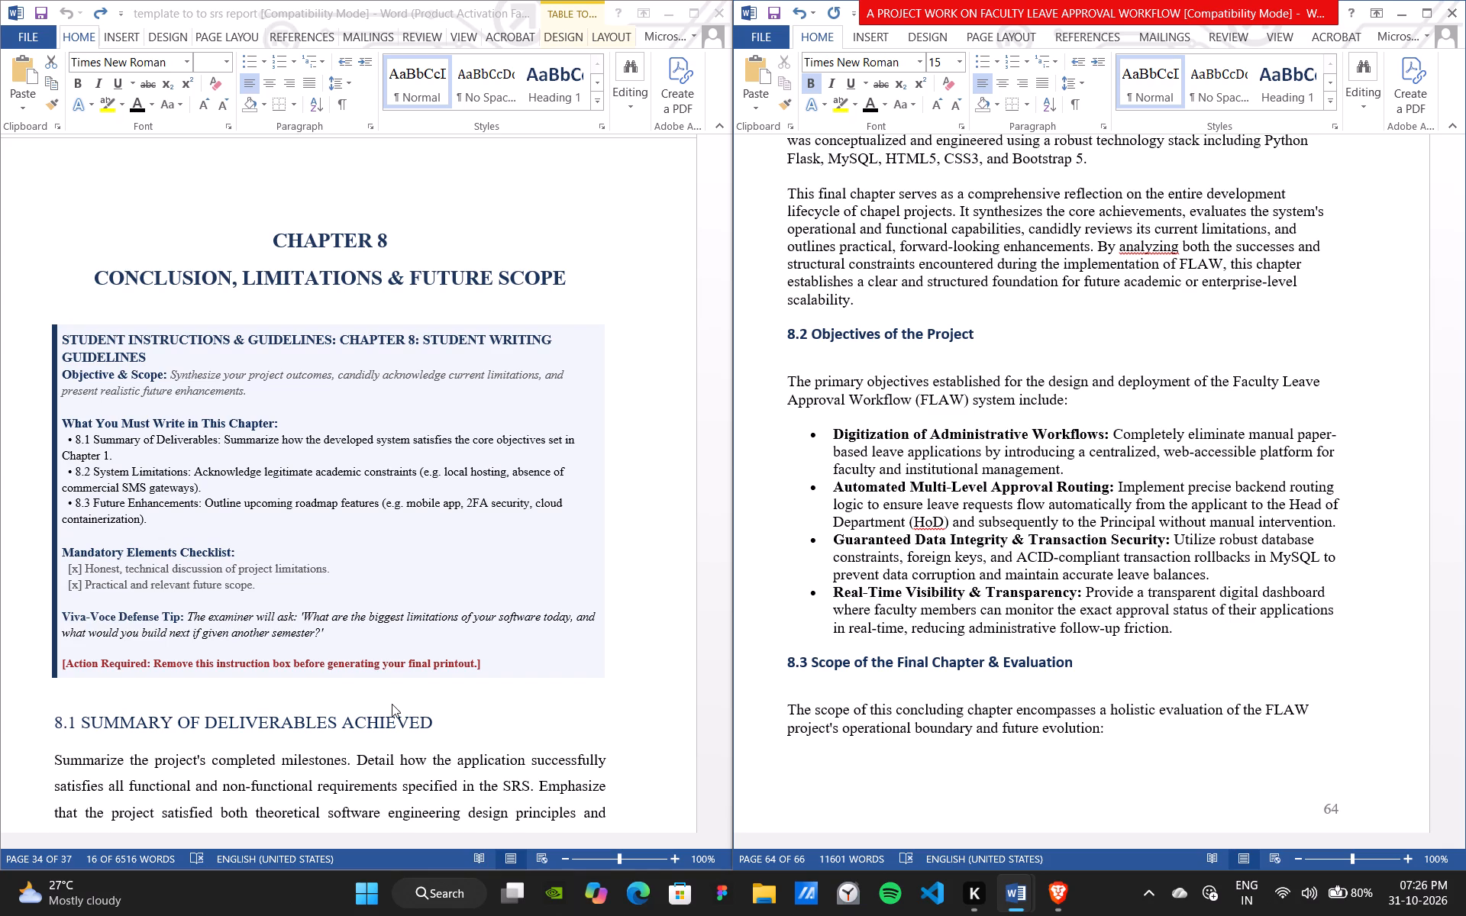
scroll(1048, 534, "up", 2)
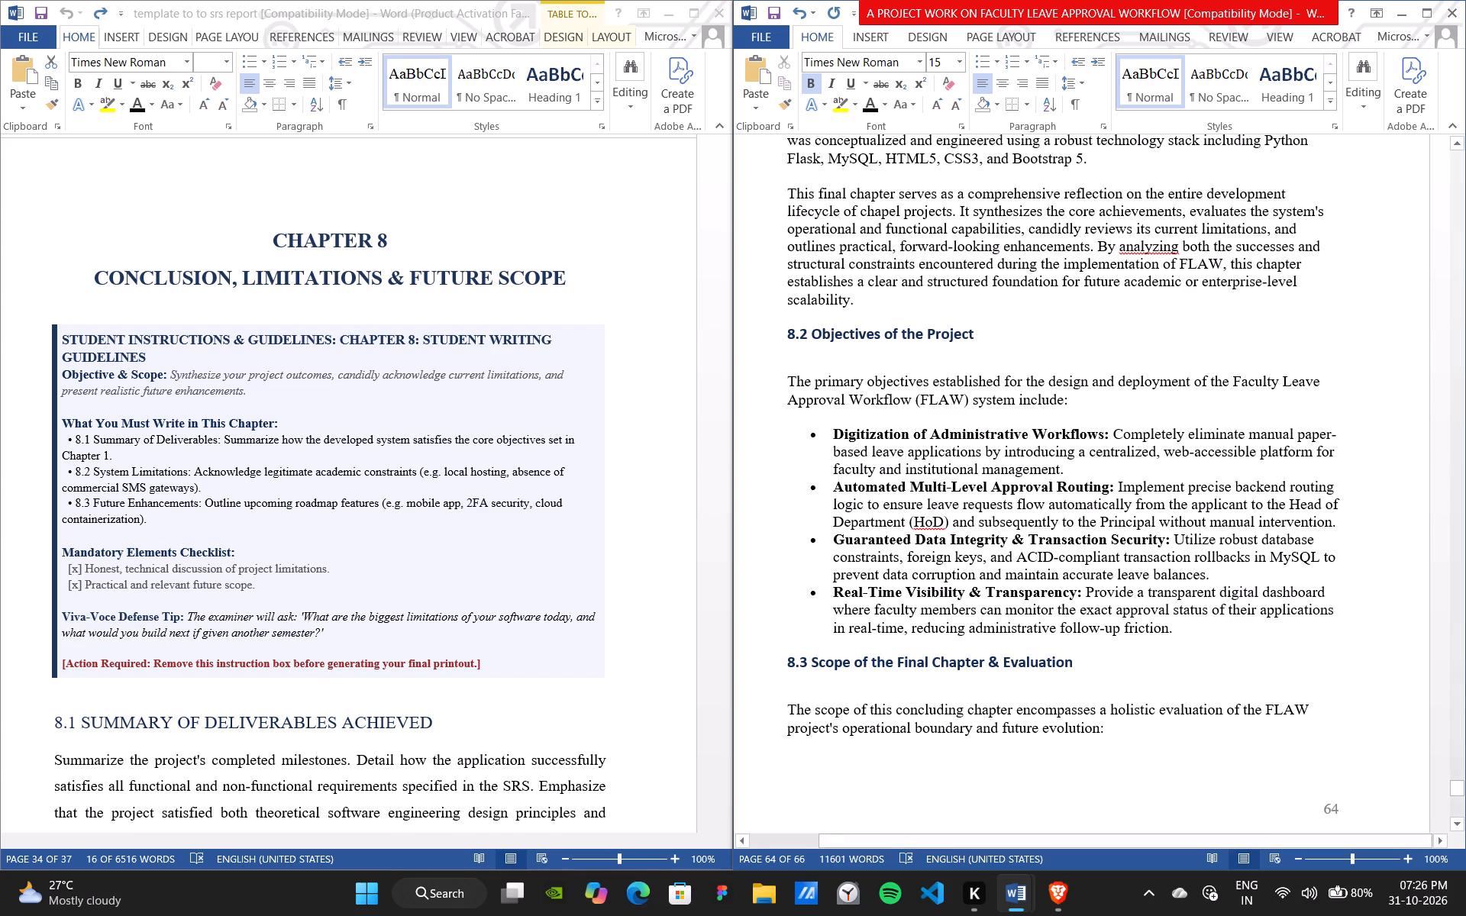
scroll(1048, 534, "up", 6)
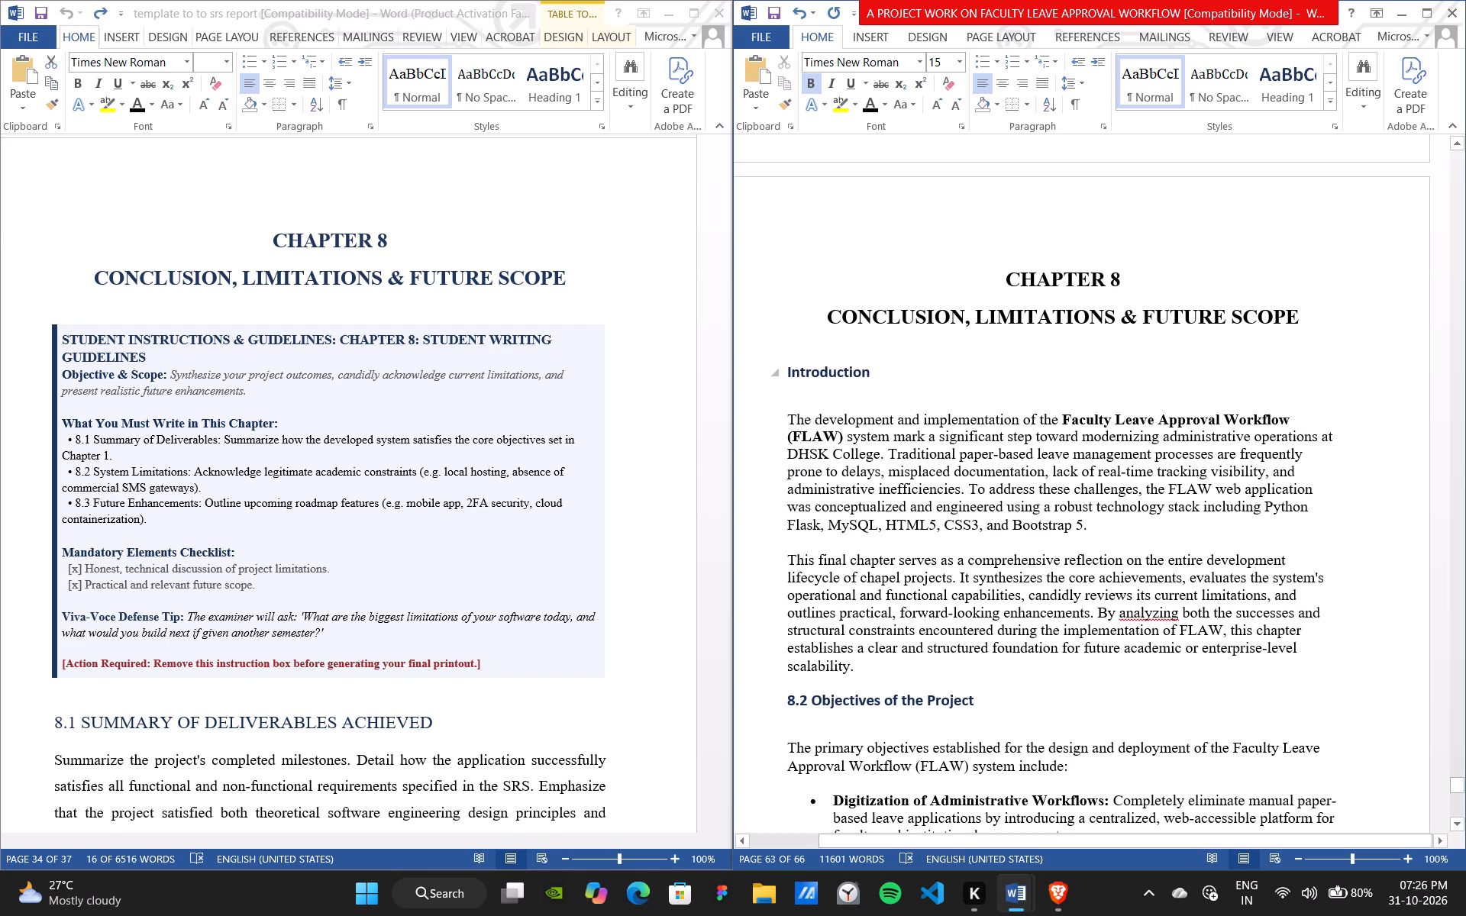
left_click_drag(786, 372, 871, 374)
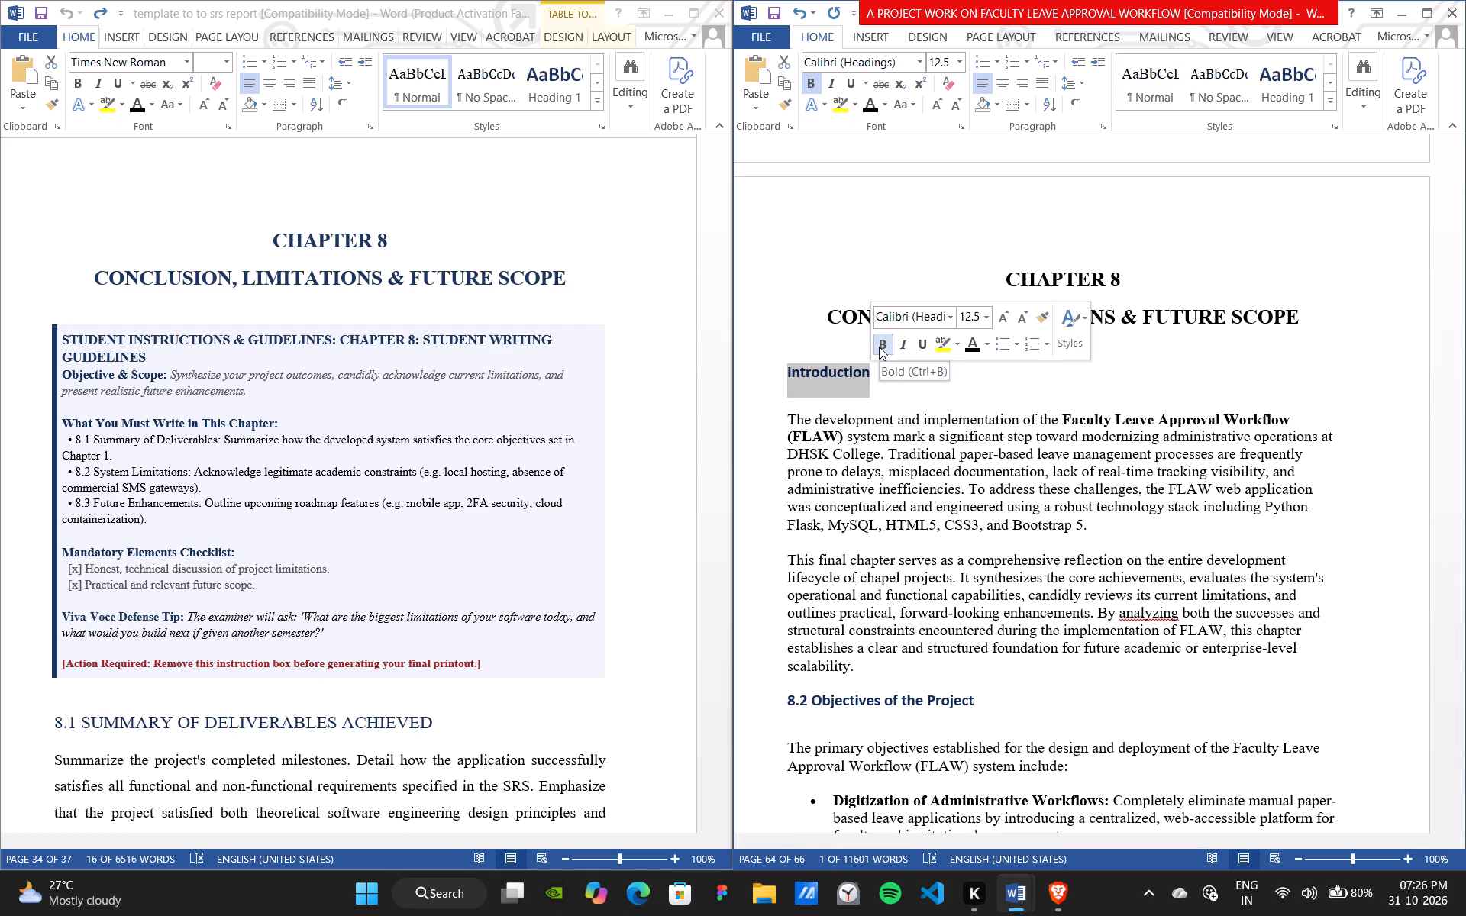
left_click(950, 318)
left_click(957, 428)
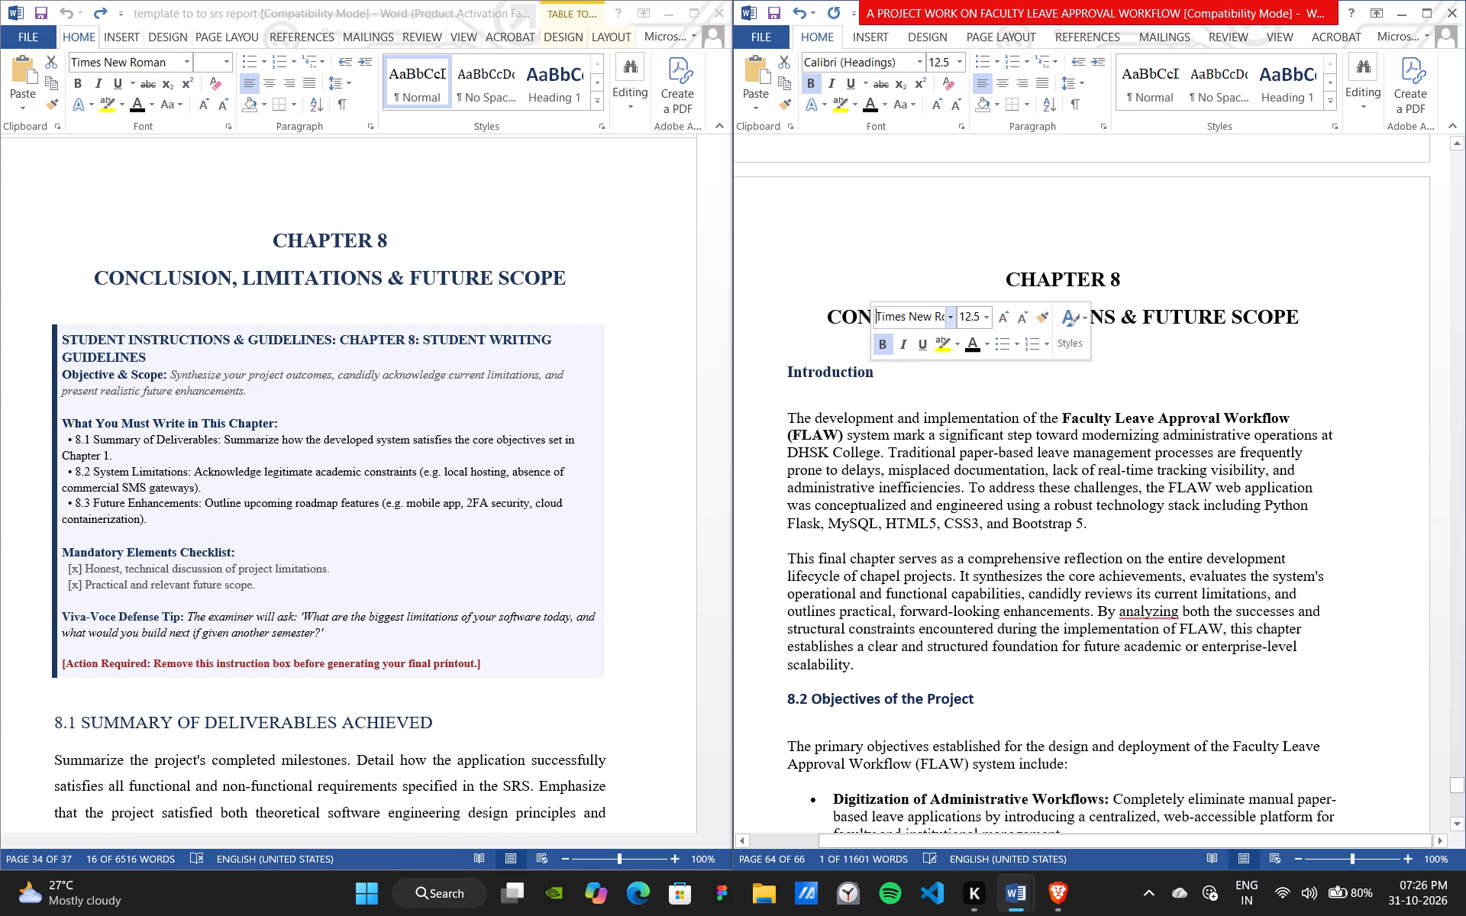
Make the "Introduction" heading under the Chapter 8 title black and non-bold, and add a colon after it.
left_click(973, 349)
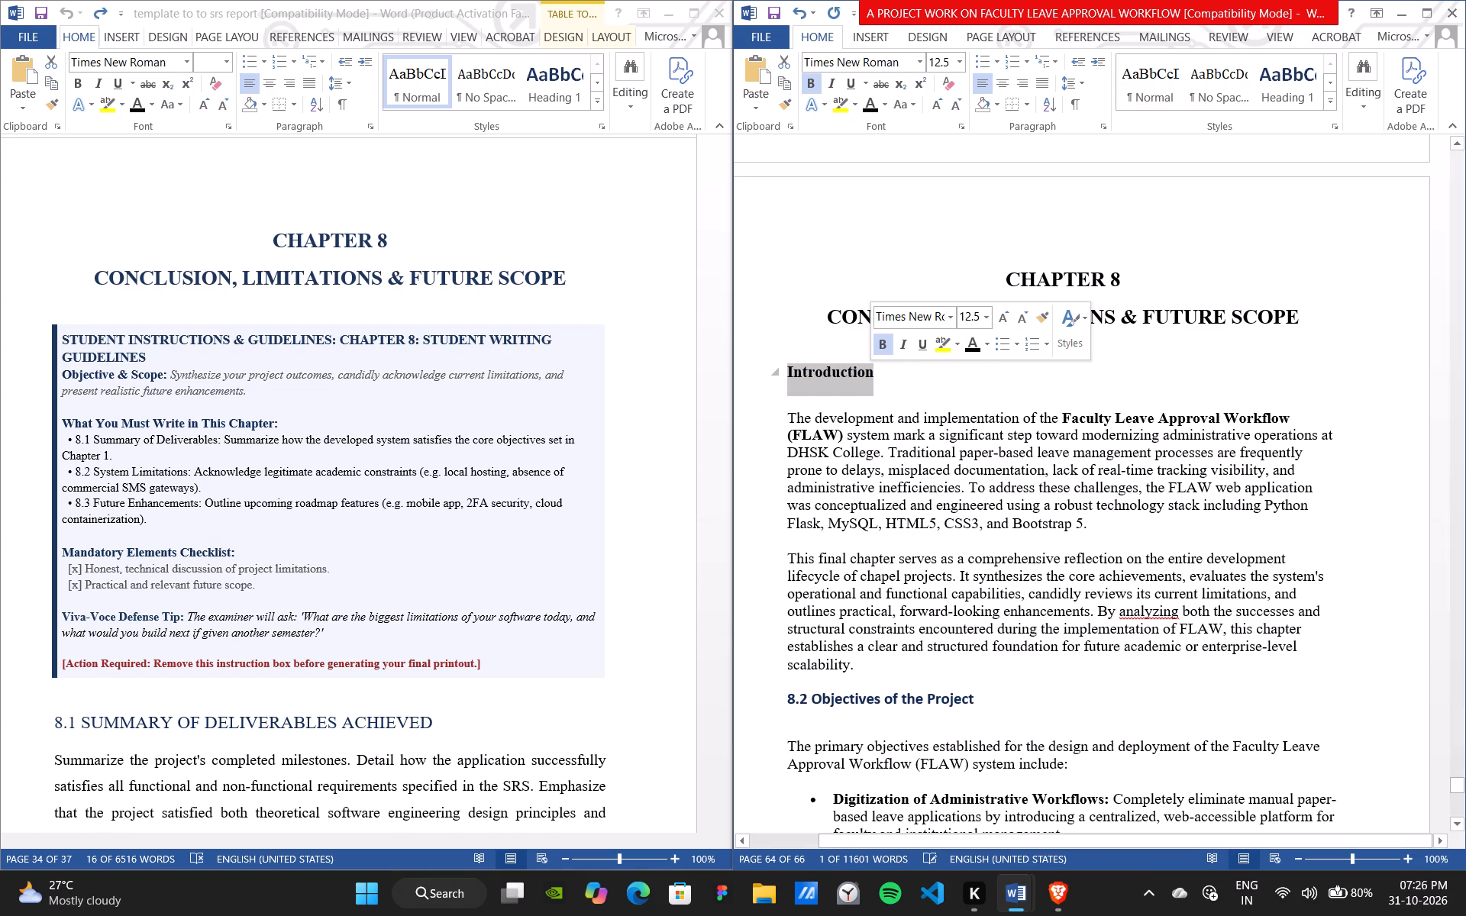
left_click(887, 340)
left_click(887, 369)
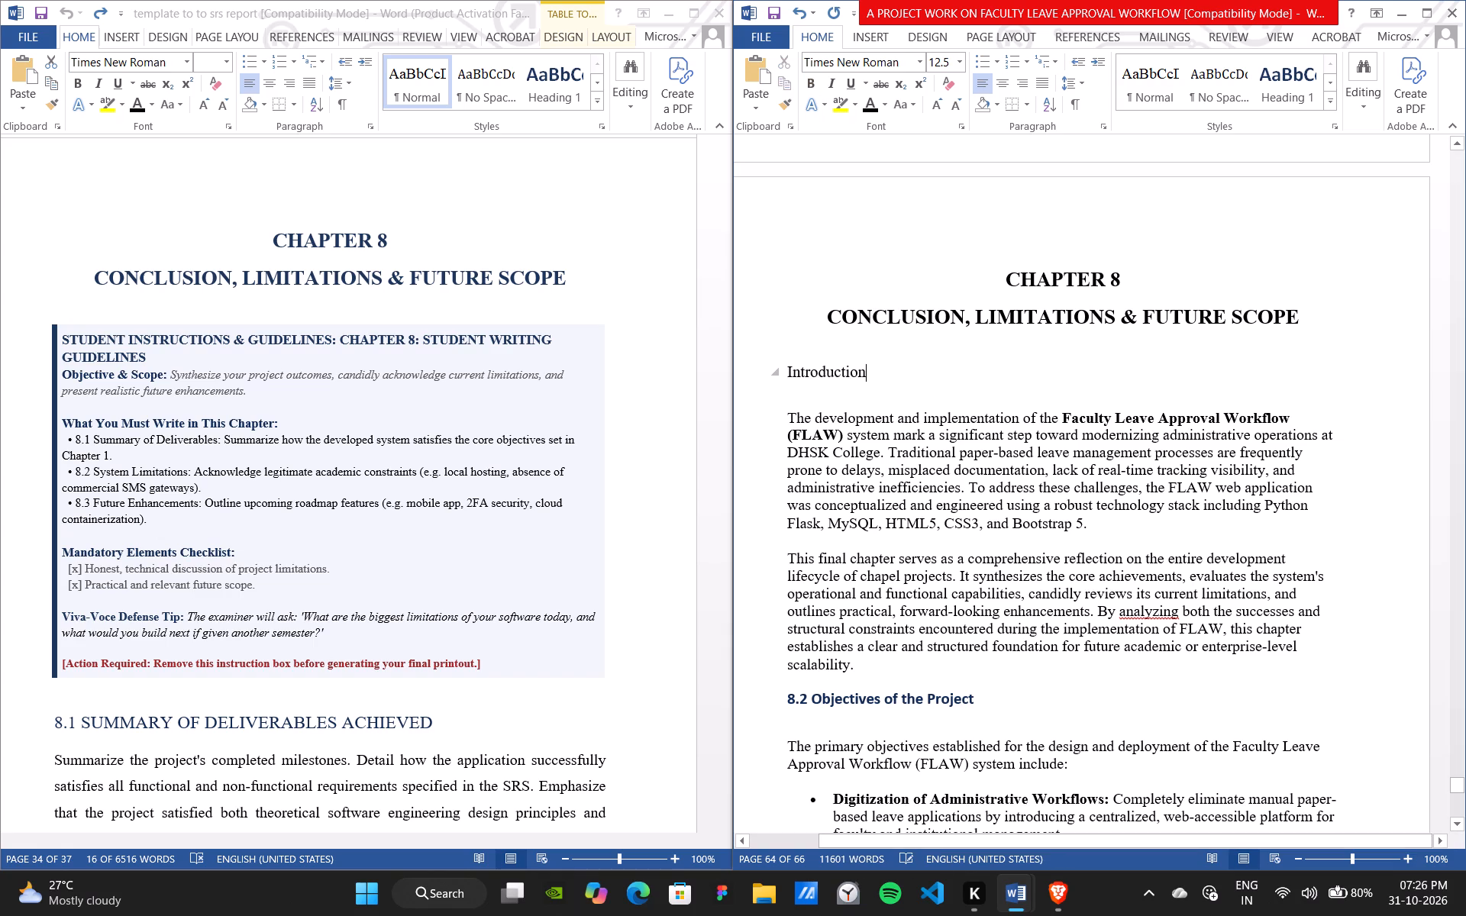
key("shift+colon")
Remove the number 8.2 from the "Objectives of the Project" heading in the report.
scroll(1022, 480, "down", 1)
scroll(1101, 563, "down", 4)
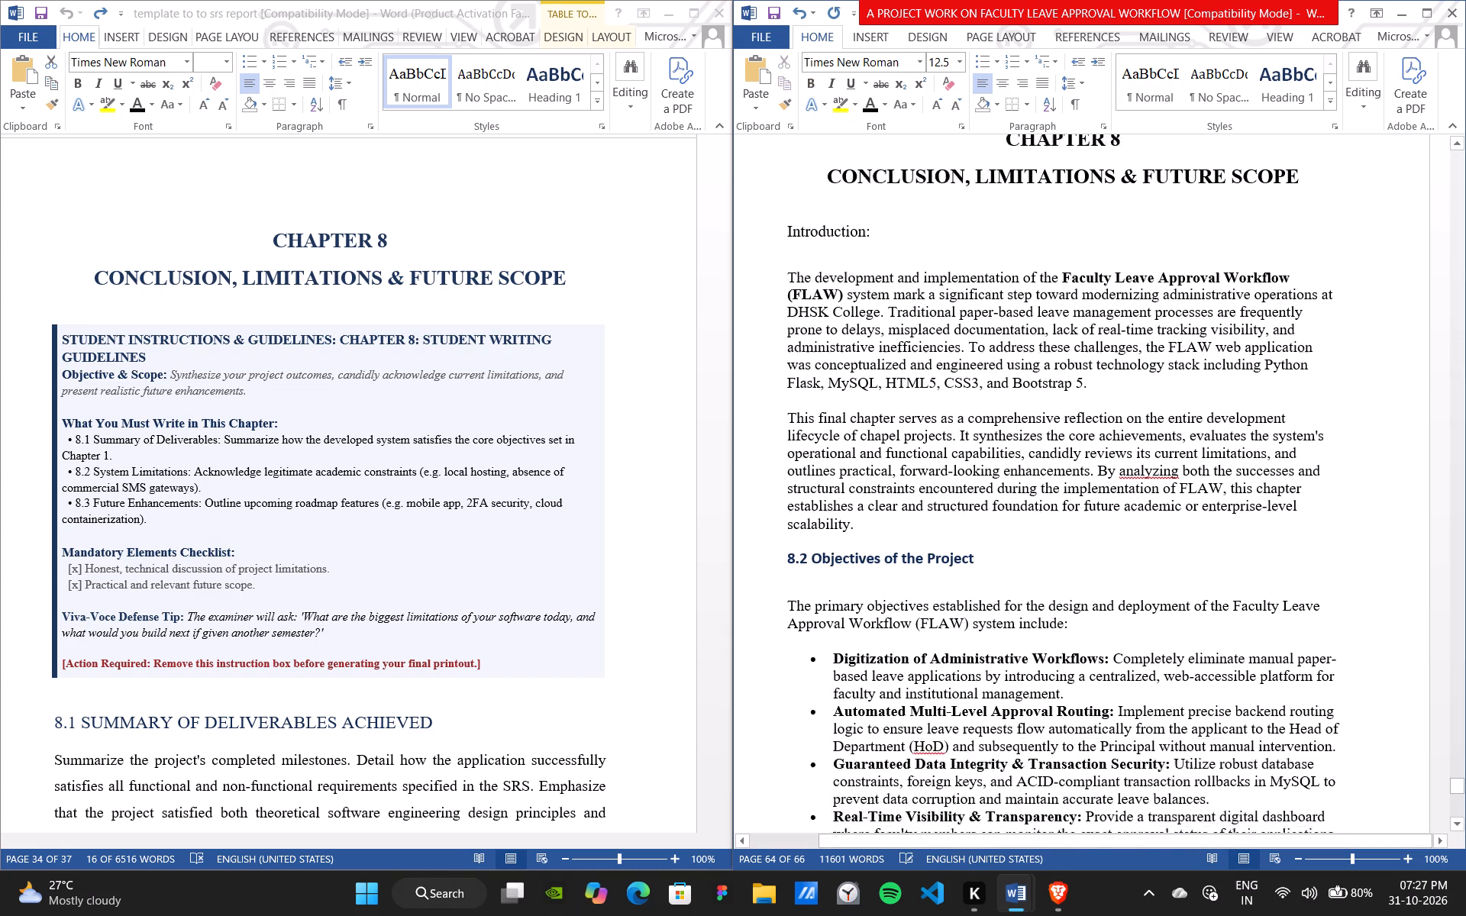
scroll(812, 394, "up", 2)
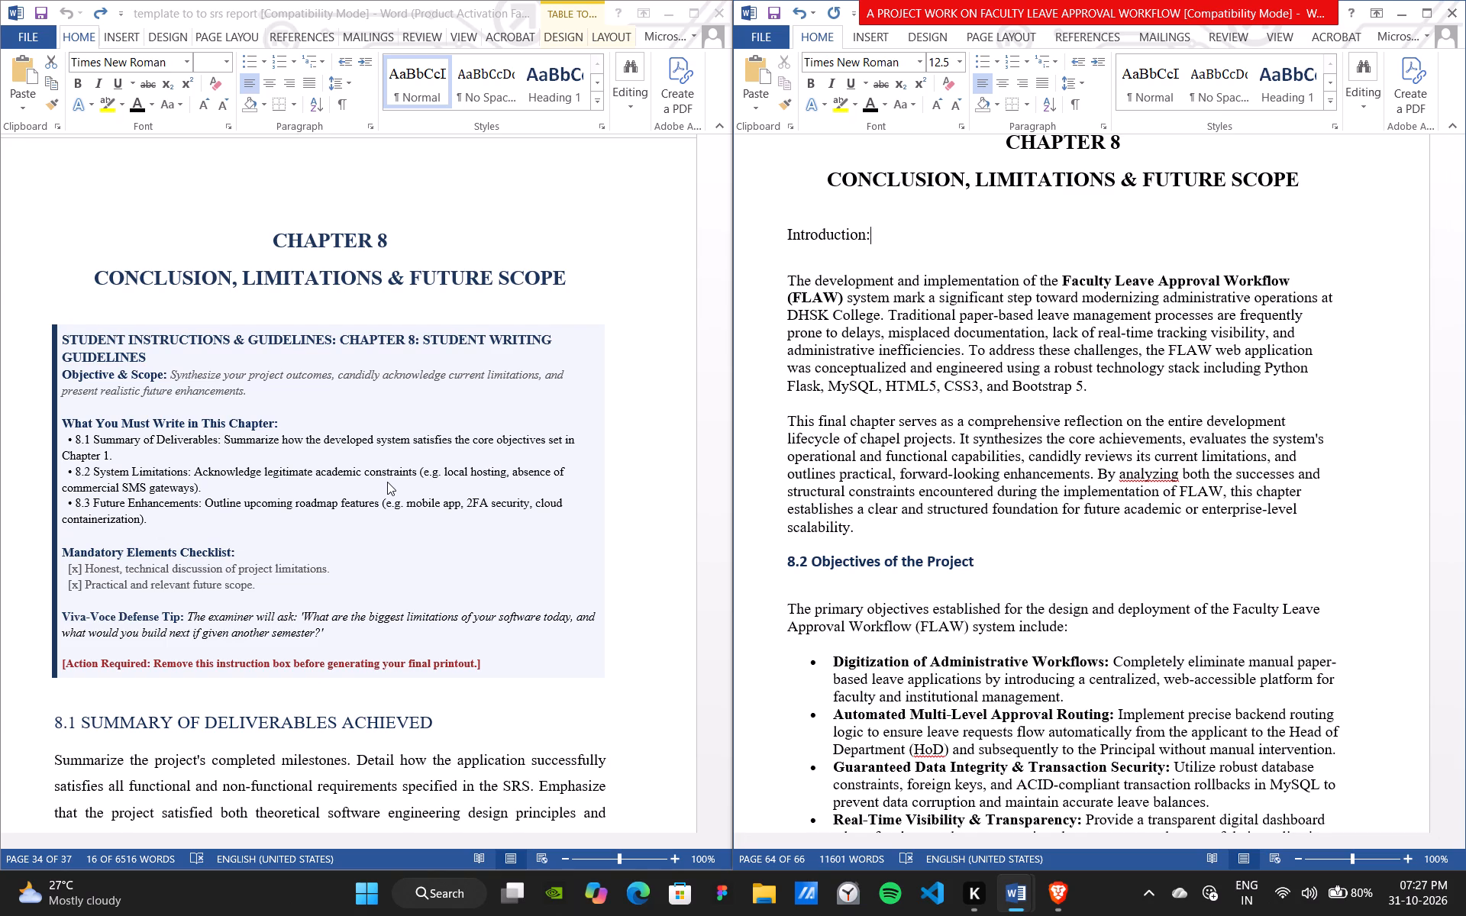
scroll(387, 482, "down", 2)
scroll(421, 564, "down", 3)
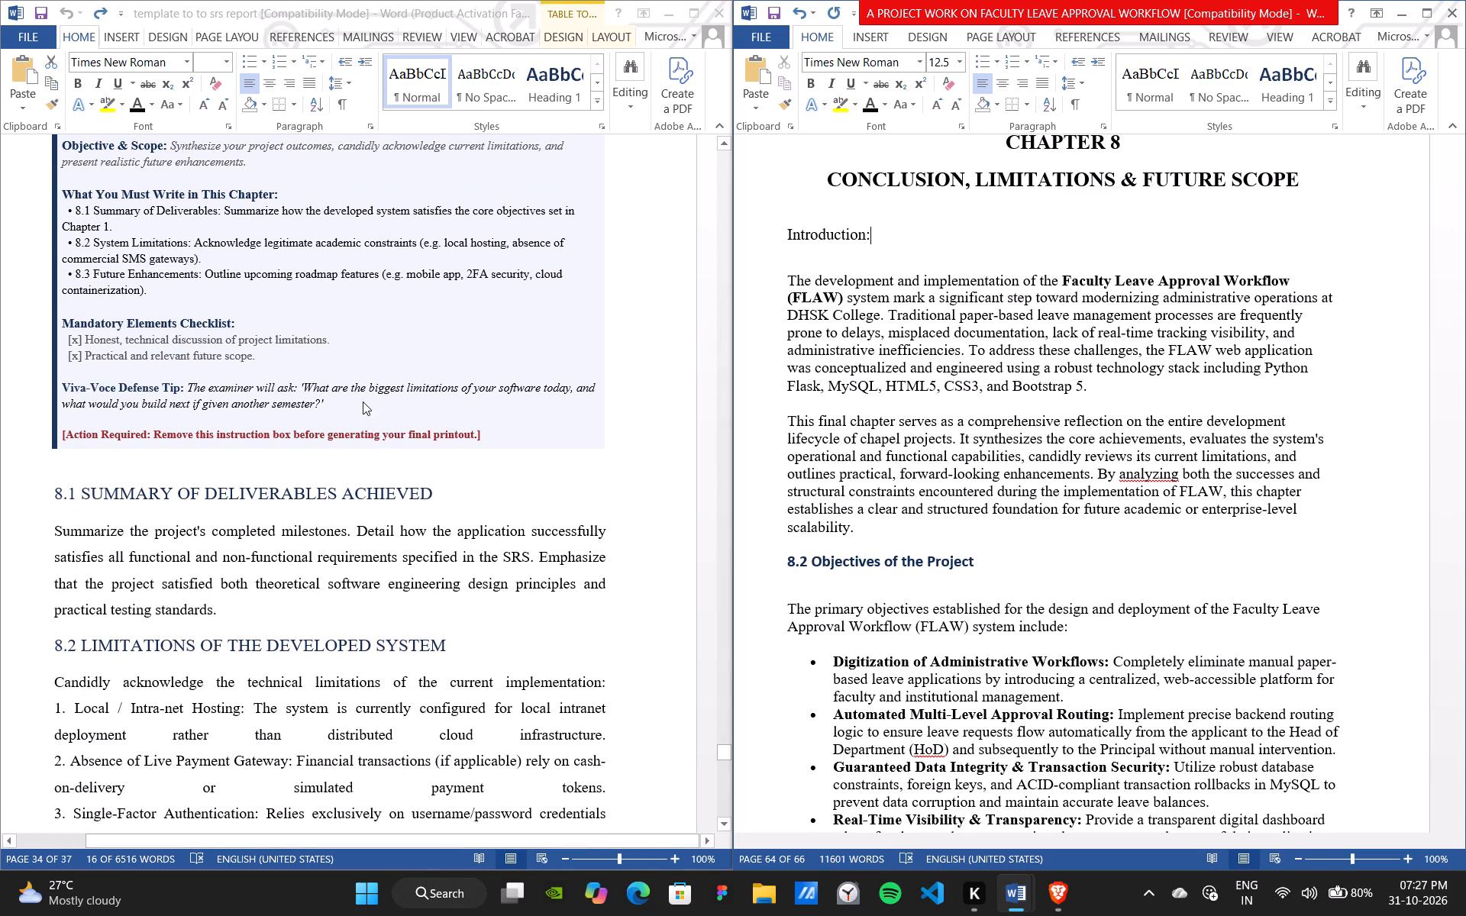
scroll(362, 401, "down", 2)
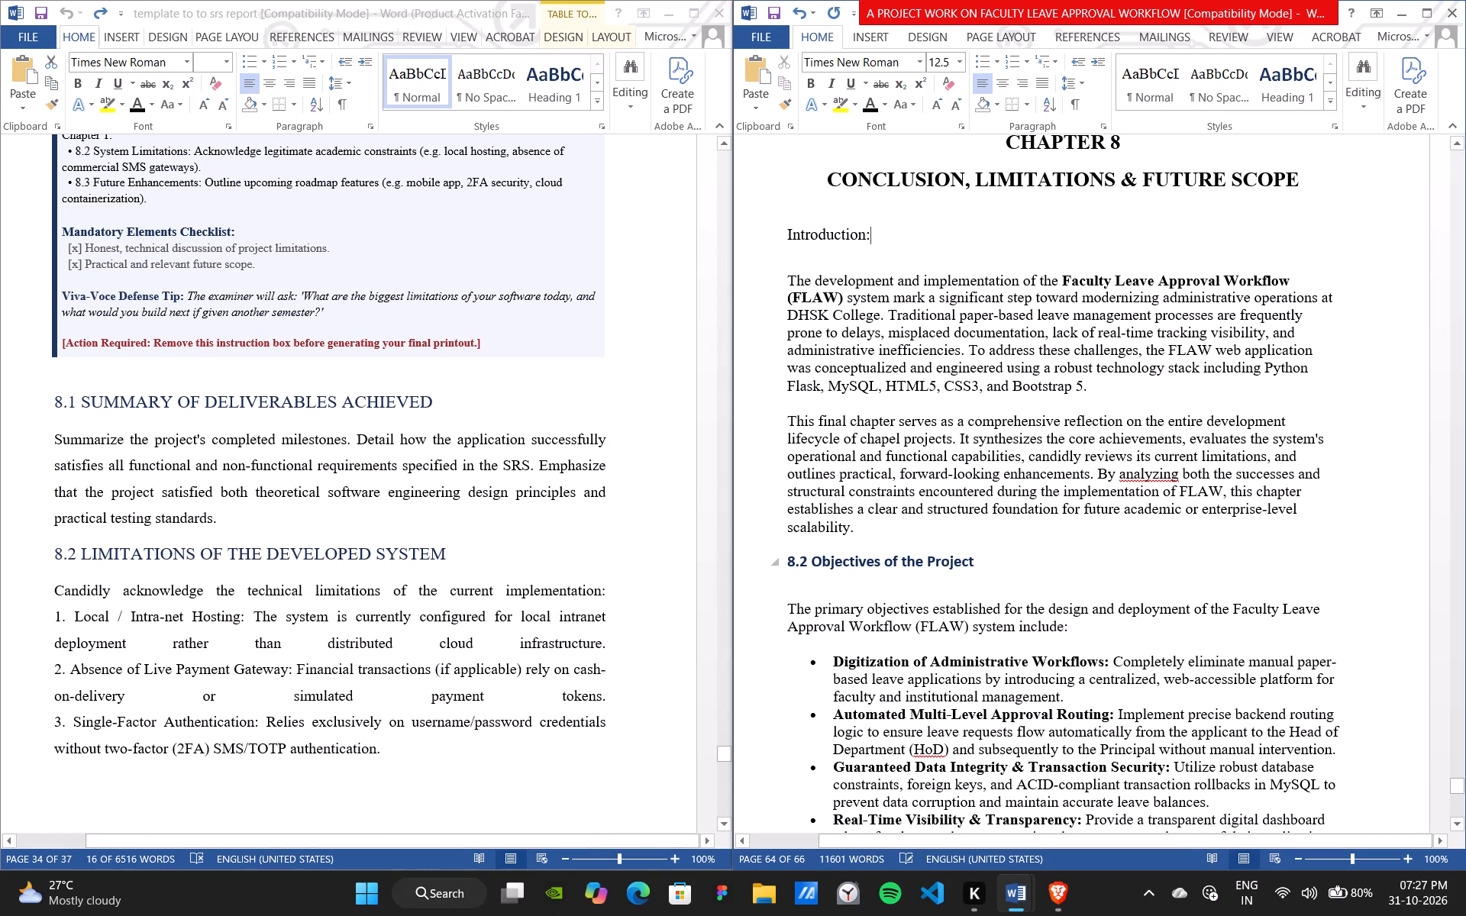
left_click_drag(786, 563, 808, 564)
key("BackSpace")
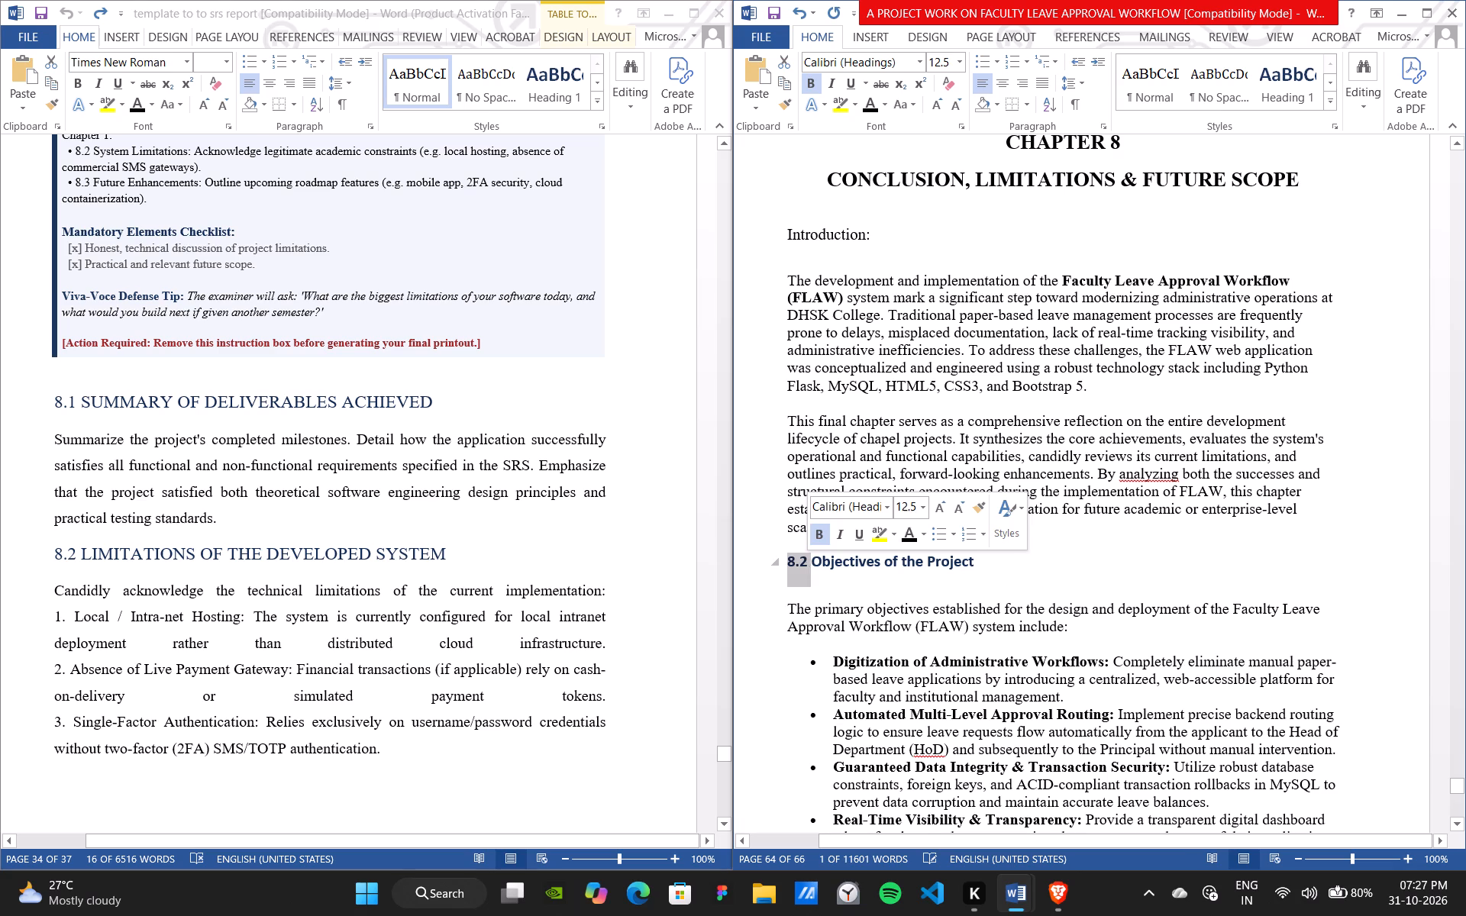
Format the "Objectives of the Project" heading as non-bold black Times New Roman and add a colon at its end.
scroll(818, 526, "down", 3)
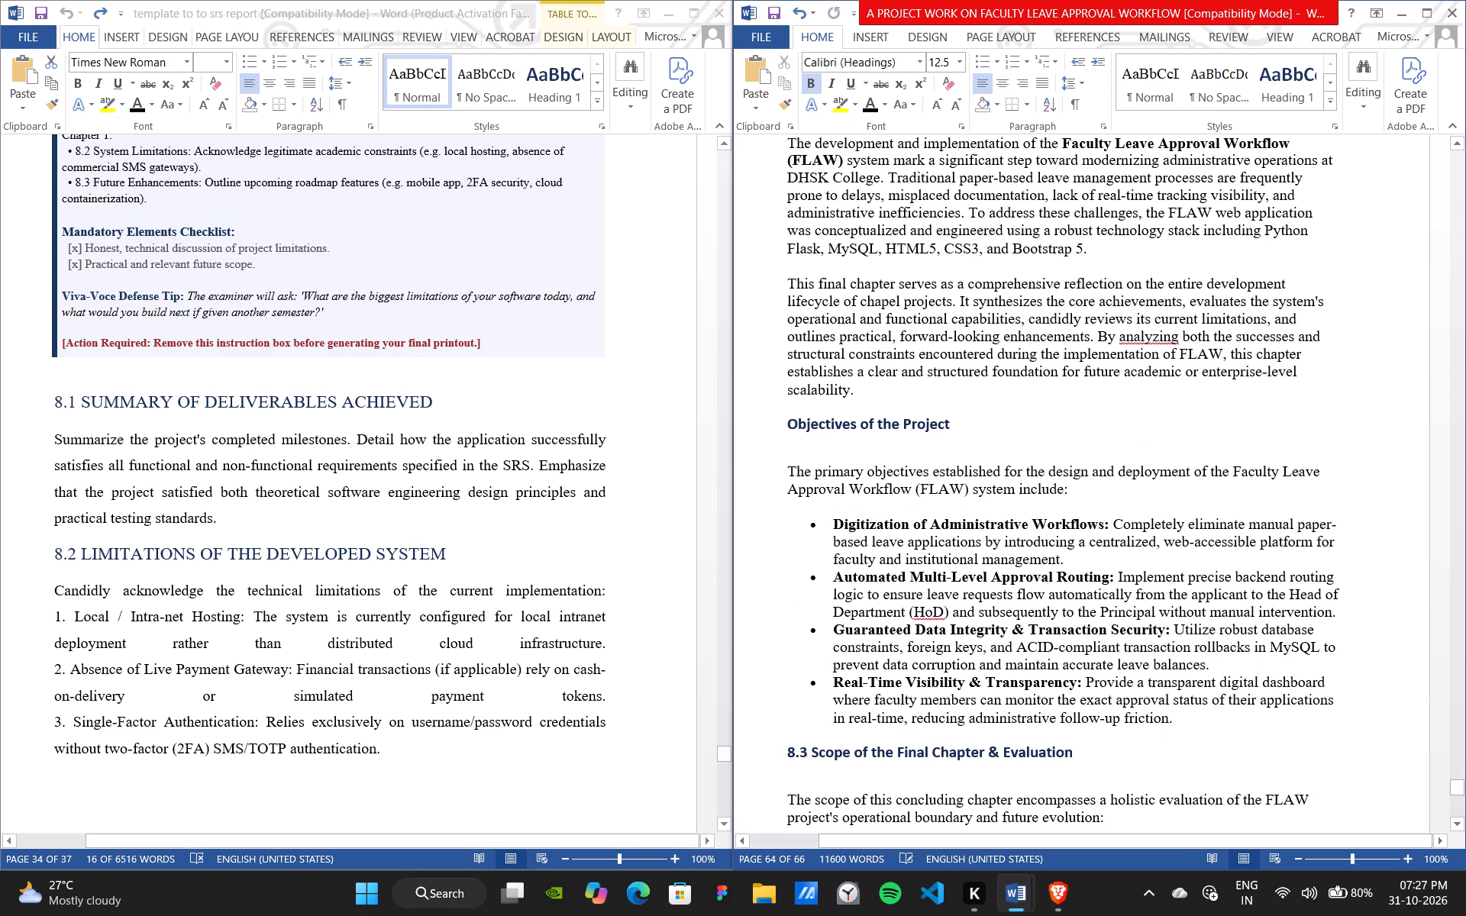
left_click_drag(787, 419, 951, 430)
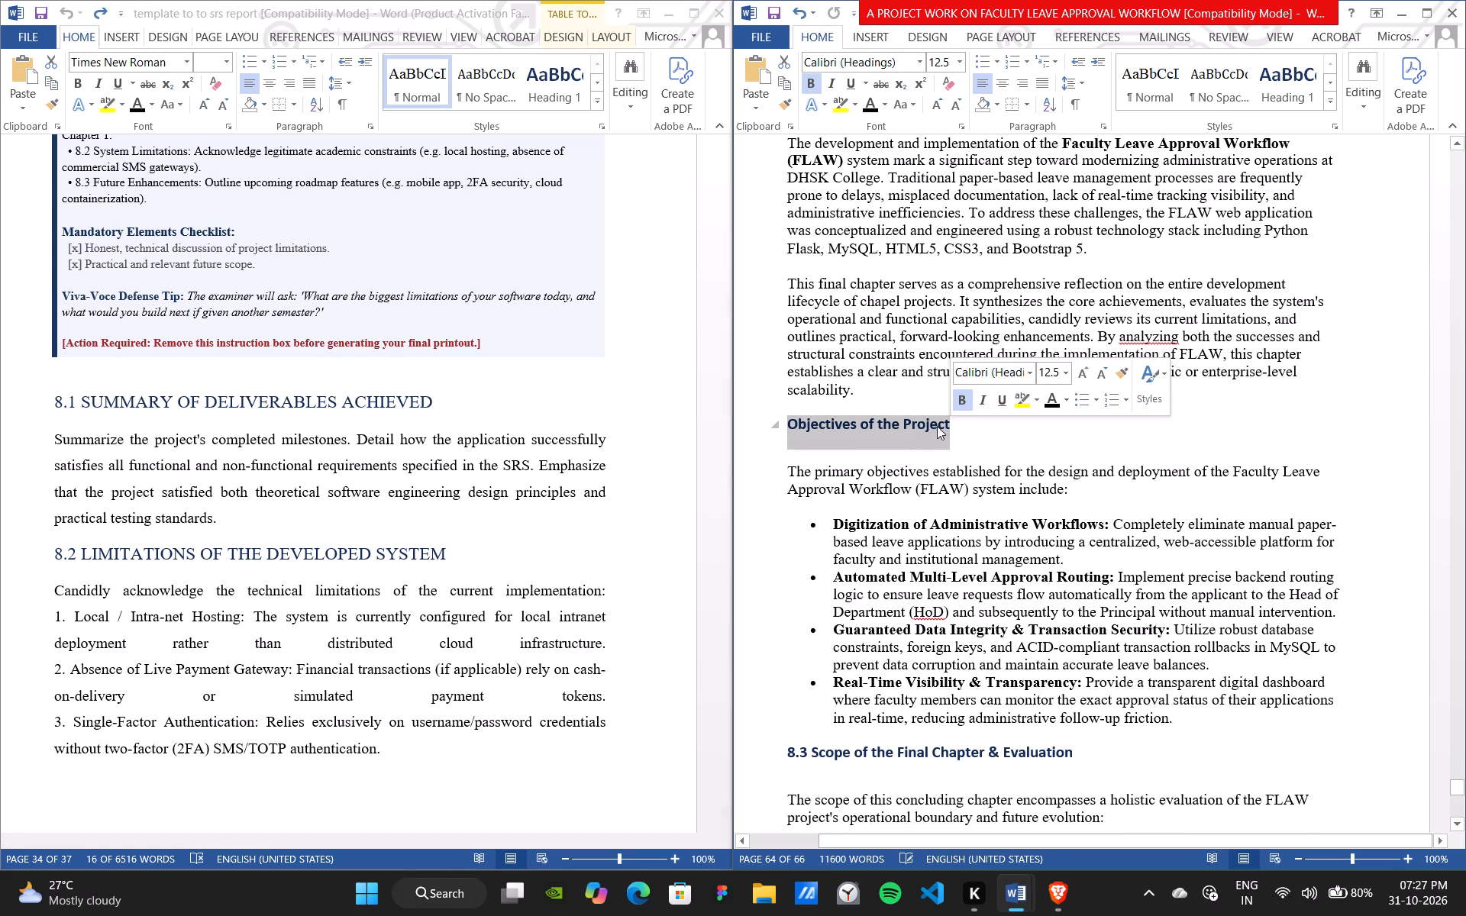
left_click(961, 403)
left_click(1028, 376)
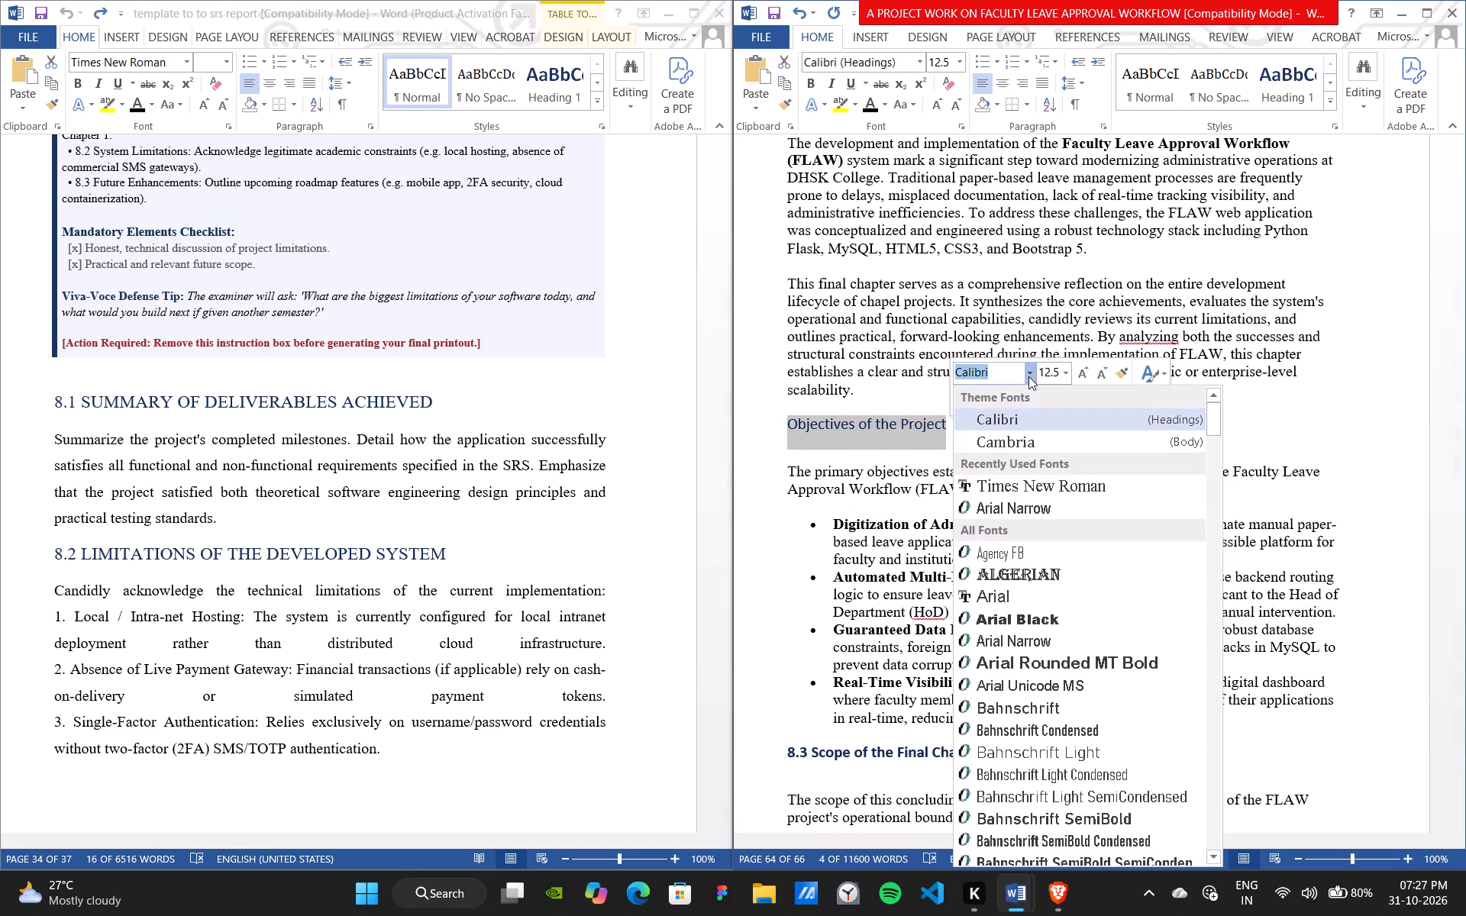
left_click(1023, 479)
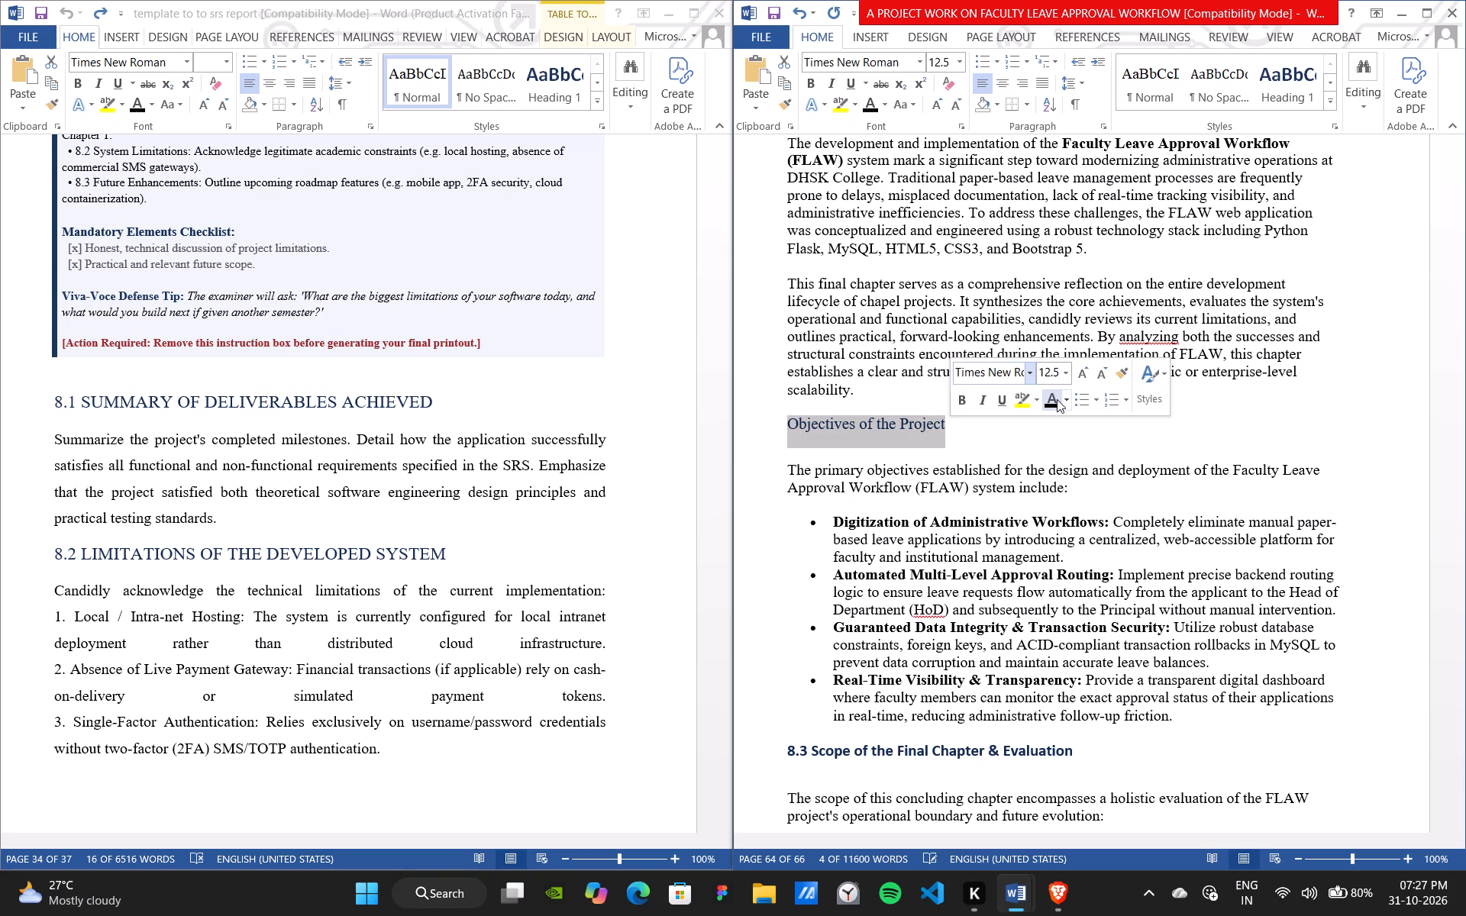
left_click(1052, 399)
scroll(1016, 476, "up", 3)
scroll(1016, 476, "down", 7)
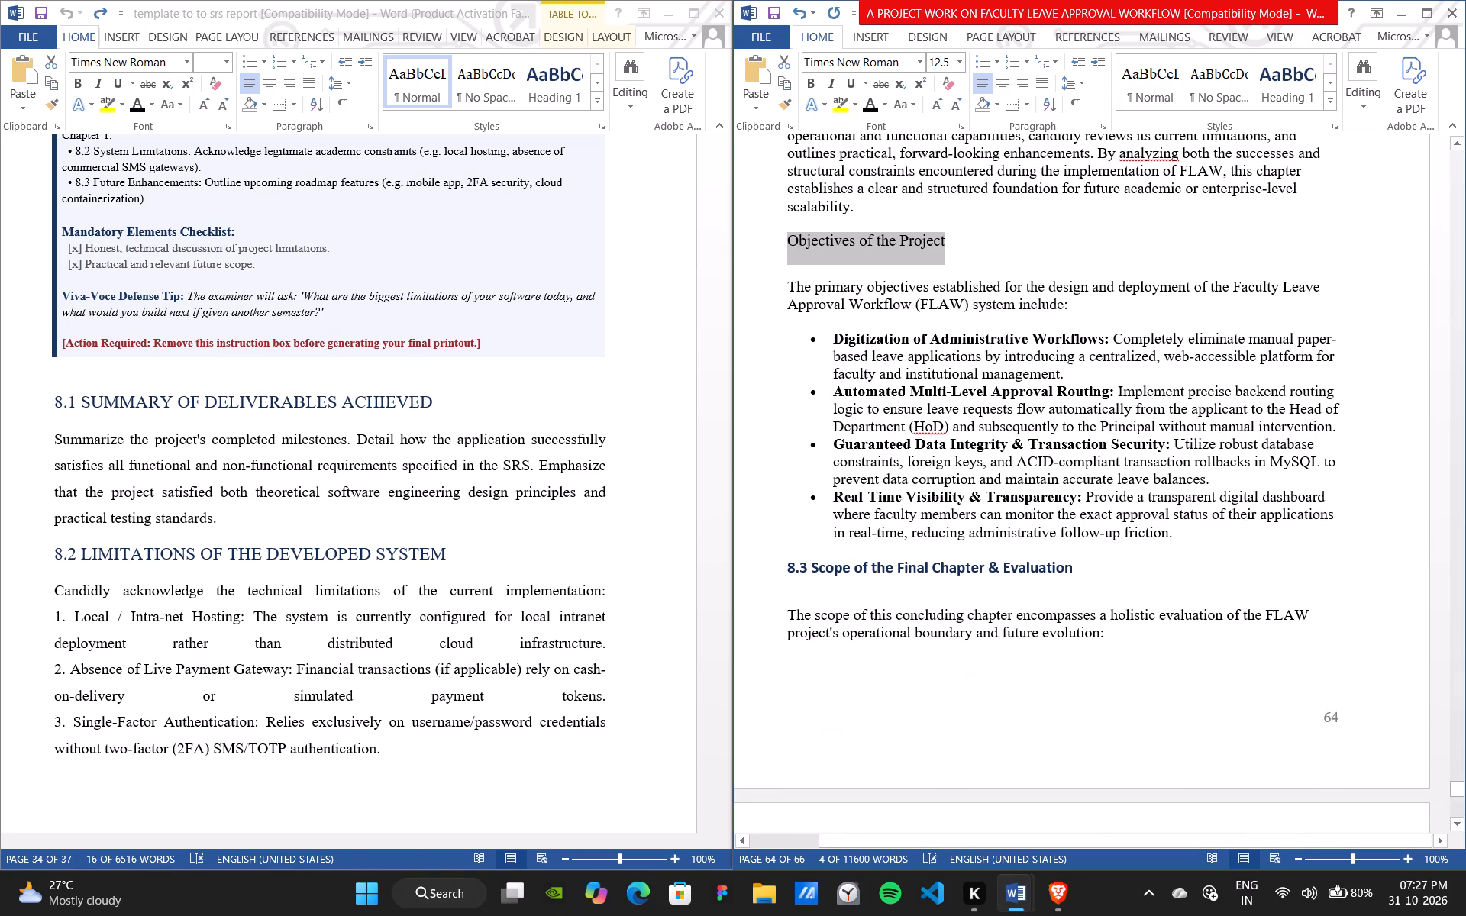
left_click(953, 242)
key("shift+colon")
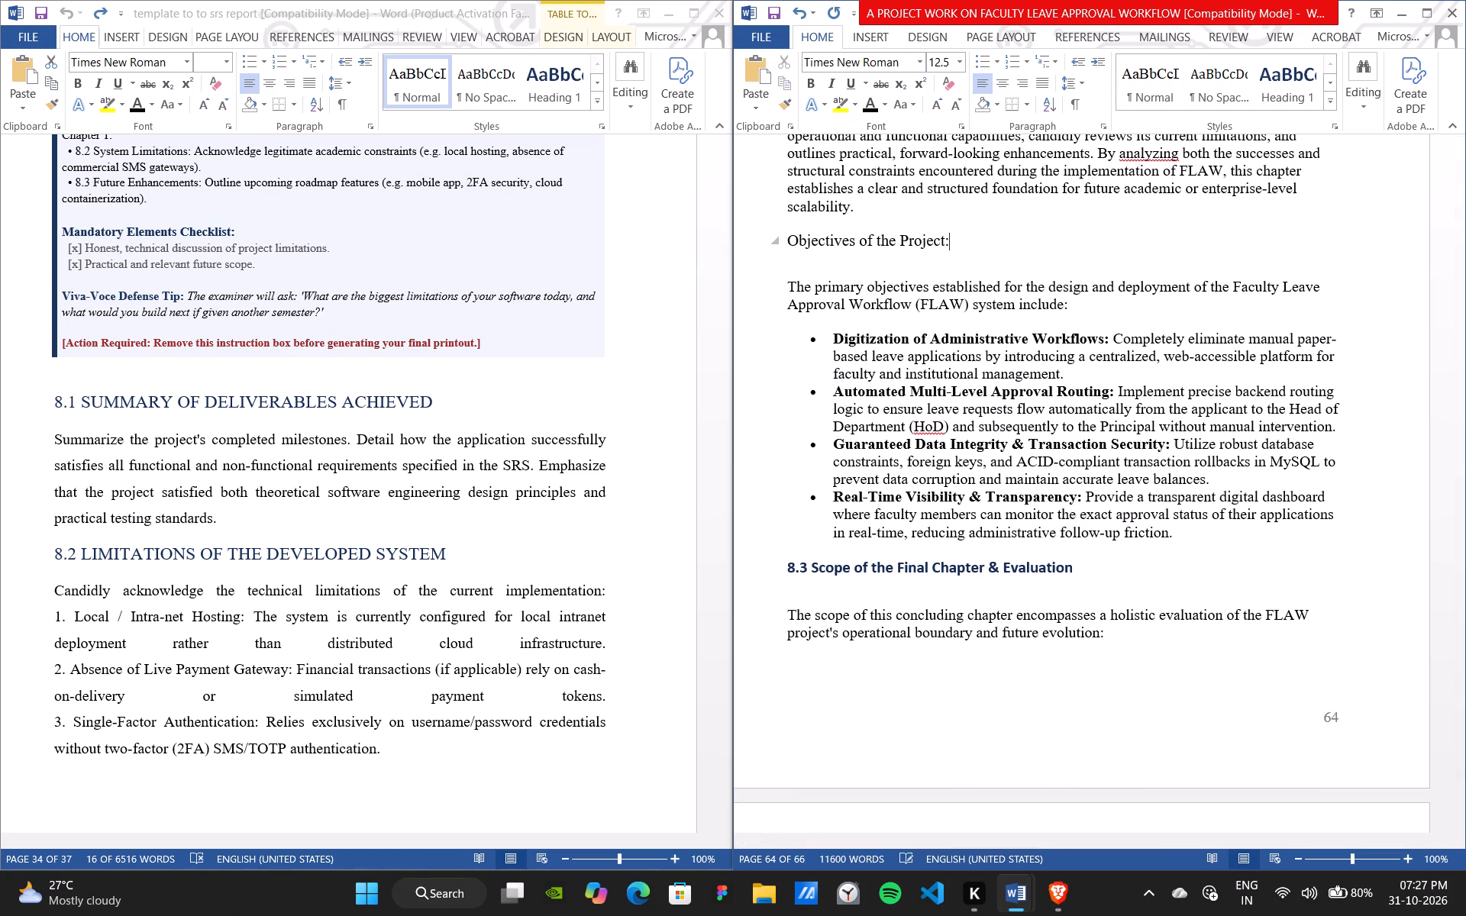
Format the "8.3 Scope of the Final Chapter & Evaluation" heading as non-bold black Times New Roman, size 12.
scroll(883, 324, "down", 4)
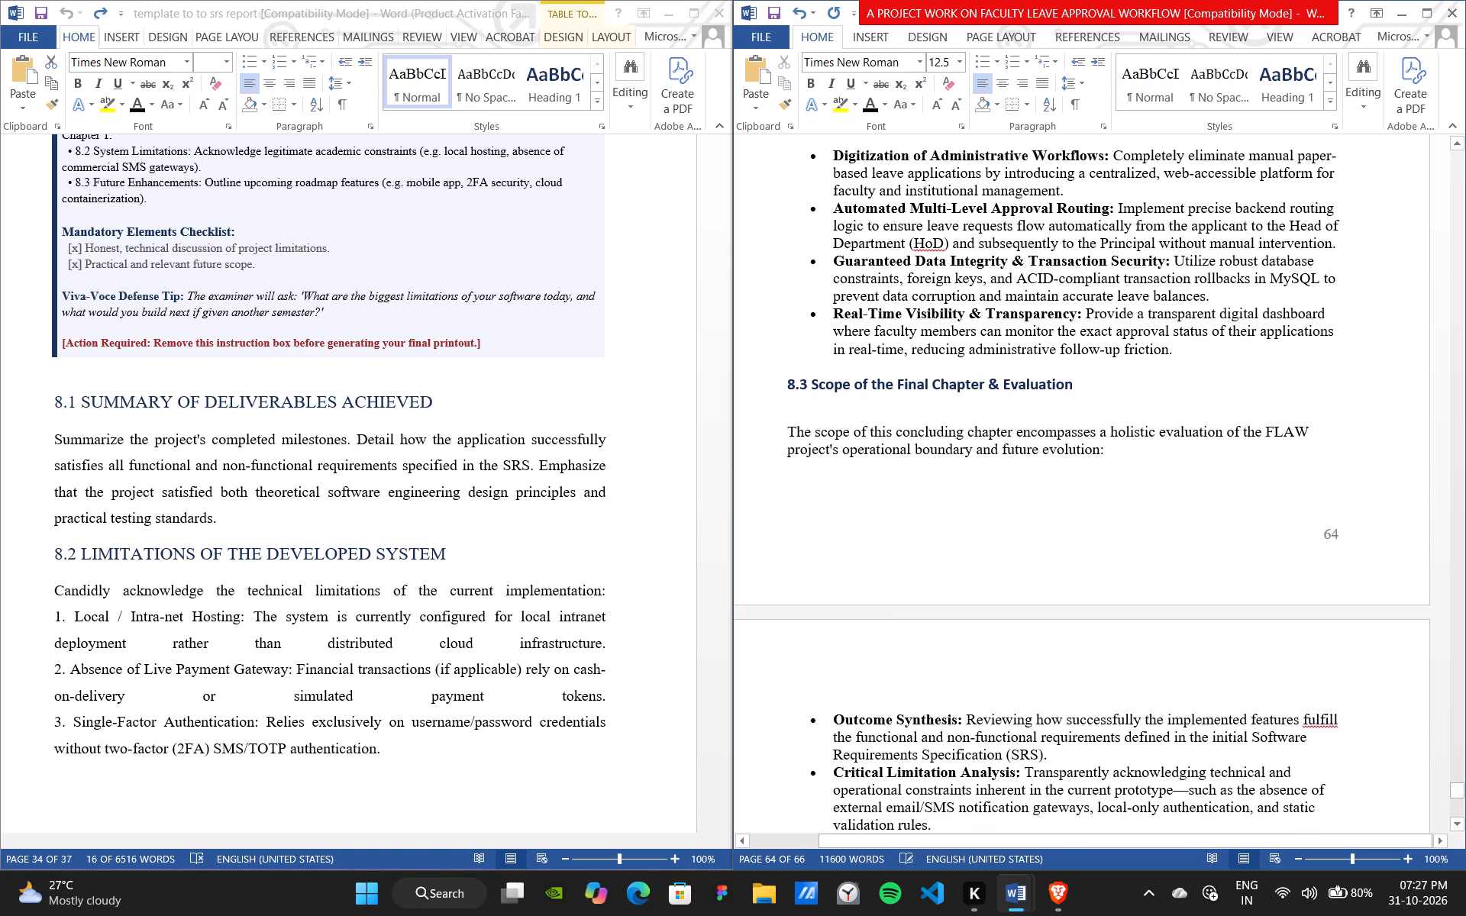
left_click_drag(789, 386, 1022, 389)
left_click(1028, 389)
left_click_drag(1038, 389, 1067, 389)
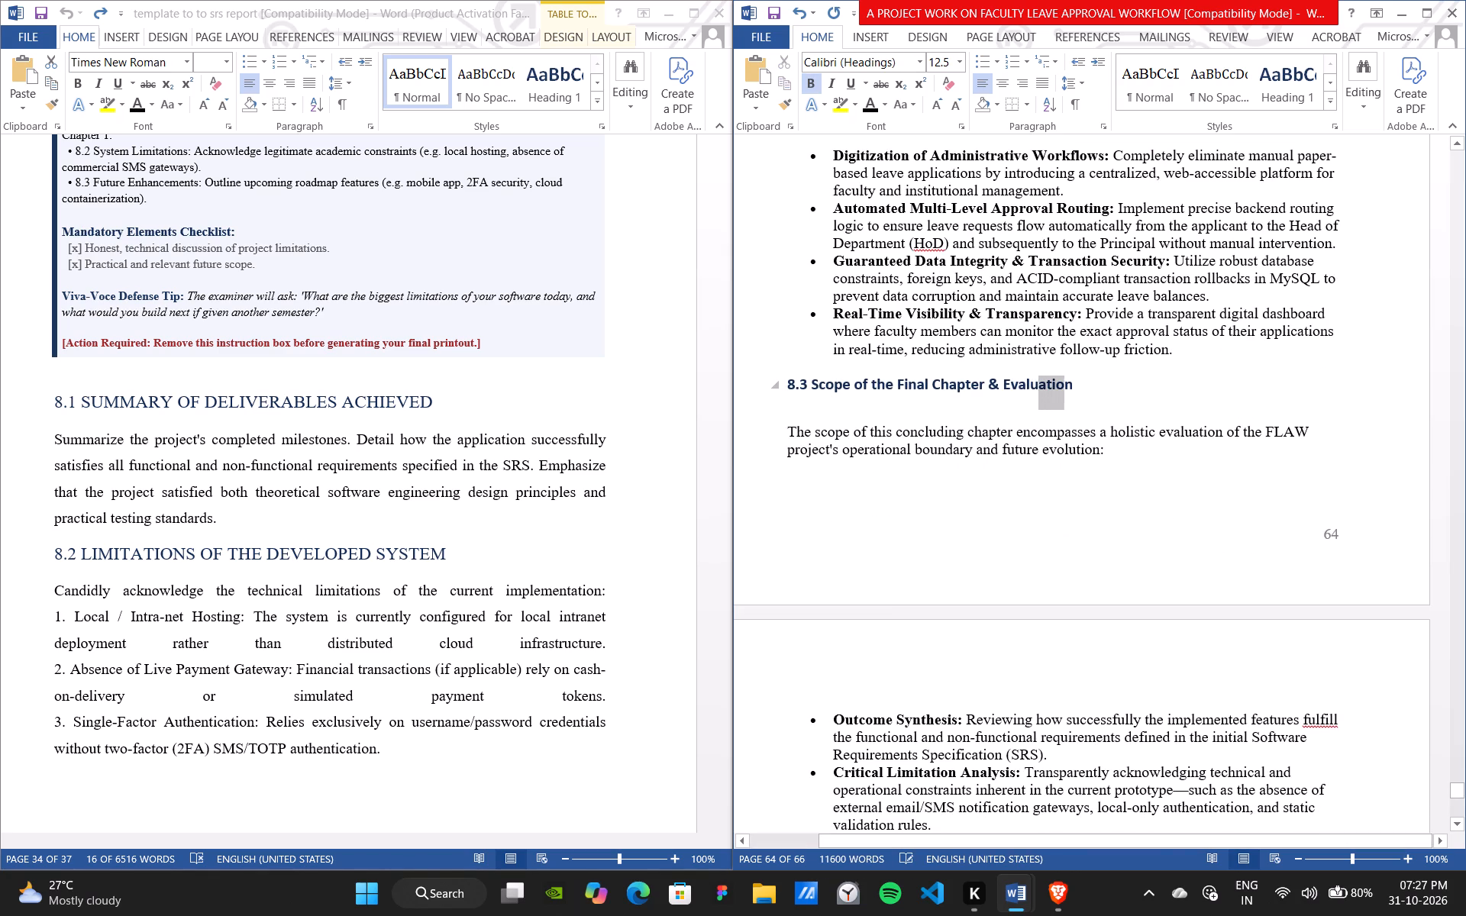
left_click_drag(1074, 389, 764, 386)
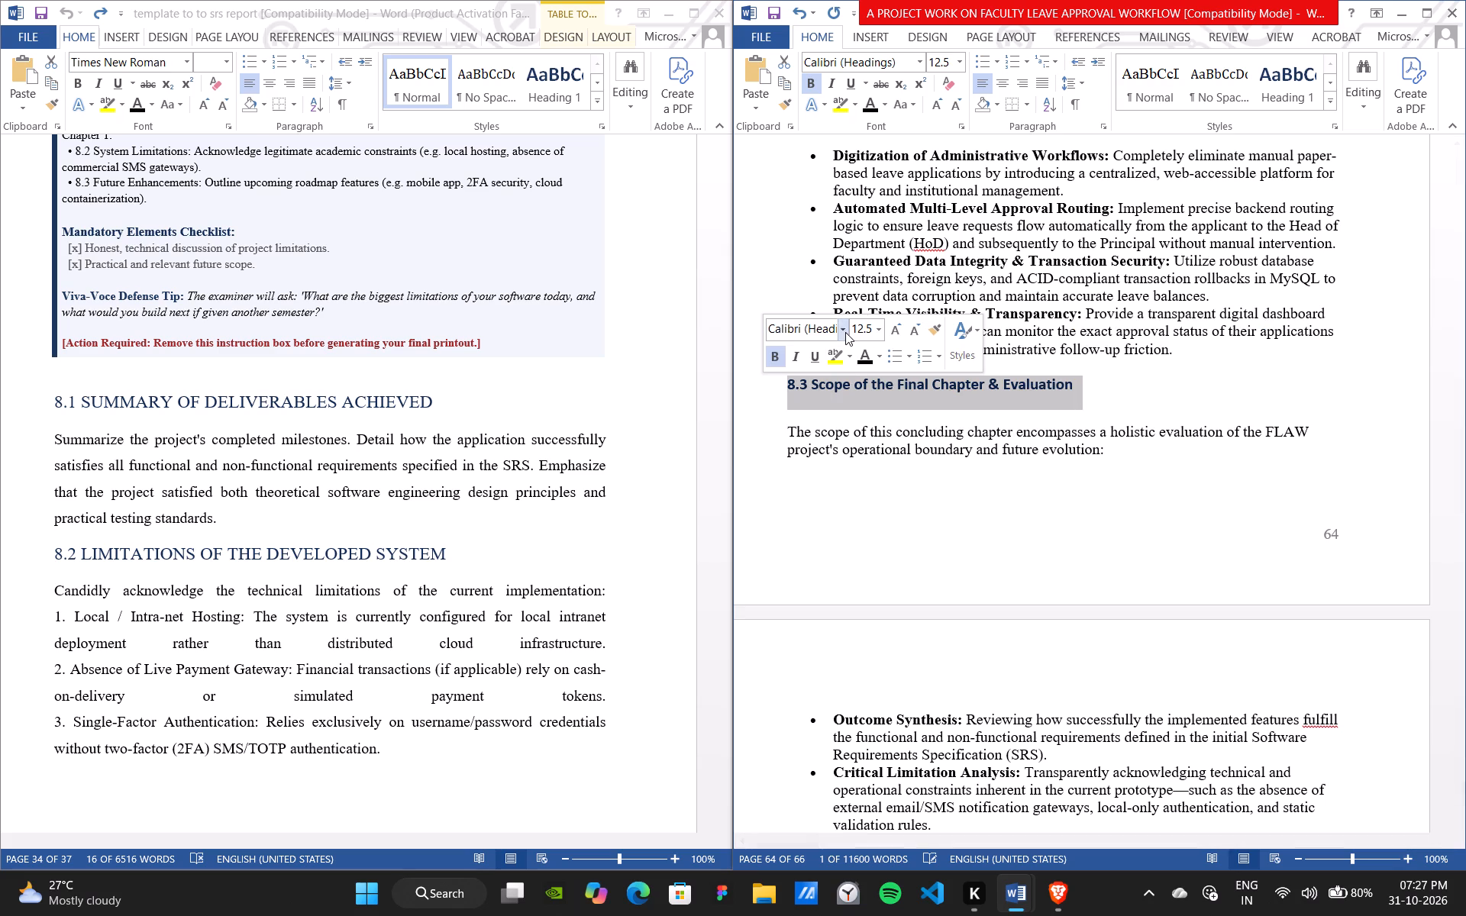
left_click(845, 332)
left_click(860, 443)
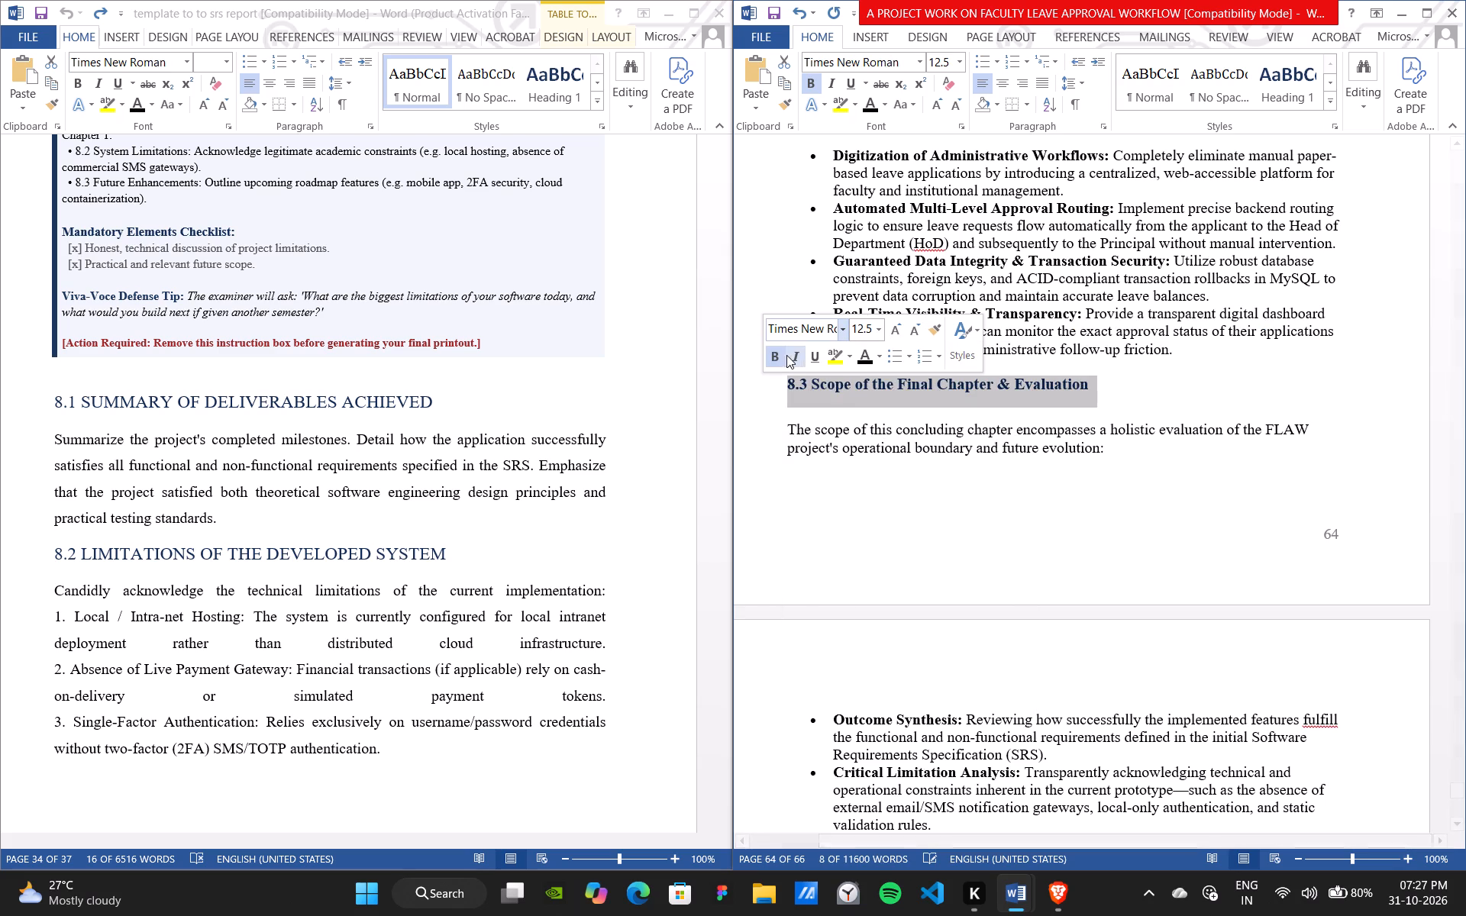
left_click(777, 350)
left_click(882, 327)
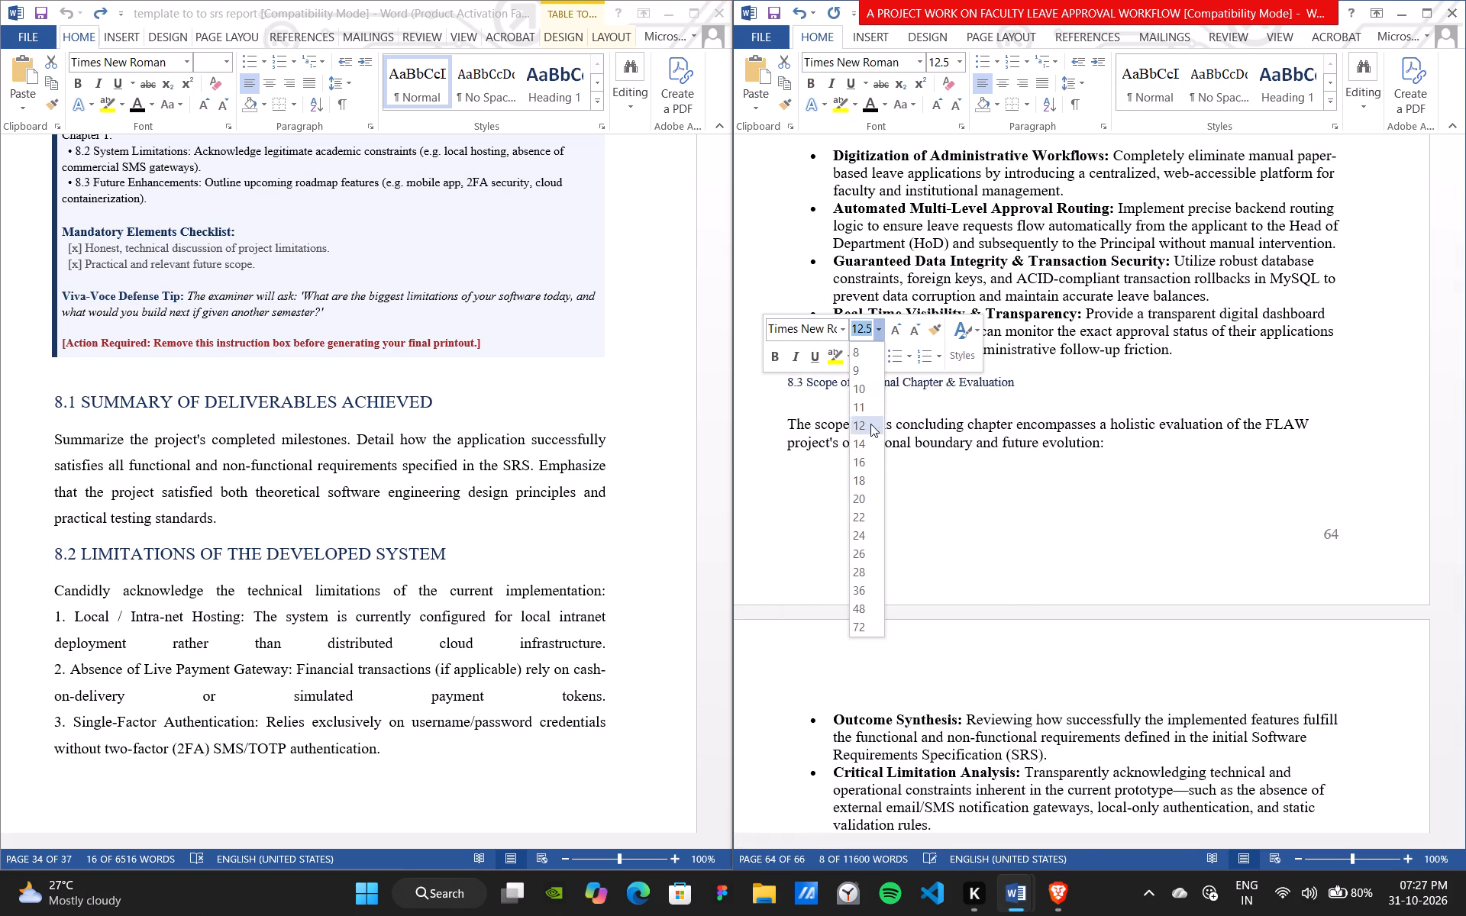
left_click(866, 425)
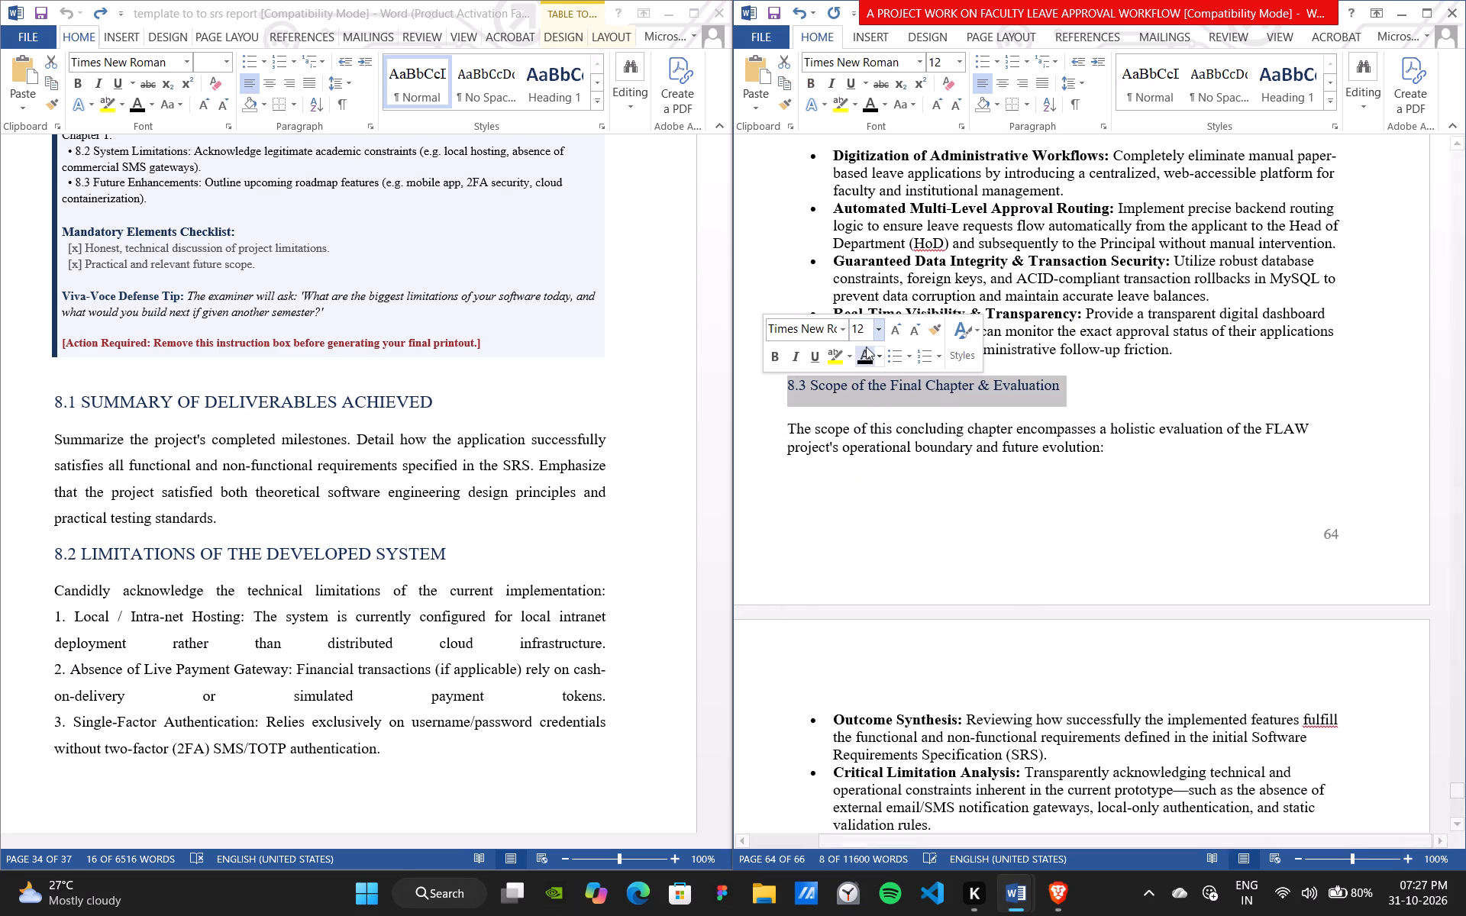
left_click(864, 347)
Check the report's Chapter 8 against the template and select the full "8.1 Summary of Deliverables" guideline in the template's instruction box.
scroll(923, 611, "down", 13)
scroll(923, 611, "up", 19)
scroll(887, 597, "up", 4)
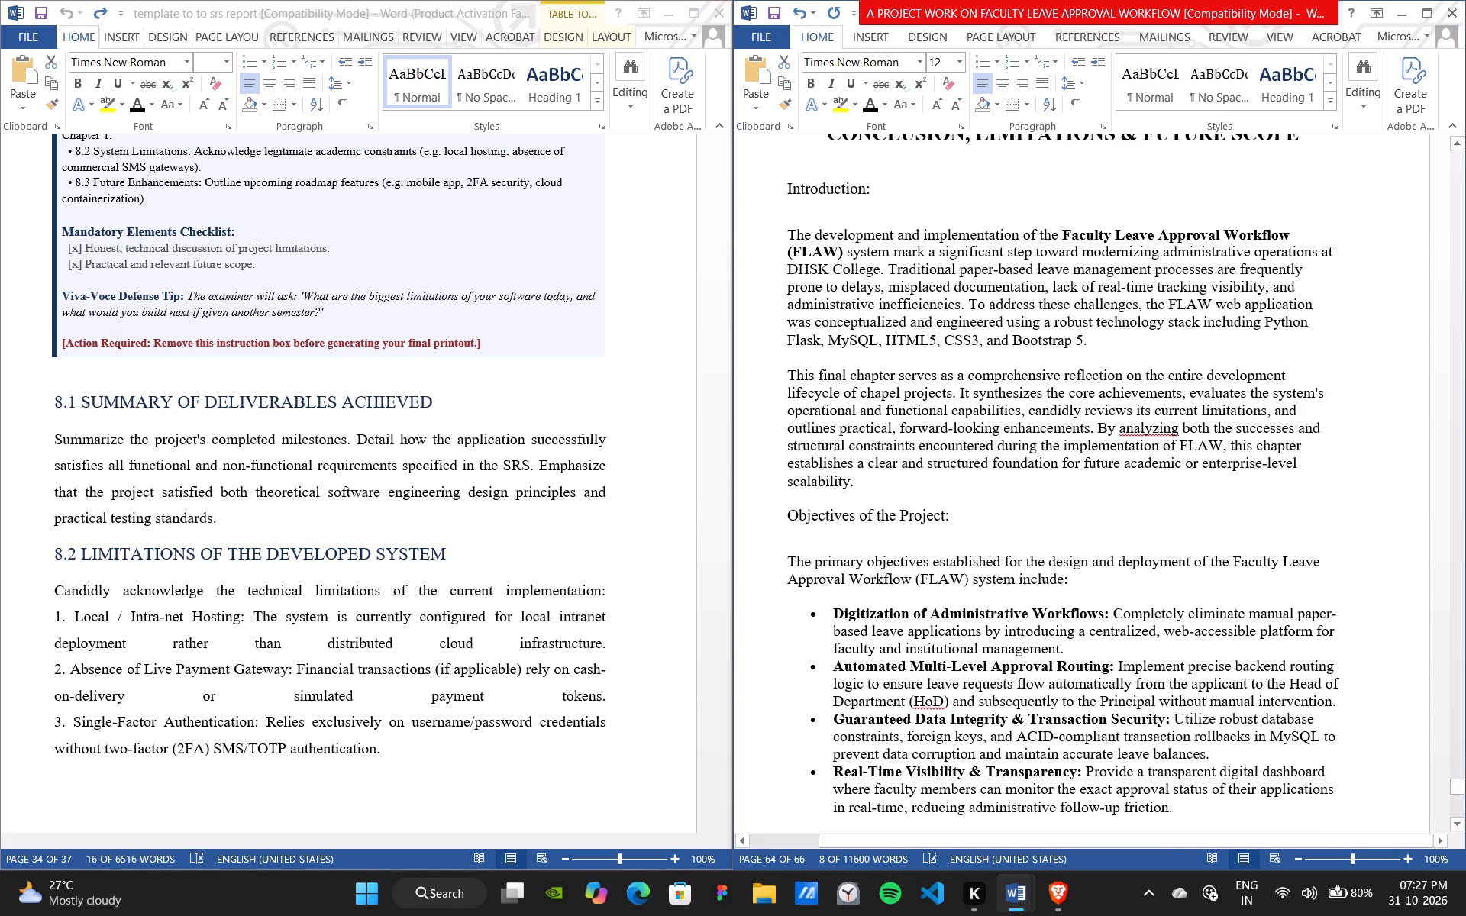
scroll(1070, 579, "down", 4)
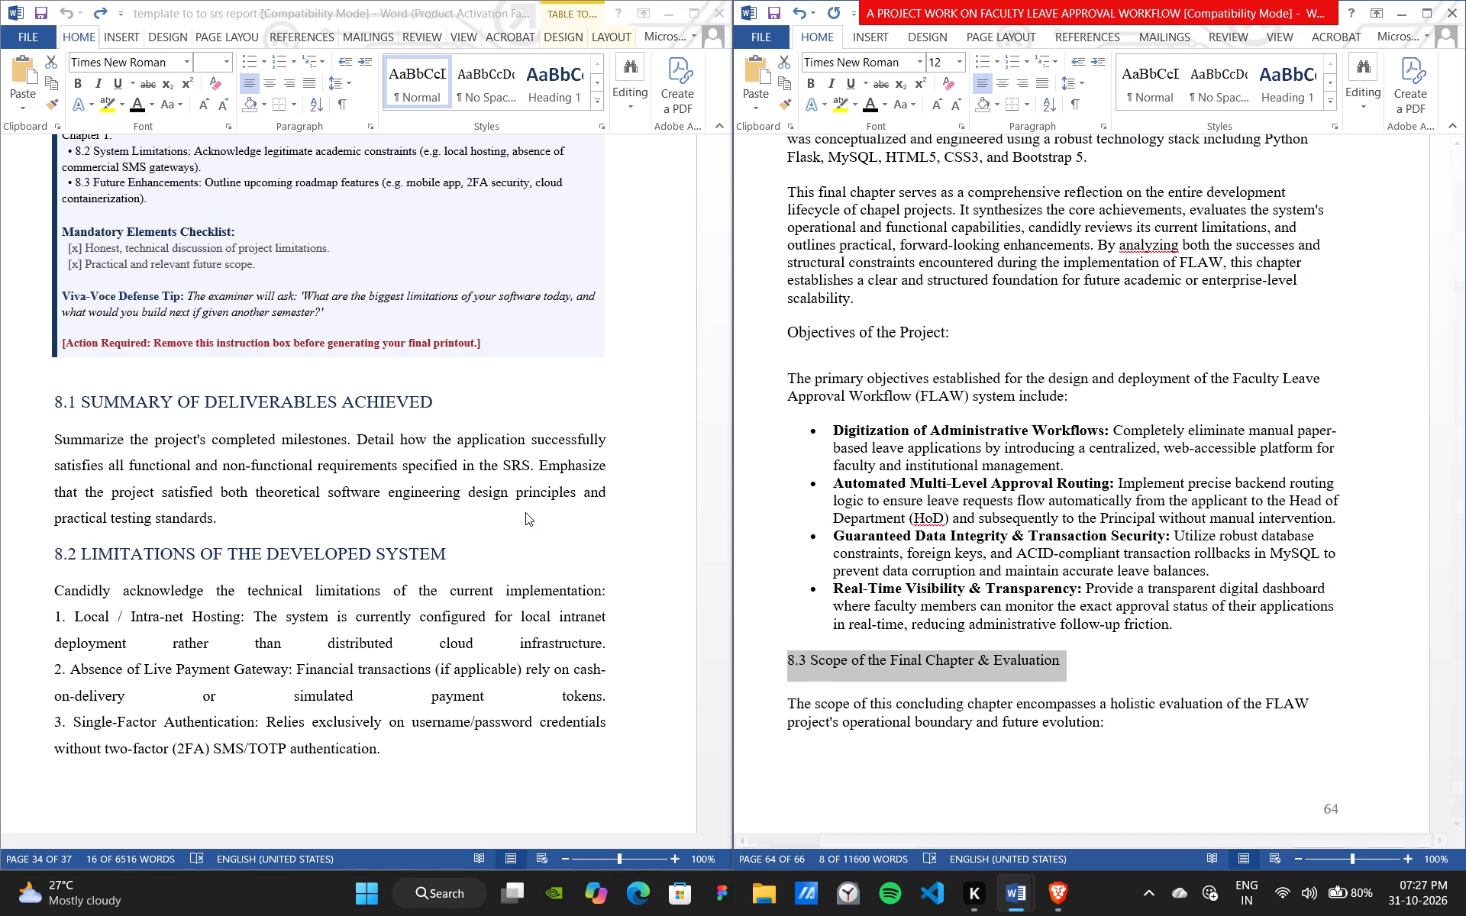
scroll(495, 512, "down", 1)
scroll(85, 380, "up", 1)
scroll(25, 350, "up", 2)
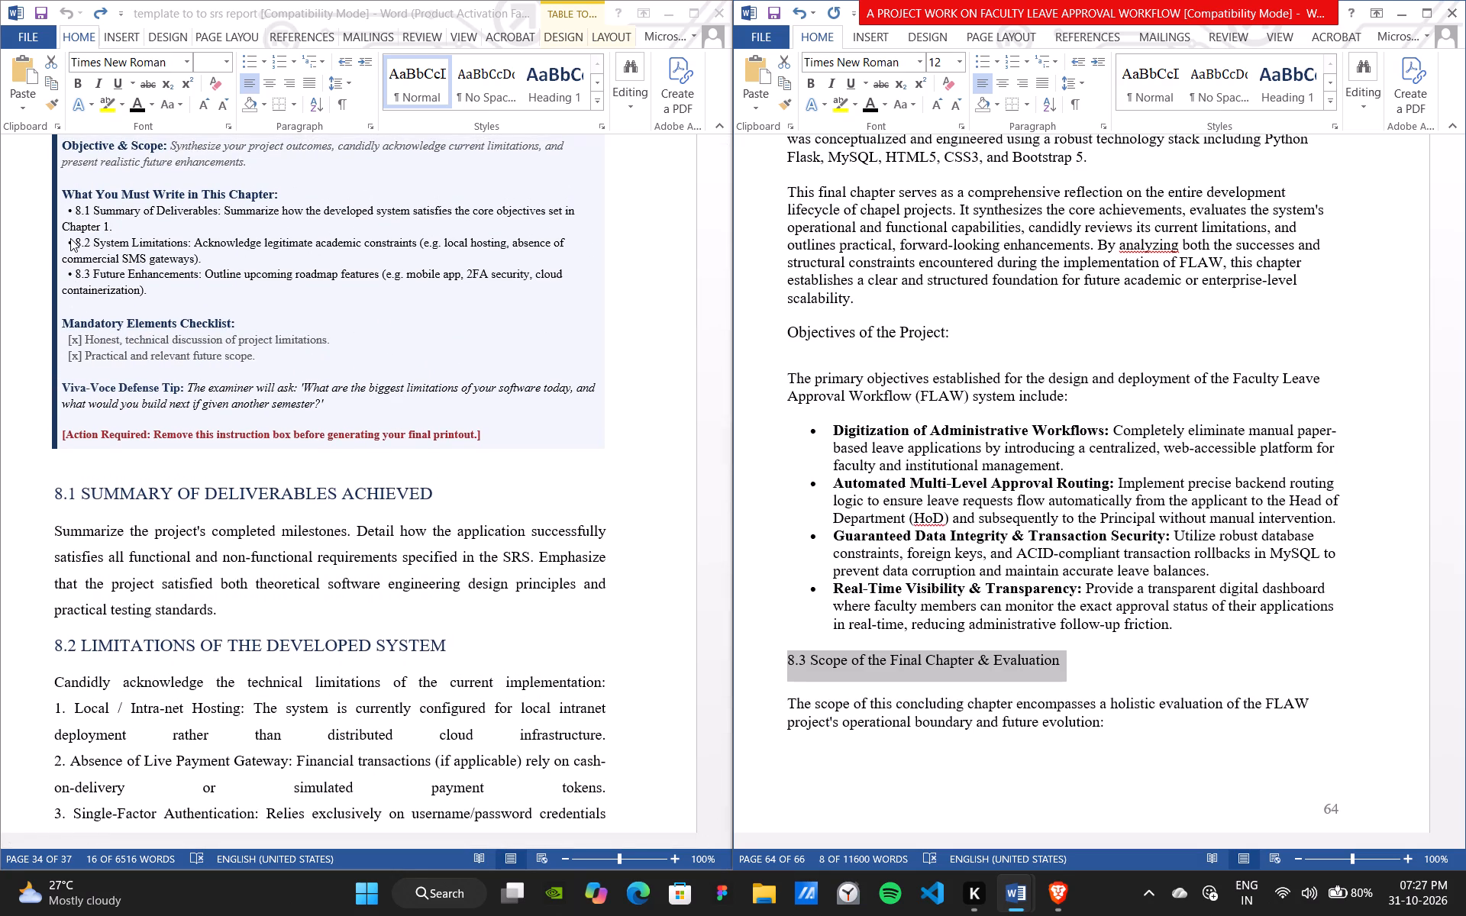
left_click(75, 218)
left_click_drag(75, 210, 199, 221)
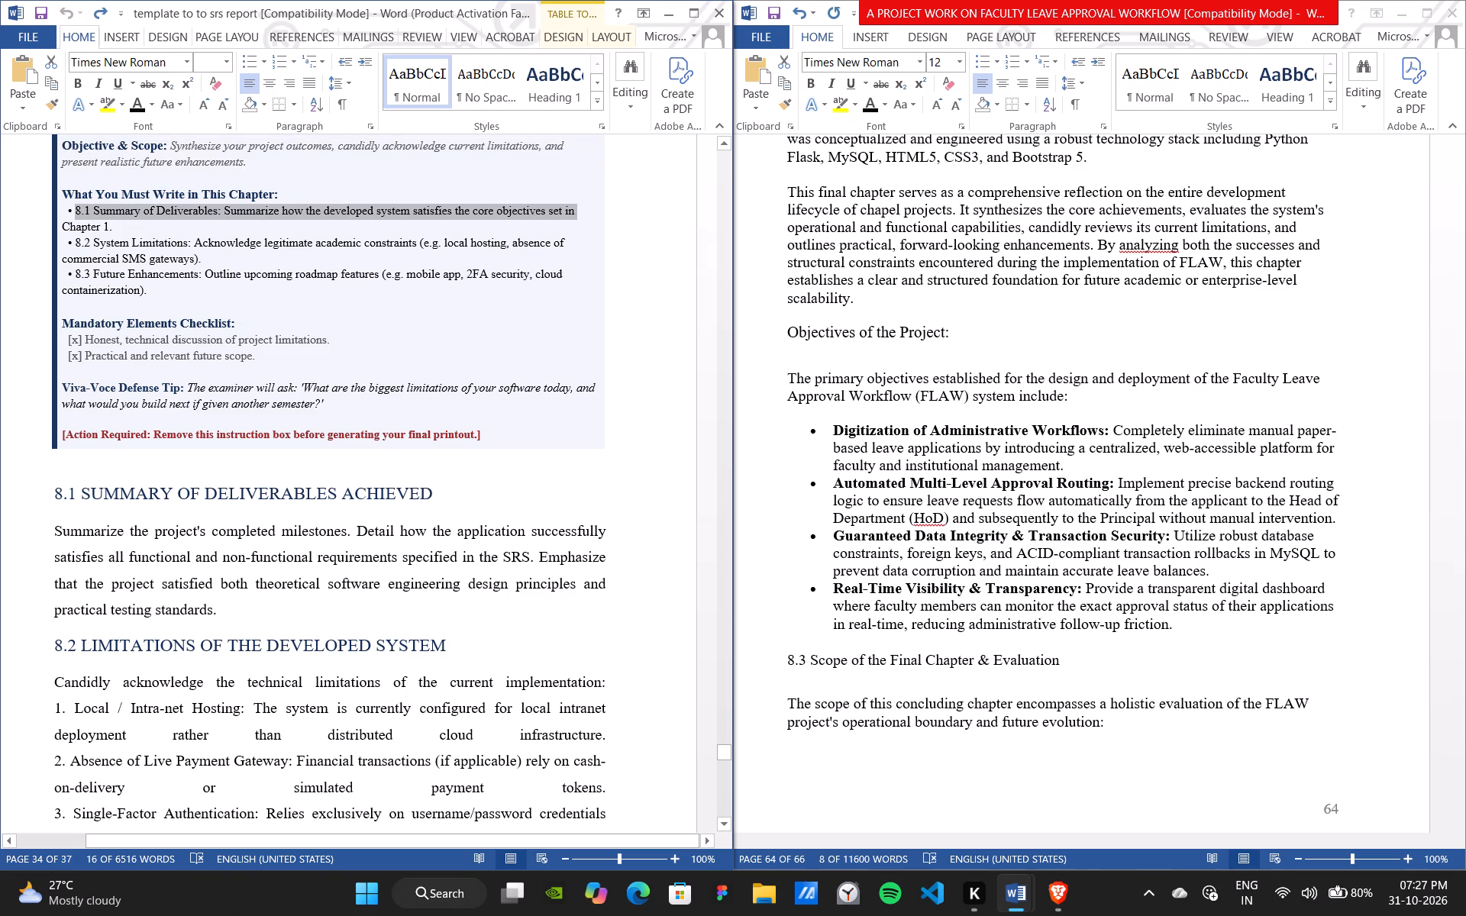
left_click_drag(199, 221, 131, 233)
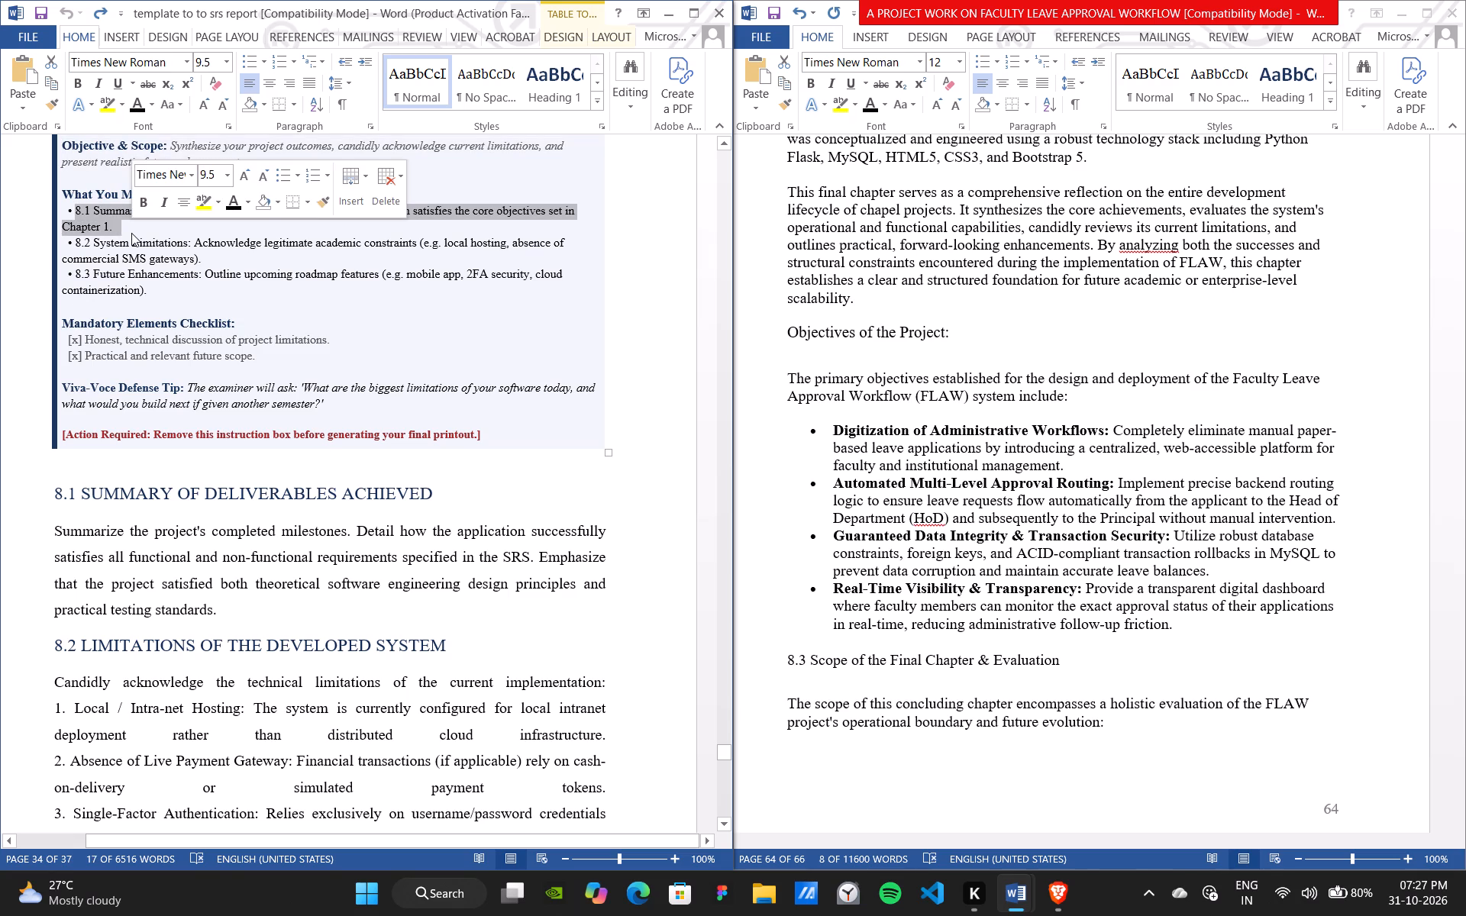
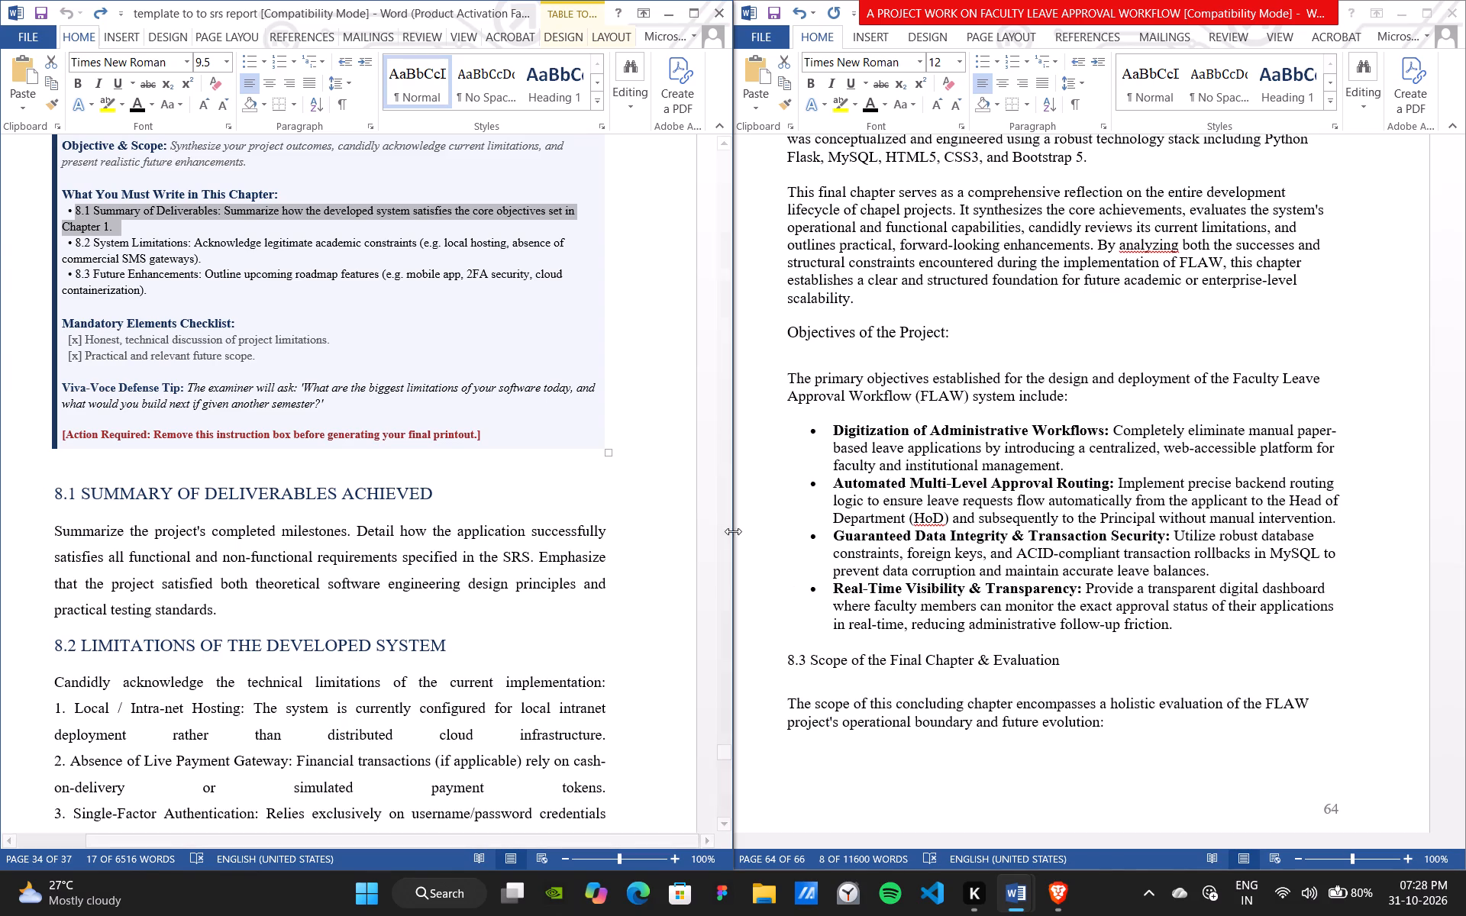
Remove the number "8.3" from the "Scope of the Final Chapter & Evaluation" heading in the project report.
left_click(813, 660)
left_click(806, 664)
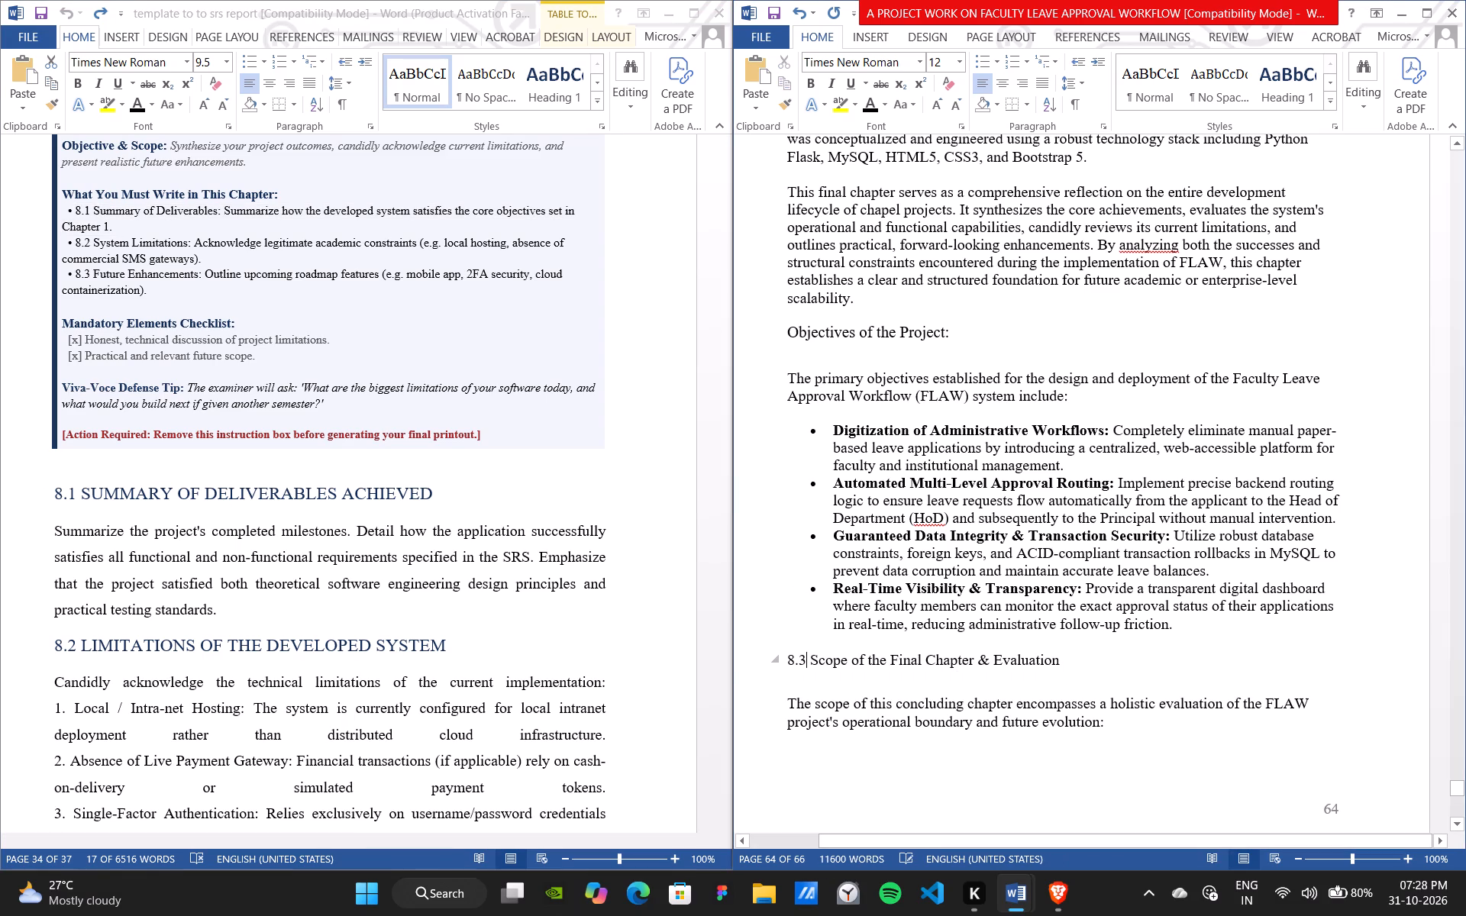
key("BackSpace")
key("BackSpace")
key("BackSpace")
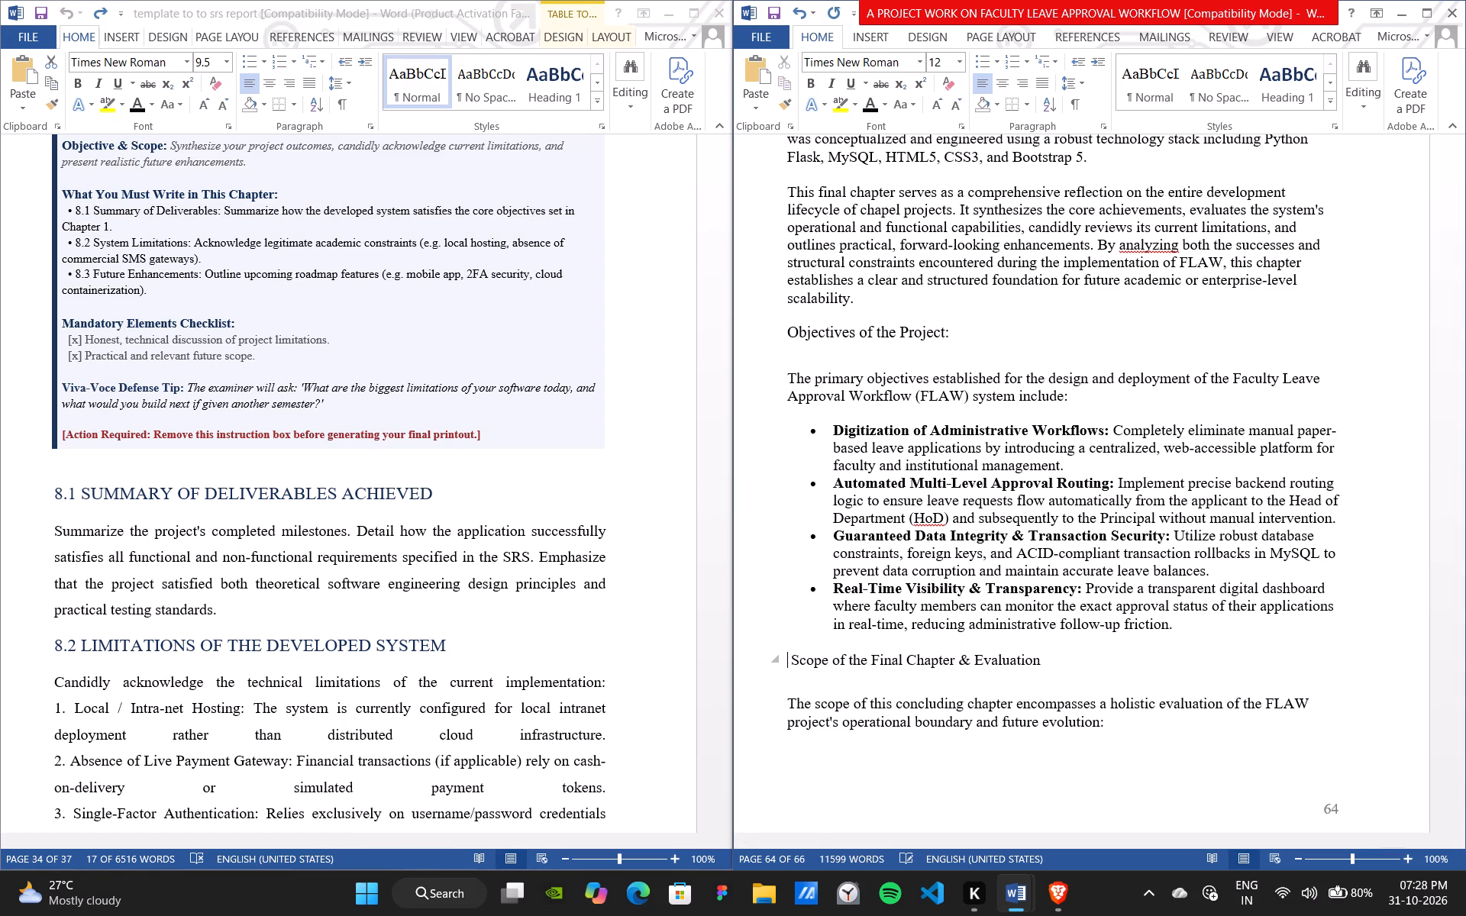
Place the cursor below the report's Future Enhancement Roadmap bullet and copy the template's "8.1 Summary of Deliverables" instruction.
scroll(1058, 461, "up", 4)
scroll(1058, 461, "down", 8)
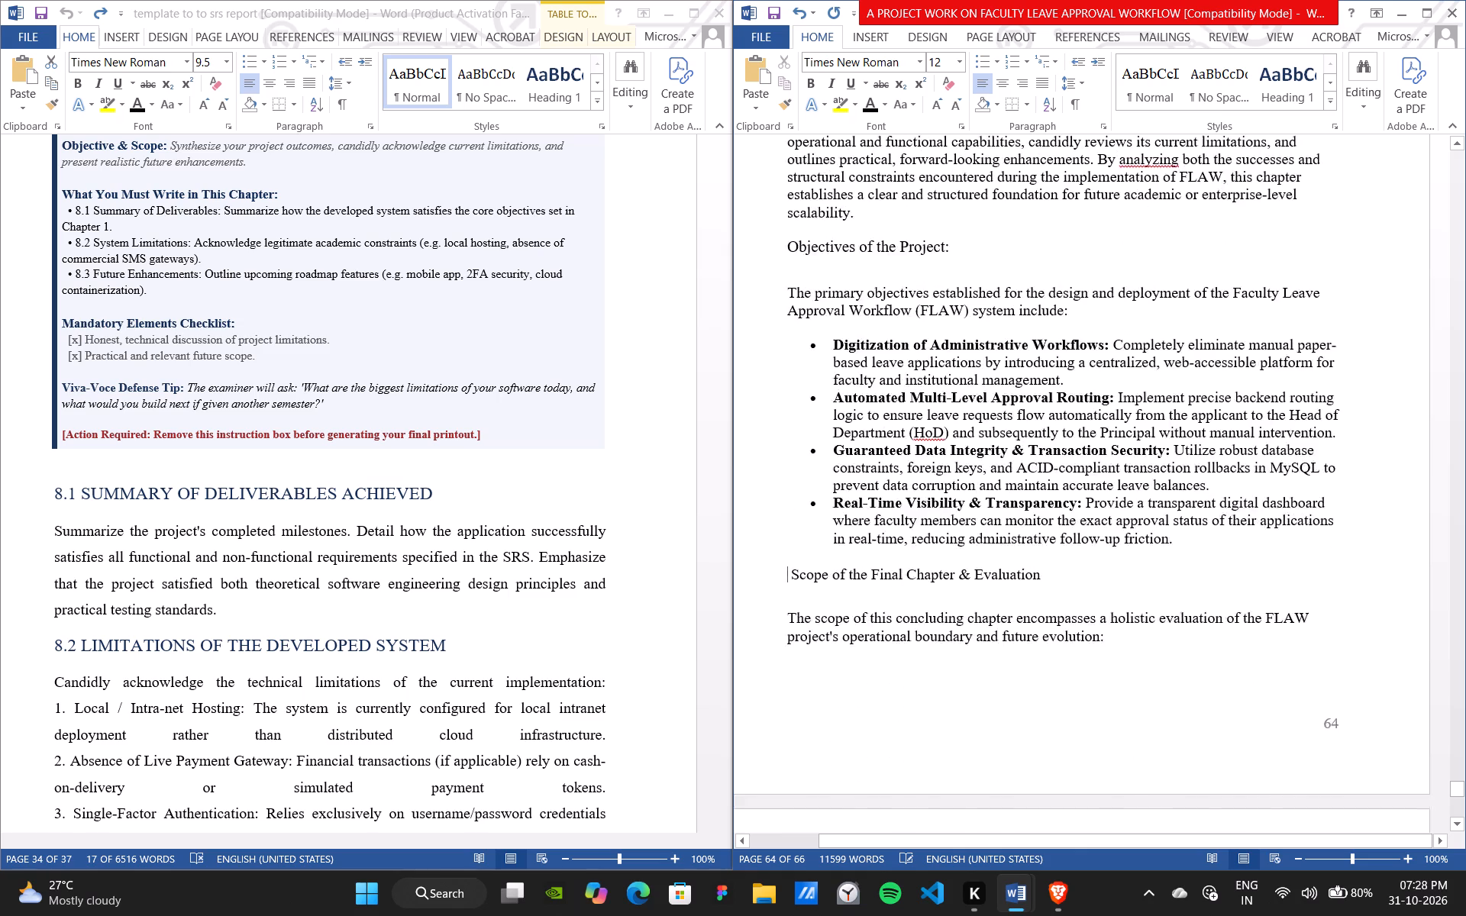
scroll(1058, 461, "down", 3)
scroll(999, 599, "down", 13)
left_click(806, 384)
left_click(831, 318)
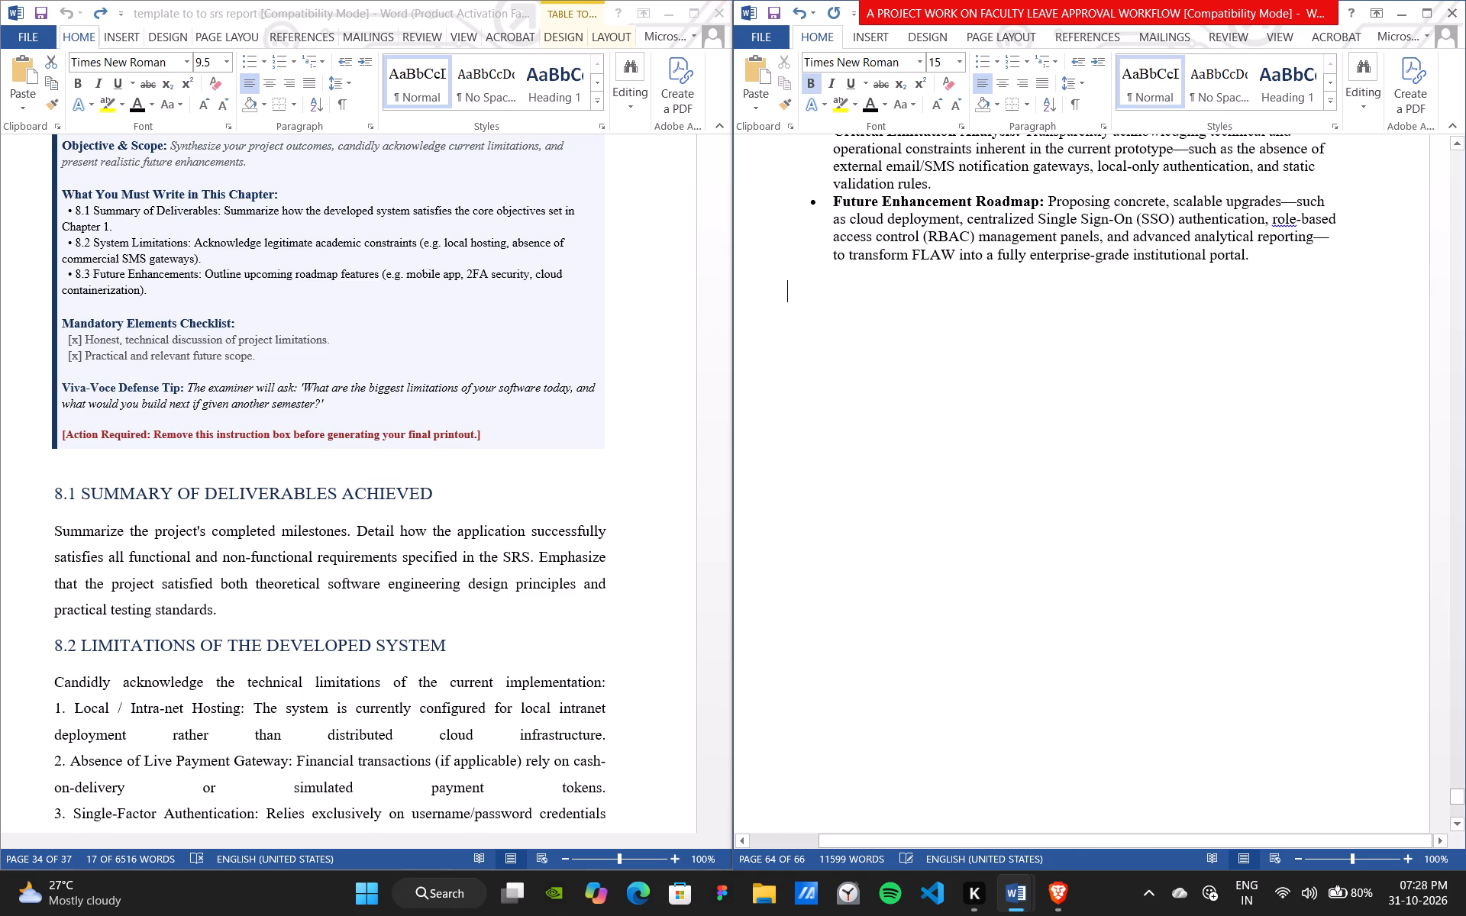
left_click(63, 220)
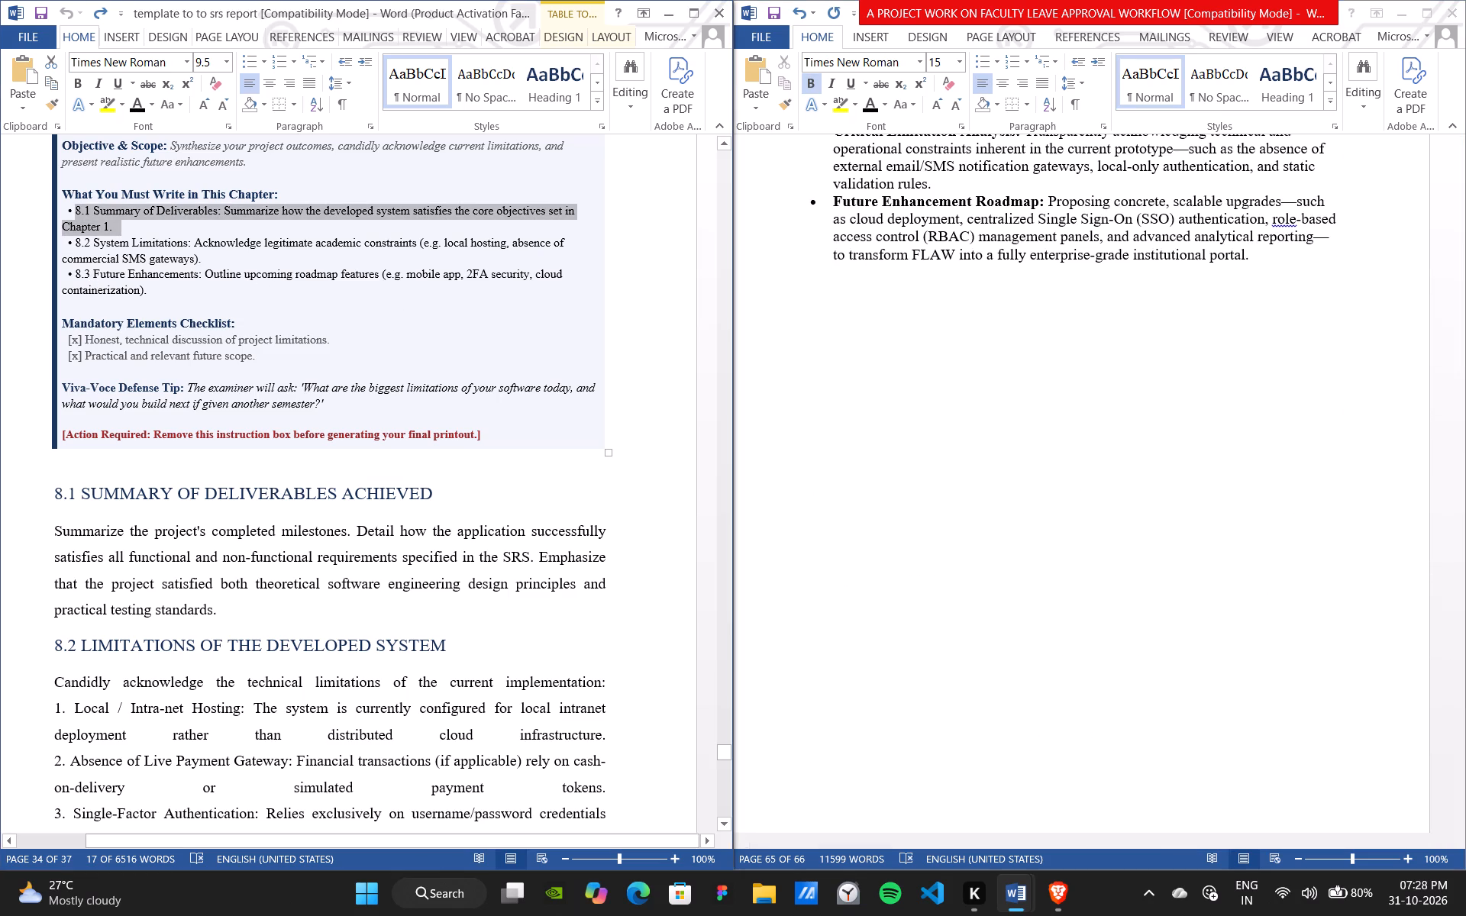
key("ctrl+c")
scroll(134, 349, "down", 4)
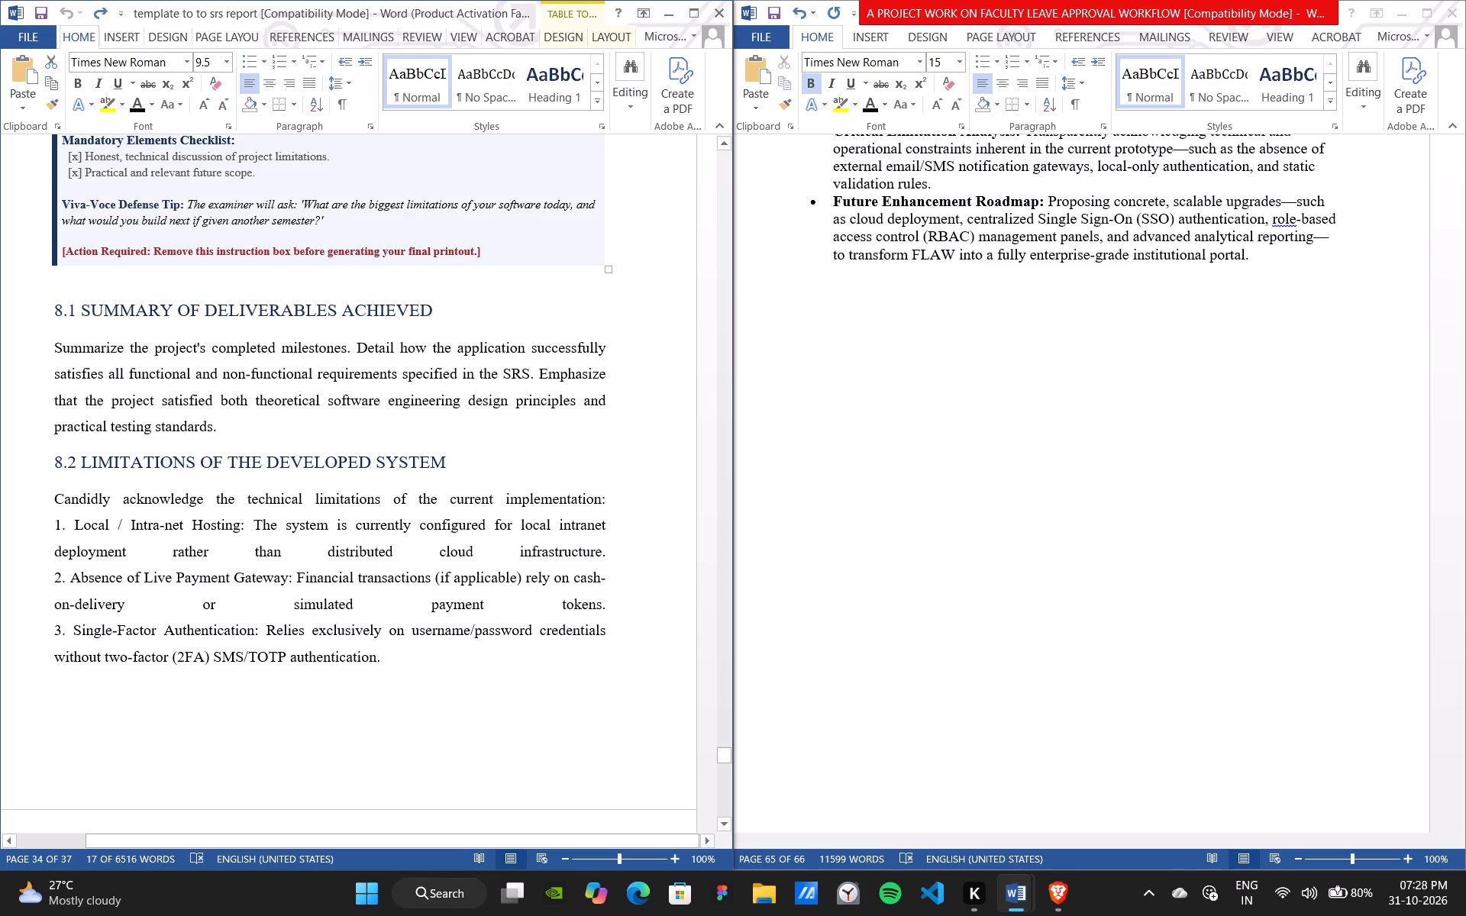
key("ctrl+c")
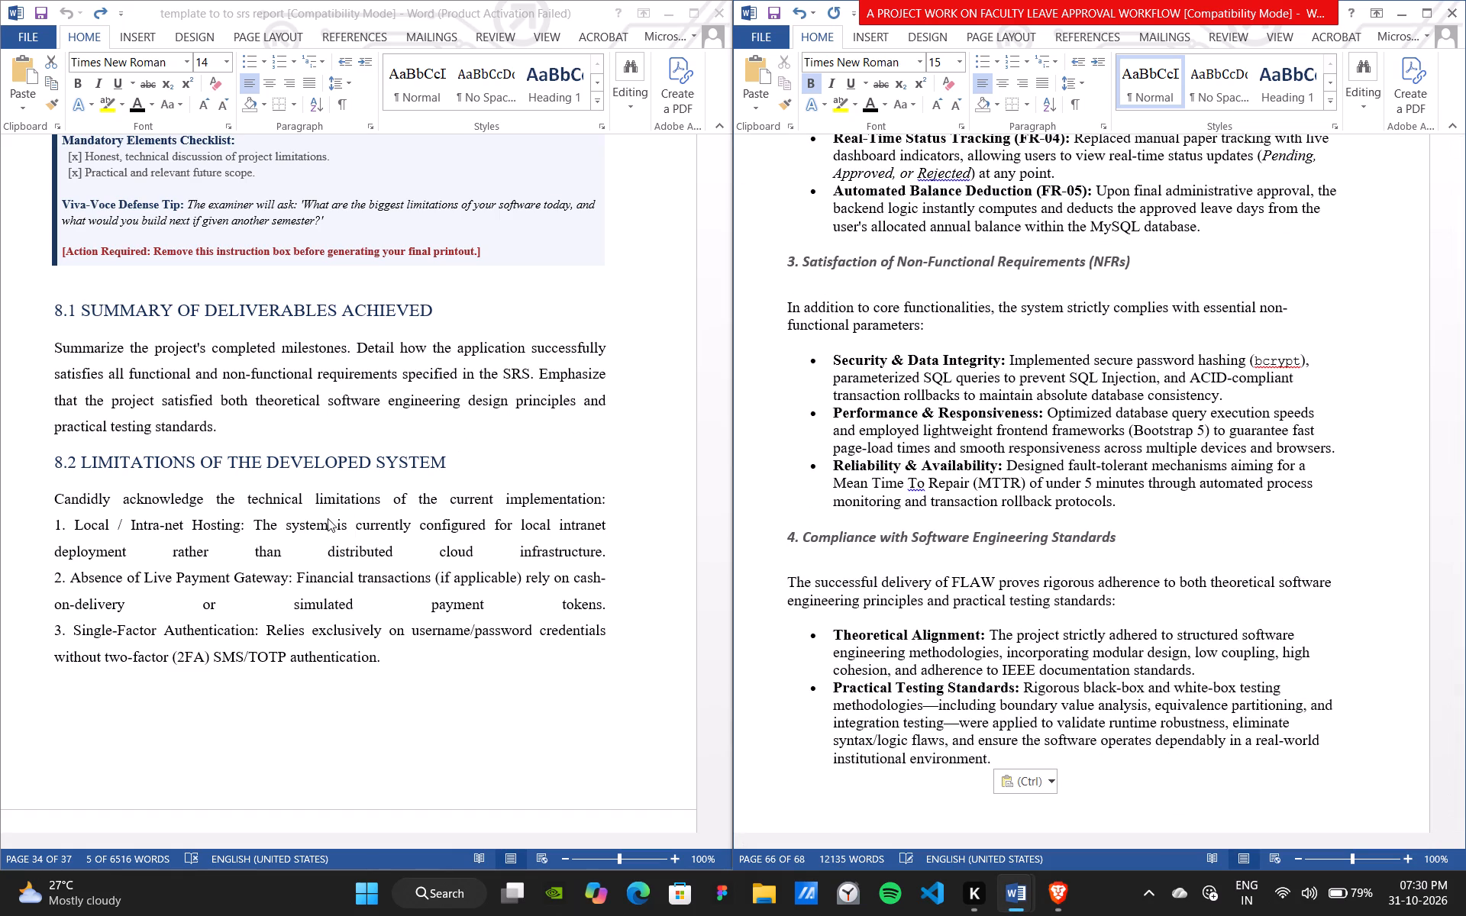
Insert a blank, unbulleted line between the Future Enhancement Roadmap bullet and the 8.1 heading in the report.
scroll(294, 632, "down", 5)
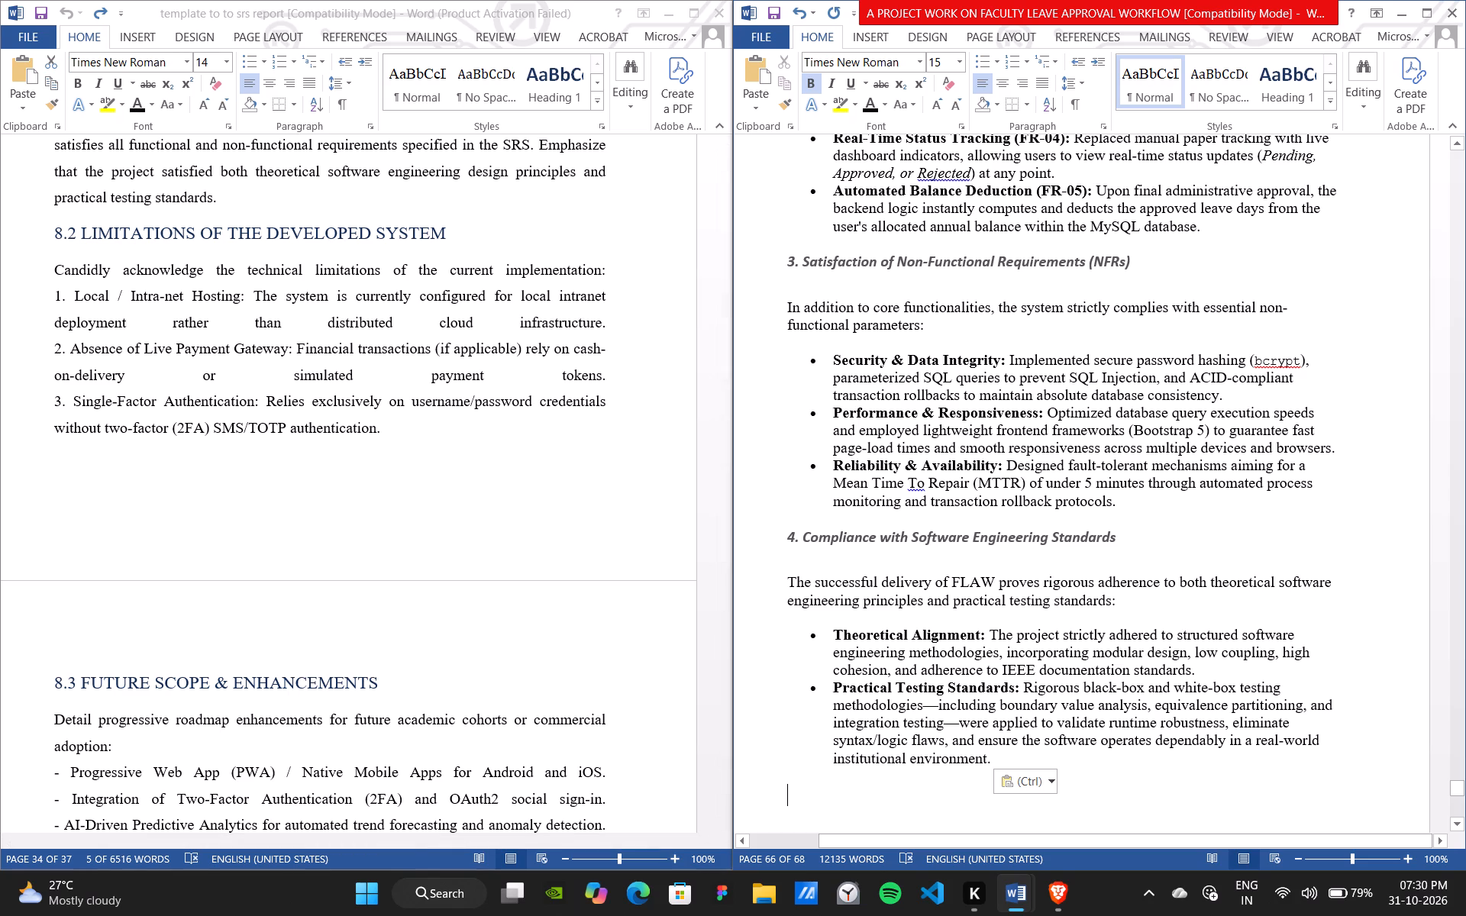
scroll(1083, 430, "up", 5)
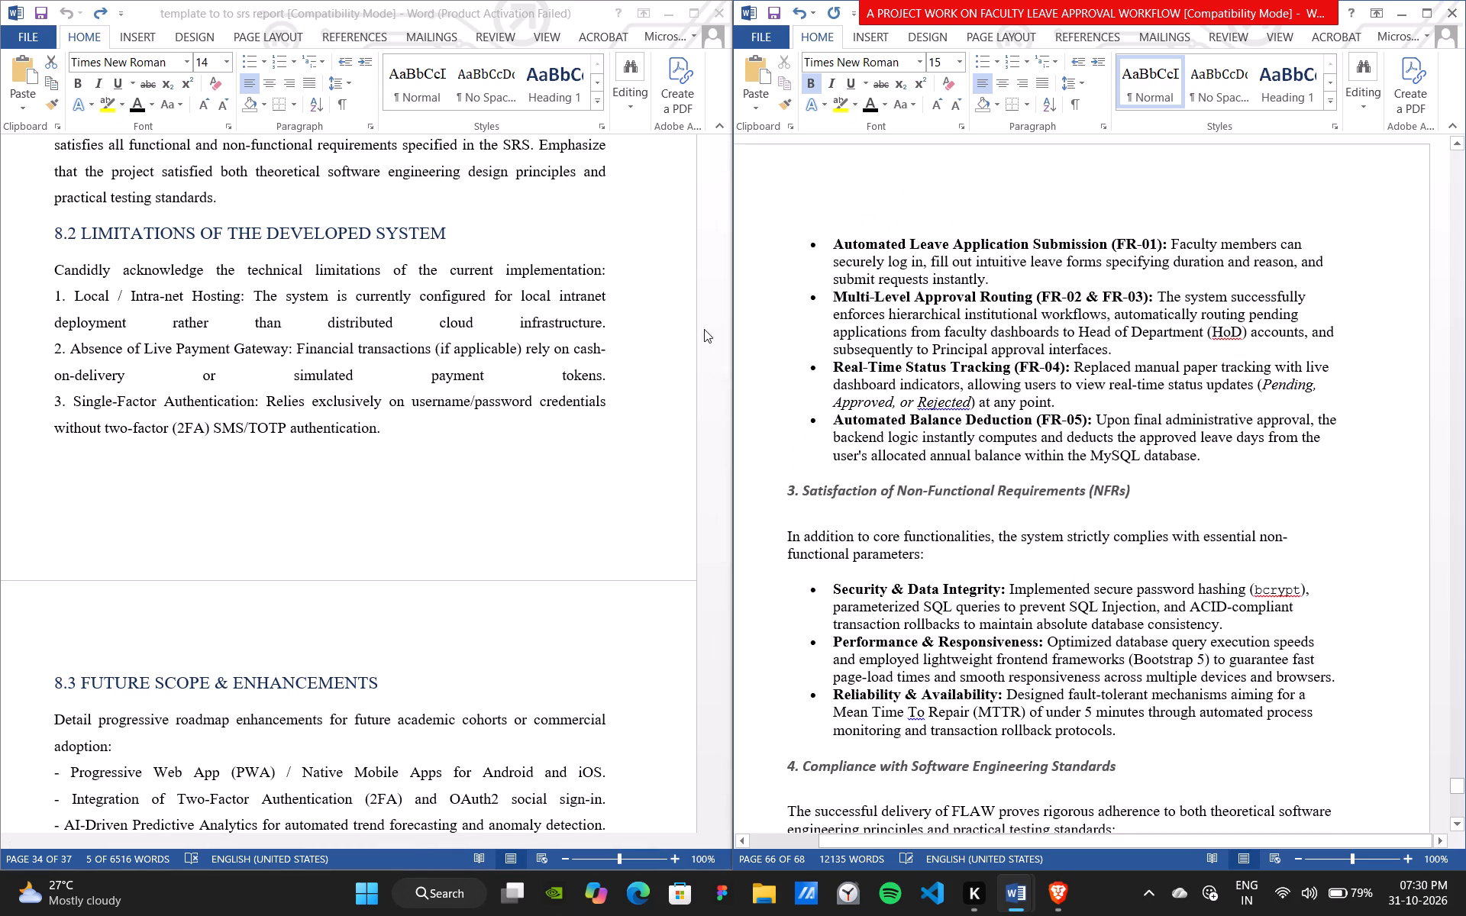
scroll(381, 253, "up", 4)
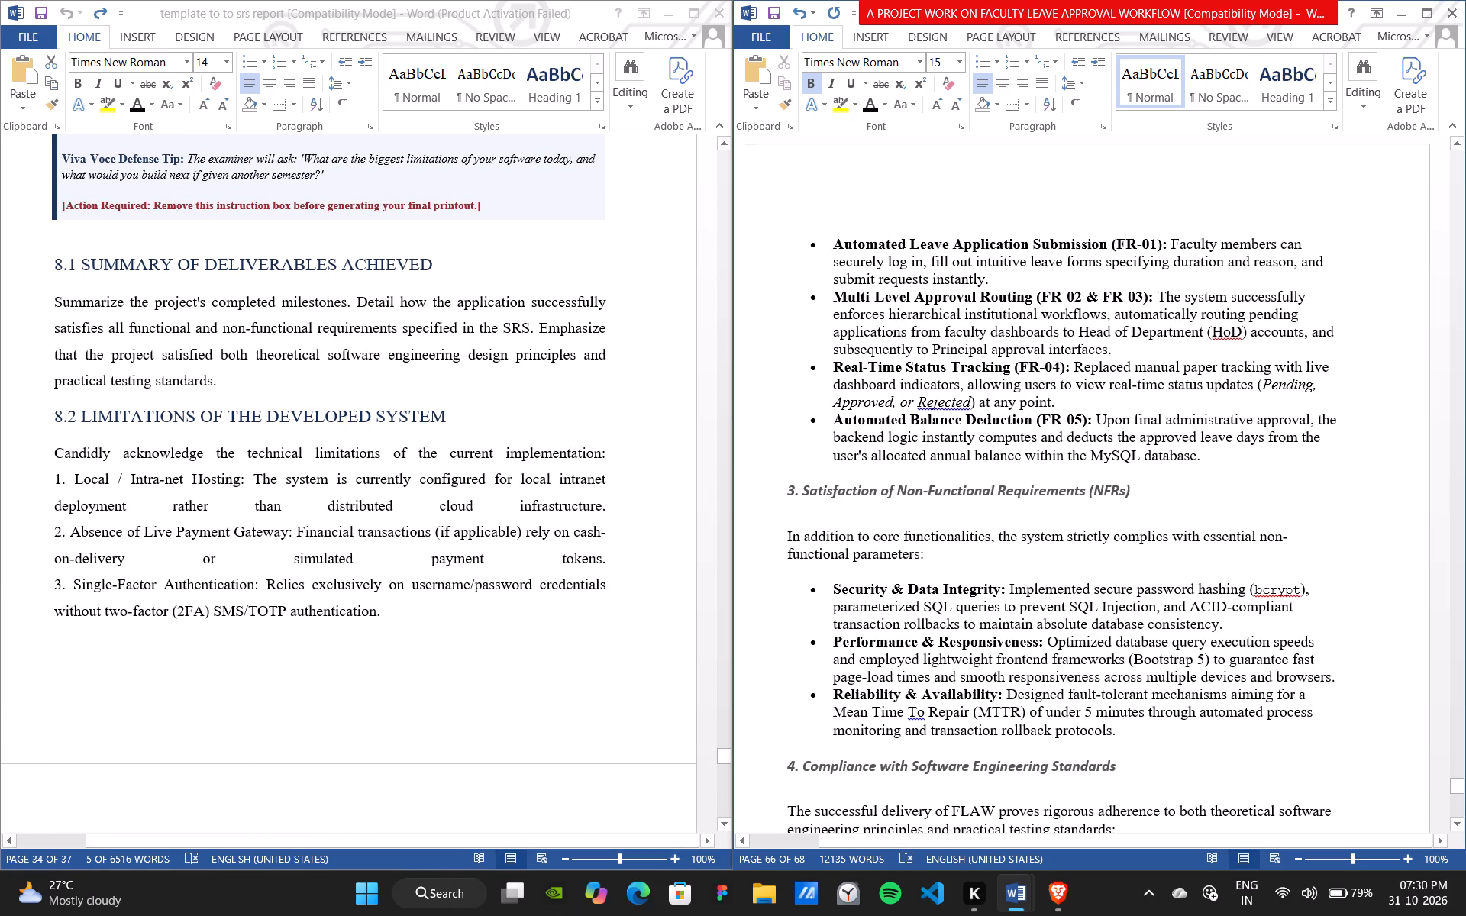
scroll(983, 437, "up", 5)
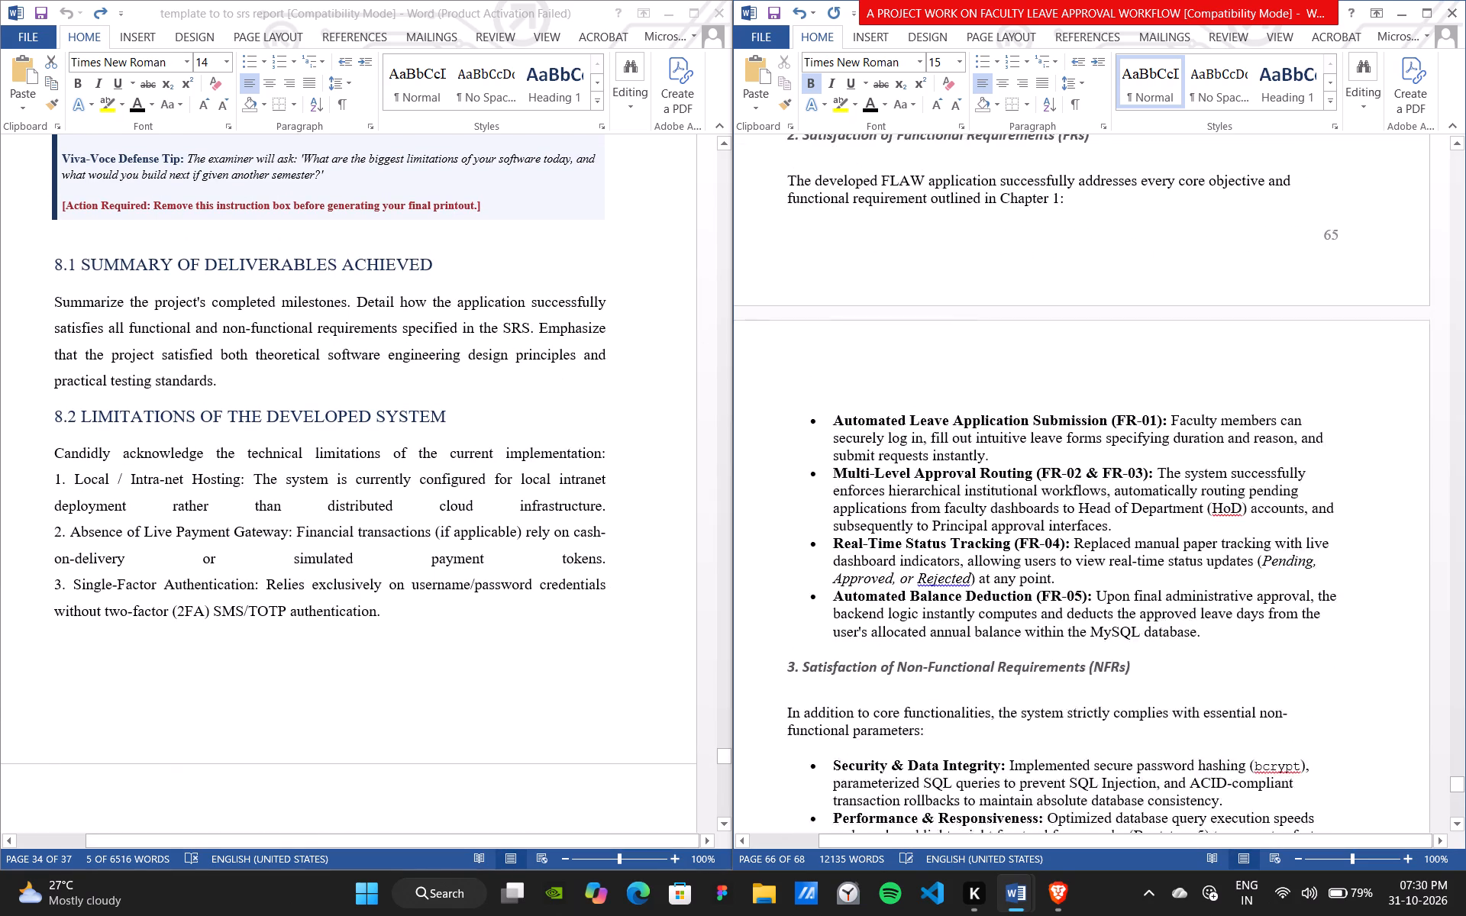
scroll(983, 437, "up", 17)
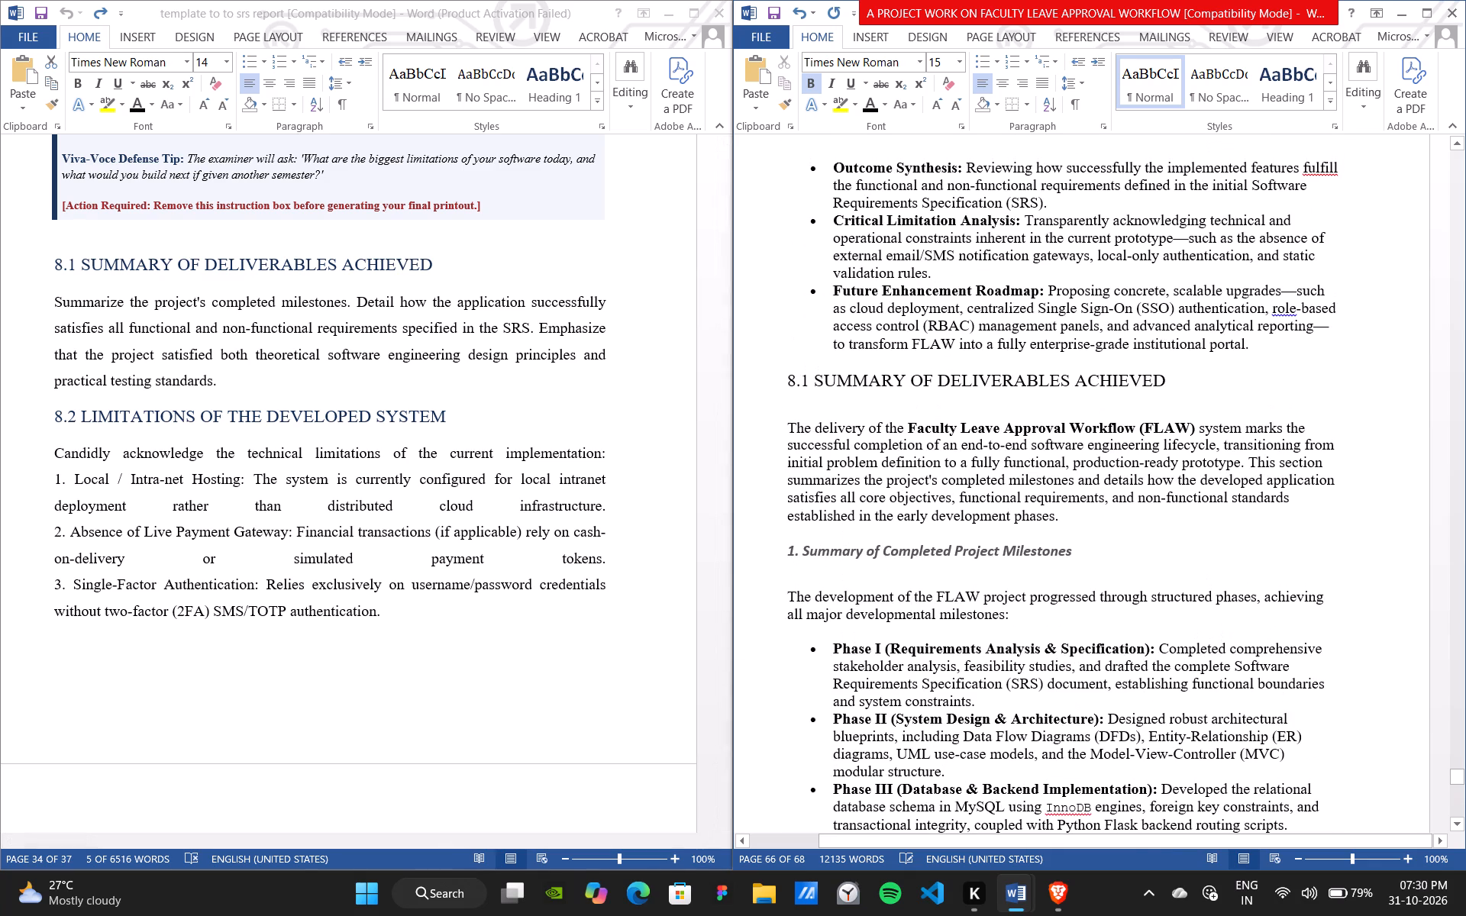
left_click(1268, 345)
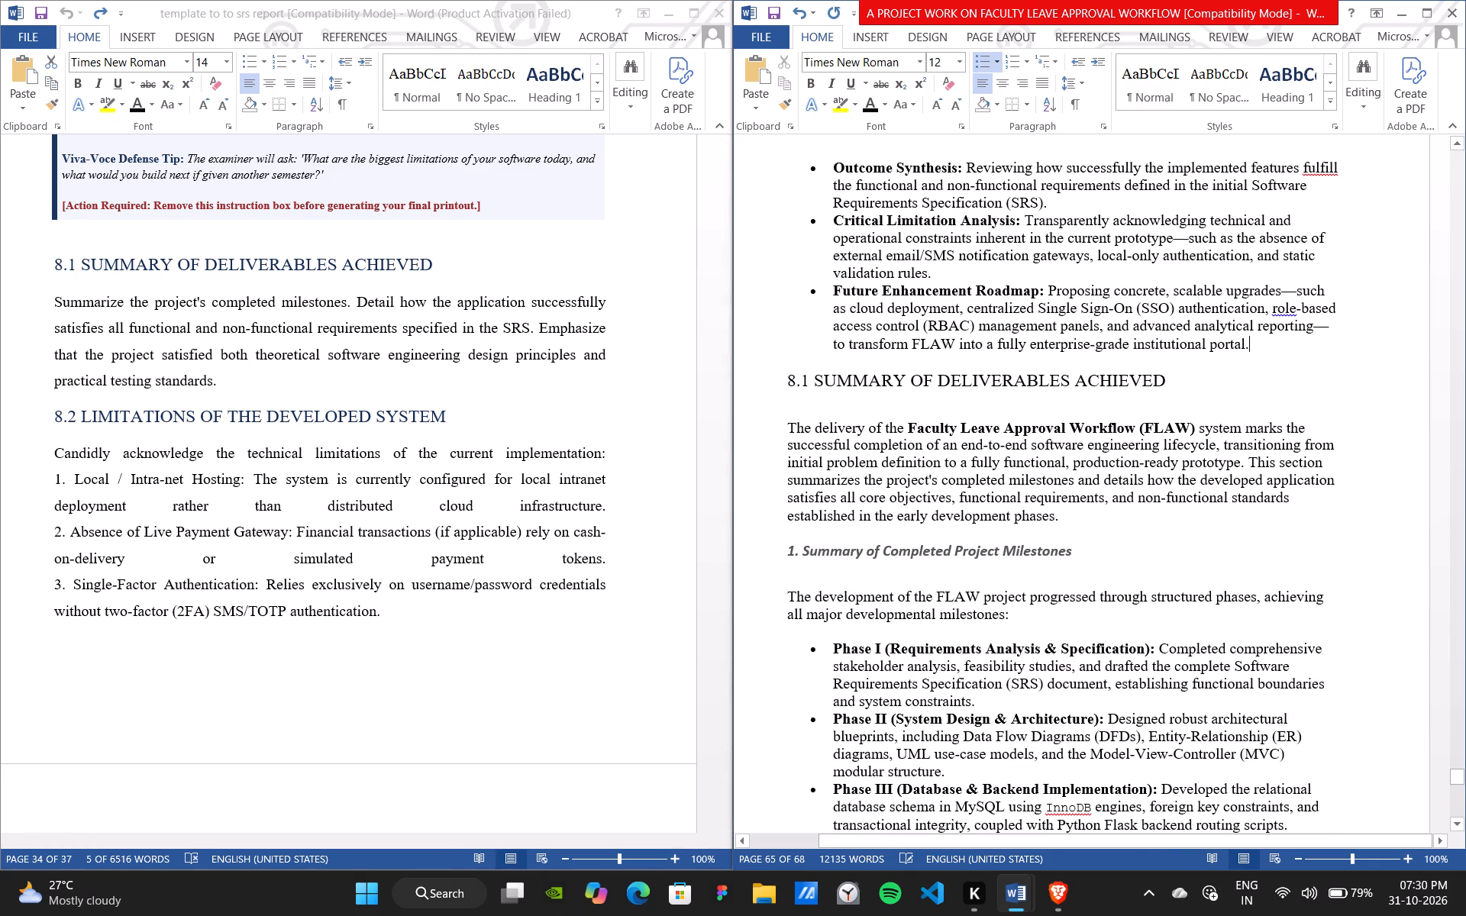
key("Return")
key("BackSpace")
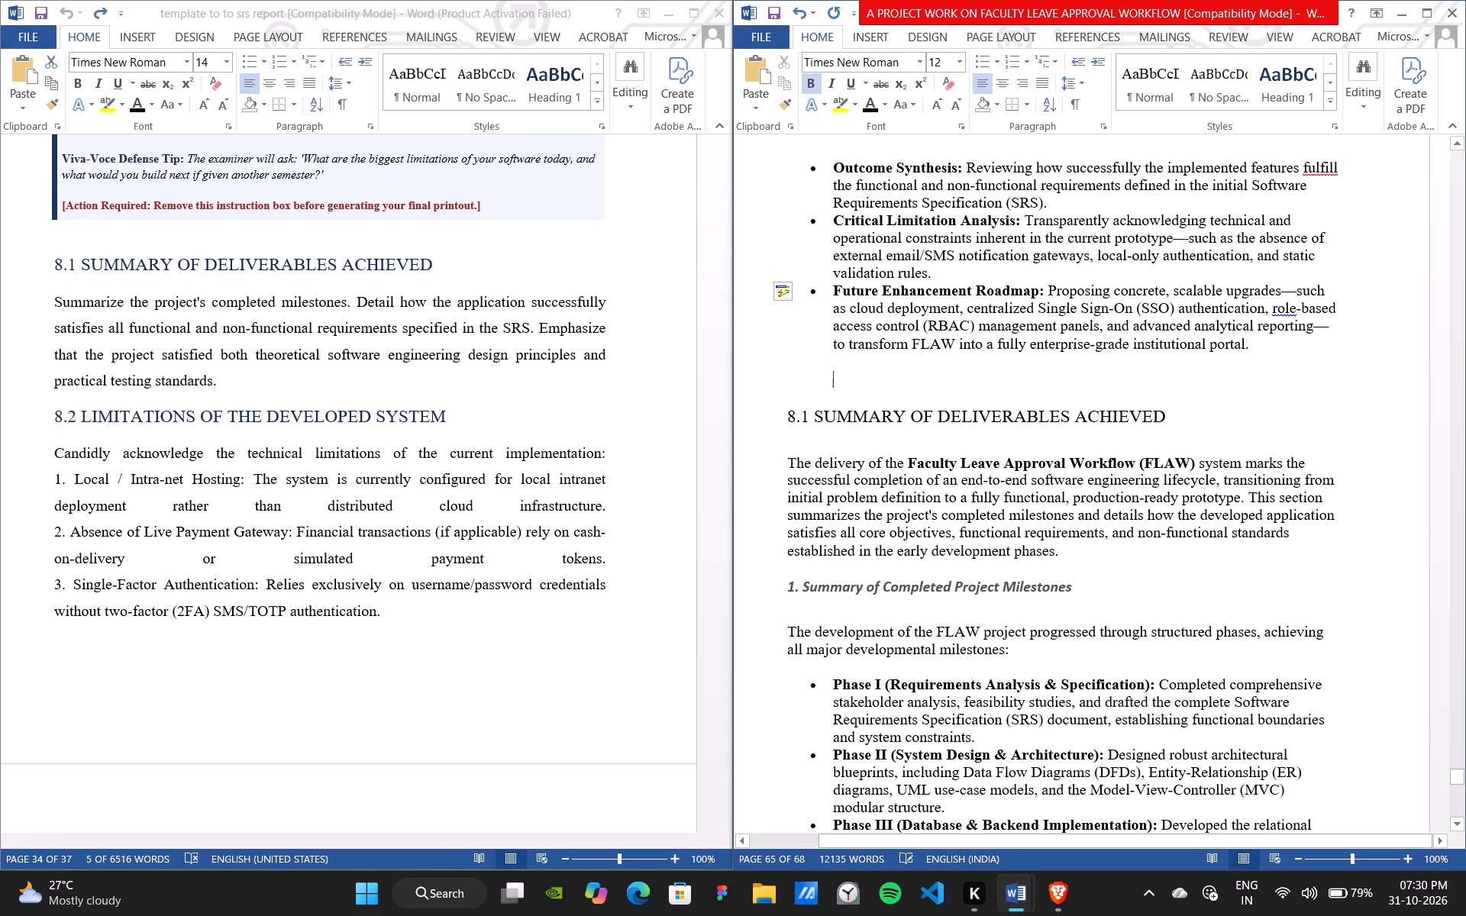
Remove bold and italics from the subheading "1. Summary of Completed Project Milestones" and make it black Times New Roman.
scroll(966, 473, "down", 1)
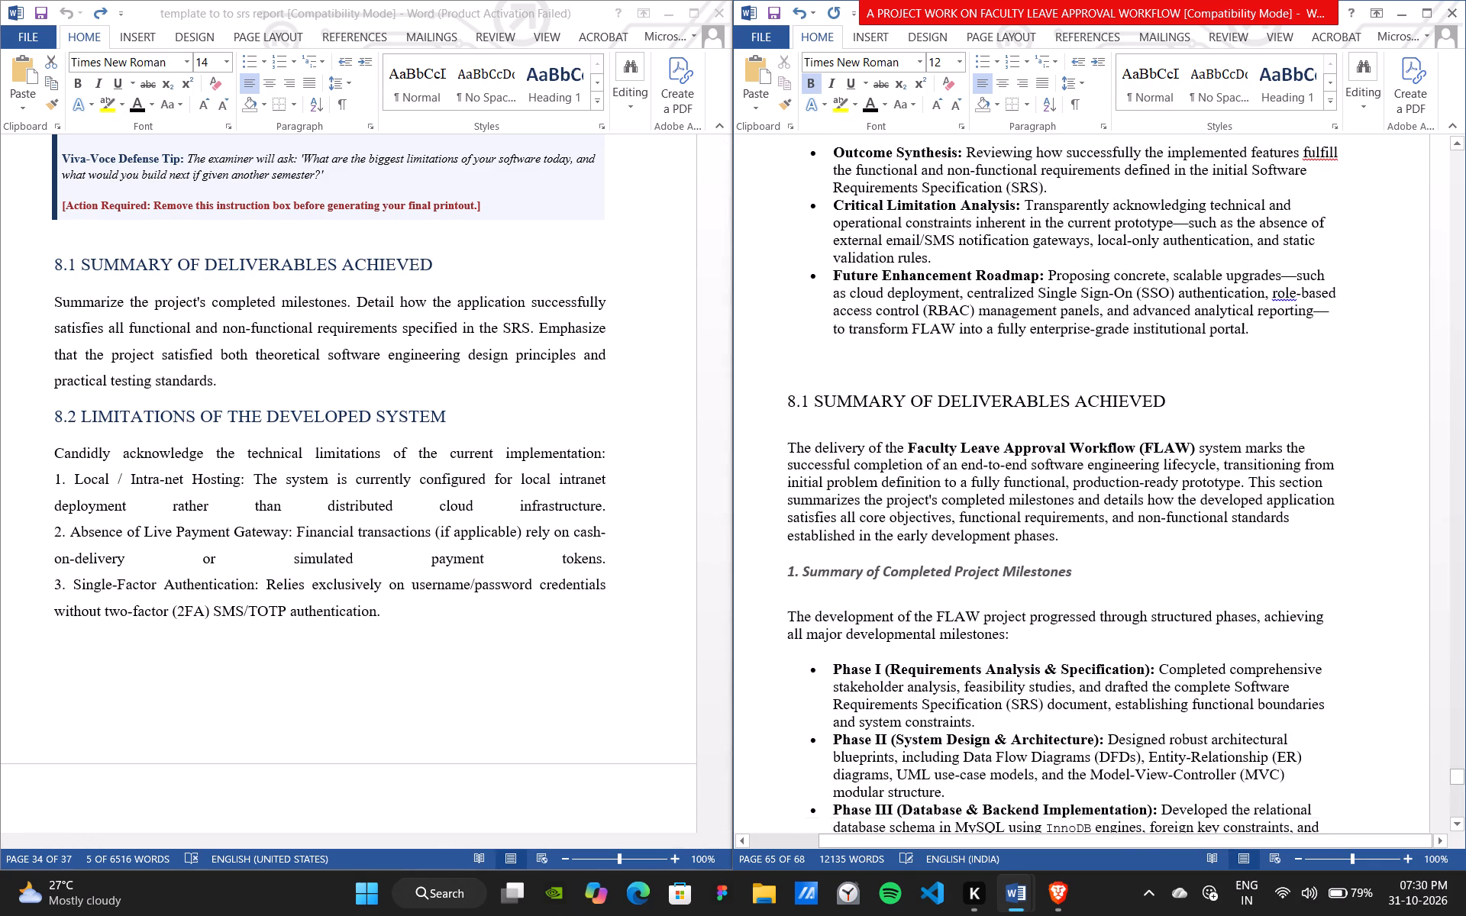
scroll(966, 473, "down", 1)
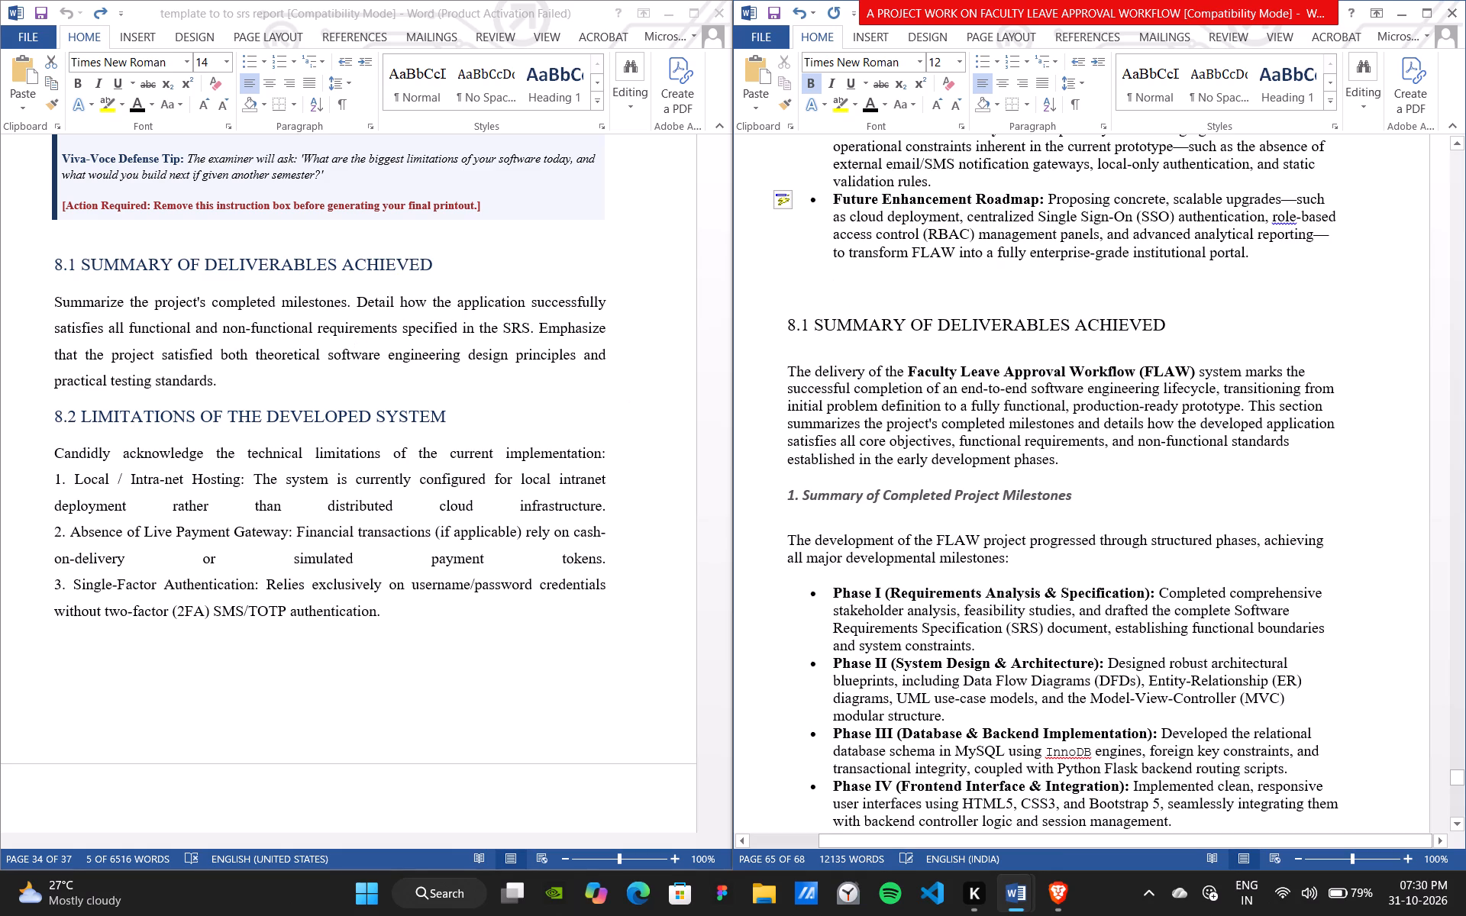
scroll(937, 527, "down", 3)
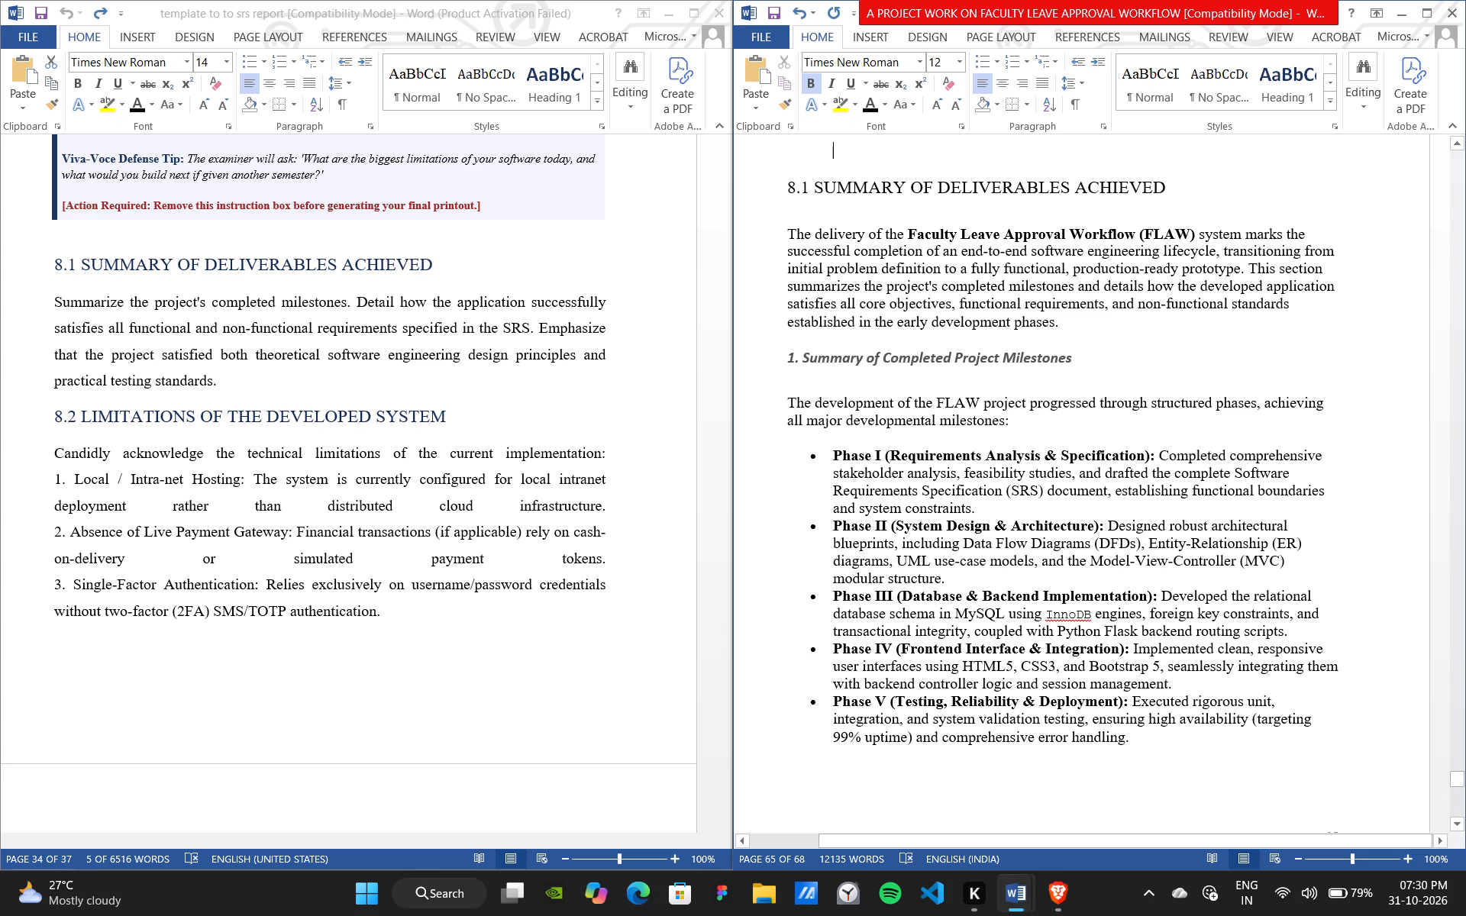
scroll(871, 371, "up", 1)
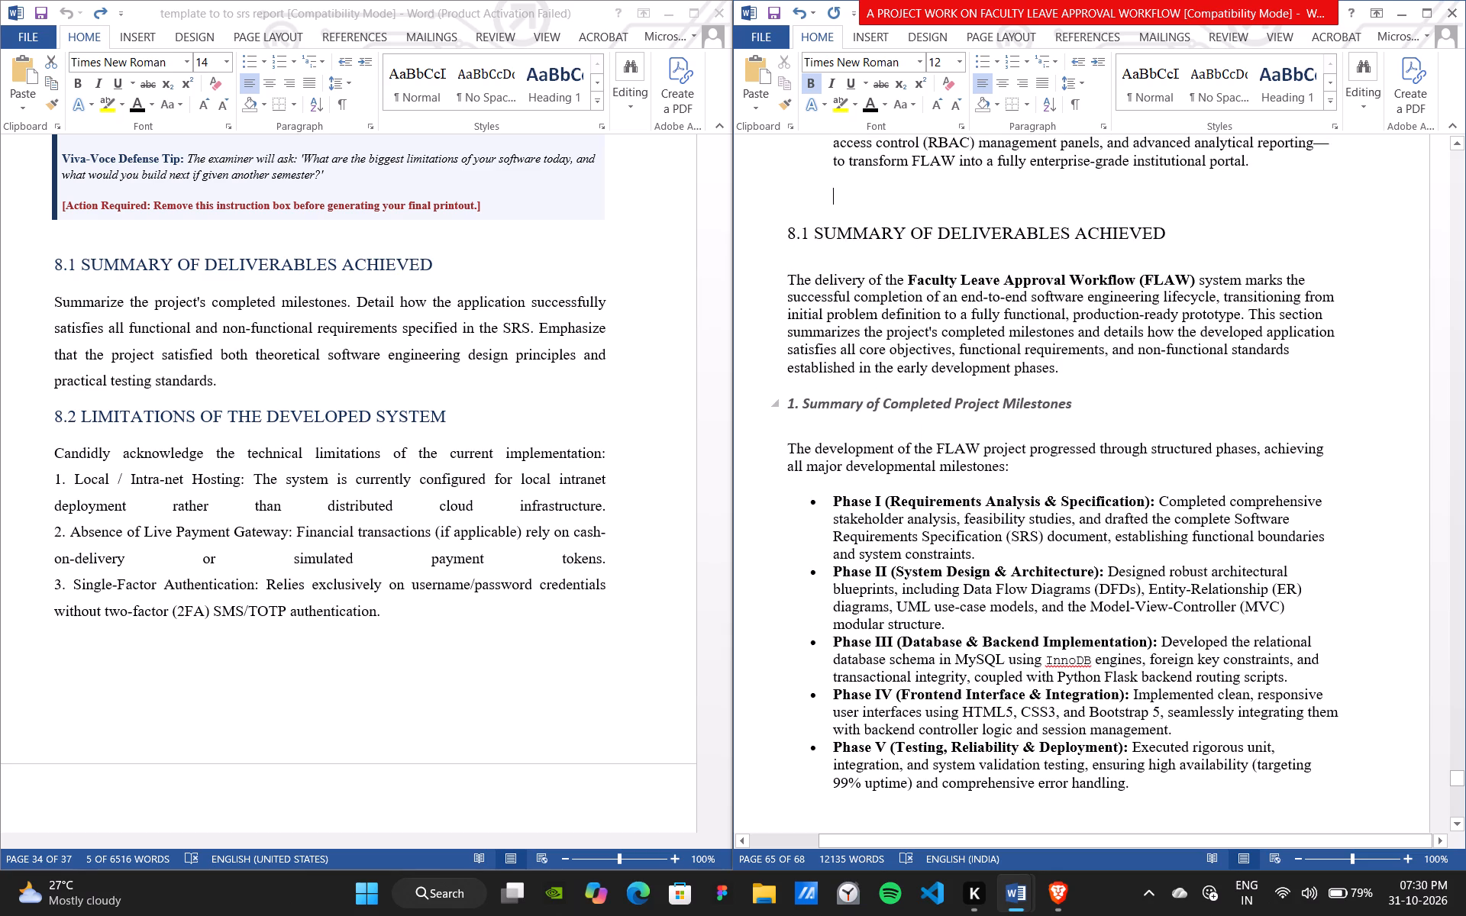
left_click_drag(789, 408, 1071, 407)
left_click(1074, 407)
left_click(1079, 407)
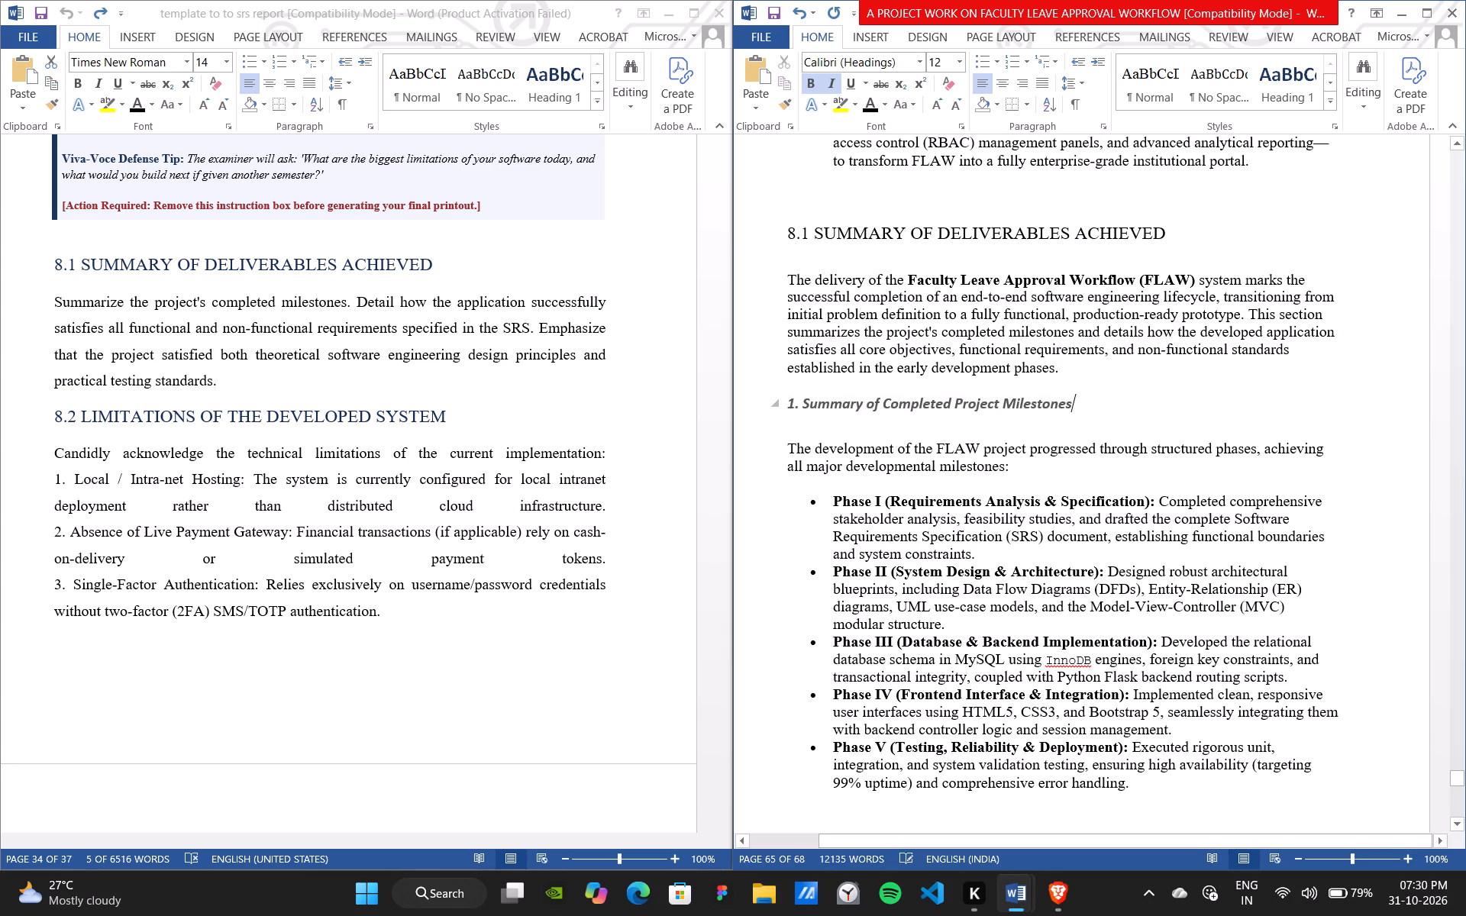
left_click_drag(786, 402, 1088, 413)
left_click(1100, 384)
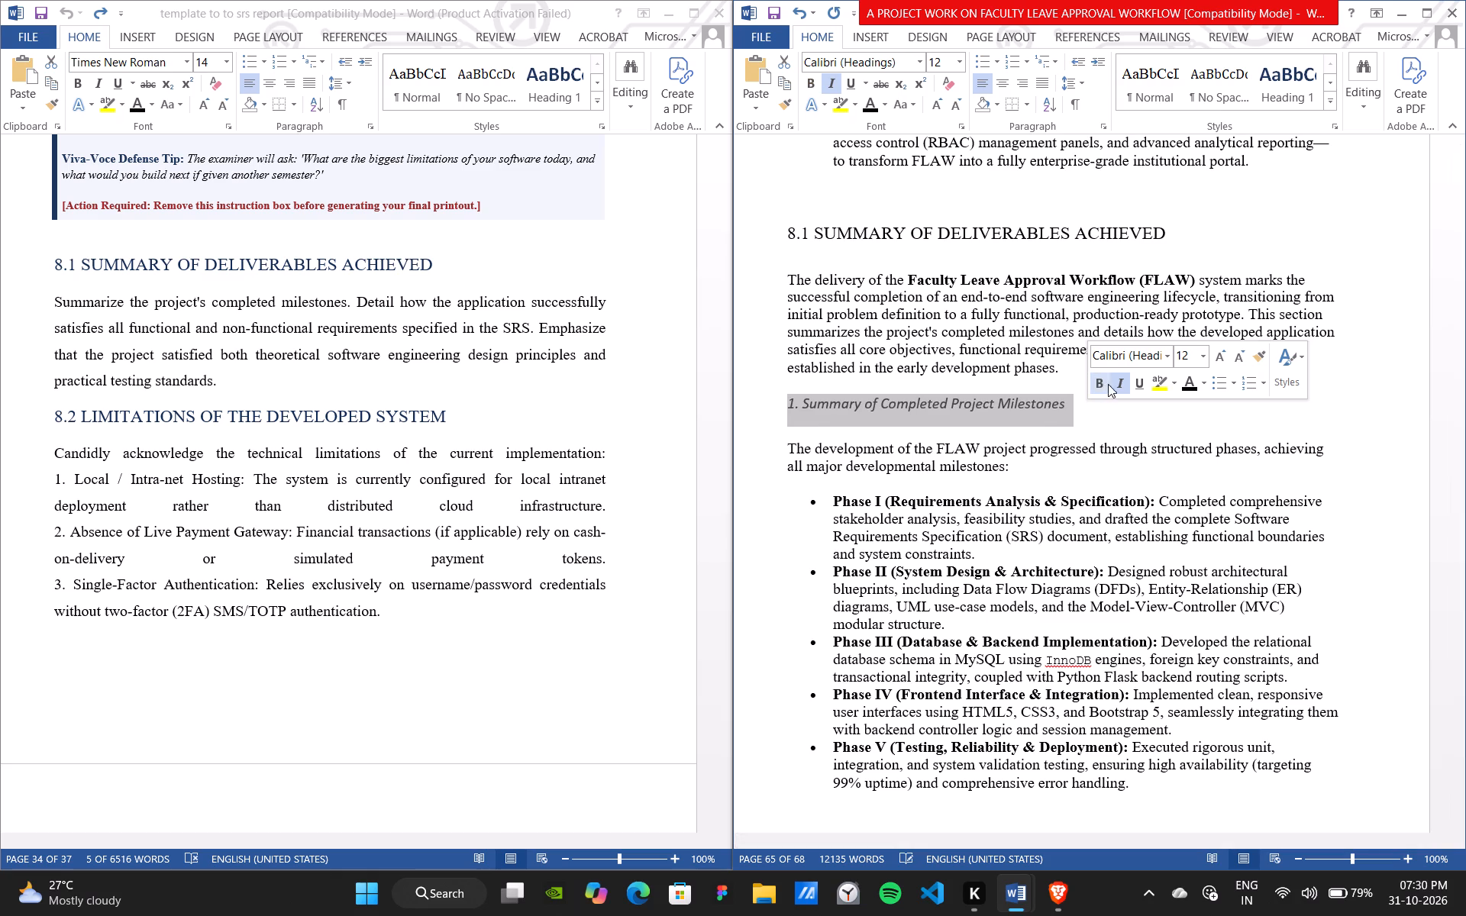
left_click(1119, 381)
left_click(1166, 354)
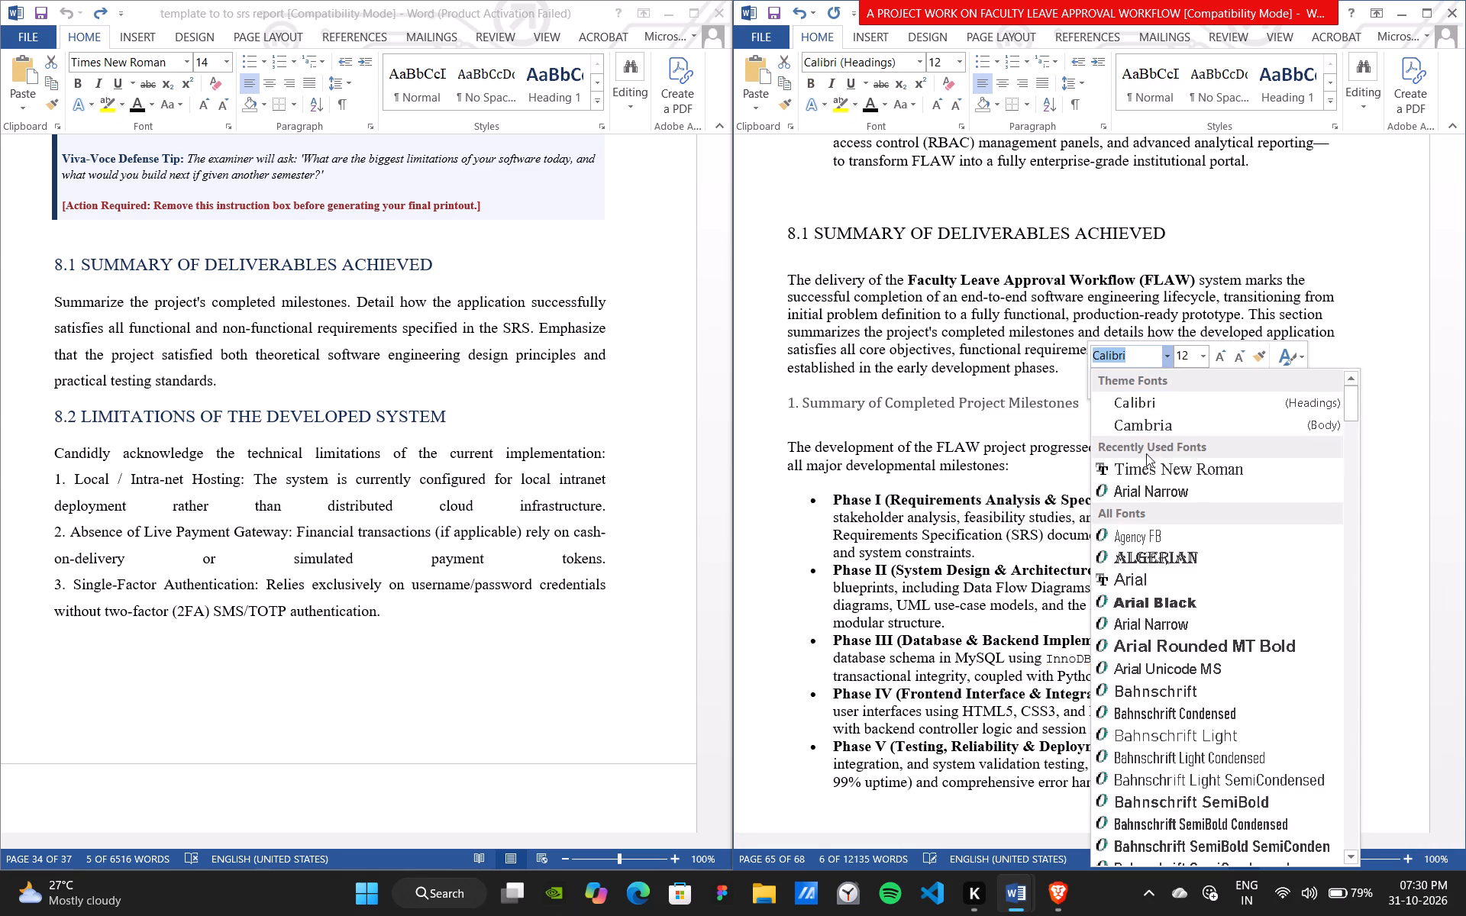
left_click(1147, 462)
left_click(1186, 385)
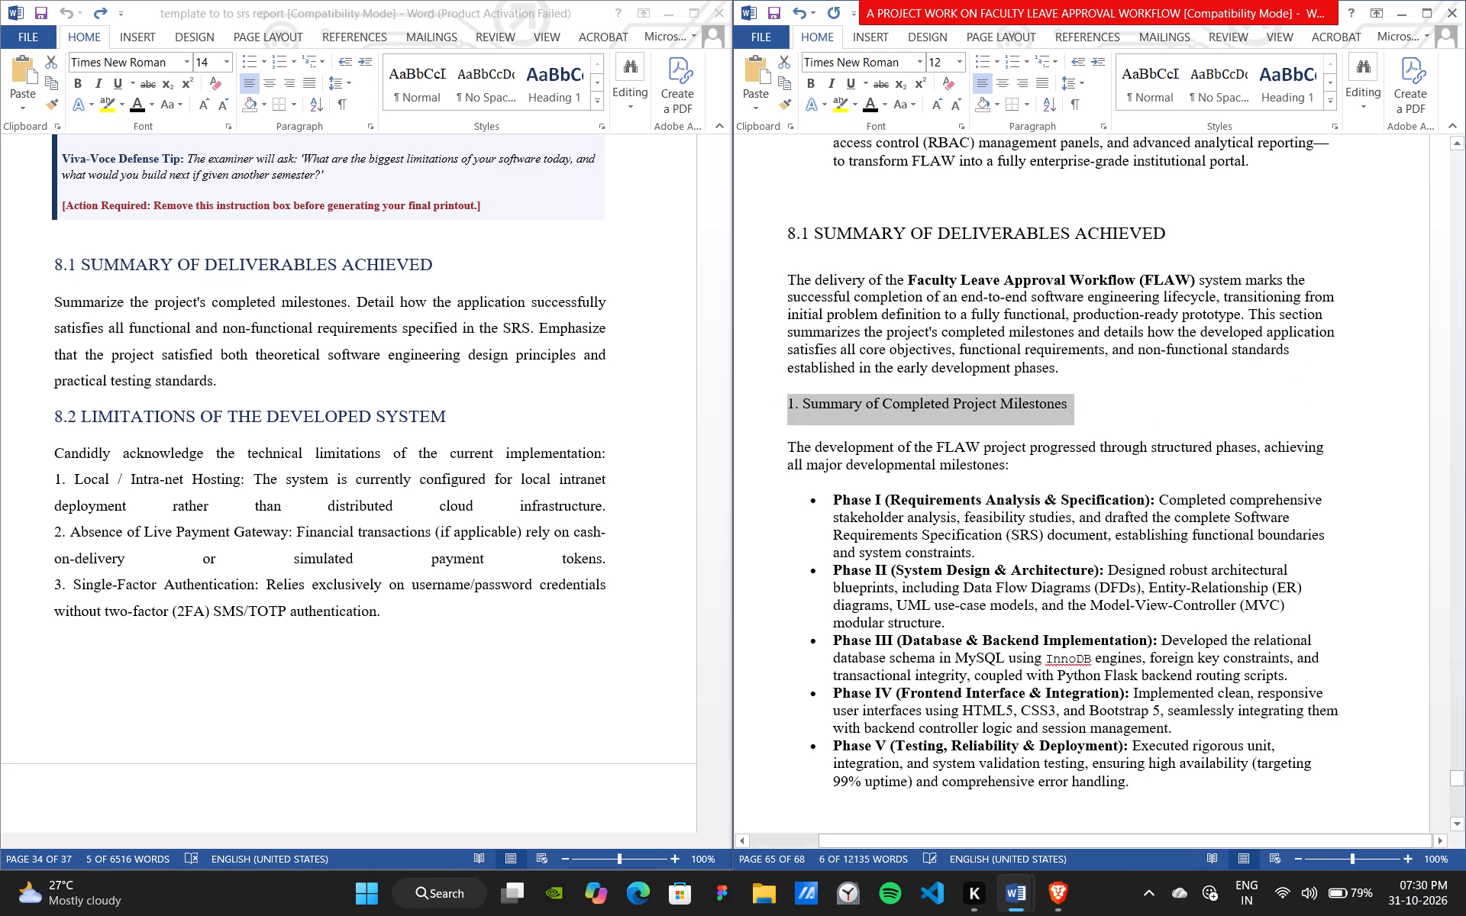
Set "using InnoDB engines" in the Phase III bullet to 12 pt Times New Roman.
scroll(974, 511, "down", 5)
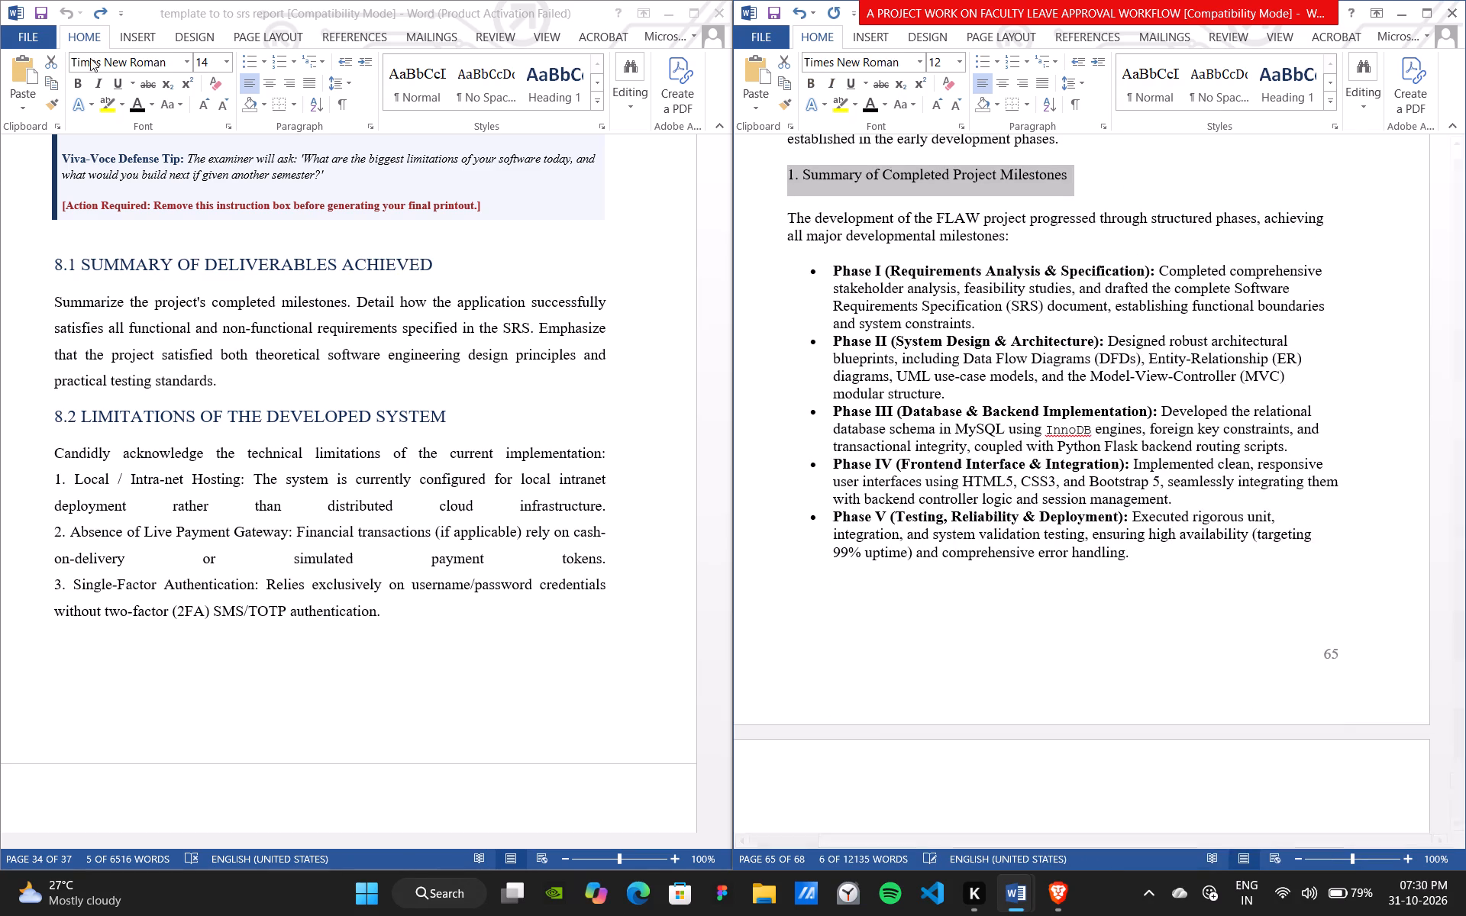
left_click_drag(1040, 432, 1099, 431)
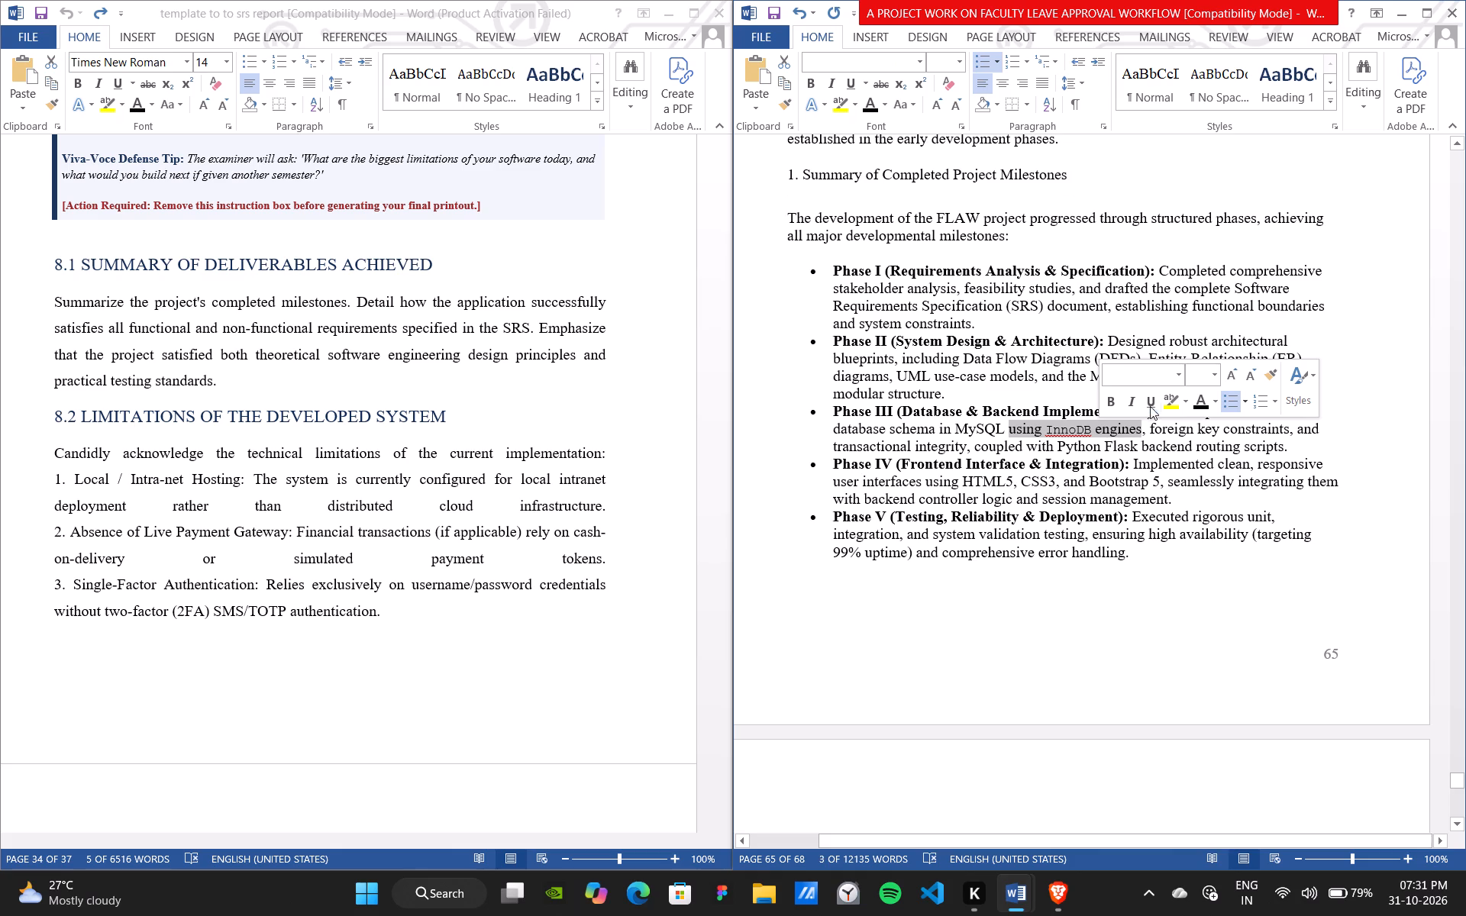
left_click(1215, 378)
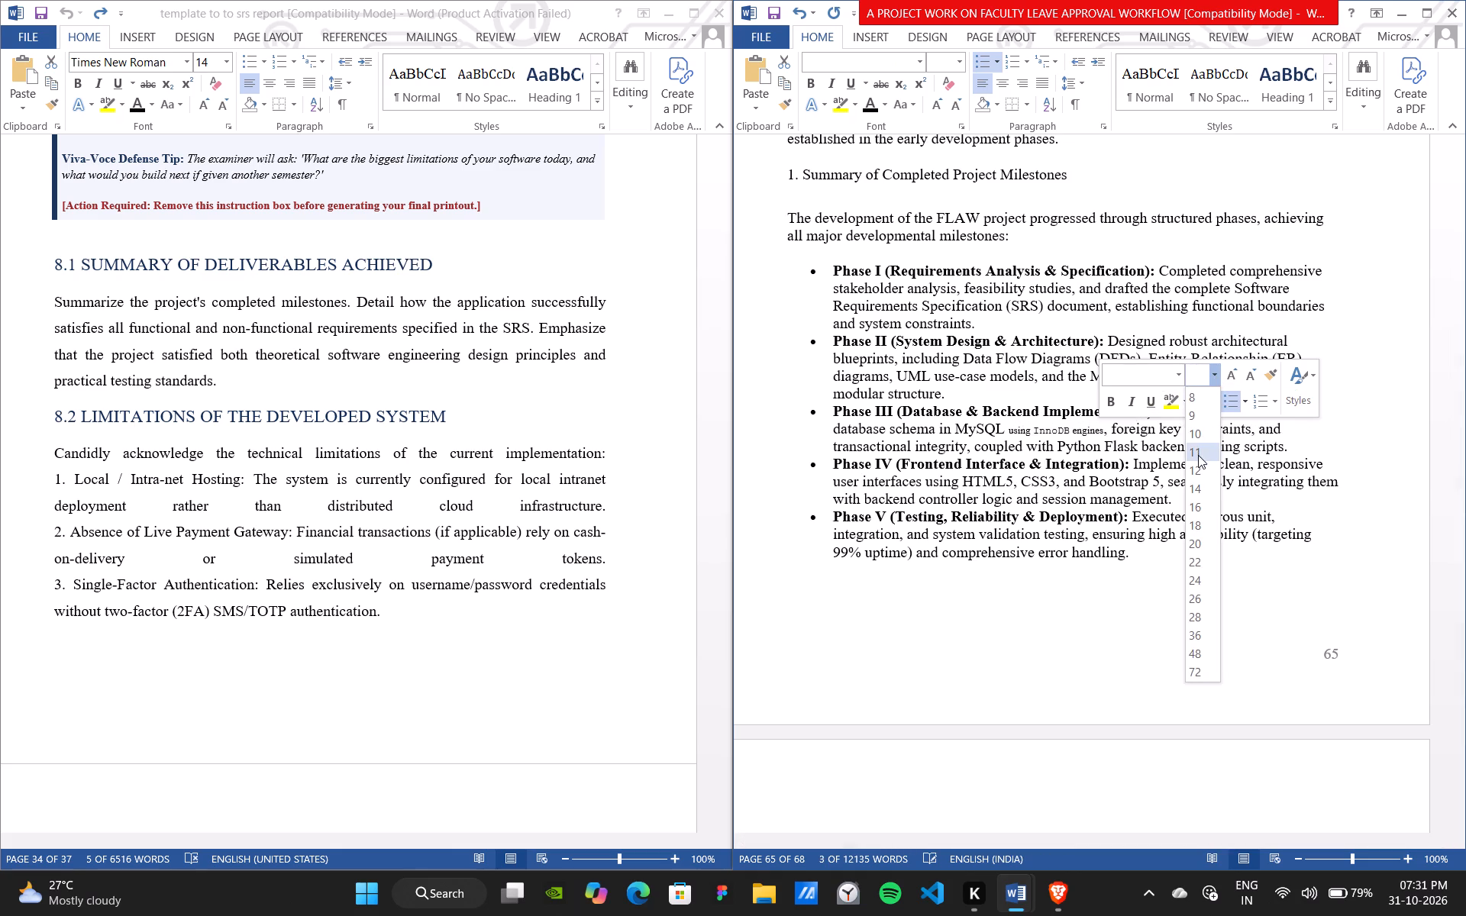
left_click(1201, 466)
left_click(1178, 379)
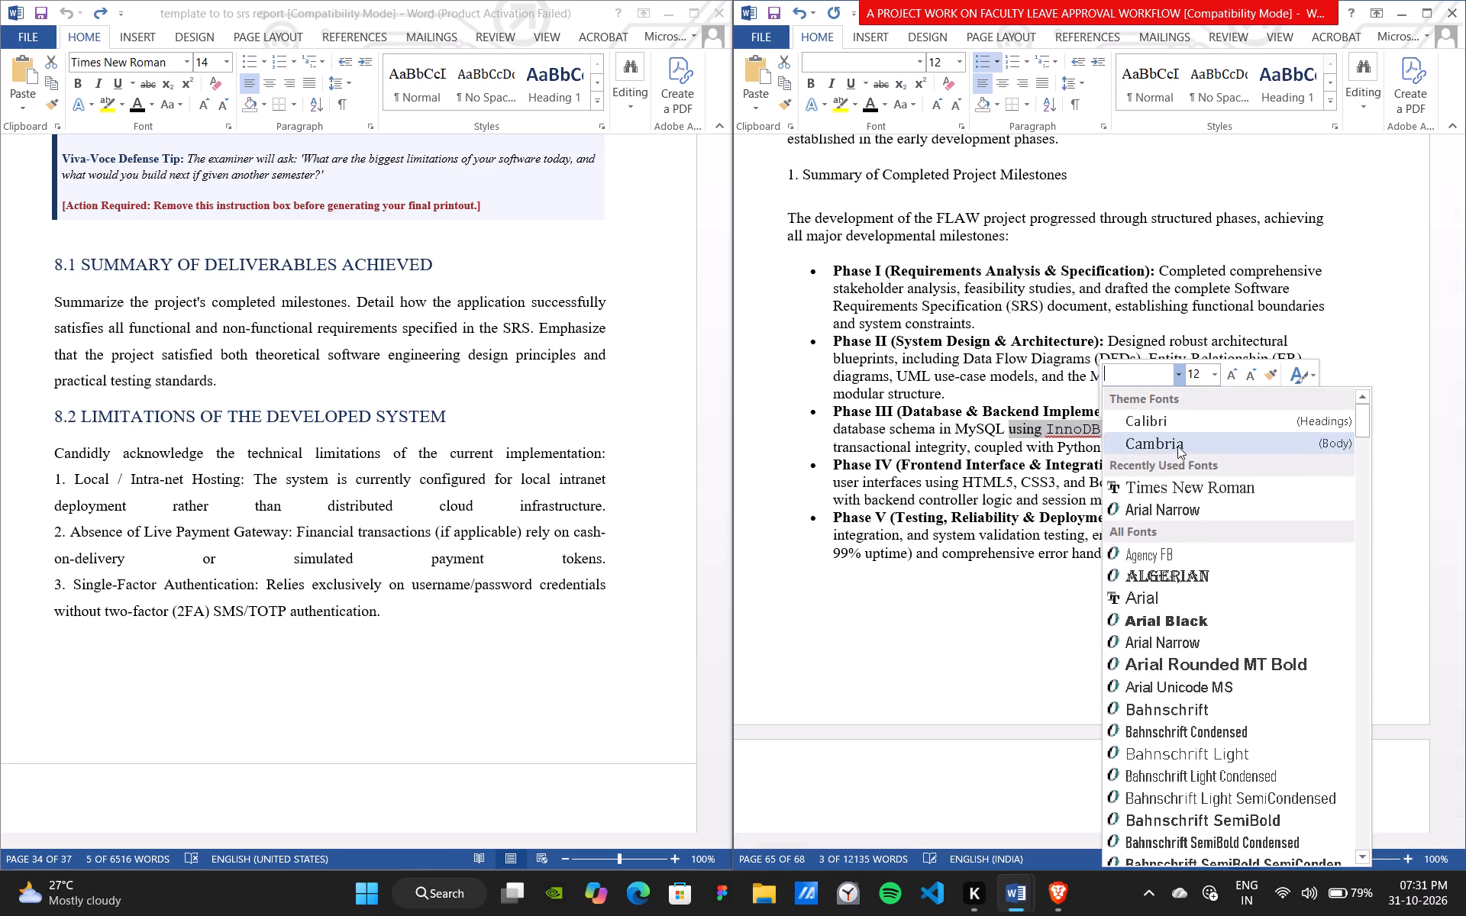
left_click(1177, 479)
left_click(1016, 459)
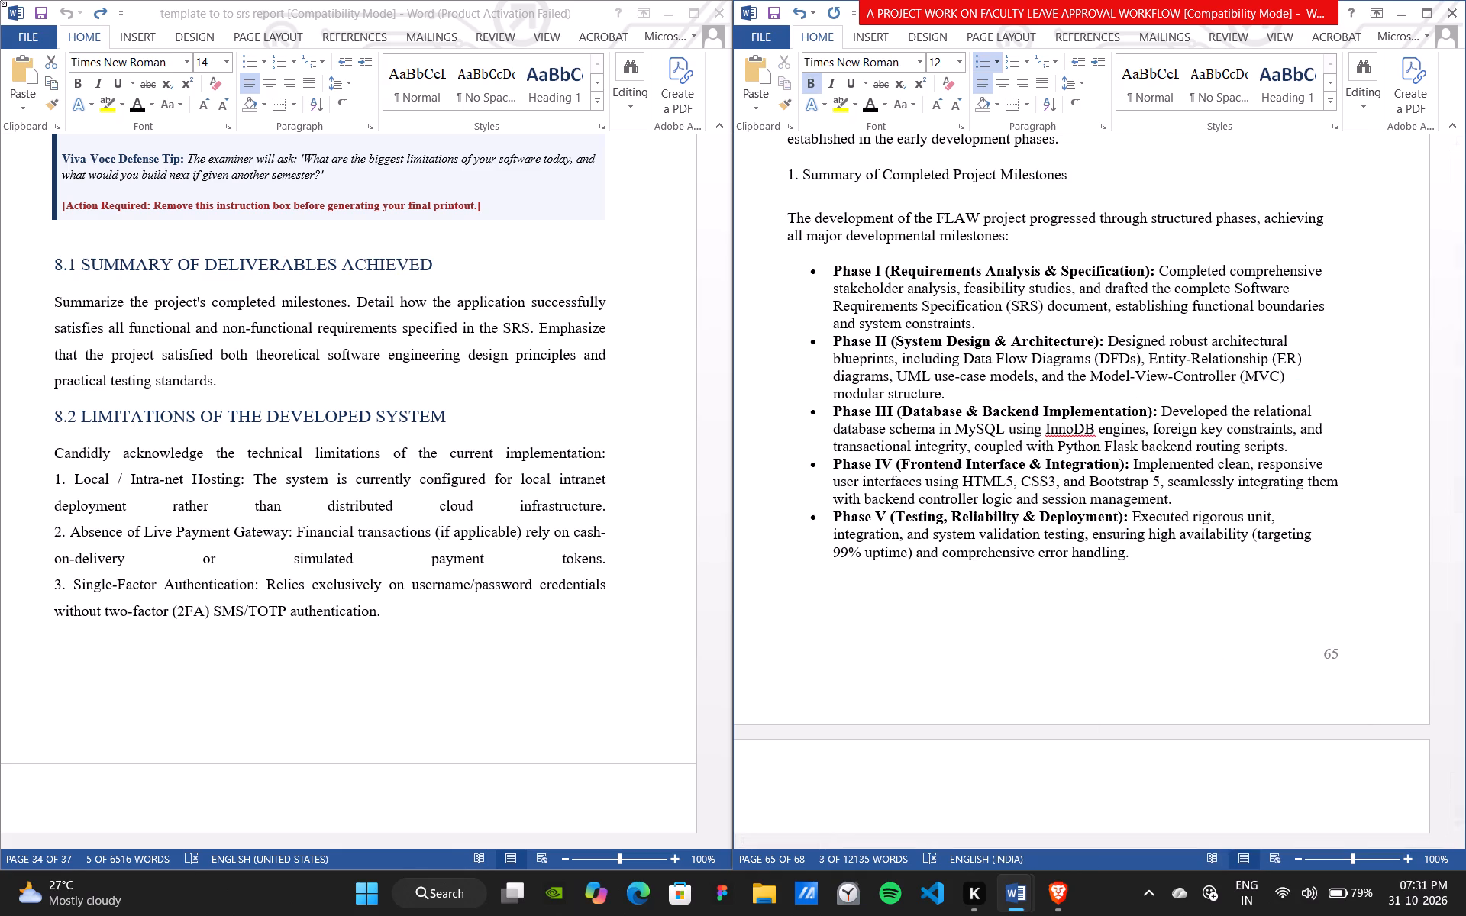
Remove bold and italics from the subheading "2. Satisfaction of Functional Requirements (FRs)" and make it black Times New Roman.
scroll(787, 592, "down", 10)
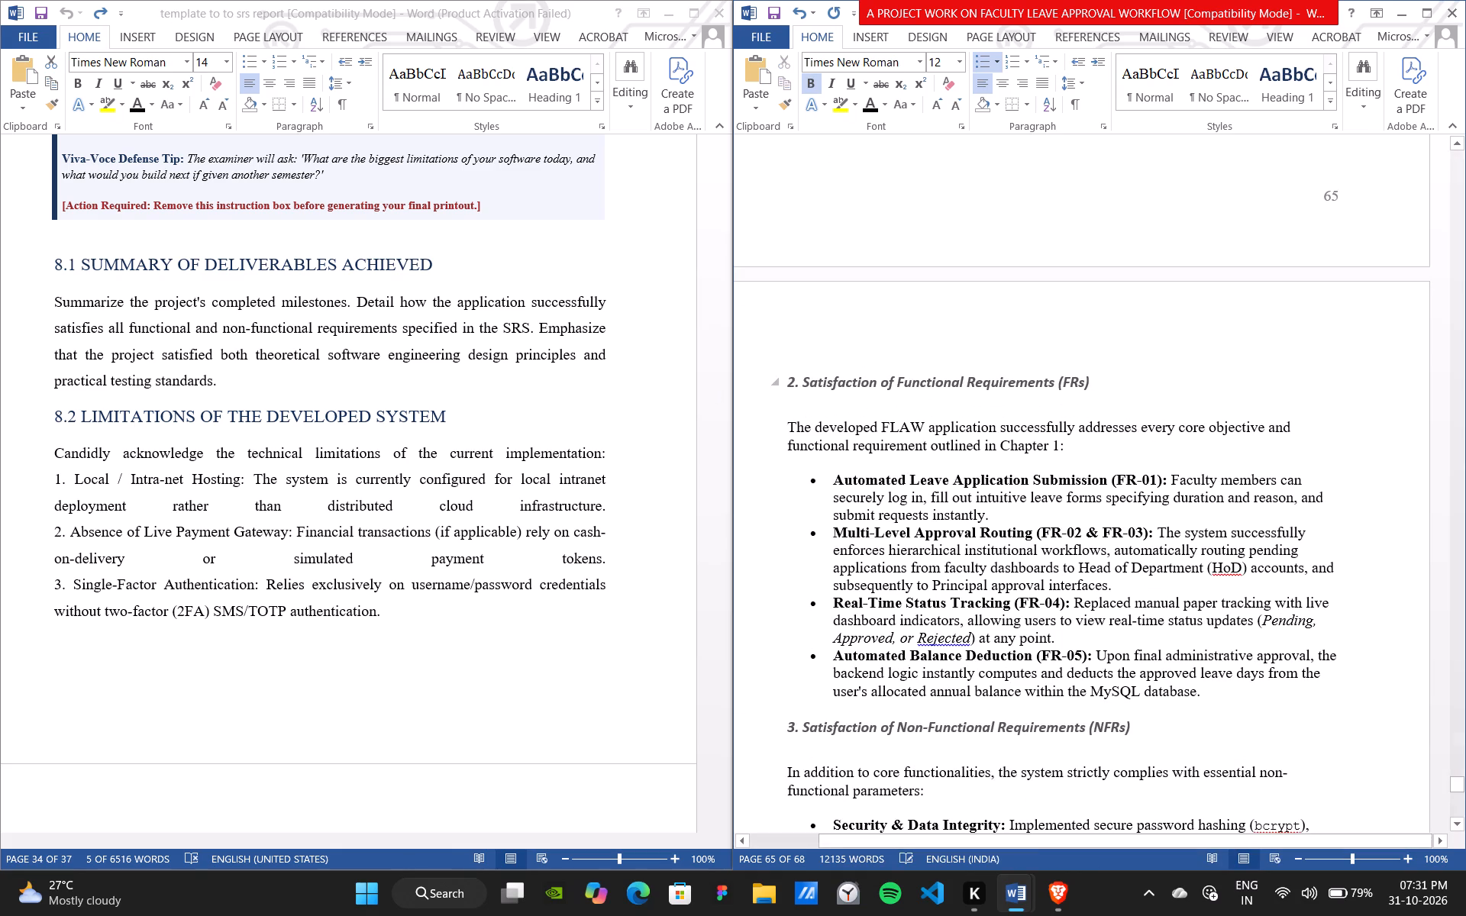
left_click_drag(790, 378, 948, 390)
left_click_drag(970, 390, 992, 390)
left_click_drag(1029, 390, 1090, 390)
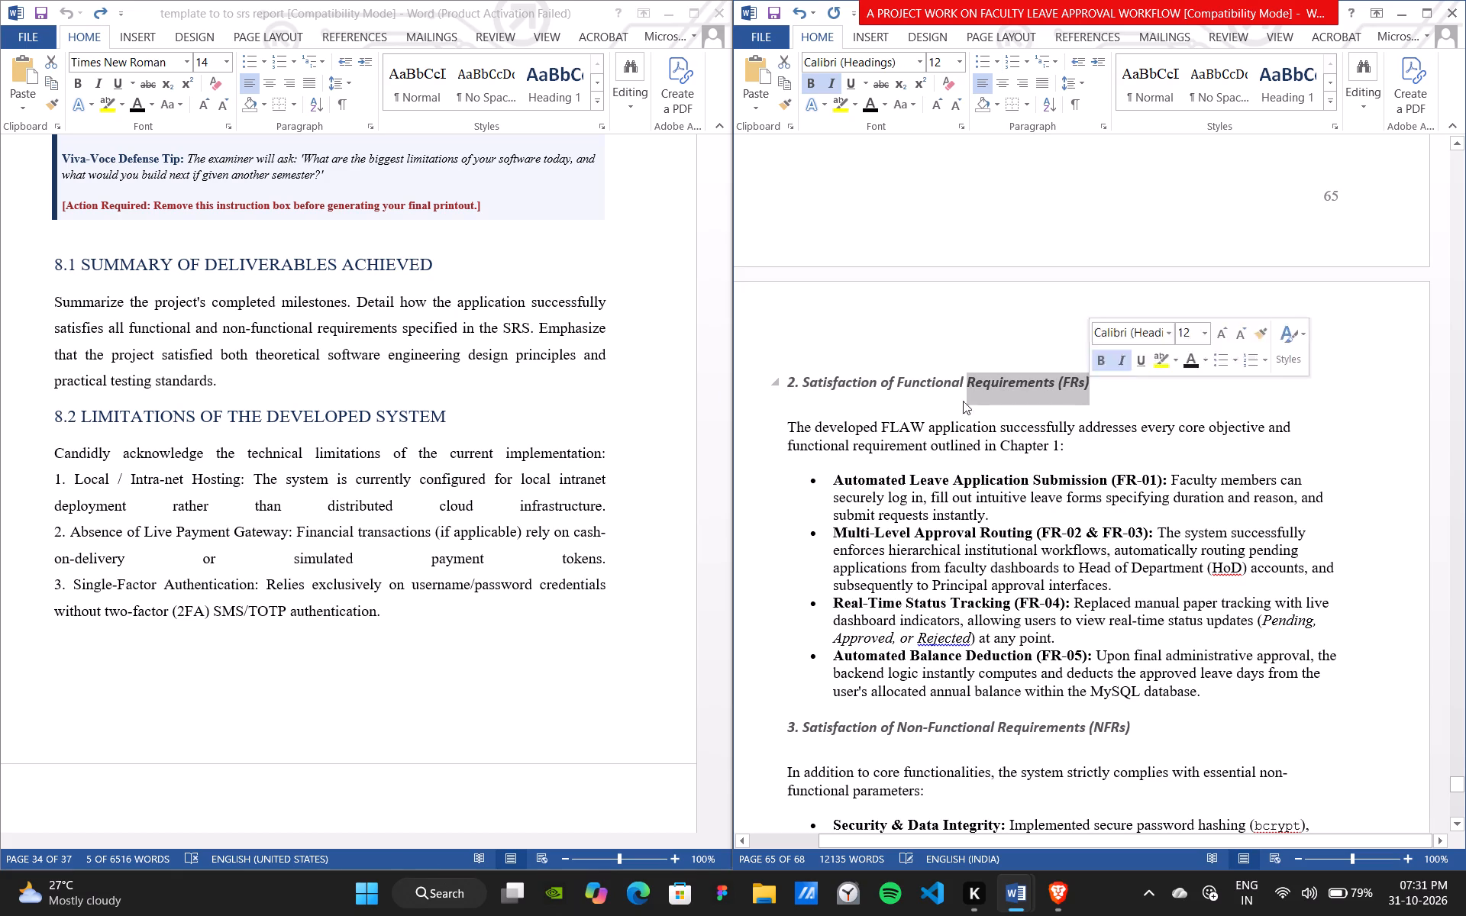
left_click_drag(789, 377, 1090, 386)
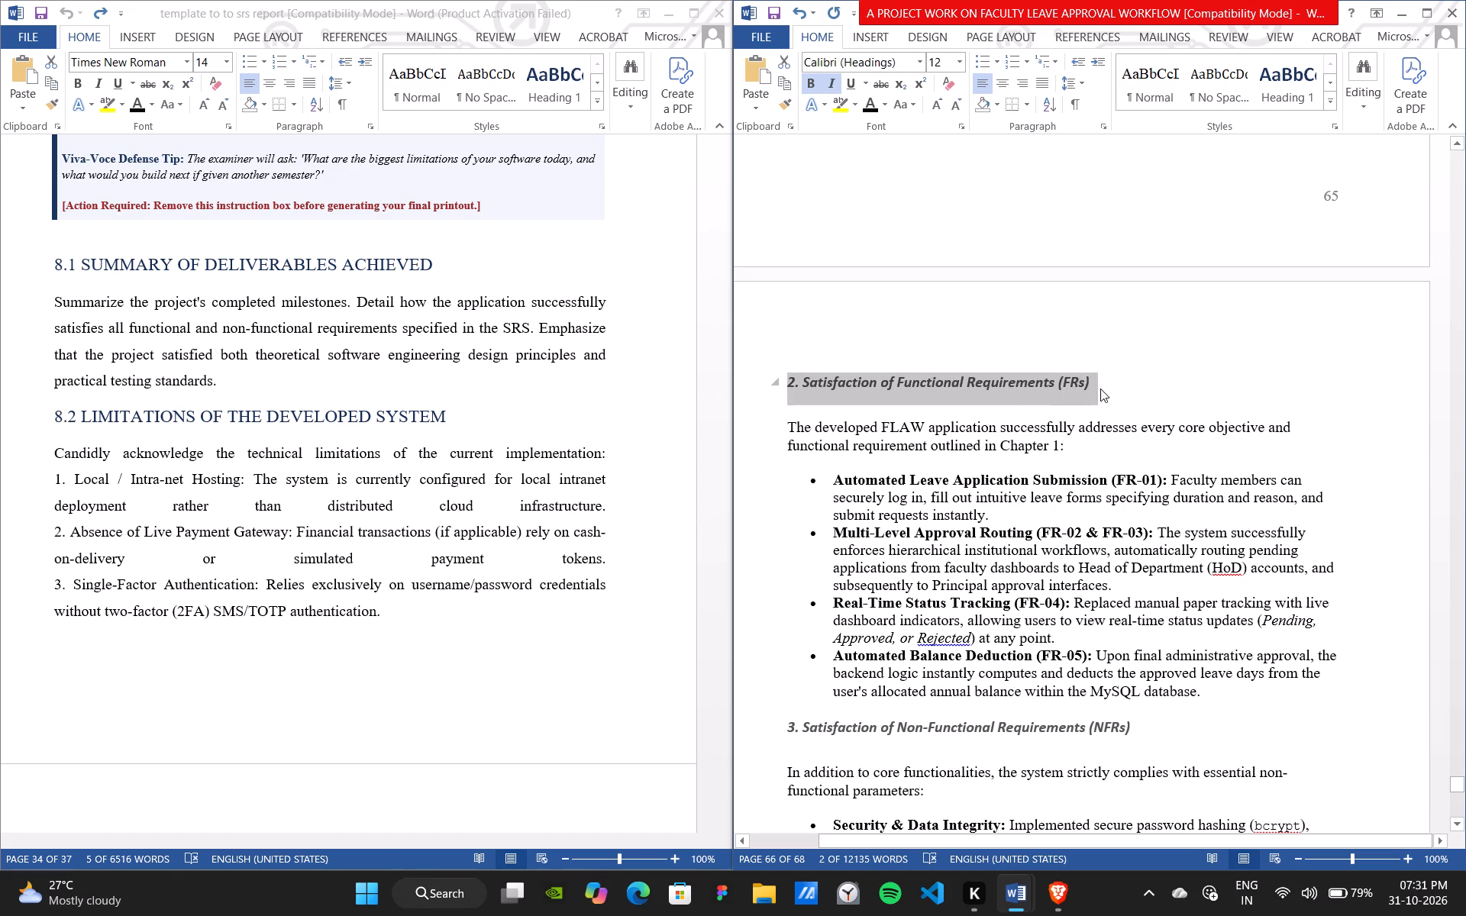
left_click(1105, 349)
left_click(1125, 353)
left_click(1174, 331)
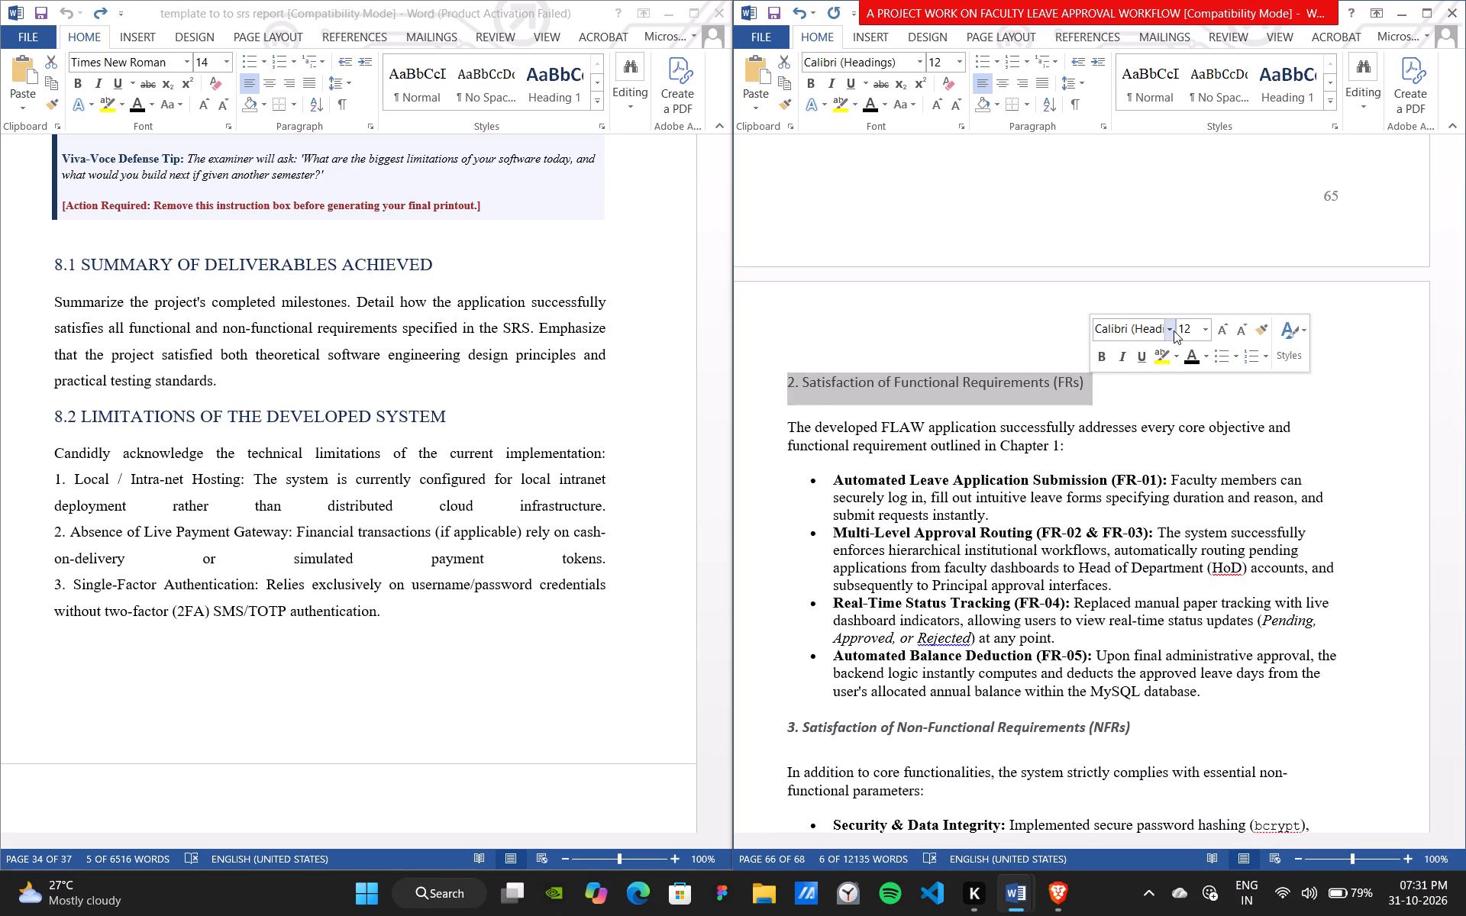
left_click(1154, 440)
left_click(1193, 356)
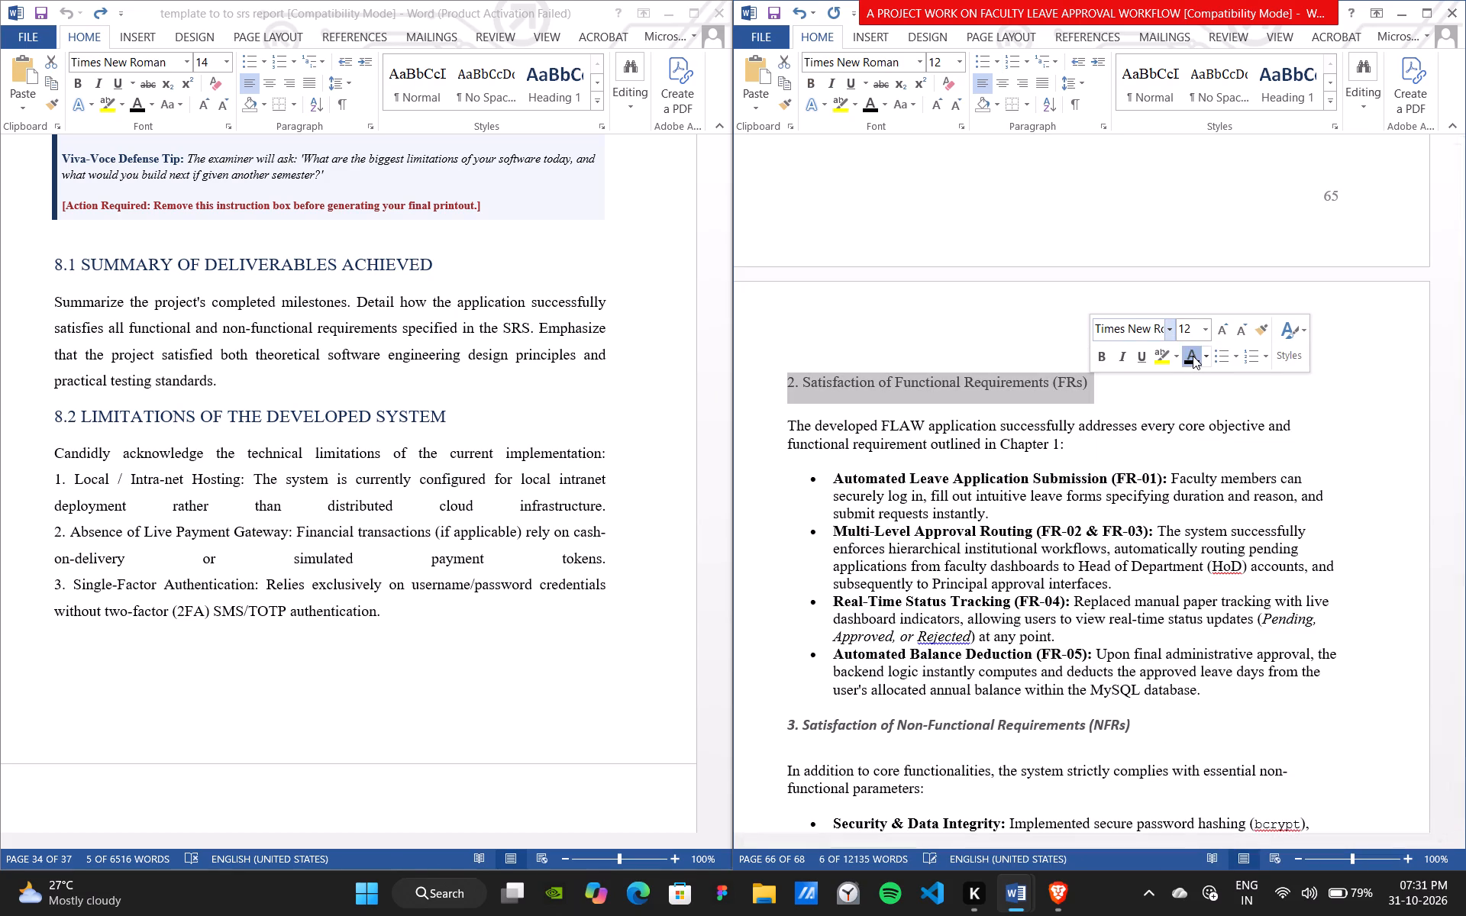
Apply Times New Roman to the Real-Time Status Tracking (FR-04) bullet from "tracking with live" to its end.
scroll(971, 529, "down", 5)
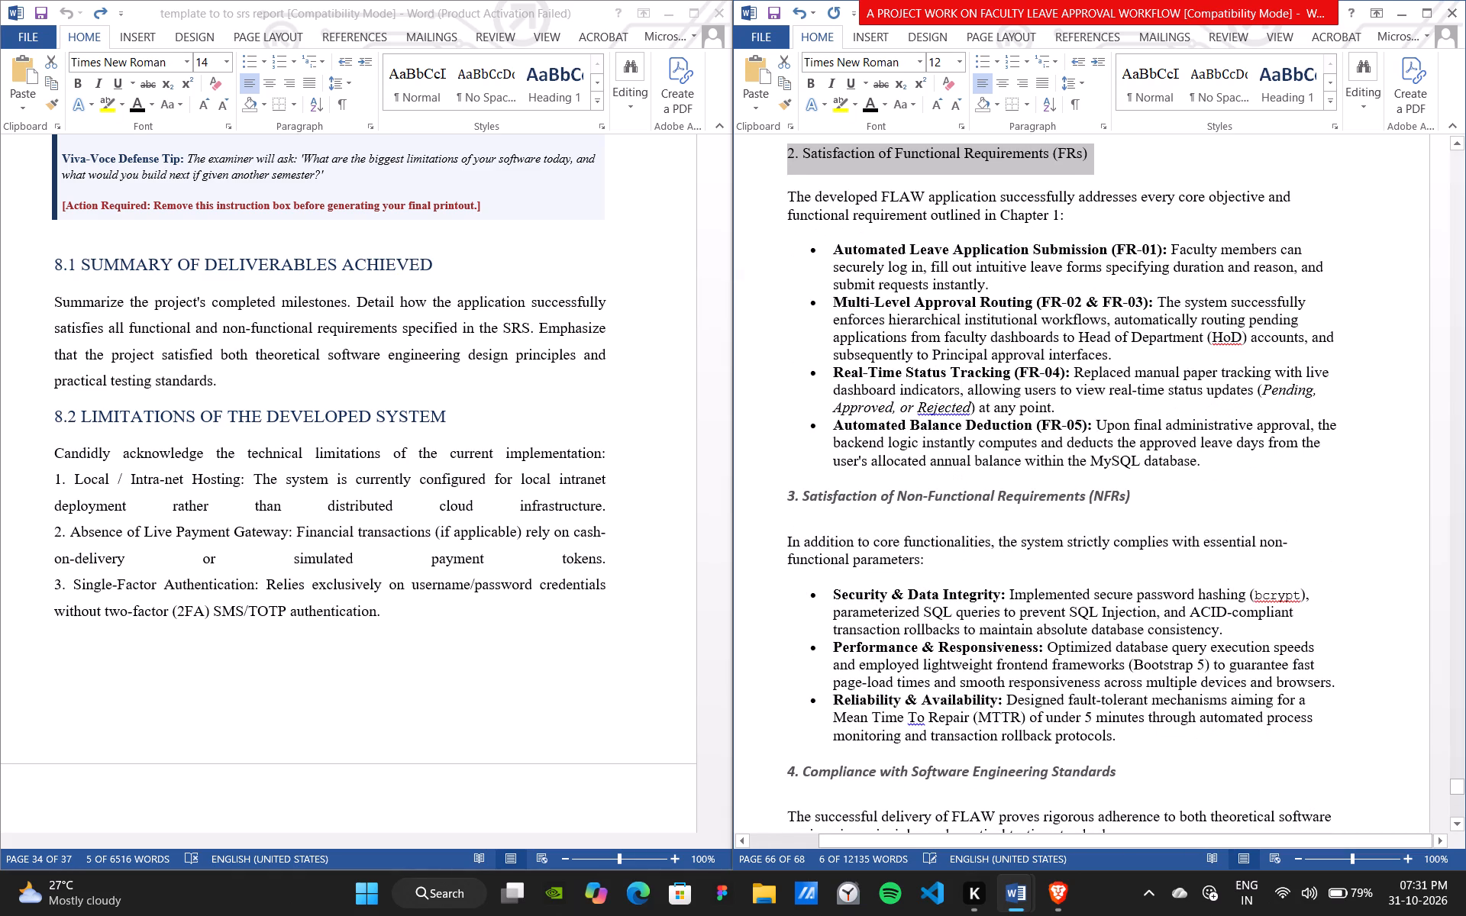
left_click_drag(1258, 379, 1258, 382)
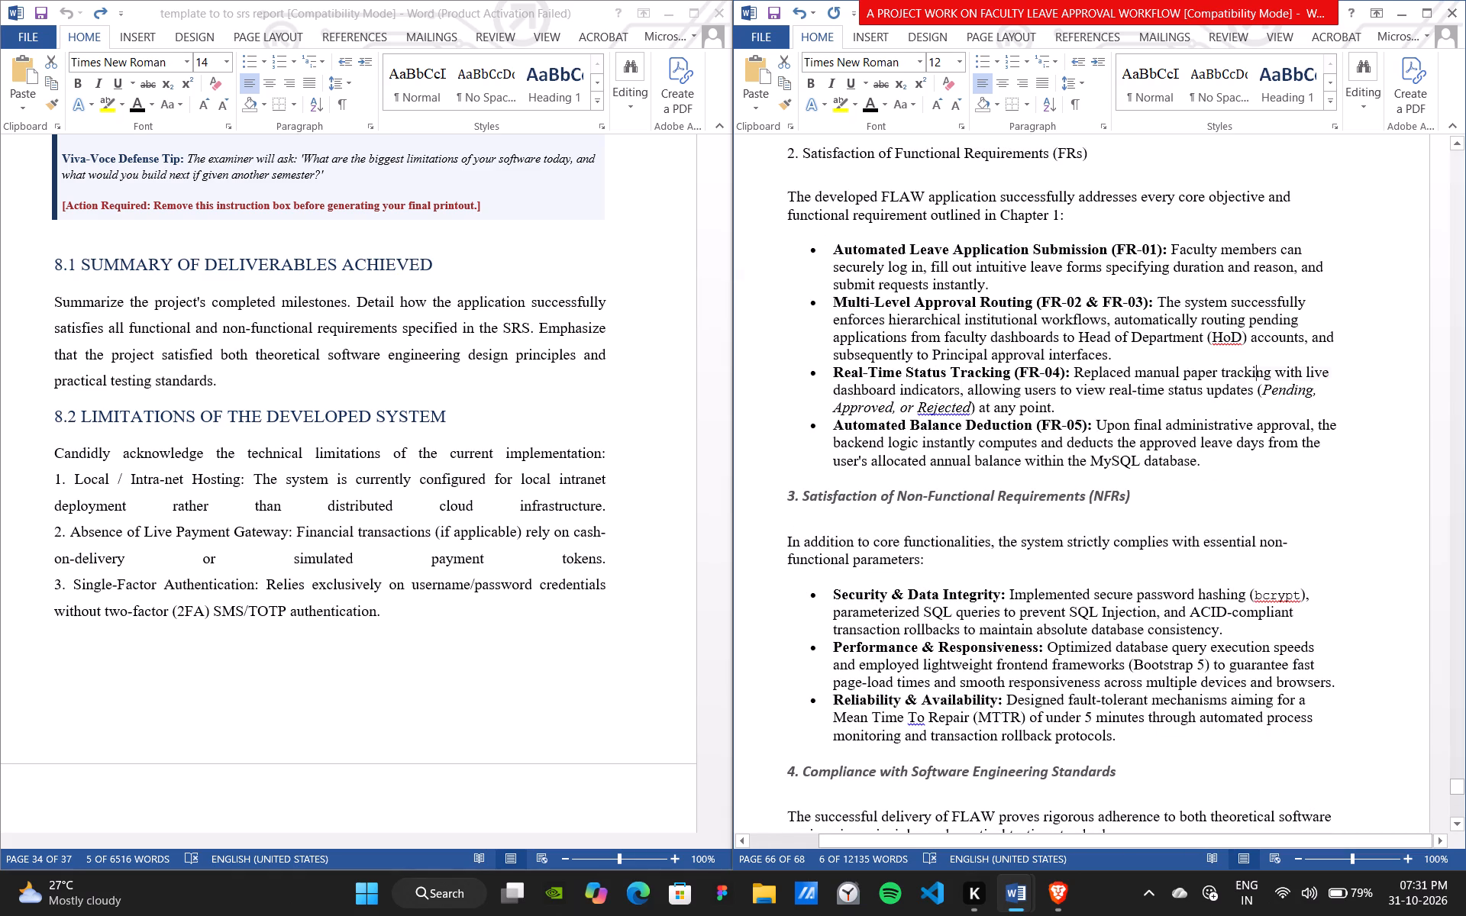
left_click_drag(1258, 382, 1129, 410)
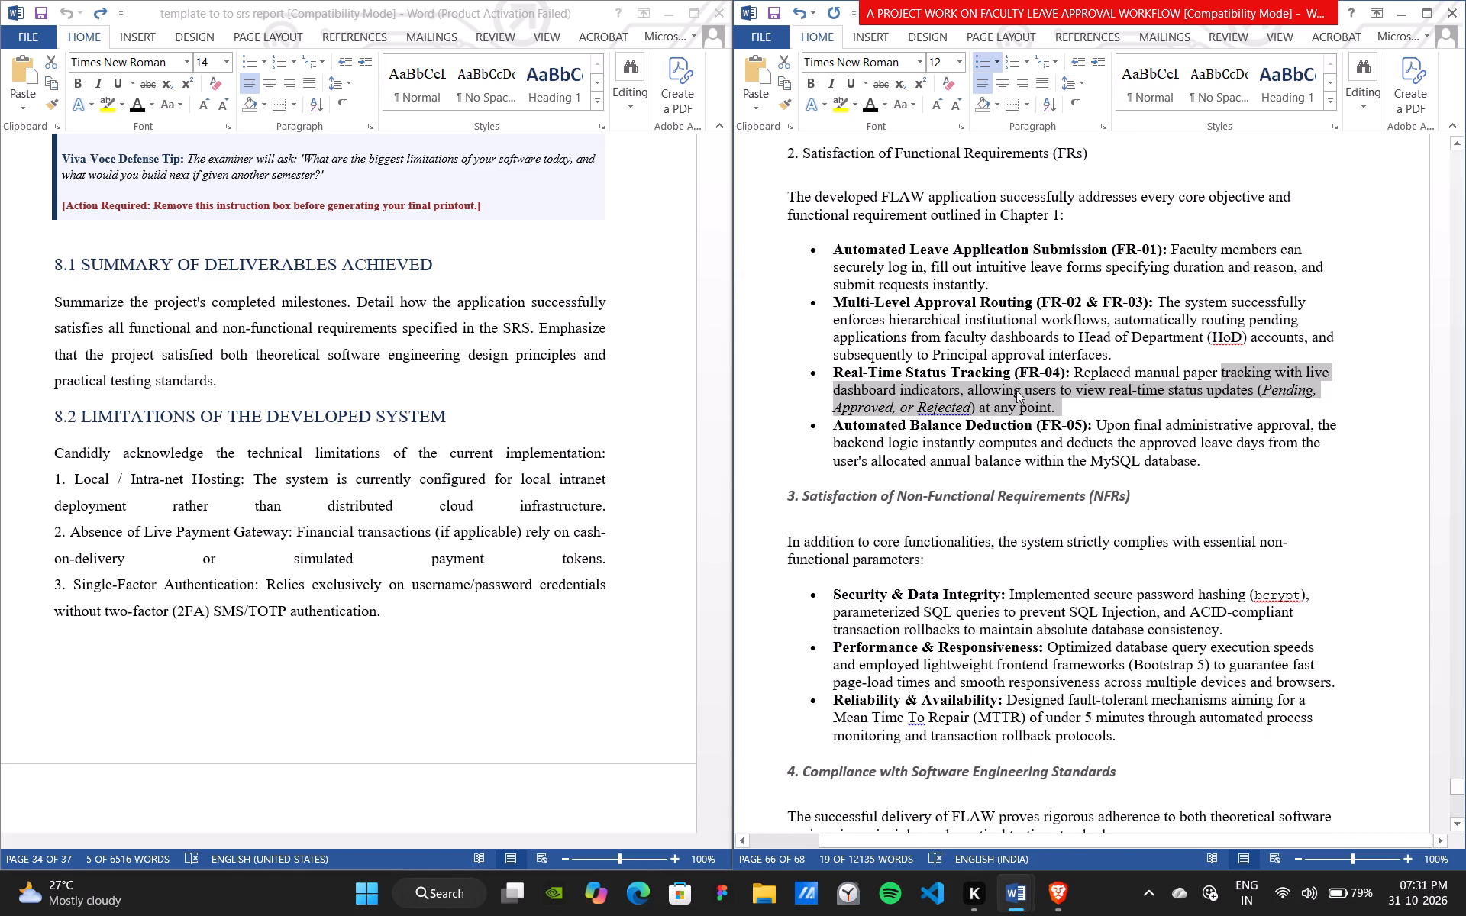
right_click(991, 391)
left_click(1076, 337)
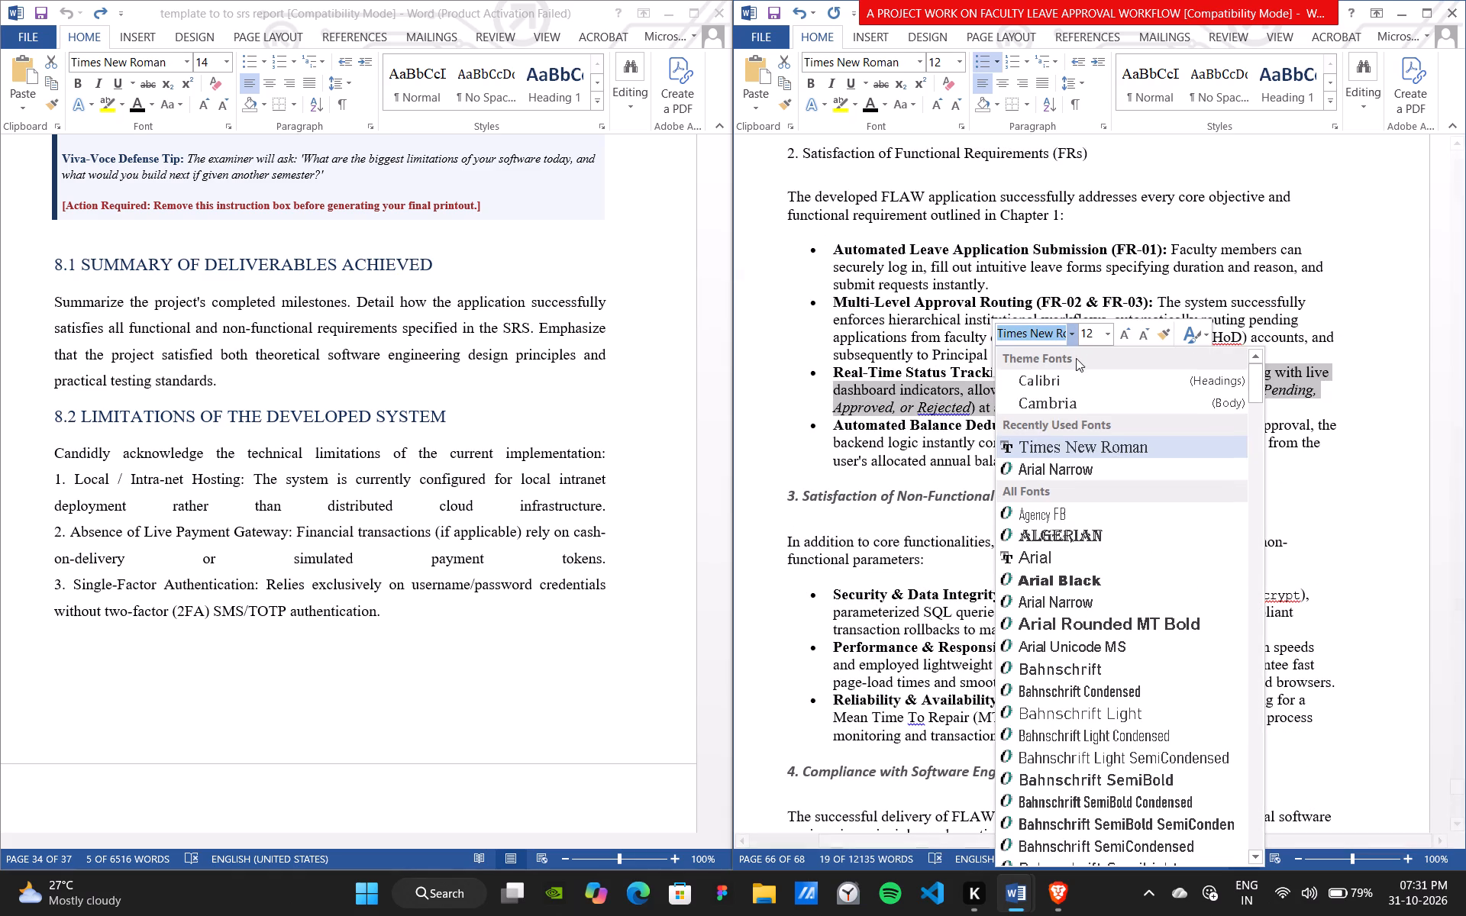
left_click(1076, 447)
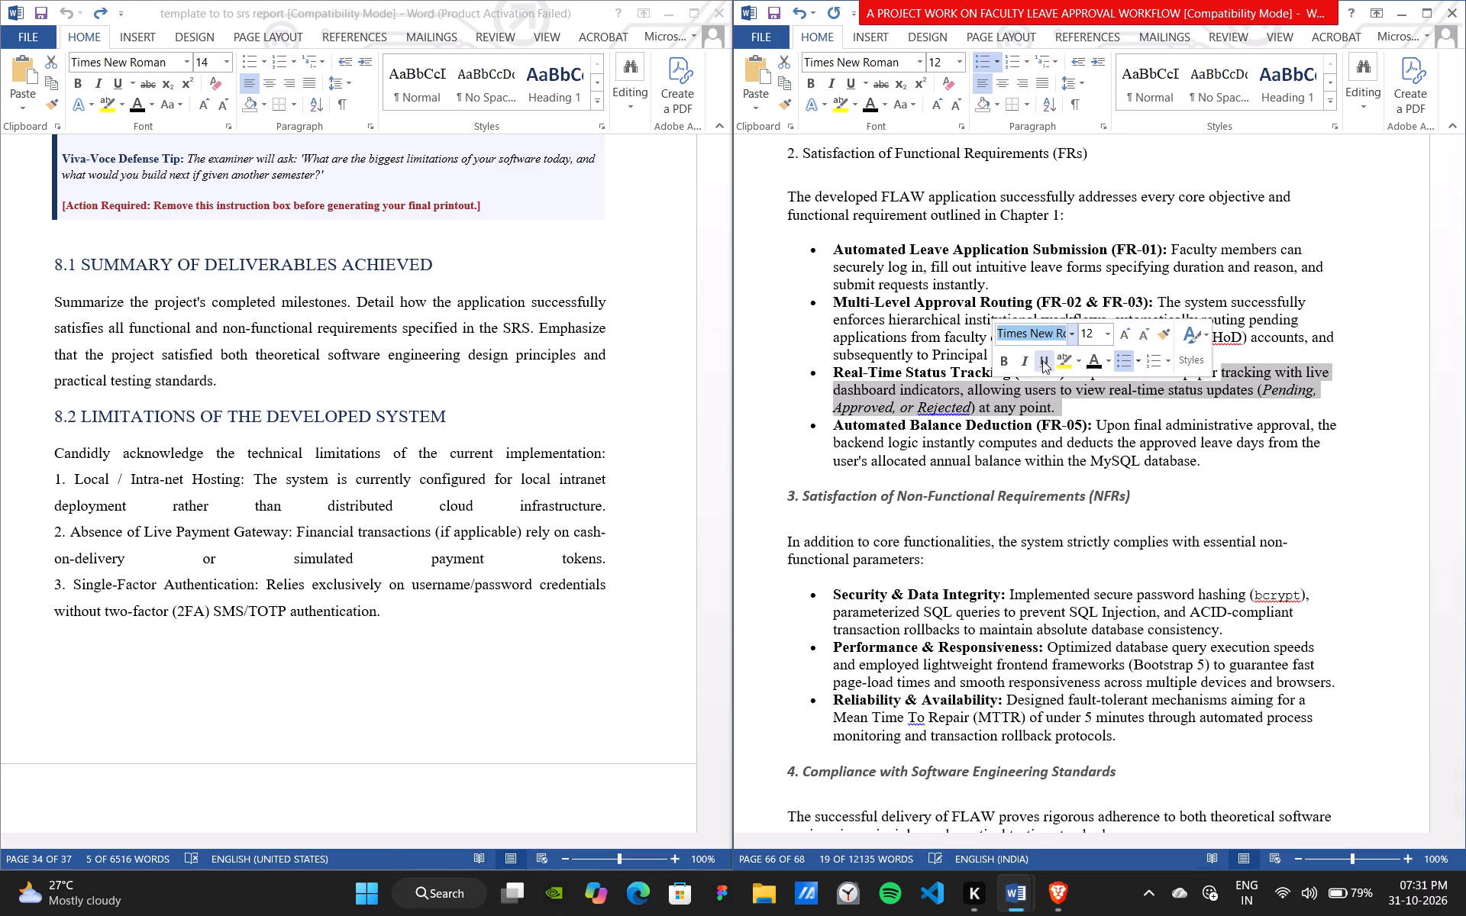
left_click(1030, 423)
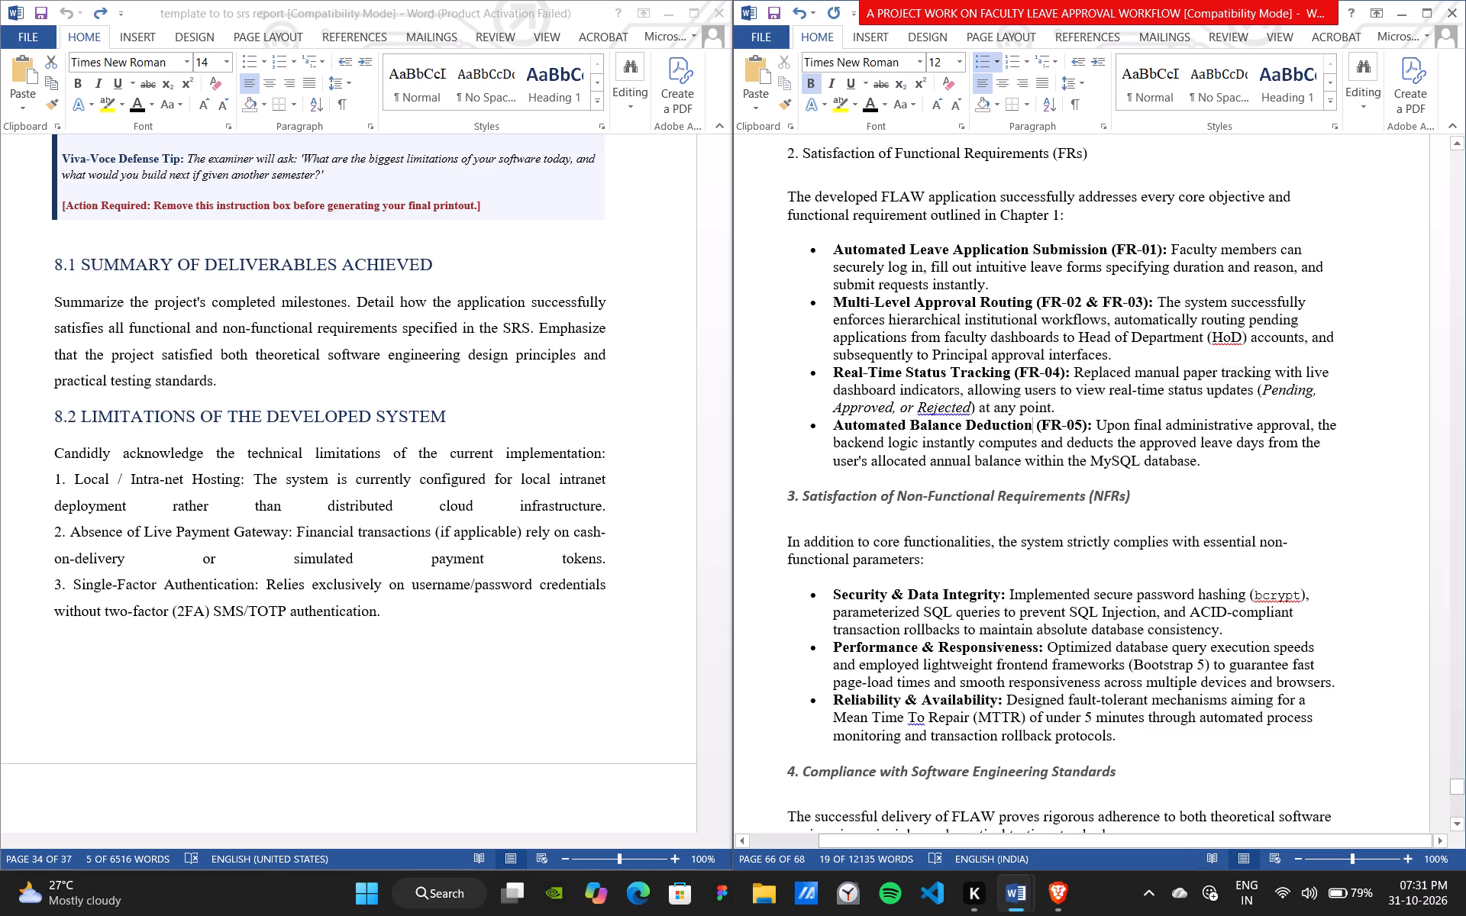
Remove the italics from "Pending, Approved, or Rejected" in the Real-Time Status Tracking (FR-04) bullet.
left_click_drag(1261, 392, 1314, 392)
left_click(1268, 353)
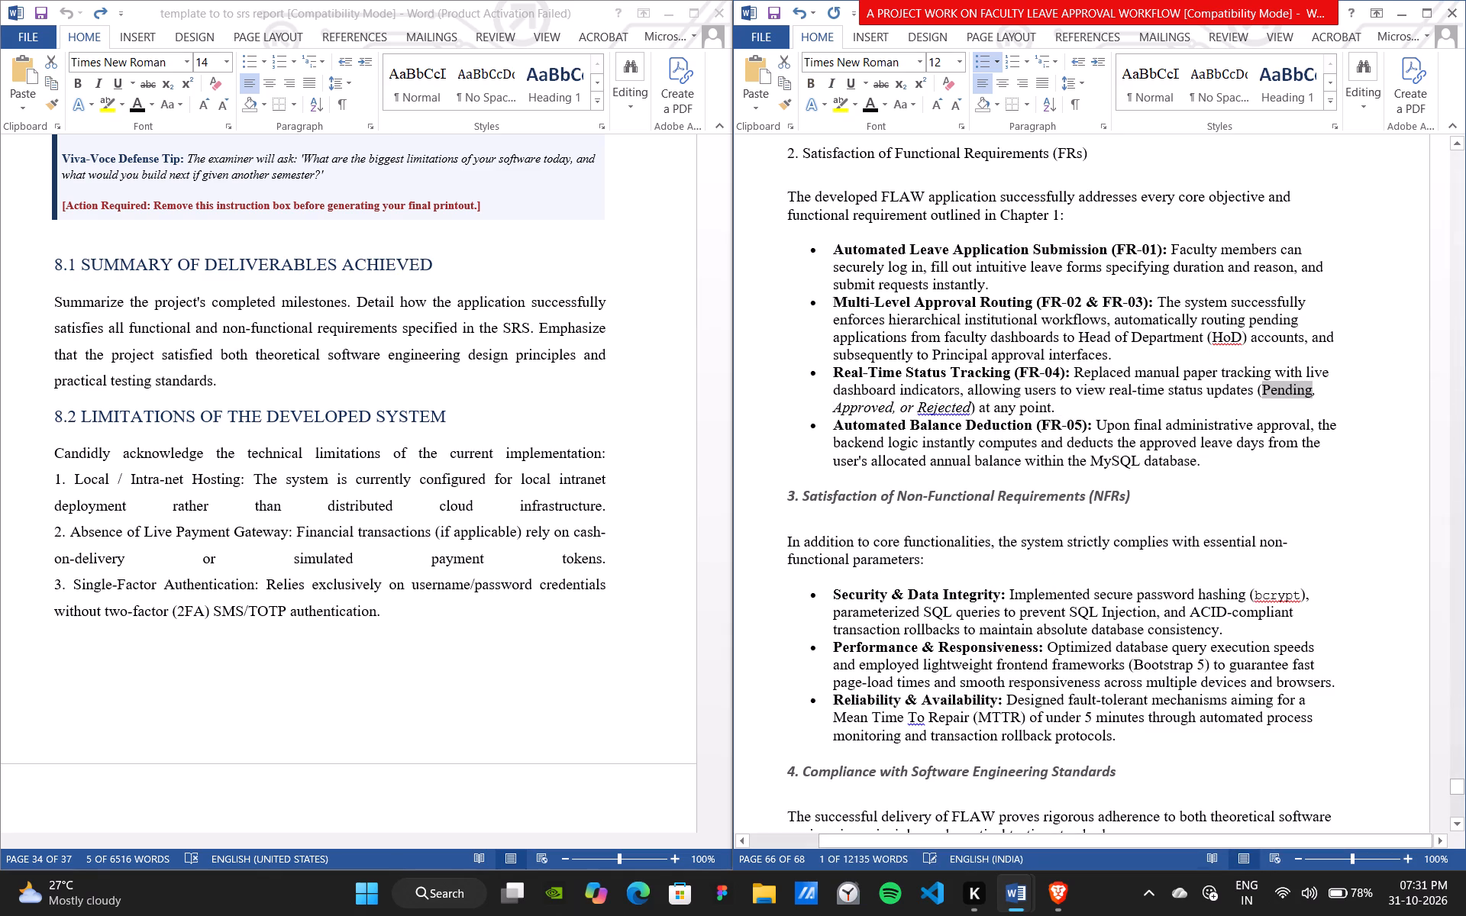
left_click_drag(837, 412, 964, 411)
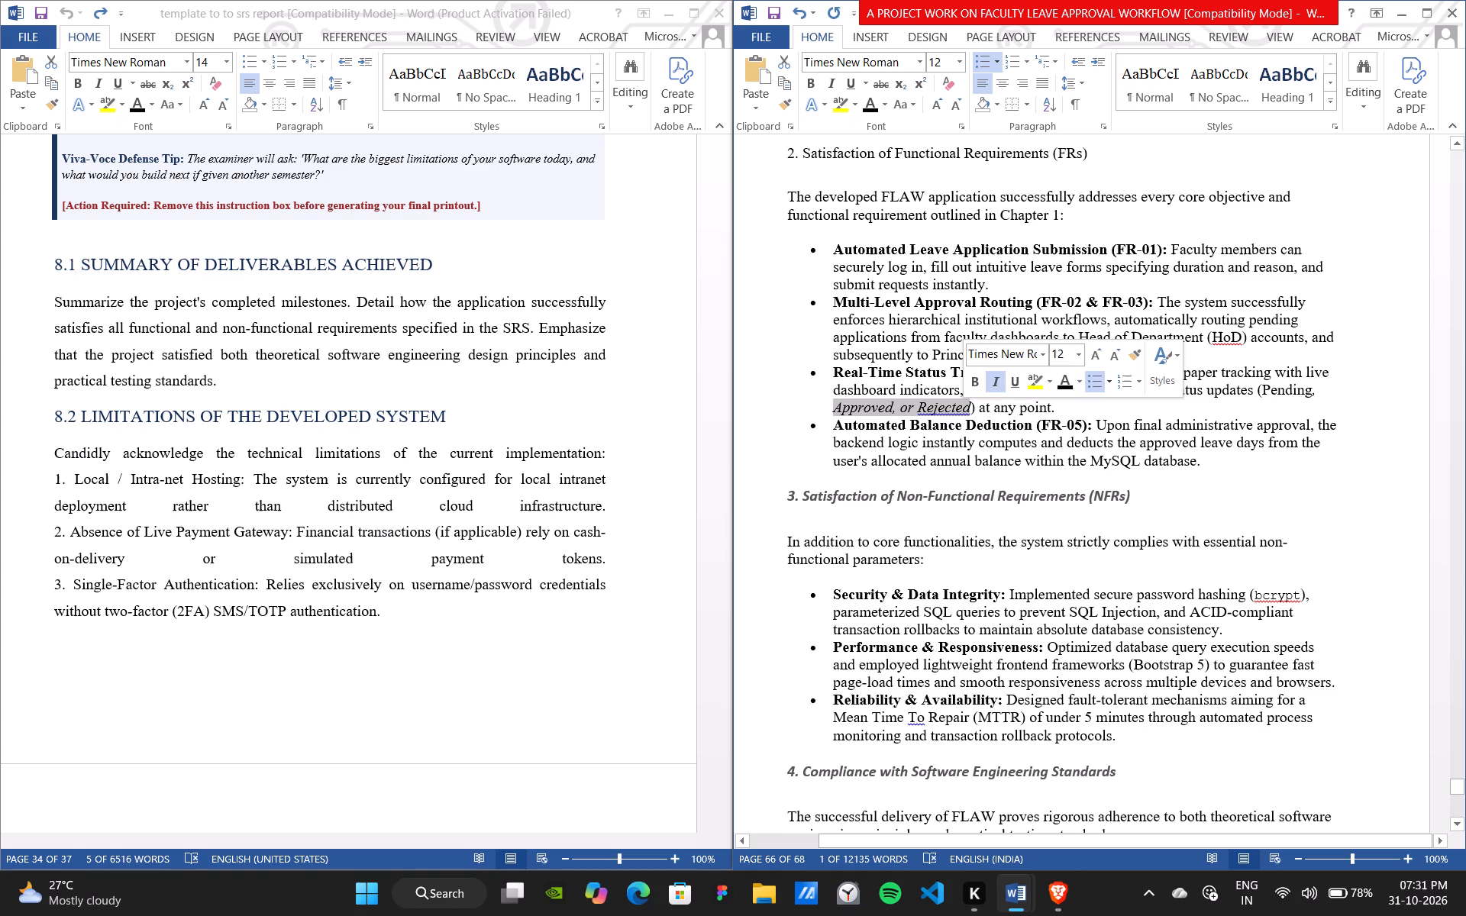
left_click(986, 373)
left_click(1006, 434)
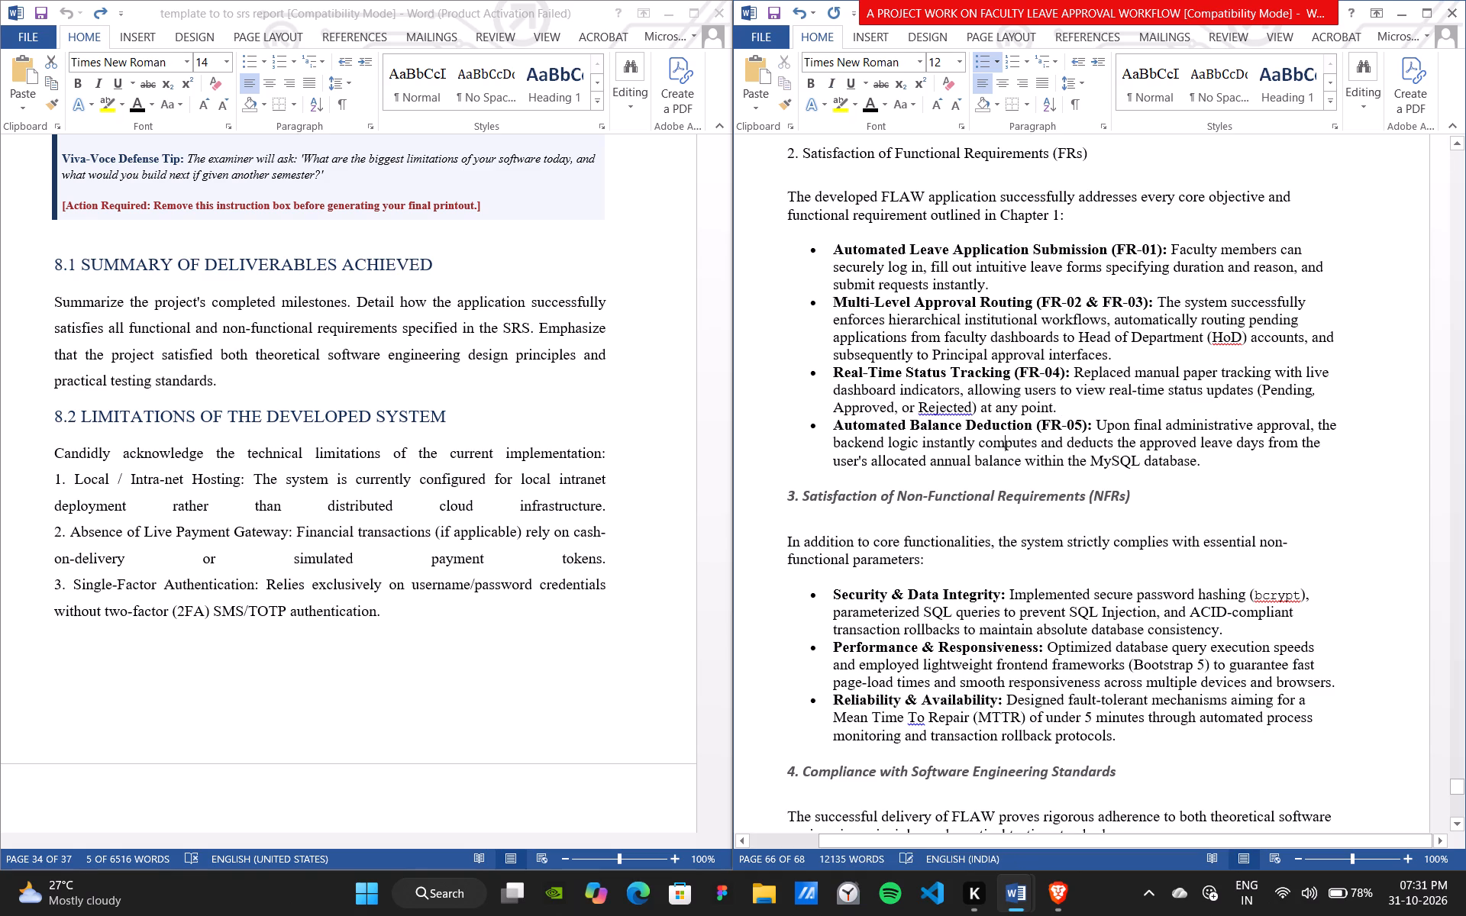
Remove bold and italics from the subheading "3. Satisfaction of Non-Functional Requirements (NFRs)" and make it black Times New Roman.
scroll(835, 524, "down", 3)
left_click_drag(790, 355, 811, 358)
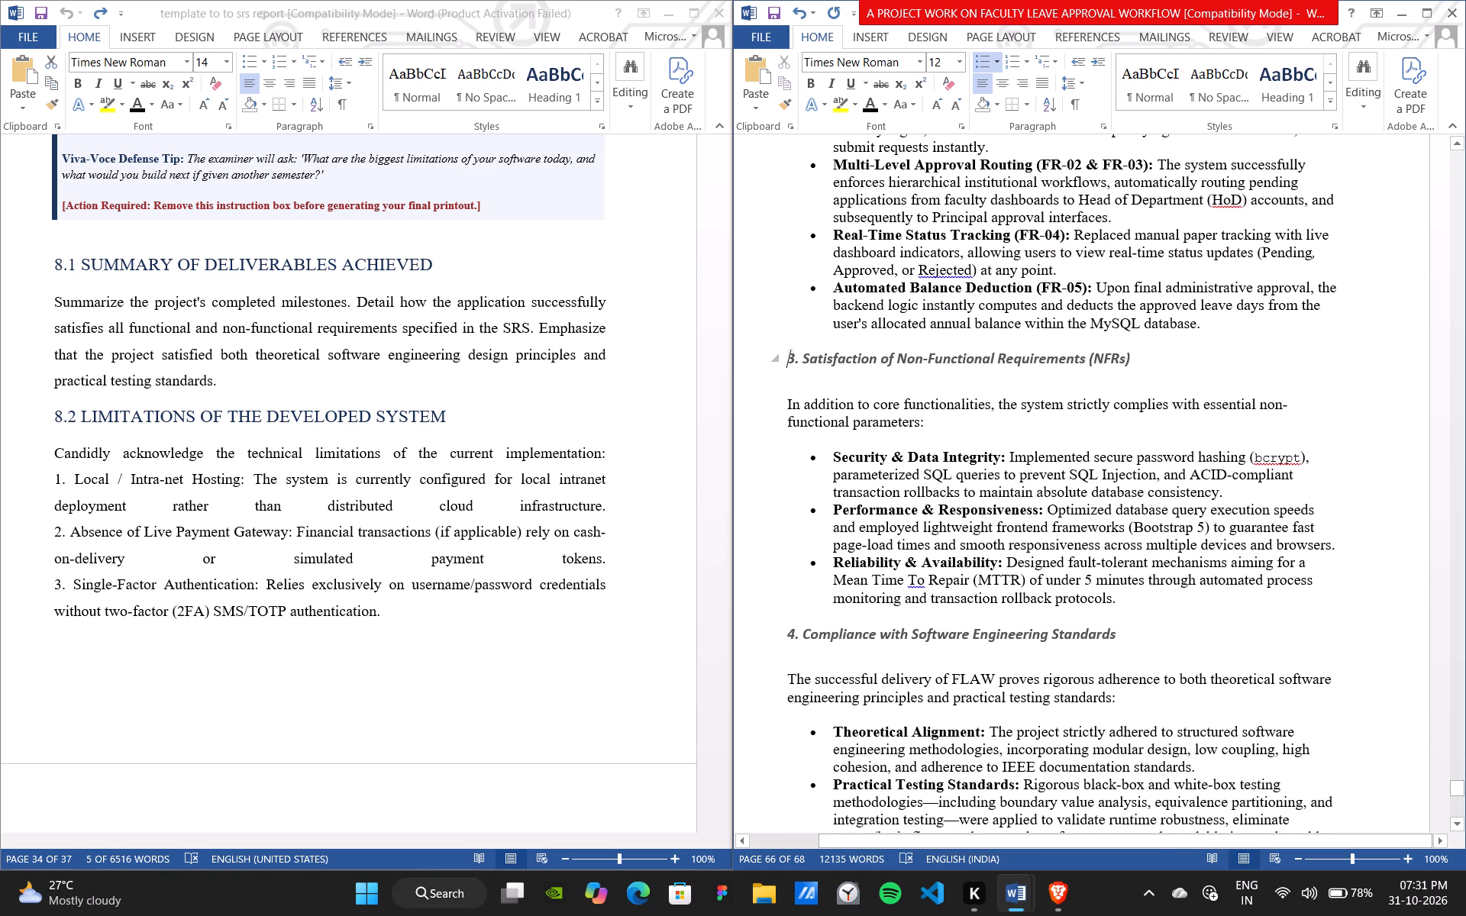
left_click_drag(811, 358, 1139, 360)
left_click(1154, 333)
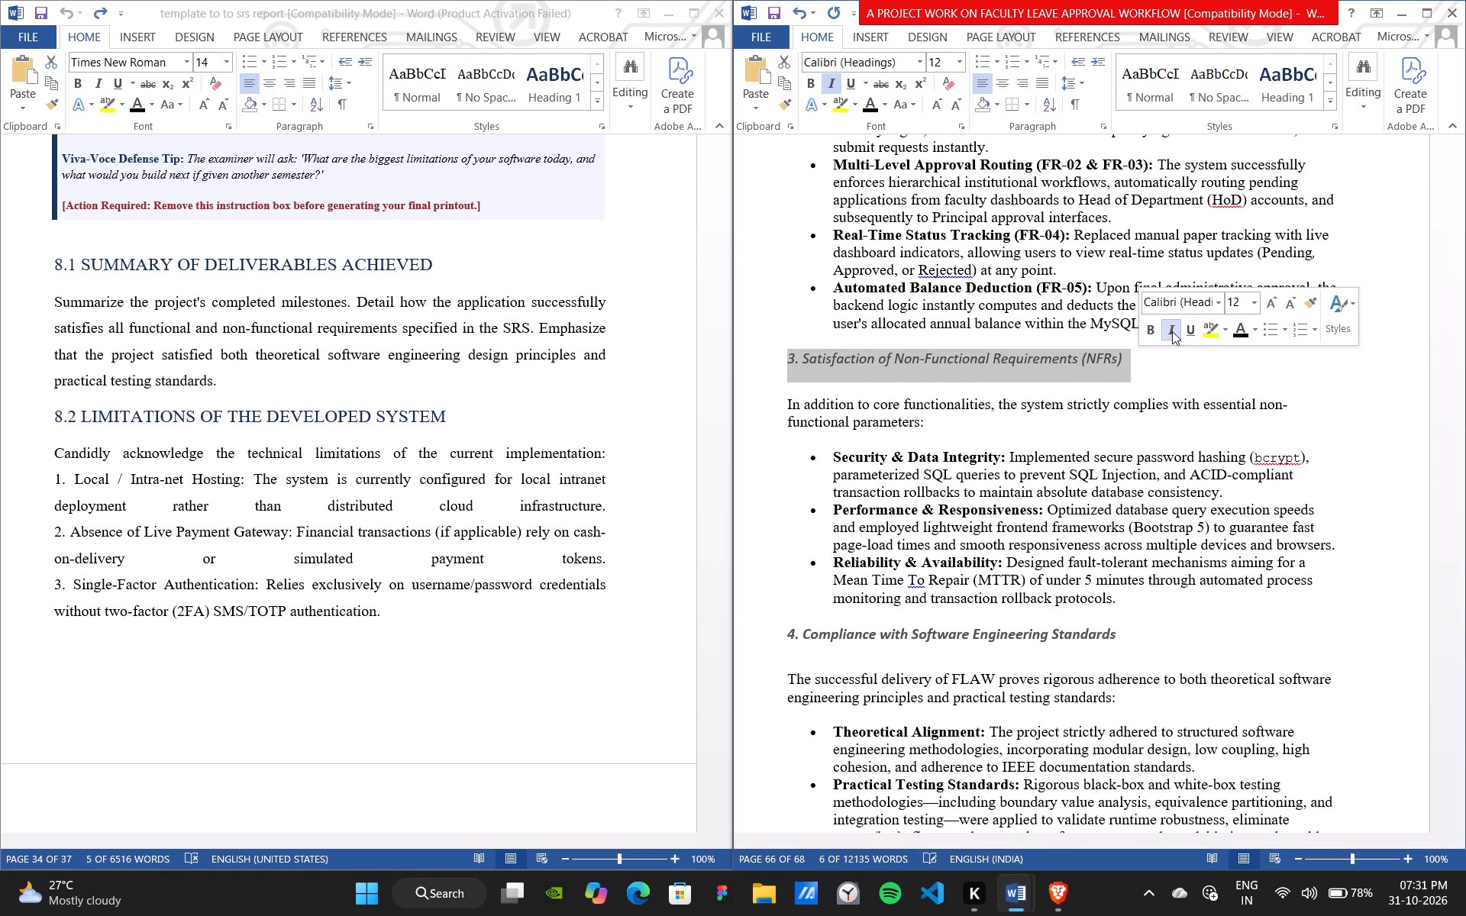
left_click(1172, 331)
left_click(1216, 302)
left_click(1192, 412)
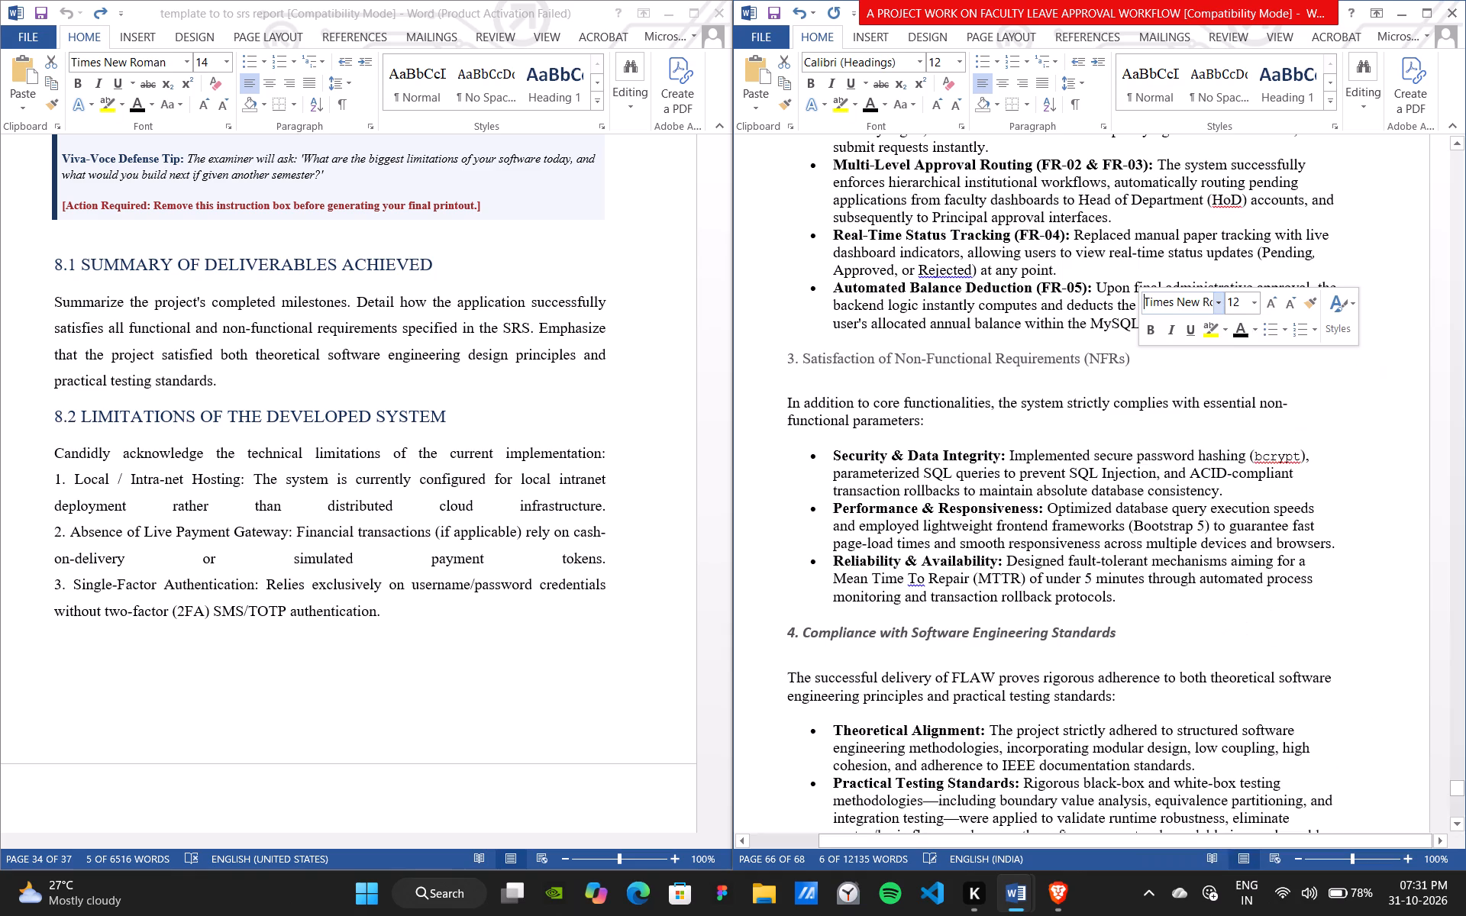
left_click(1242, 335)
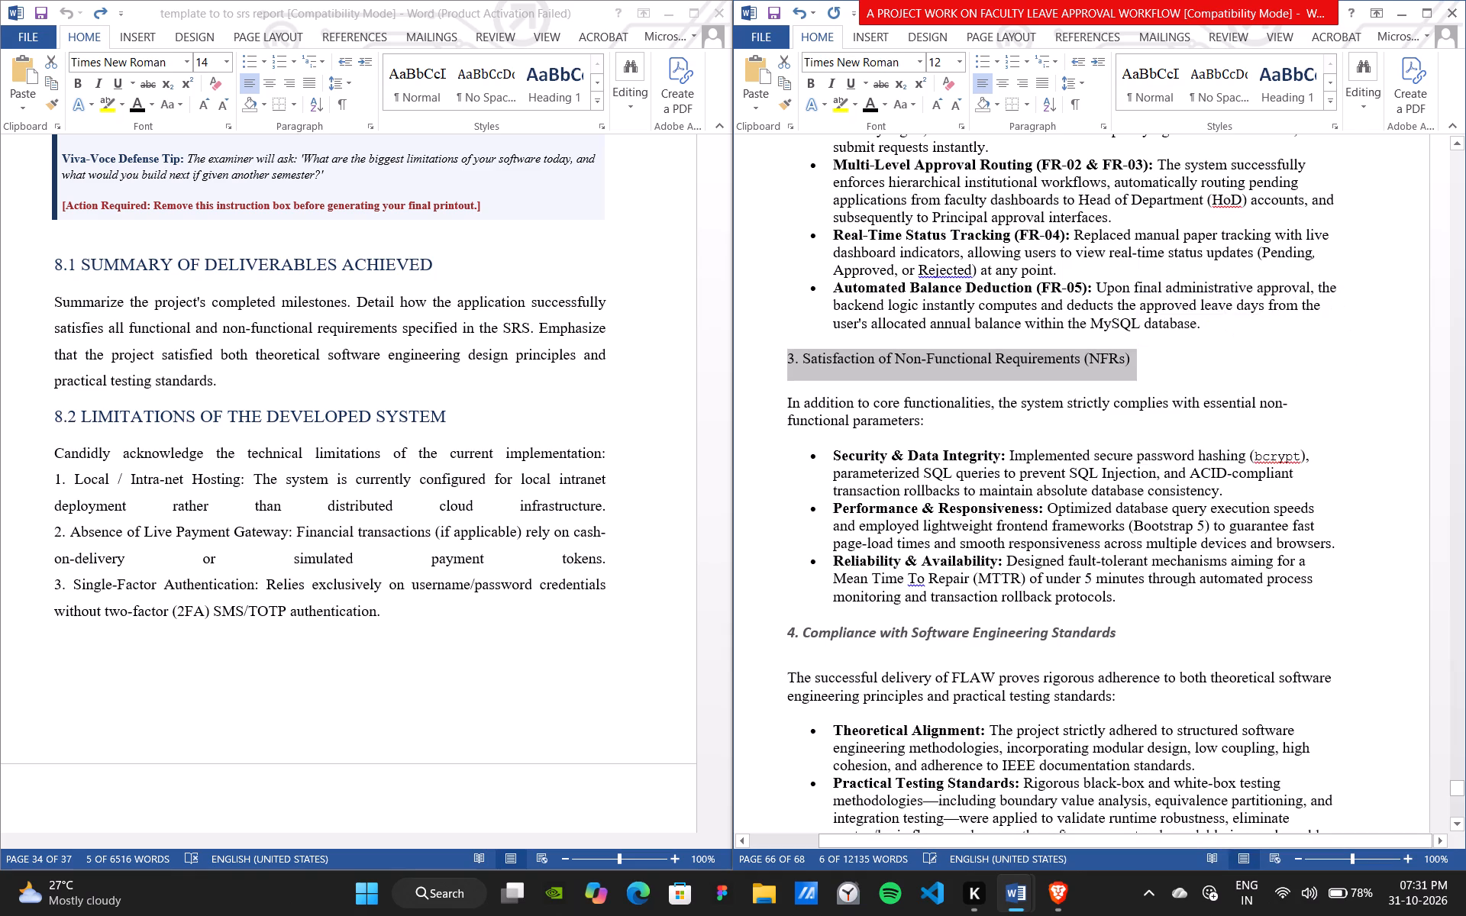
Remove bold and italics from the subheading "4. Compliance with Software Engineering Standards" and make it black Times New Roman.
scroll(920, 444, "down", 6)
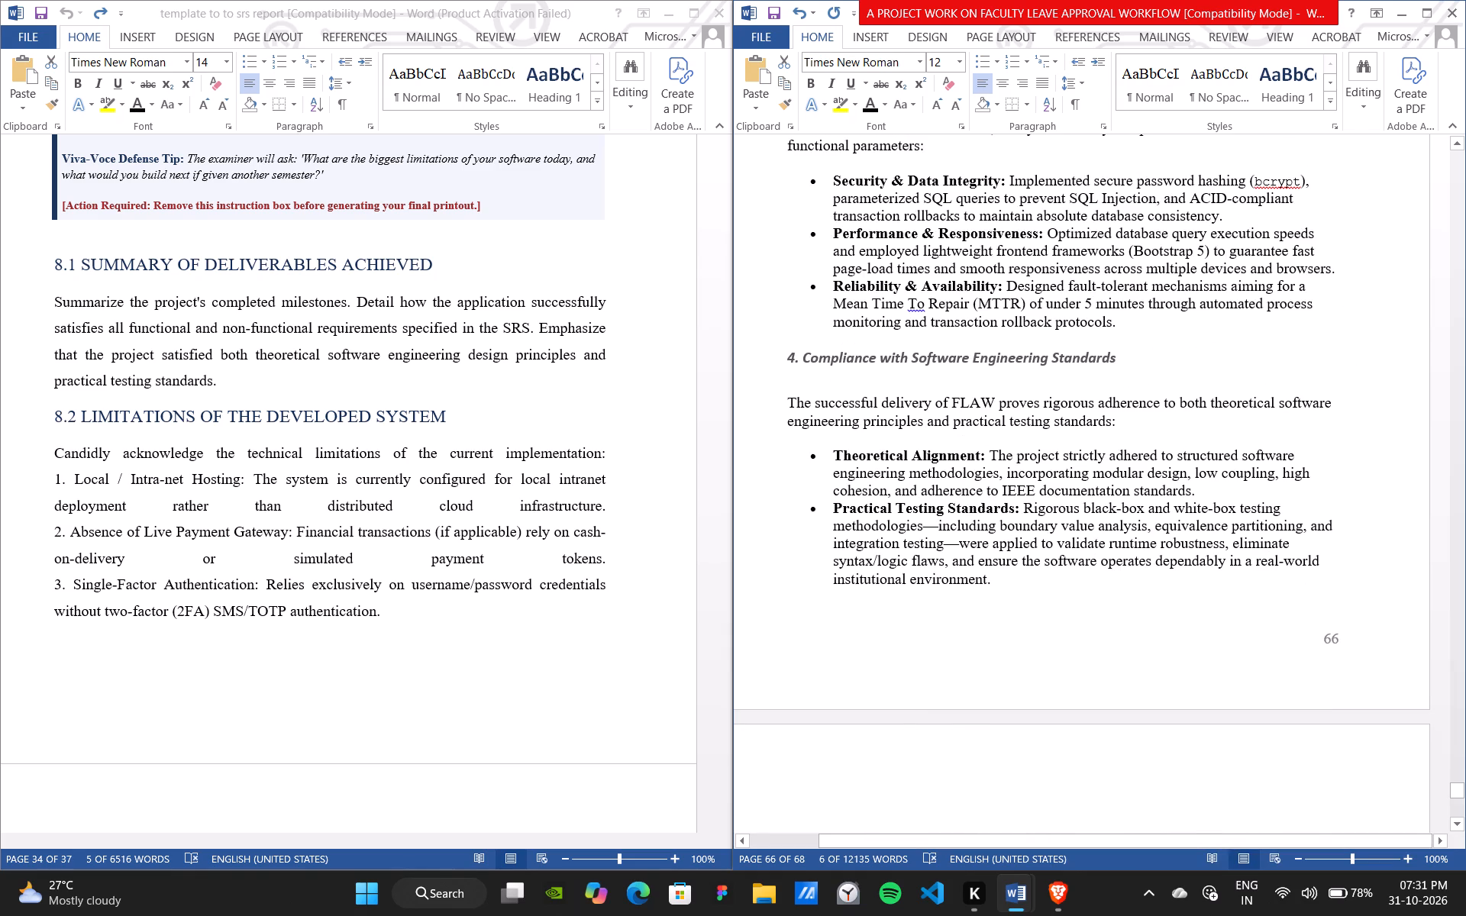
left_click_drag(789, 356, 1100, 359)
left_click(1123, 324)
left_click(1117, 327)
left_click(1130, 325)
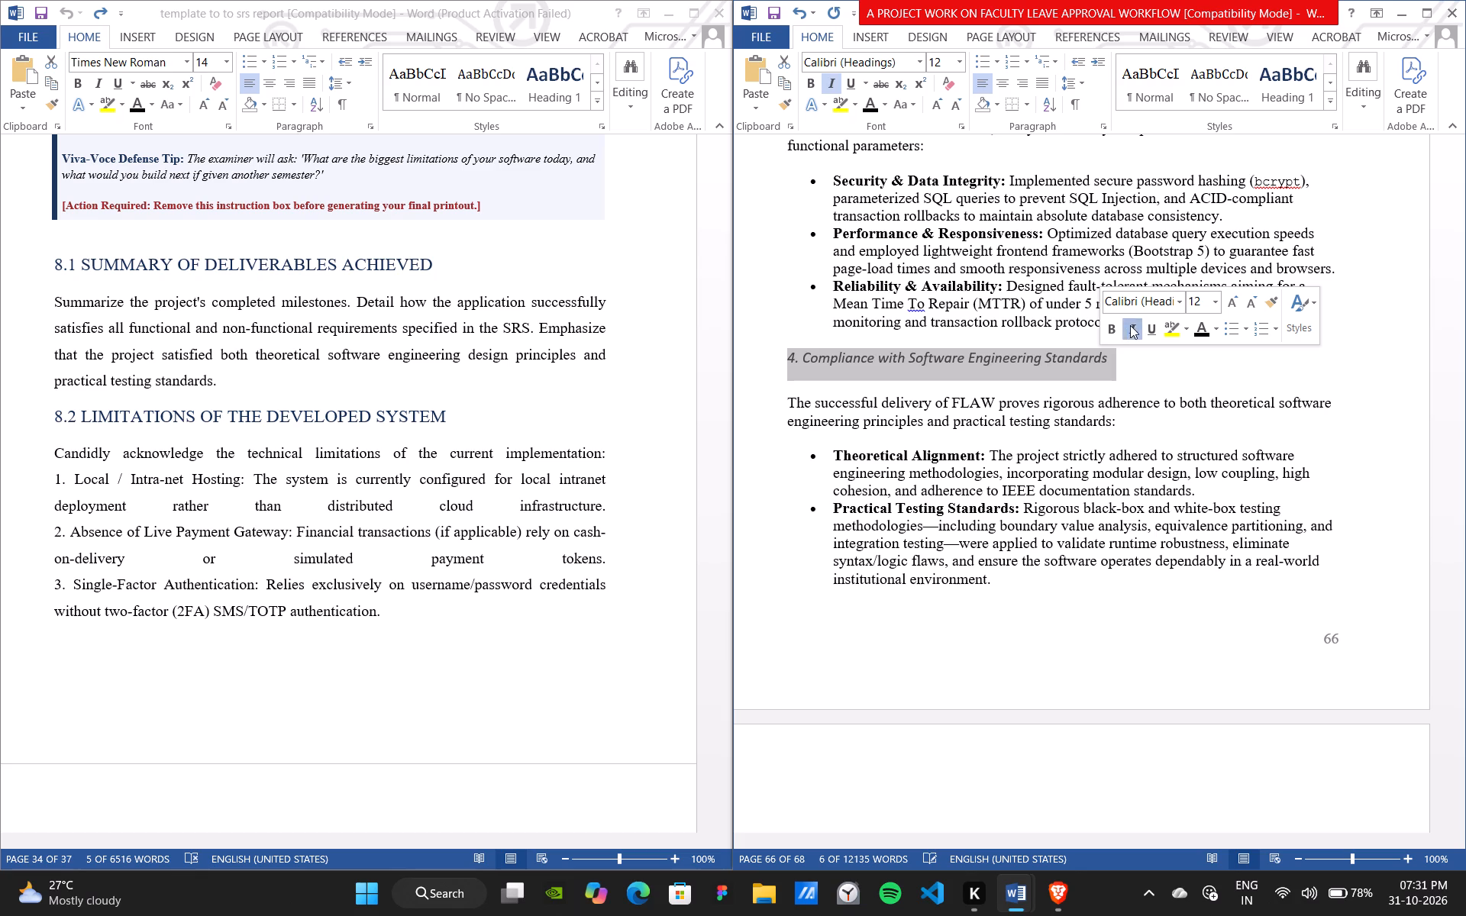
left_click(1180, 302)
left_click(1167, 411)
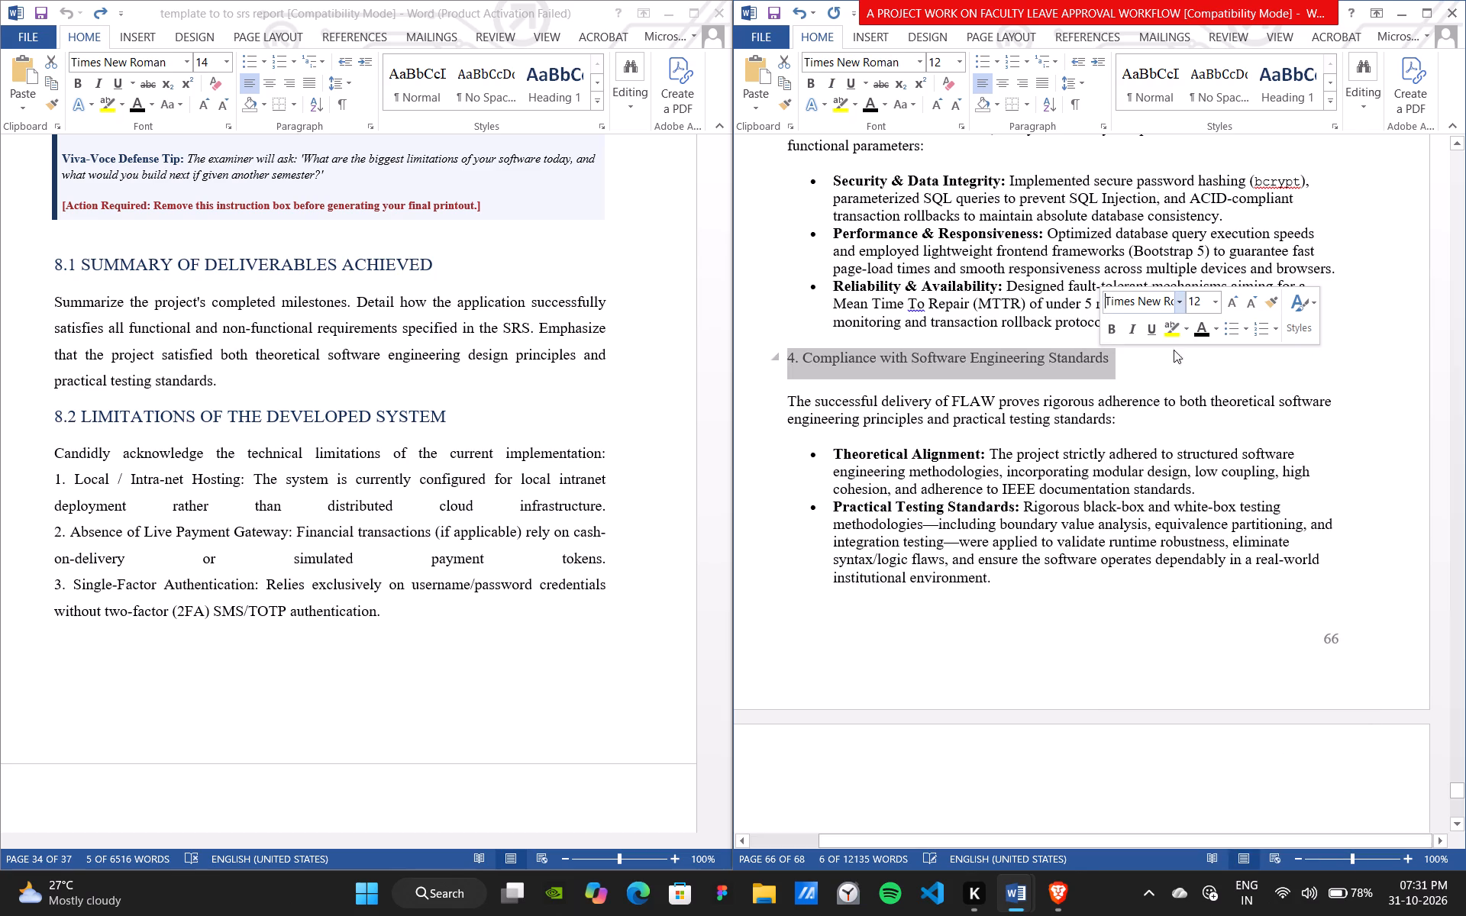
left_click(1195, 332)
Review the formatting of section 8.1 in the report, from its heading through the Practical Testing Standards bullet and the following blank page.
scroll(1070, 490, "down", 12)
scroll(1069, 496, "up", 3)
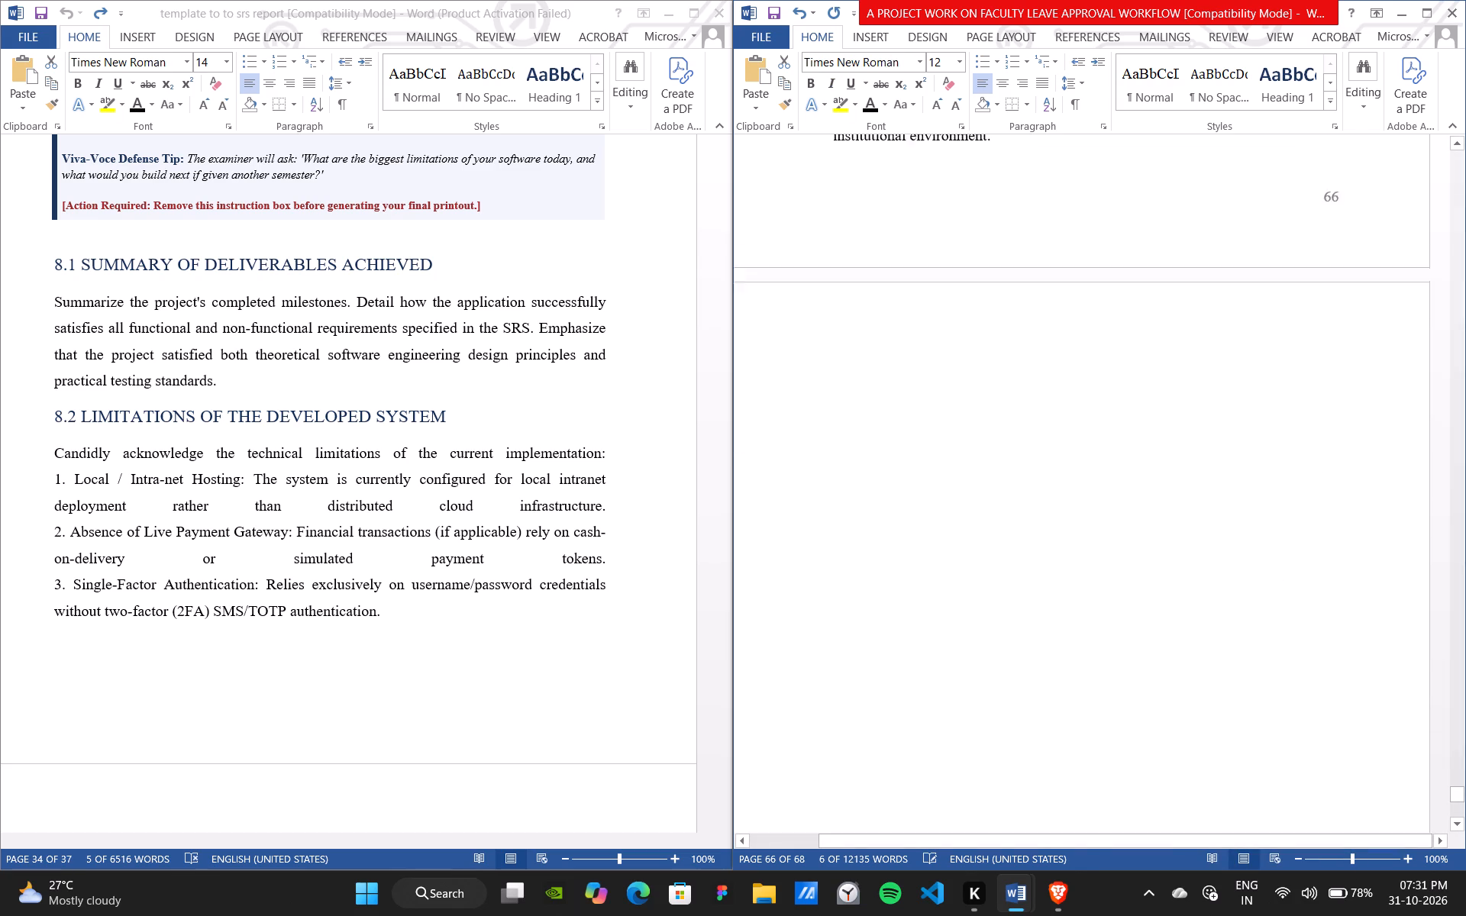
scroll(1069, 496, "up", 12)
left_click(1022, 461)
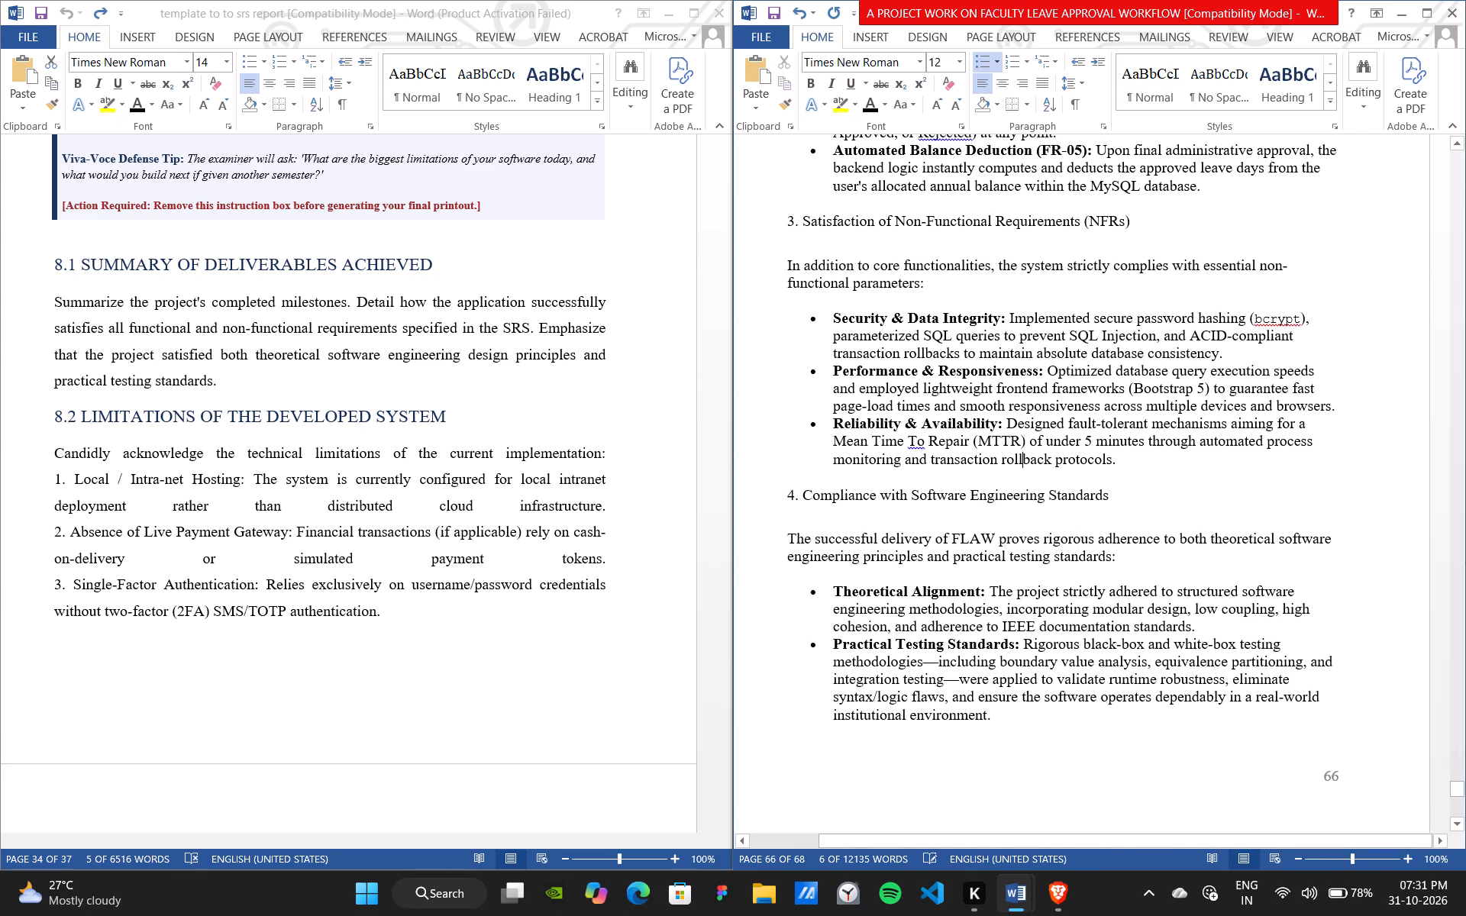
scroll(1156, 450, "up", 7)
scroll(1091, 528, "up", 4)
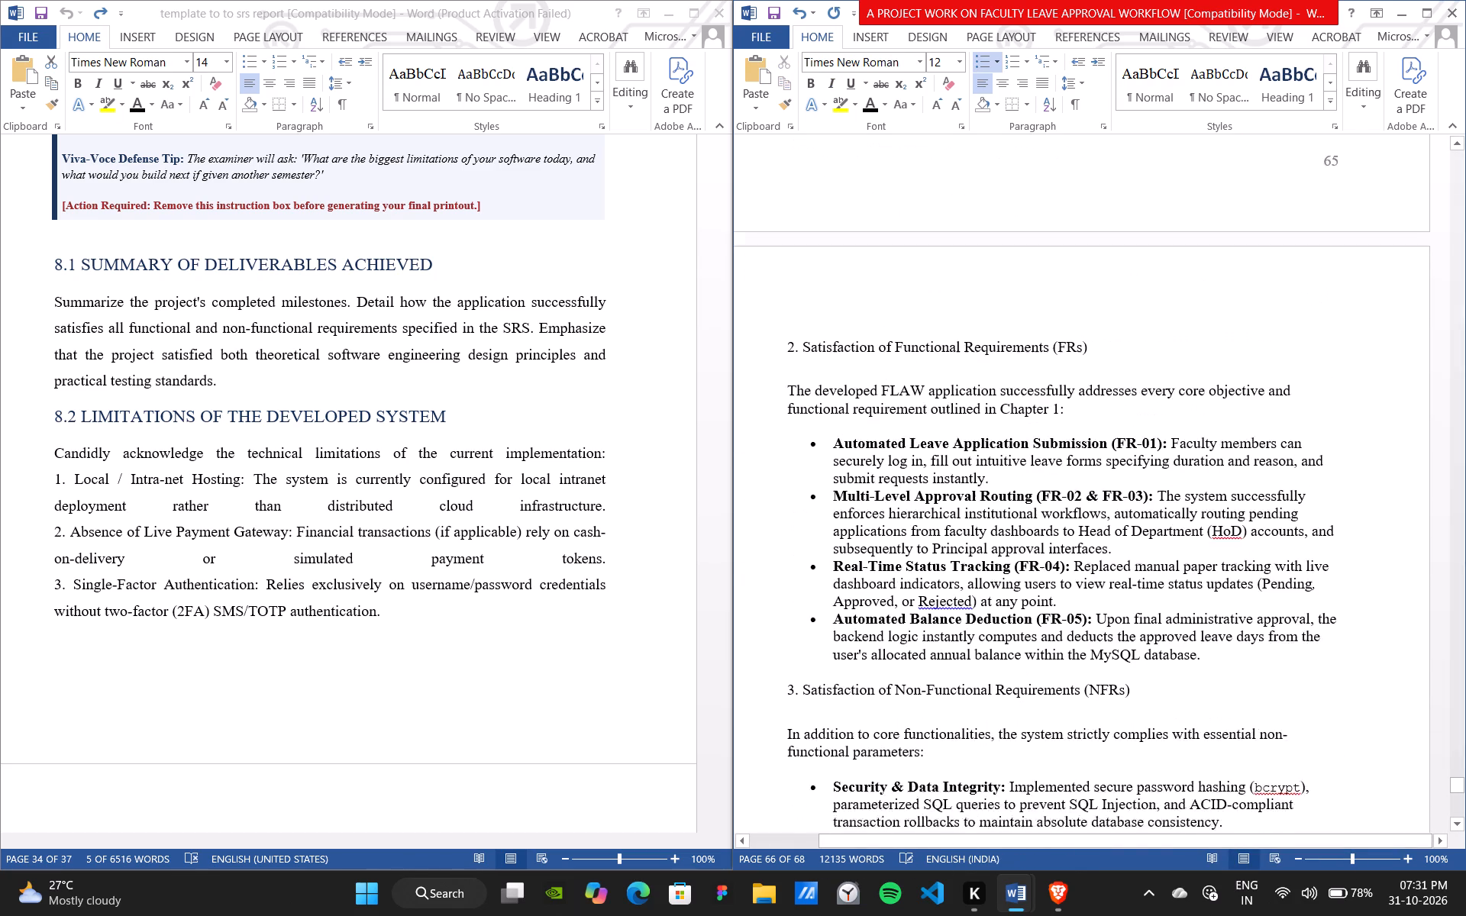
scroll(1091, 528, "up", 9)
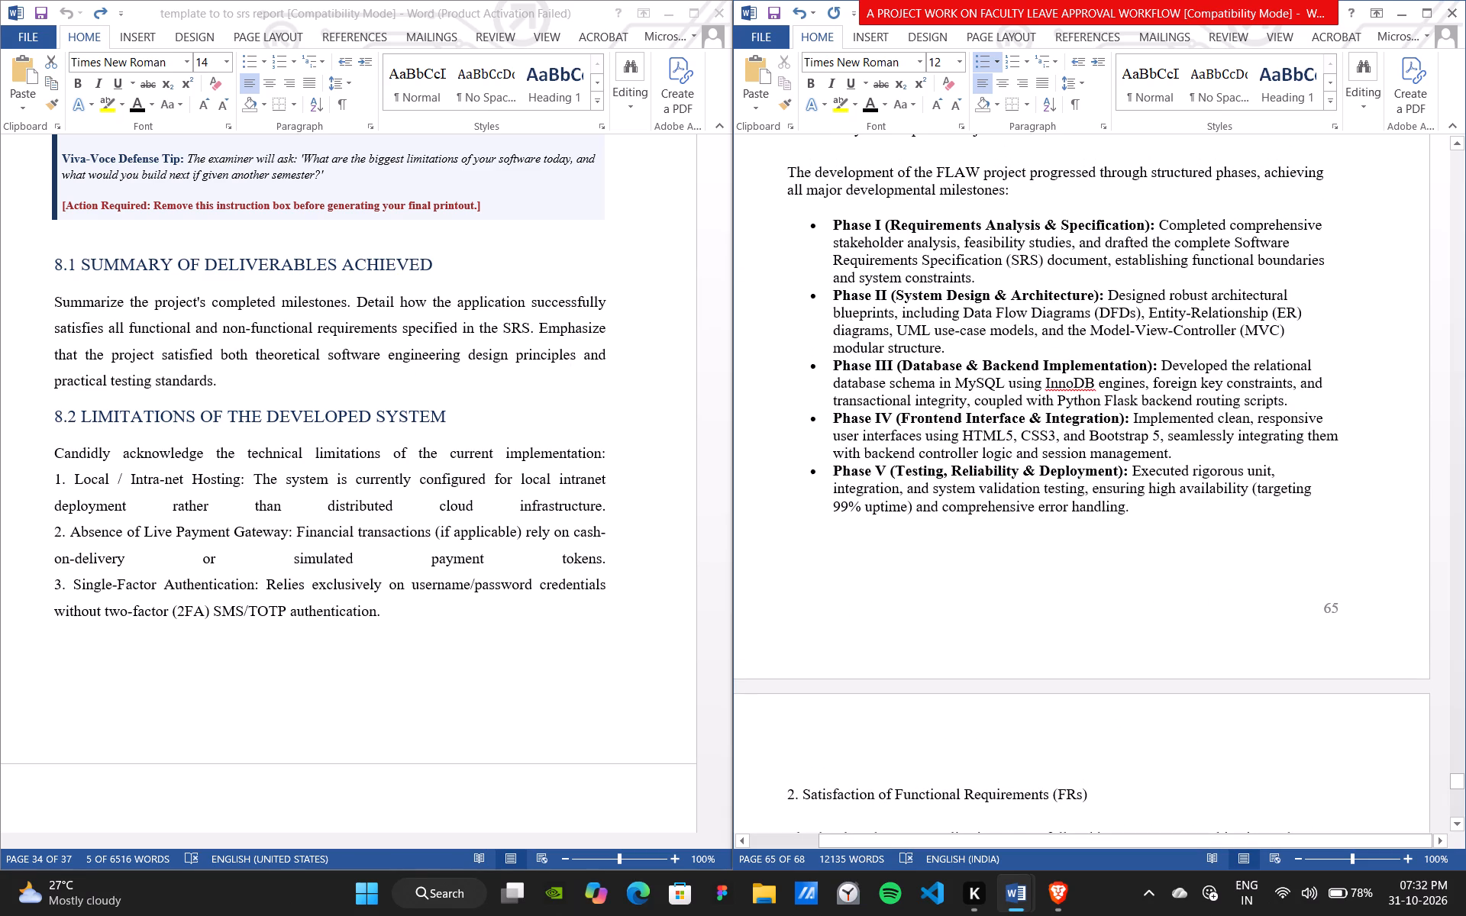
scroll(1202, 493, "down", 1)
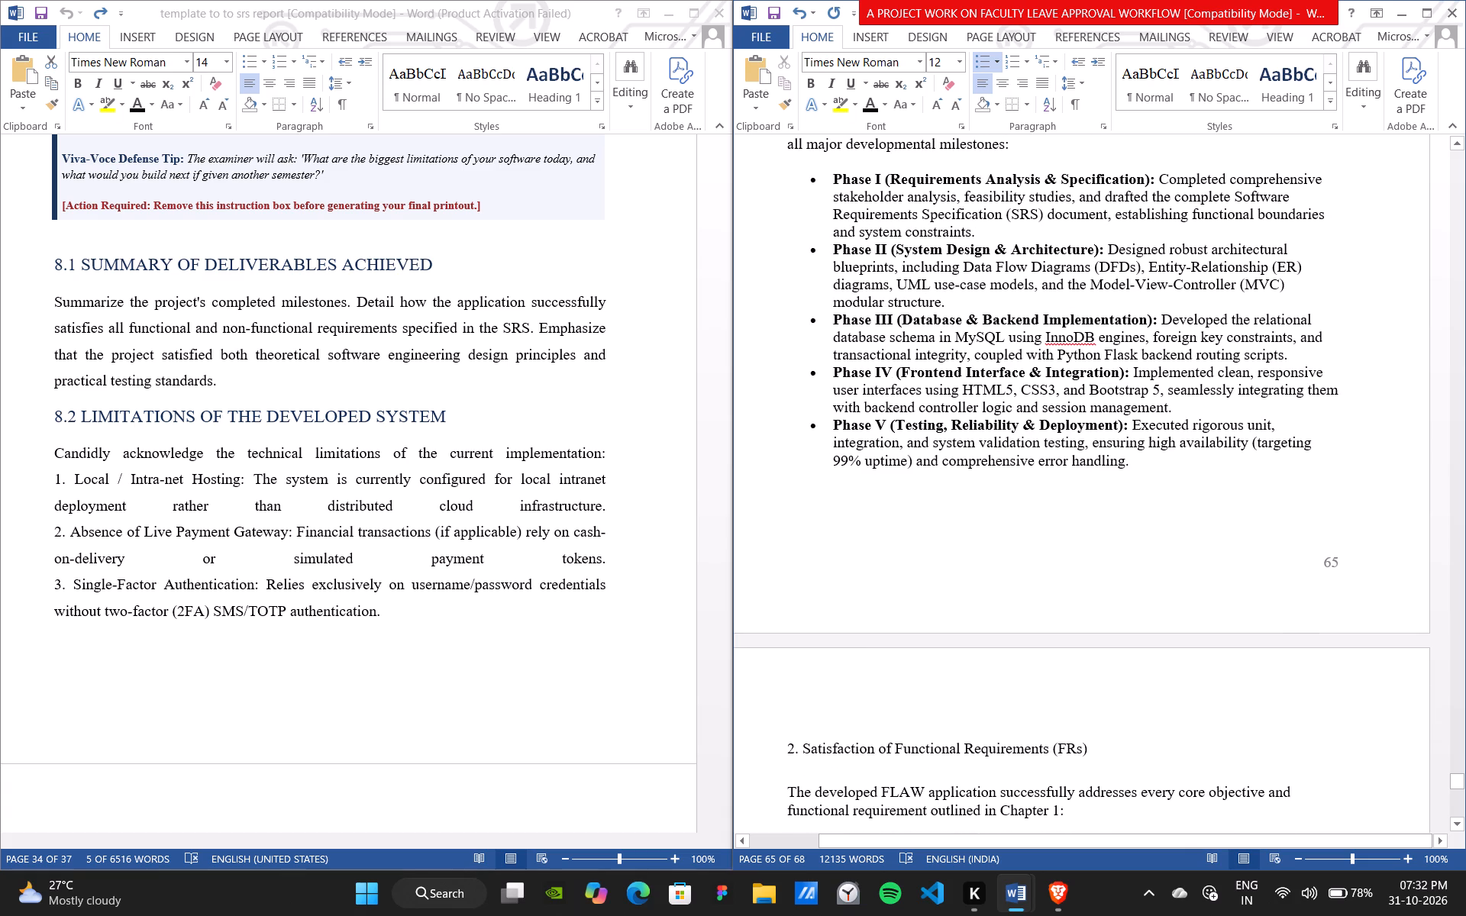
scroll(1197, 536, "up", 7)
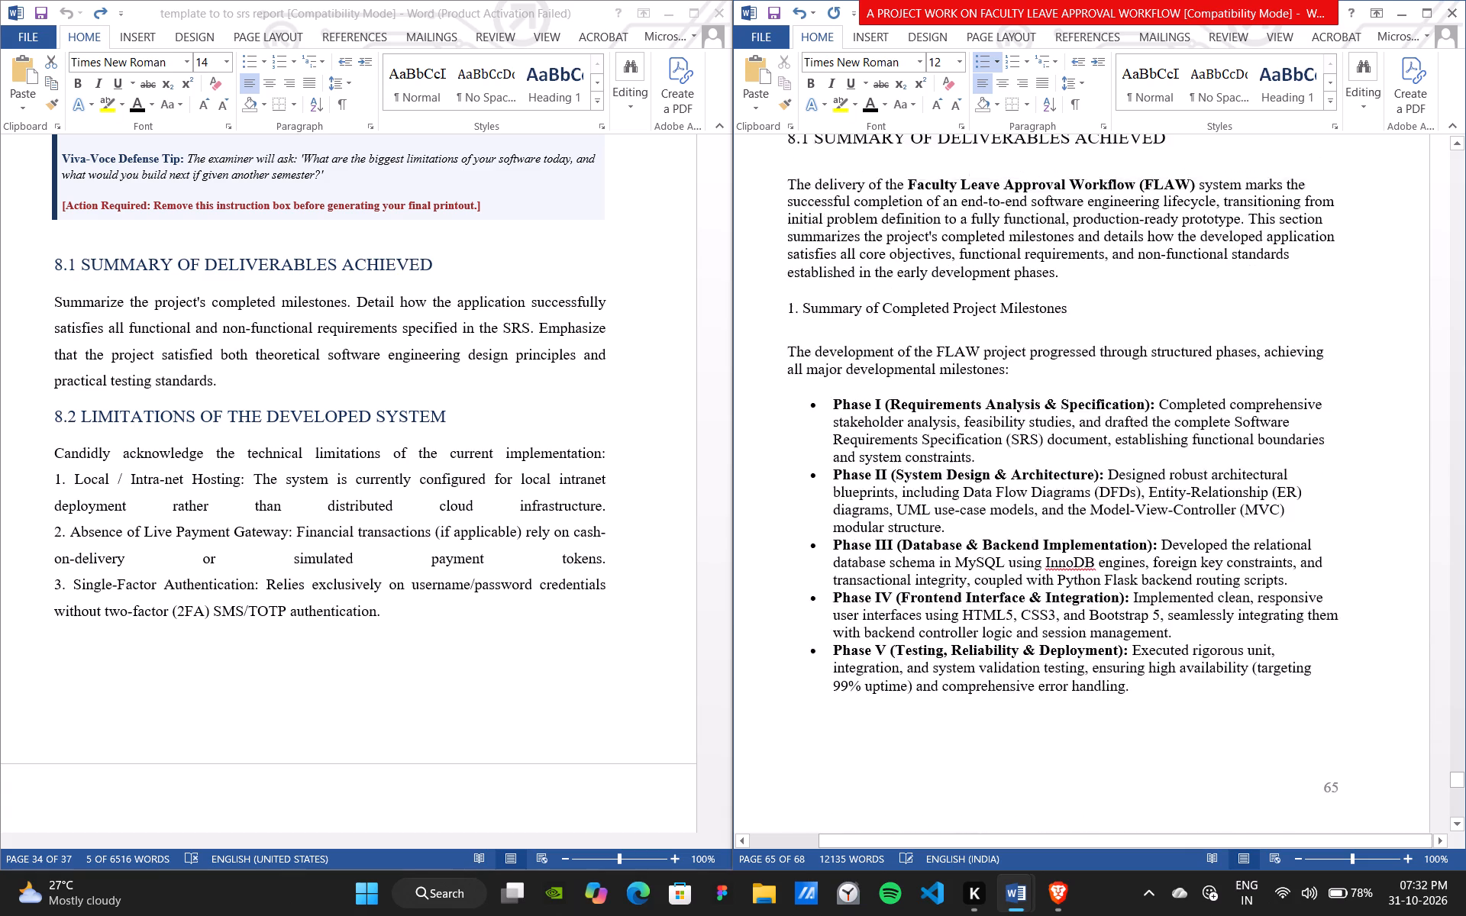
scroll(1180, 553, "up", 1)
scroll(1180, 553, "down", 14)
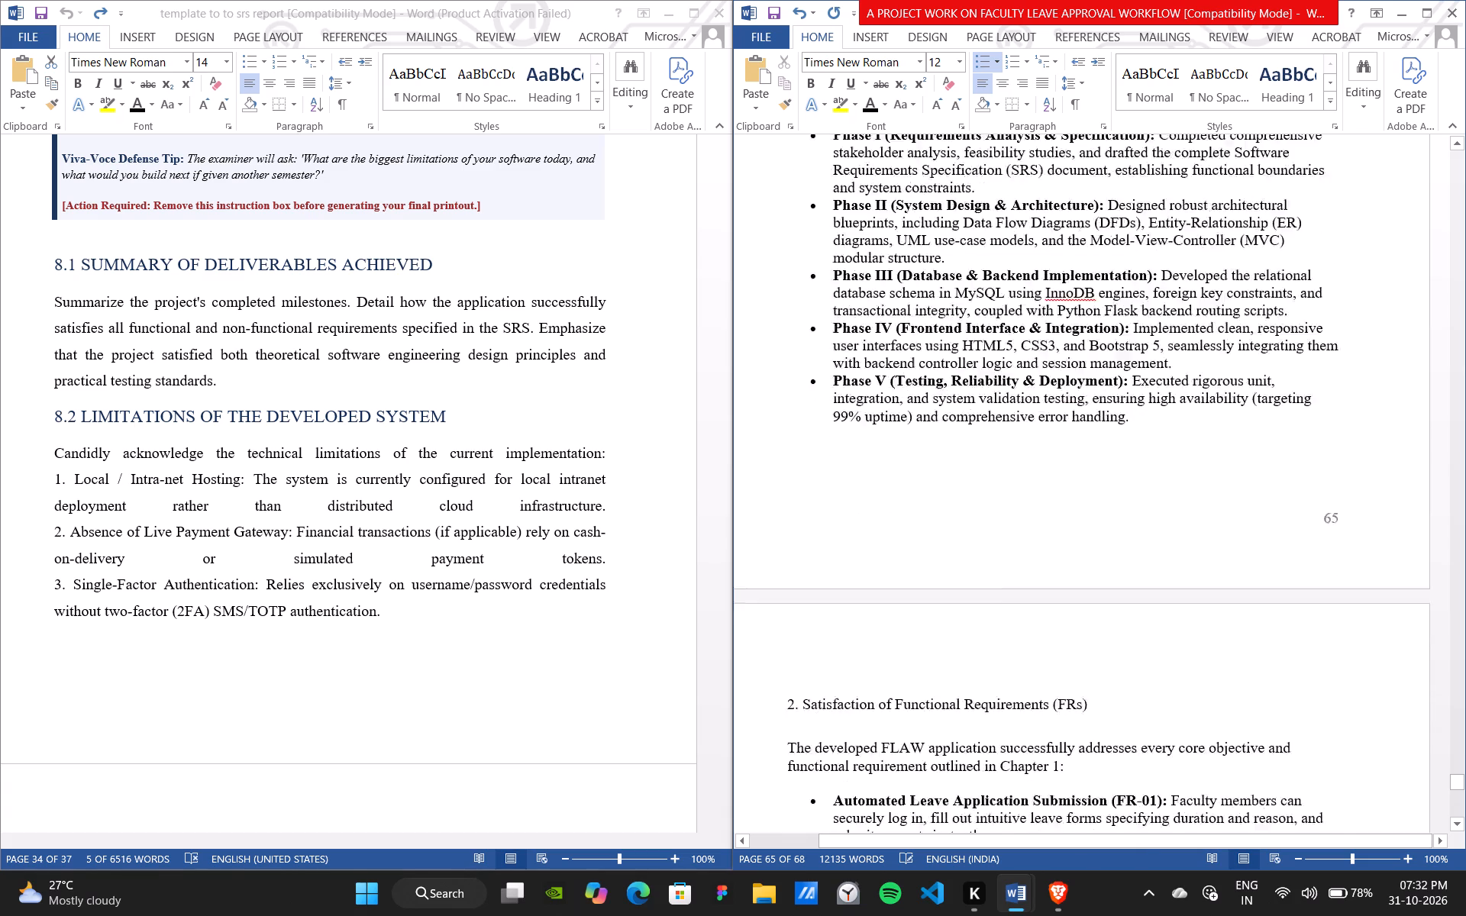
scroll(1180, 553, "down", 13)
scroll(1149, 588, "down", 10)
left_click(1000, 456)
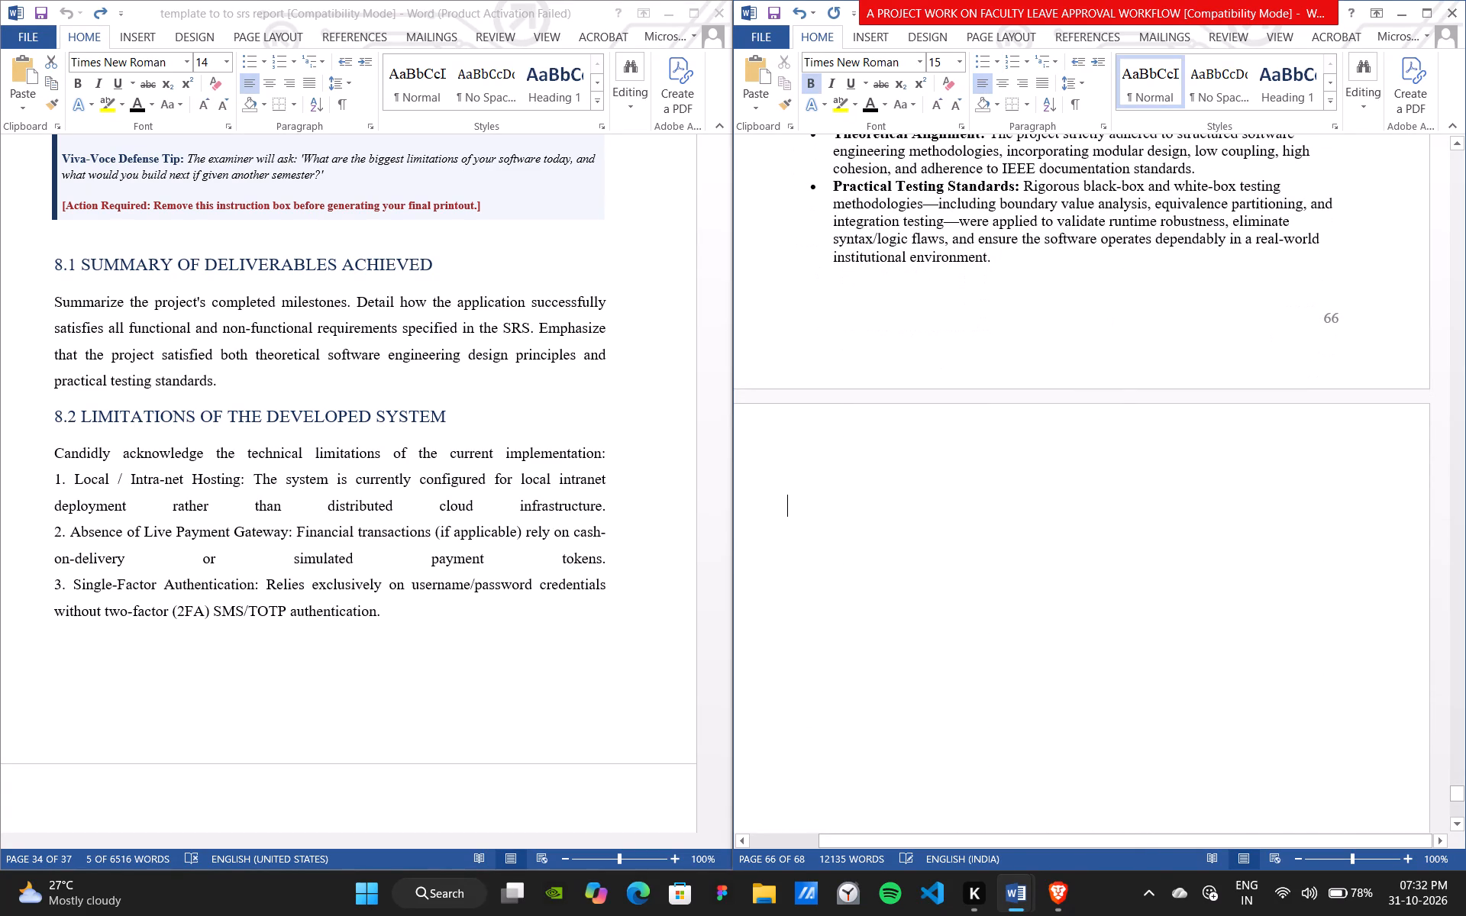
scroll(134, 457, "down", 3)
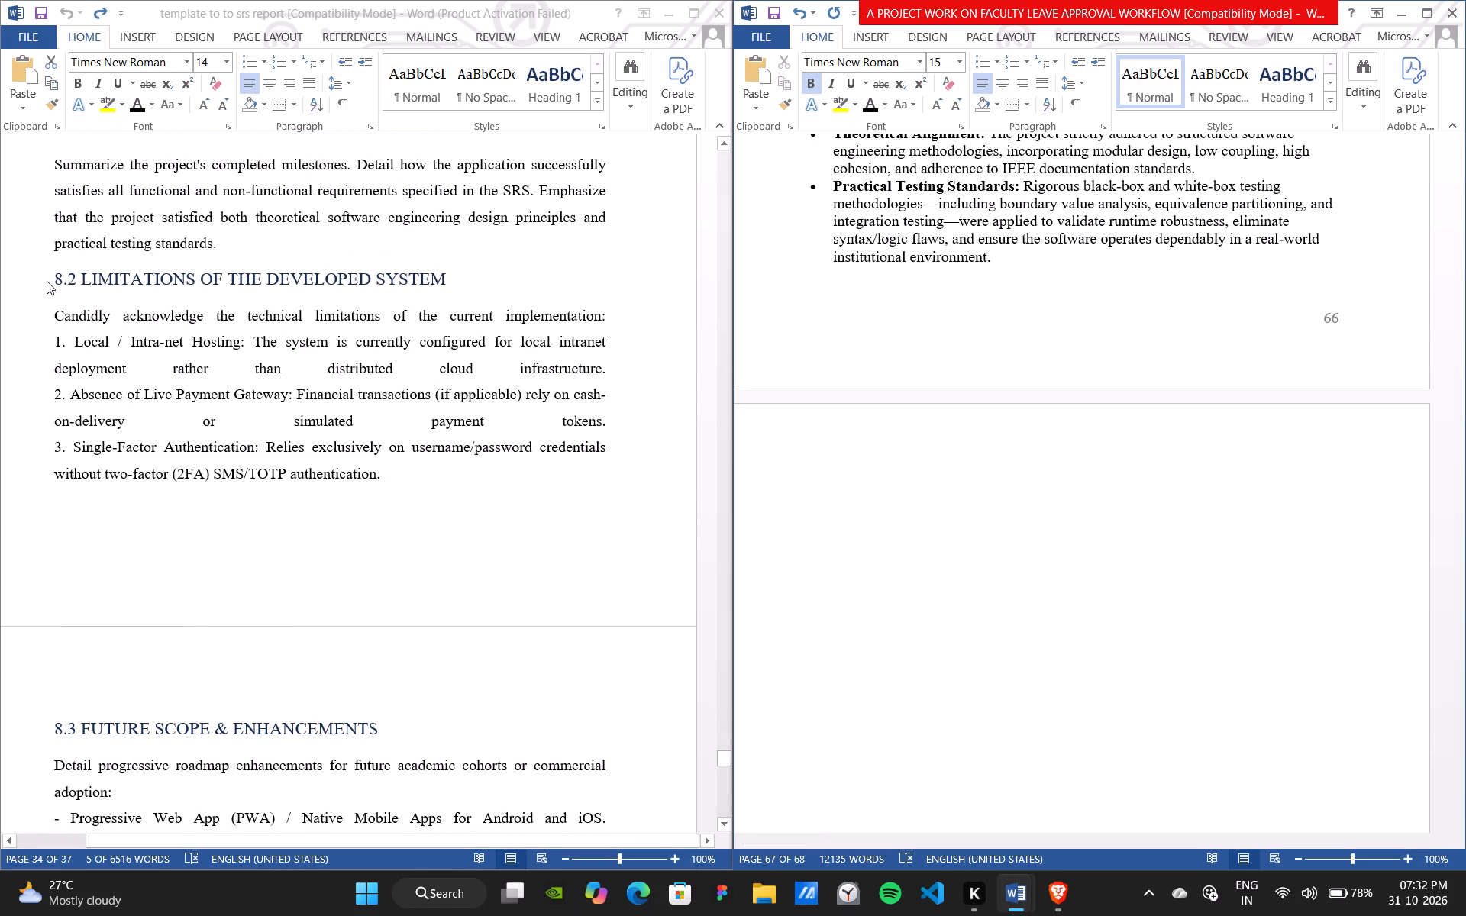
left_click(50, 283)
left_click_drag(57, 269, 390, 429)
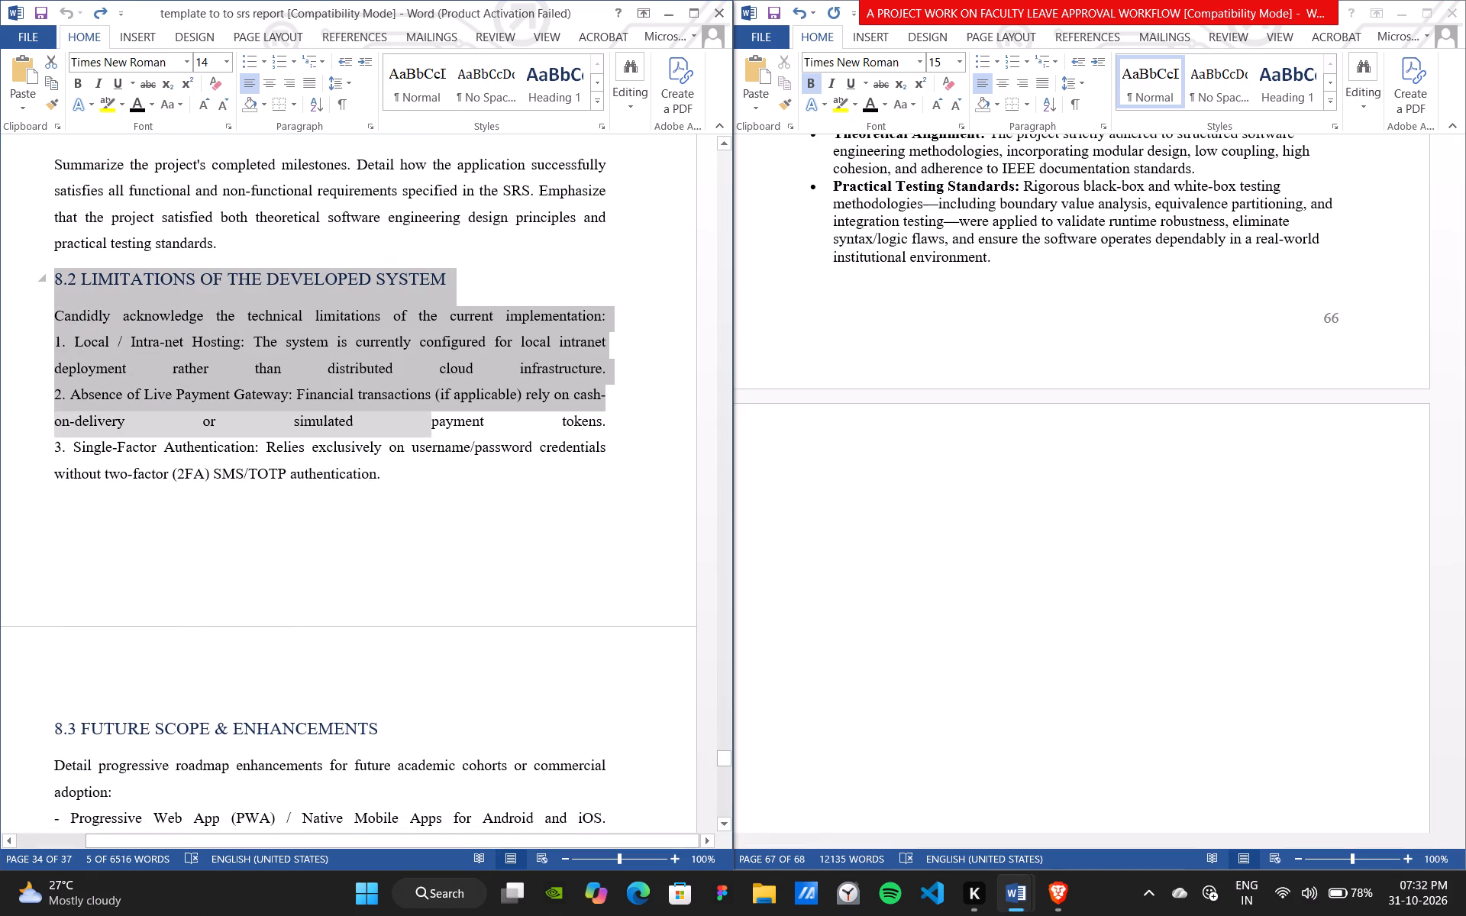
left_click_drag(390, 429, 389, 478)
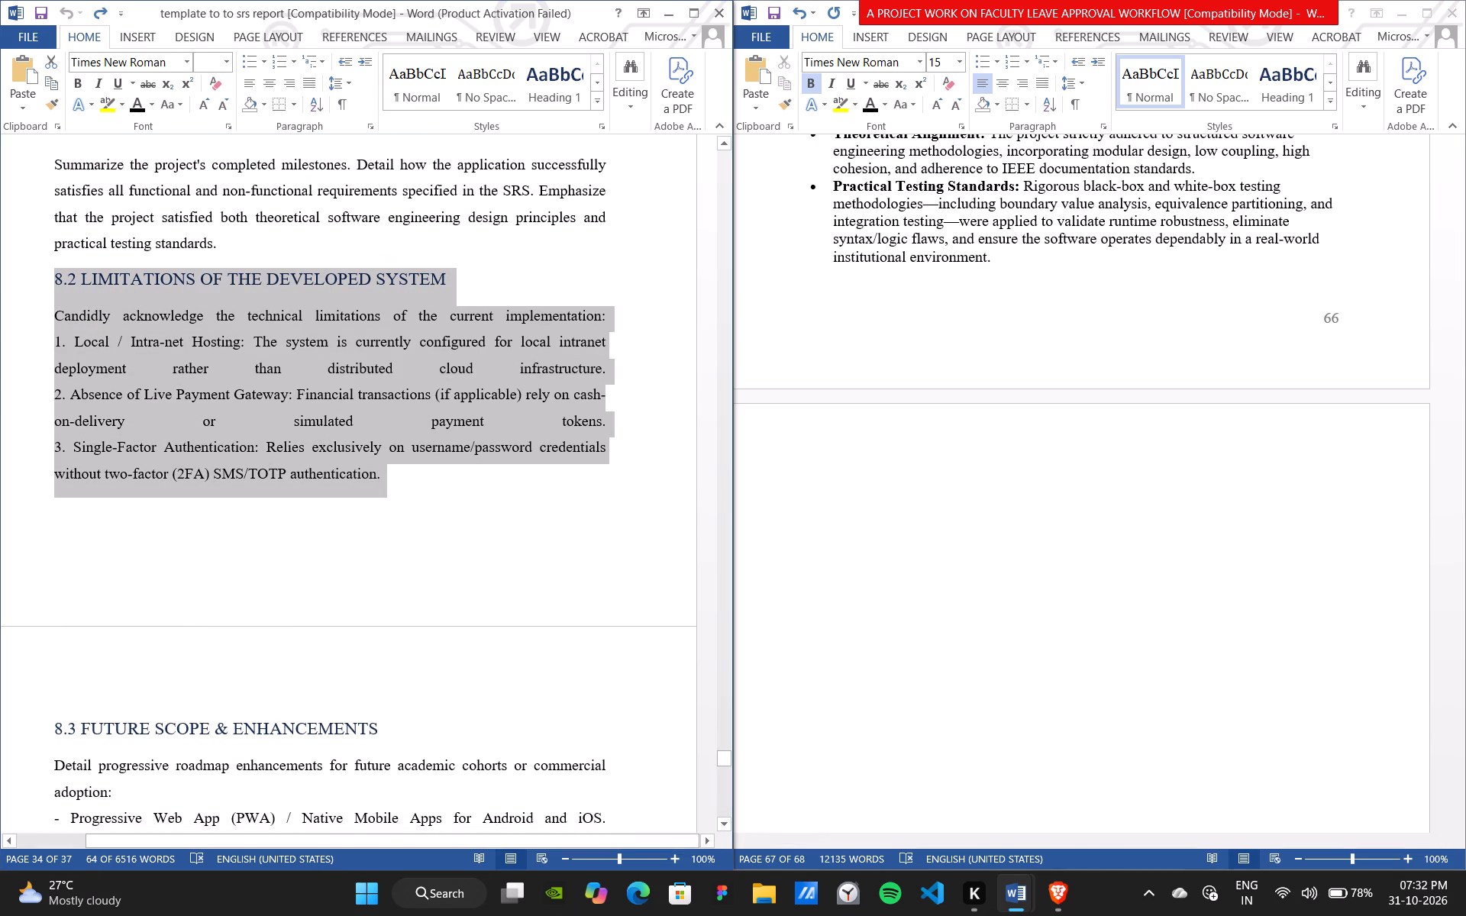
key("ctrl+c")
scroll(411, 624, "up", 10)
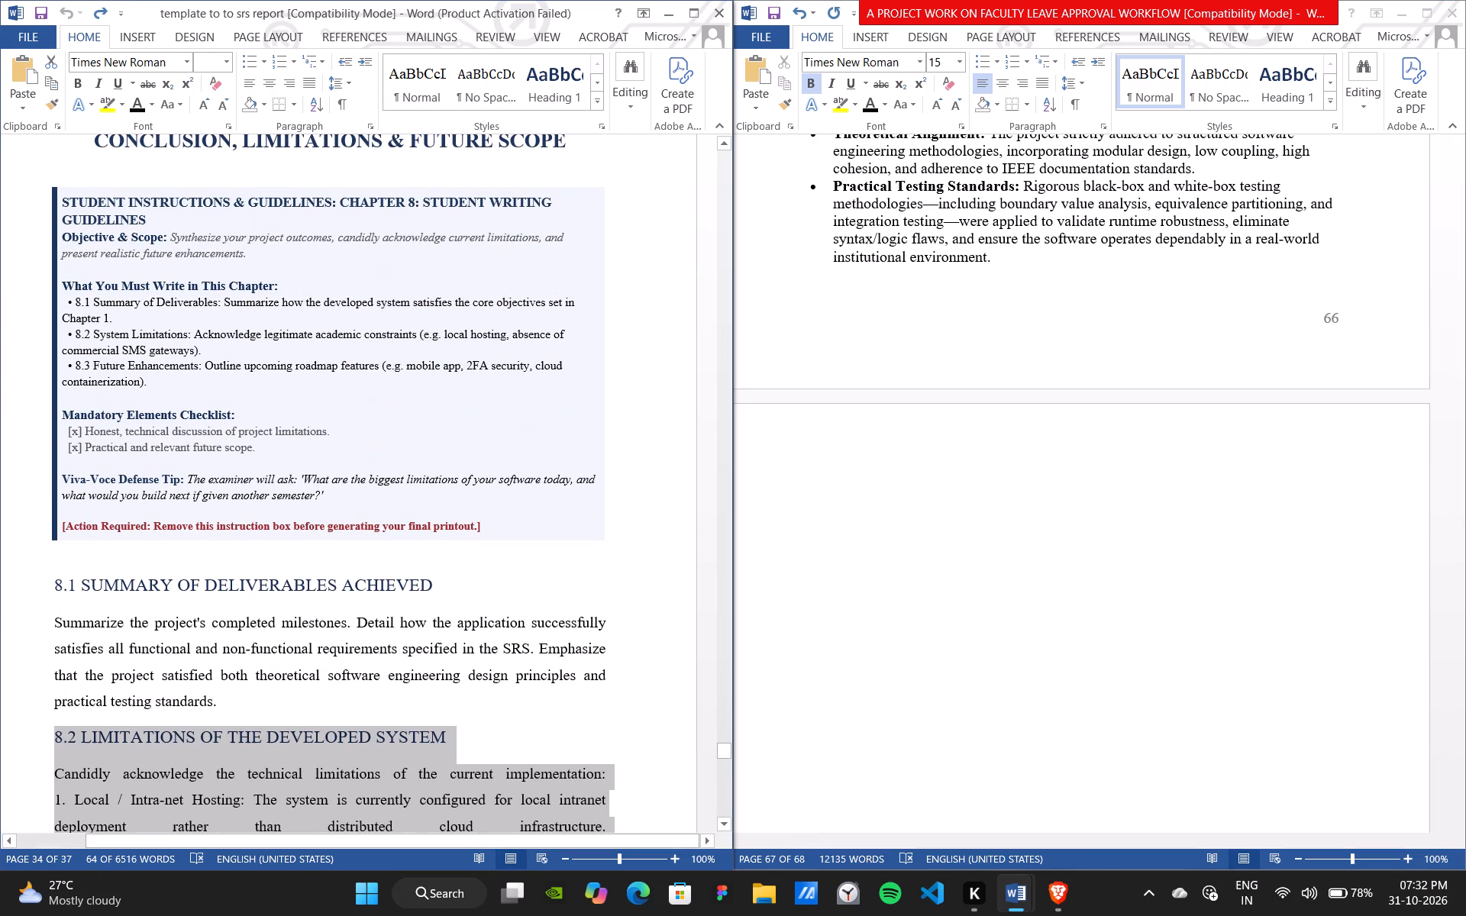
scroll(416, 456, "down", 5)
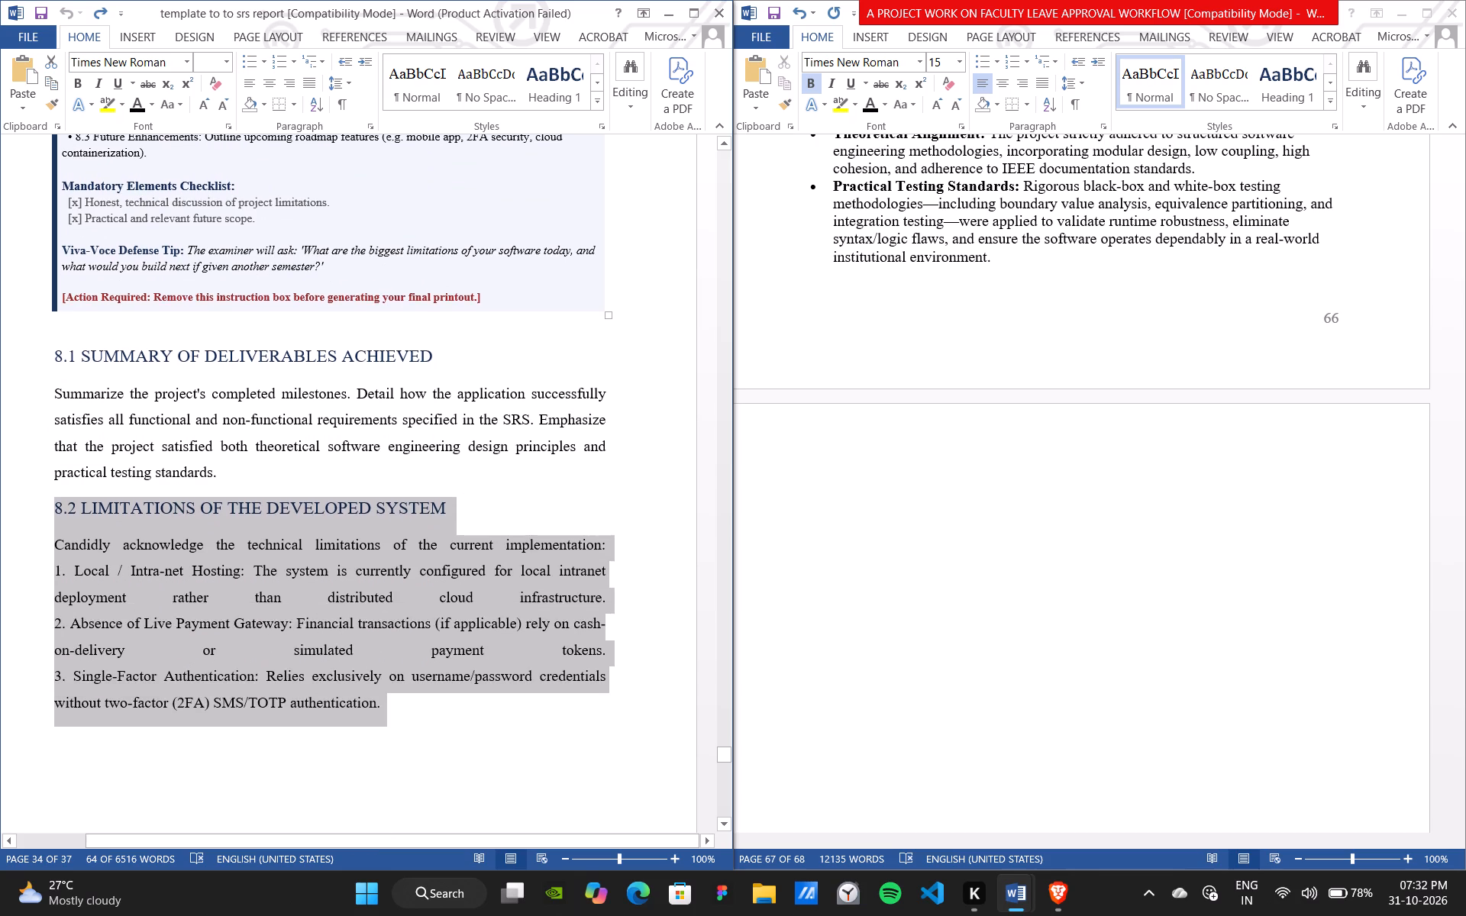
scroll(417, 462, "up", 3)
scroll(409, 674, "down", 2)
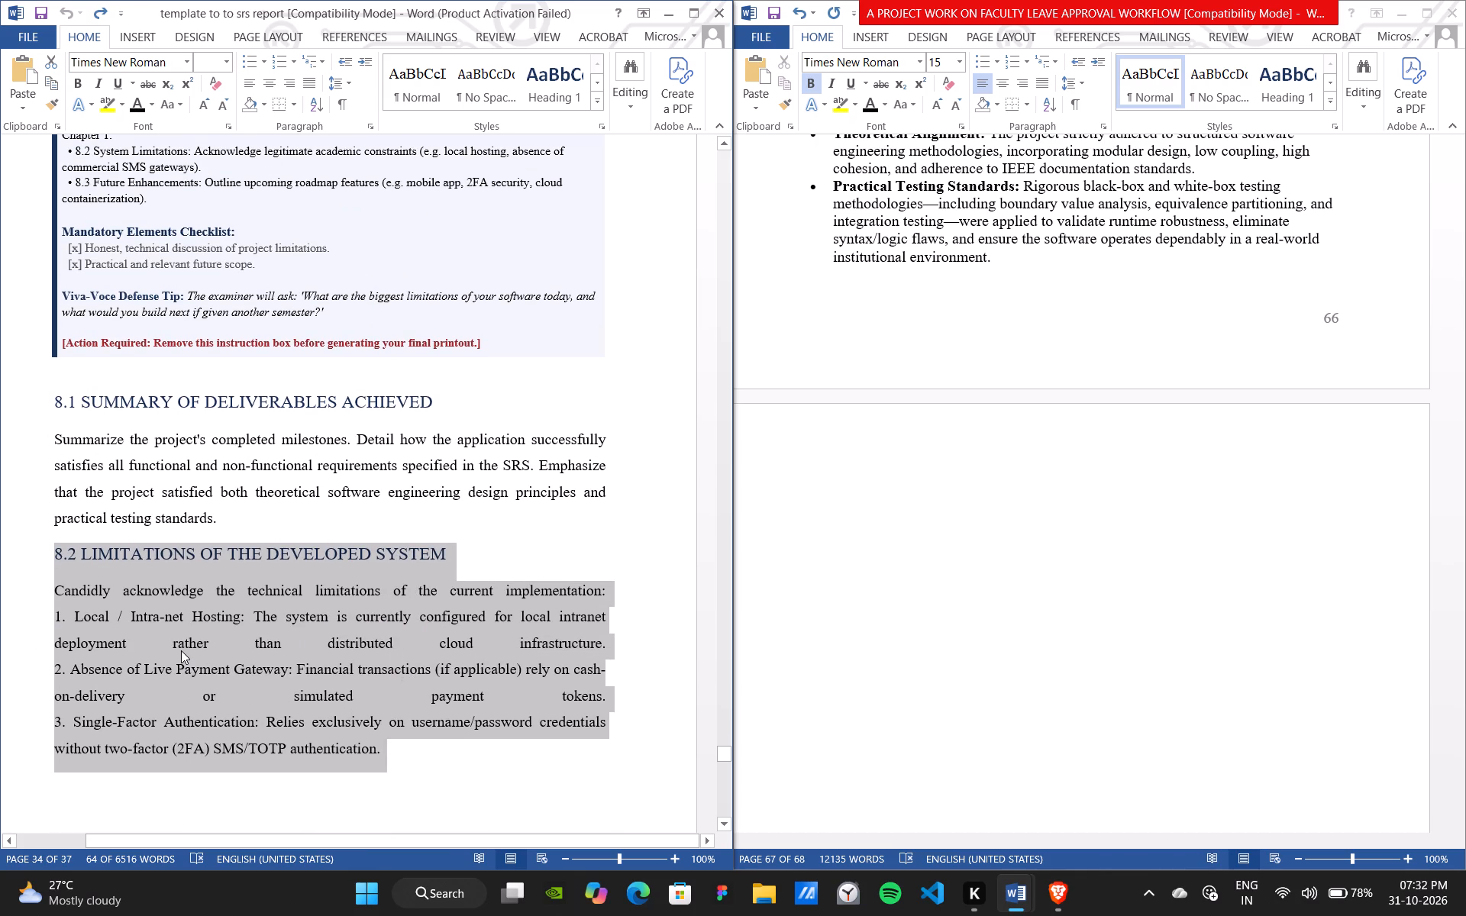
scroll(906, 453, "up", 20)
scroll(906, 453, "up", 13)
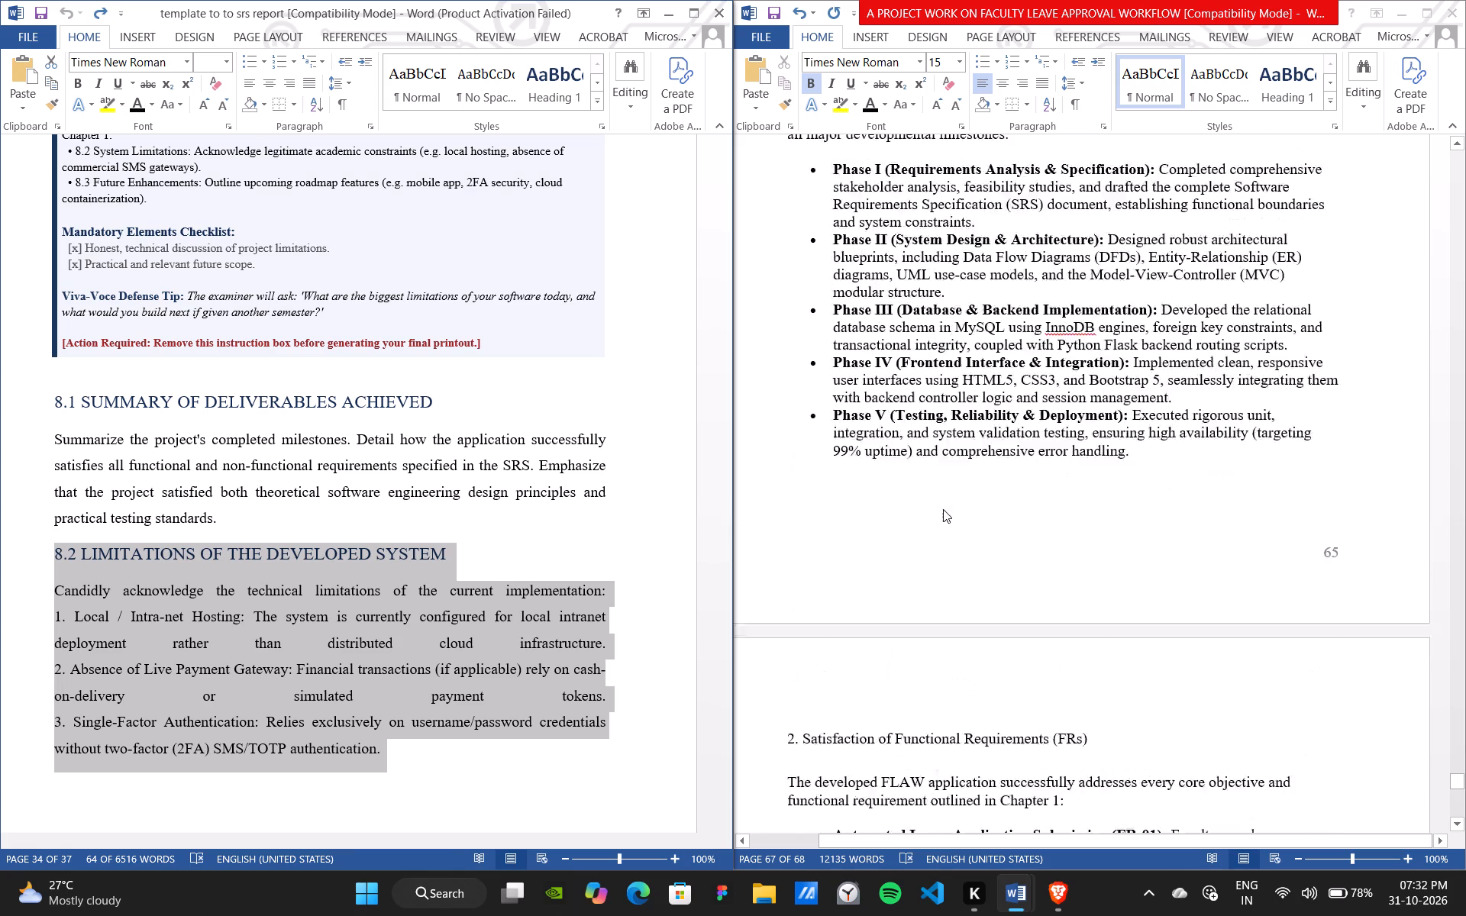
scroll(943, 509, "up", 10)
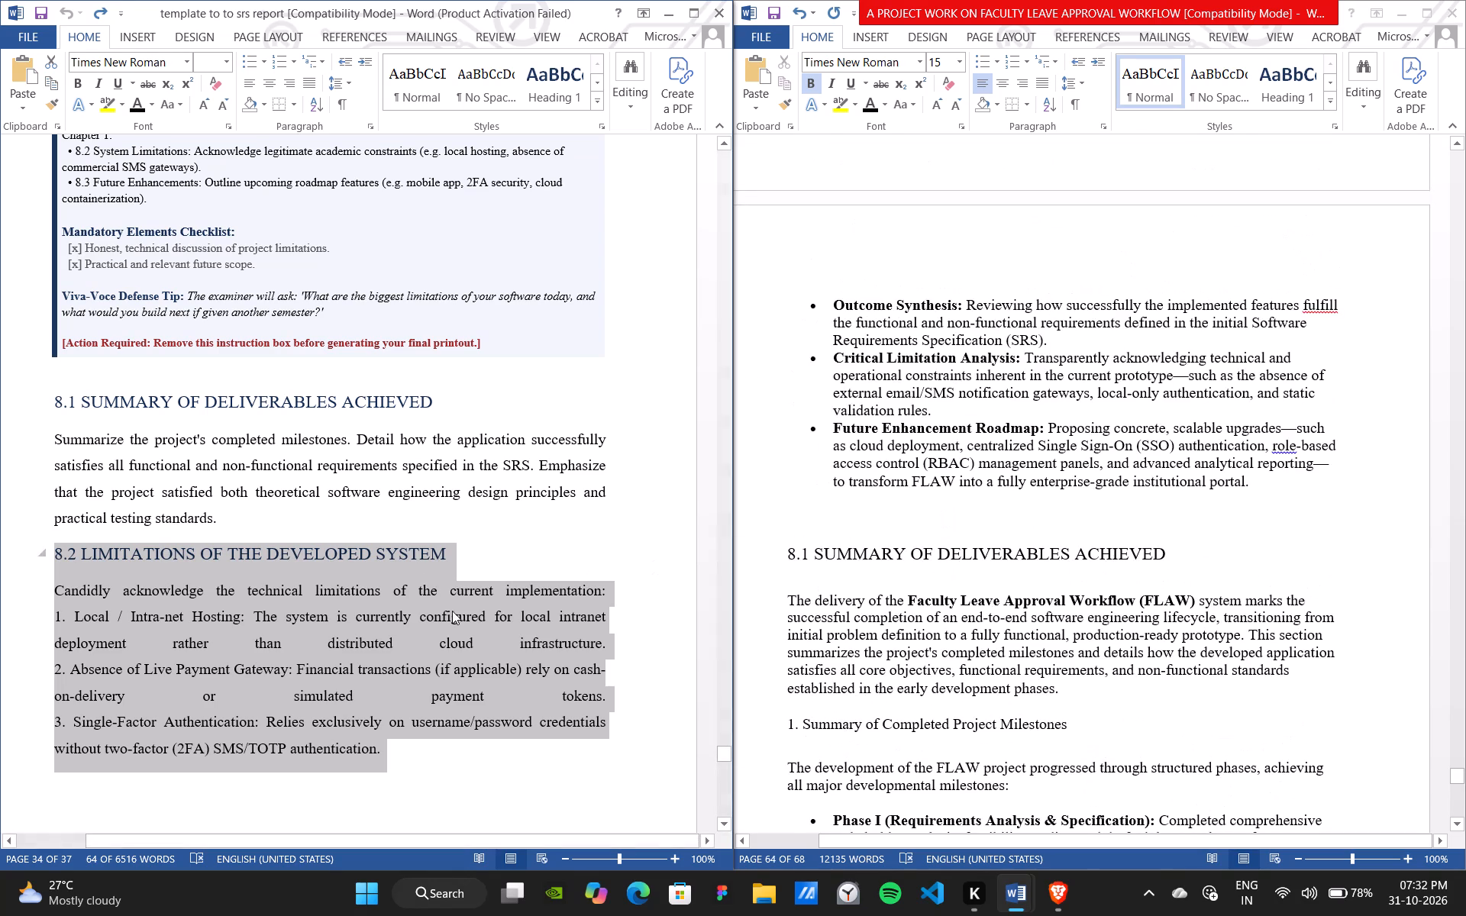
key("ctrl+c")
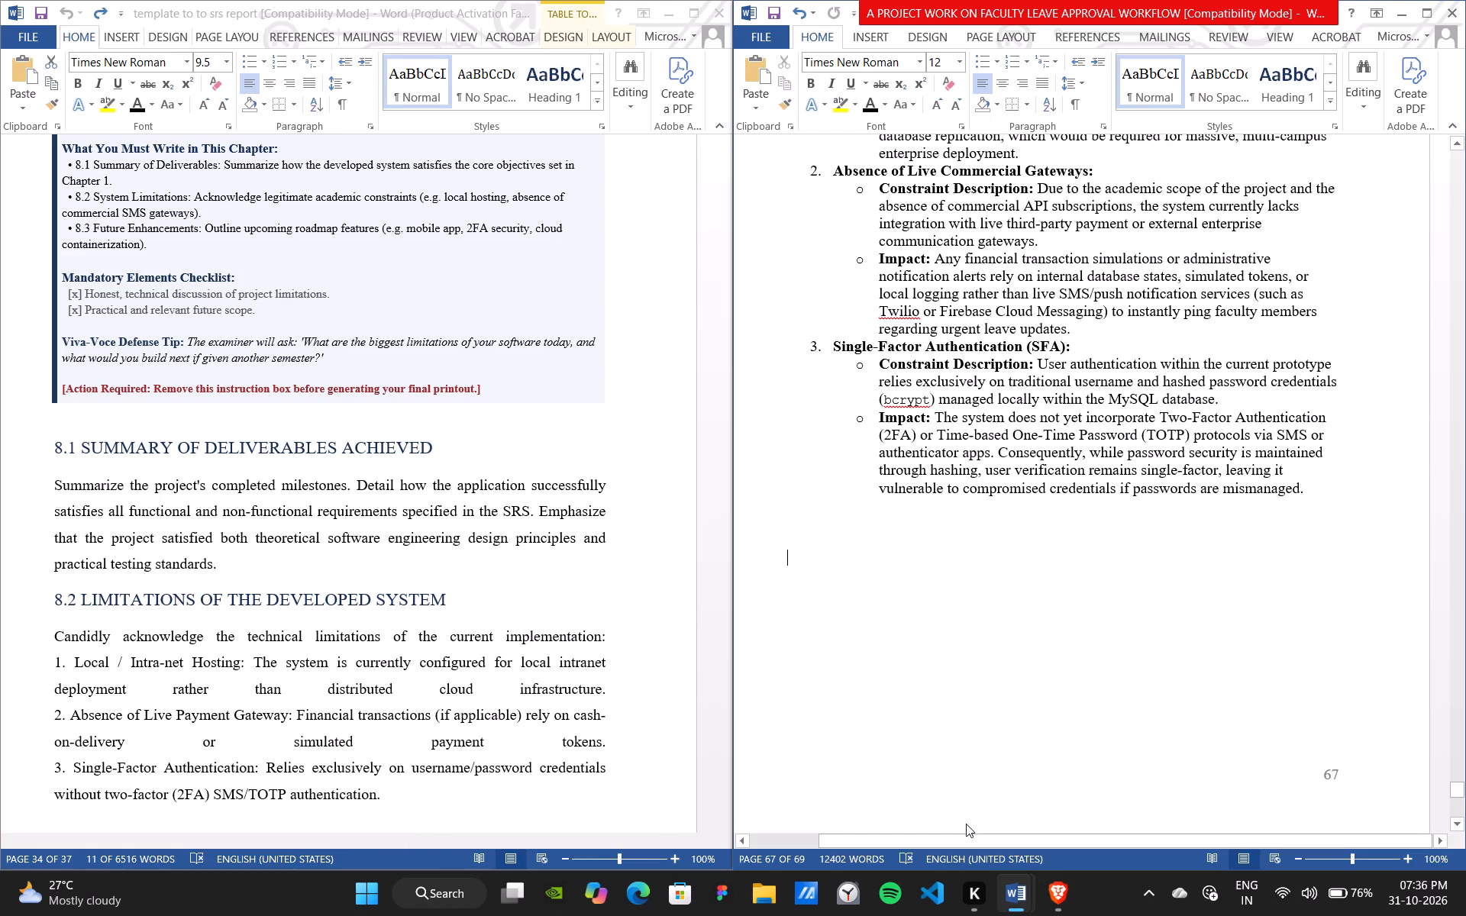
key("ctrl+v")
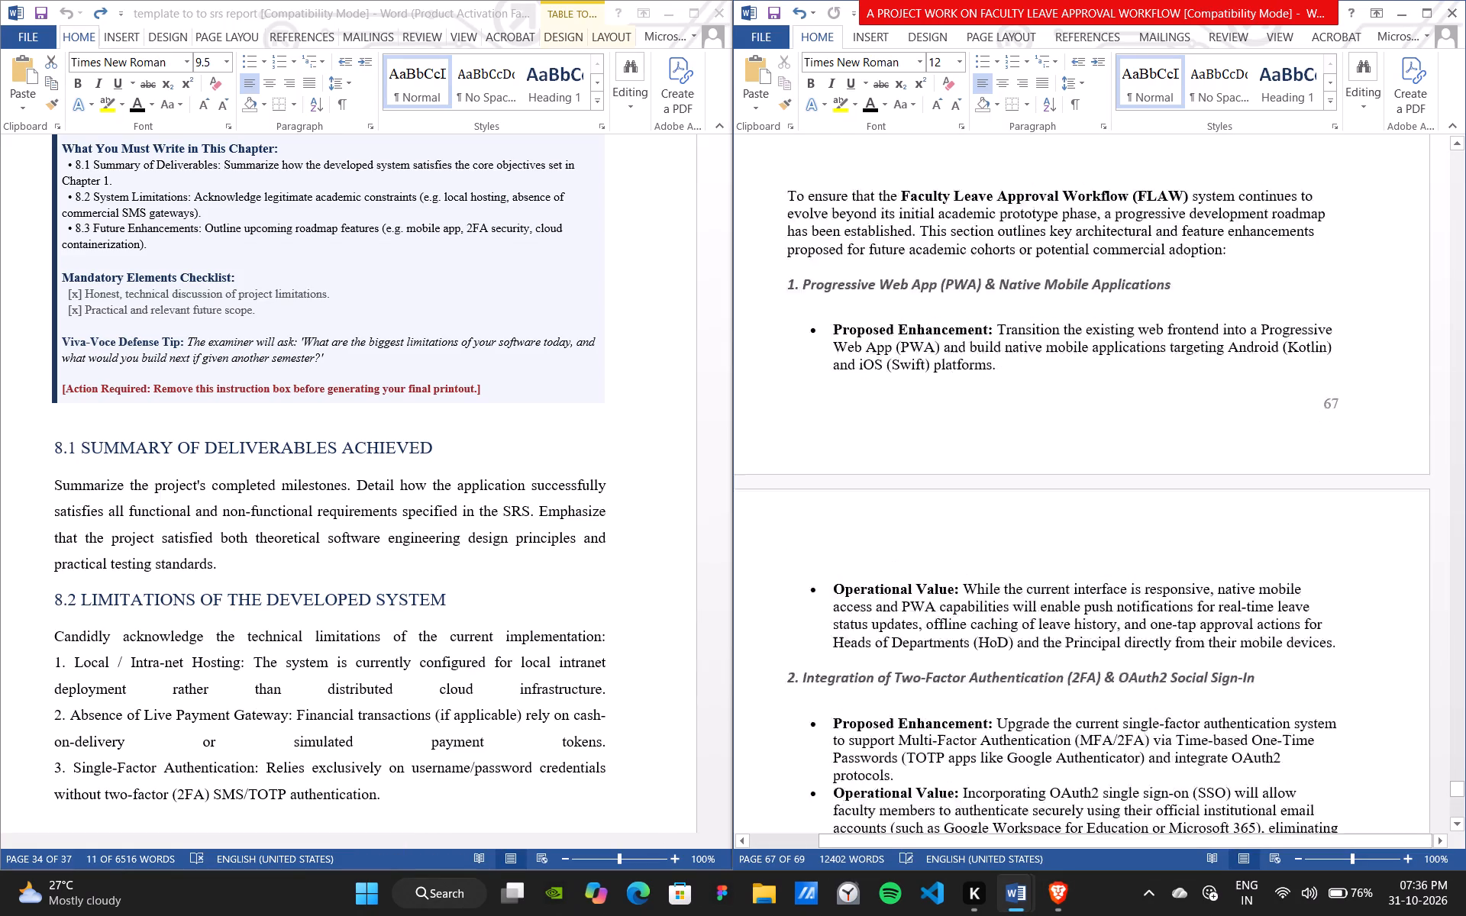
Copy the template's "8.3 FUTURE SCOPE & ENHANCEMENTS" heading into the report above the new section's introduction.
scroll(901, 569, "down", 6)
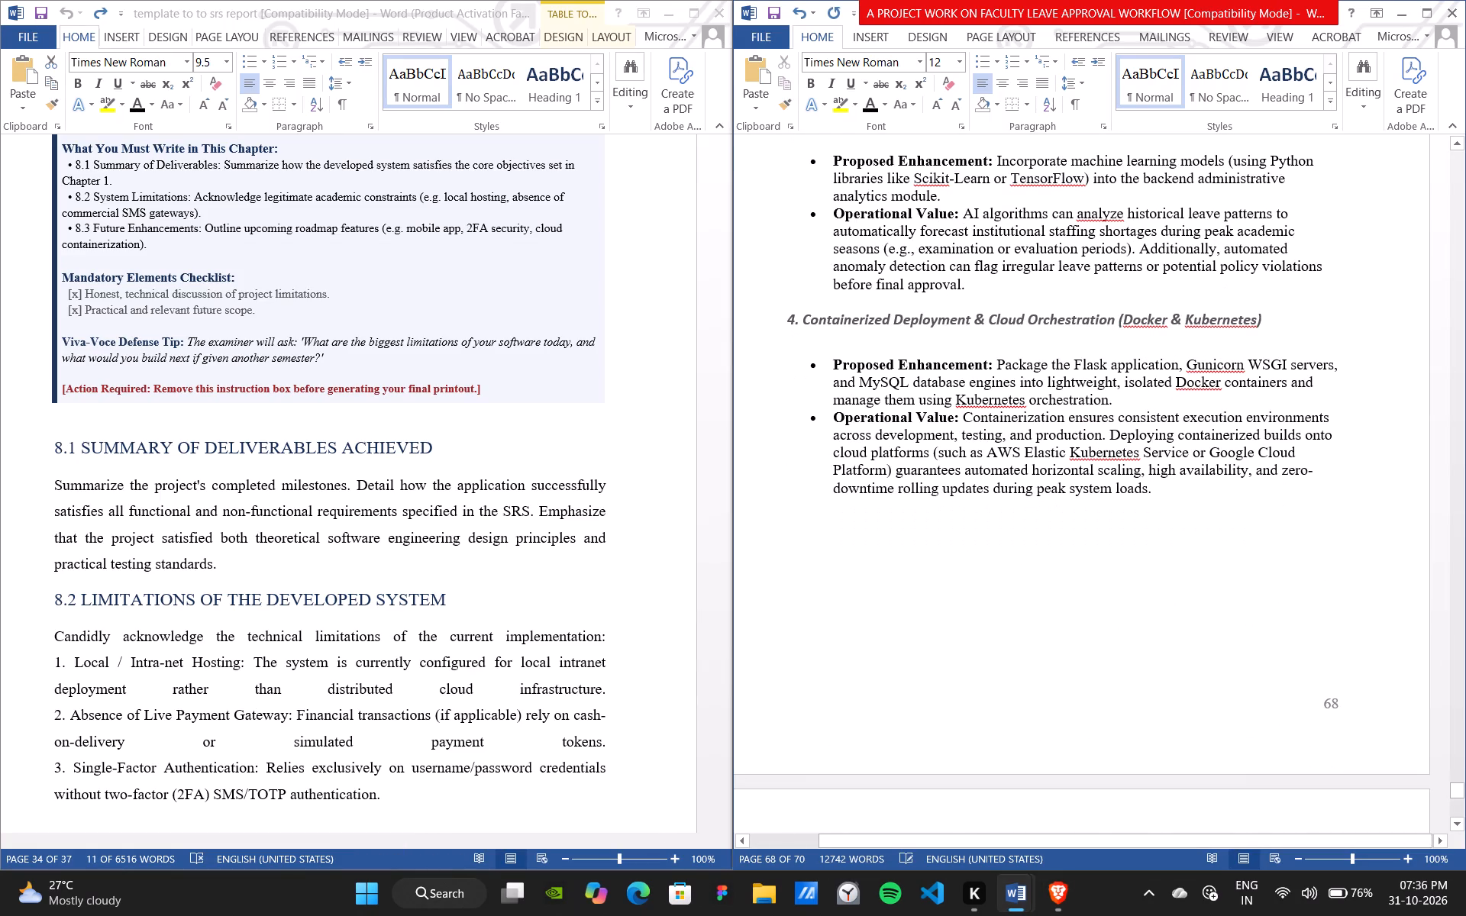
scroll(337, 642, "down", 12)
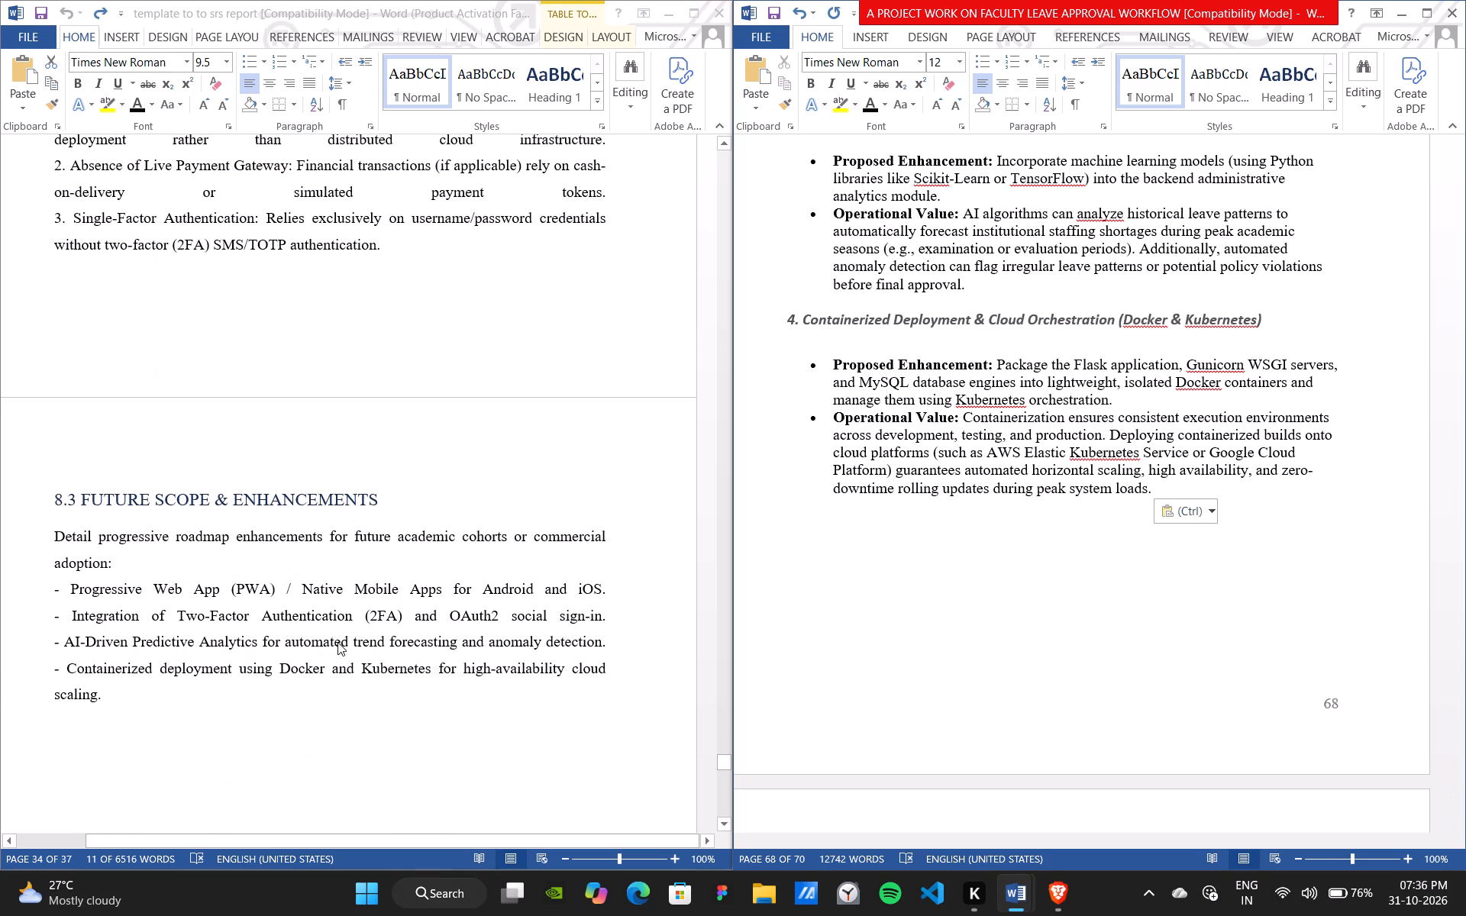
scroll(337, 642, "down", 3)
scroll(1096, 510, "up", 9)
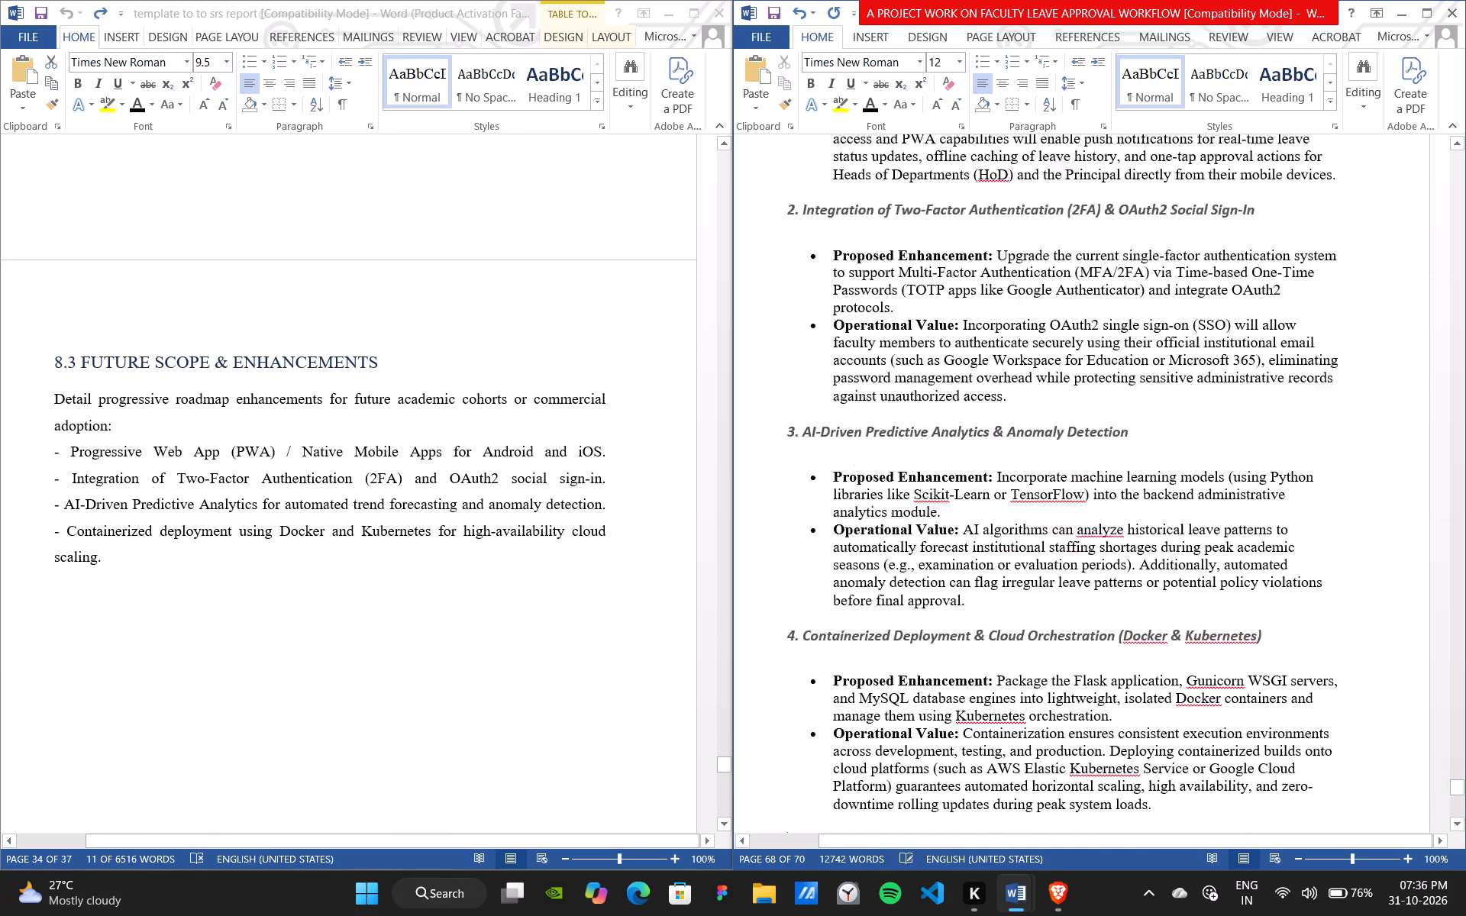
scroll(1096, 510, "up", 20)
scroll(1096, 510, "up", 7)
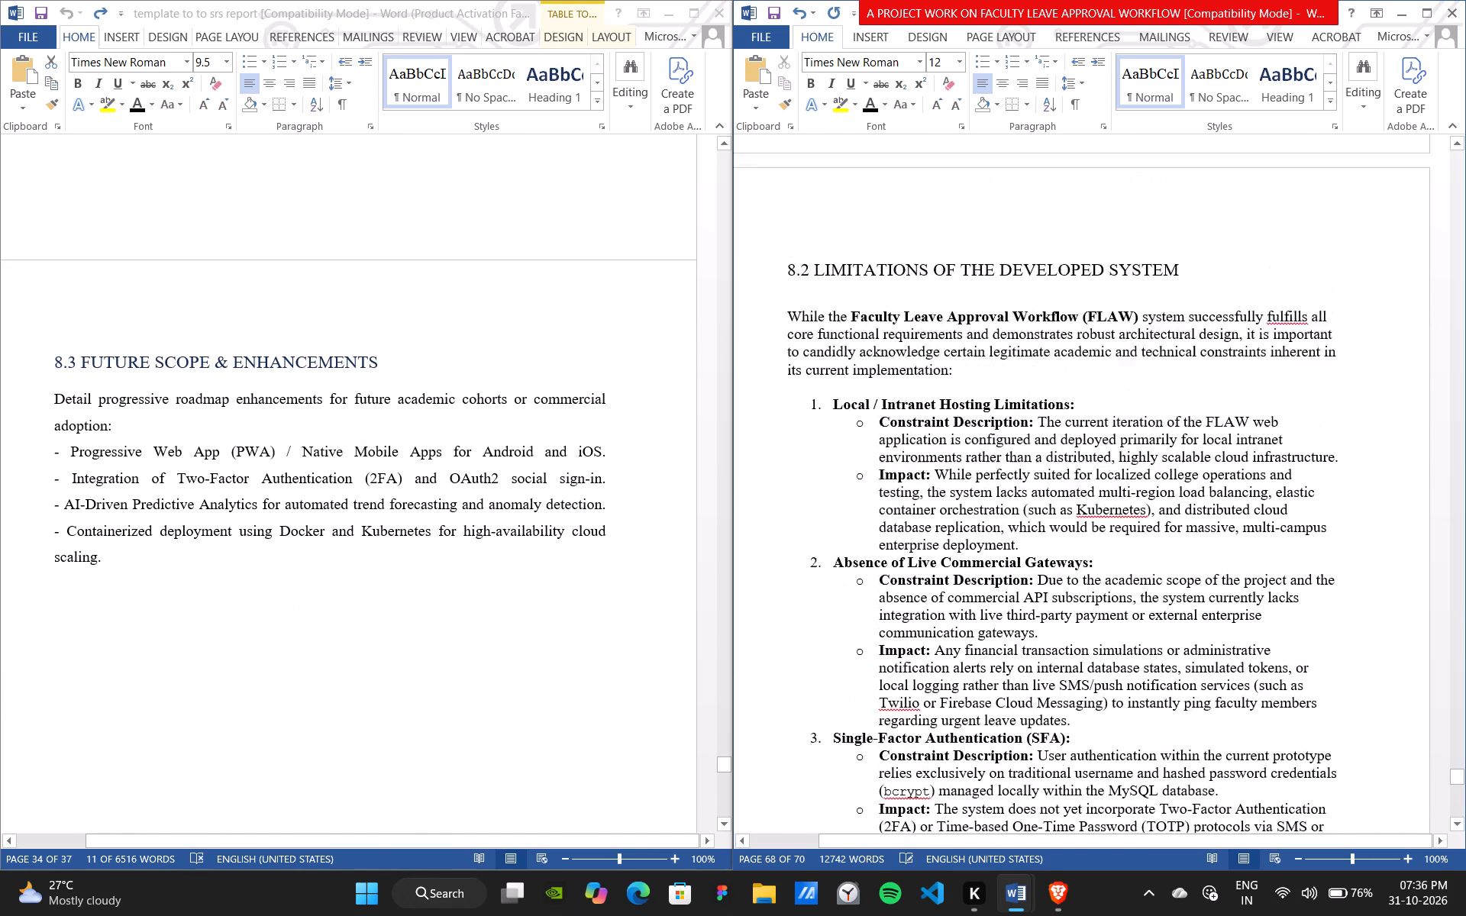
scroll(935, 669, "down", 4)
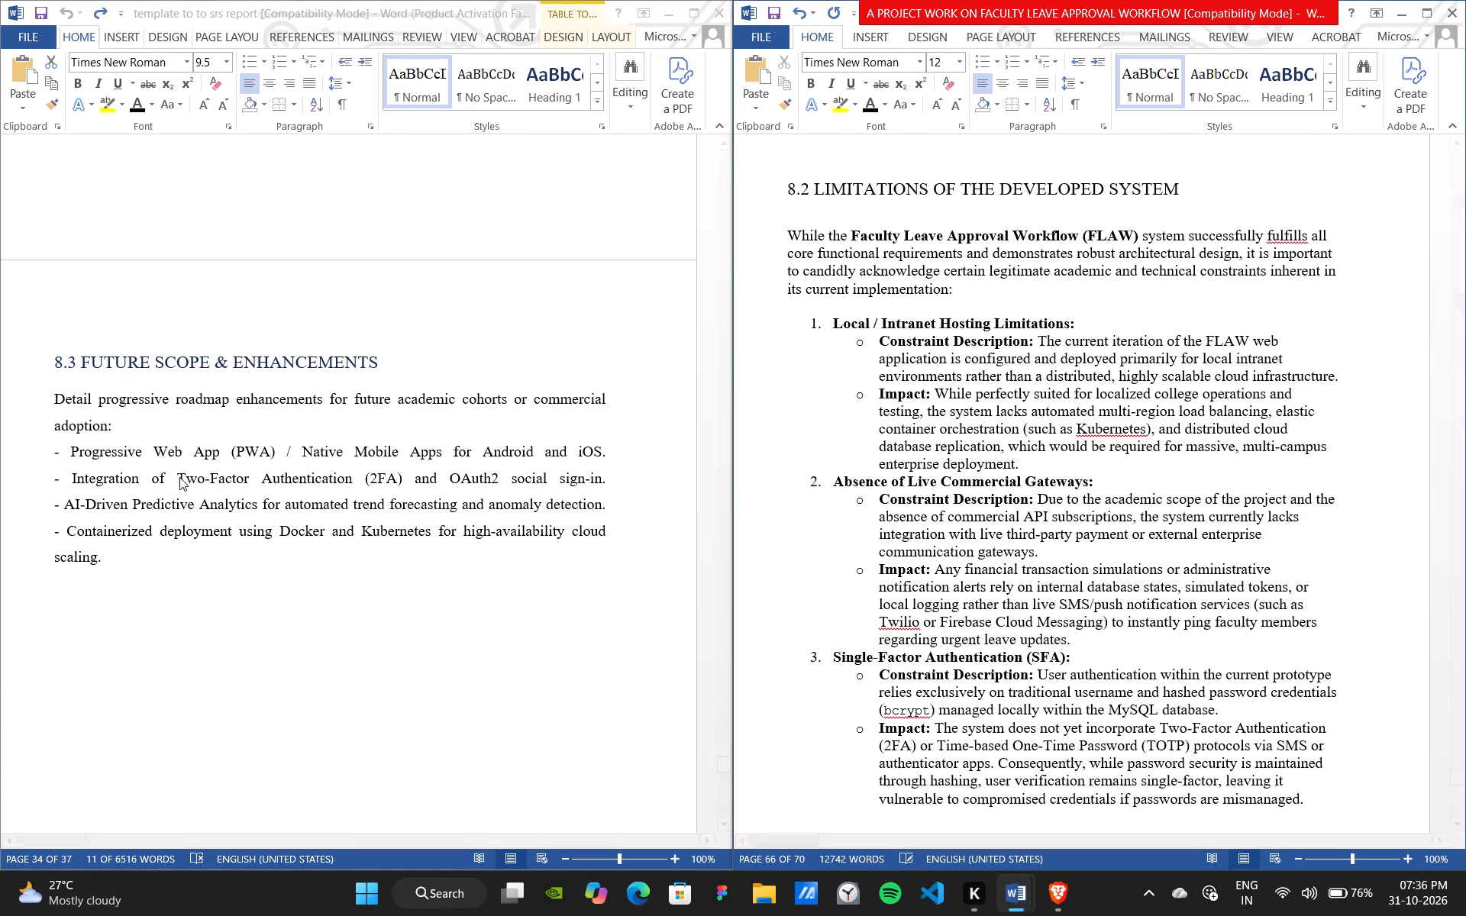
scroll(932, 483, "down", 12)
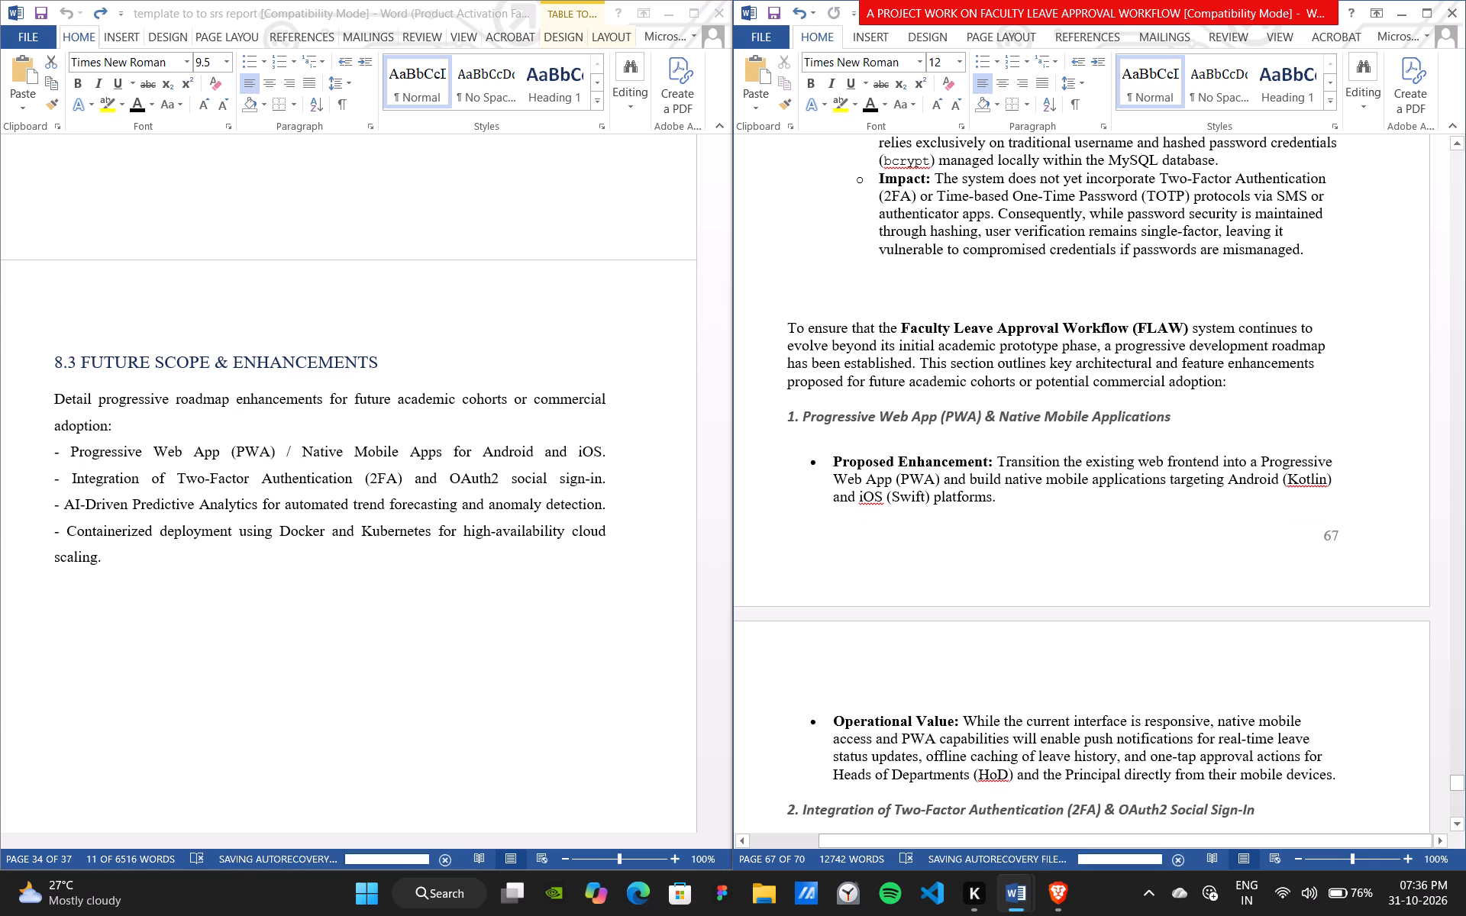
left_click(57, 357)
left_click_drag(57, 357, 237, 347)
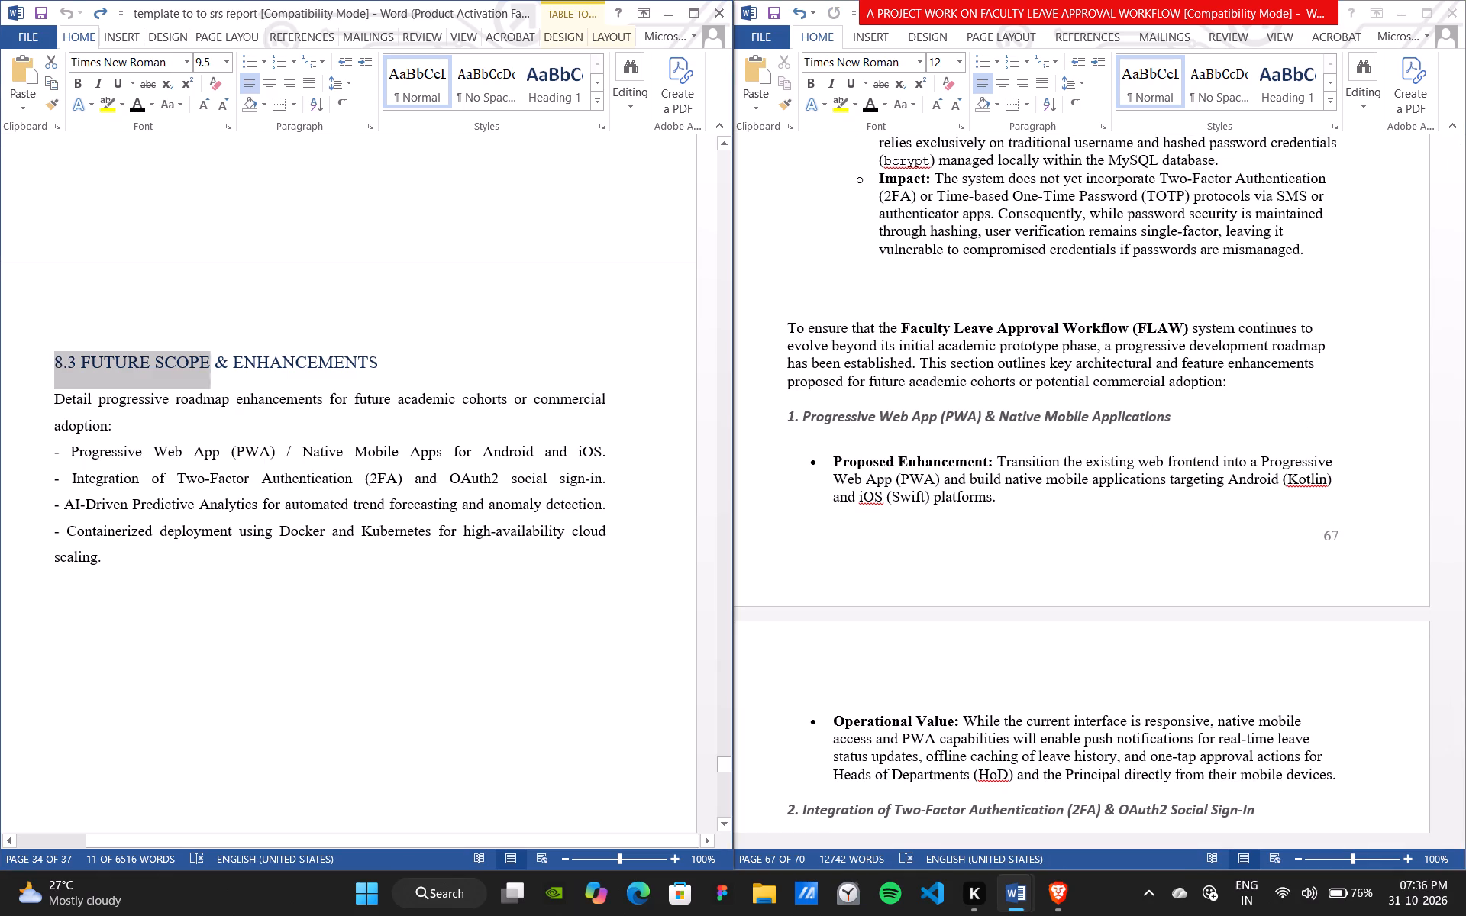
left_click_drag(237, 347, 357, 346)
key("ctrl+c")
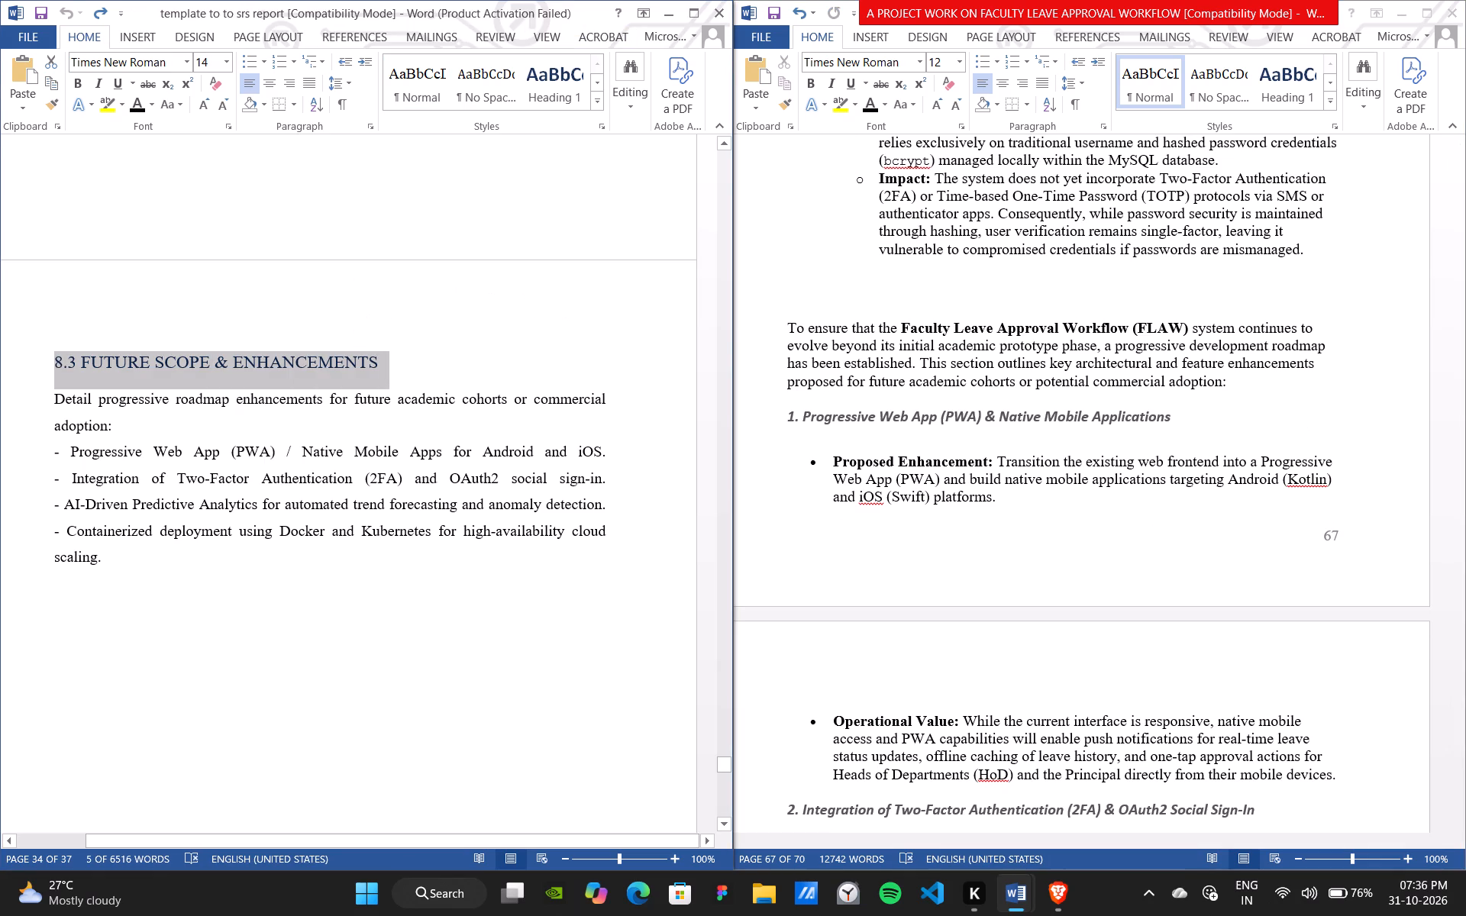
left_click(803, 300)
left_click(797, 302)
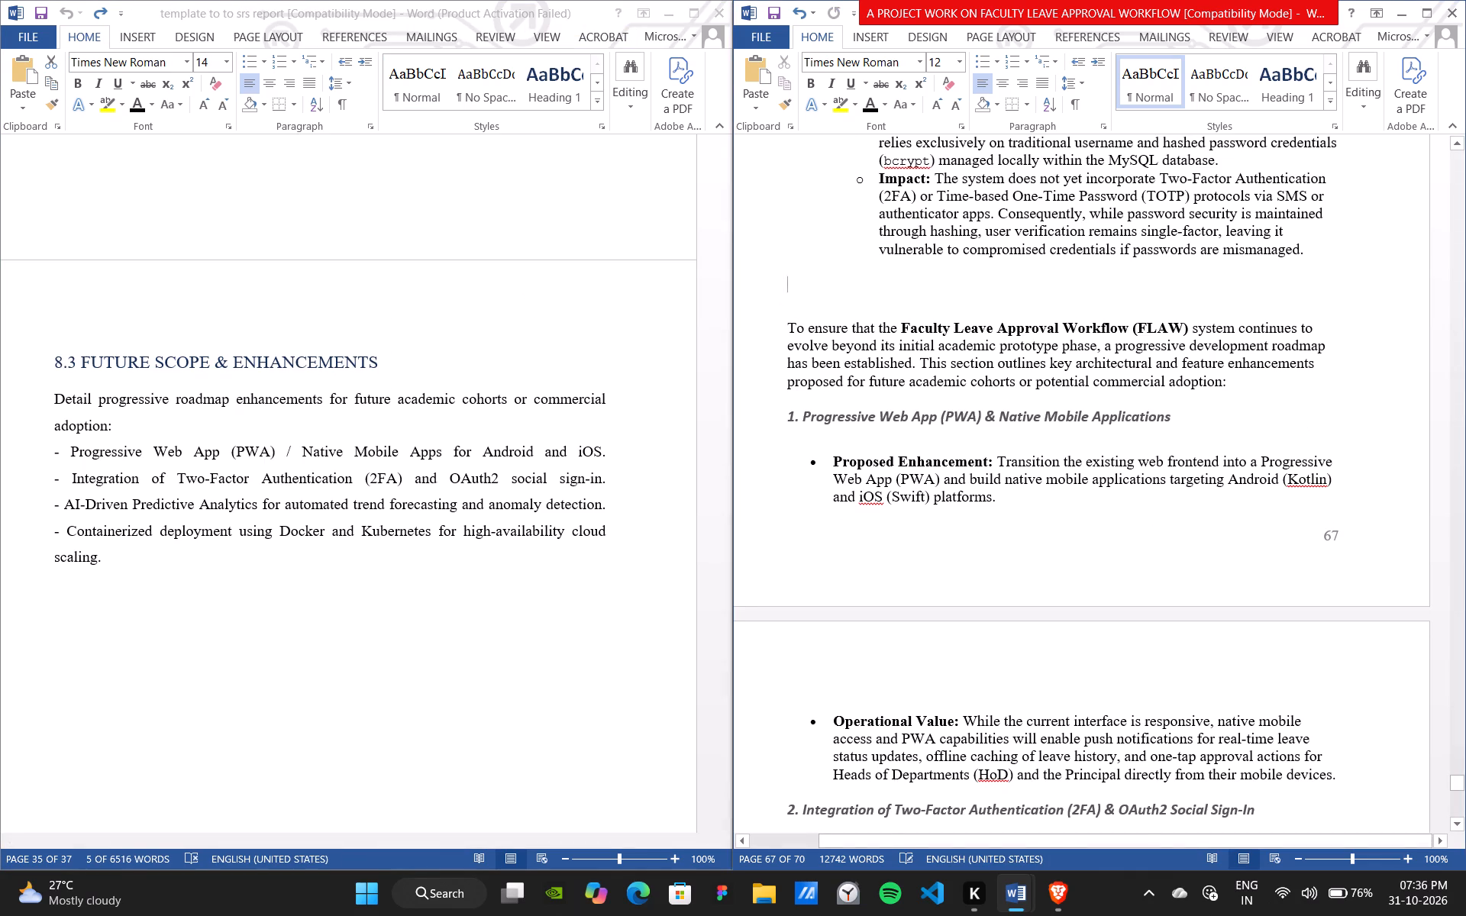
key("ctrl+v")
Change the font colour of the report's 8.3 FUTURE SCOPE & ENHANCEMENTS heading to black.
left_click(783, 288)
left_click_drag(790, 291, 802, 293)
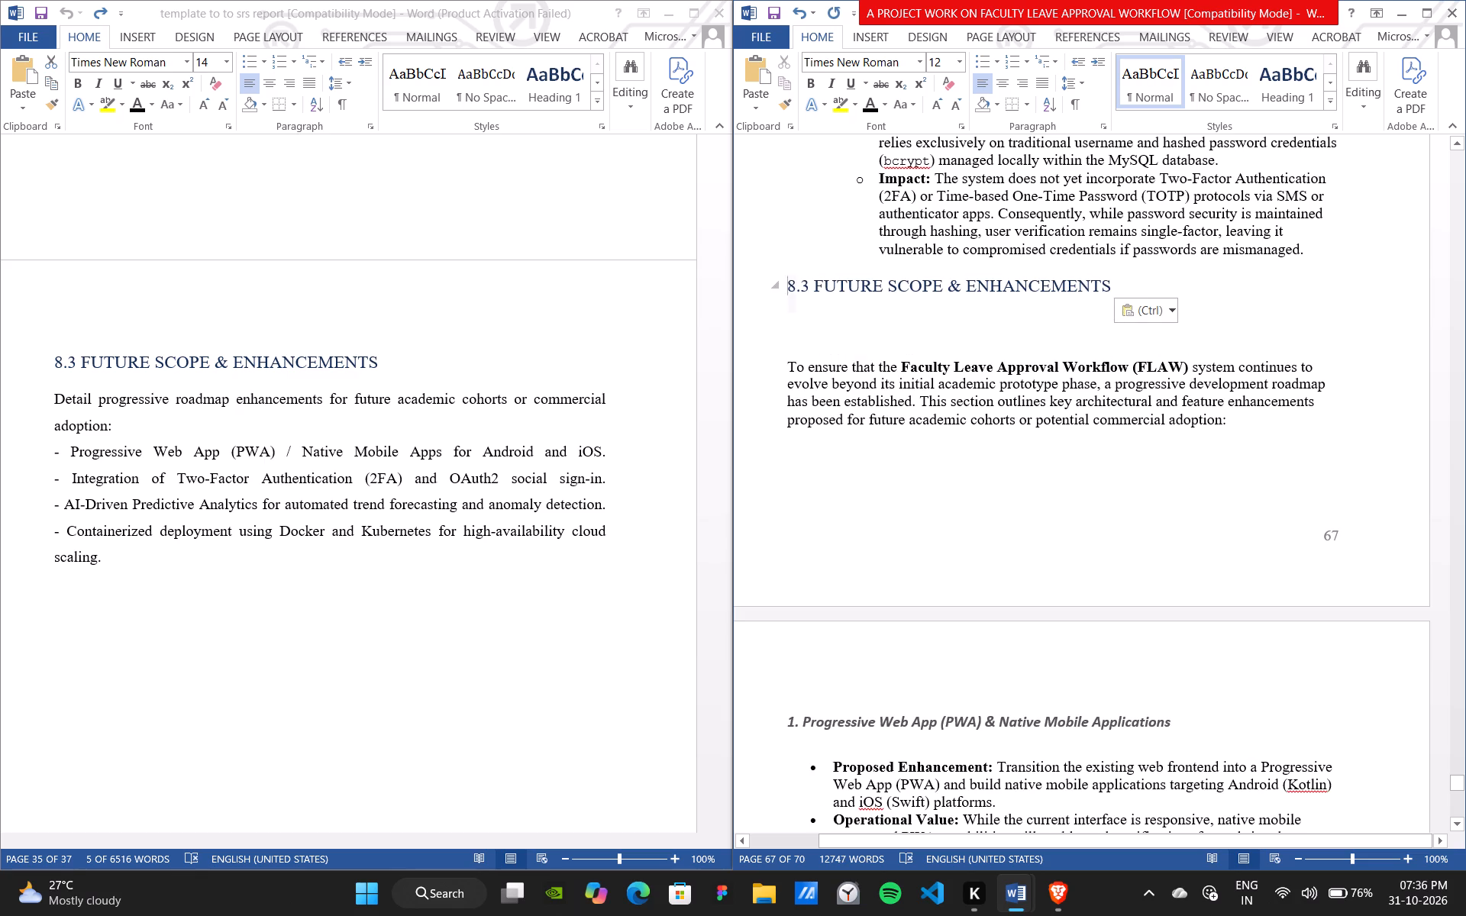
left_click_drag(802, 293, 1101, 298)
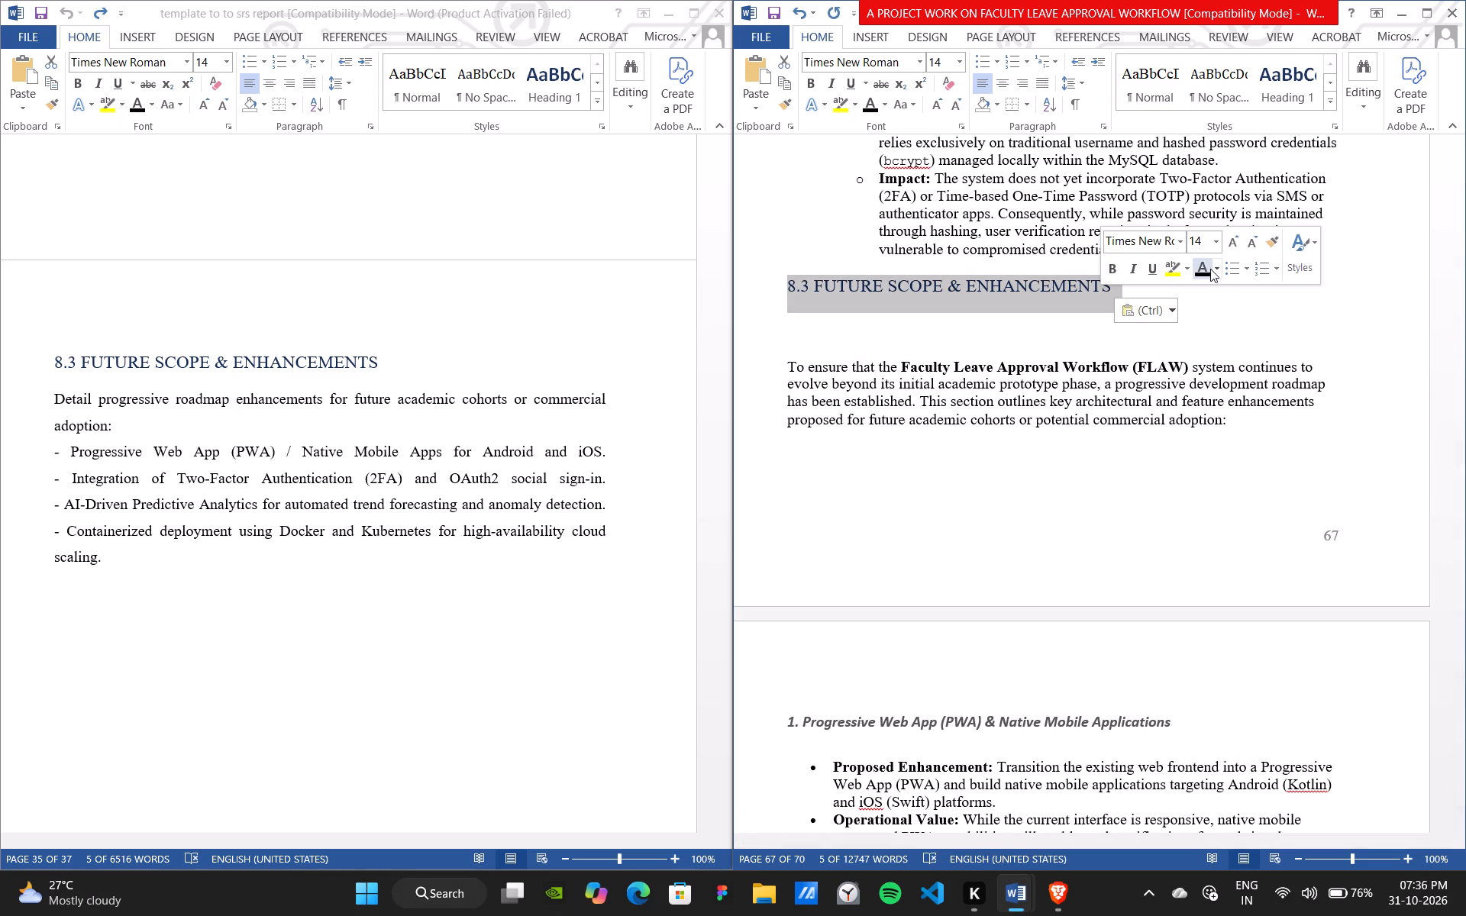
left_click(1203, 271)
left_click(1147, 302)
Add a blank line above the report's 8.3 heading and remove the extra empty line between the heading and its introduction.
left_click(1335, 249)
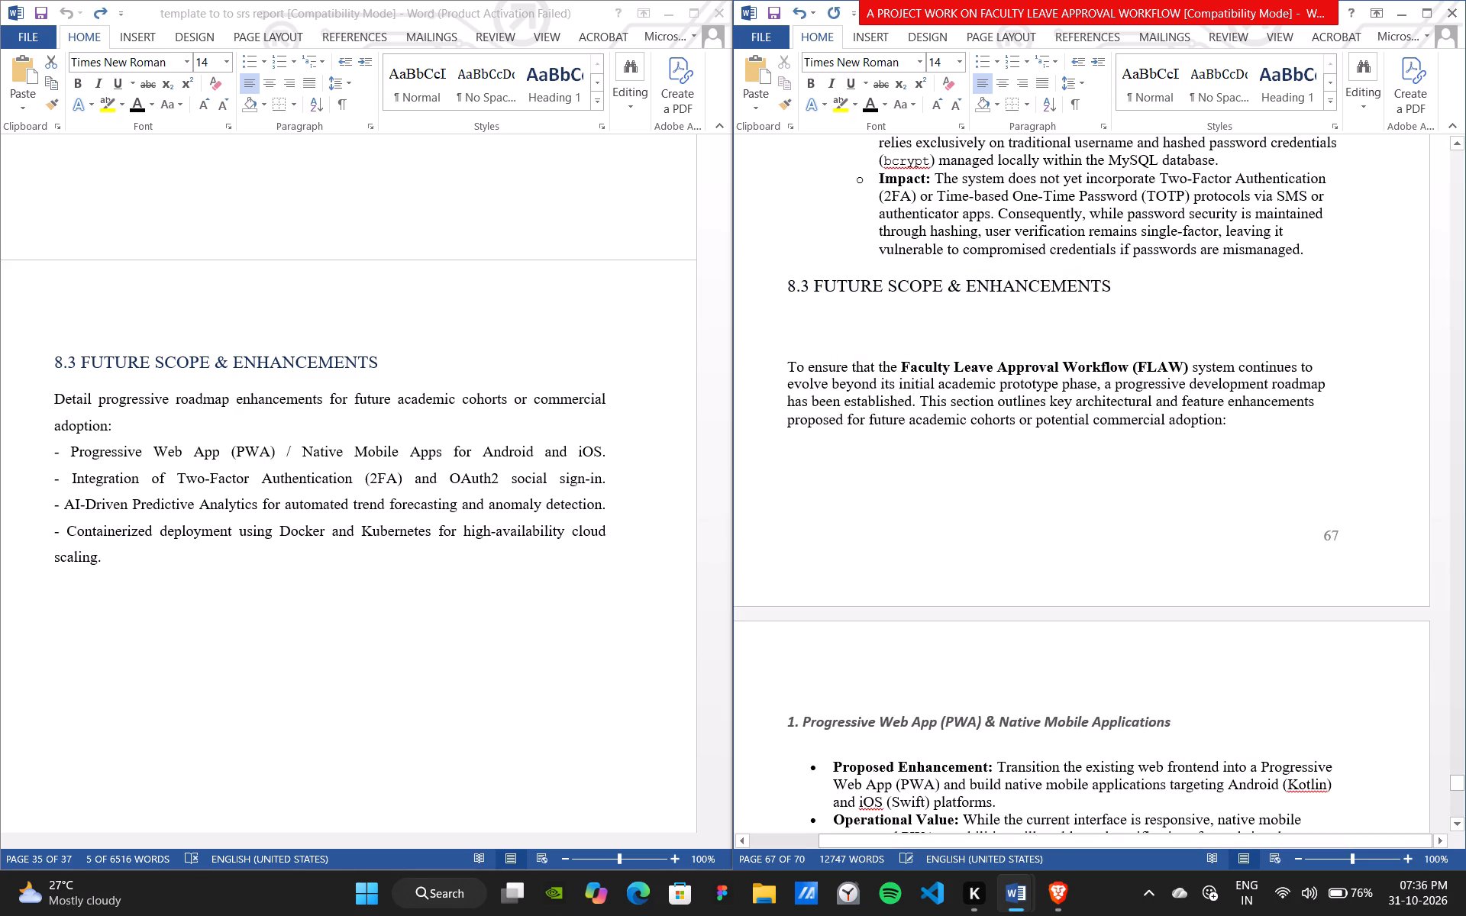
key("Return")
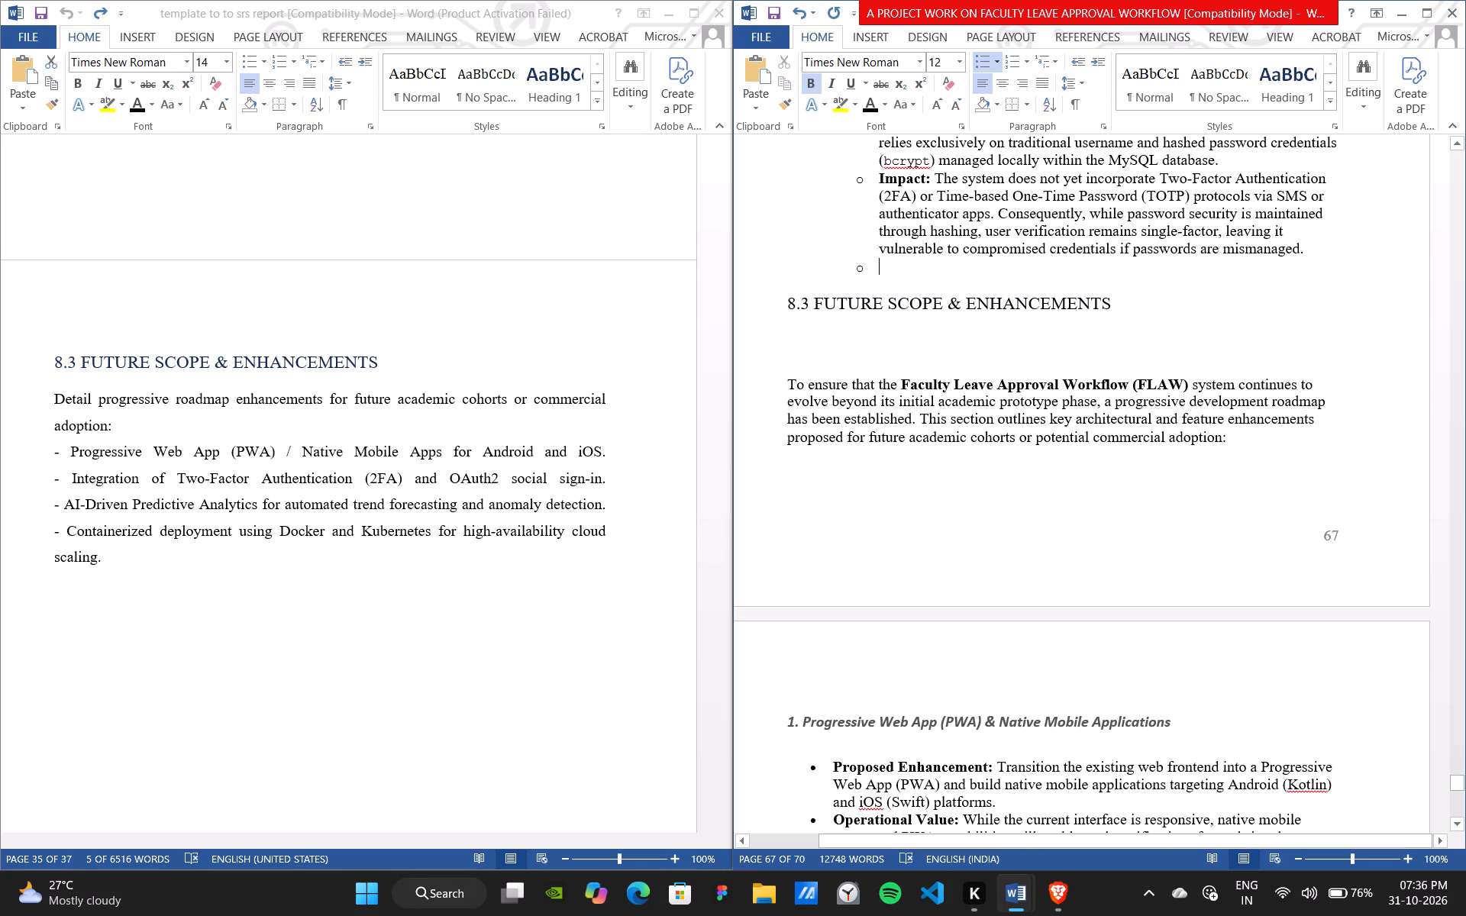
key("BackSpace")
key("Down")
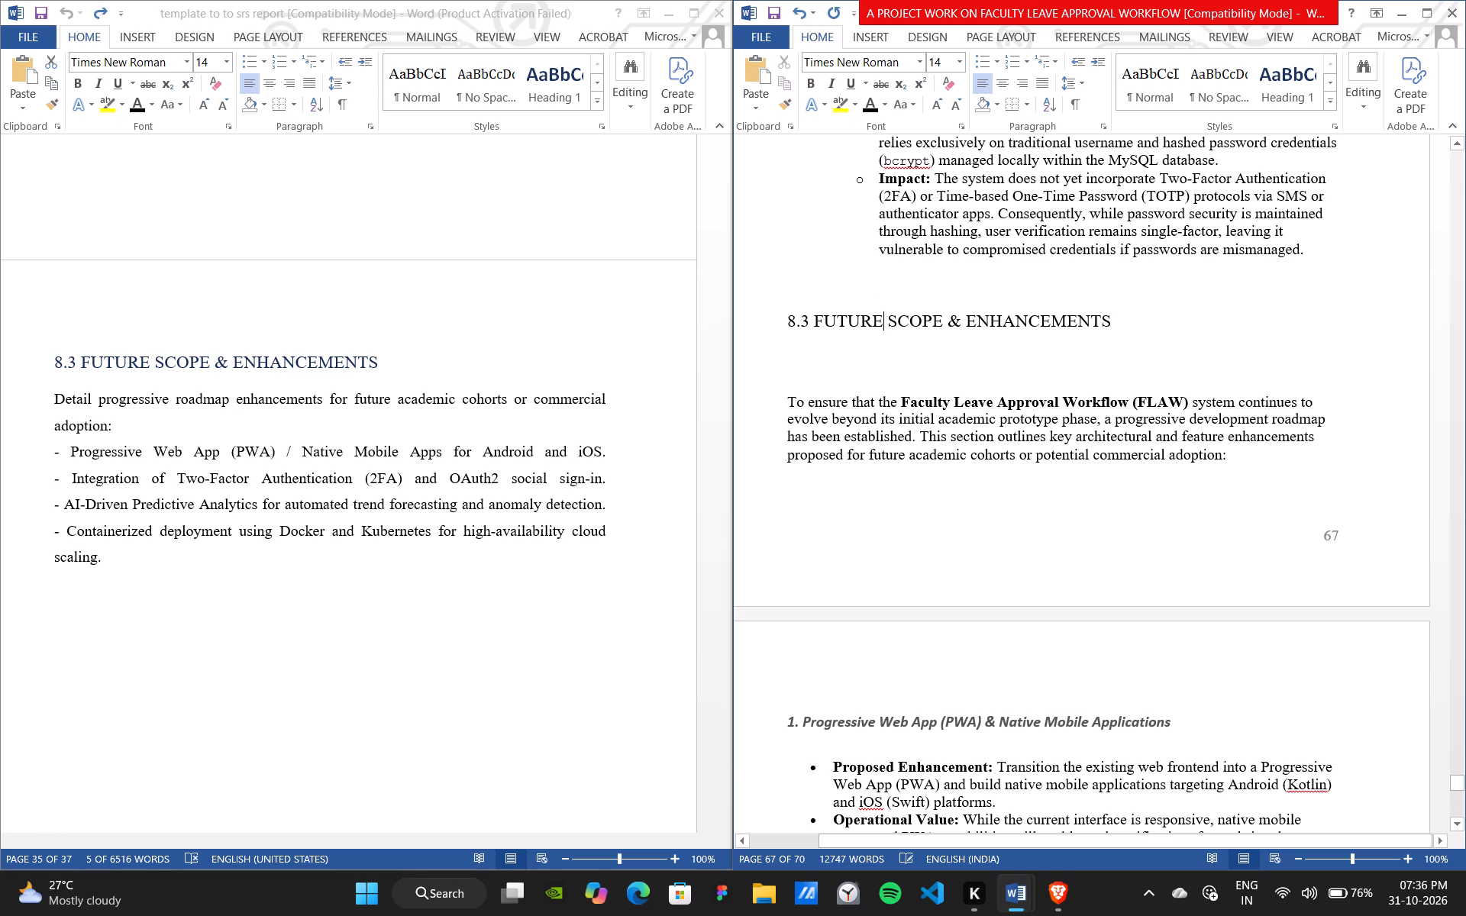
key("Down")
key("BackSpace")
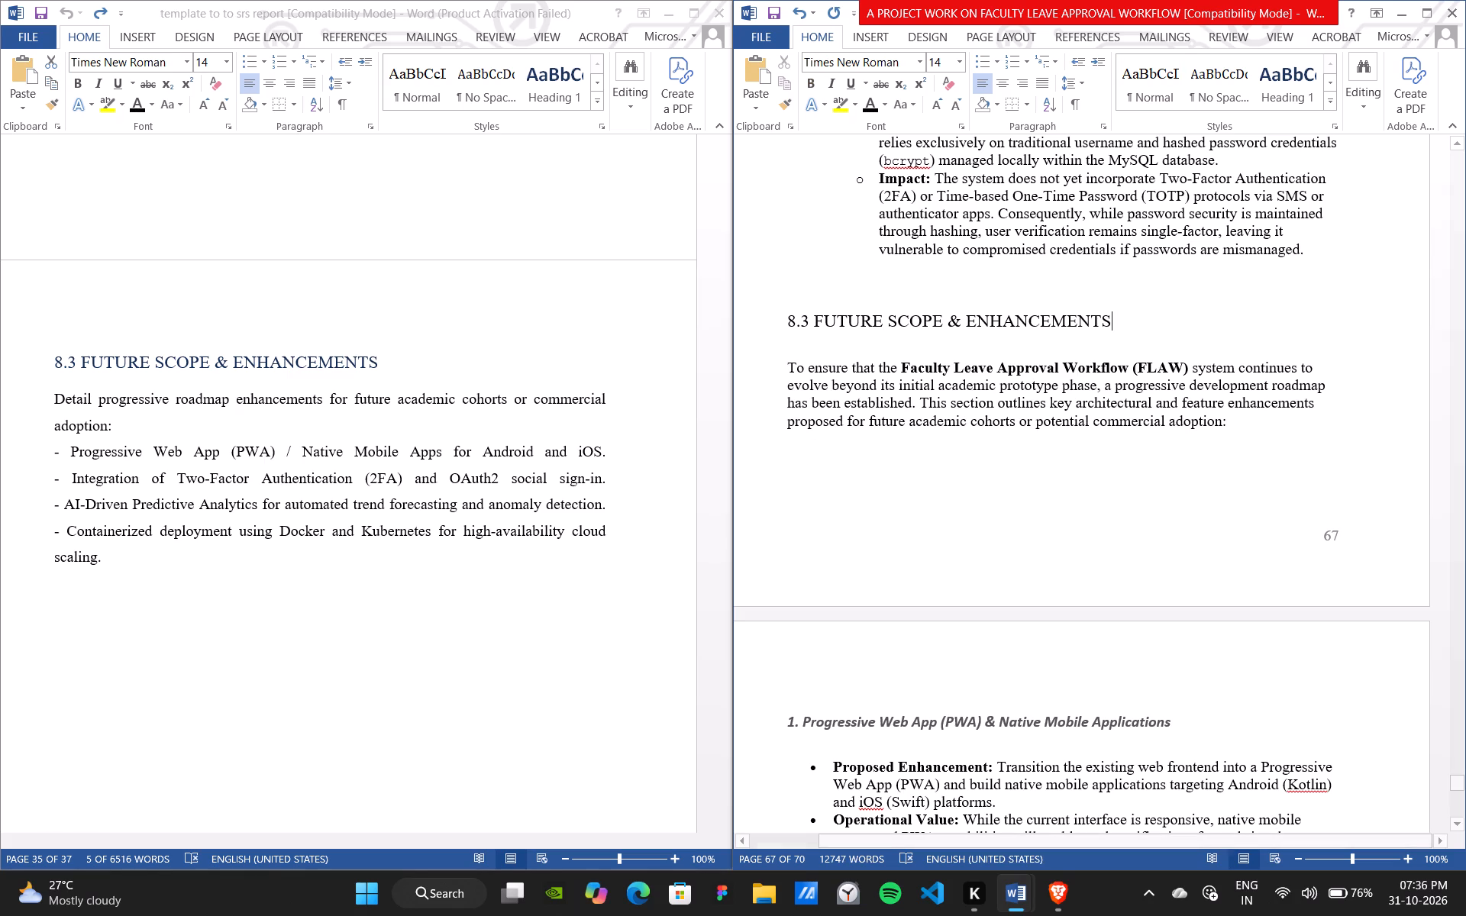
scroll(934, 473, "down", 9)
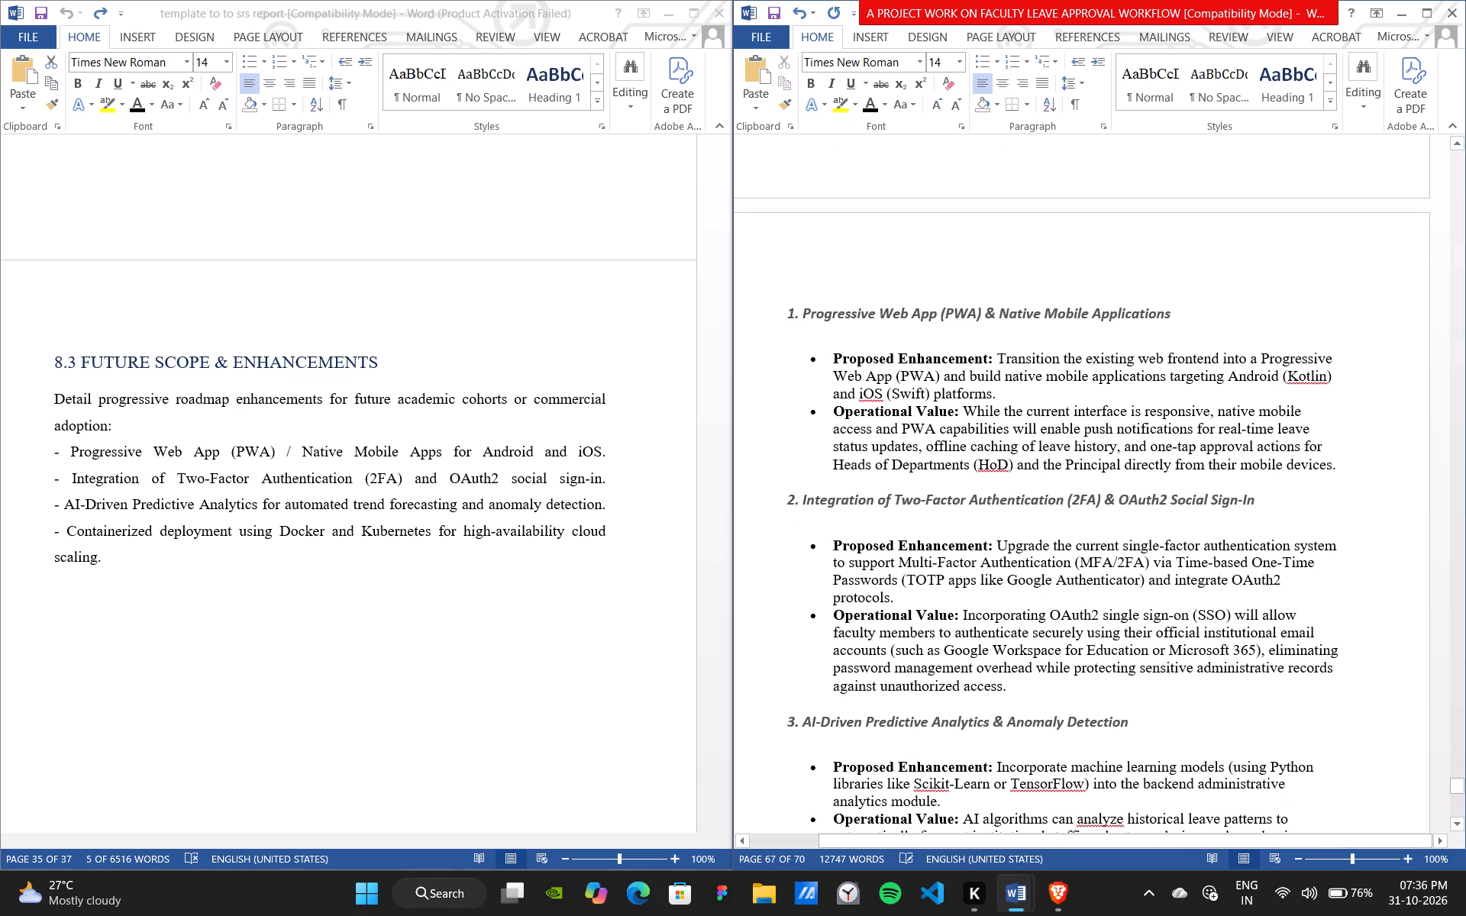
Remove bold and italic from the report's "1. Progressive Web App (PWA) & Native Mobile Applications" subheading and set it in Times New Roman.
left_click_drag(790, 300, 1140, 311)
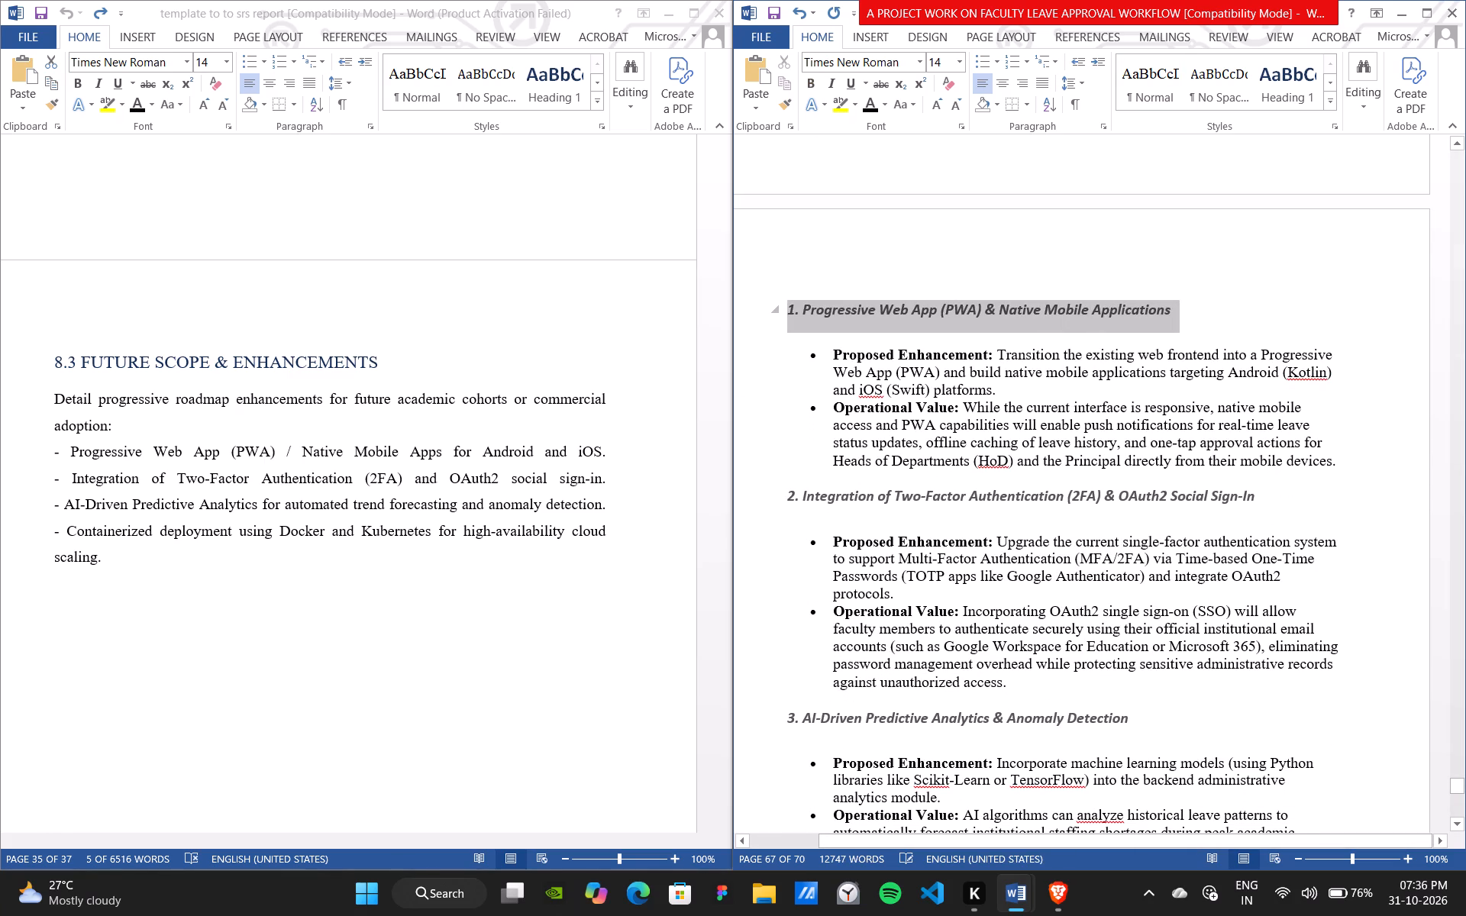
left_click_drag(1140, 311, 1148, 313)
left_click(1169, 280)
left_click(1176, 278)
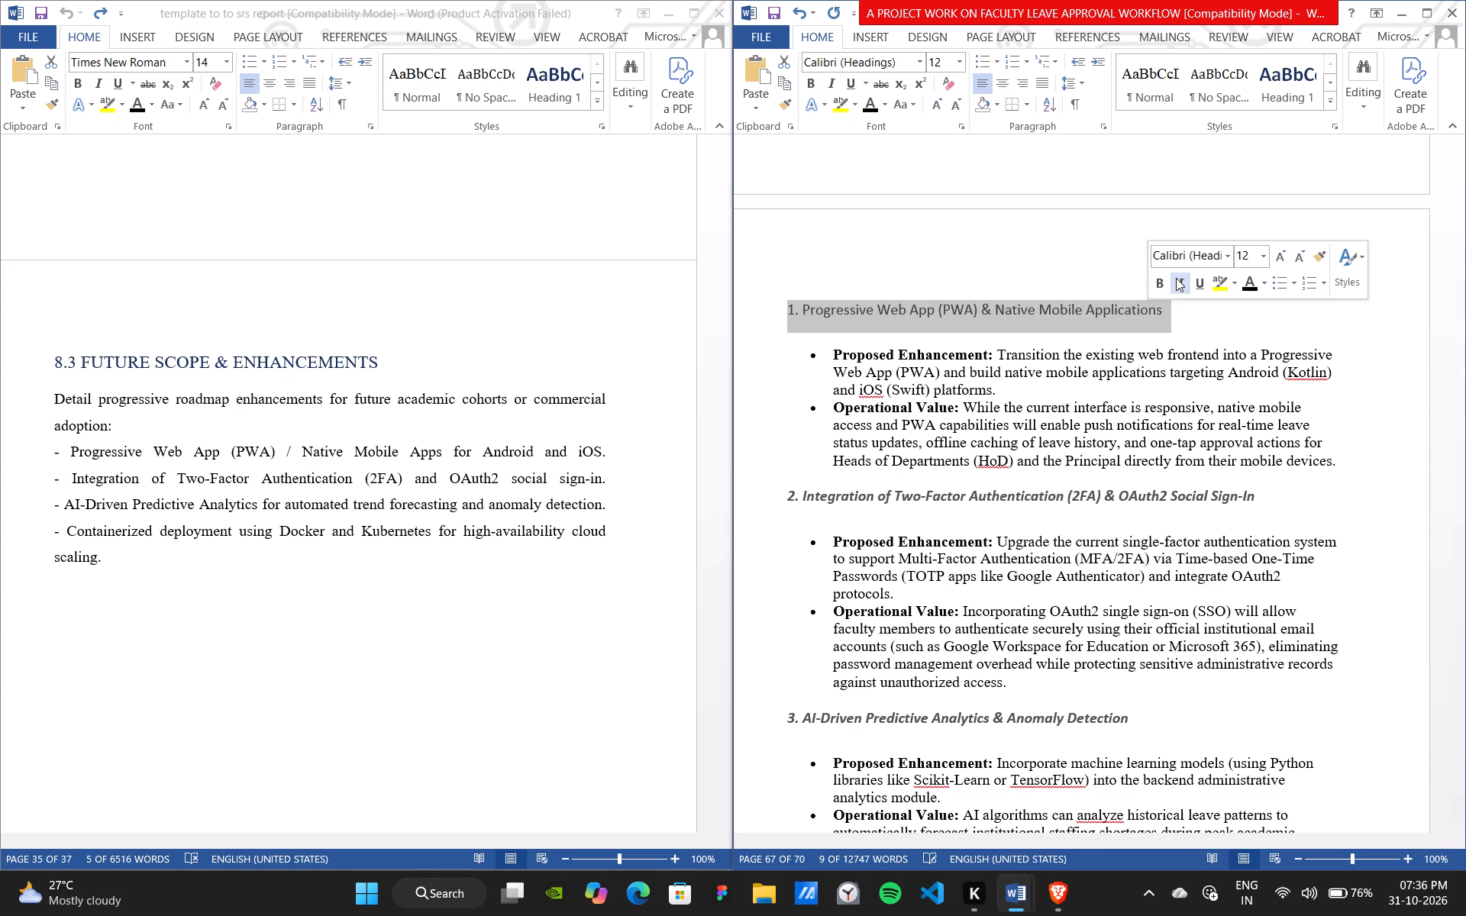
left_click(1227, 255)
left_click(1225, 361)
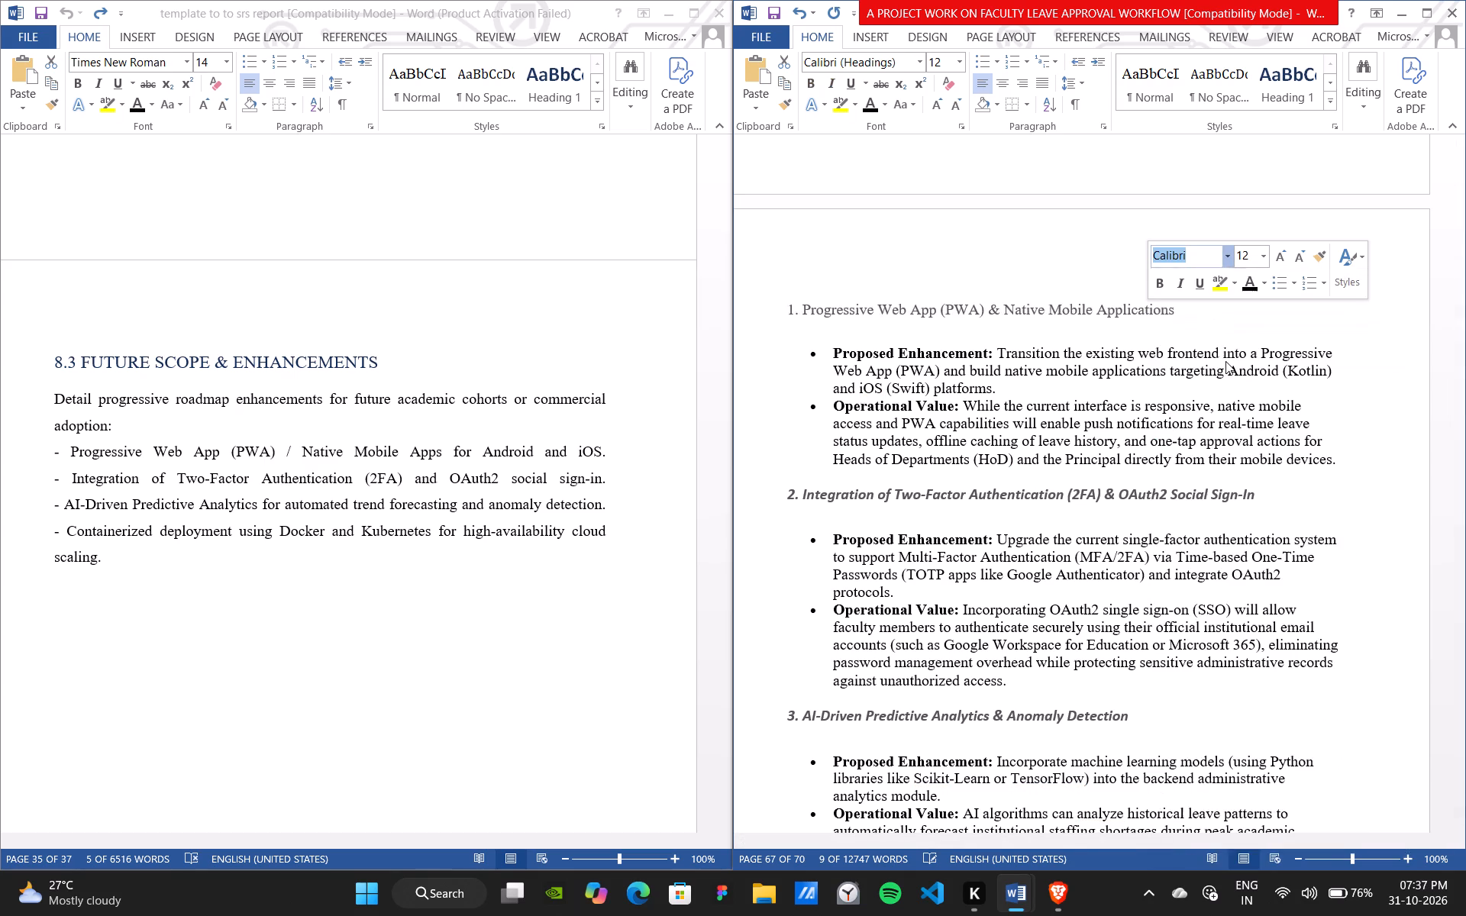
Make the "2. Integration of Two-Factor Authentication (2FA) & OAuth2 Social Sign-In" subheading non-bold, non-italic, Times New Roman and black.
scroll(984, 442, "down", 4)
left_click_drag(790, 314, 928, 314)
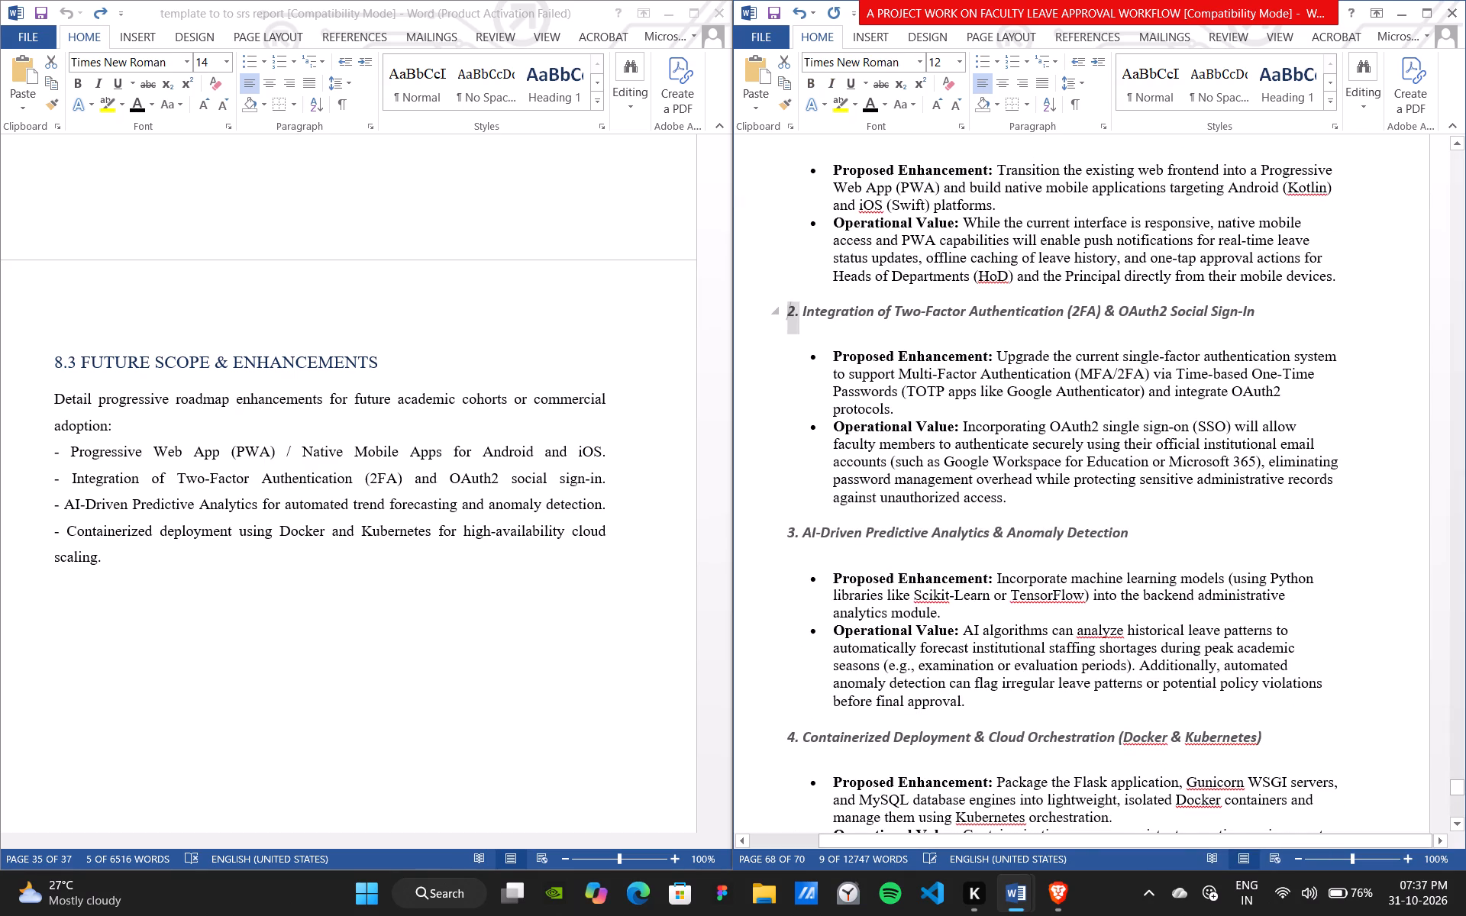
left_click_drag(928, 314, 1258, 321)
left_click(1257, 285)
left_click(1272, 289)
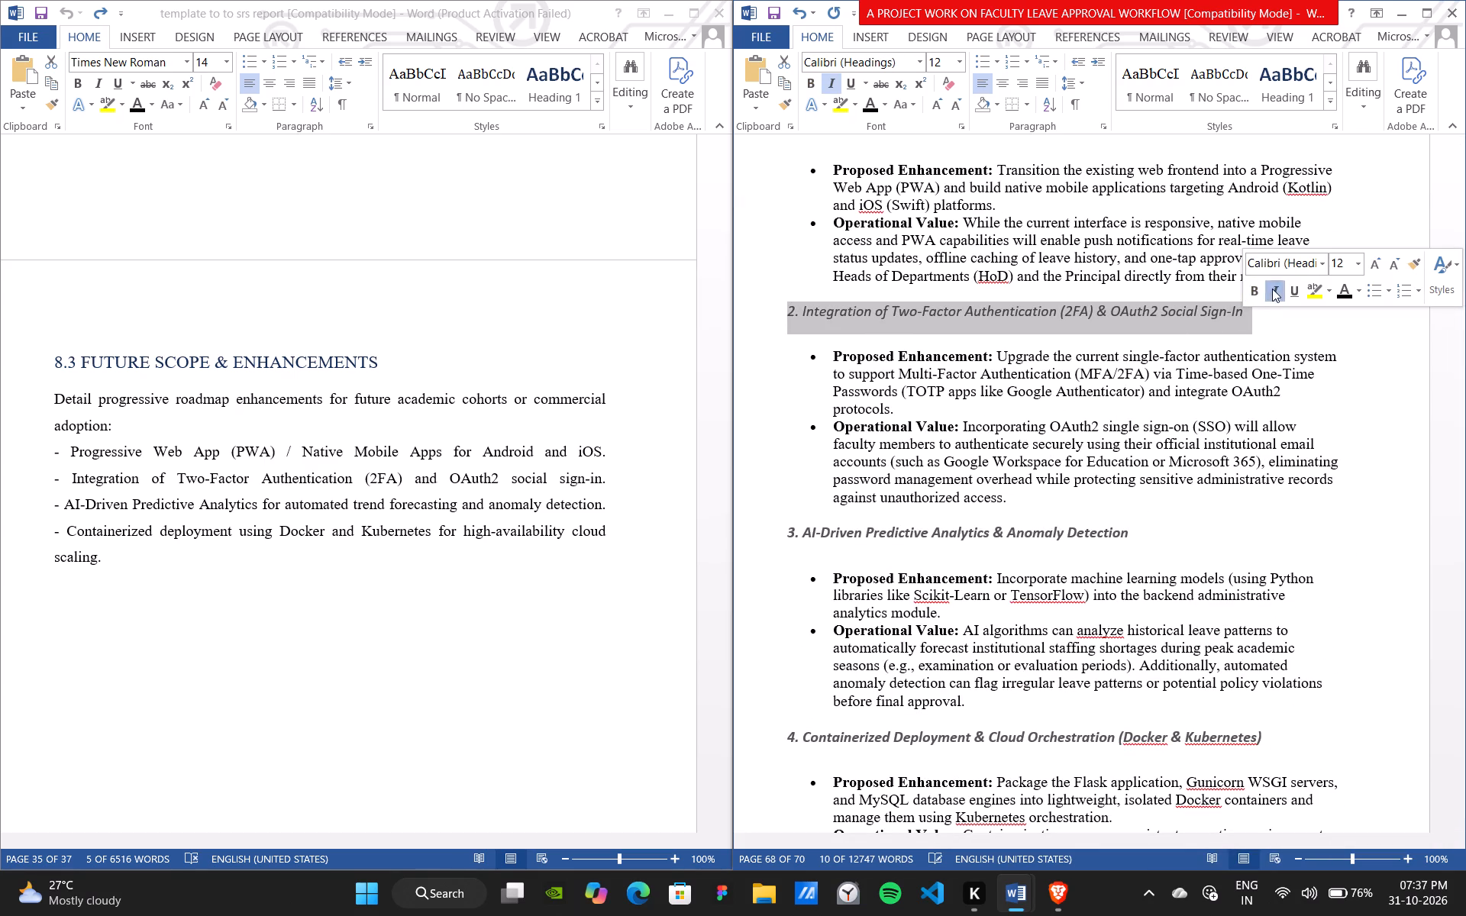
left_click(1322, 268)
left_click(1274, 376)
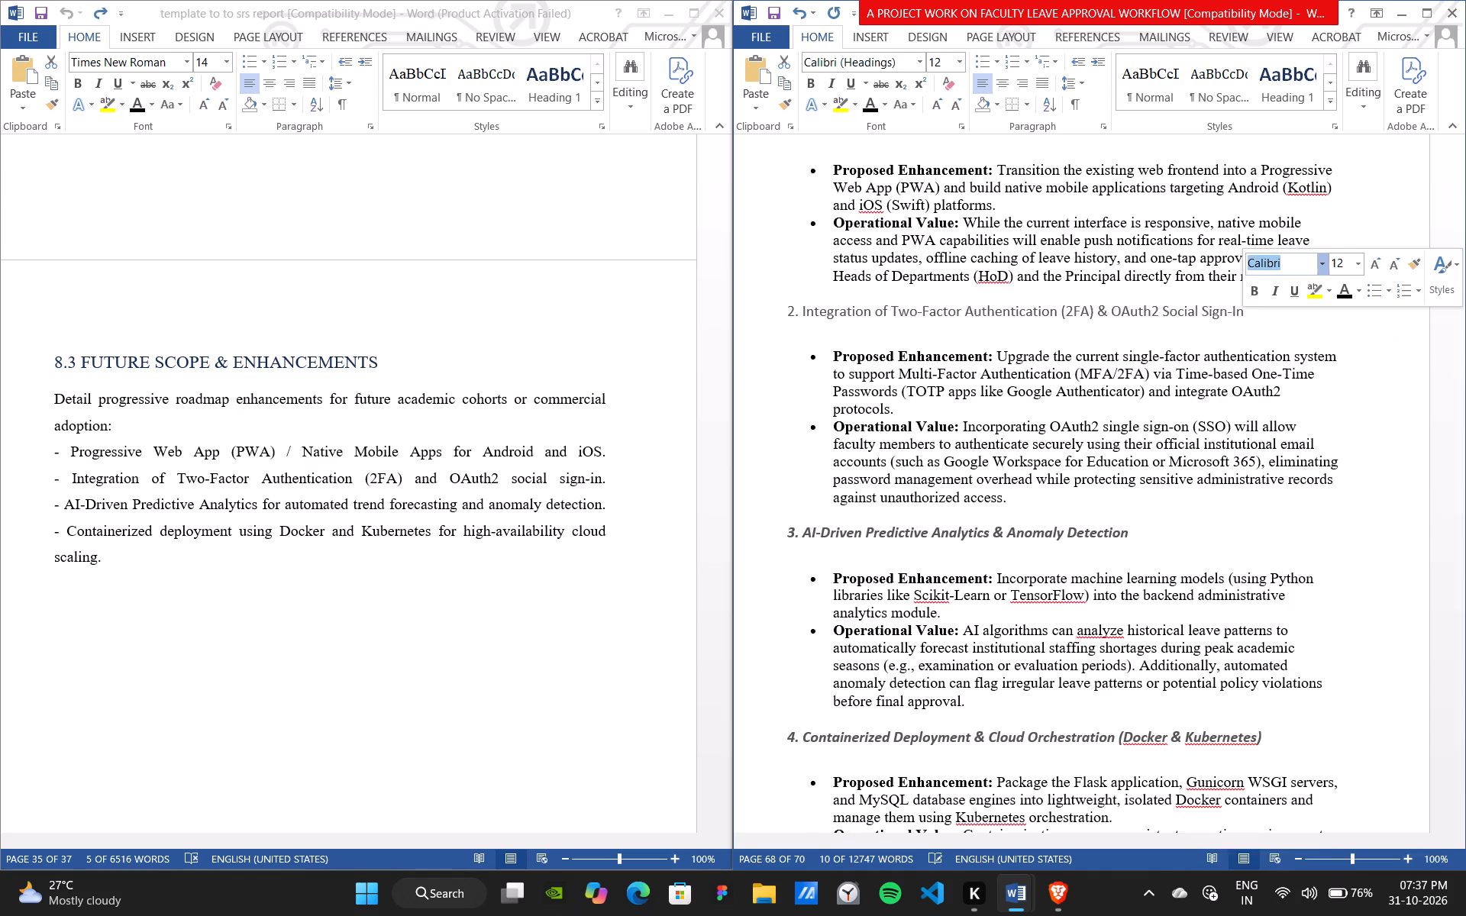
left_click(1341, 295)
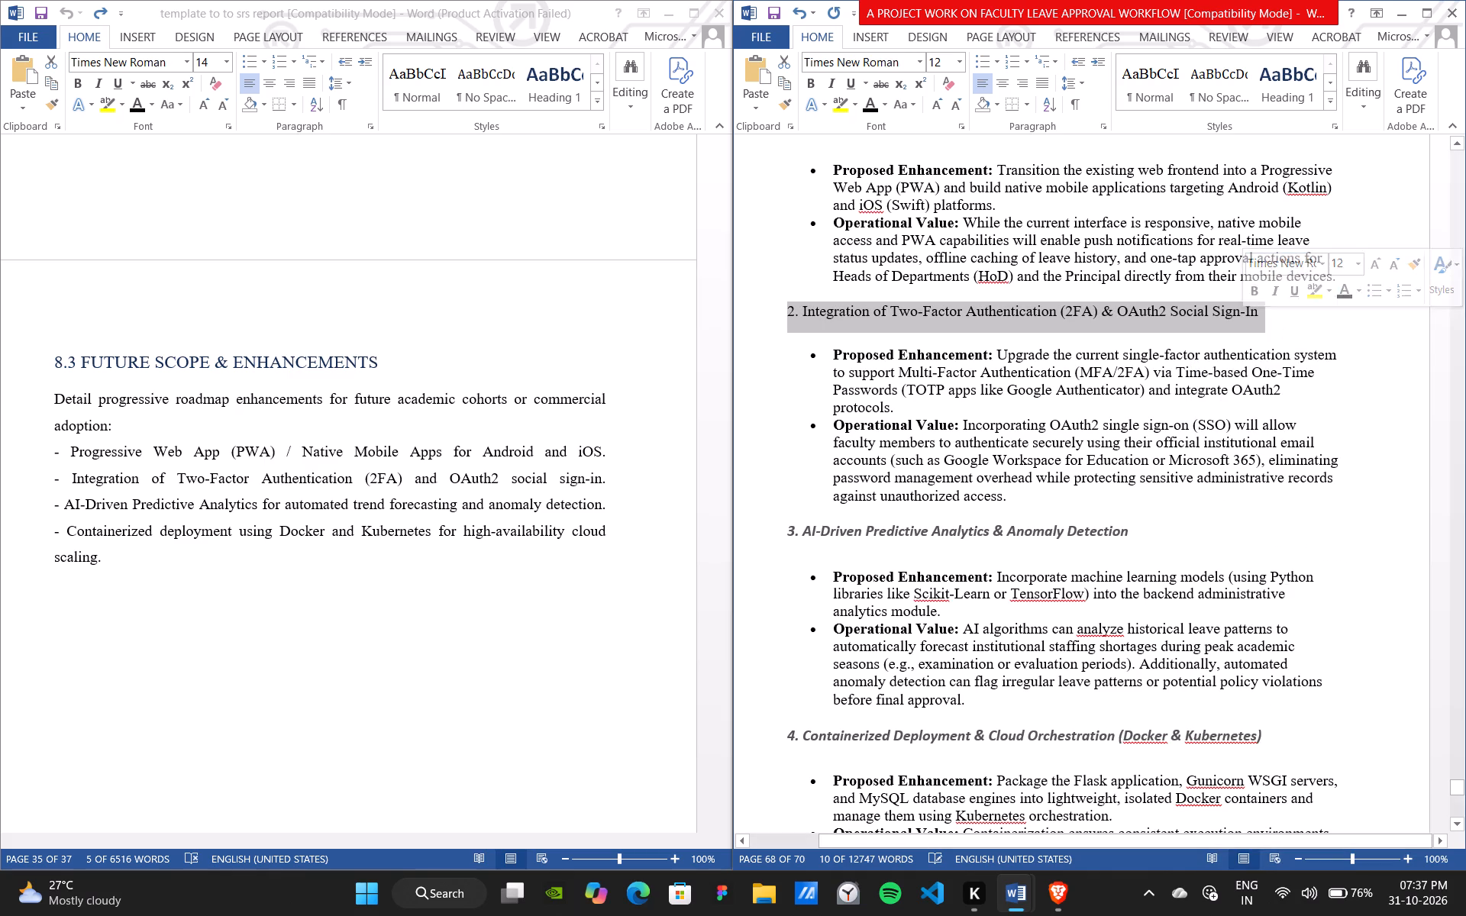
Make the "3. AI-Driven Predictive Analytics & Anomaly Detection" subheading non-bold, non-italic, Times New Roman and black.
scroll(927, 408, "down", 5)
left_click_drag(793, 310, 1019, 302)
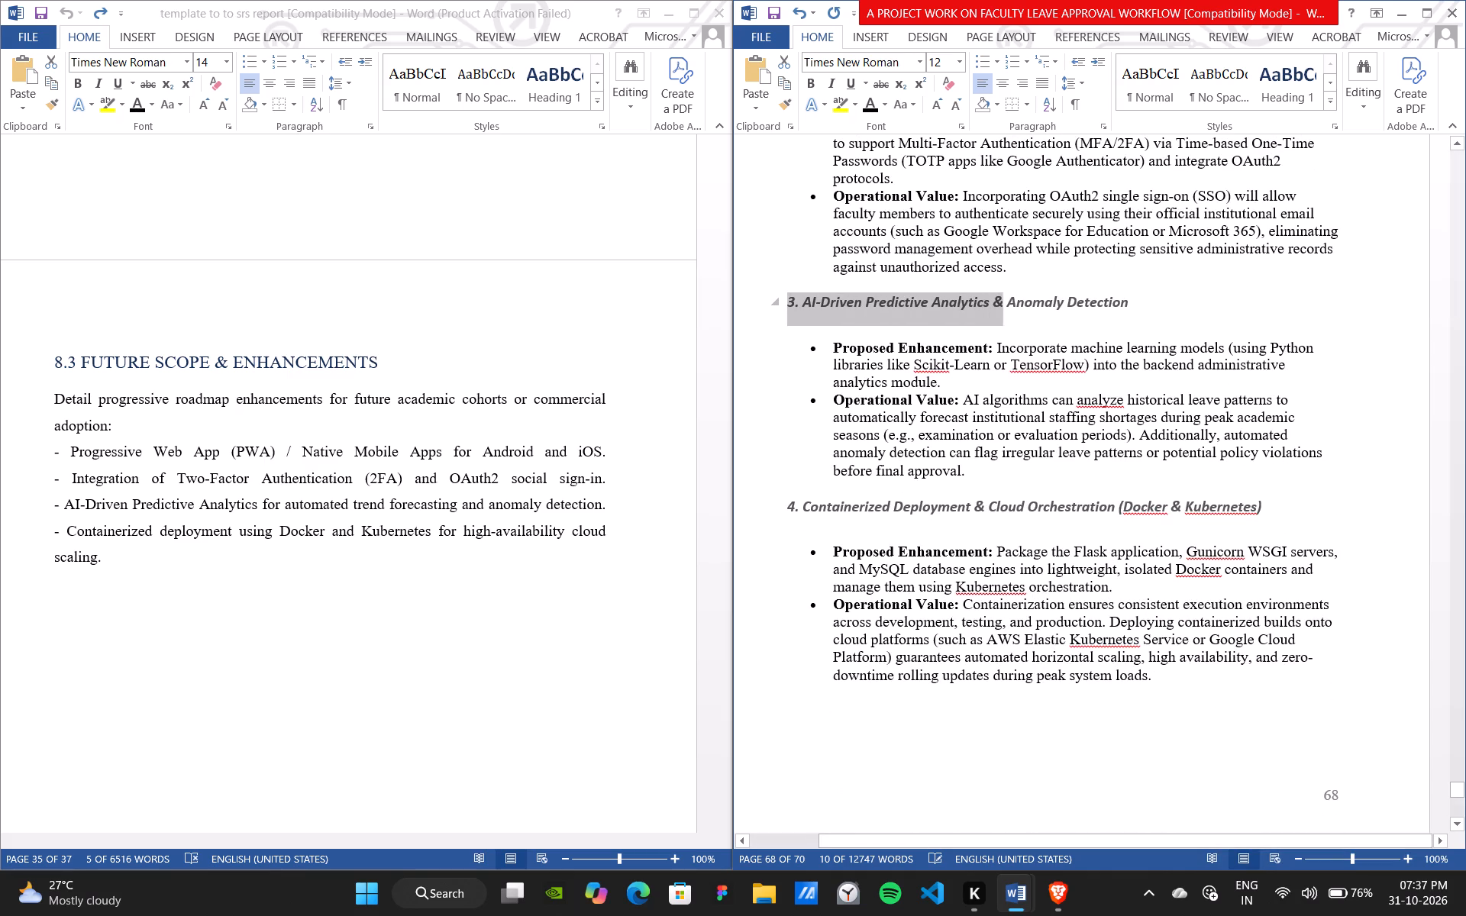
left_click_drag(1019, 302, 1106, 307)
left_click(1116, 283)
left_click(1141, 280)
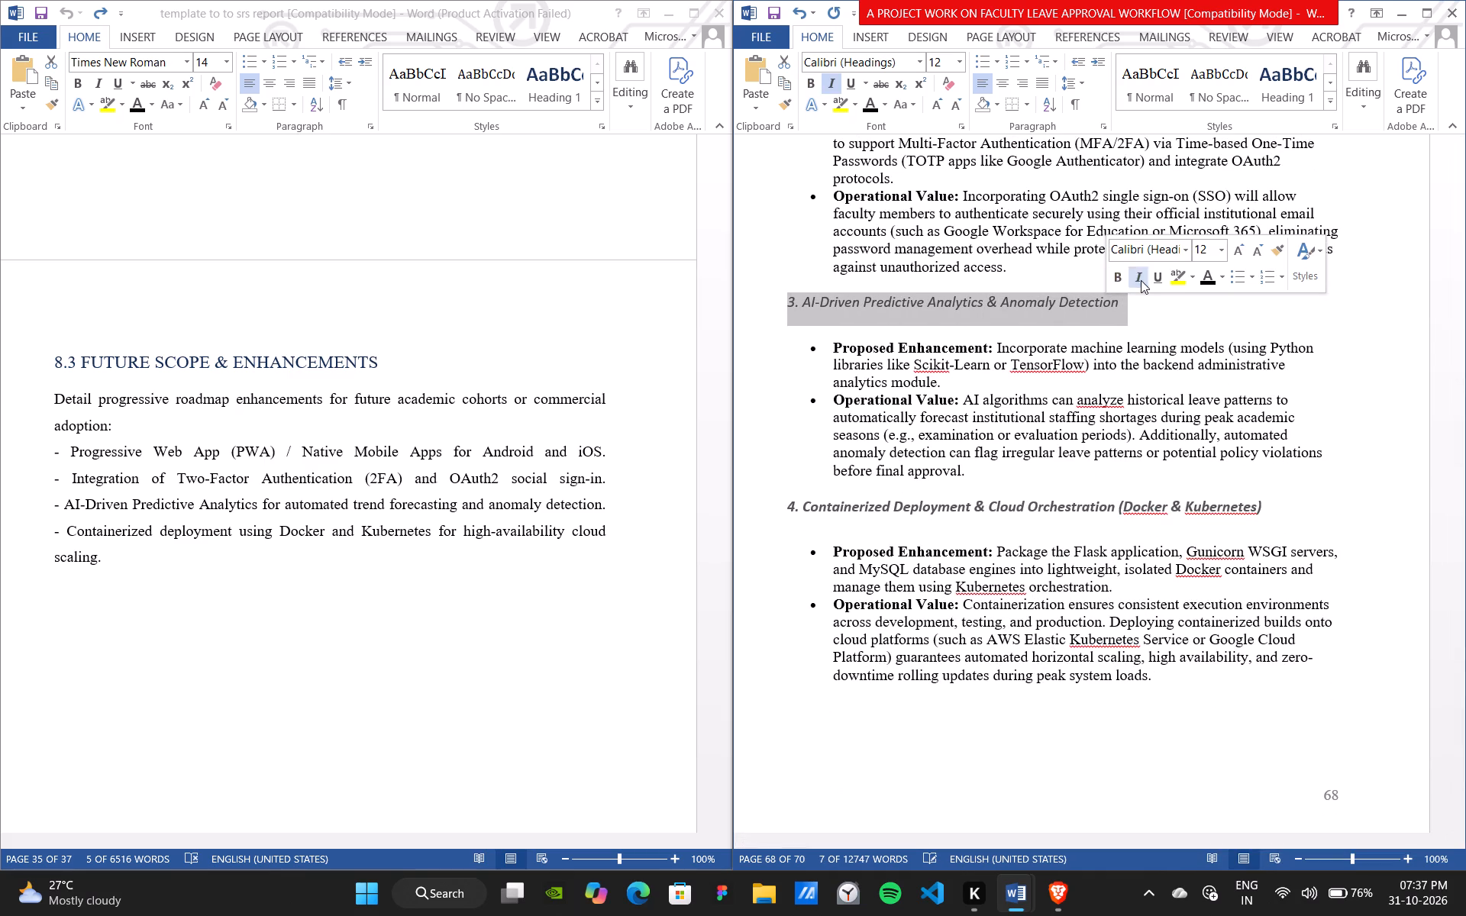
left_click(1182, 251)
left_click(1164, 361)
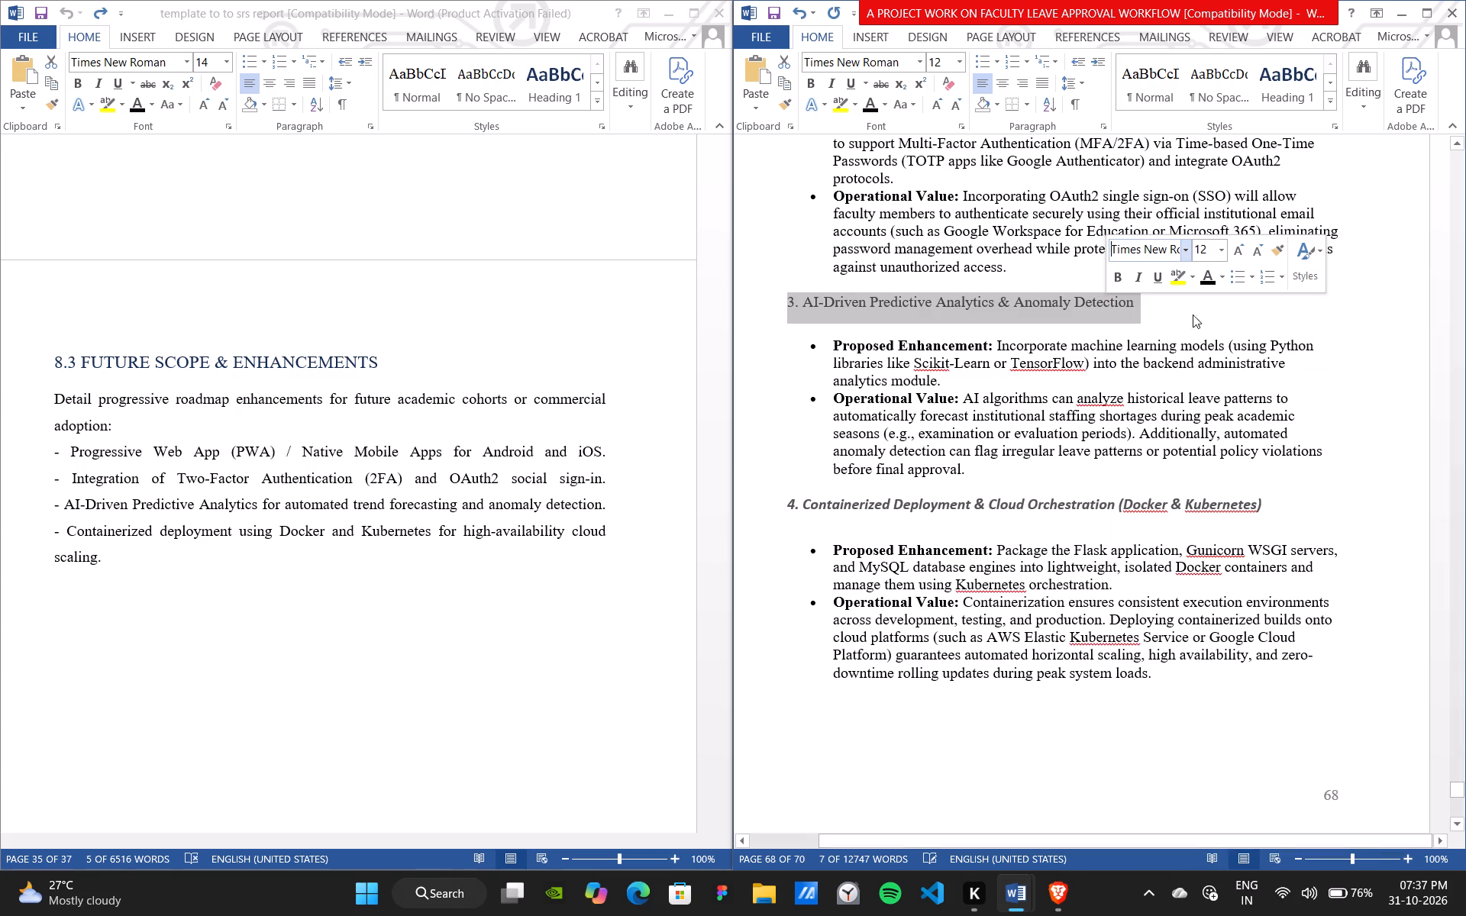
left_click(1208, 281)
Make the "4. Containerized Deployment & Cloud Orchestration (Docker & Kubernetes)" subheading non-bold, non-italic, Times New Roman and black.
scroll(827, 454, "down", 6)
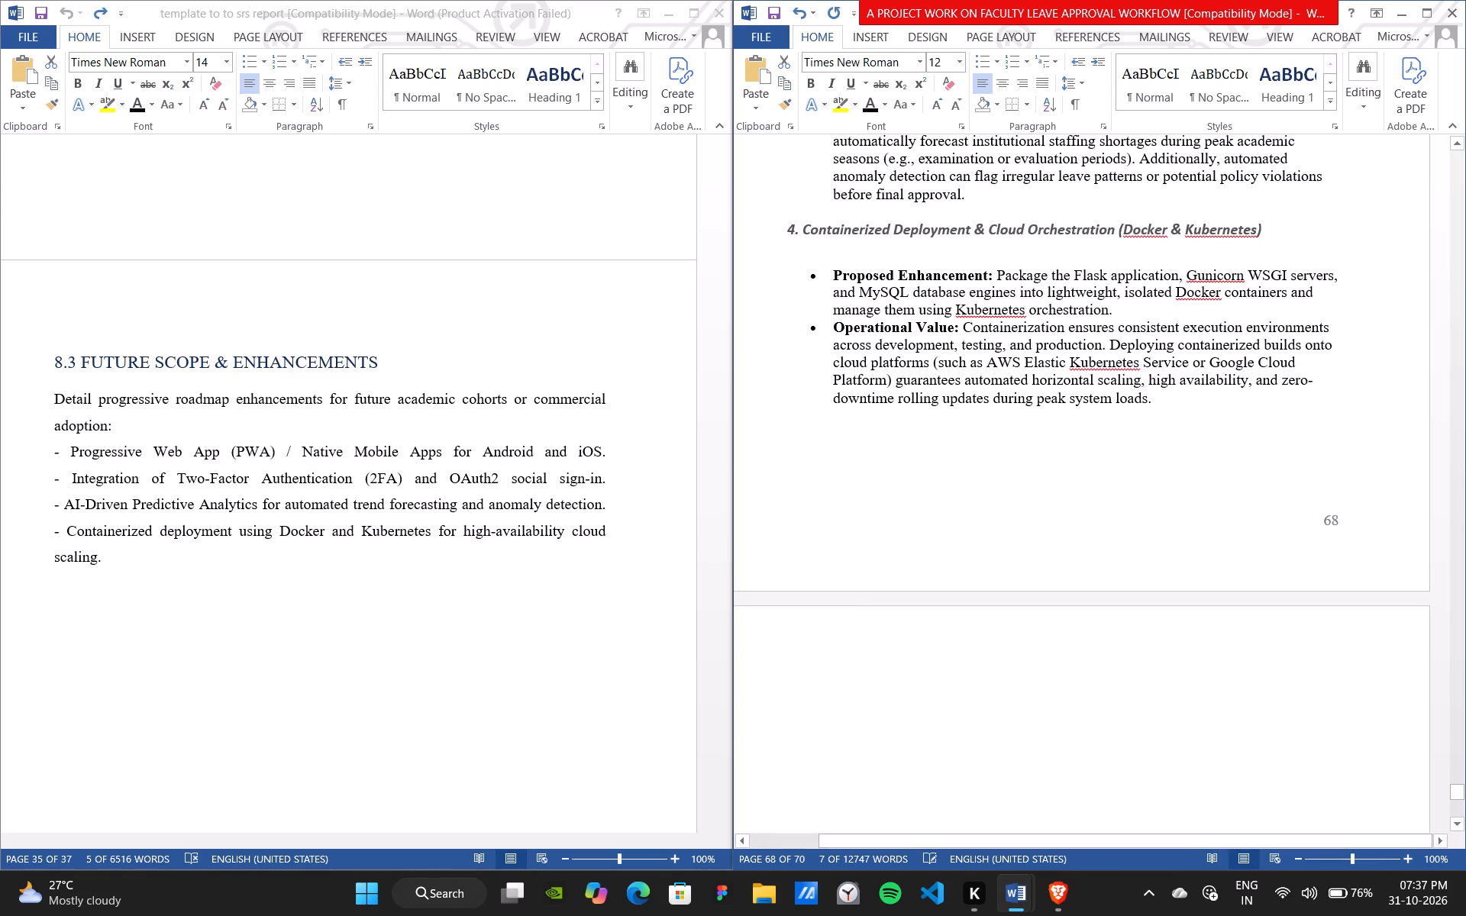
left_click_drag(788, 229, 952, 231)
left_click_drag(975, 231, 1249, 231)
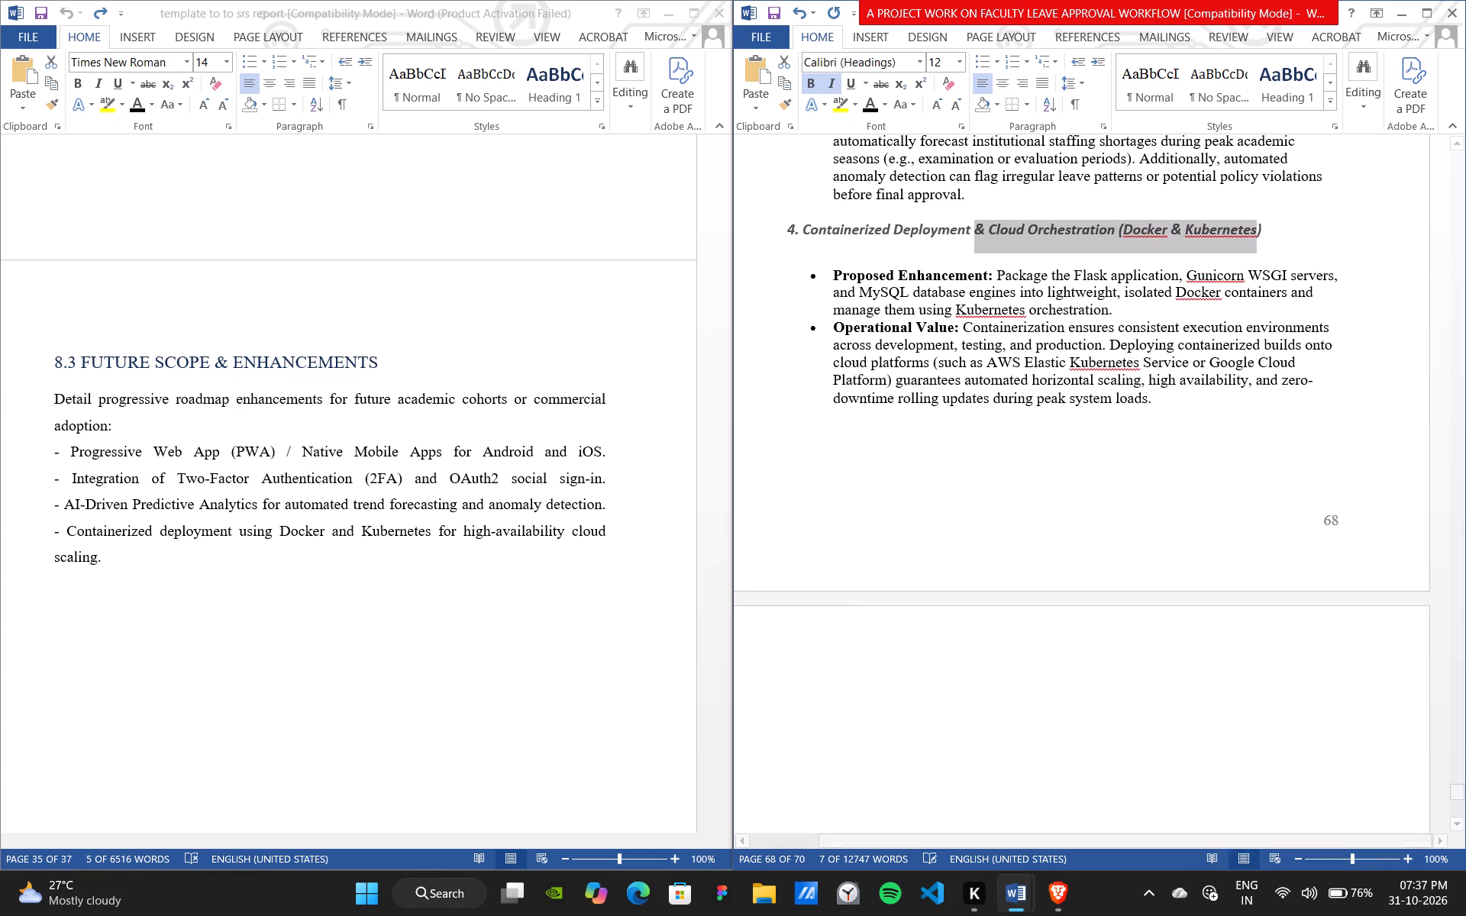
left_click(787, 231)
left_click_drag(787, 231, 1260, 229)
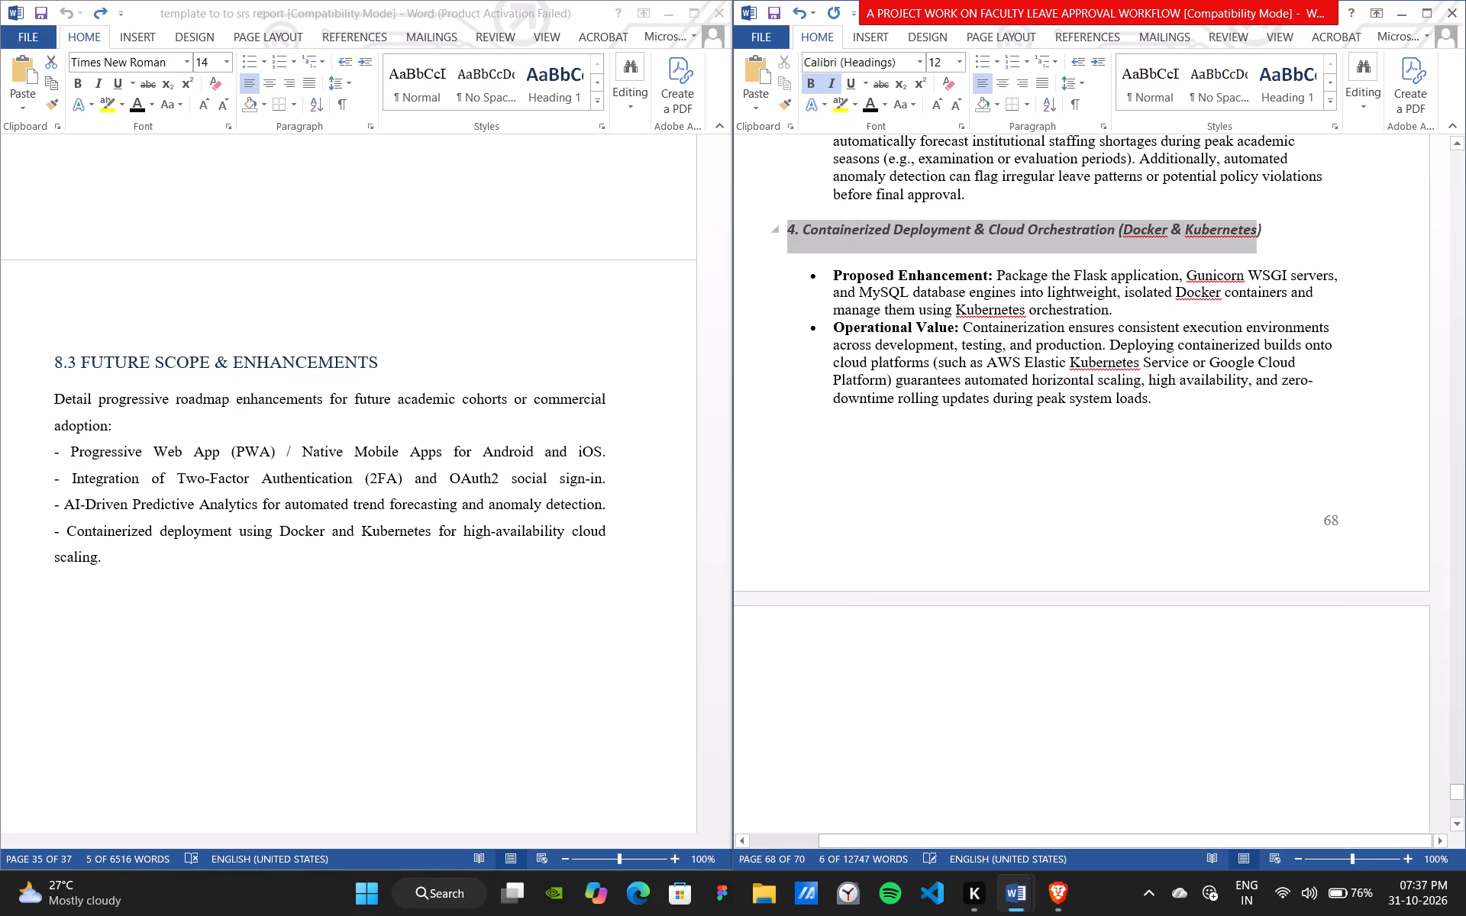
left_click_drag(1260, 229, 1264, 228)
left_click(1251, 202)
left_click(1275, 199)
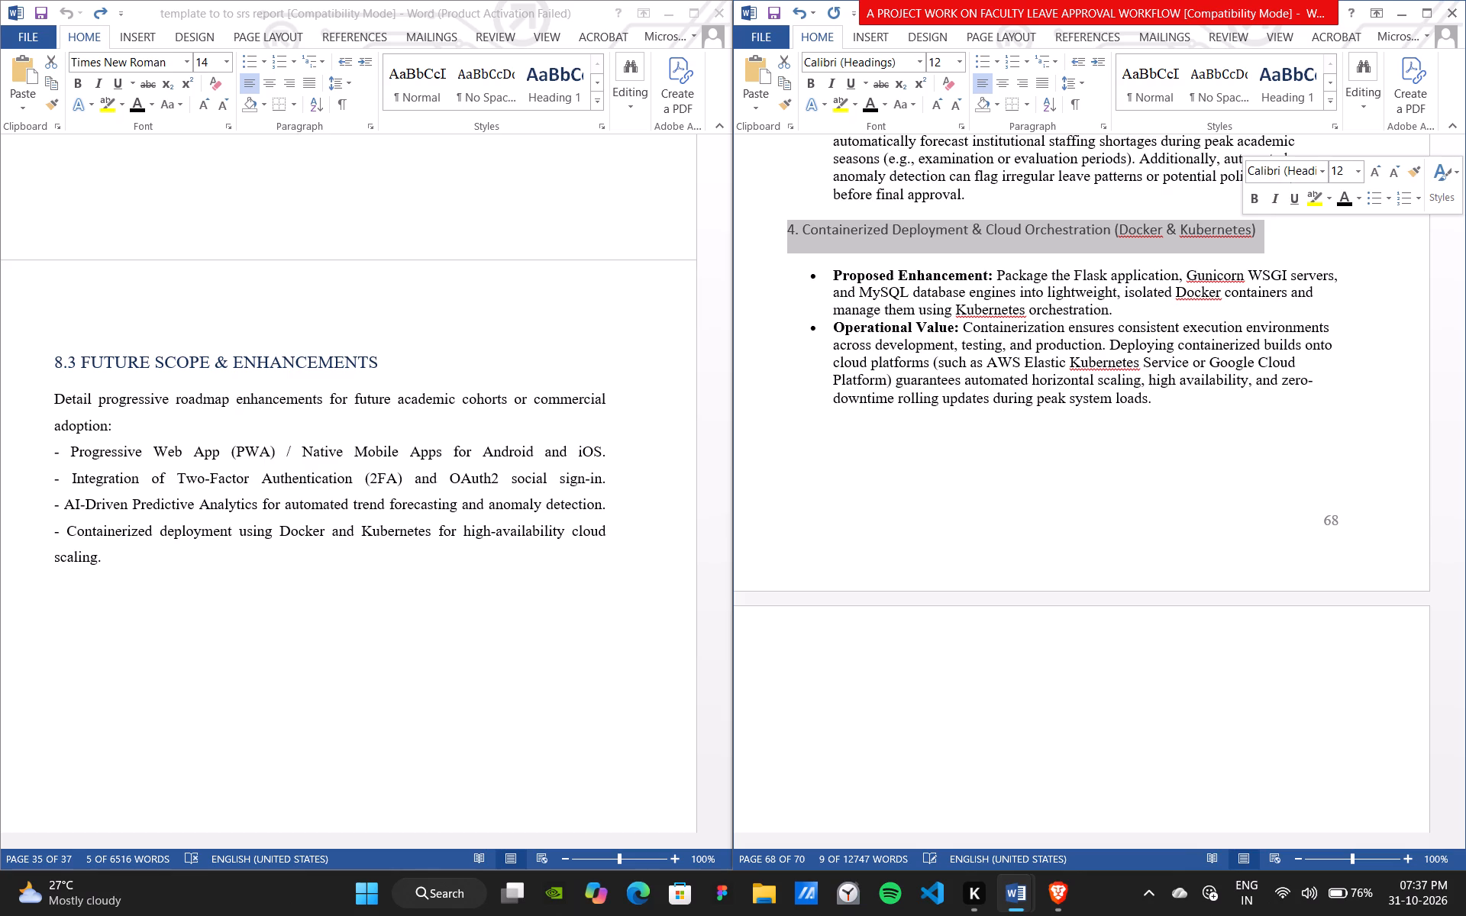
left_click(1325, 169)
left_click(1271, 286)
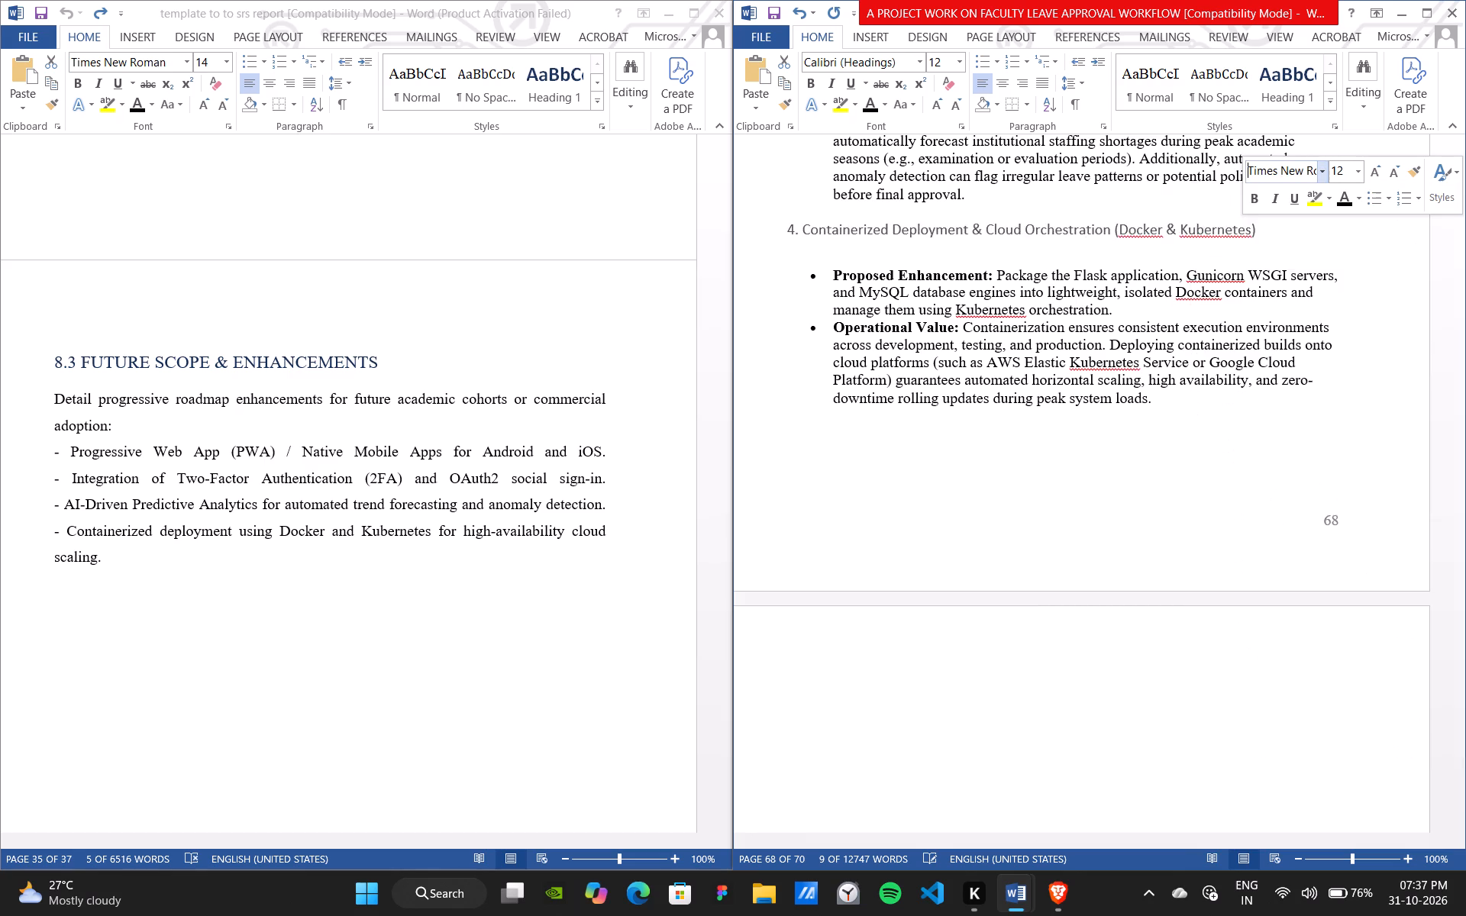
left_click(1341, 199)
scroll(996, 460, "down", 7)
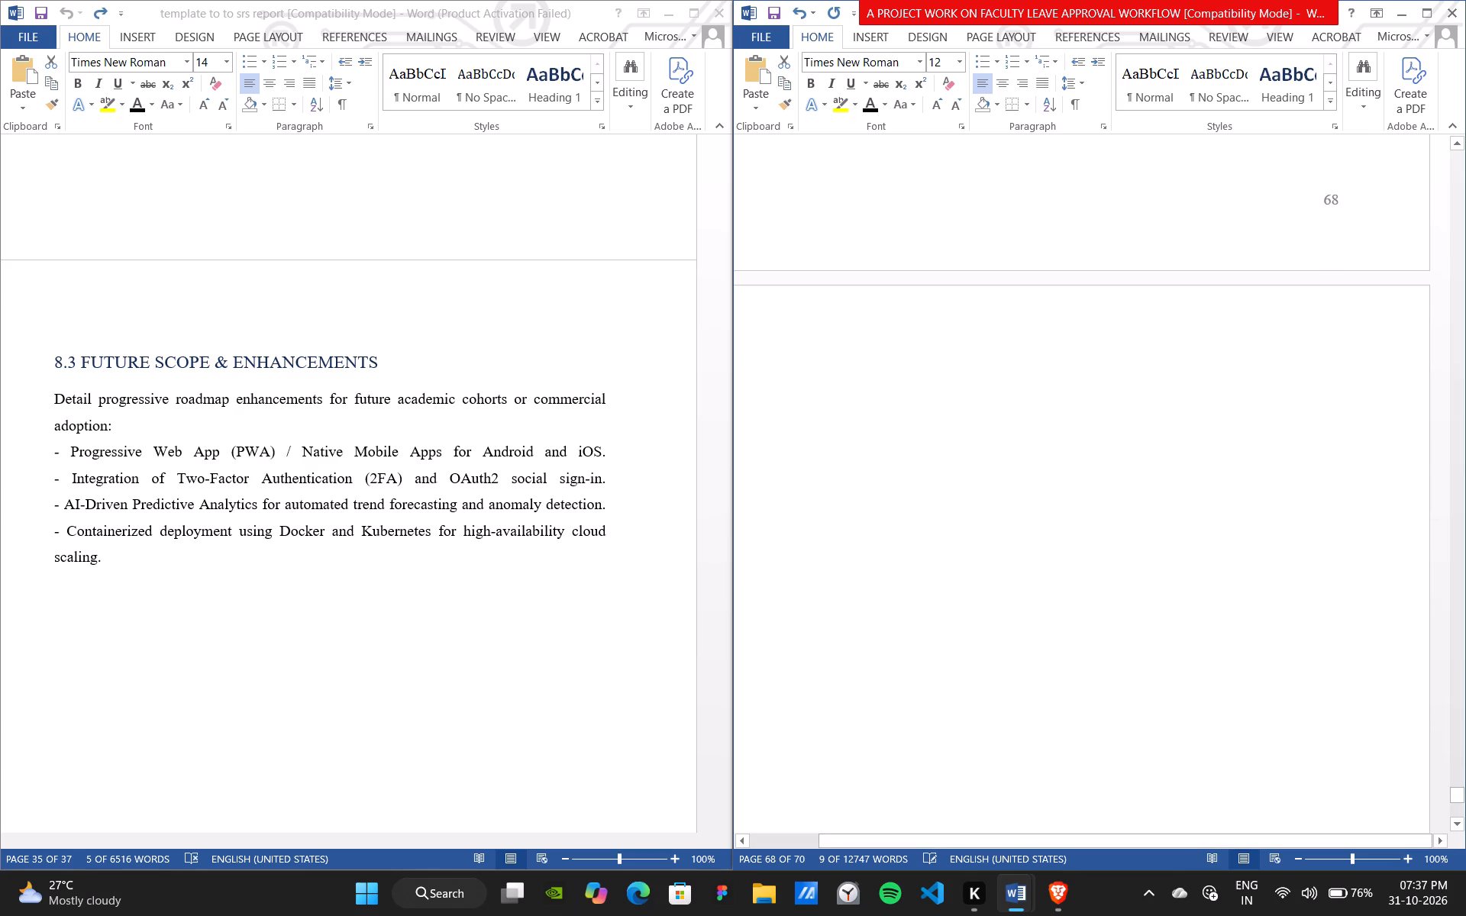
scroll(996, 460, "up", 4)
left_click(1213, 282)
Review the template's References / Bibliography and Appendices pages that follow section 8.3.
scroll(305, 624, "down", 6)
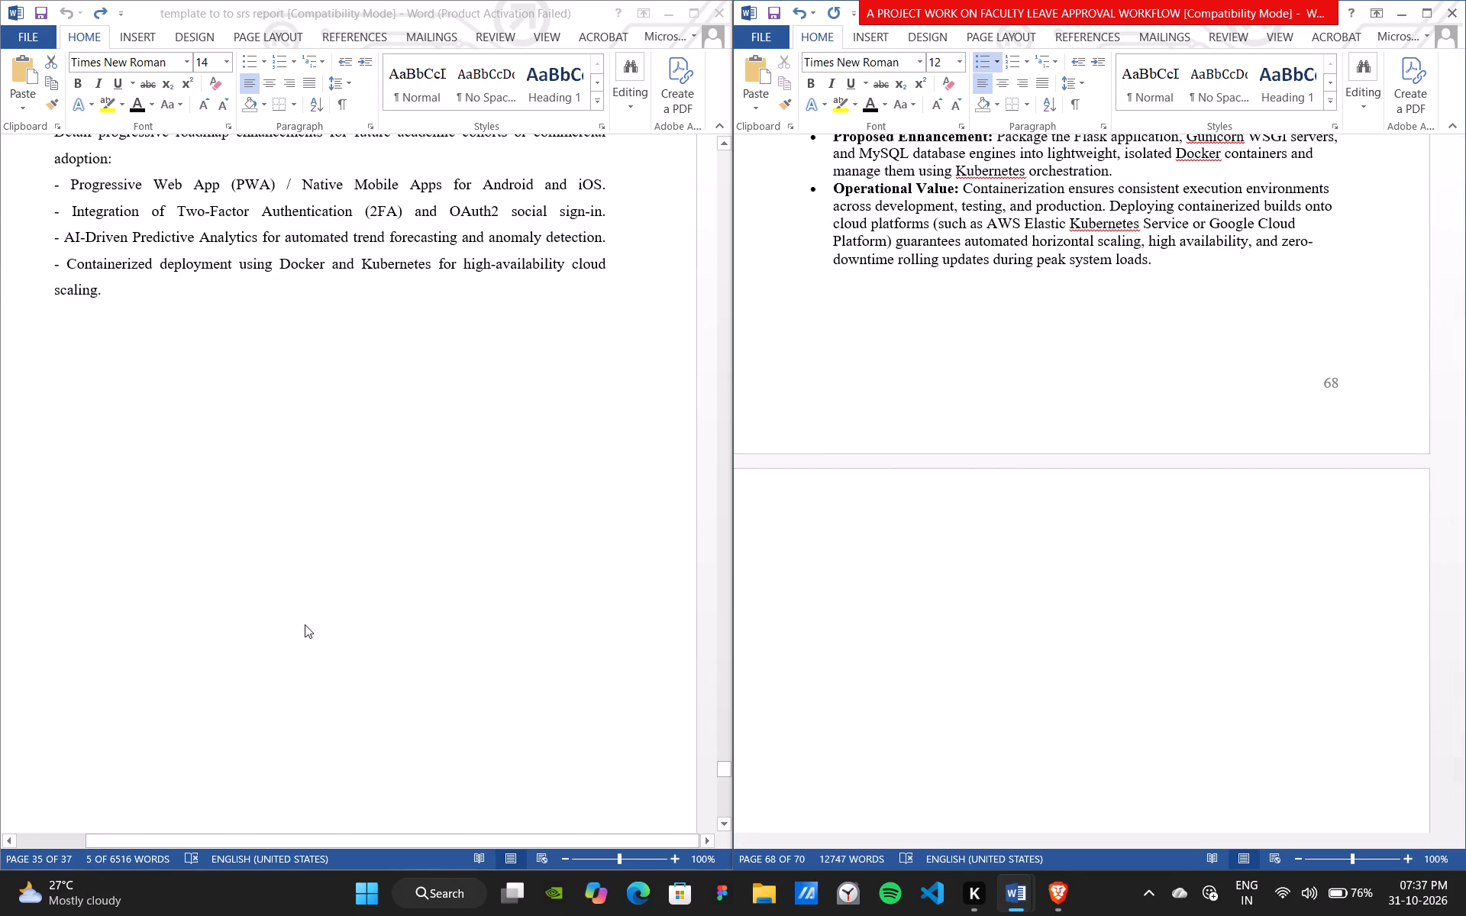
scroll(305, 624, "up", 5)
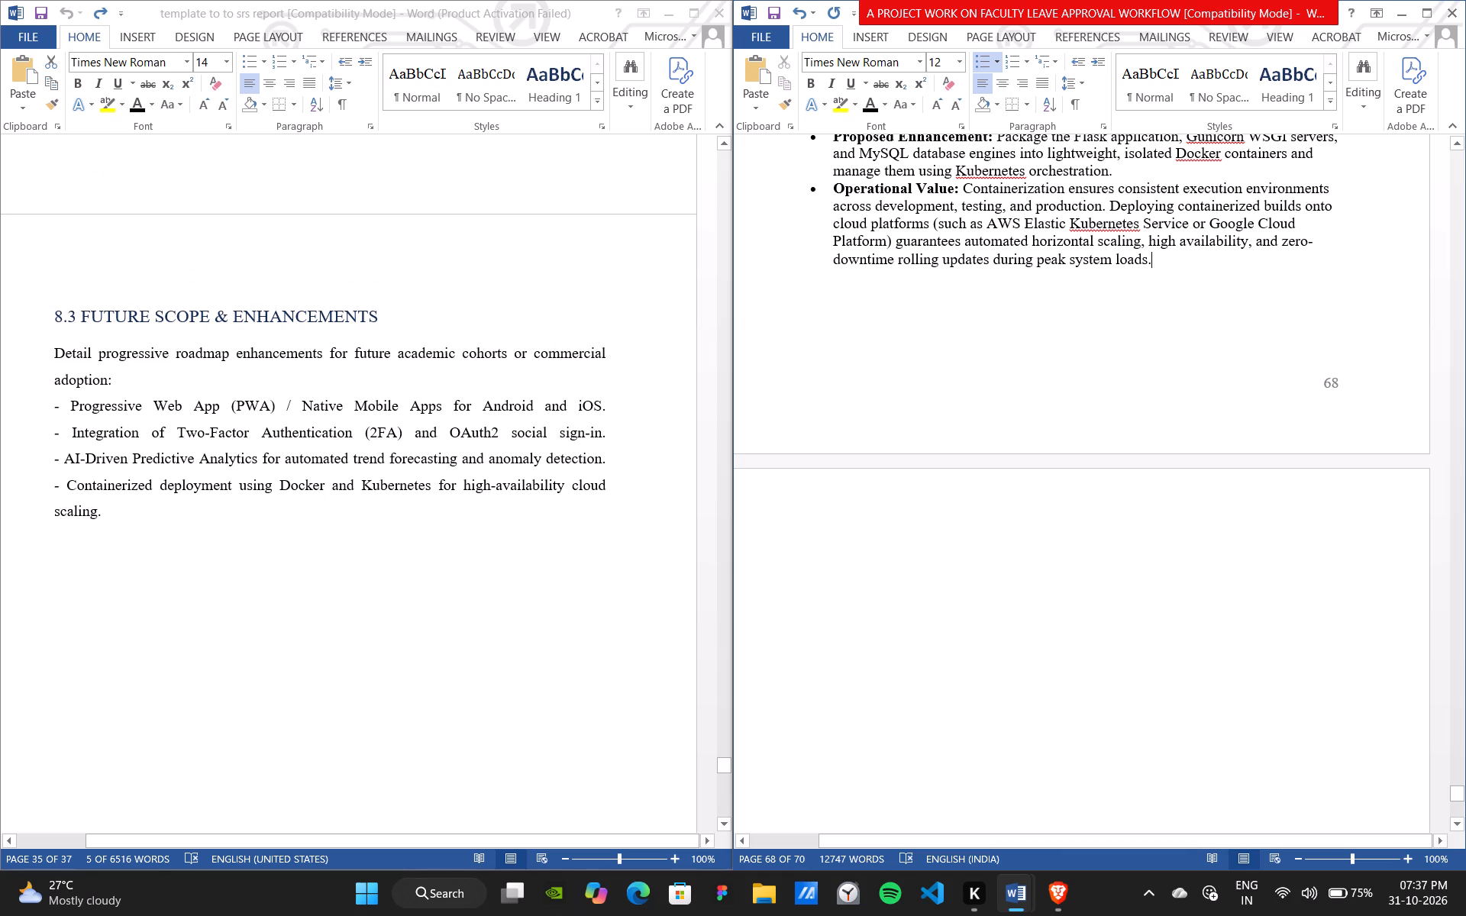
left_click(894, 513)
scroll(359, 584, "down", 16)
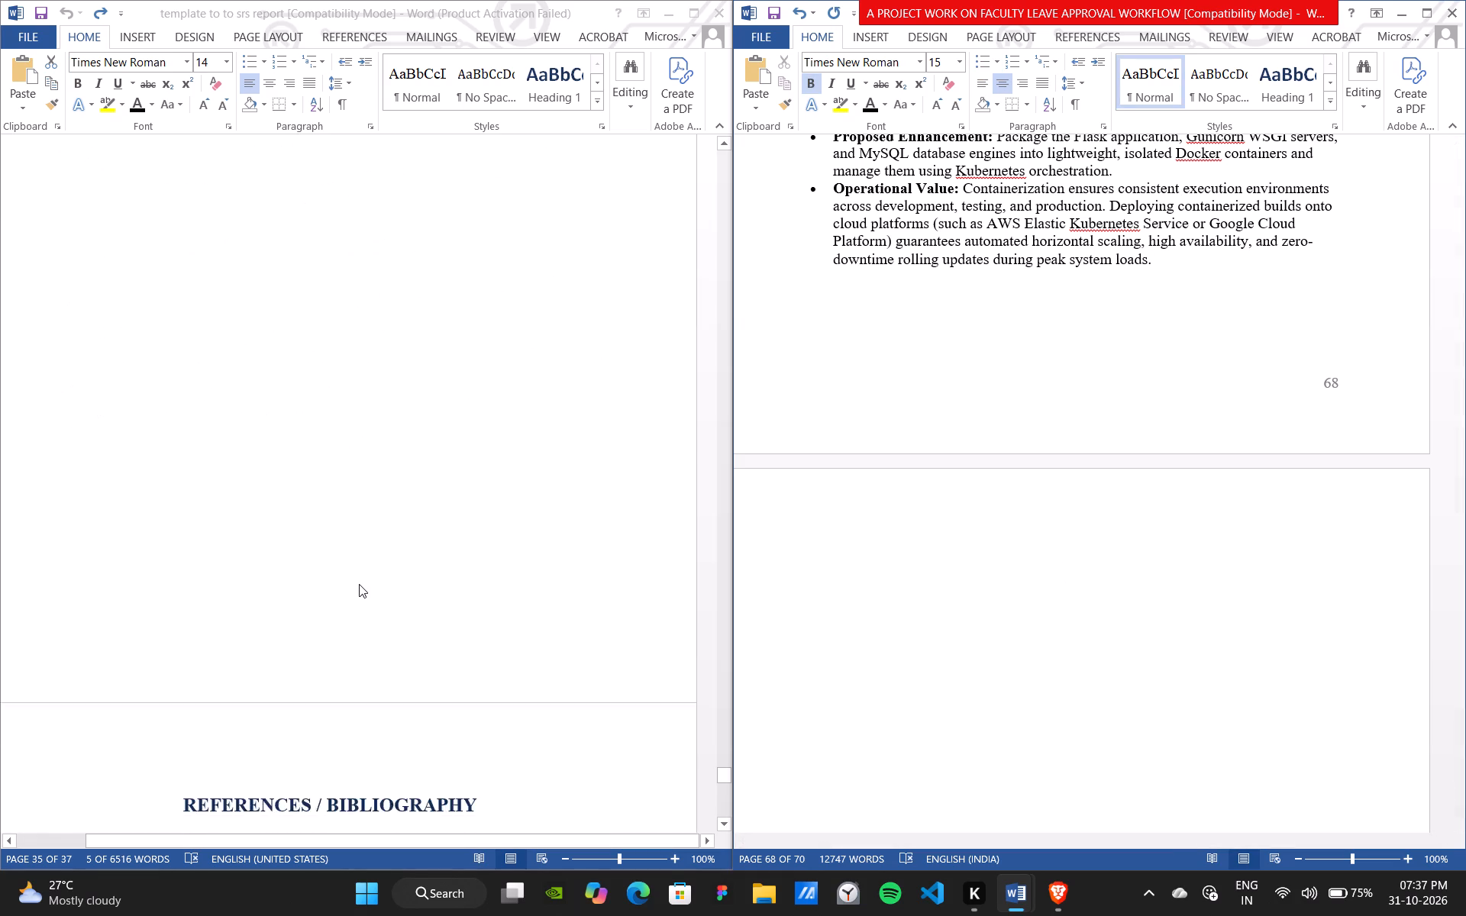
scroll(359, 584, "down", 9)
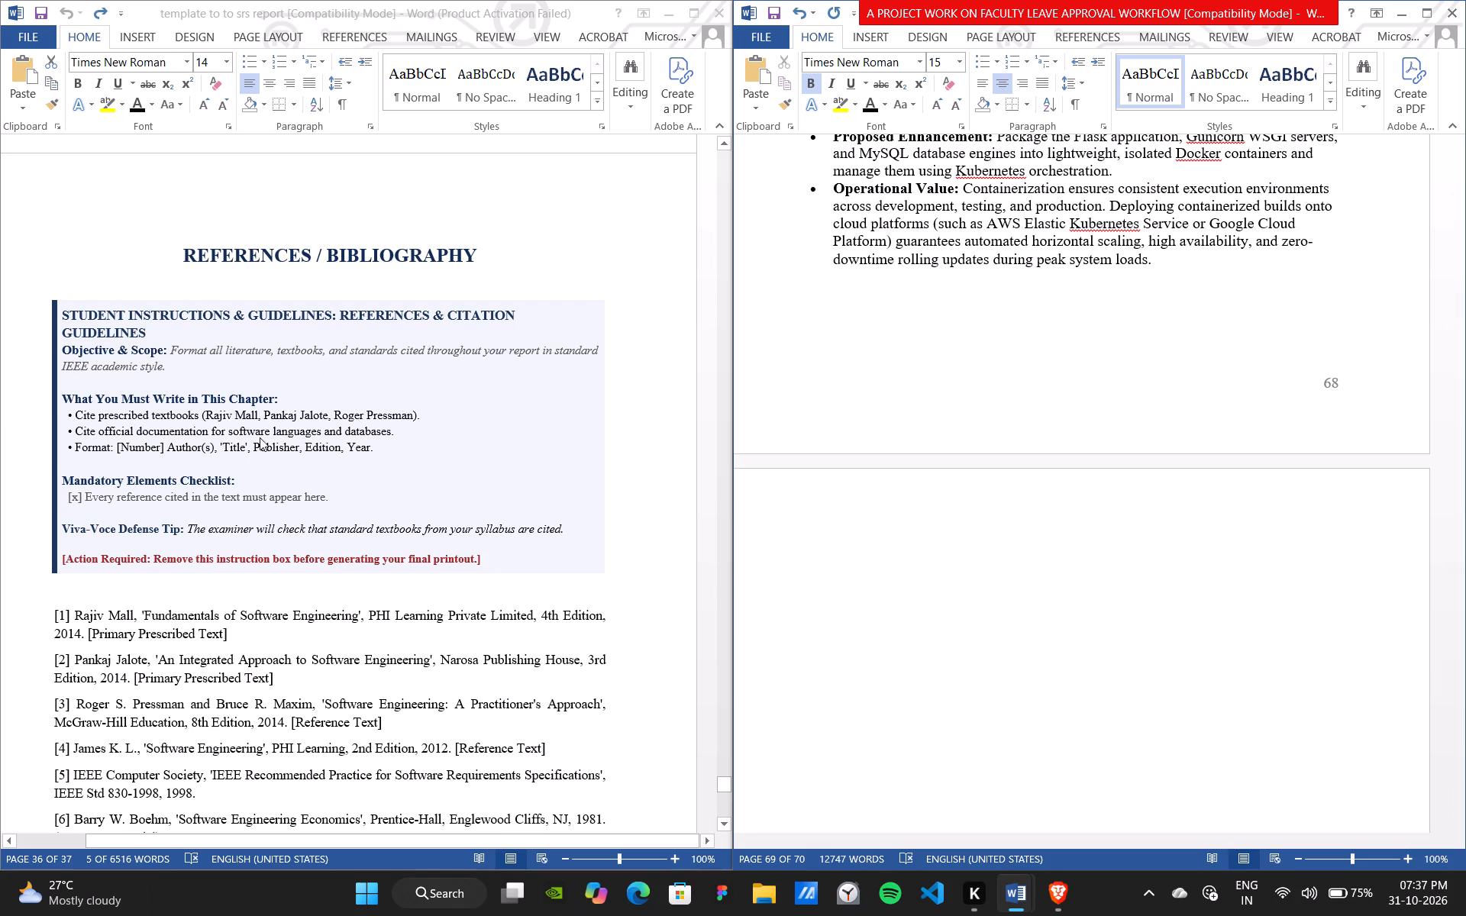
scroll(257, 395, "down", 7)
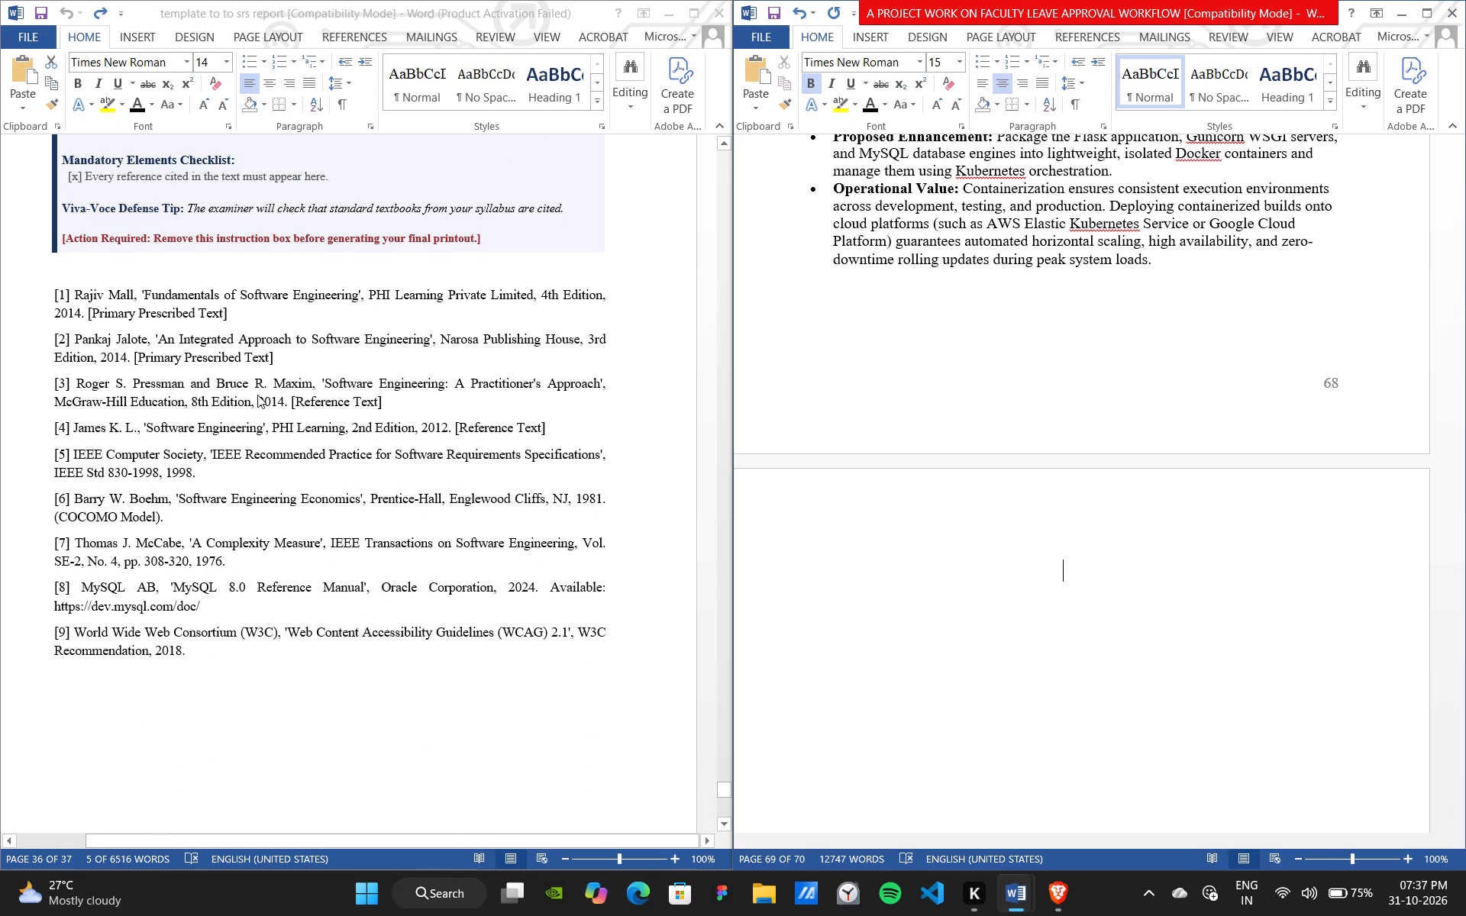
scroll(257, 395, "down", 13)
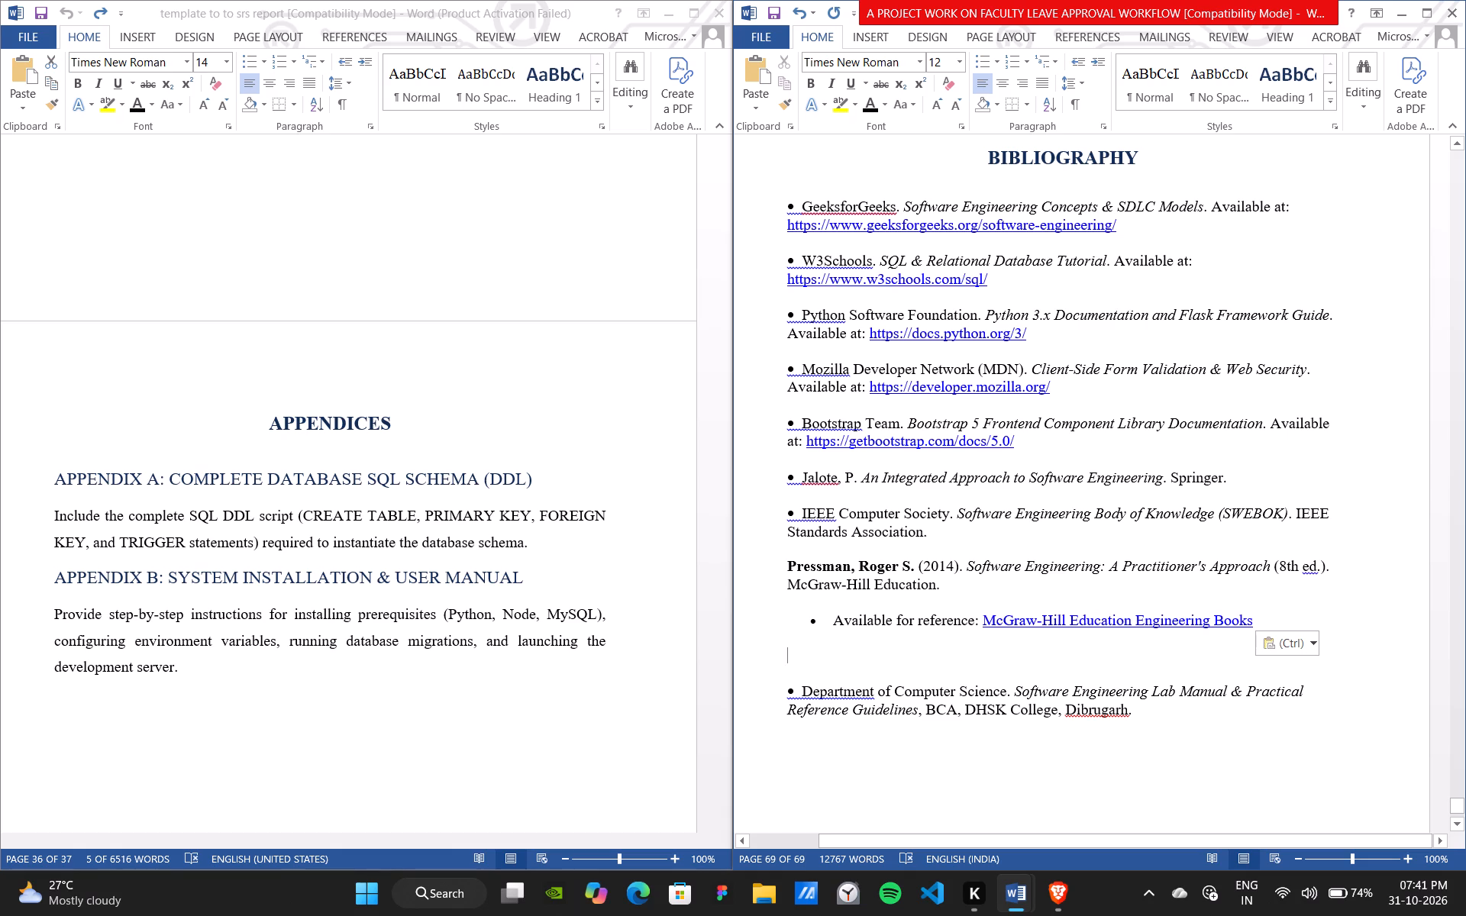
Move the Bootstrap Team entry's "Available at:" link onto its own line, indented with spaces to roughly match the Pressman availability line.
left_click(1264, 427)
left_click(1267, 426)
key("Return")
key("space")
key("space")
key("space")
key("space")
key("space")
key("space")
key("space")
key("space")
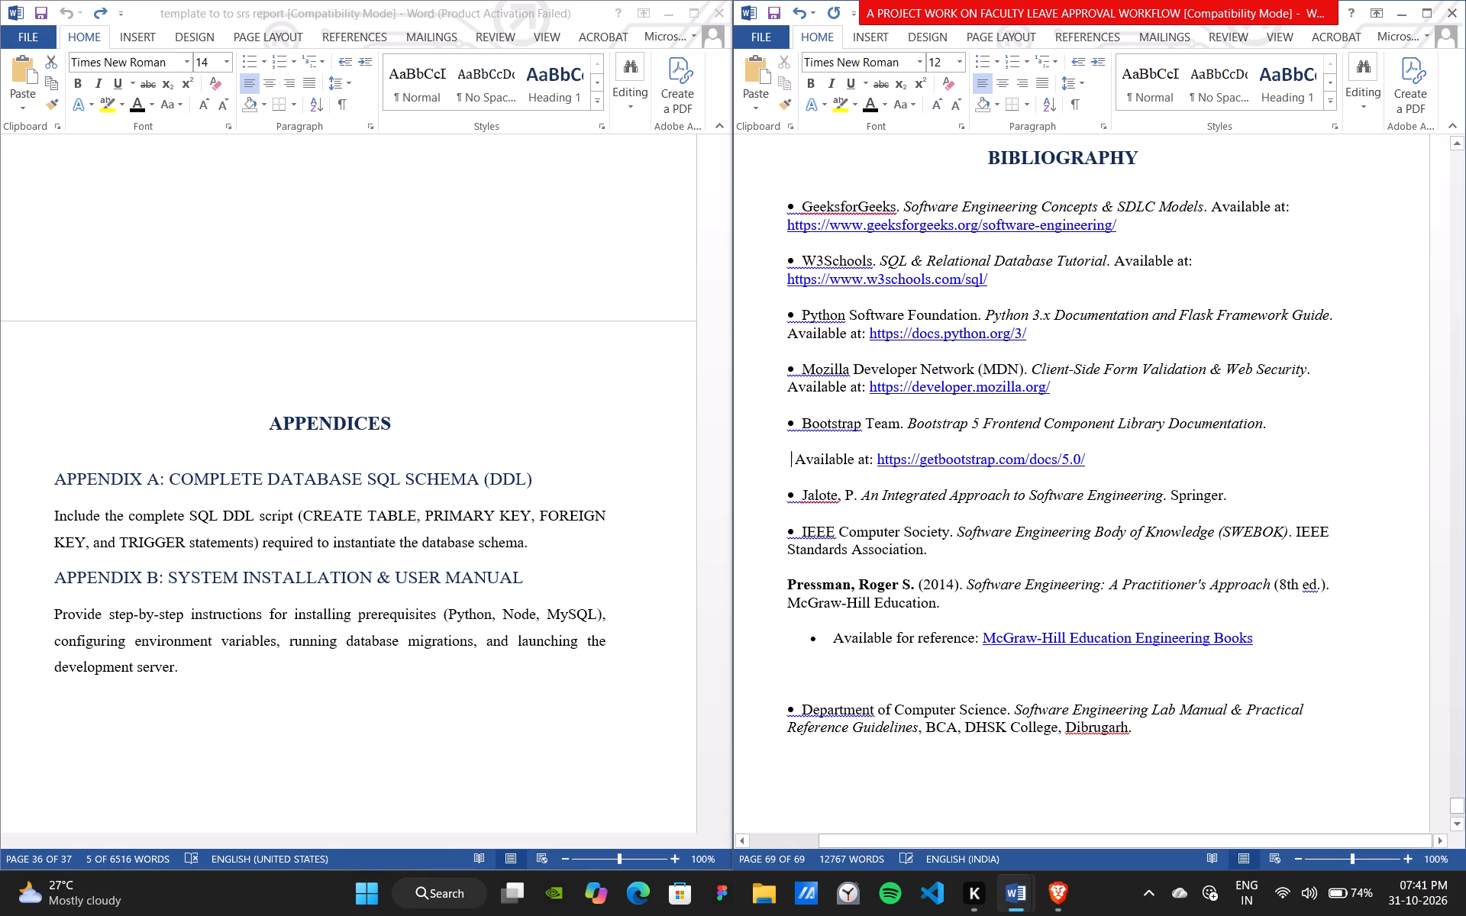
key("space")
key("space")
key("space")
key("space")
left_click_drag(1144, 582, 908, 634)
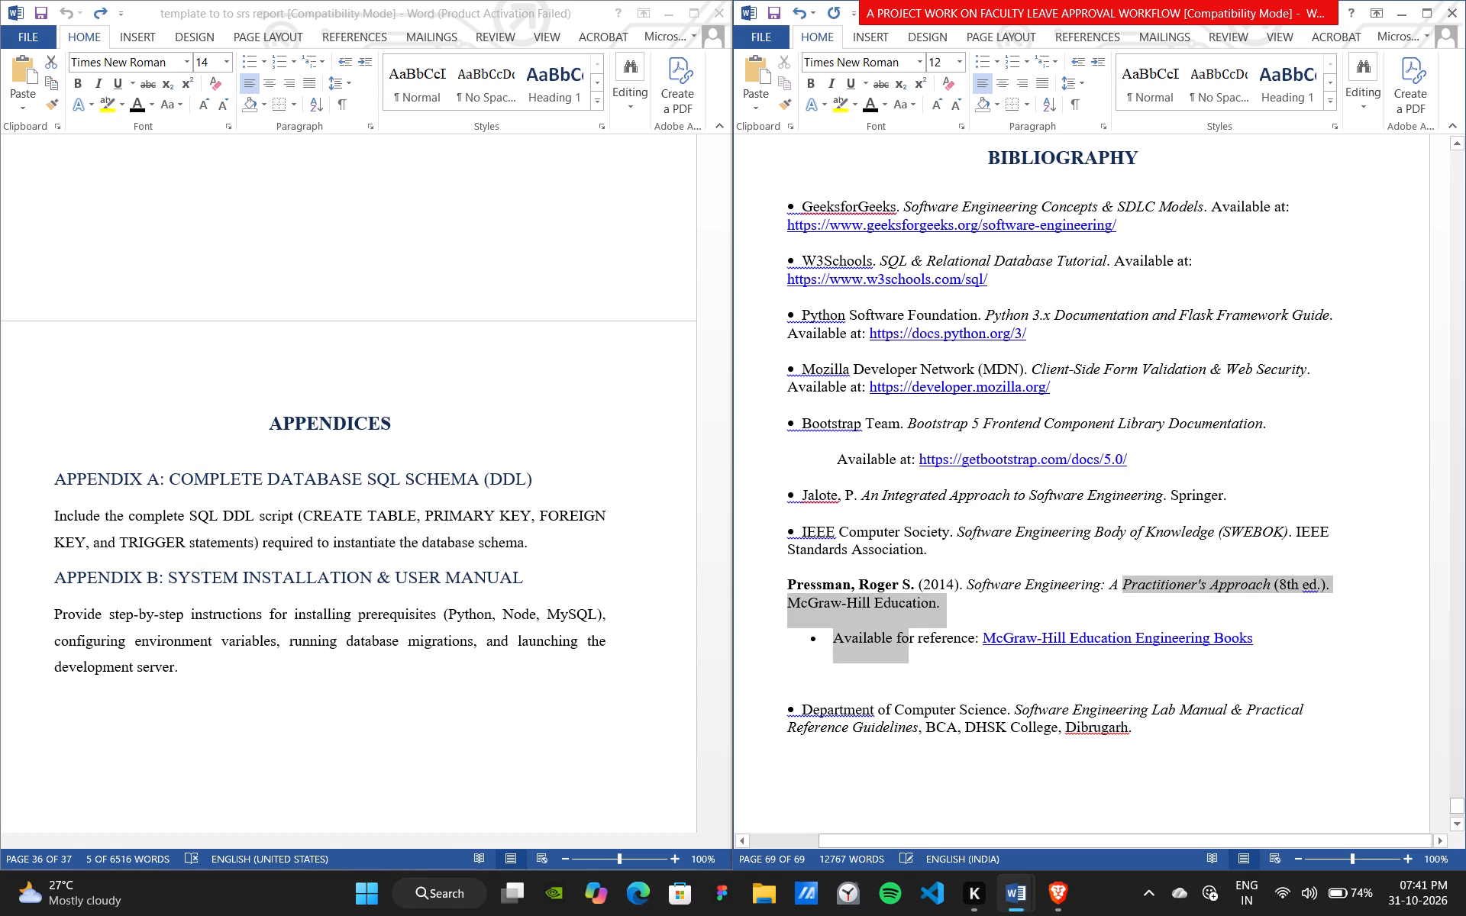
left_click(944, 634)
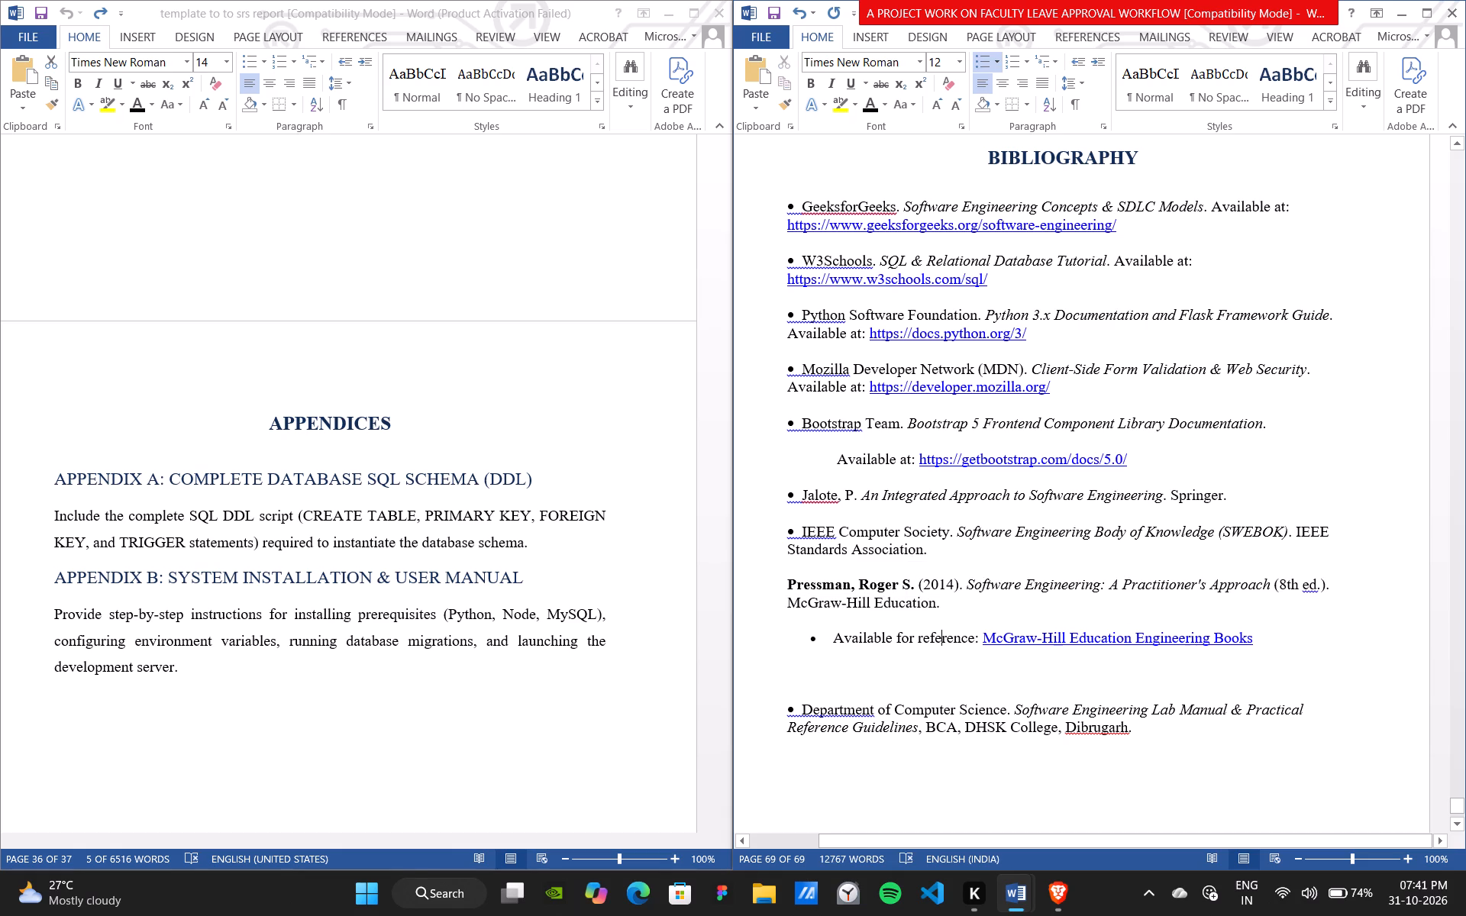
left_click(836, 468)
key("BackSpace")
key("BackSpace")
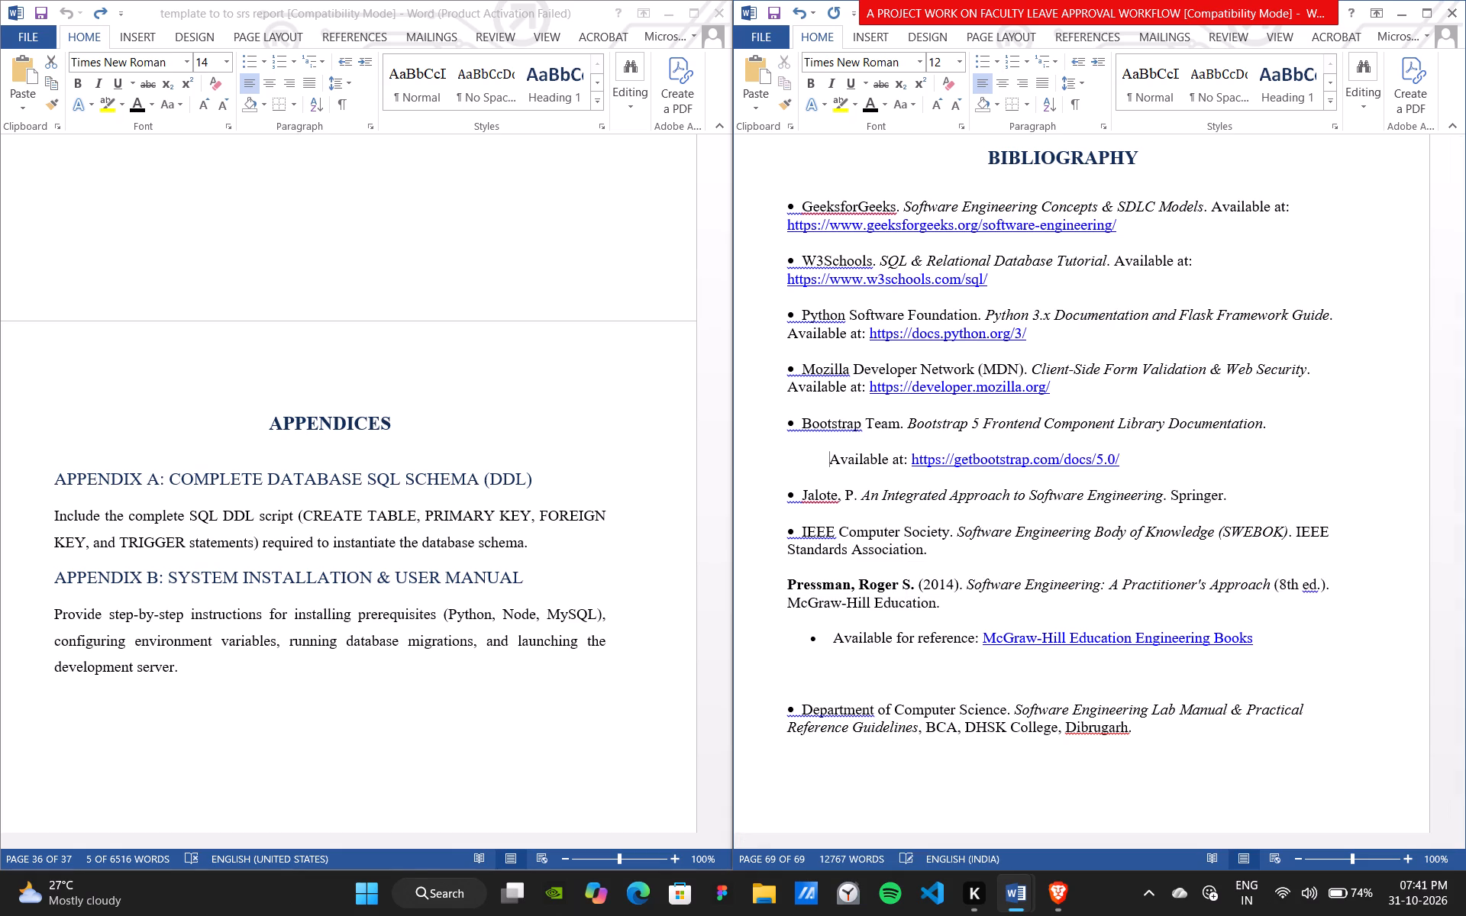
Remove the bullet from the Pressman entry's "Available for reference:" line and indent the line with spaces instead.
left_click(813, 651)
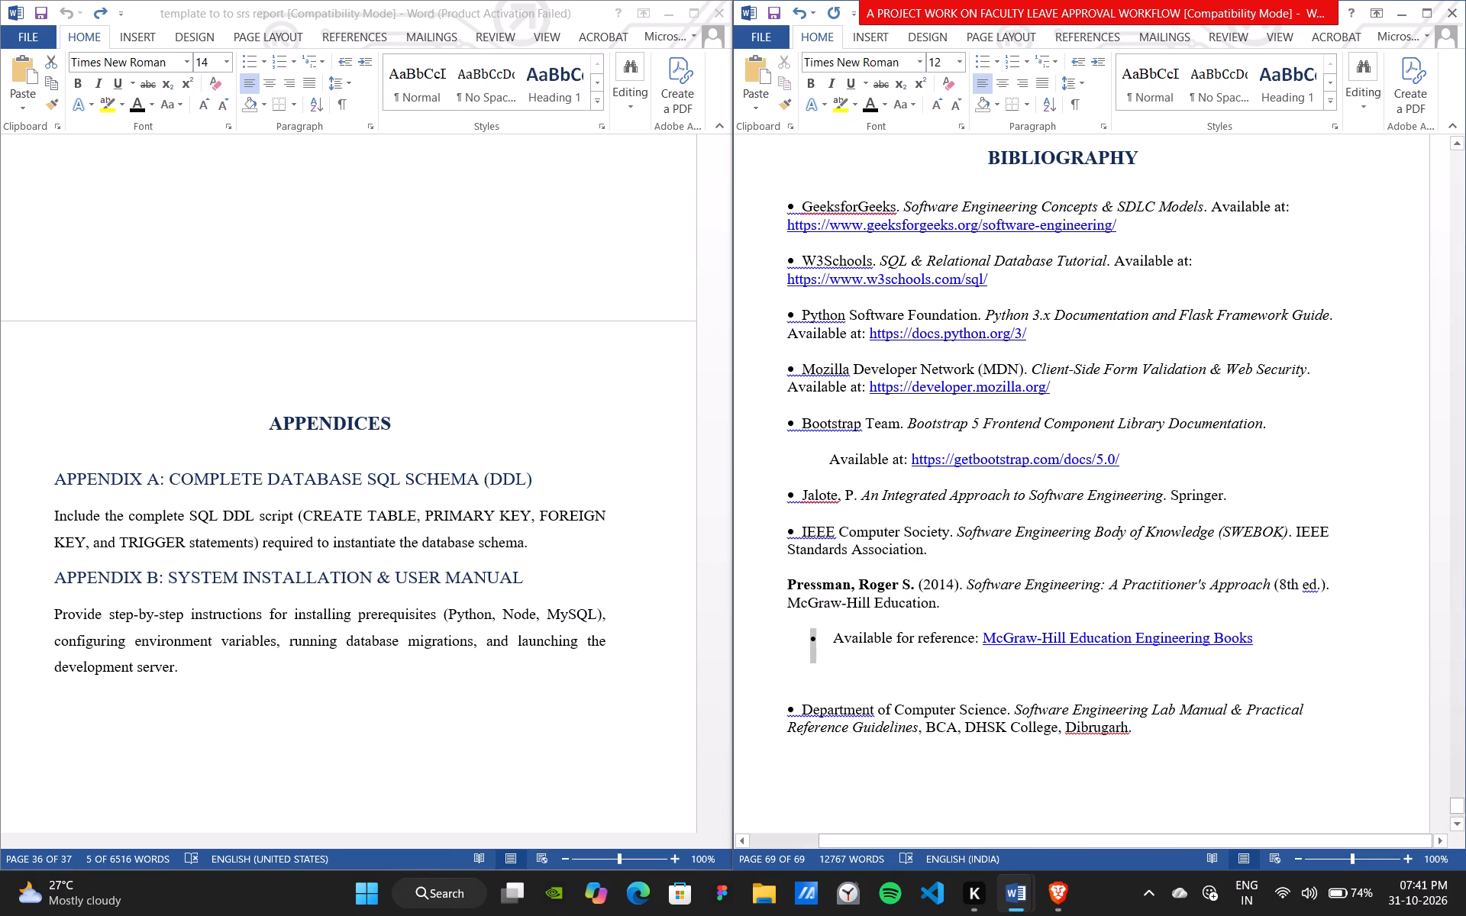
key("BackSpace")
key("space")
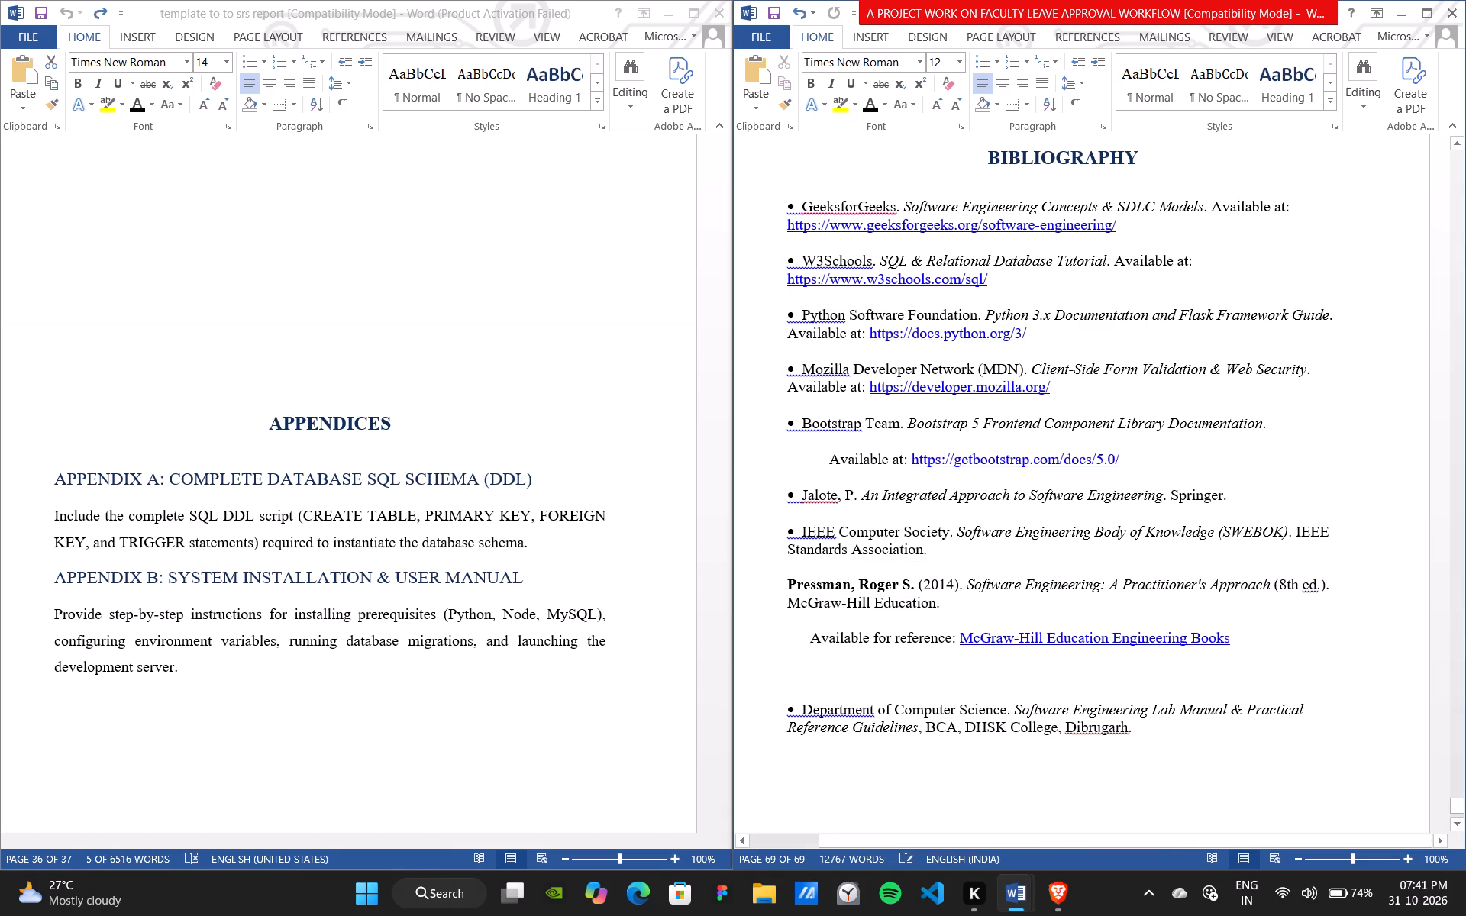
key("space")
key("space")
key("space")
scroll(935, 497, "down", 3)
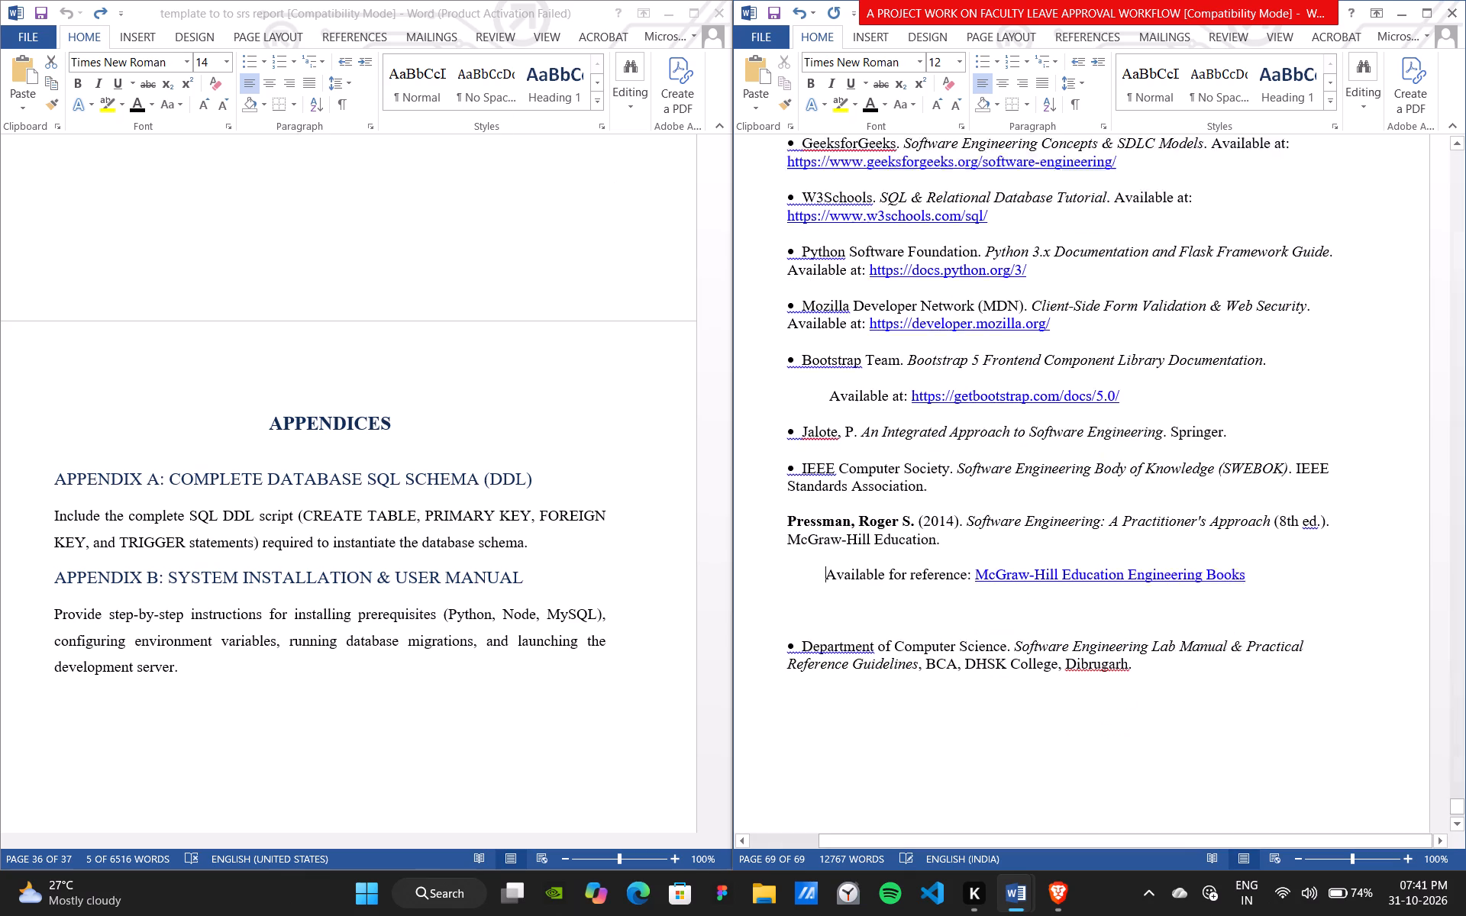
Remove the bold formatting from the author name in the Pressman entry.
left_click_drag(787, 443, 912, 448)
left_click(919, 416)
left_click(900, 495)
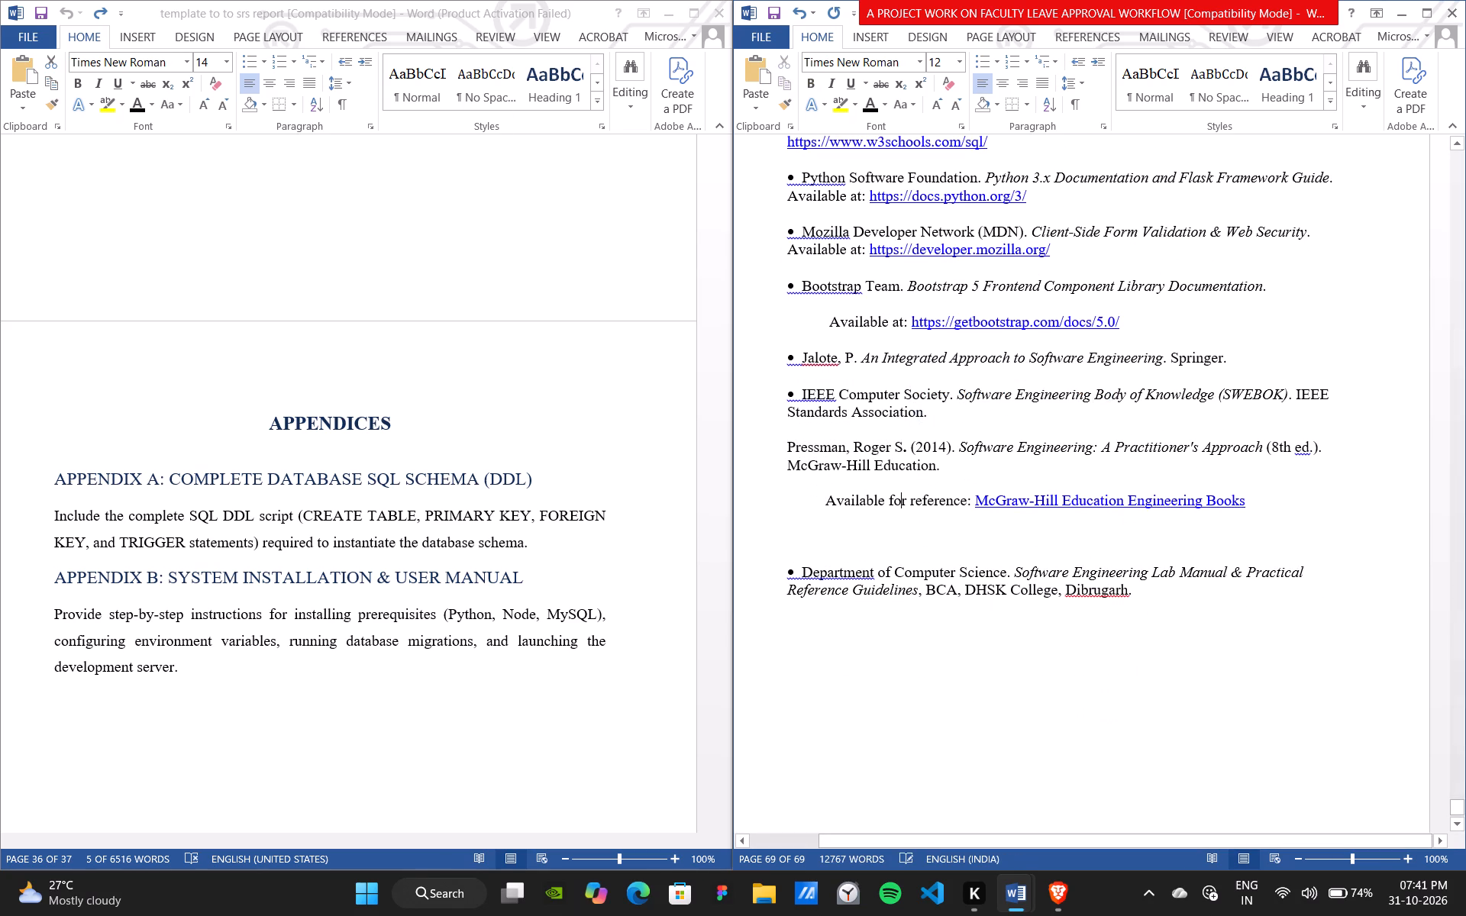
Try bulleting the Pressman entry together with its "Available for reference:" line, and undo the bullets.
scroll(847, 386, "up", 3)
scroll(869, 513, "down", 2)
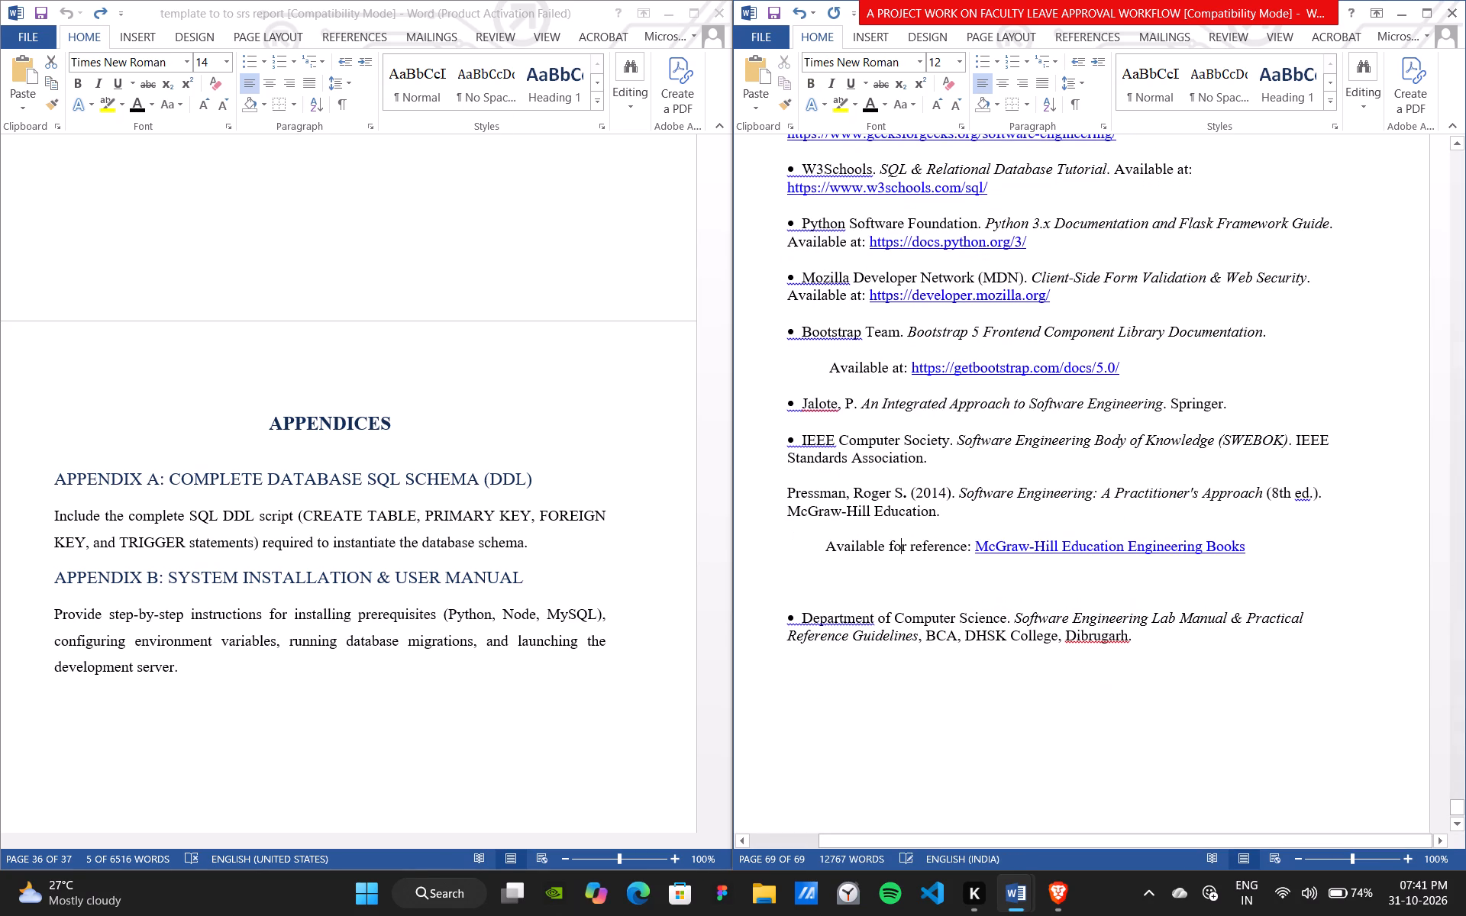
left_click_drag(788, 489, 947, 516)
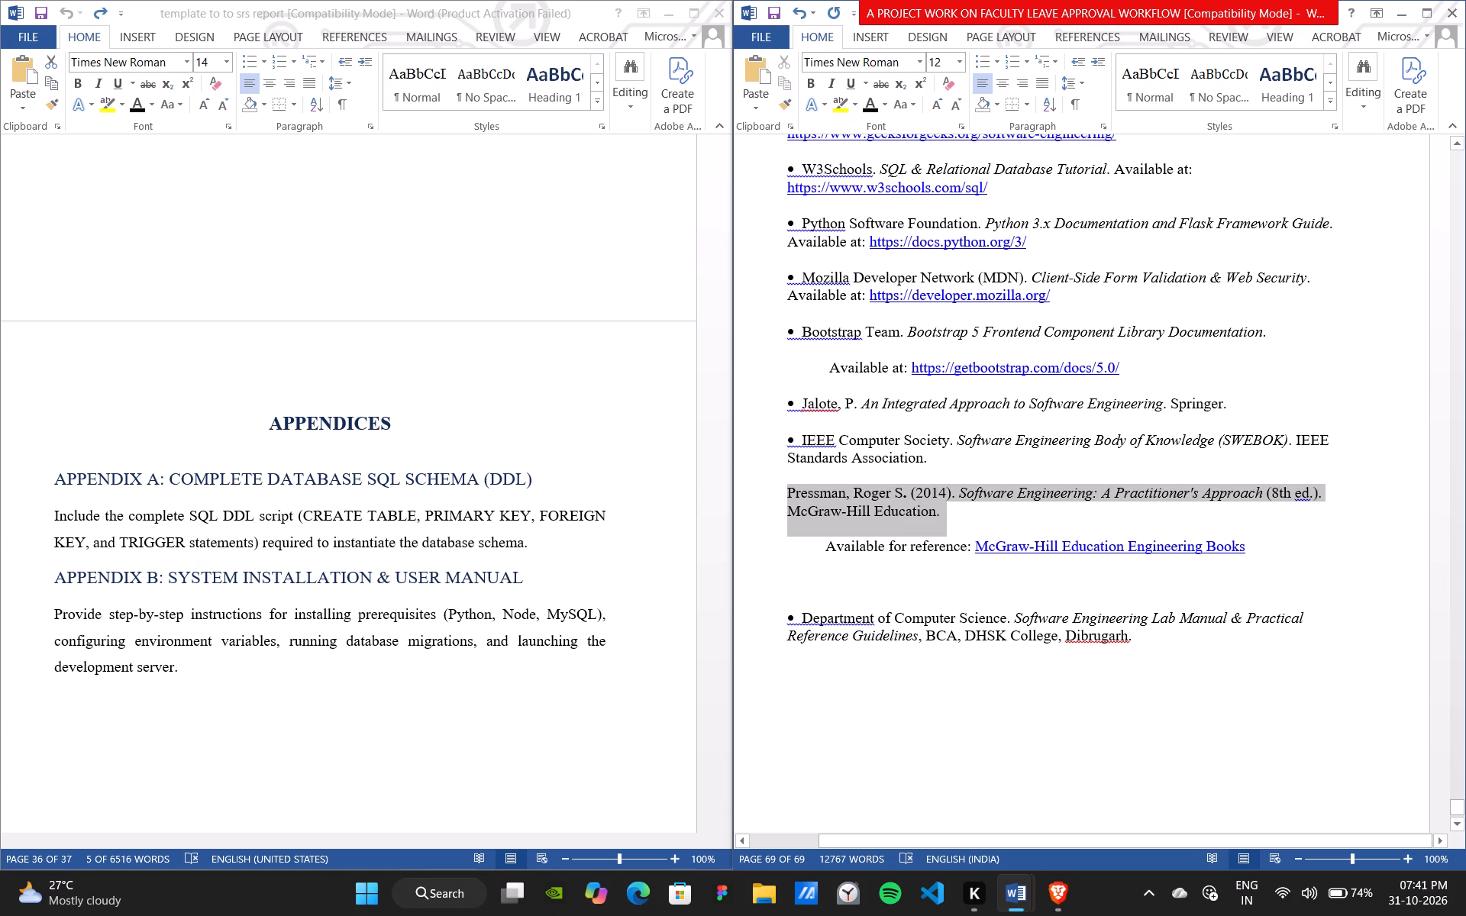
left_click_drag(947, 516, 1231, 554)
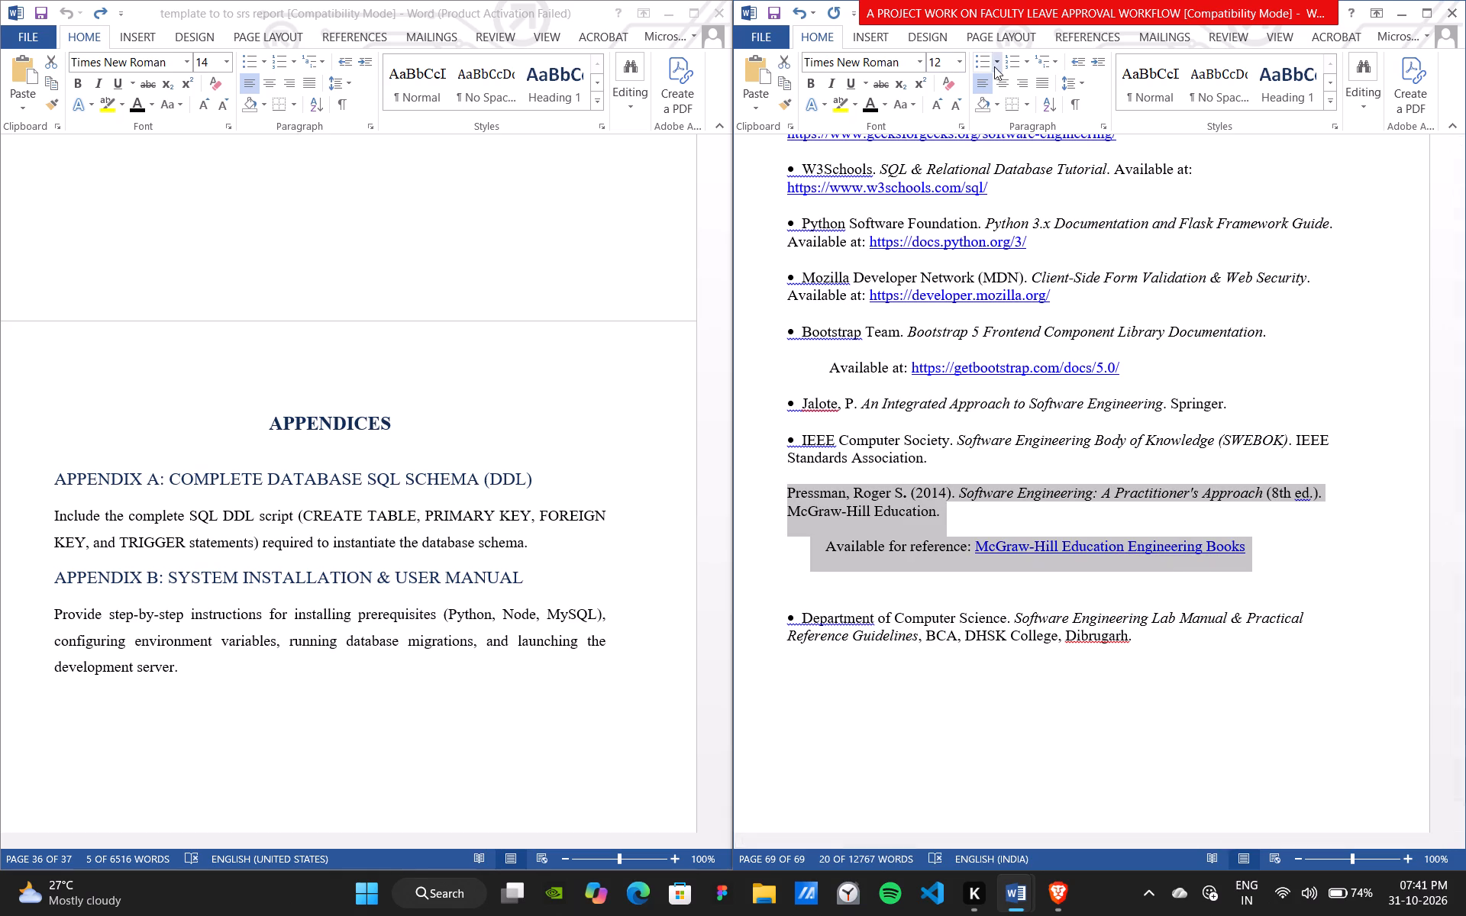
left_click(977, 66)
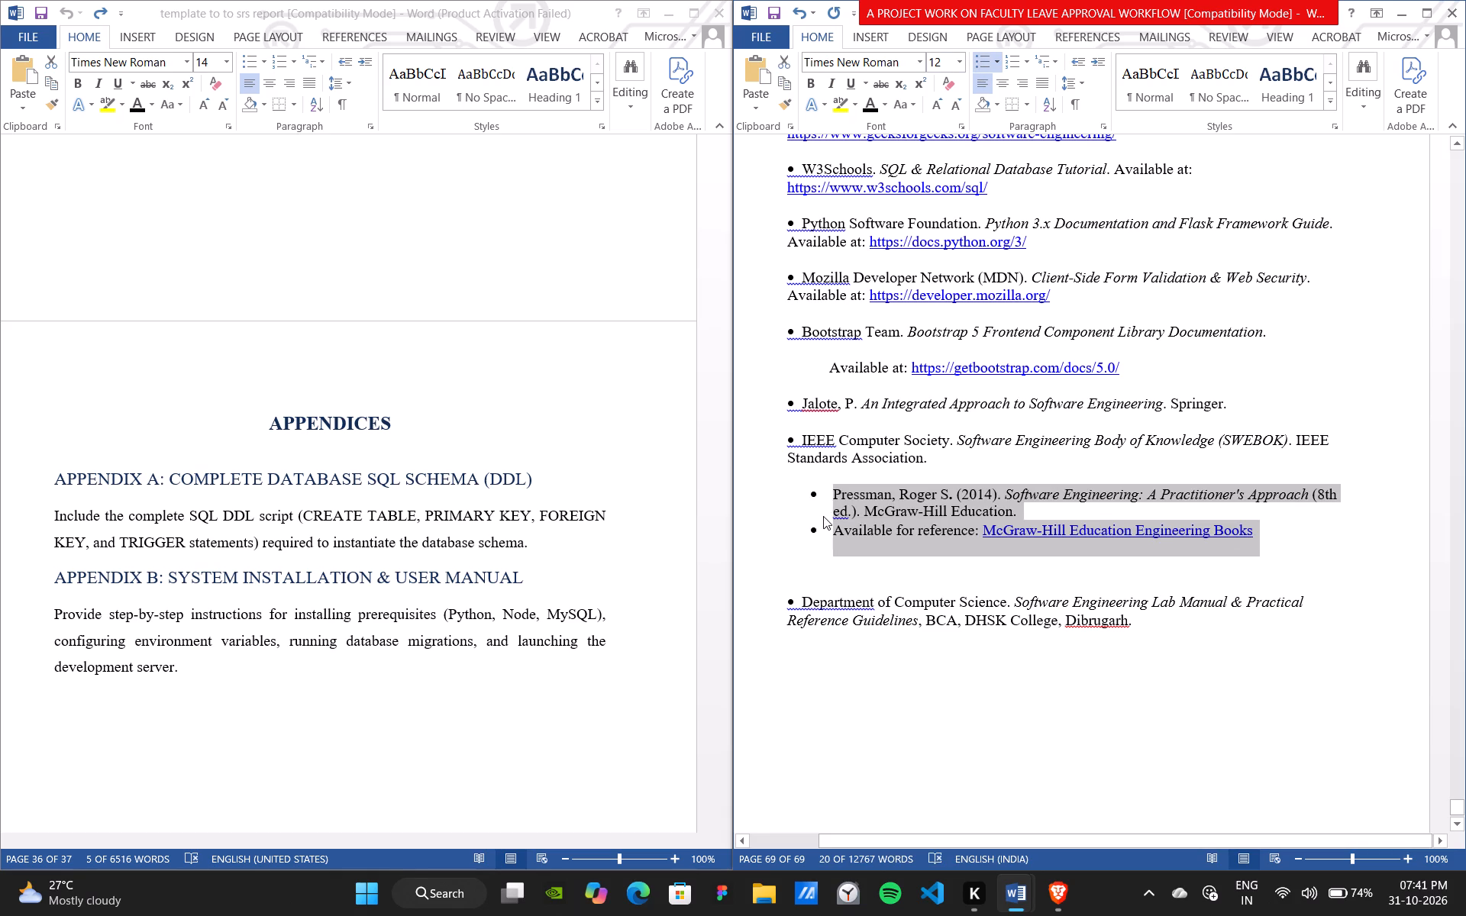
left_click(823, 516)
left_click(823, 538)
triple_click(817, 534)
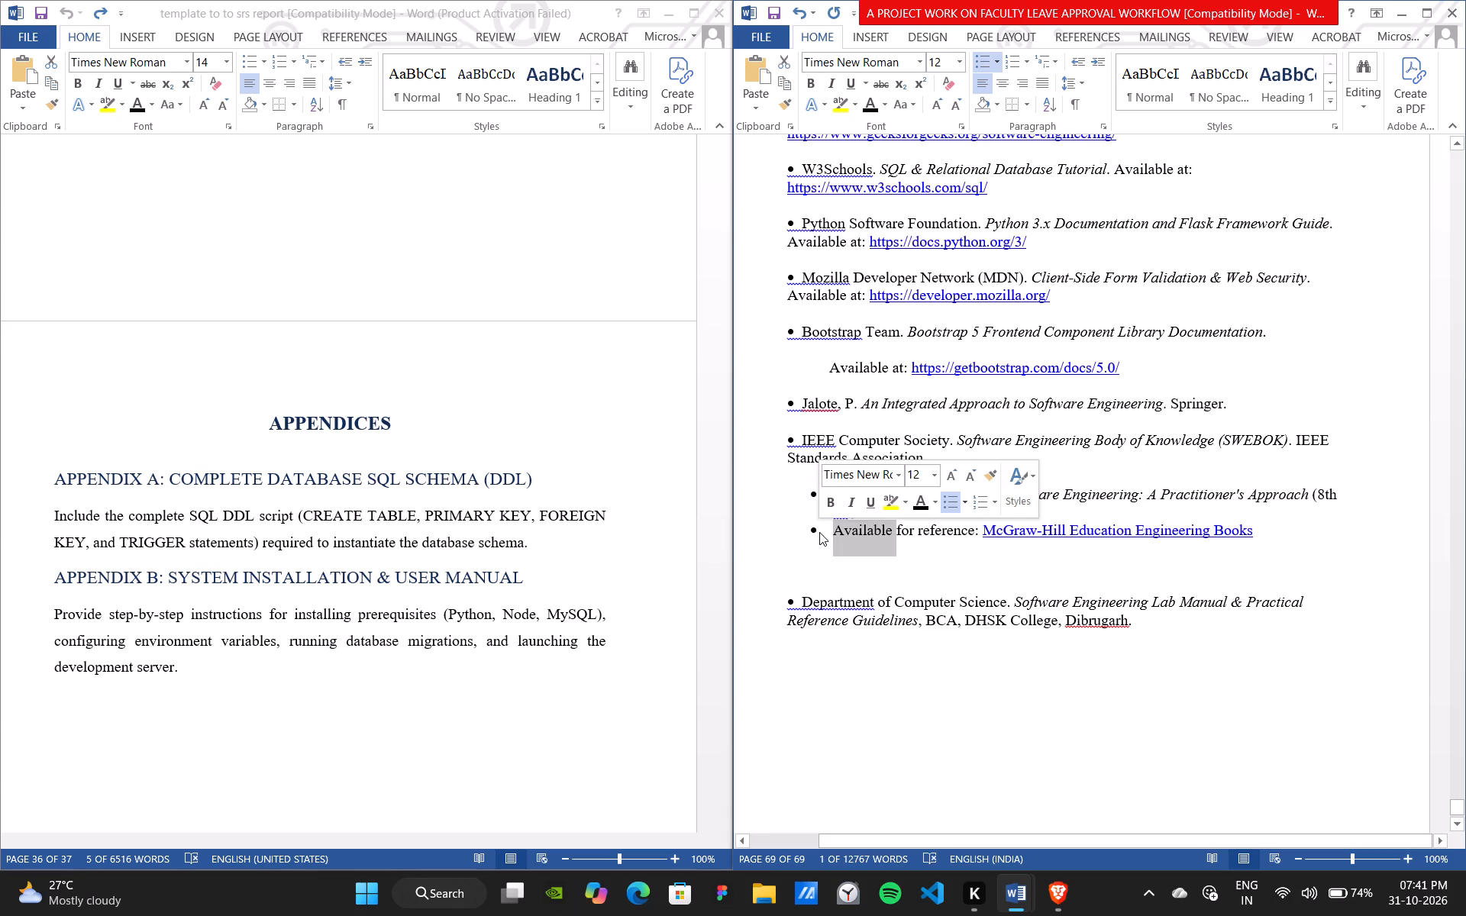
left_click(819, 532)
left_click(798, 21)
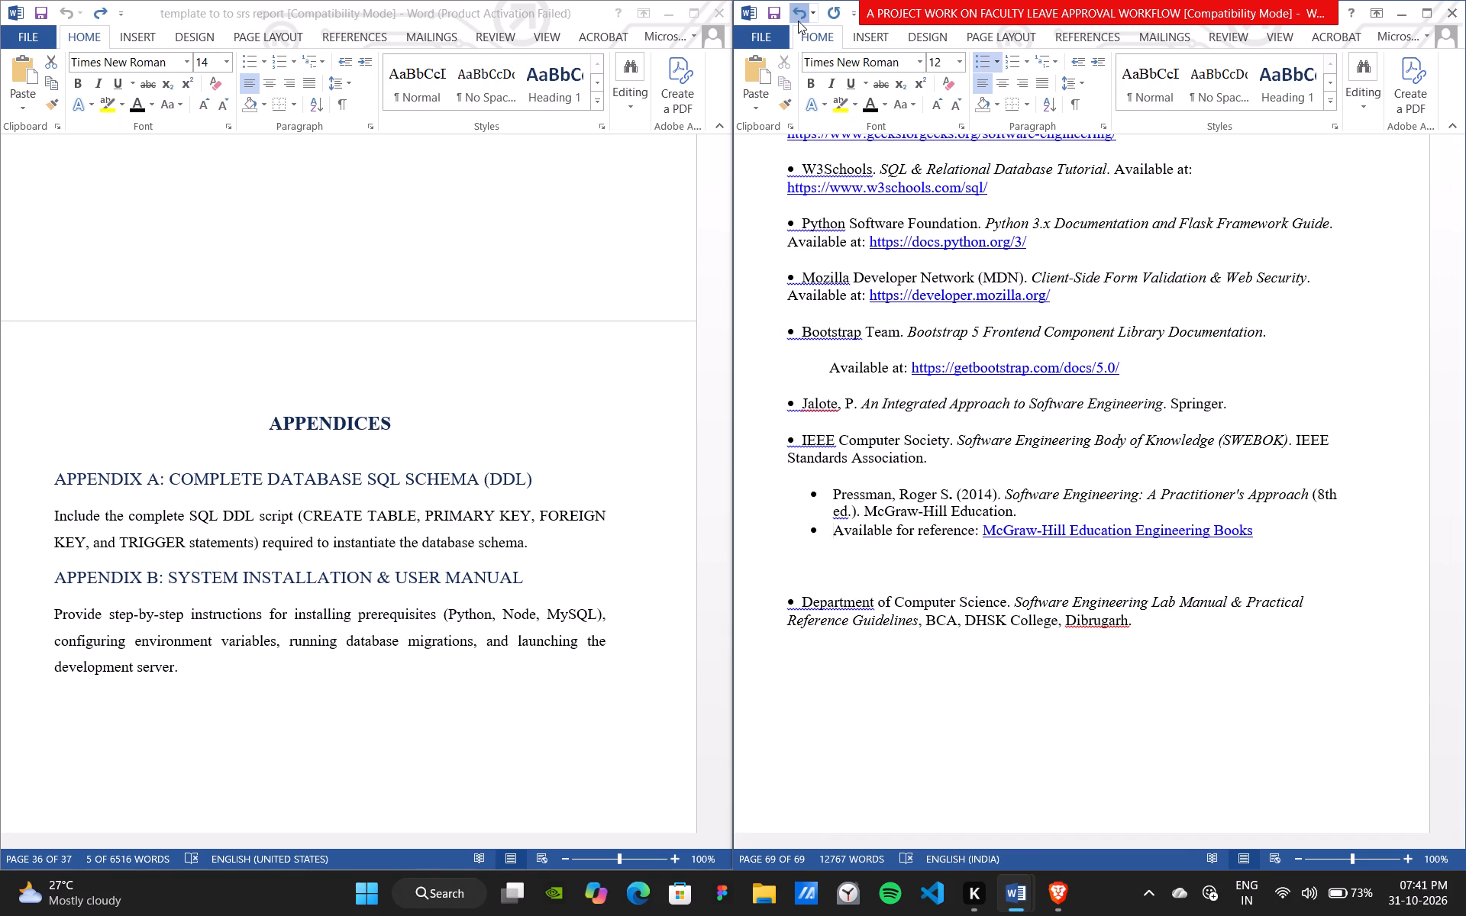
Add a bullet to the Pressman reference paragraph only, leaving out its "Available for reference:" line.
left_click(794, 508)
left_click_drag(788, 492, 891, 512)
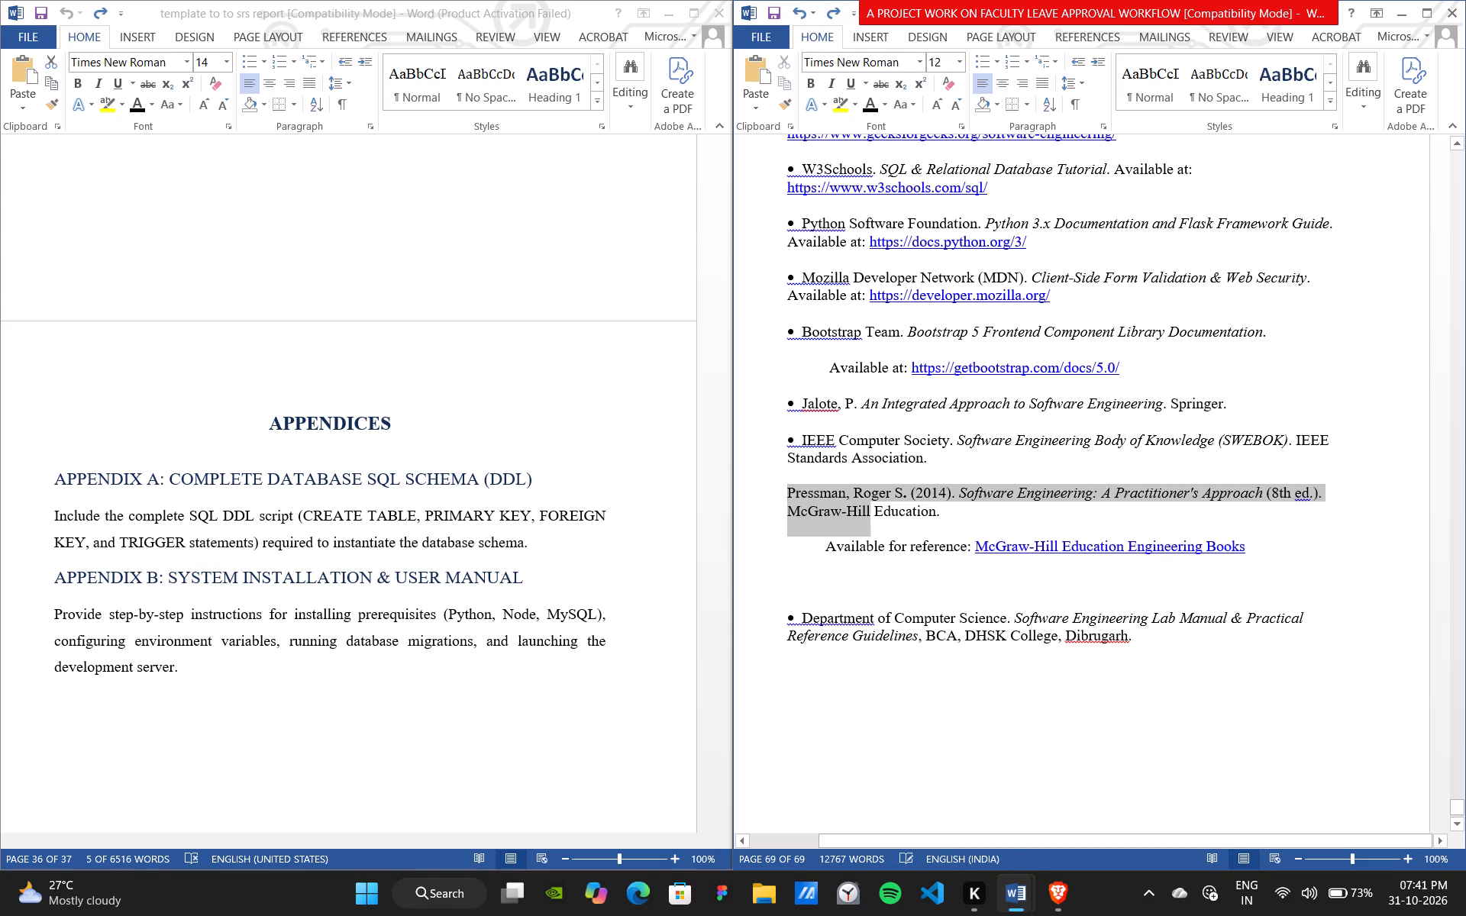
left_click_drag(891, 512, 924, 515)
left_click(980, 65)
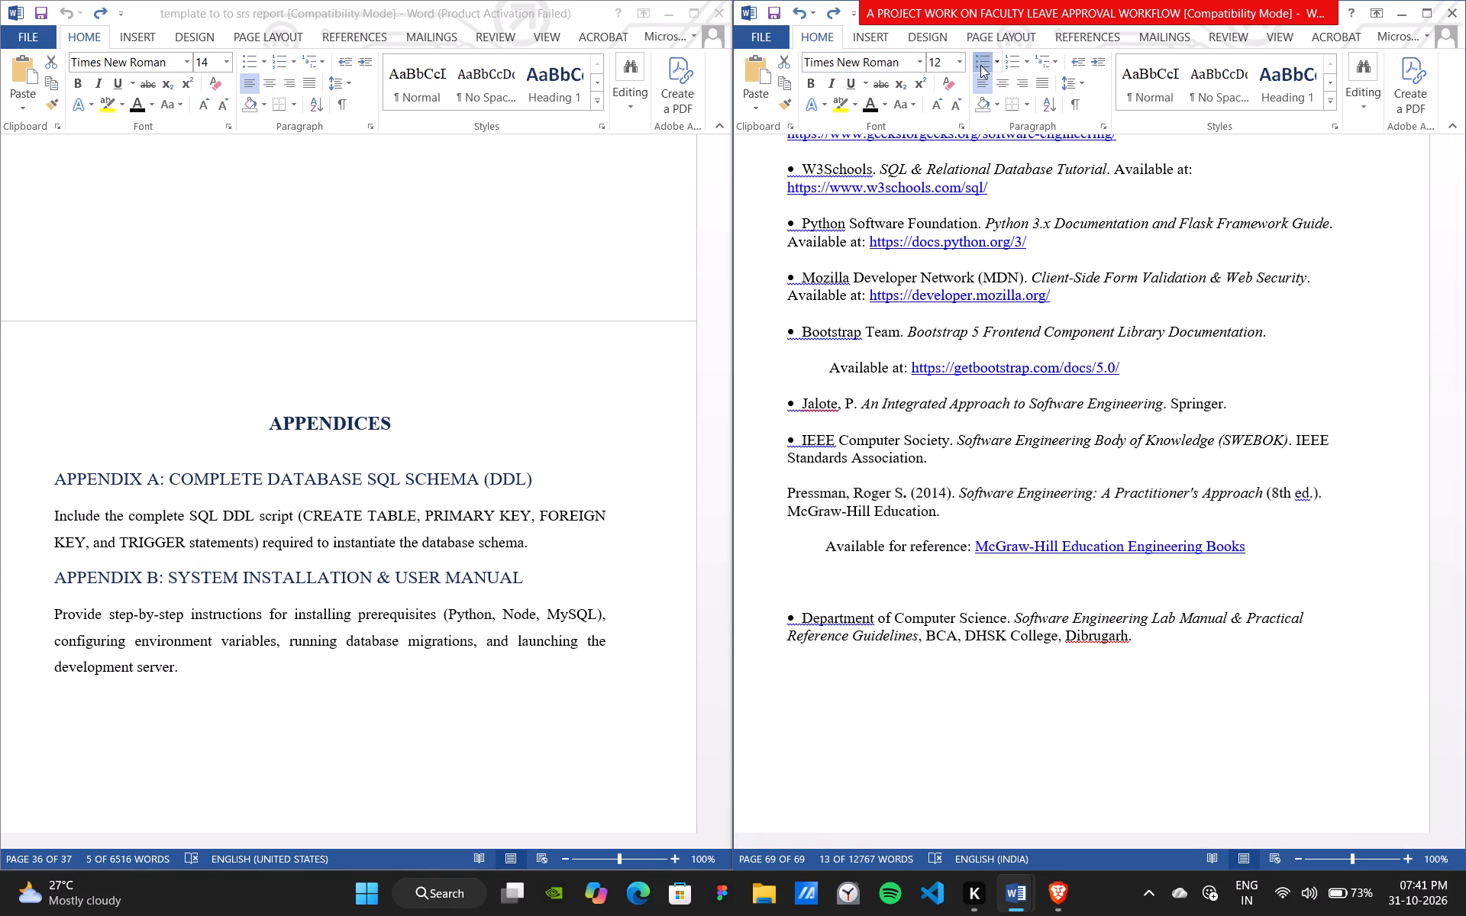
left_click(873, 517)
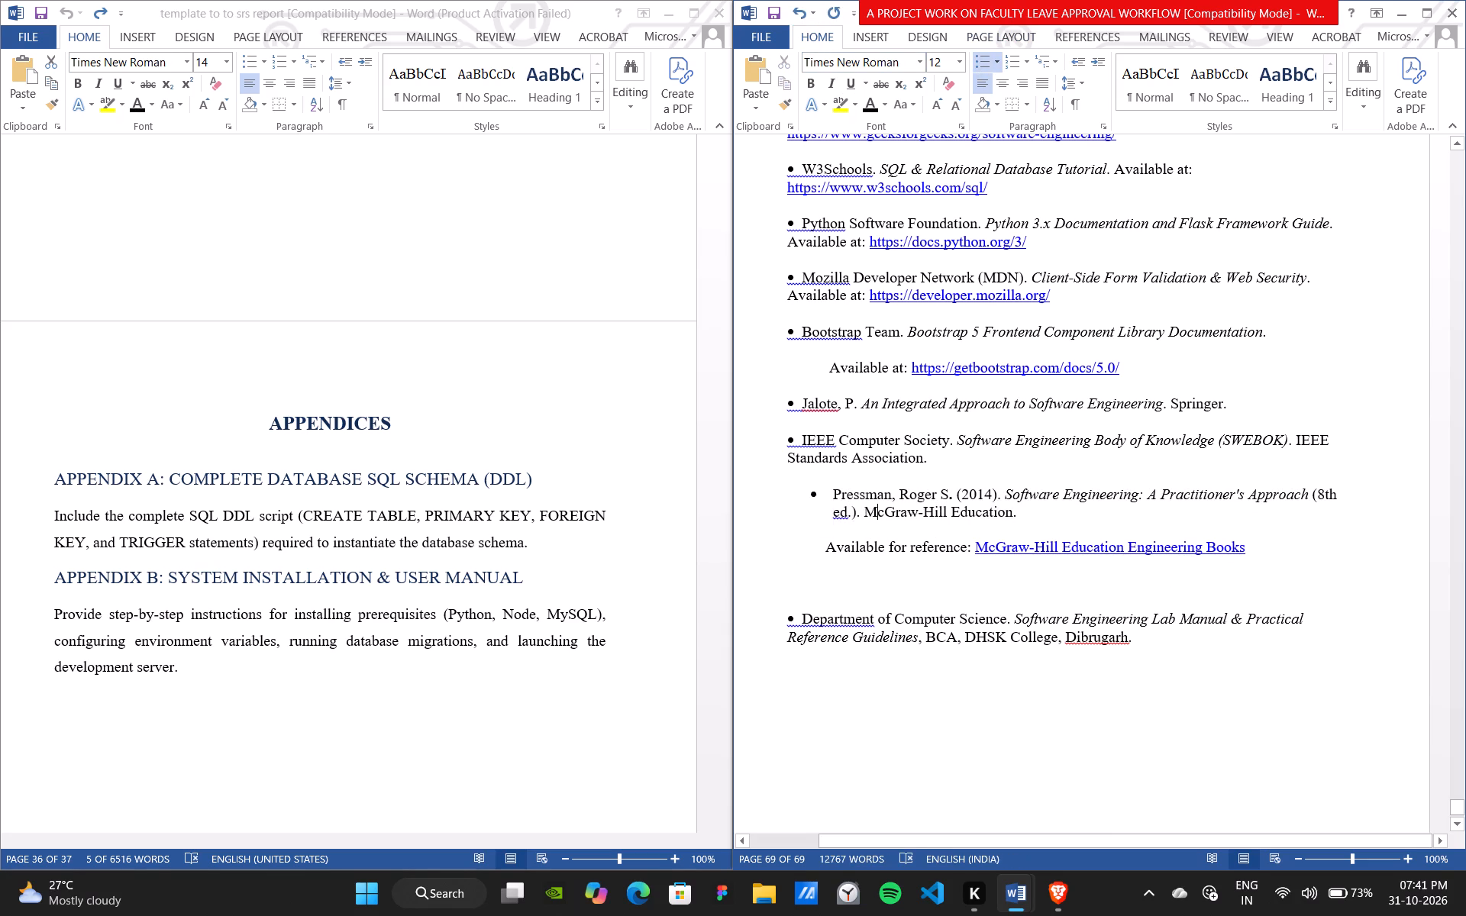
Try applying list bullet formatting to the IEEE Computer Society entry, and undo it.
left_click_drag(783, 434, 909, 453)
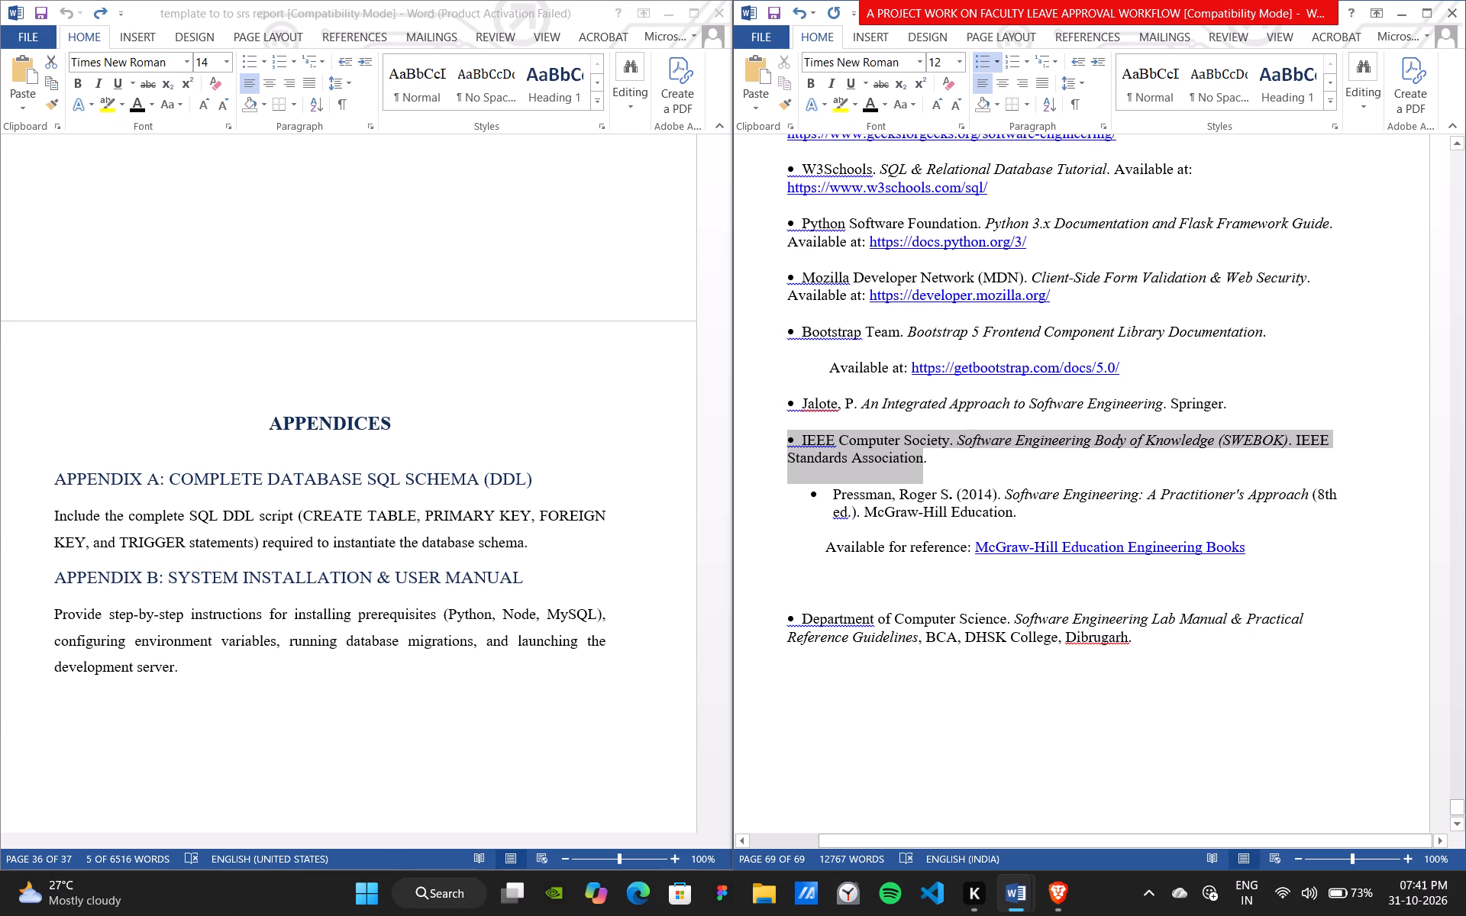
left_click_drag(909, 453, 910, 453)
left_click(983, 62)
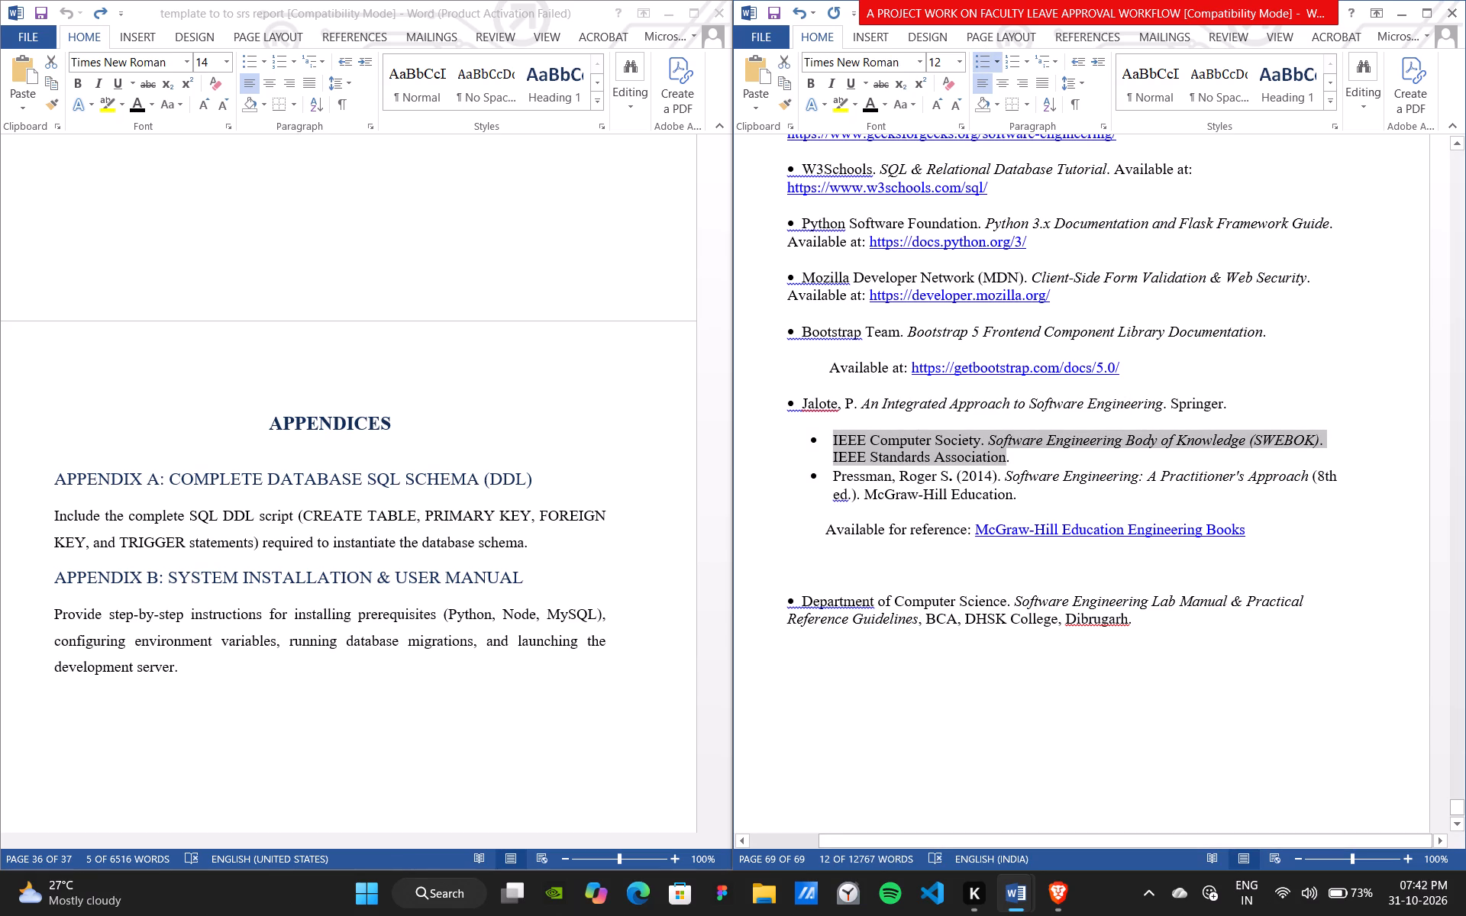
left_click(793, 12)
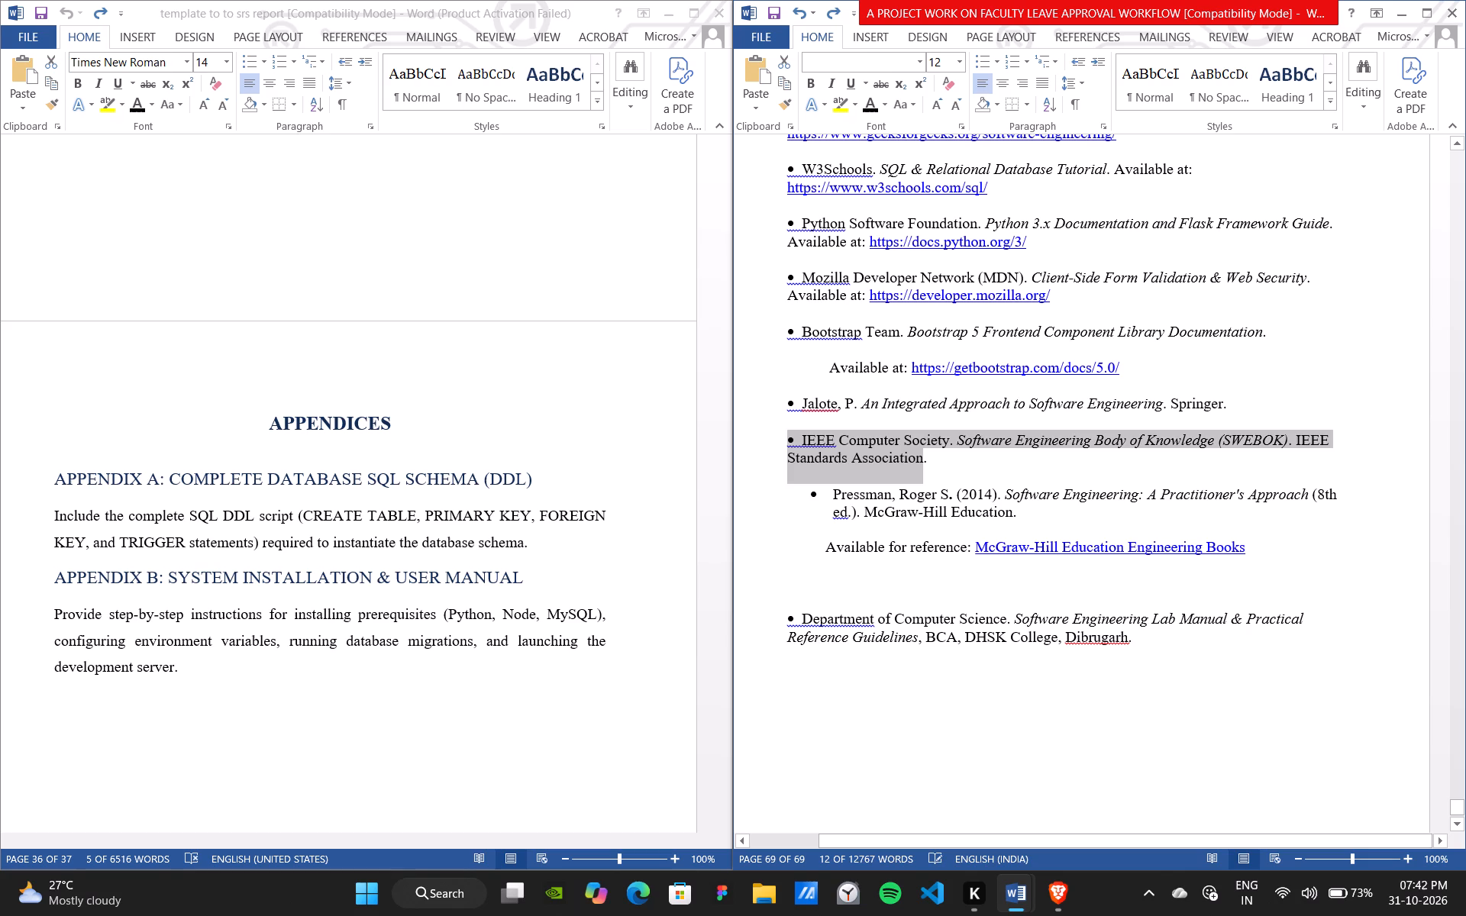
Shift the Pressman entry's bullet back to the text margin so it lines up with the other entries' bullets.
left_click(945, 506)
triple_click(799, 494)
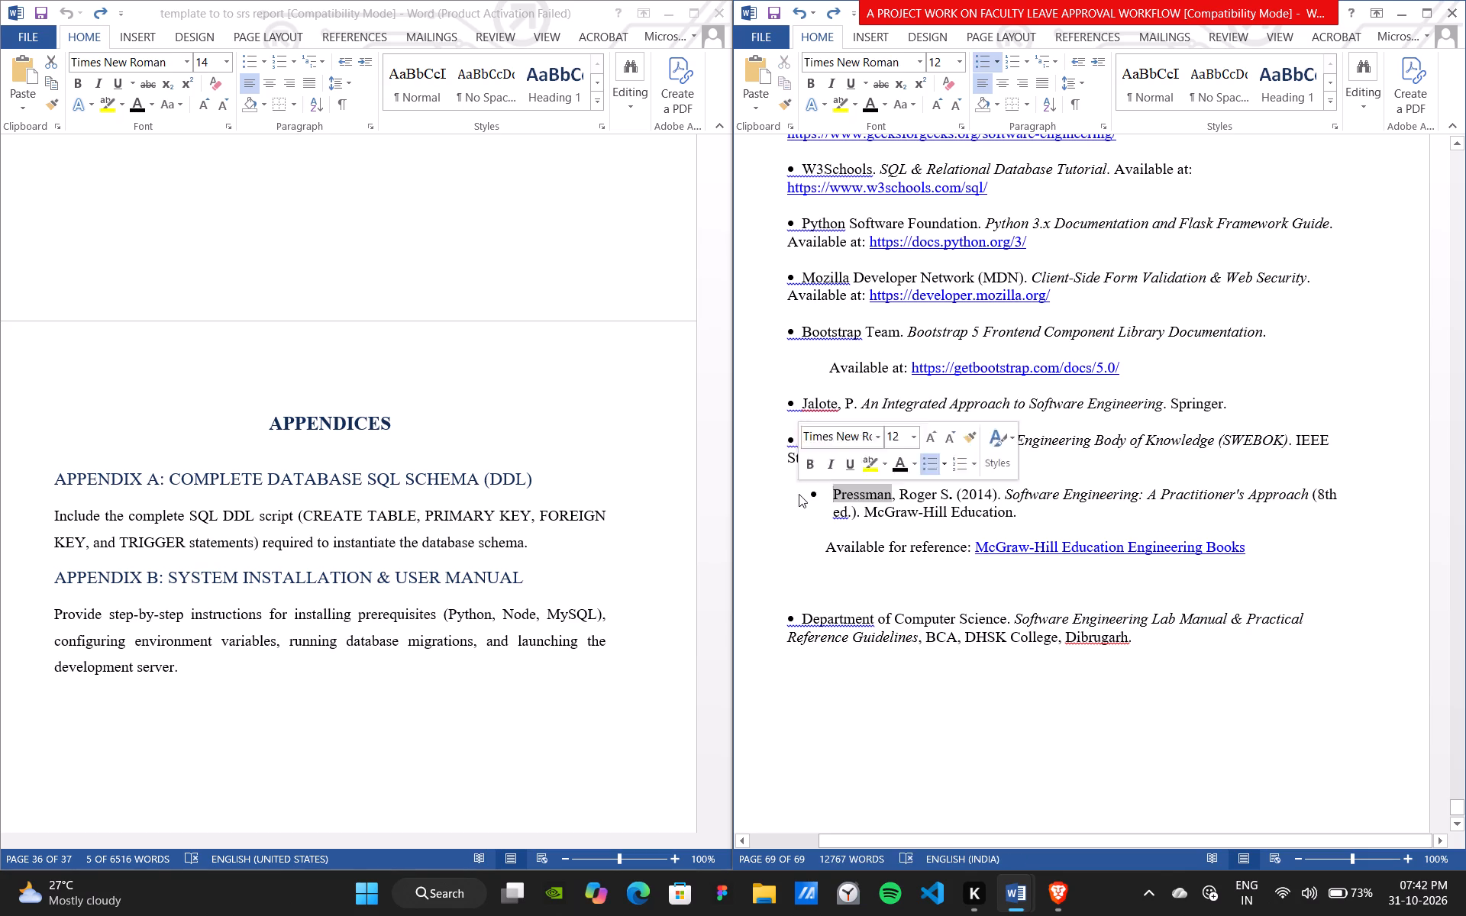
left_click(824, 504)
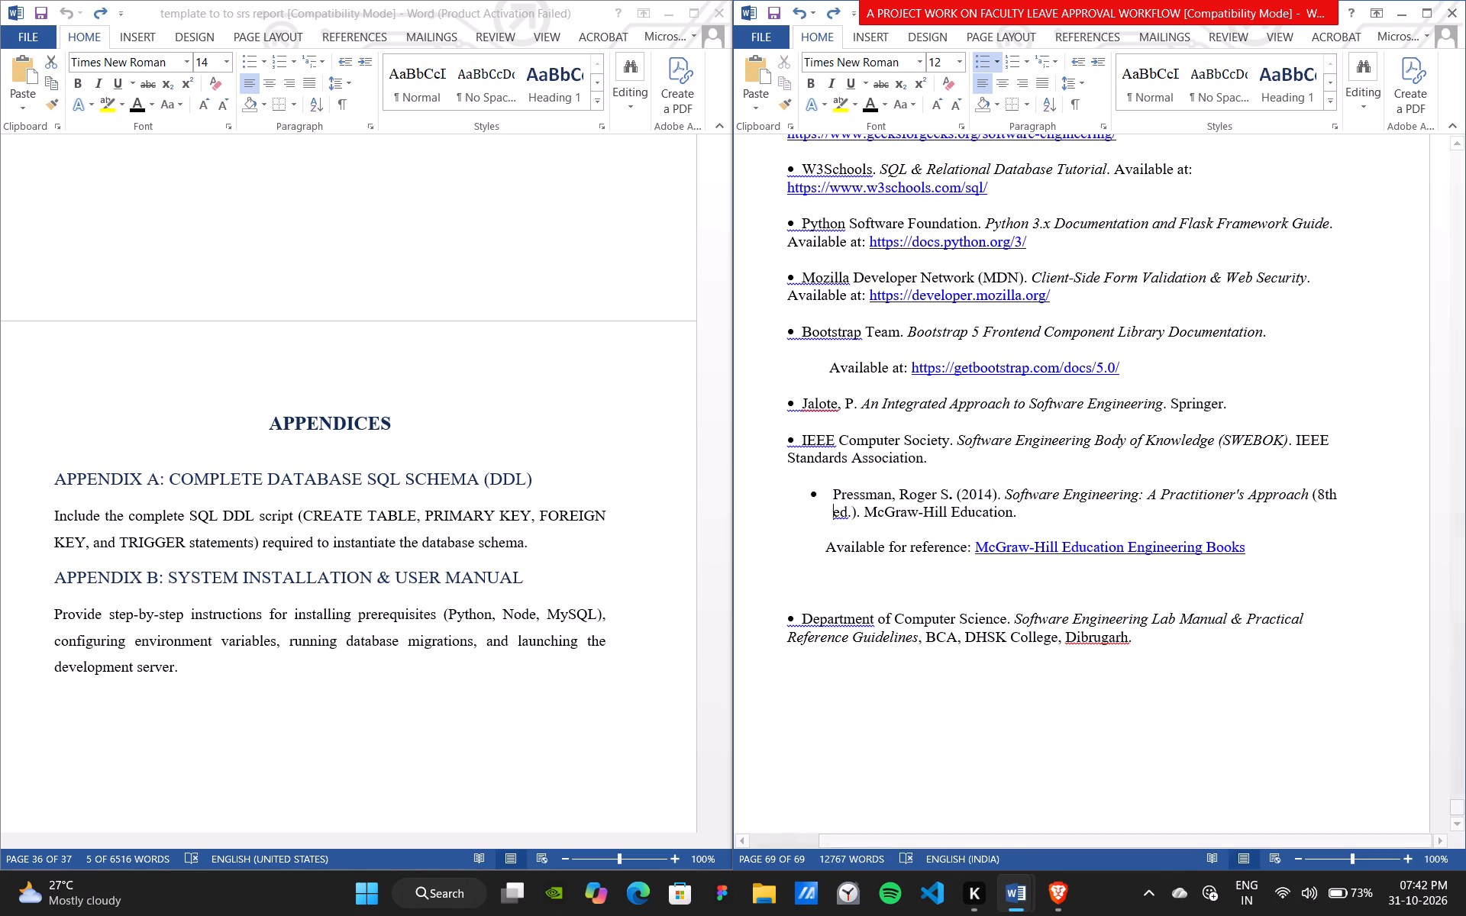
left_click_drag(811, 494, 790, 497)
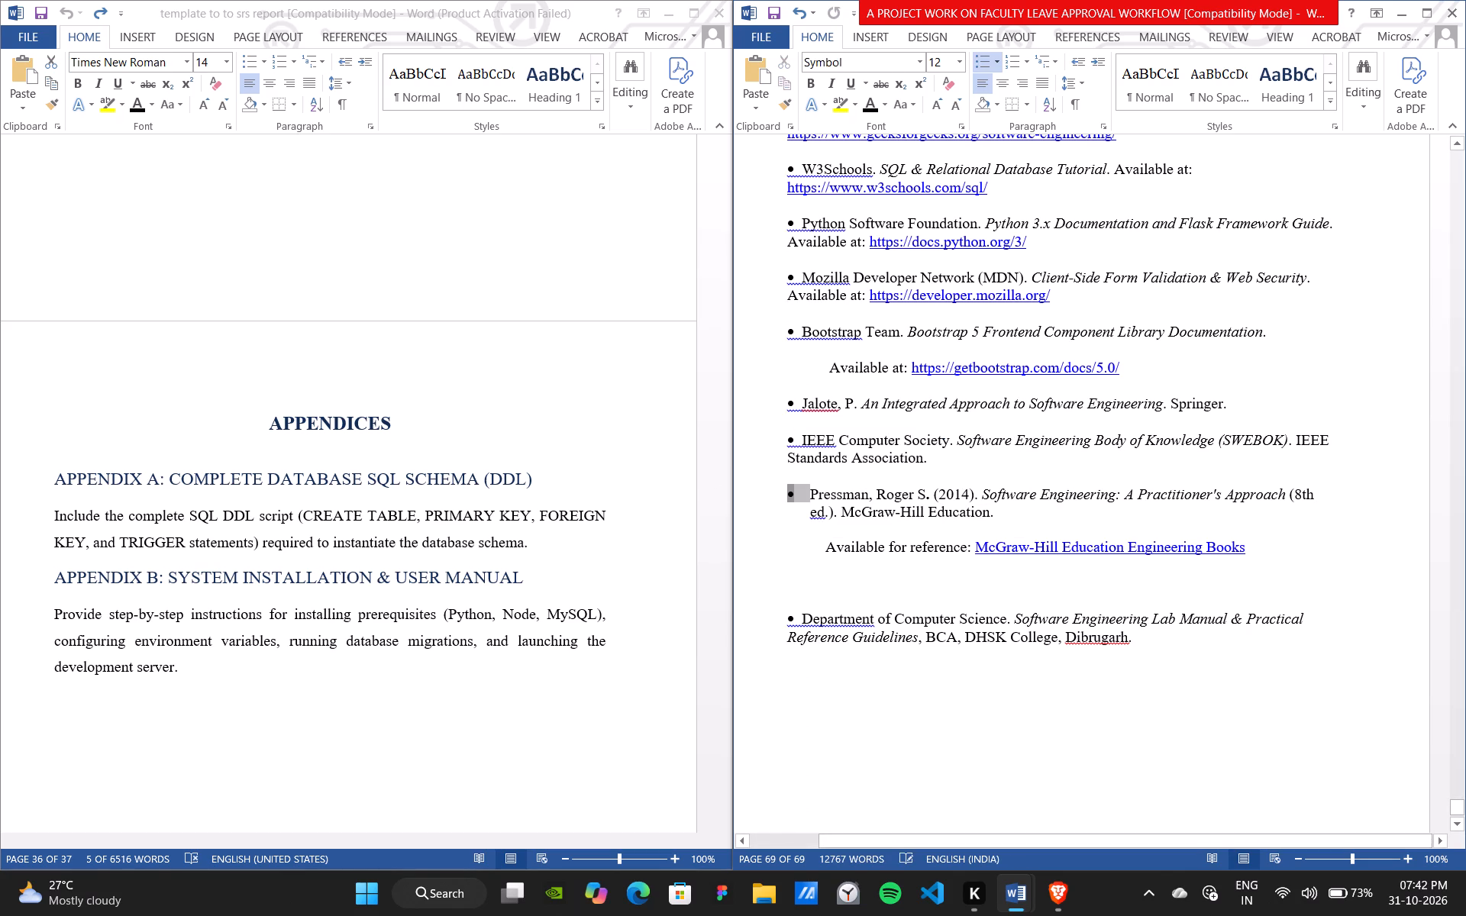
left_click(911, 685)
scroll(928, 485, "down", 3)
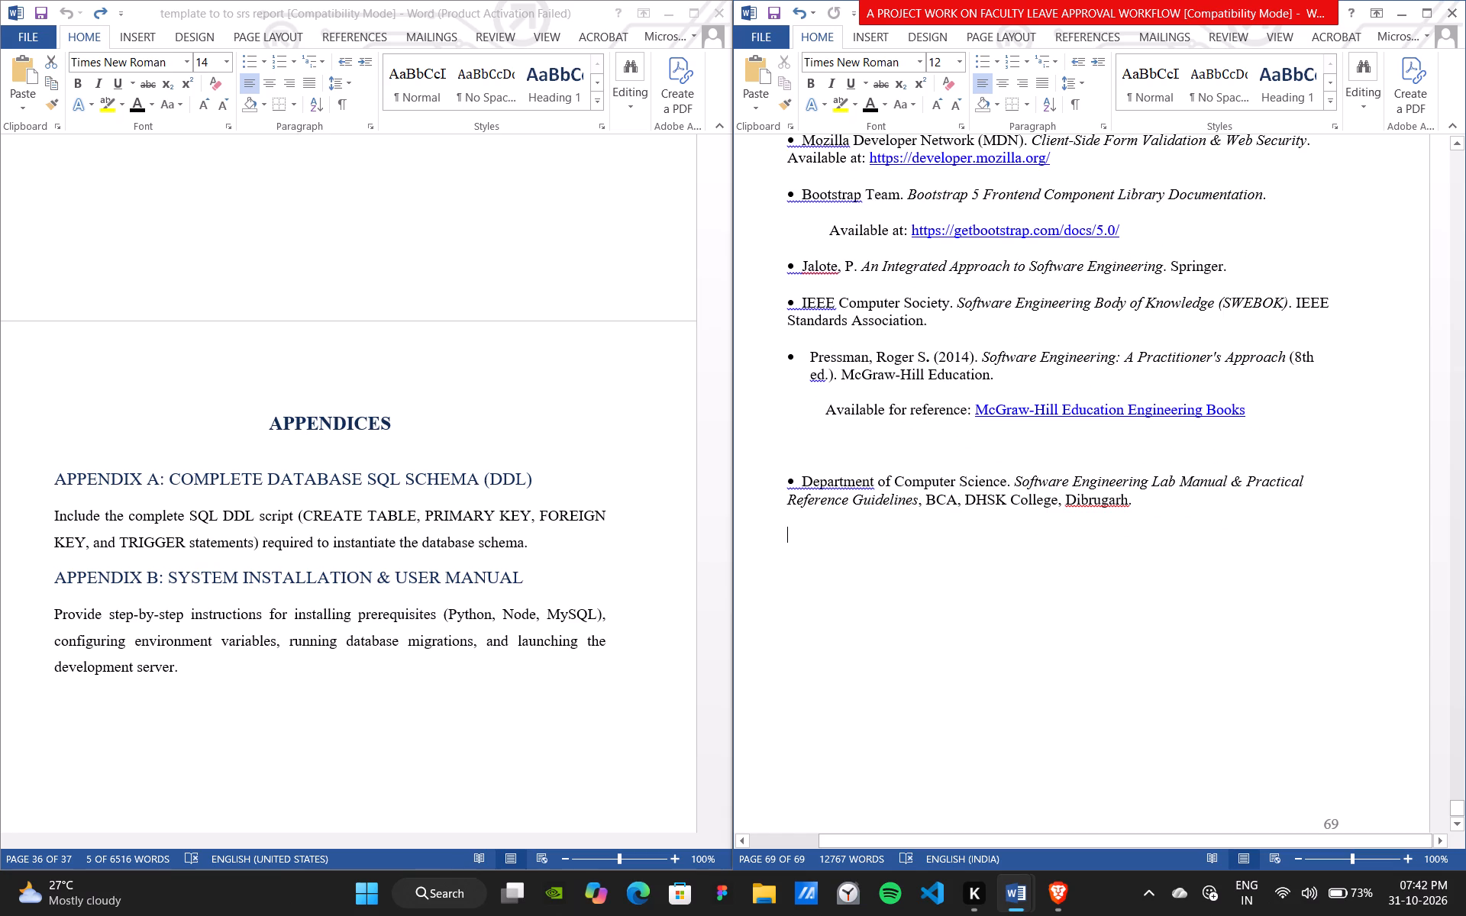
left_click(813, 452)
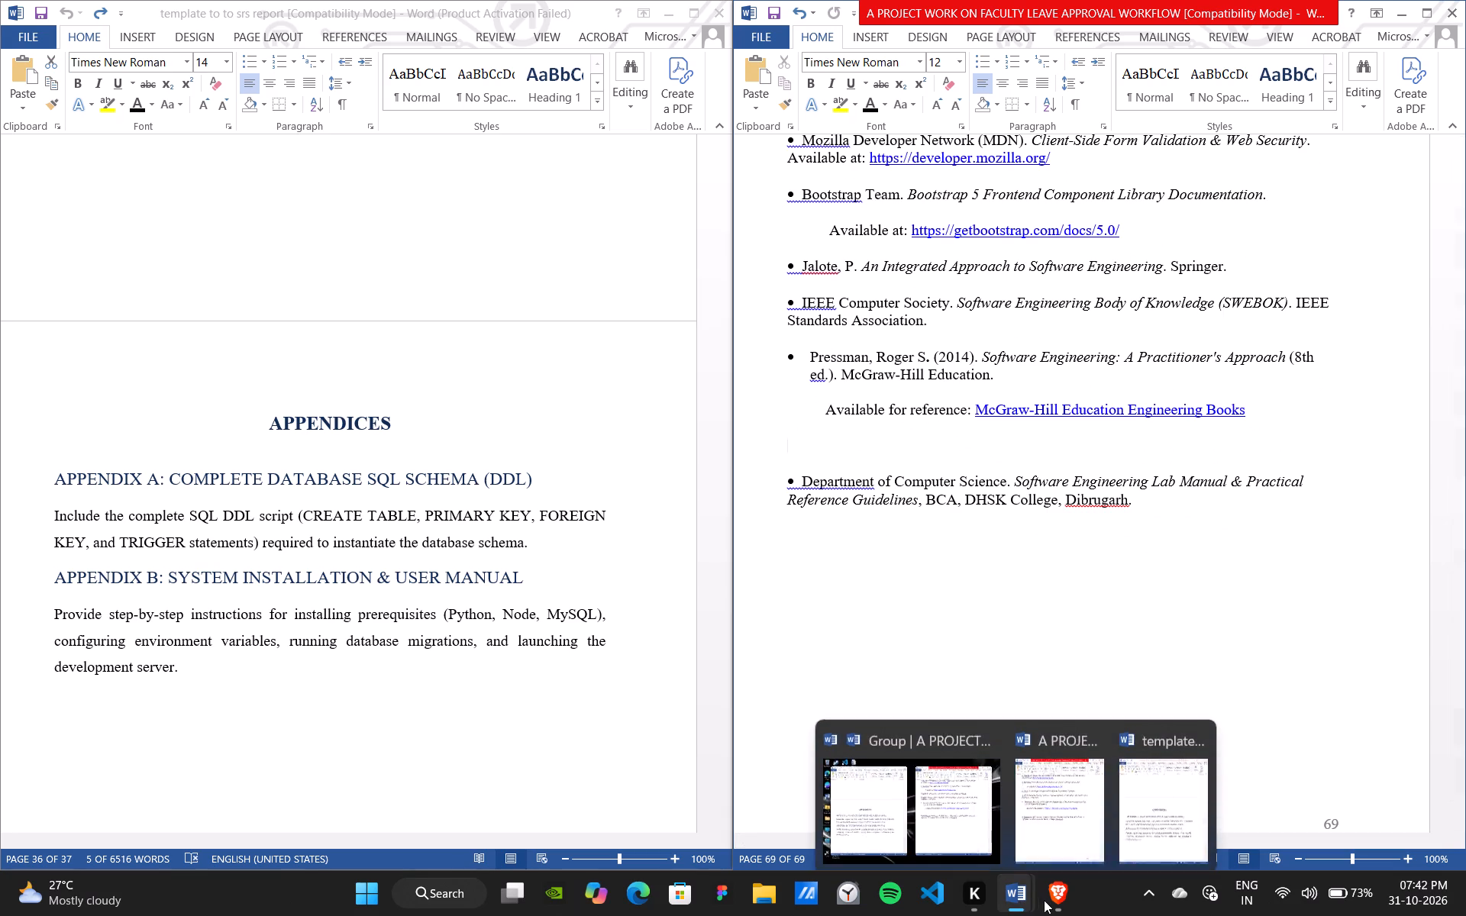
left_click(1030, 845)
scroll(786, 602, "down", 3)
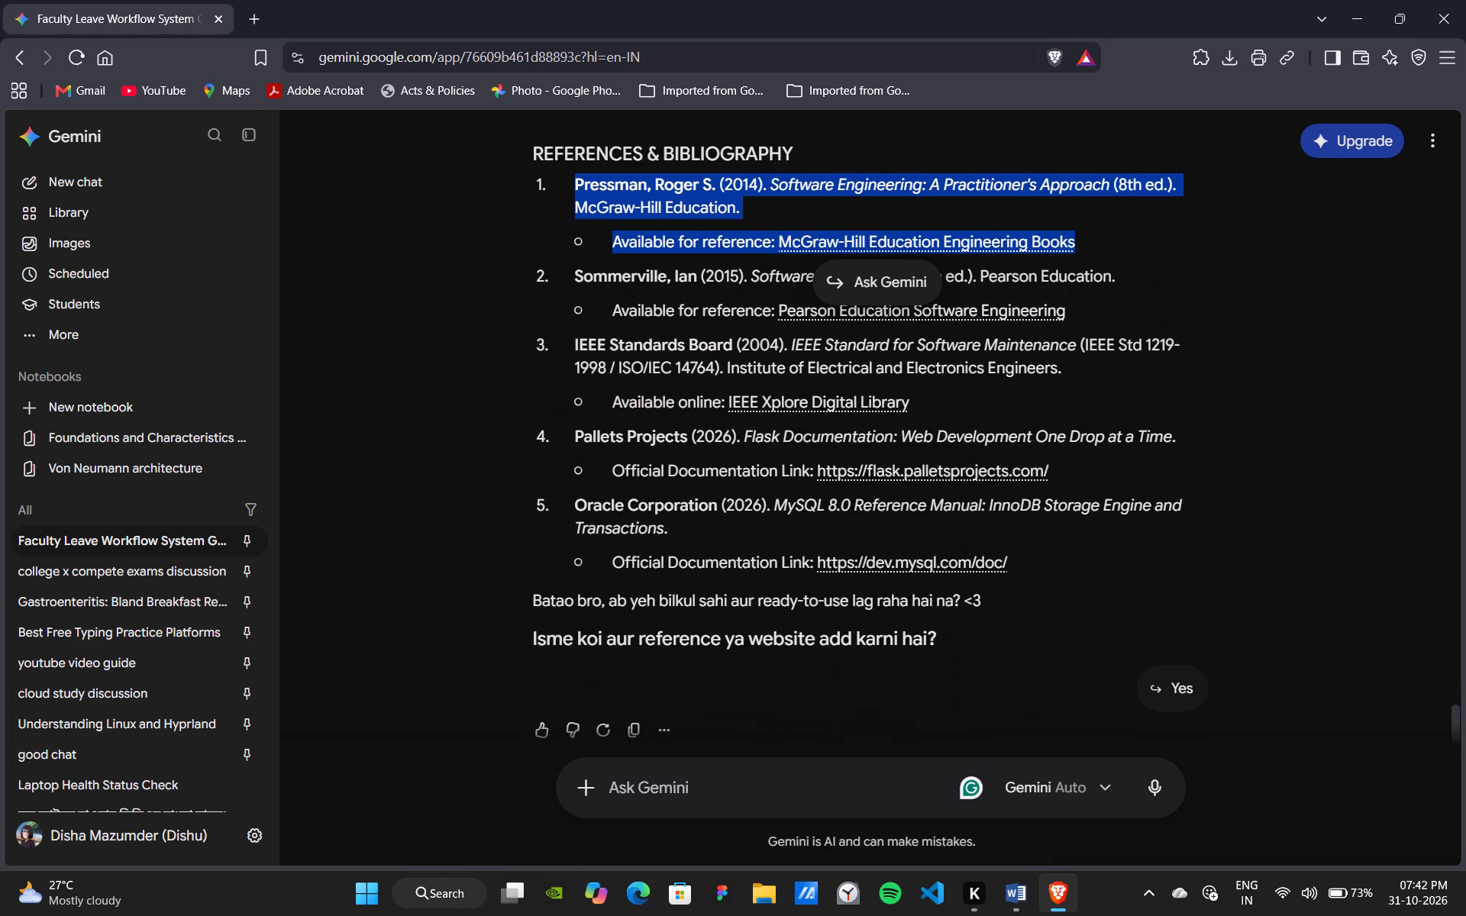
scroll(649, 395, "up", 1)
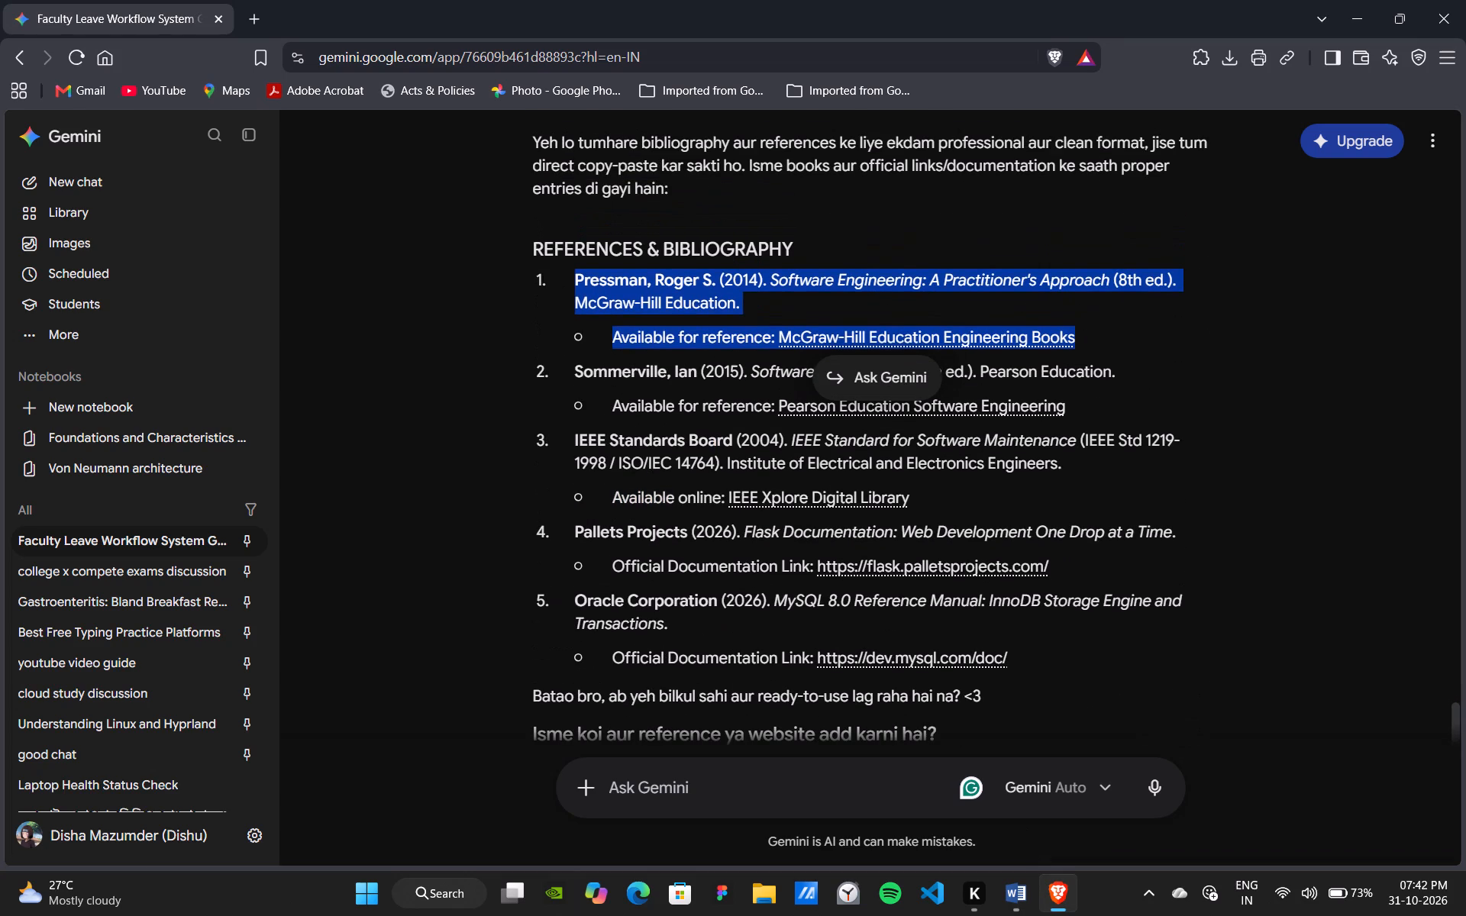